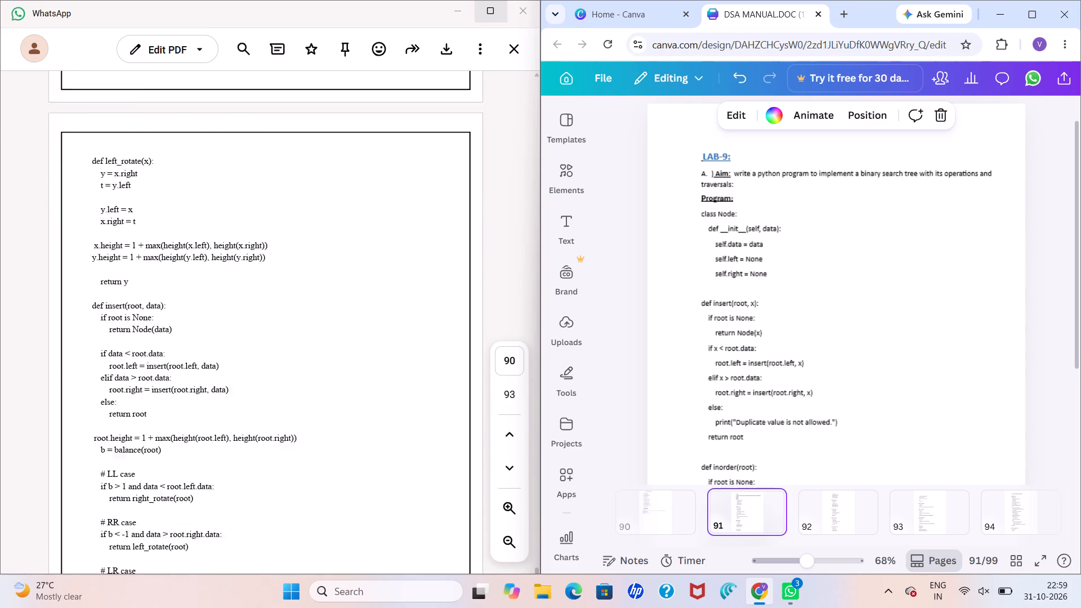
scroll(330, 315, up, 4)
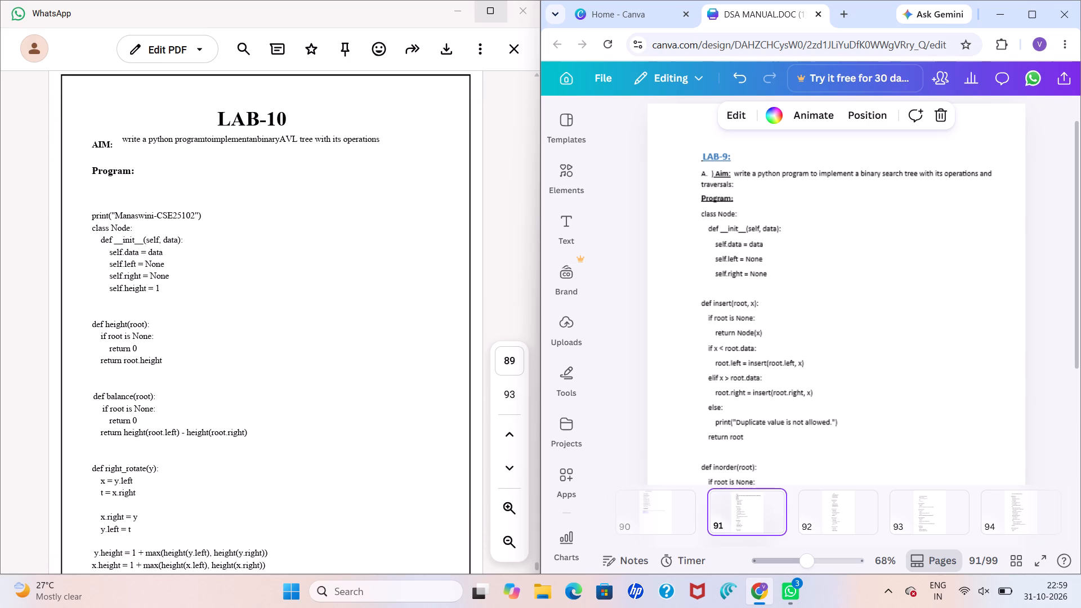
Add a blank page after page 99, at the end of the DSA manual design.
scroll(1002, 488, left, 8)
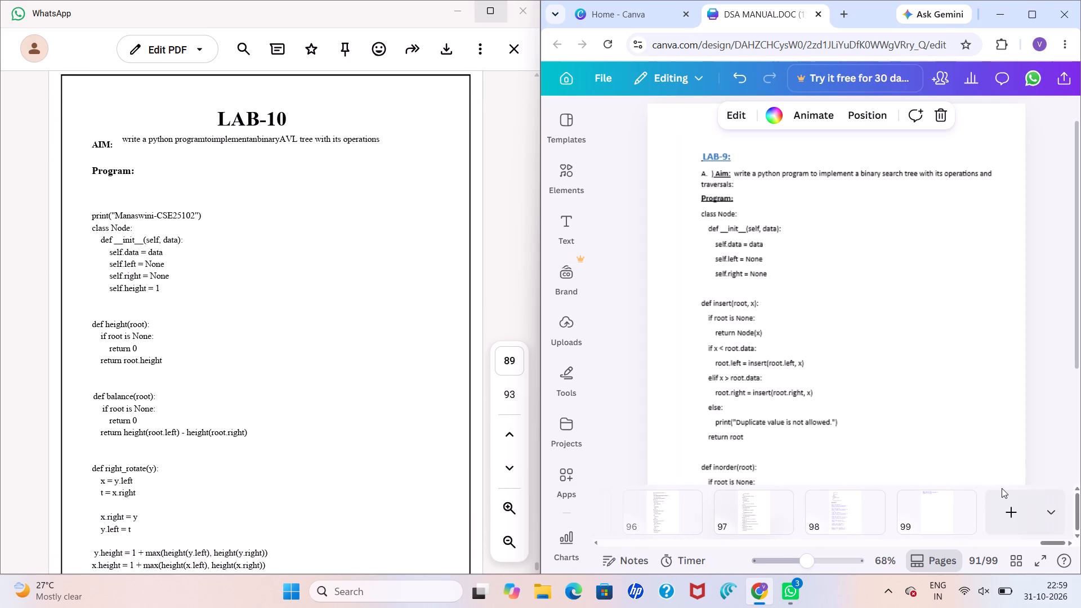
scroll(1002, 488, left, 8)
click(930, 510)
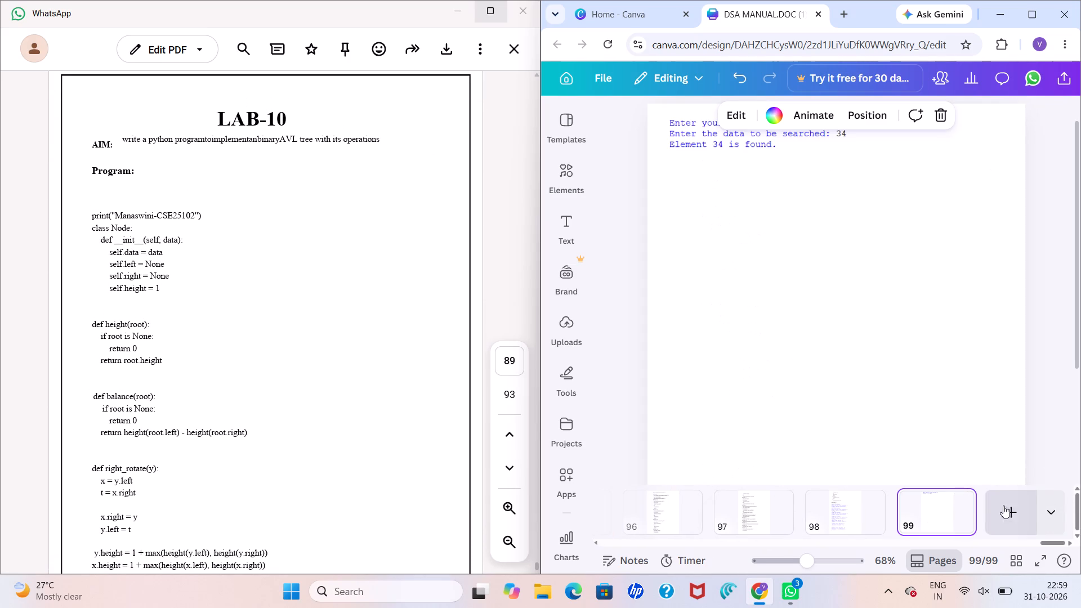
click(1008, 508)
scroll(842, 258, up, 1)
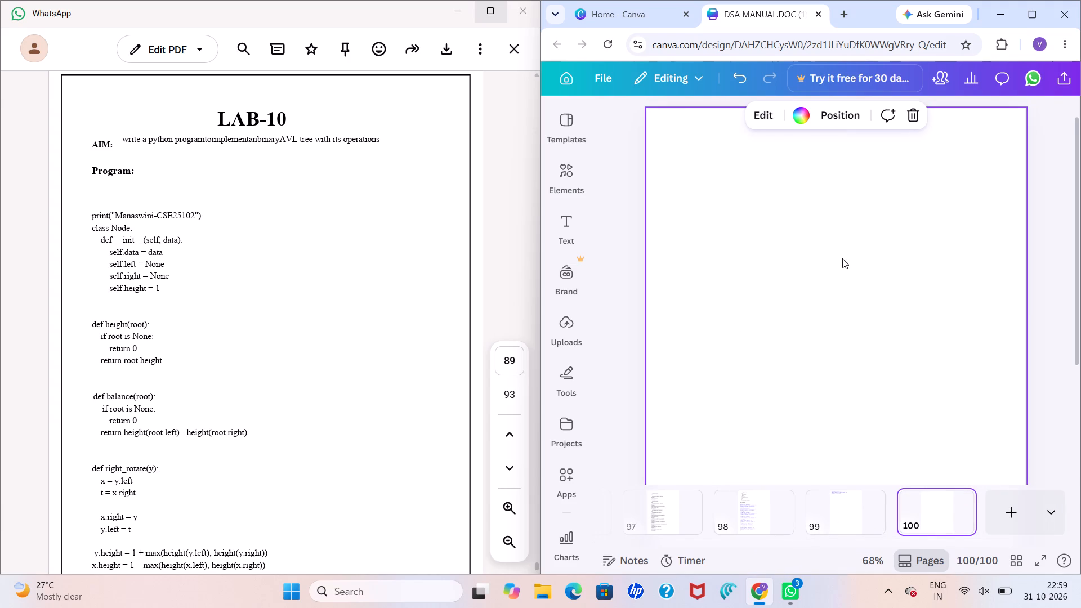
scroll(842, 258, down, 3)
scroll(842, 258, up, 1)
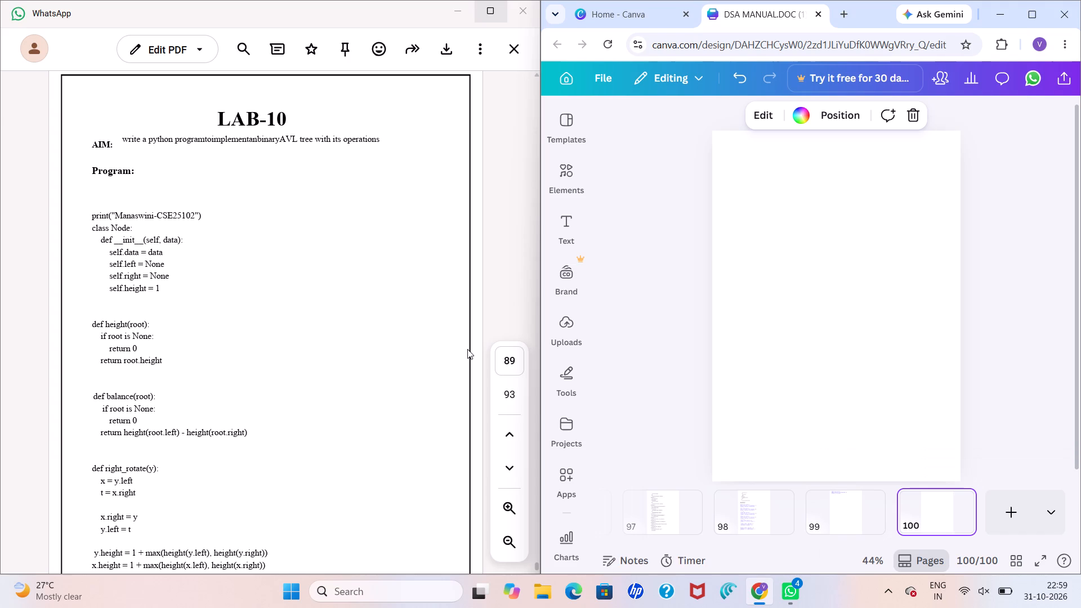
Examine the LAB-10 AVL tree aim and program on page 89 of the reference PDF.
scroll(405, 201, up, 1)
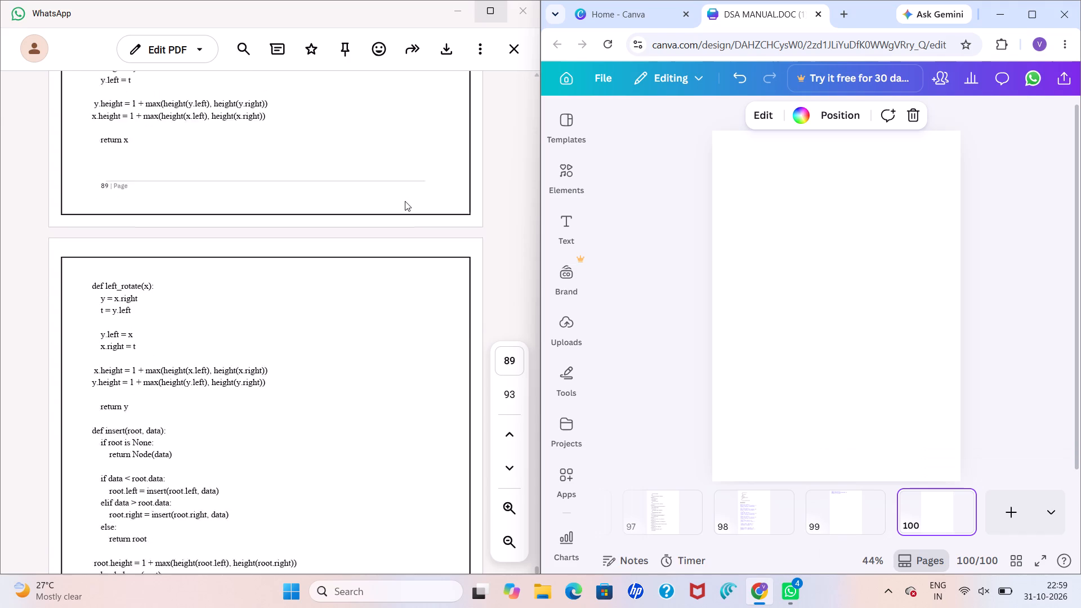
scroll(405, 201, up, 1)
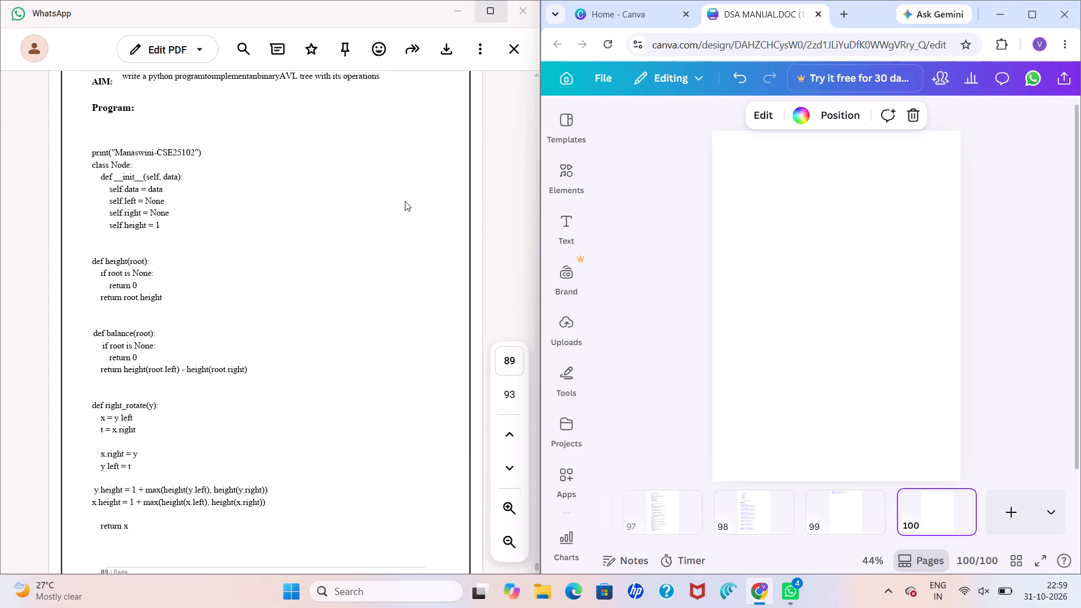
scroll(405, 201, up, 2)
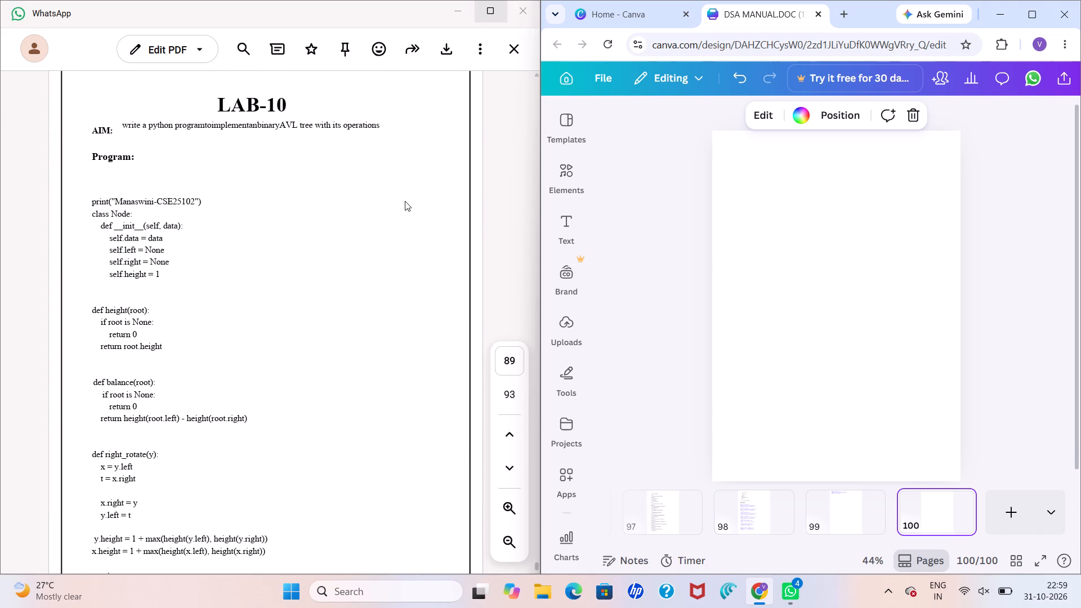
ctrl+scroll(405, 201, down, 4)
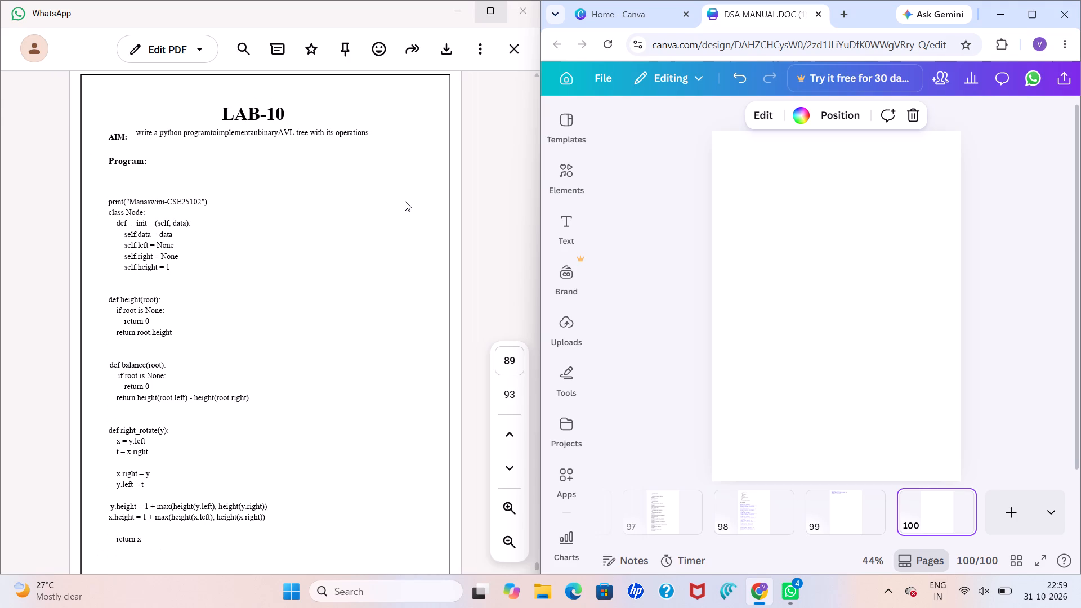
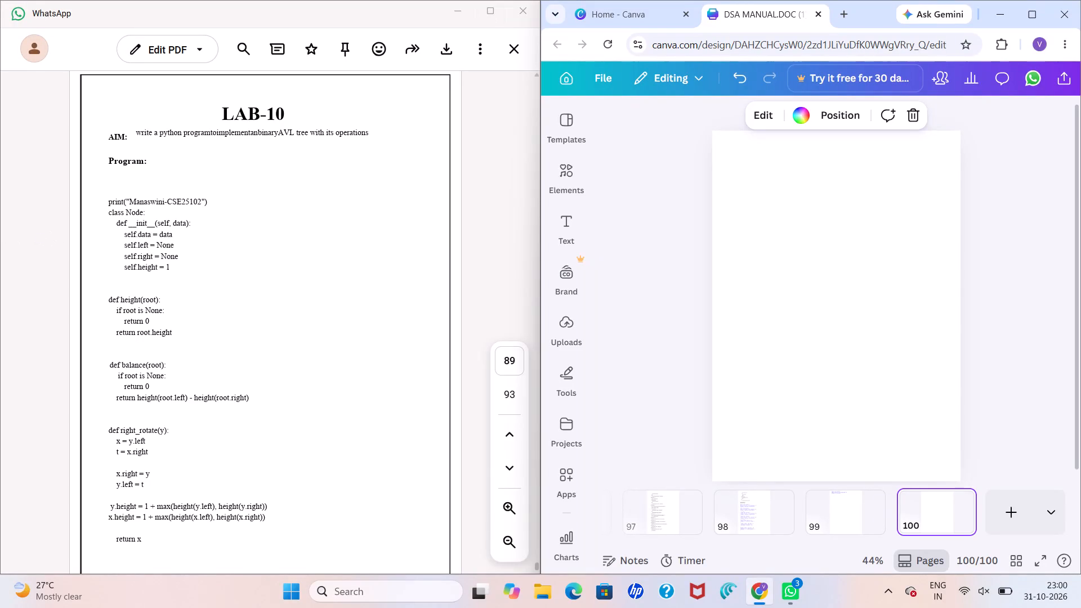
Capture a screenshot of the LAB-10 page in the PDF, from the heading down to "return x", inside the page border.
ctrl+scroll(157, 236, down, 2)
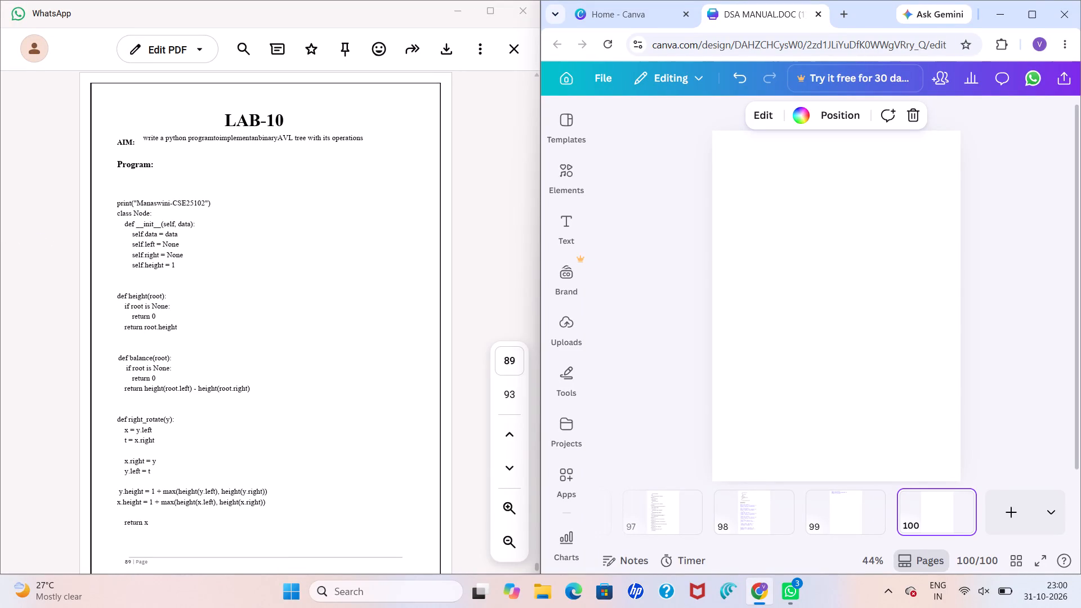
scroll(269, 267, down, 1)
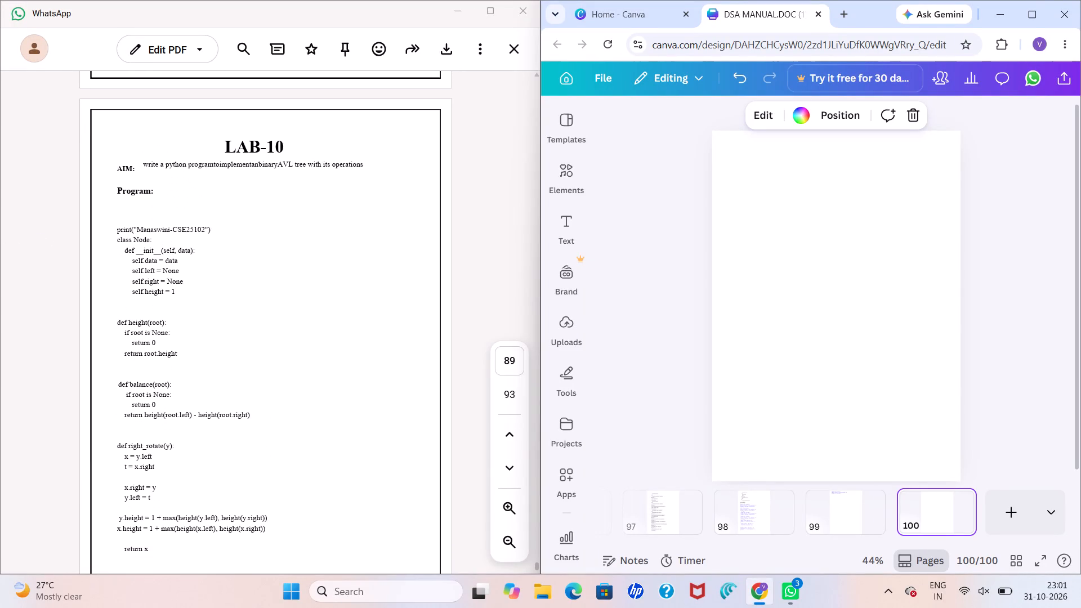
key(Print)
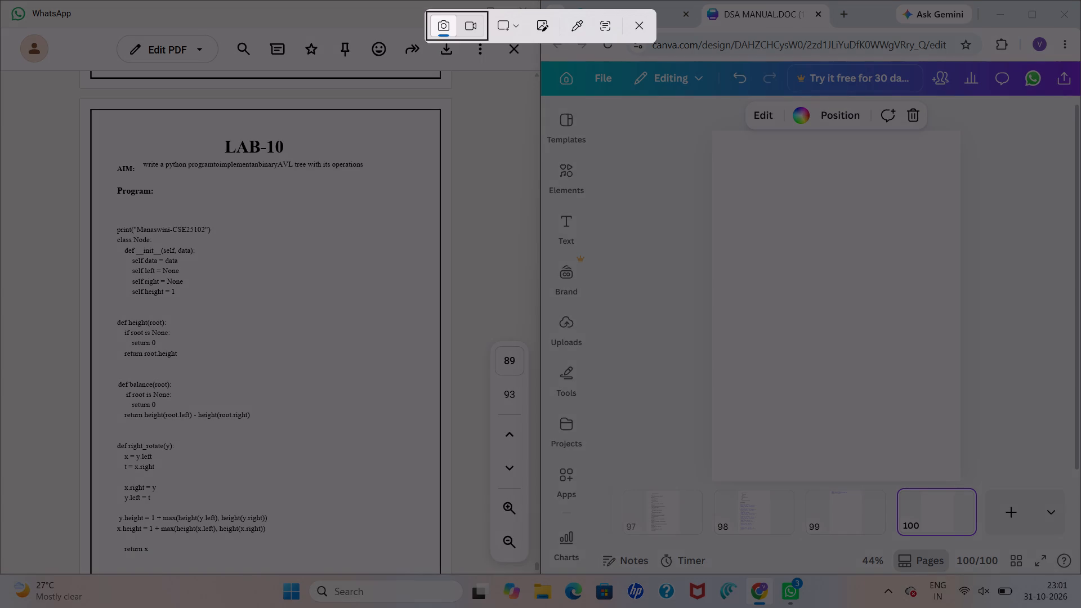
drag(98, 122, 306, 422)
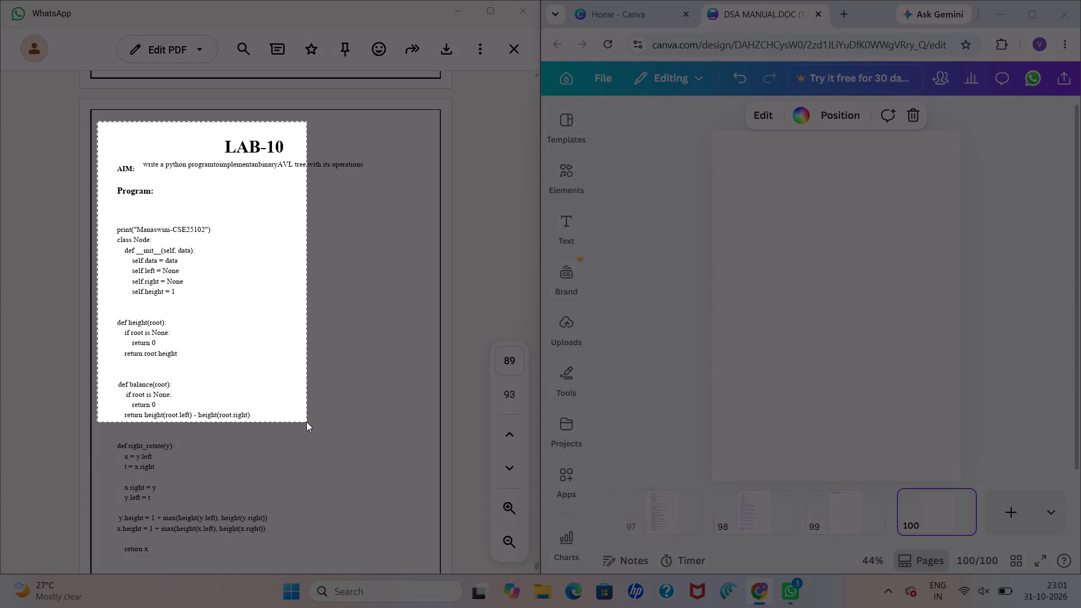
drag(306, 422, 442, 564)
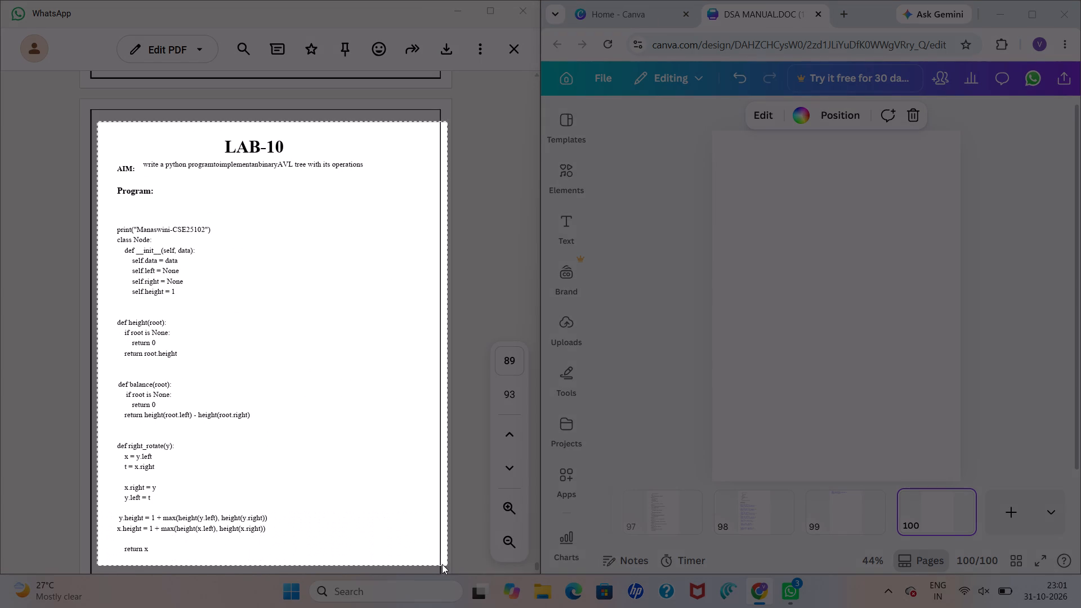
drag(442, 564, 434, 564)
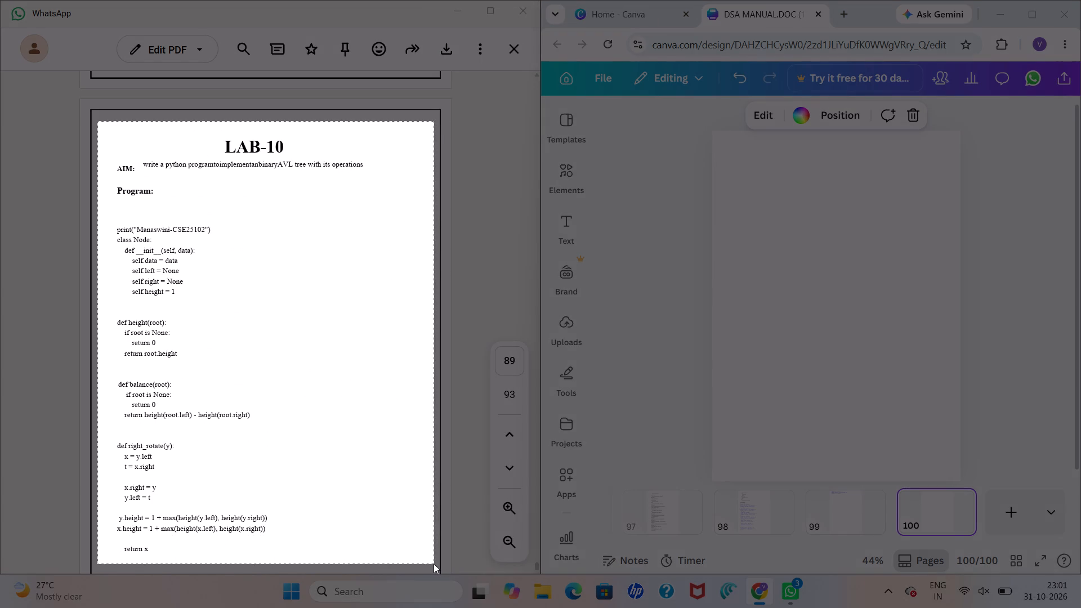
drag(434, 564, 436, 566)
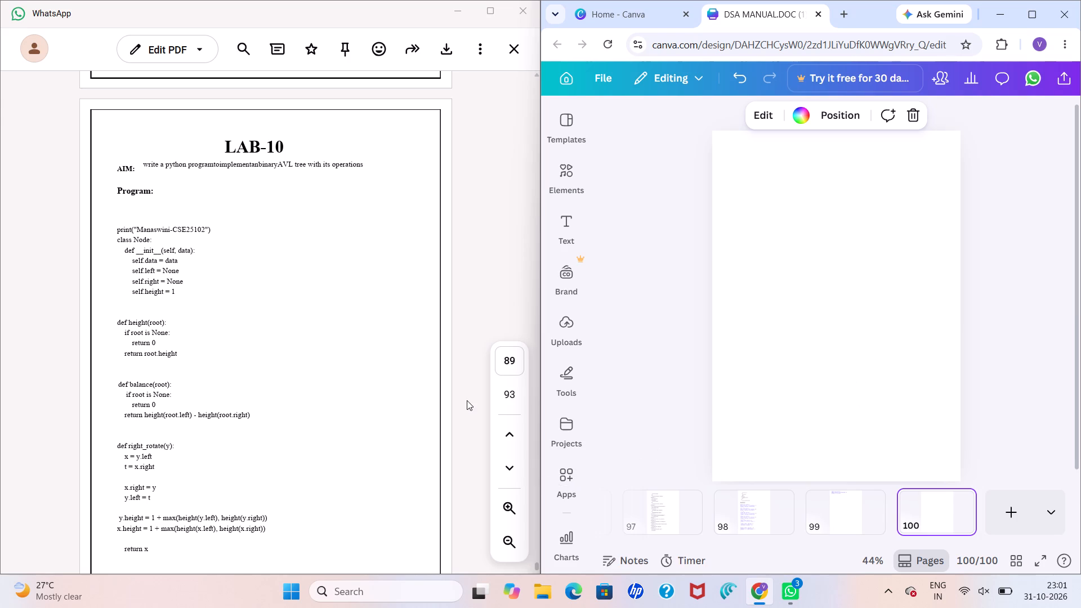
click(569, 326)
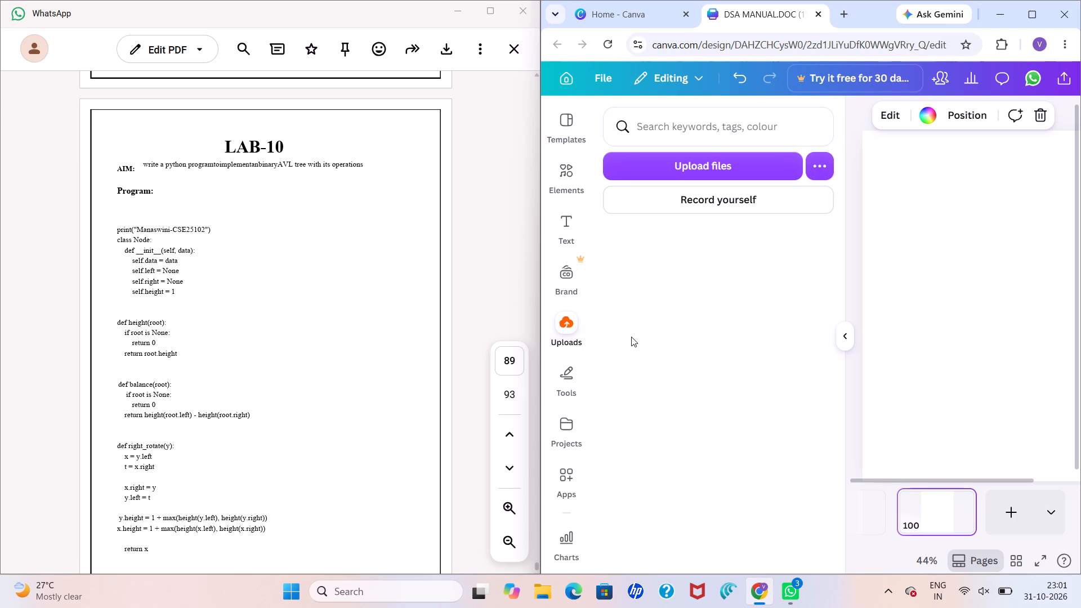
click(673, 171)
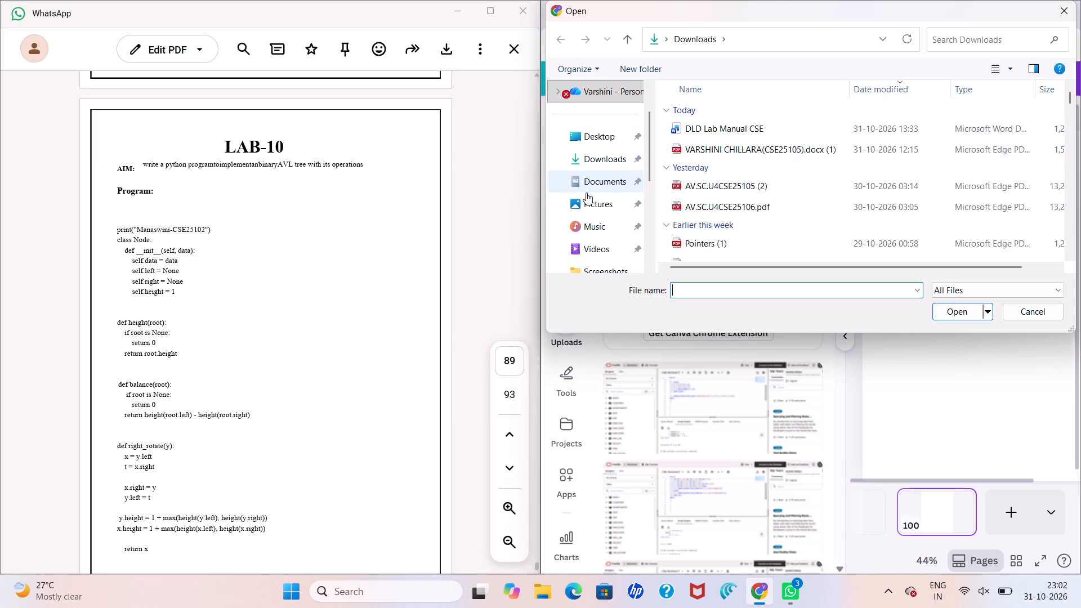
click(588, 208)
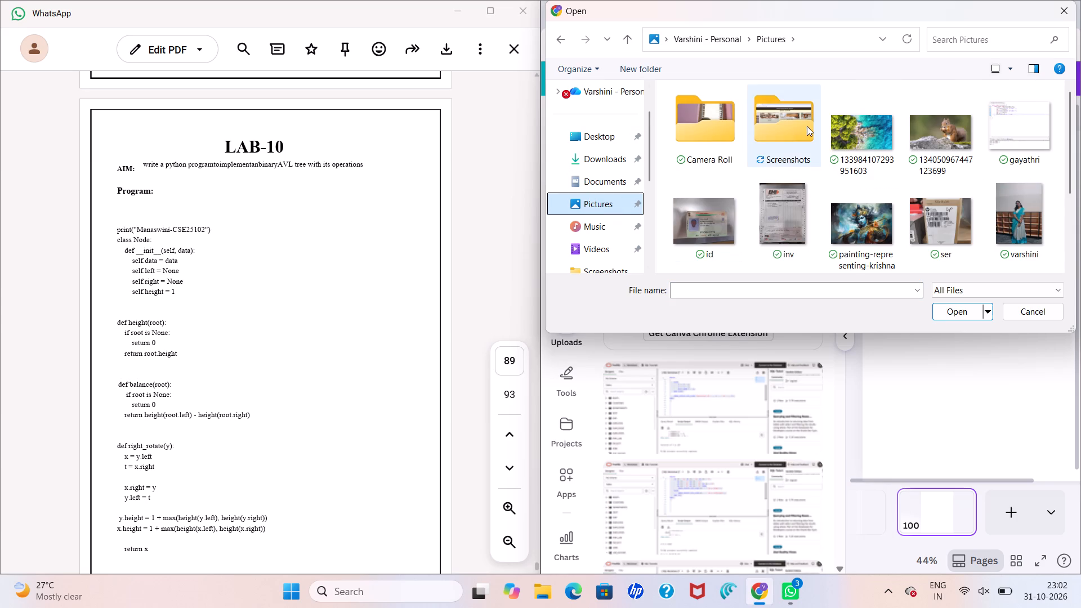
double_click(807, 126)
scroll(807, 126, down, 20)
scroll(807, 126, down, 20)
scroll(807, 126, down, 20)
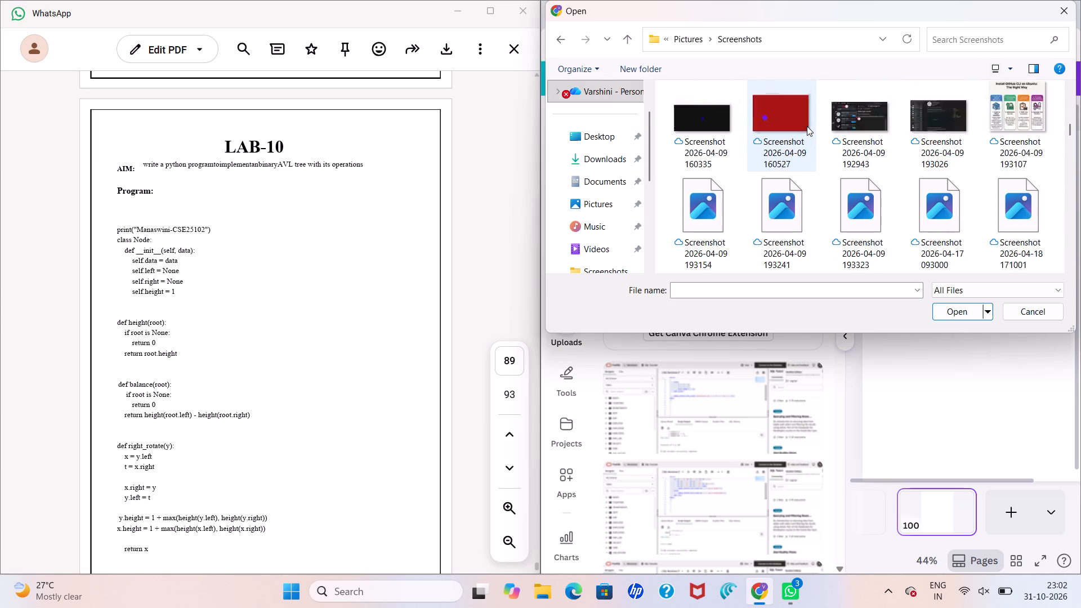
scroll(807, 126, down, 20)
scroll(807, 126, down, 20)
scroll(807, 126, down, 20)
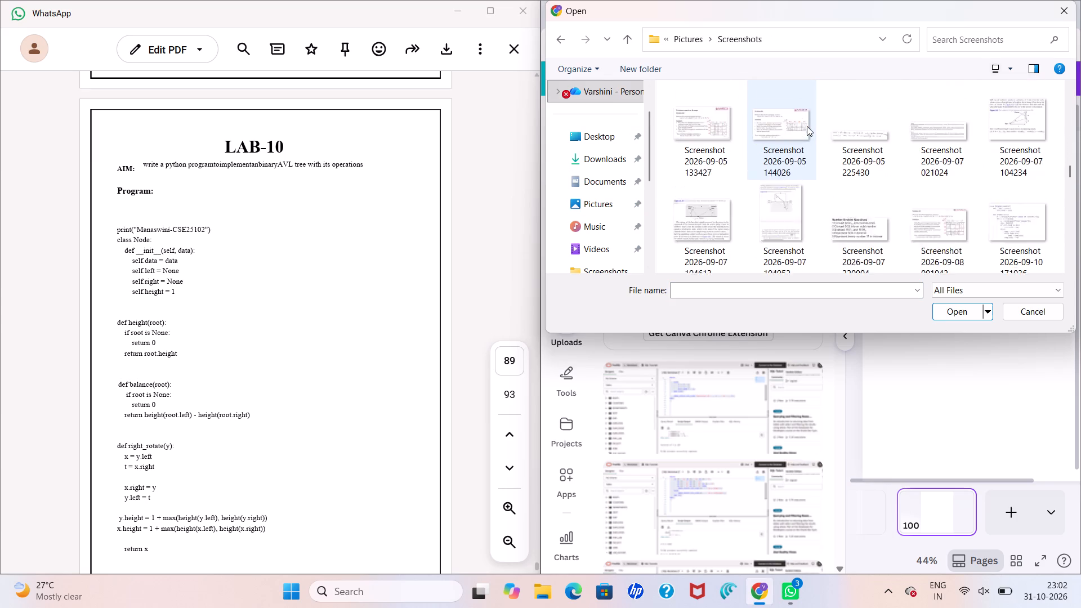
scroll(807, 126, down, 20)
scroll(807, 126, down, 20)
scroll(807, 126, down, 20)
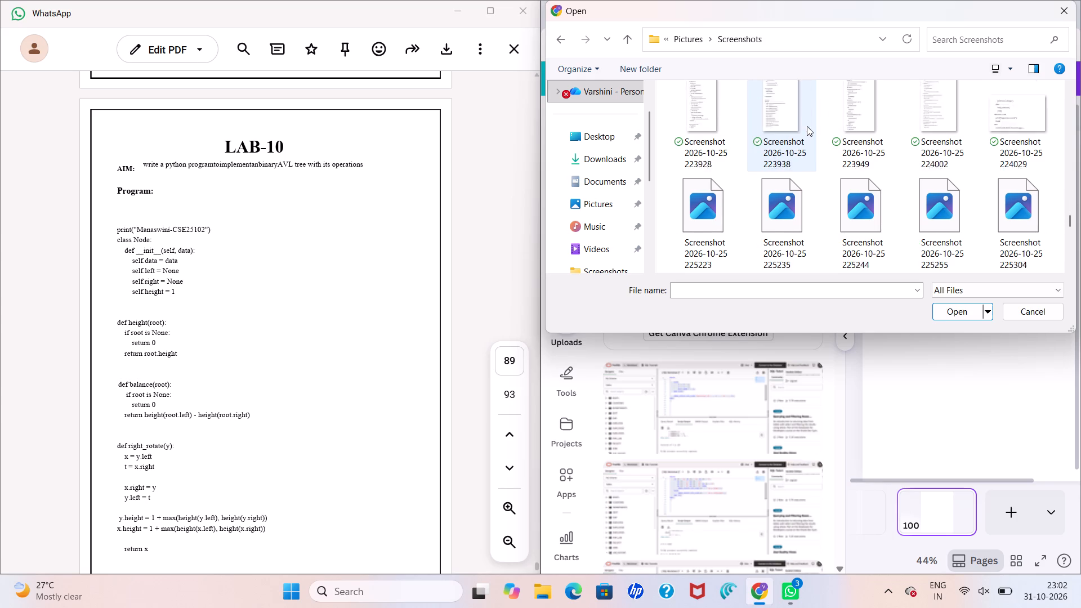
scroll(807, 126, down, 20)
scroll(807, 126, down, 20)
scroll(807, 126, down, 20)
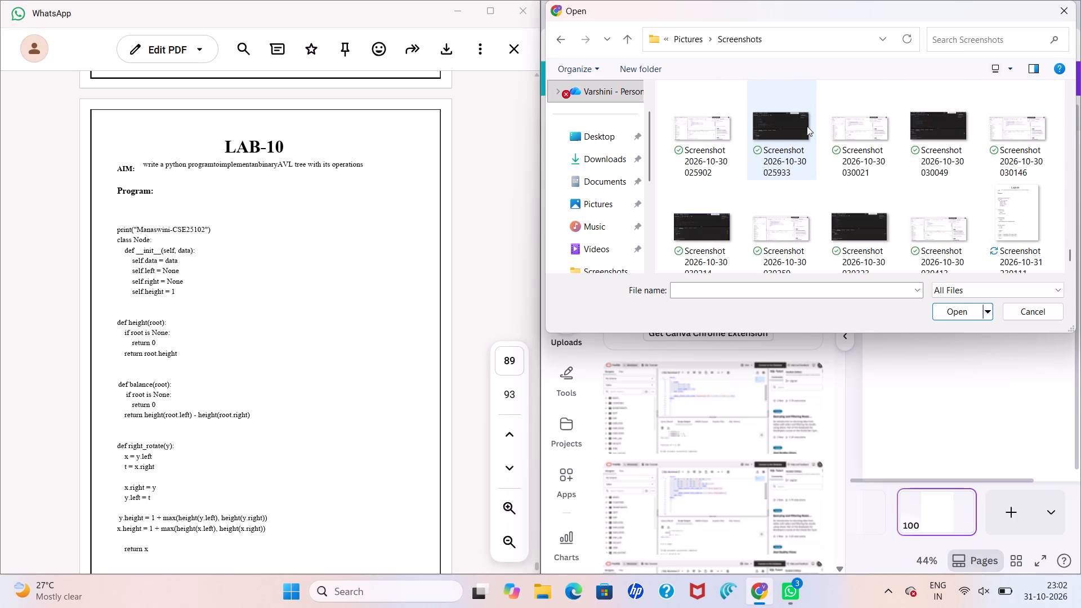
scroll(807, 126, down, 20)
scroll(807, 126, down, 20)
scroll(807, 126, down, 20)
scroll(807, 126, down, 3)
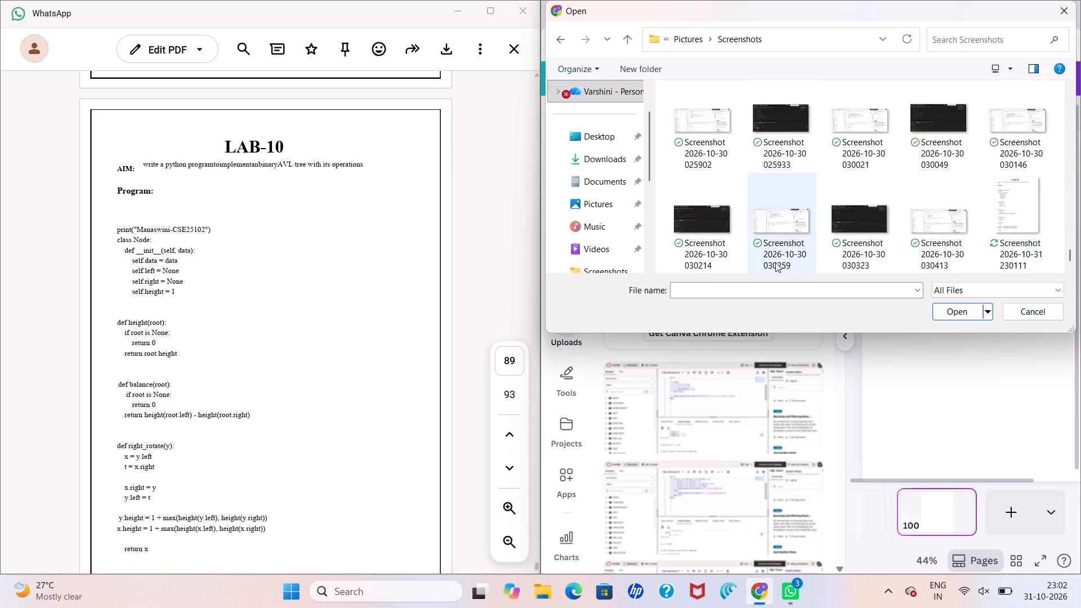
scroll(948, 211, down, 1)
double_click(1019, 219)
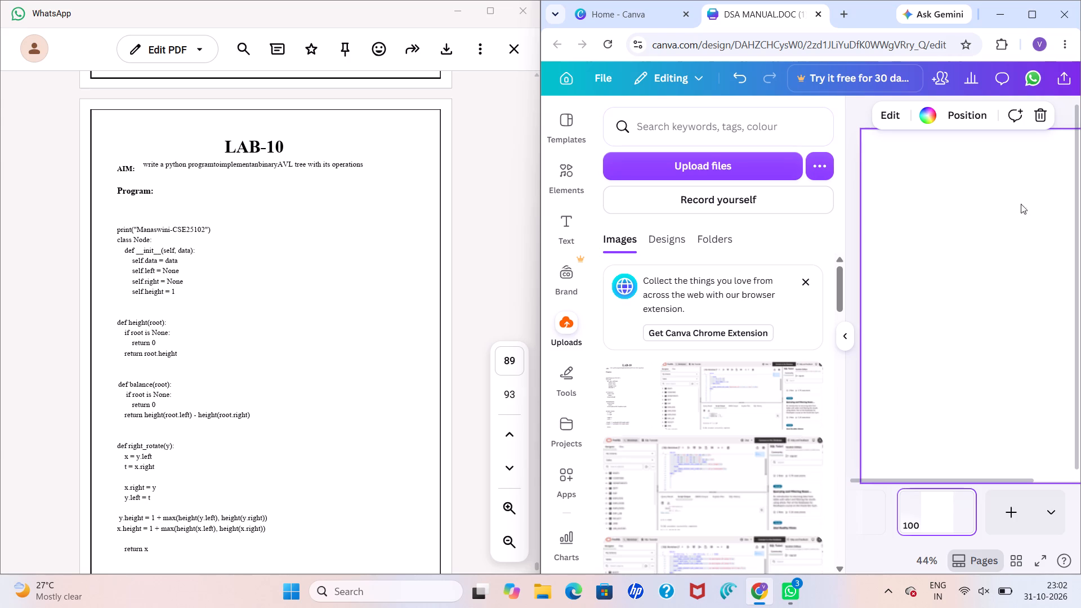
Maximize the Canva window and place the uploaded LAB-10 image on blank page 100.
click(1035, 14)
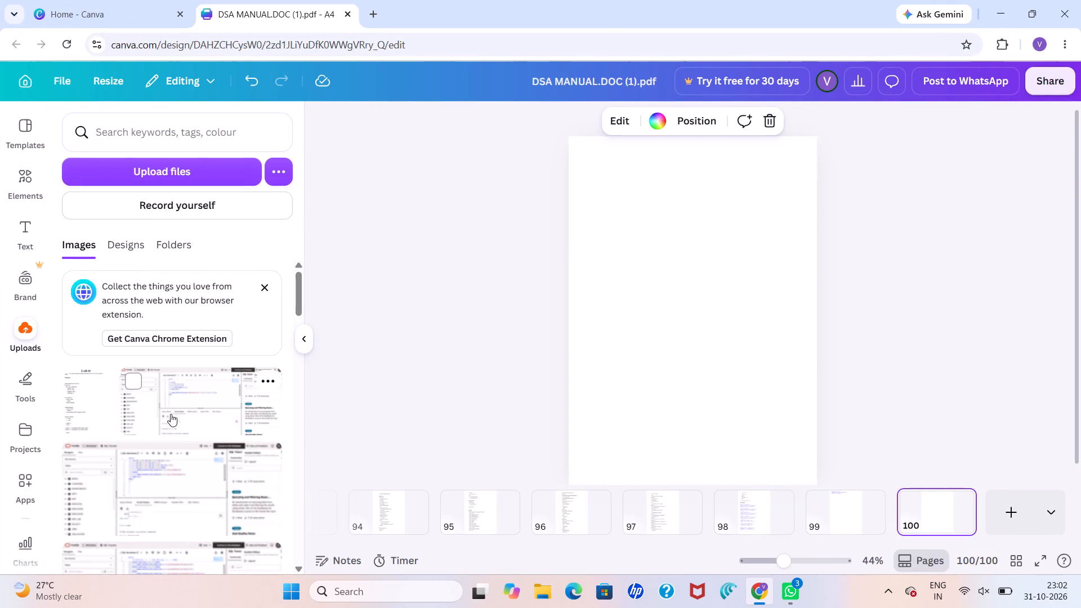
click(71, 391)
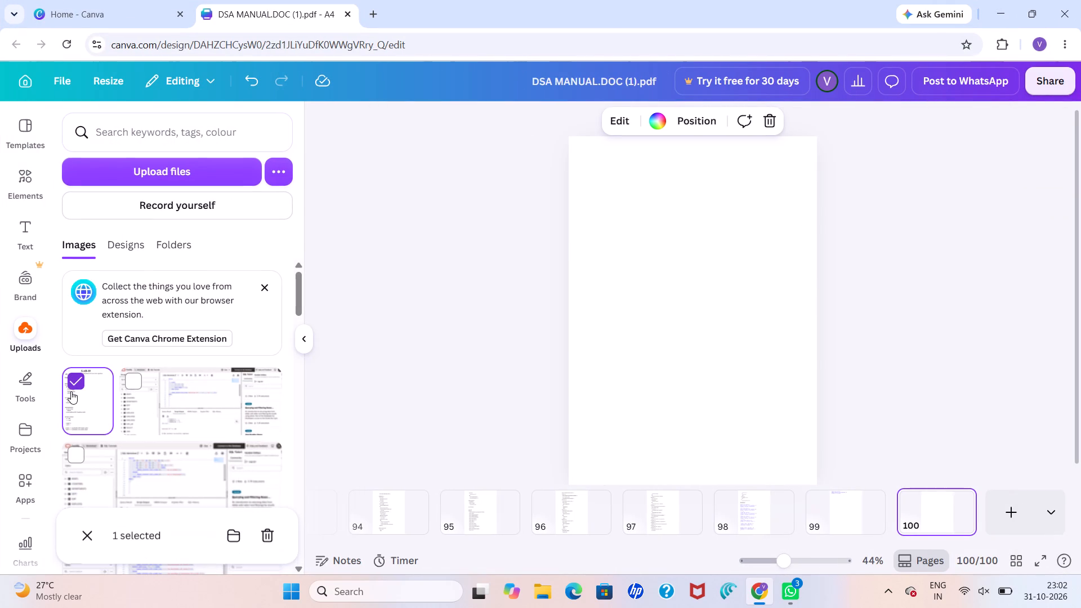
click(681, 292)
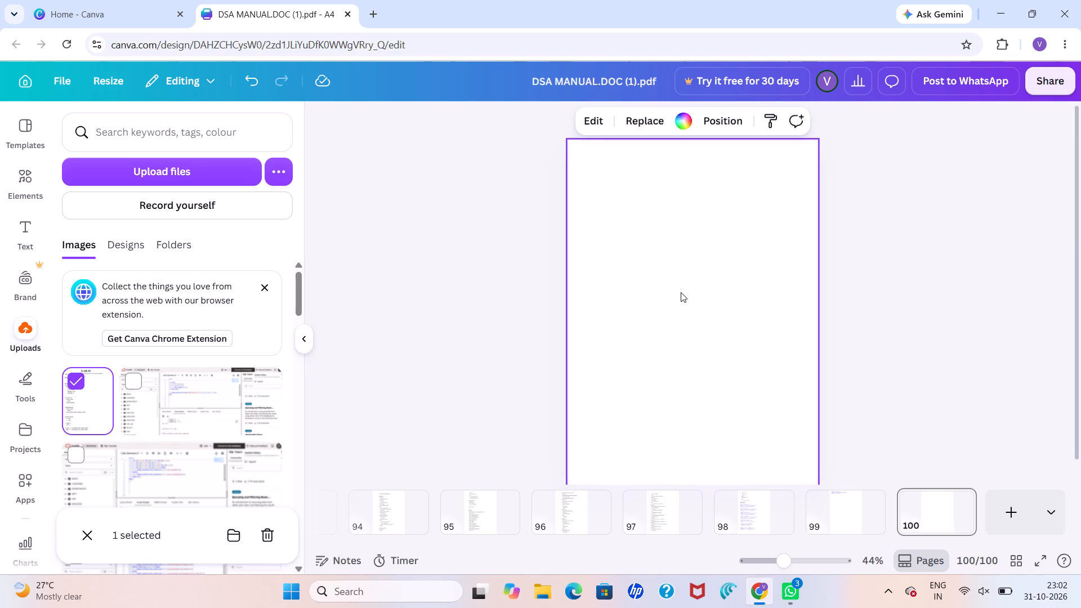
double_click(93, 405)
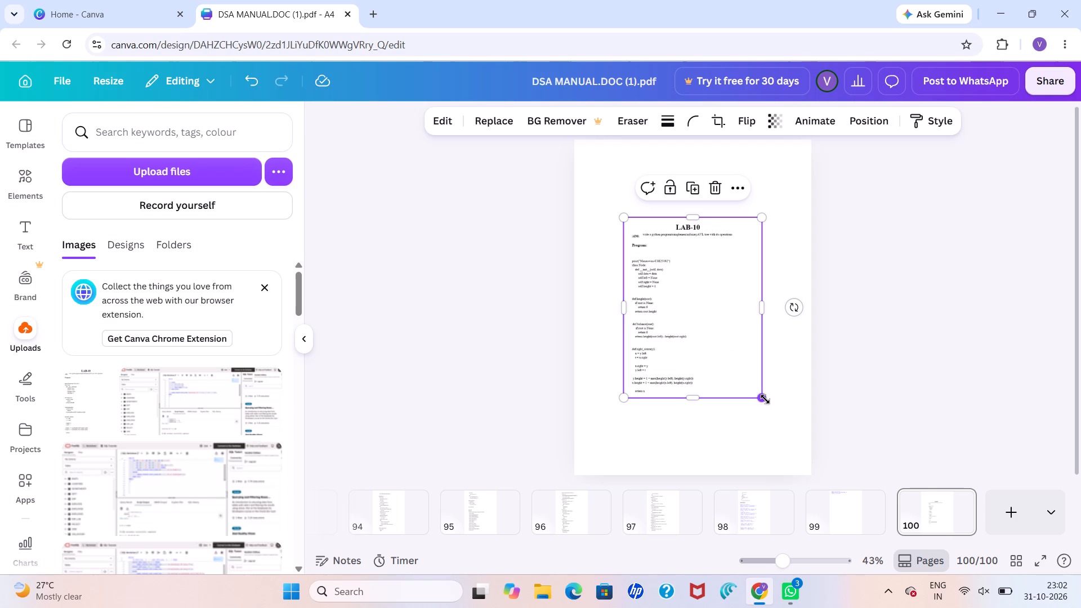
Enlarge the LAB-10 image on page 100 to about 17.5 by 25, extending its top edge close to the page top.
drag(765, 399, 799, 434)
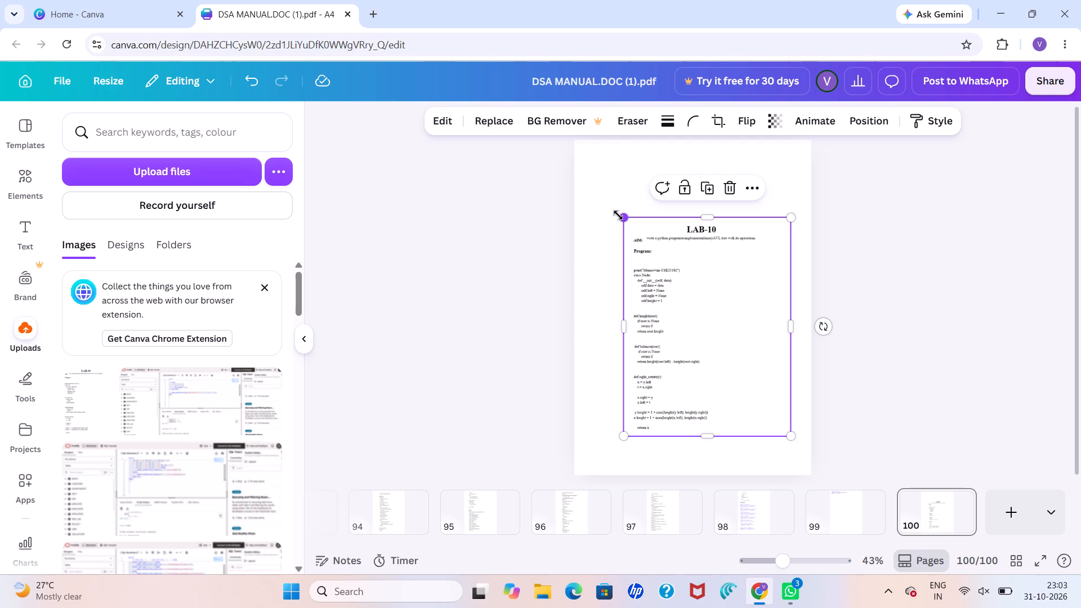
drag(618, 215, 590, 178)
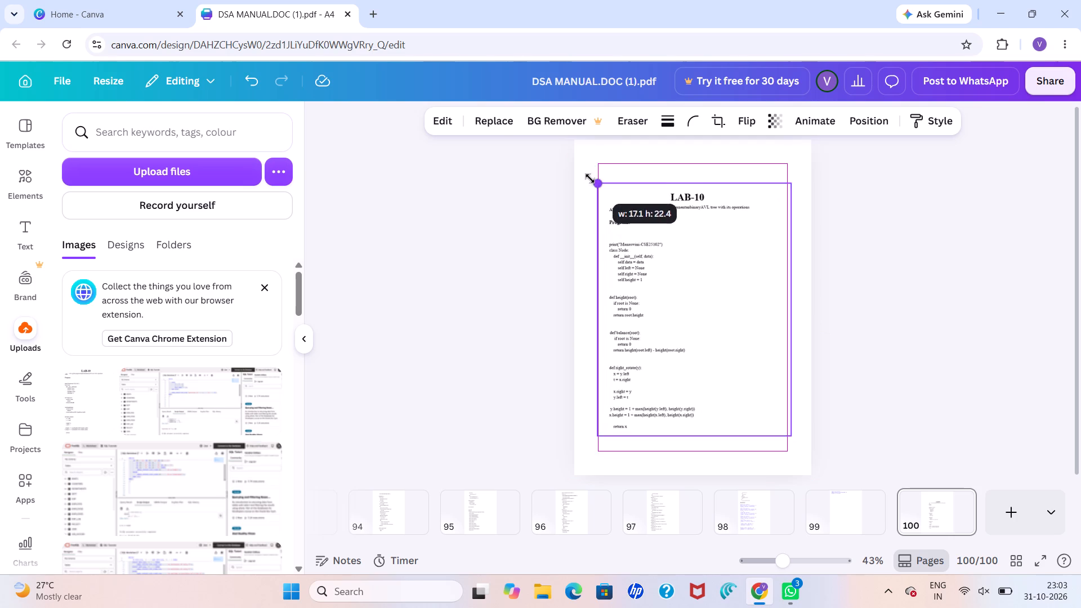
drag(590, 178, 598, 154)
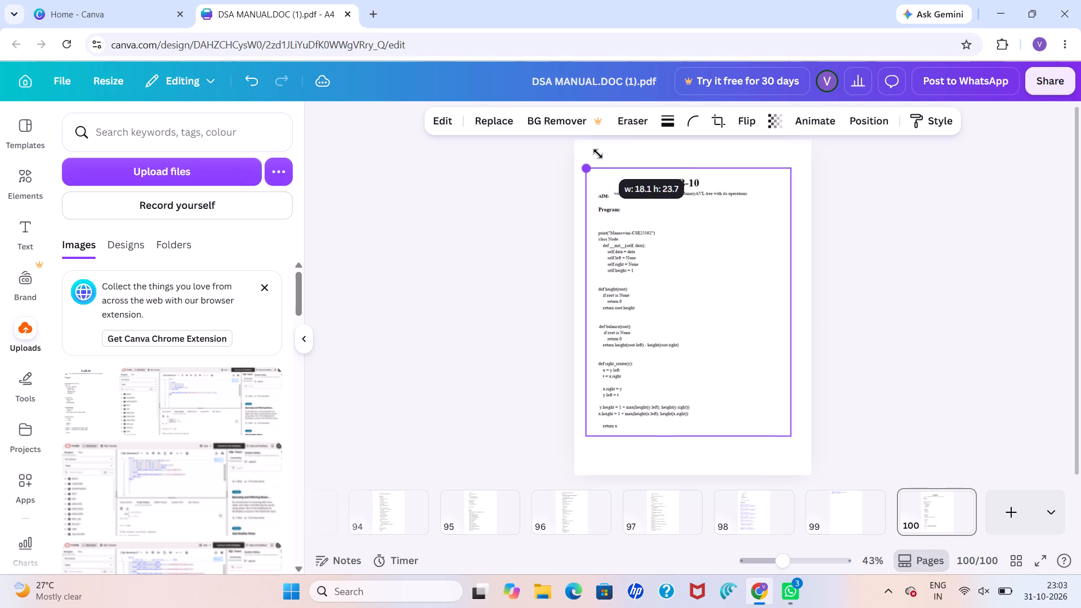
drag(598, 154, 614, 155)
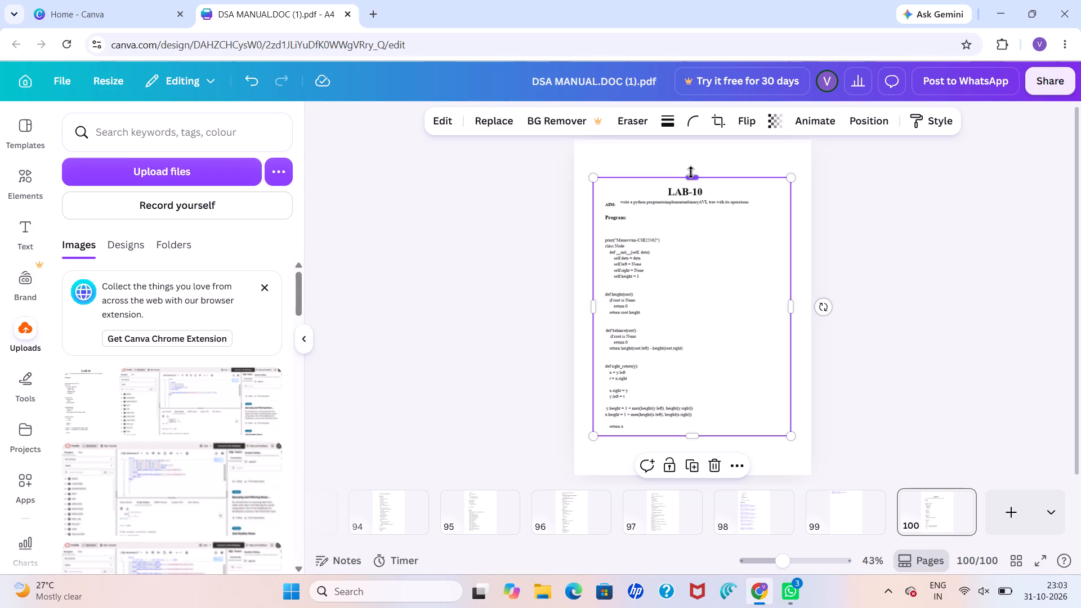
drag(691, 172, 686, 149)
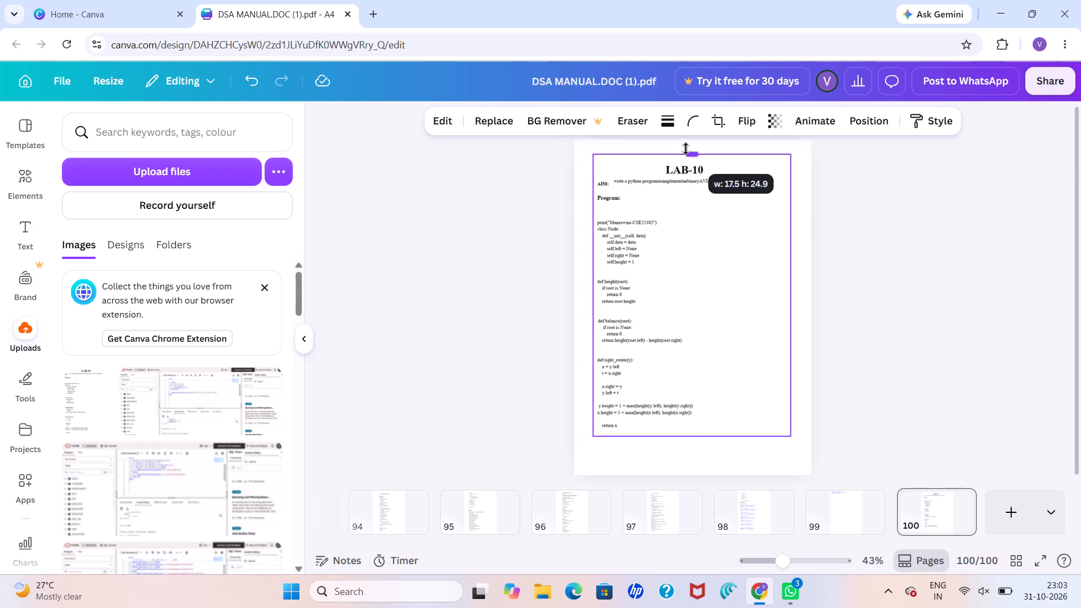
drag(686, 149, 686, 146)
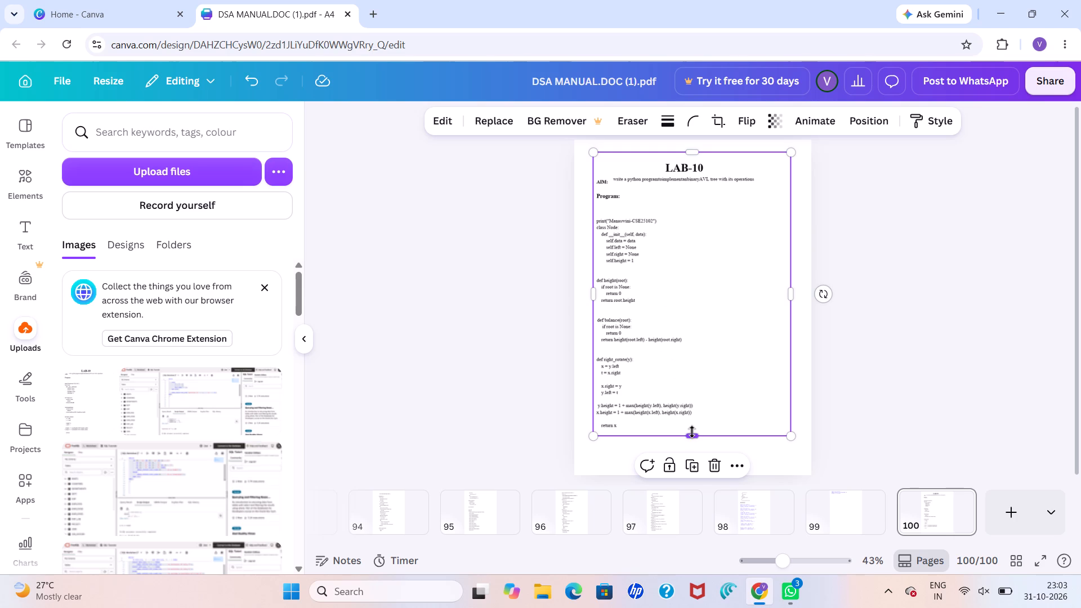
Extend the image's bottom edge, uncover its cropped left side, and scale it to about 19 by 27 so it nearly fills page 100.
drag(692, 432, 692, 454)
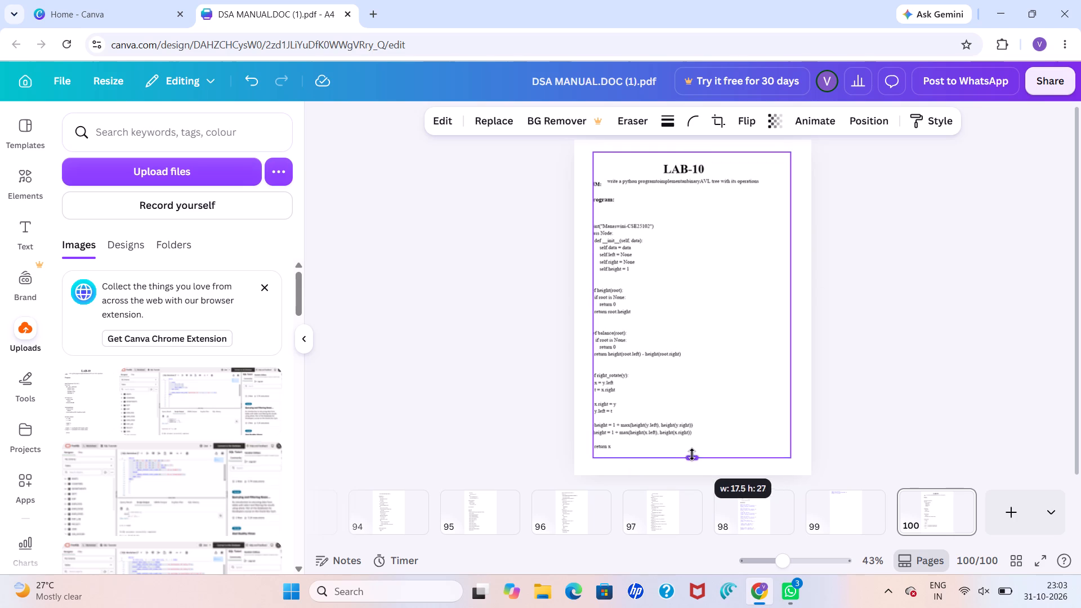
drag(692, 454, 696, 456)
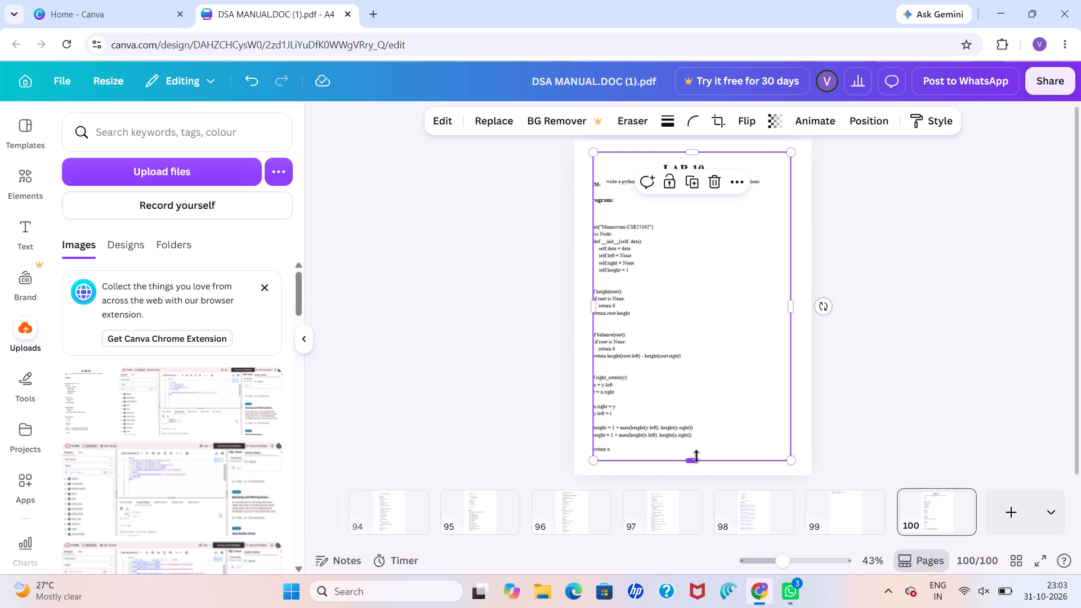
drag(593, 461, 575, 456)
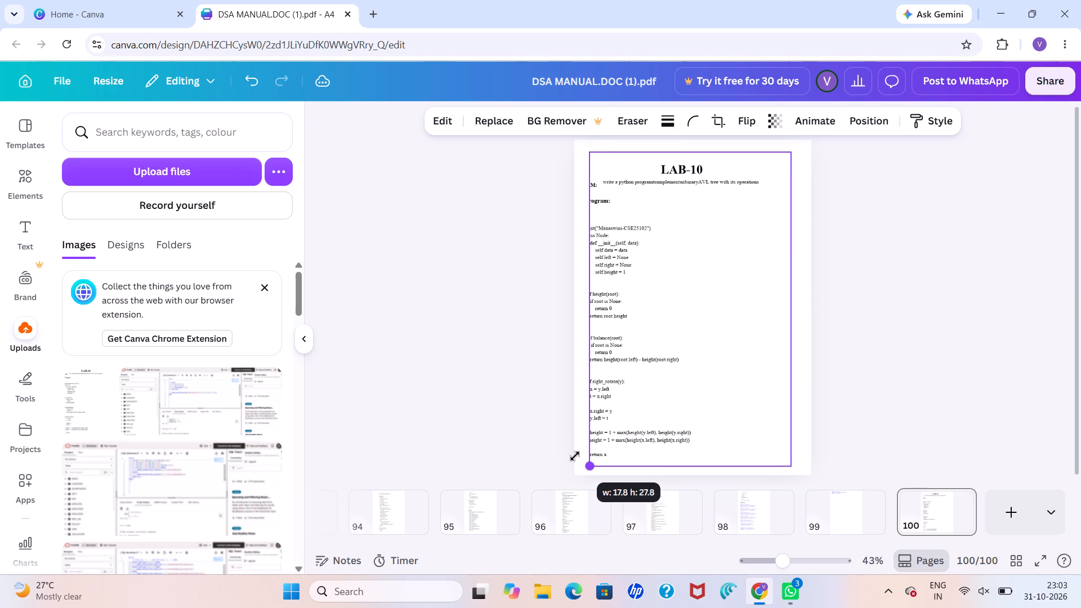
drag(575, 456, 595, 442)
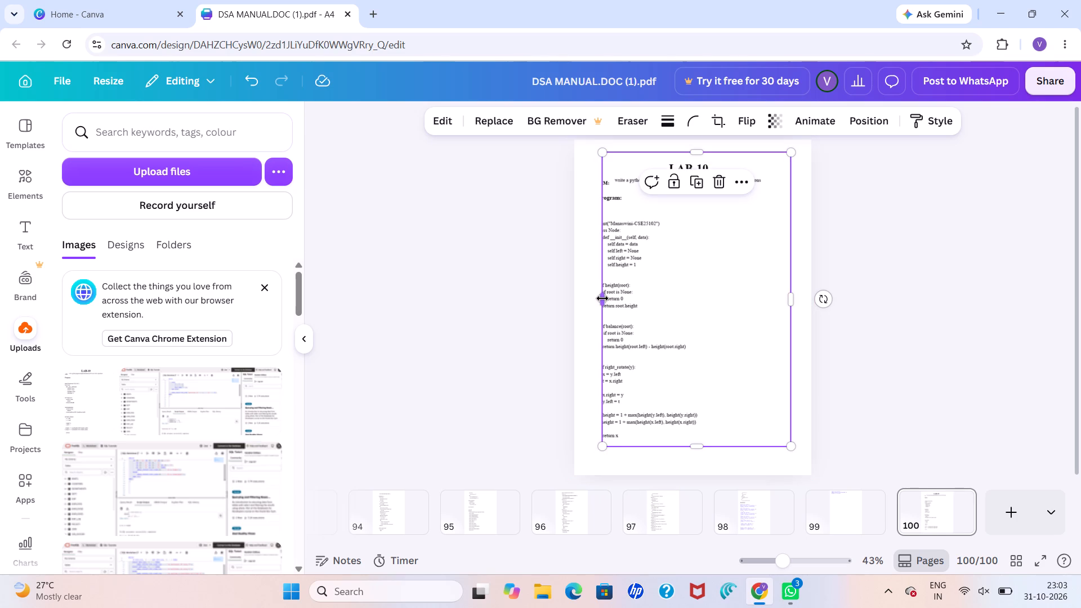
drag(602, 298, 594, 301)
drag(594, 301, 586, 305)
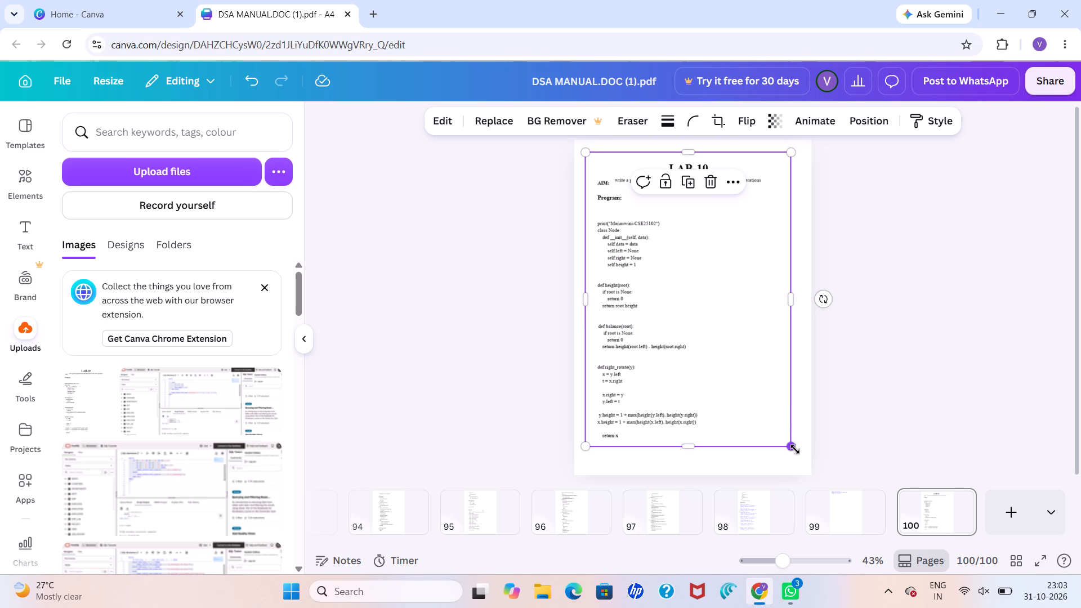
drag(795, 449, 796, 451)
drag(796, 451, 808, 468)
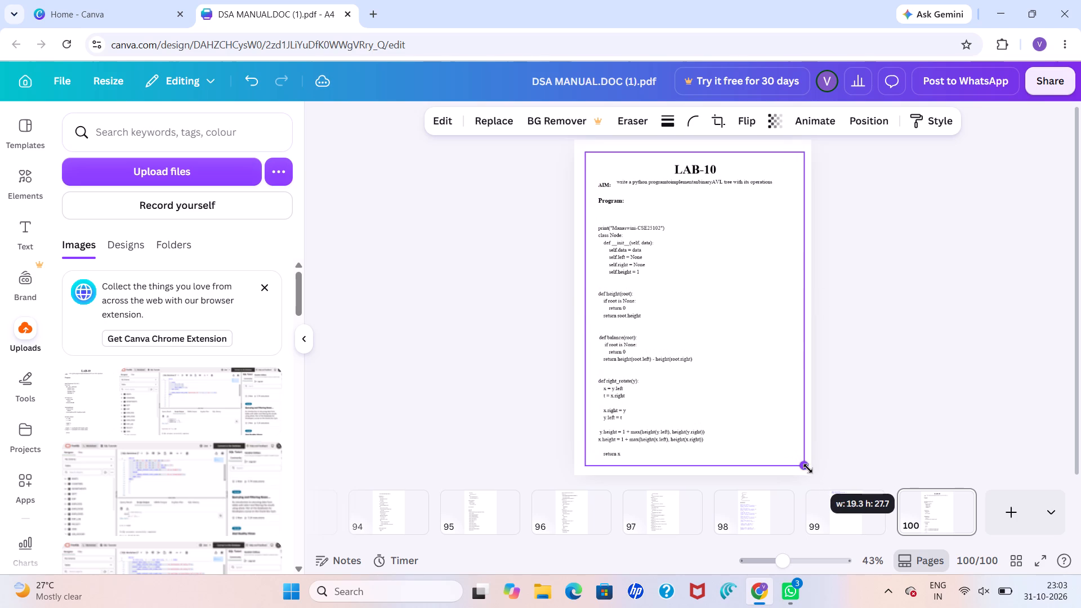
drag(808, 468, 807, 463)
click(982, 306)
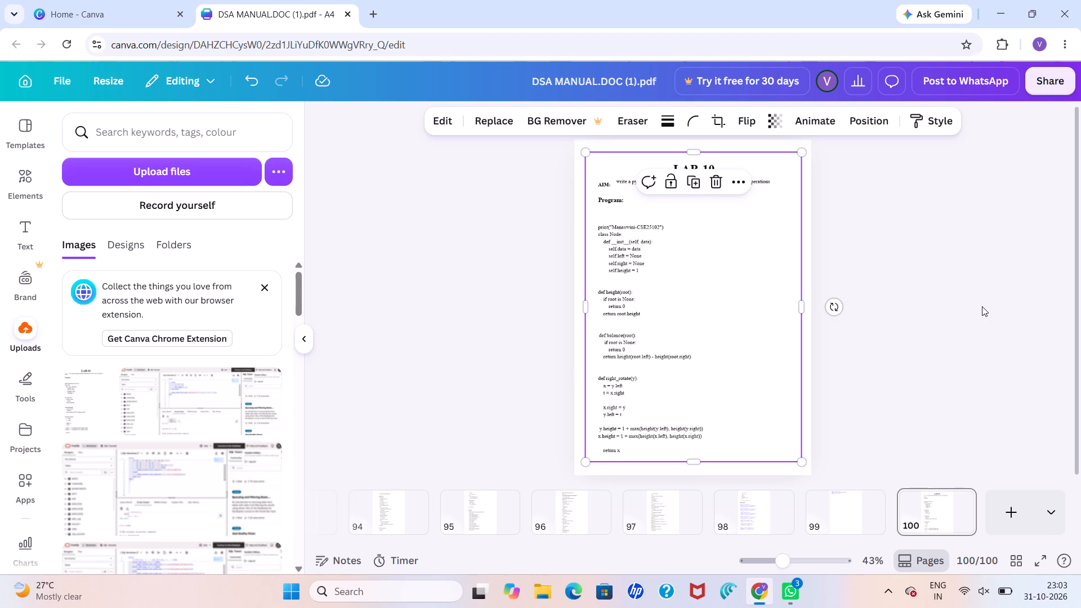
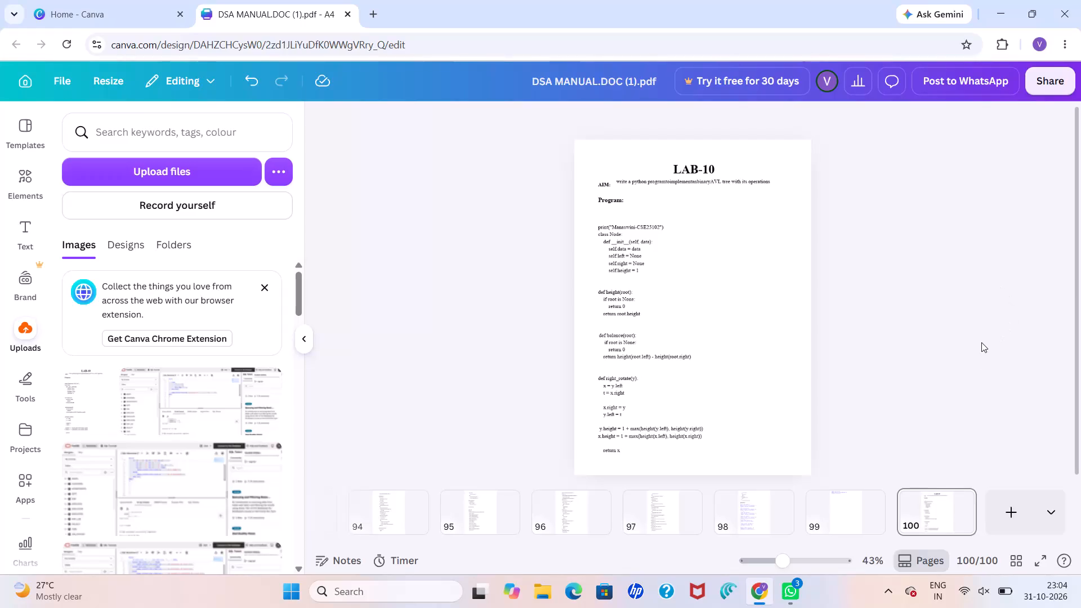
Add a new blank page 101 after page 100.
click(1017, 513)
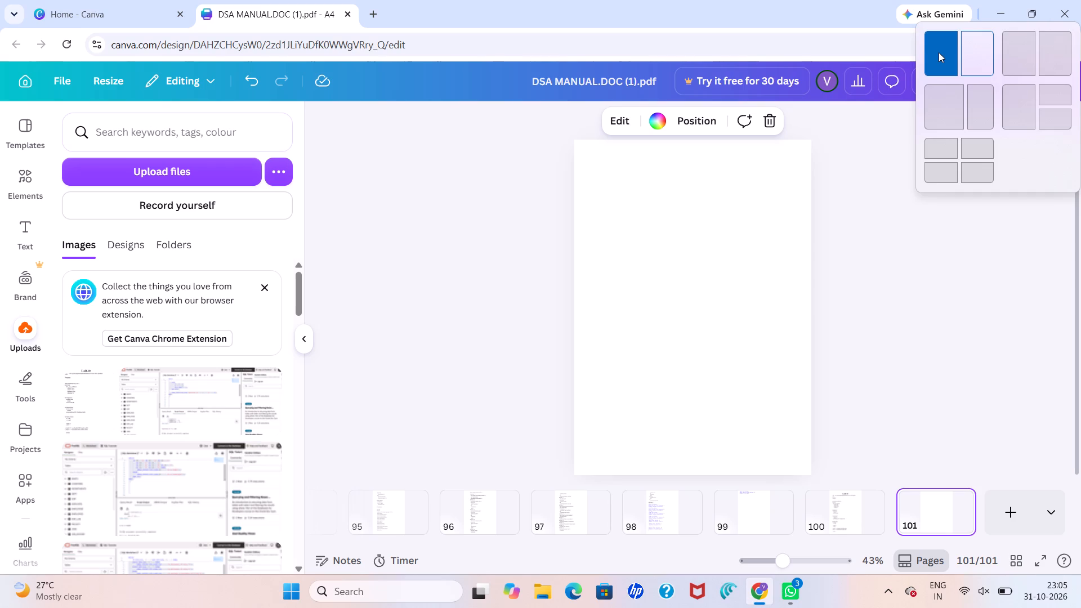
Tile the Canva window beside the WhatsApp PDF and capture a screenshot of all the code on PDF page 90, starting at def left_rotate(x).
click(939, 52)
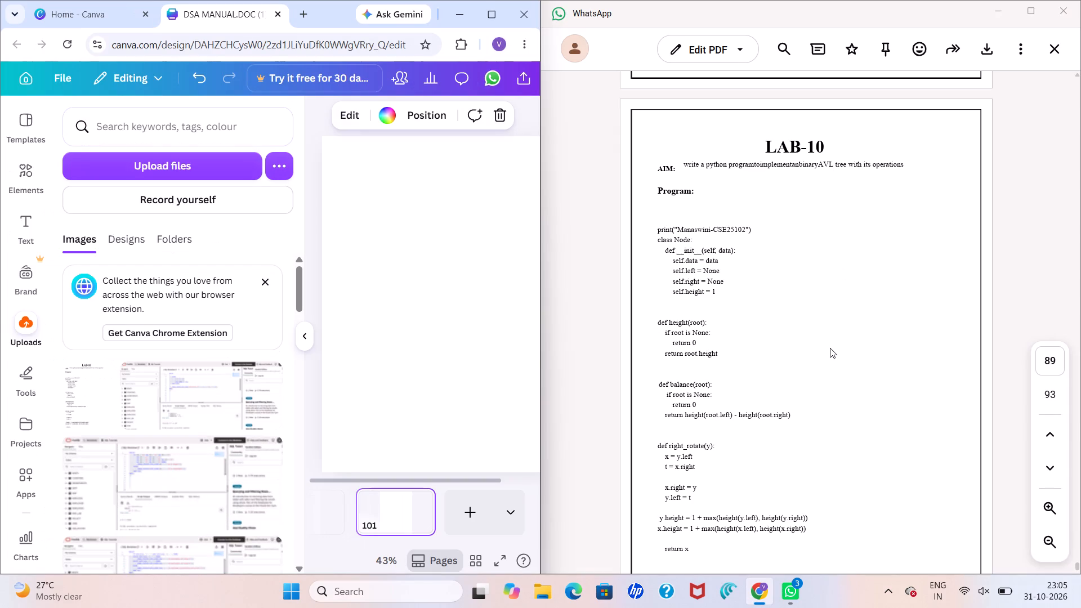
scroll(830, 348, down, 2)
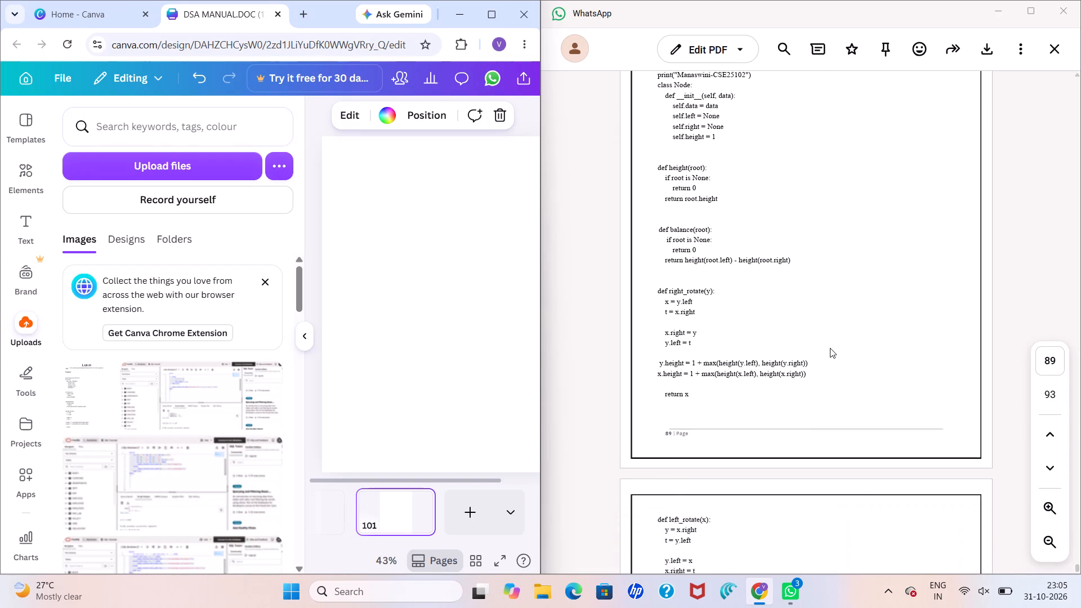
scroll(830, 348, down, 3)
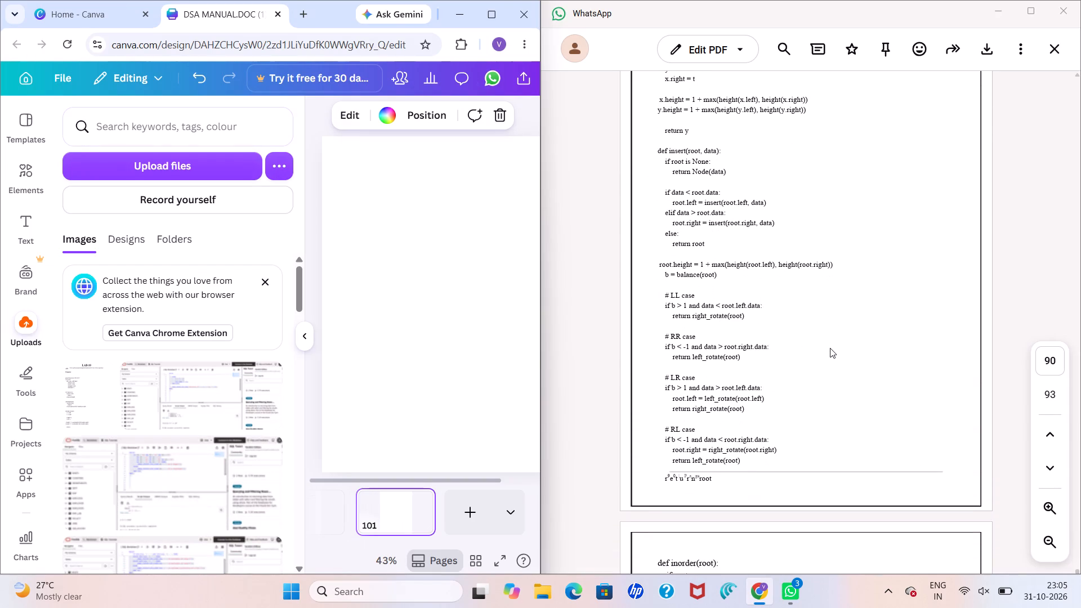
scroll(830, 348, down, 1)
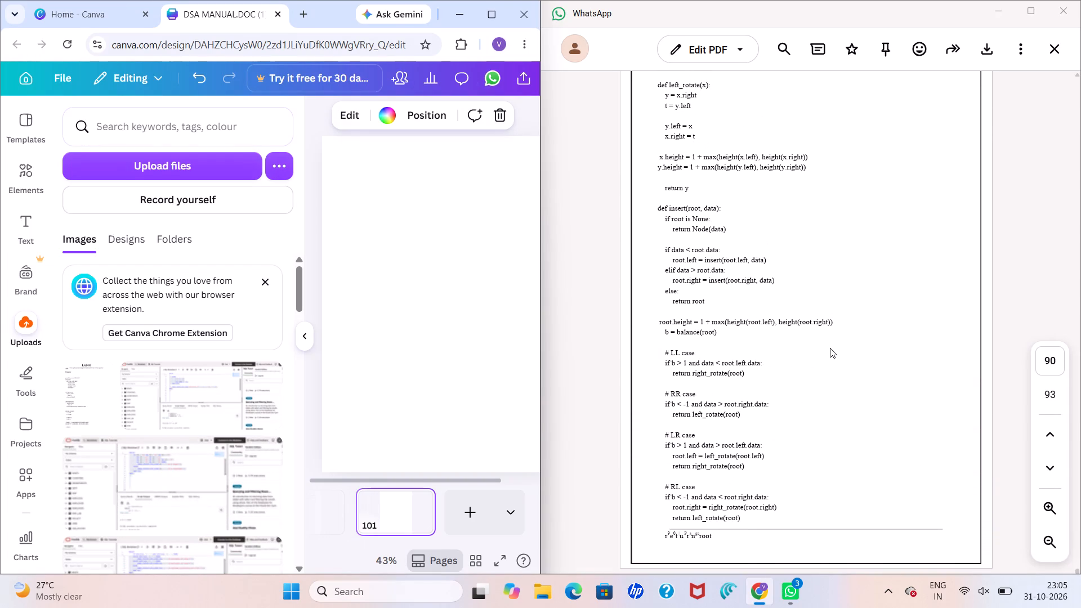
scroll(830, 348, down, 1)
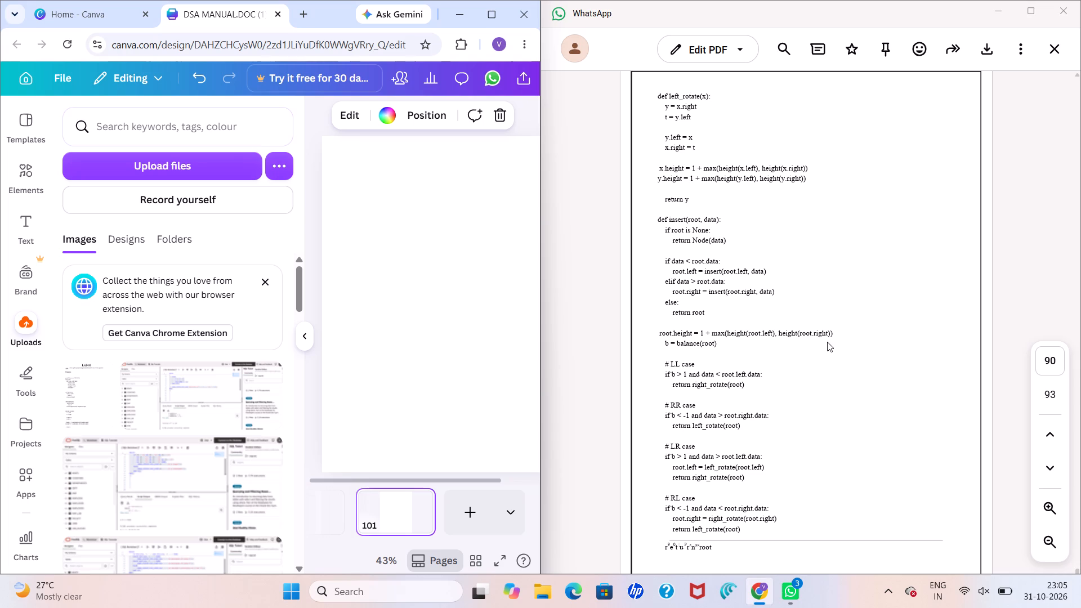
ctrl+scroll(827, 342, down, 3)
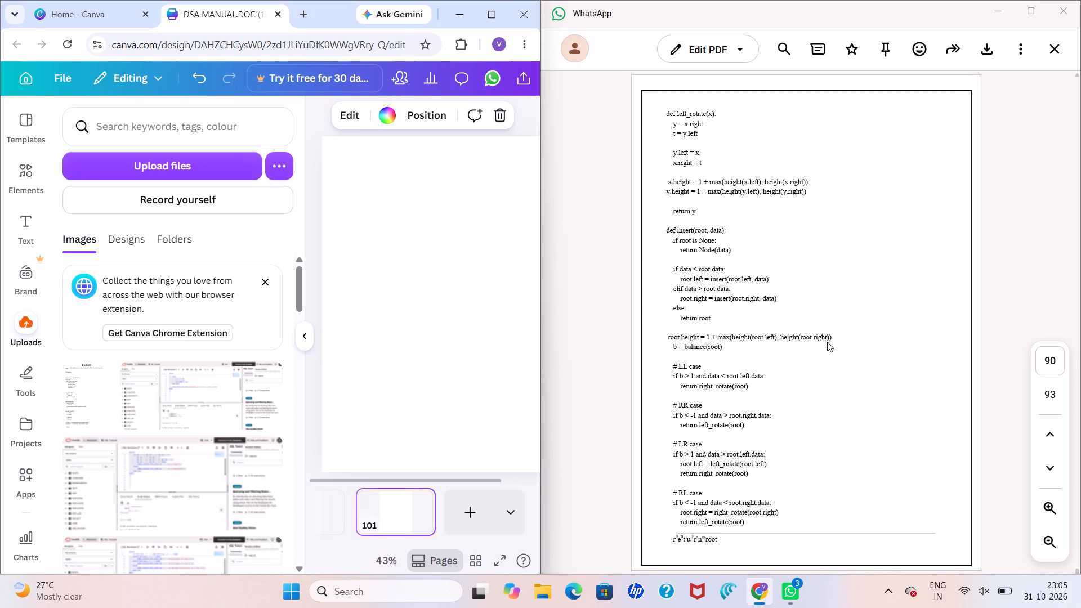
key(Print)
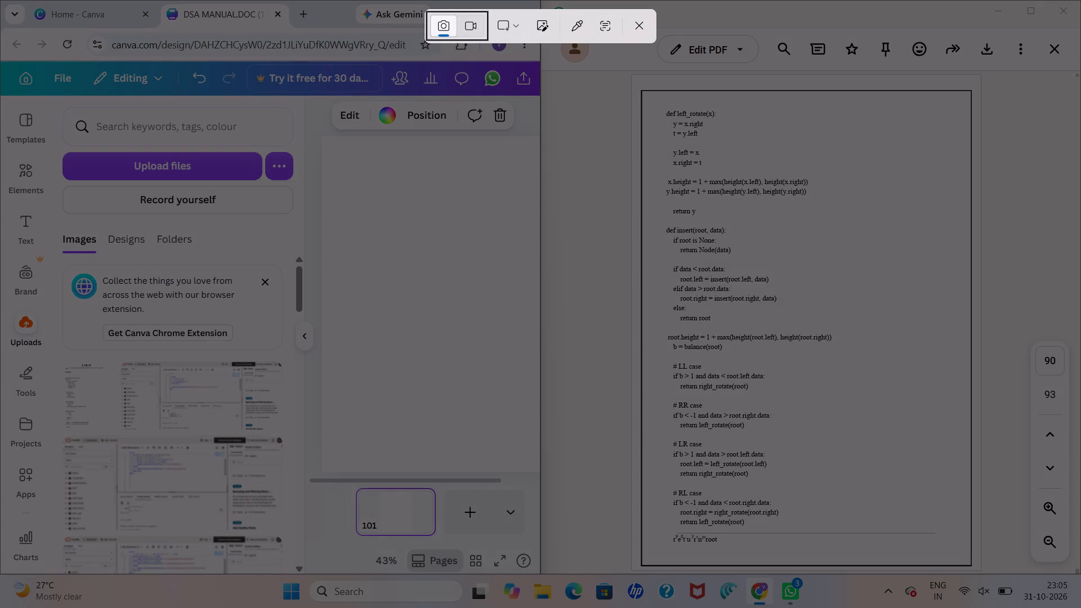
drag(654, 106, 658, 109)
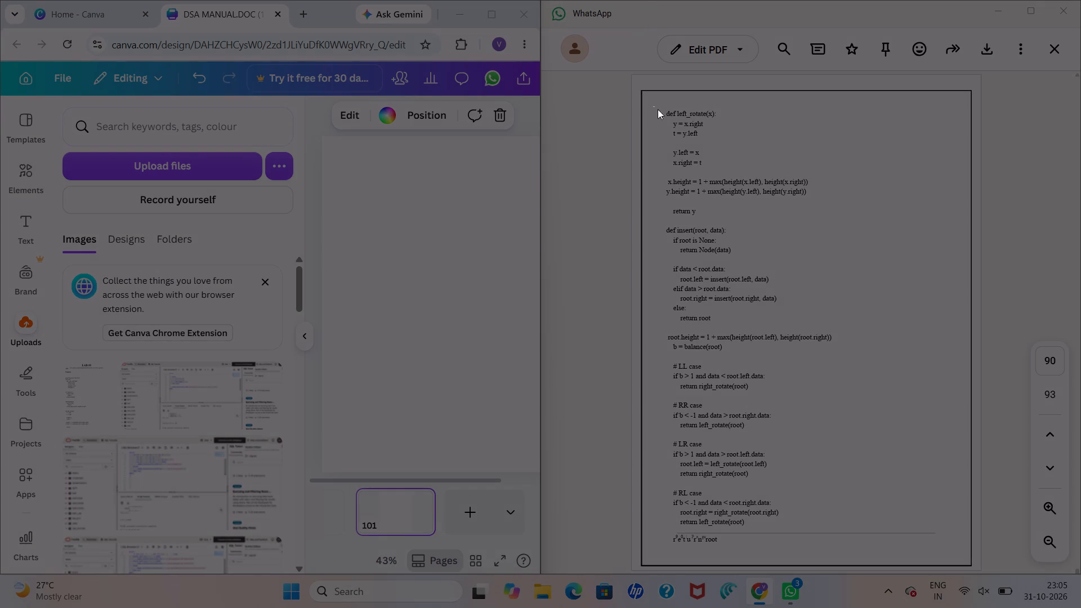
drag(658, 109, 927, 553)
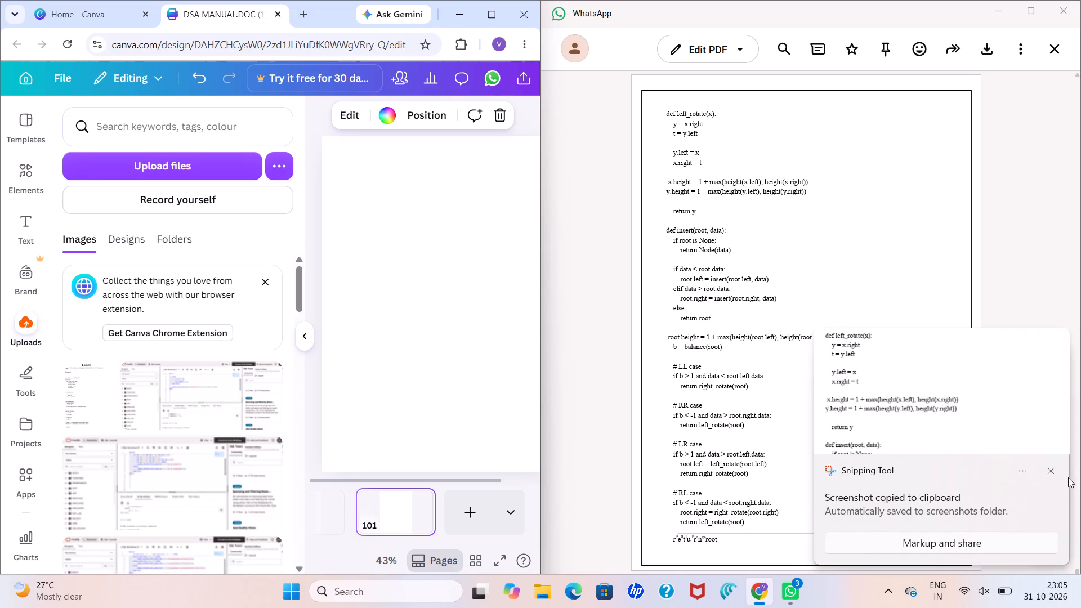
click(1046, 471)
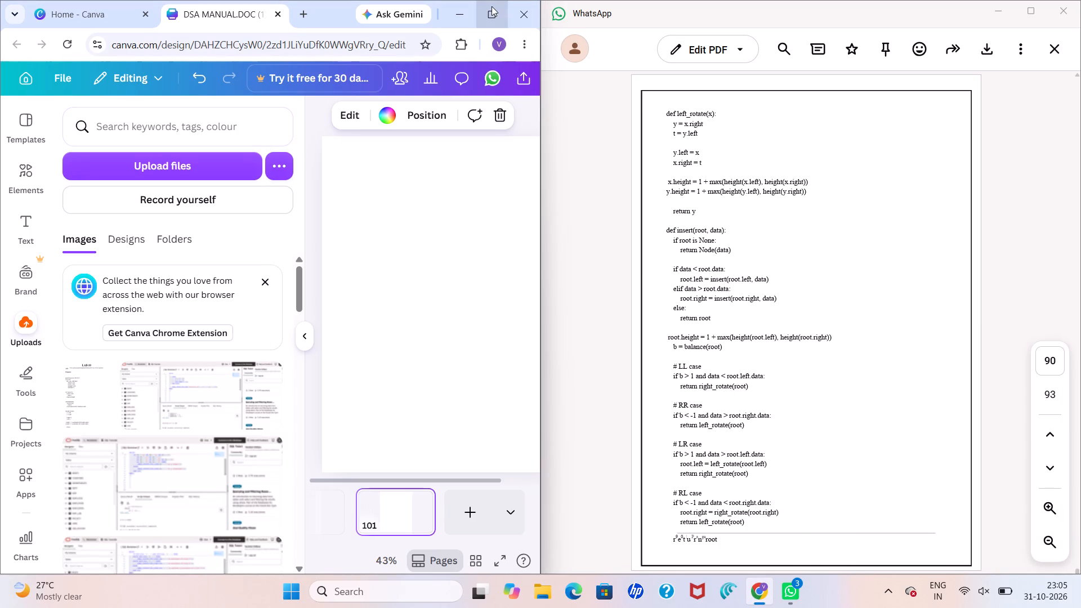
click(492, 6)
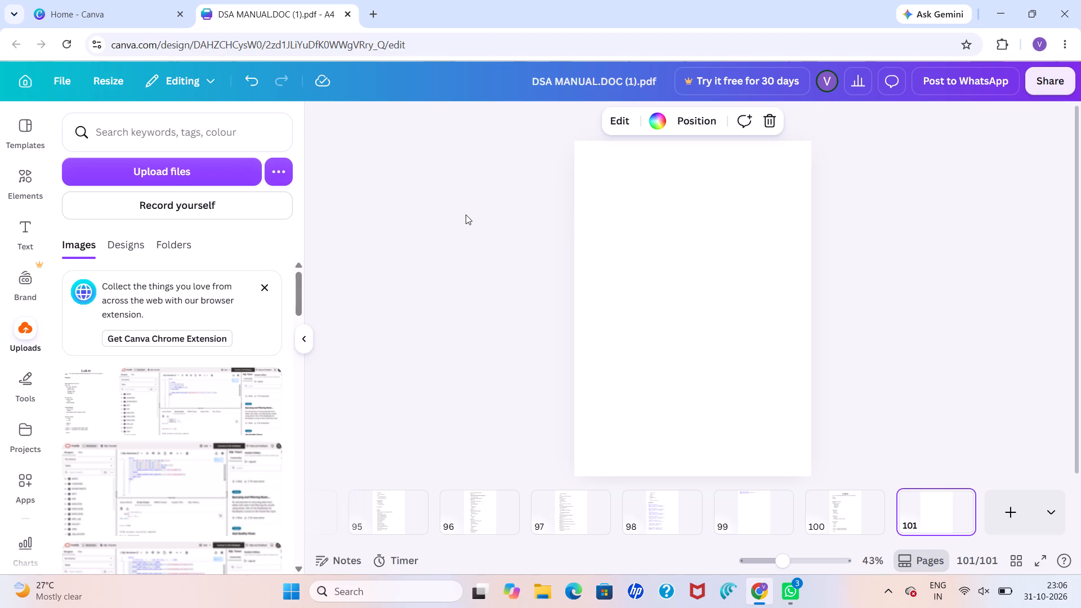
click(176, 175)
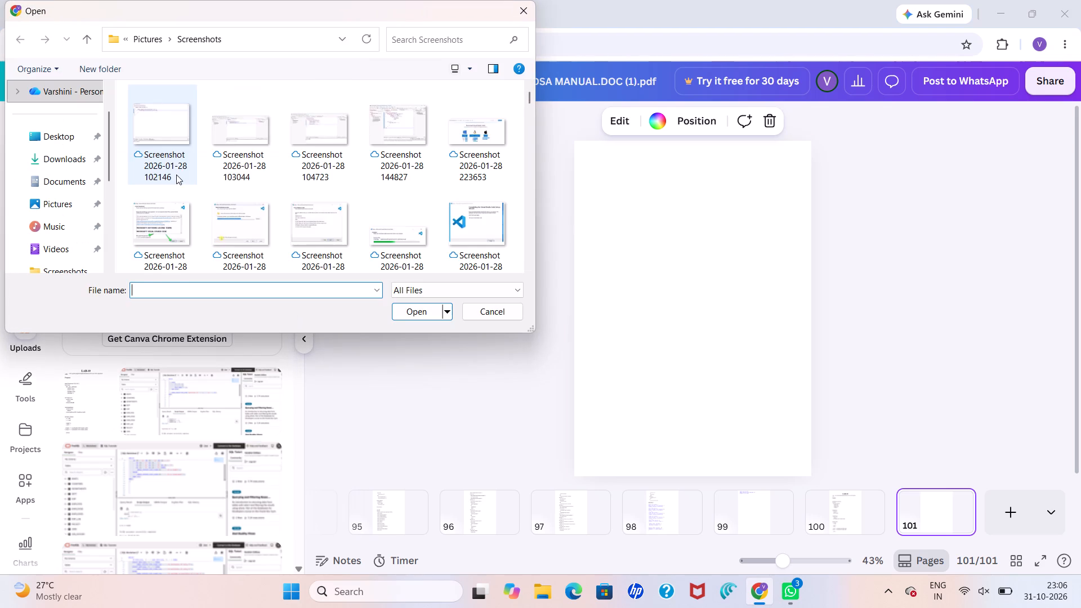
scroll(176, 175, down, 20)
scroll(176, 175, down, 20)
scroll(176, 175, down, 20)
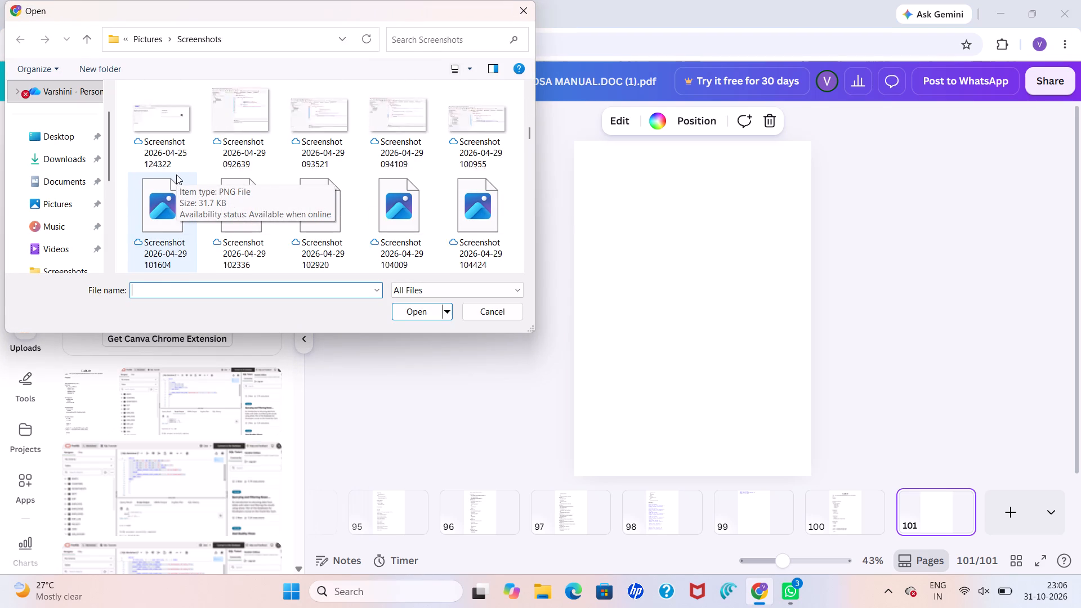
scroll(176, 175, down, 20)
scroll(176, 175, down, 20)
scroll(176, 175, down, 20)
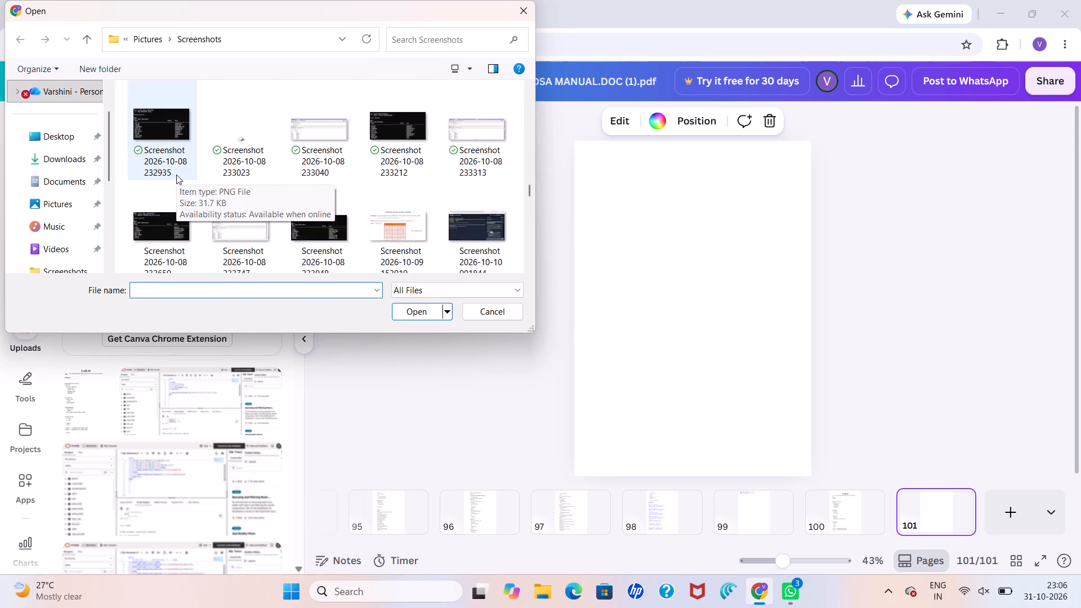
scroll(176, 175, down, 20)
scroll(176, 175, down, 20)
scroll(176, 175, down, 20)
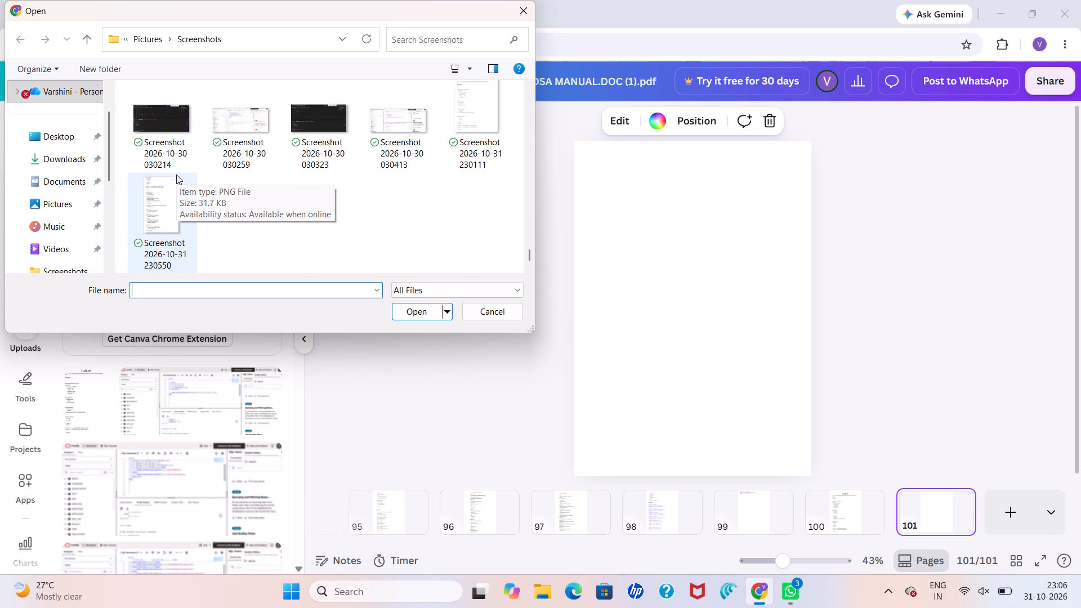
scroll(176, 175, down, 20)
scroll(176, 175, down, 20)
scroll(176, 175, down, 5)
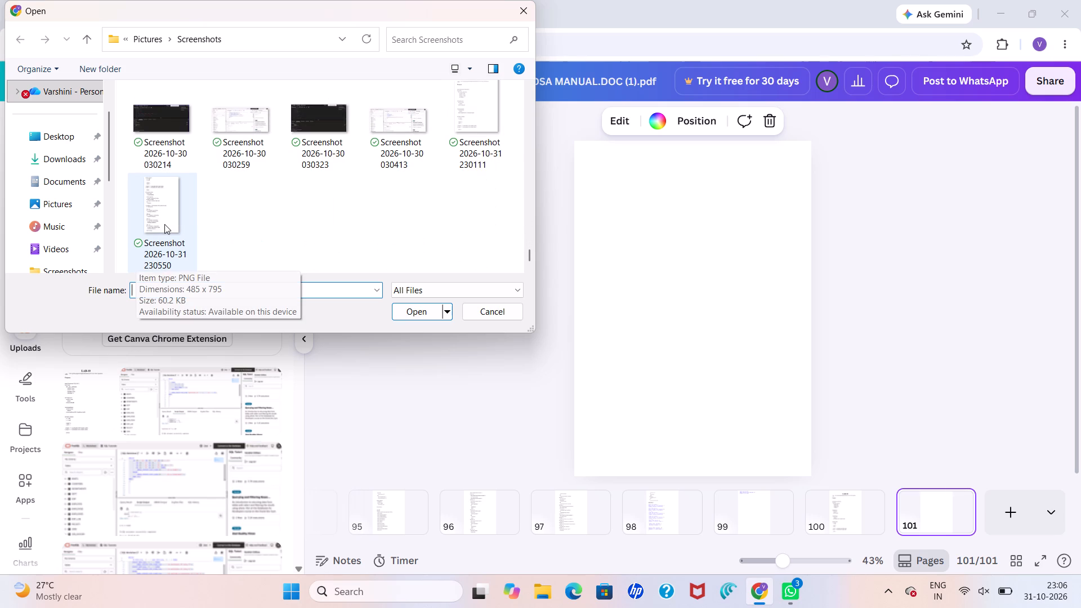
double_click(164, 224)
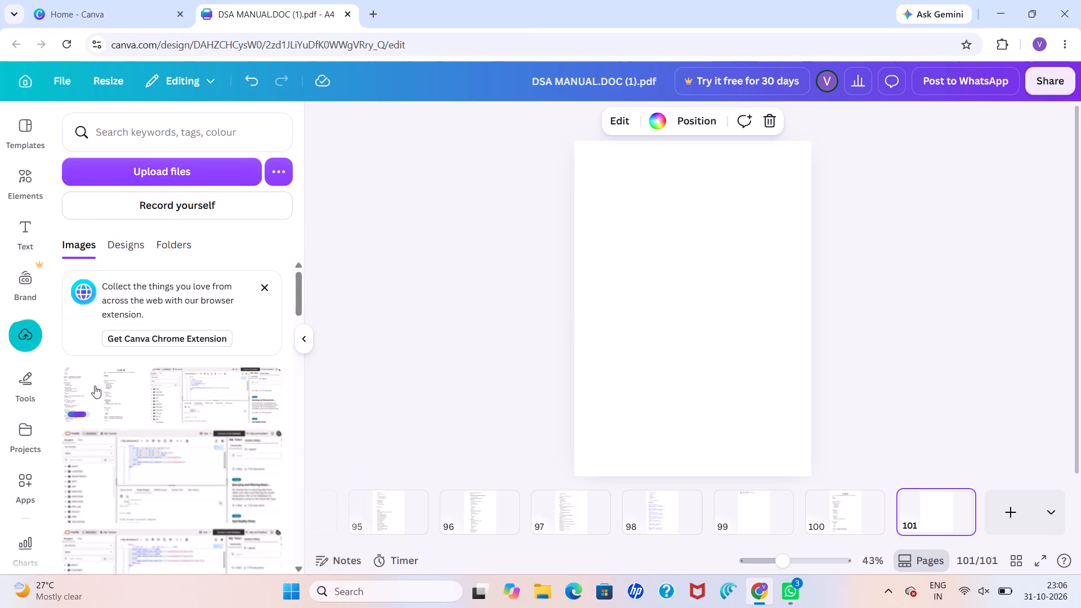
Place the uploaded left_rotate code image on page 101 and enlarge it proportionally toward the page's upper-left corner.
double_click(82, 394)
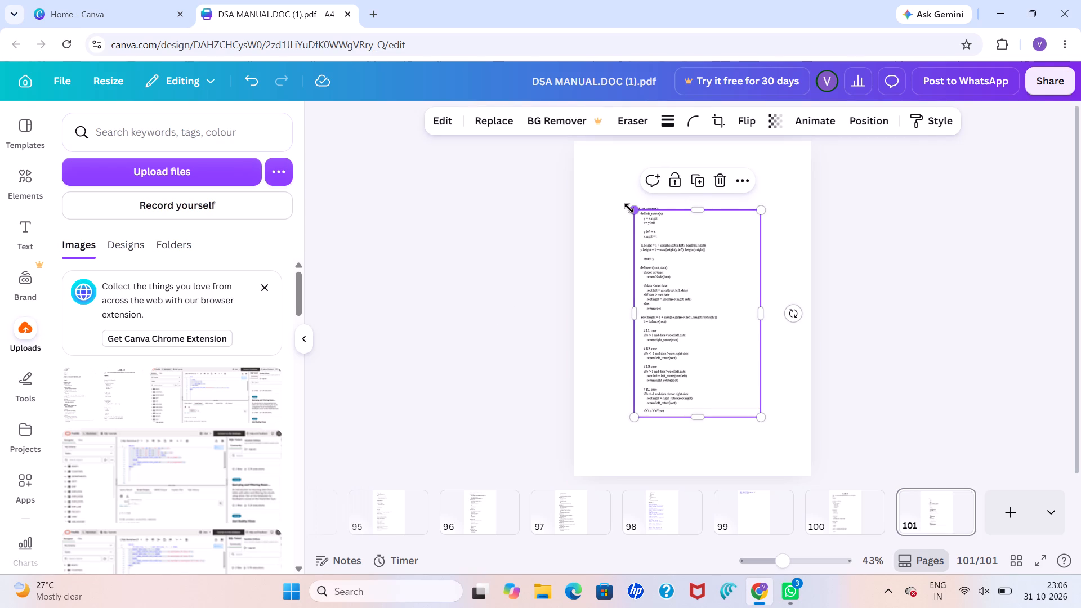
drag(629, 208, 580, 180)
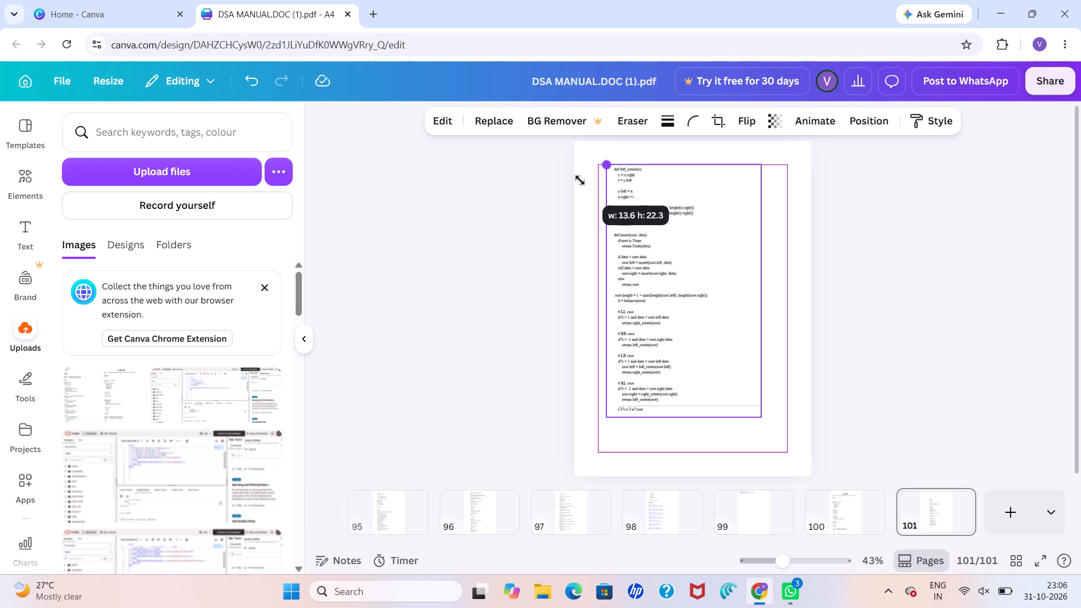
drag(580, 180, 571, 173)
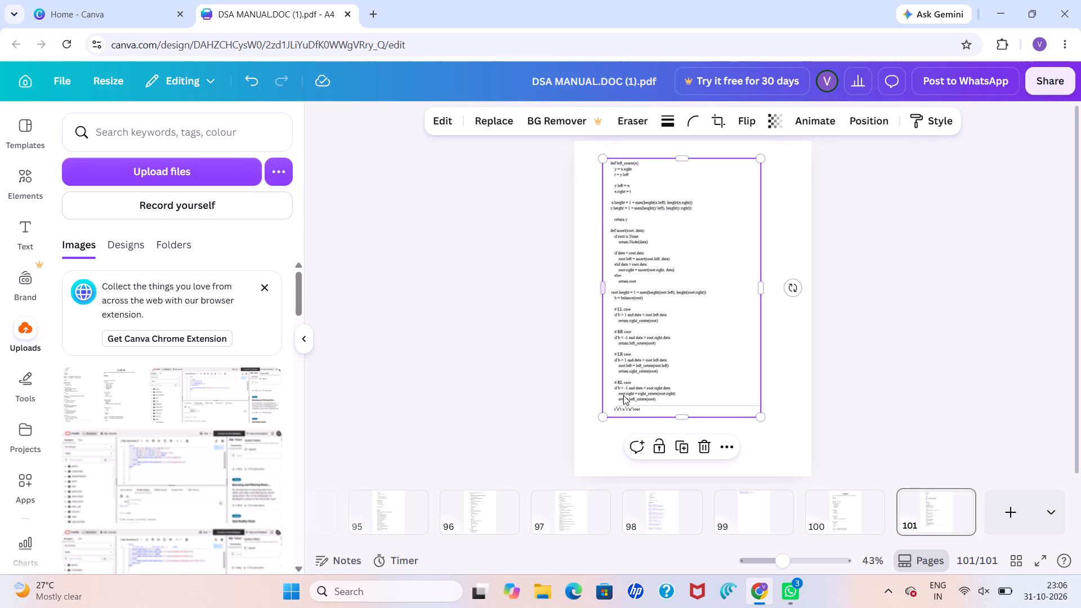
Extend the image's bottom edge, rescale it from its lower-left corner, and widen it on the left side to about 14.4 by 21.
drag(685, 419, 687, 426)
drag(687, 426, 709, 457)
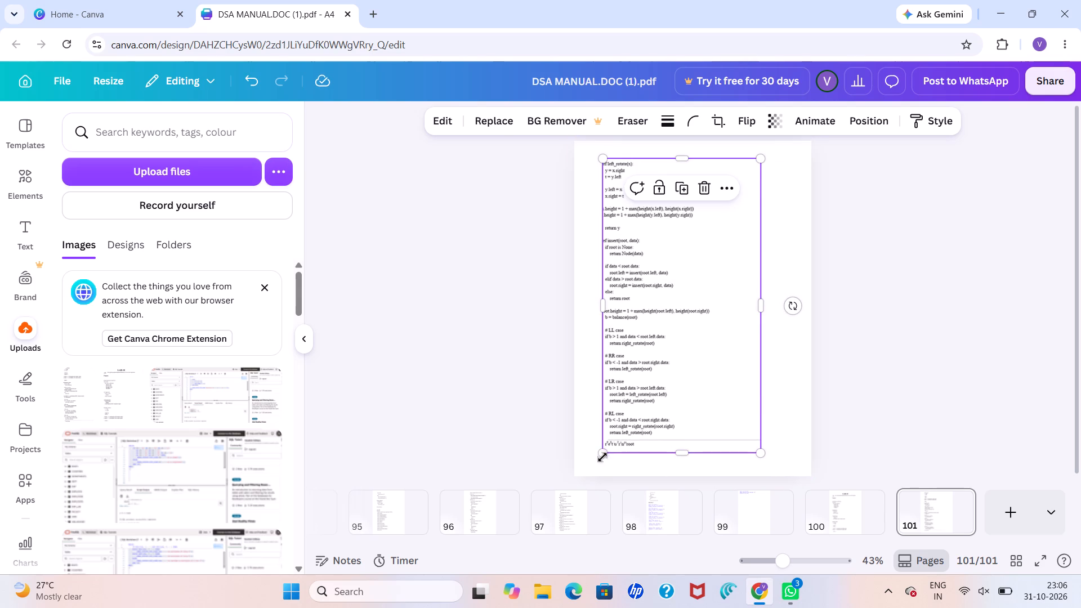
drag(599, 454, 569, 459)
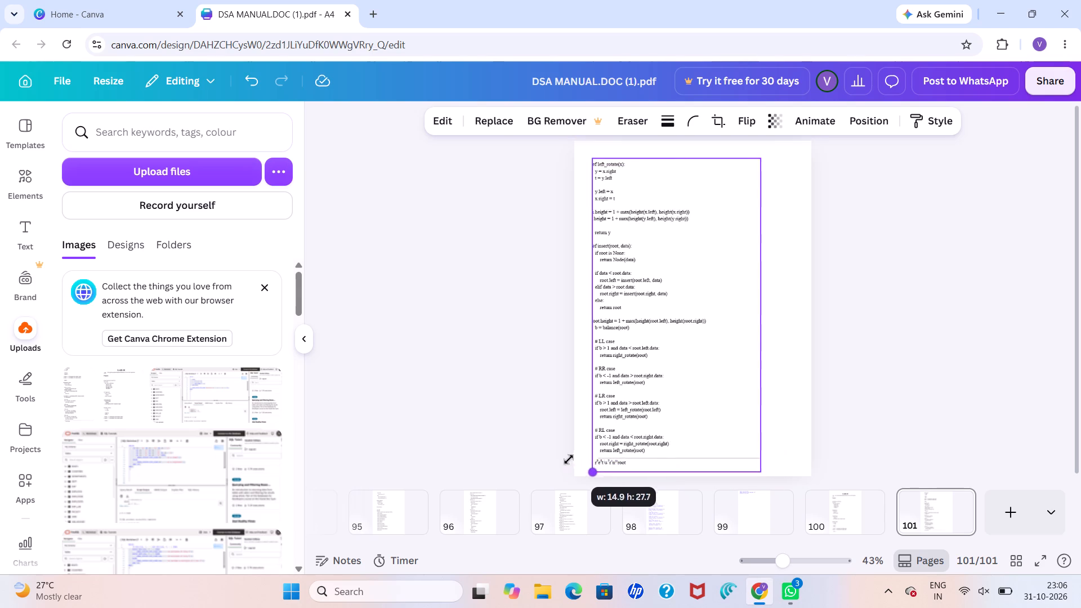
drag(569, 459, 631, 396)
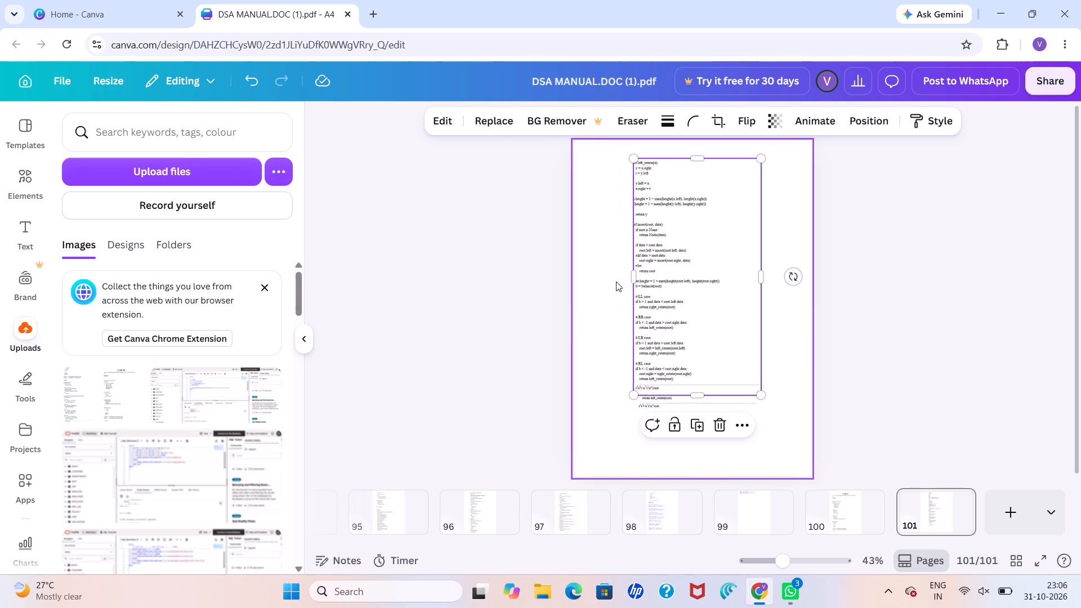
drag(635, 272, 589, 289)
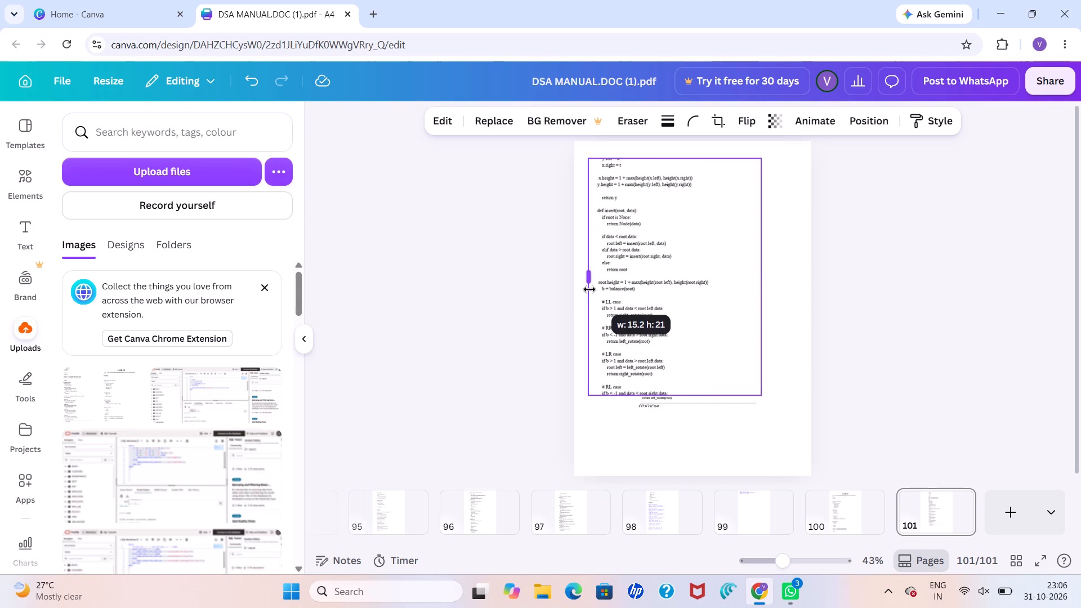
drag(589, 289, 599, 293)
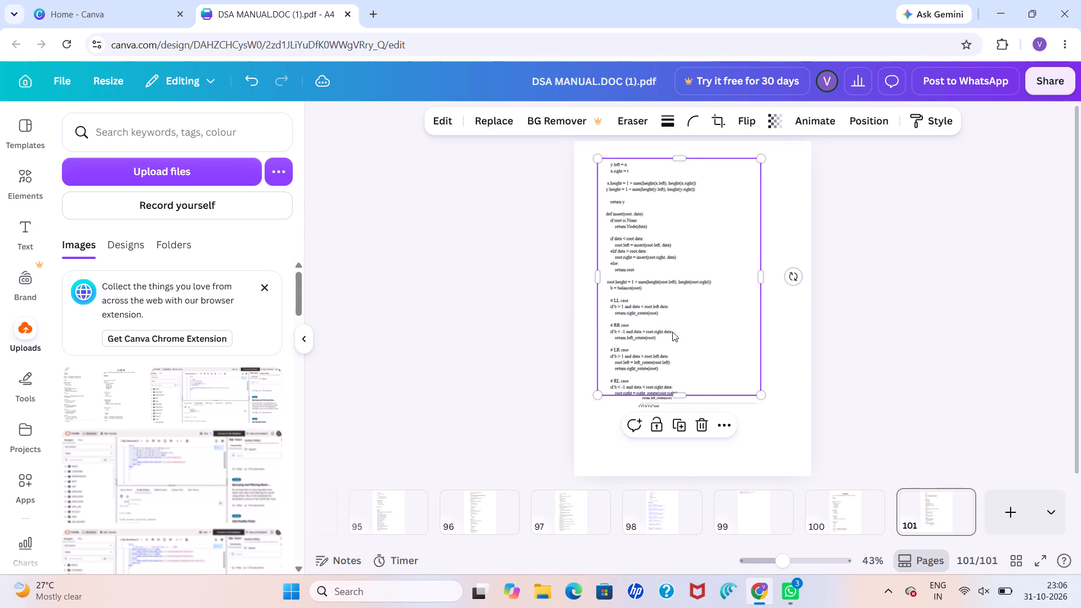
Extend the image's bottom edge, stretch its top edge to the page top, and move the image down toward the page centre.
drag(681, 396, 682, 418)
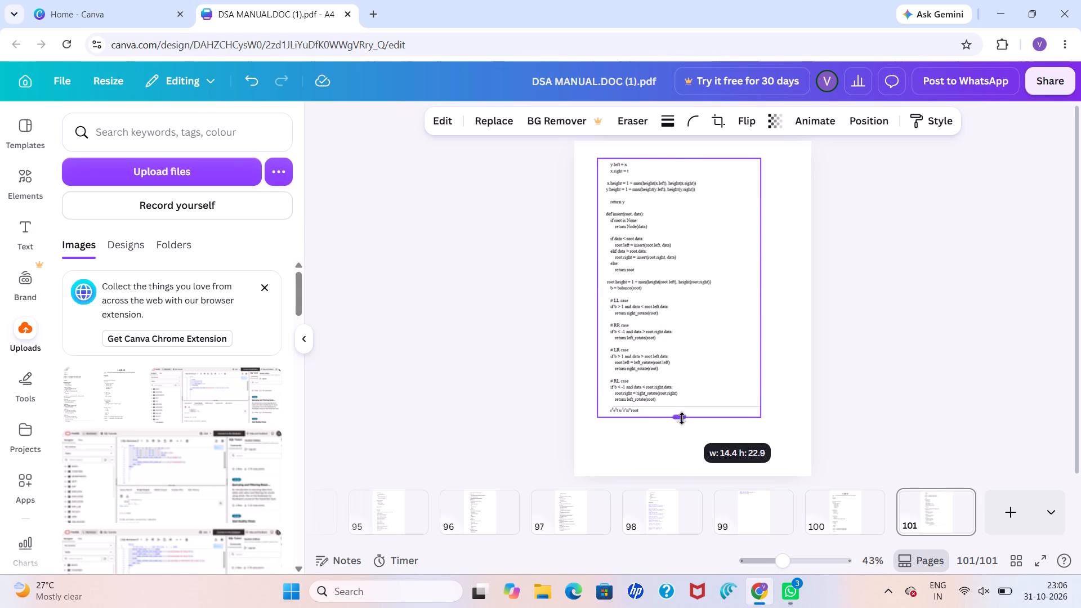
drag(682, 418, 682, 426)
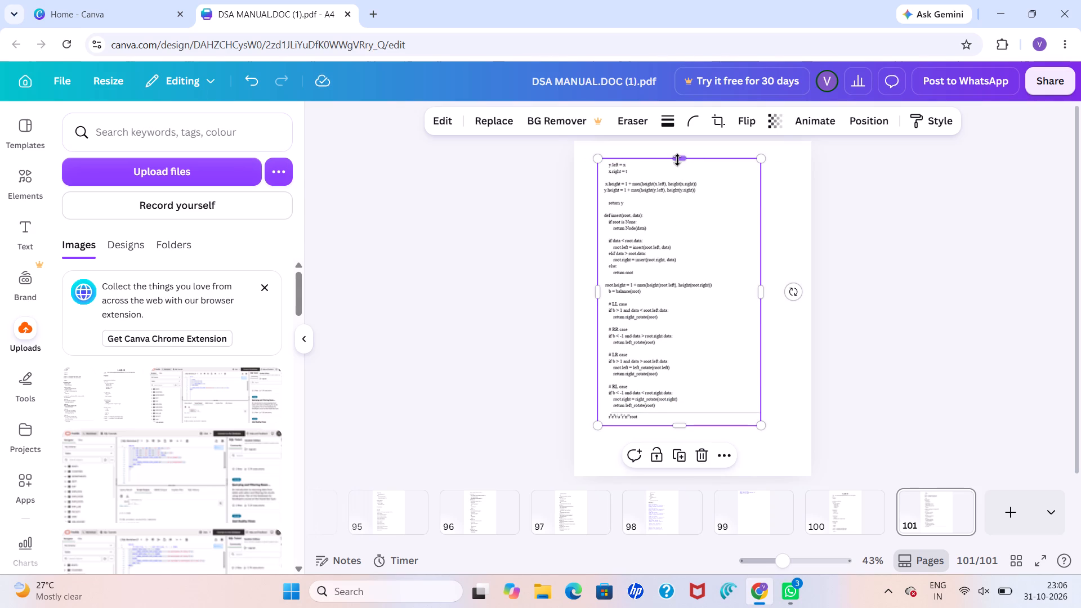
drag(677, 159, 678, 145)
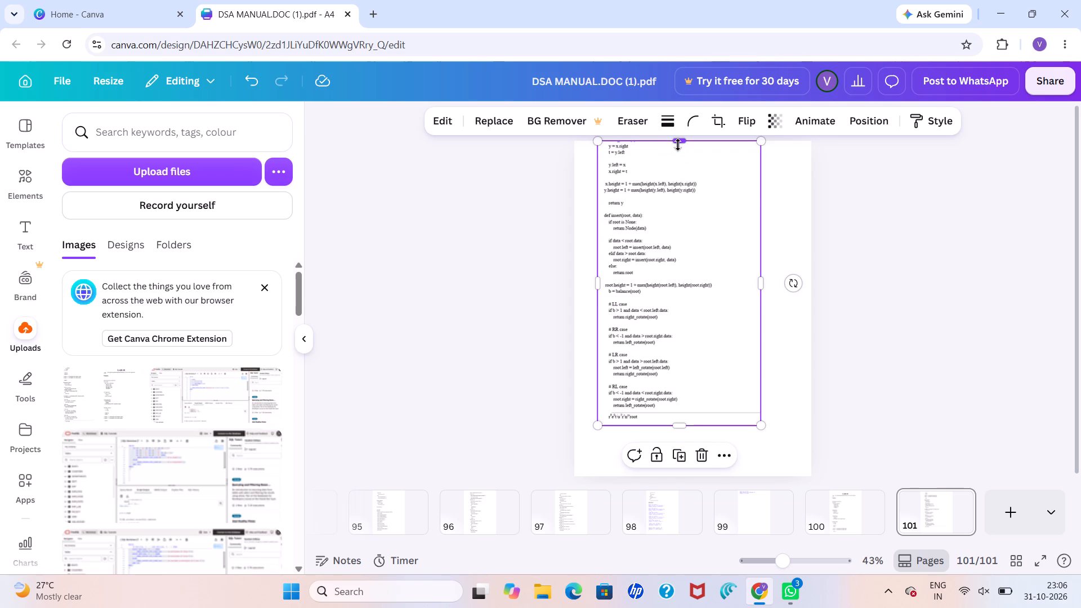
drag(677, 224, 681, 240)
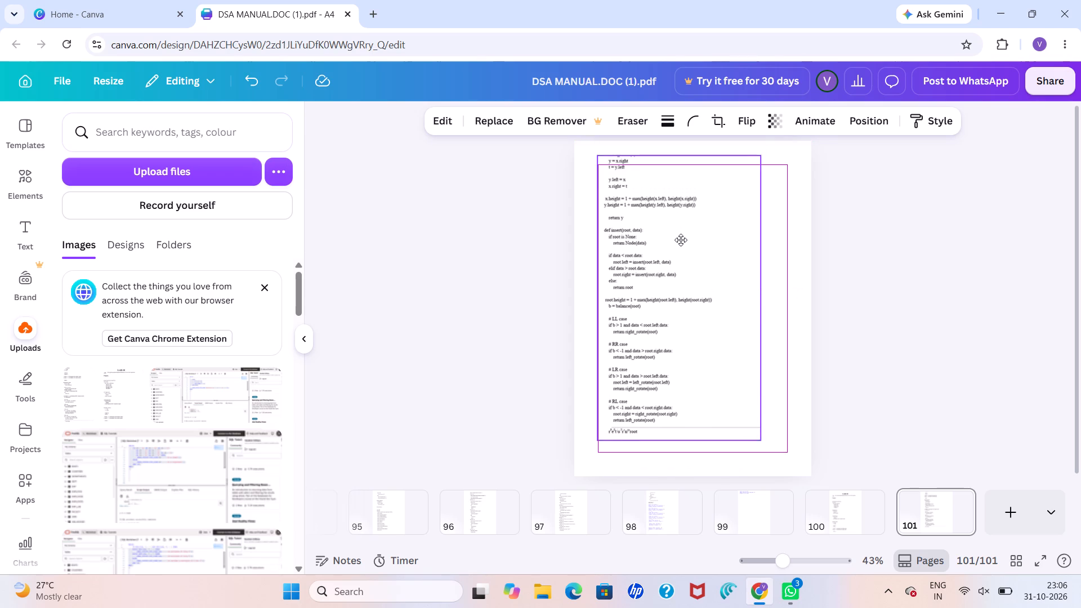
drag(681, 240, 684, 249)
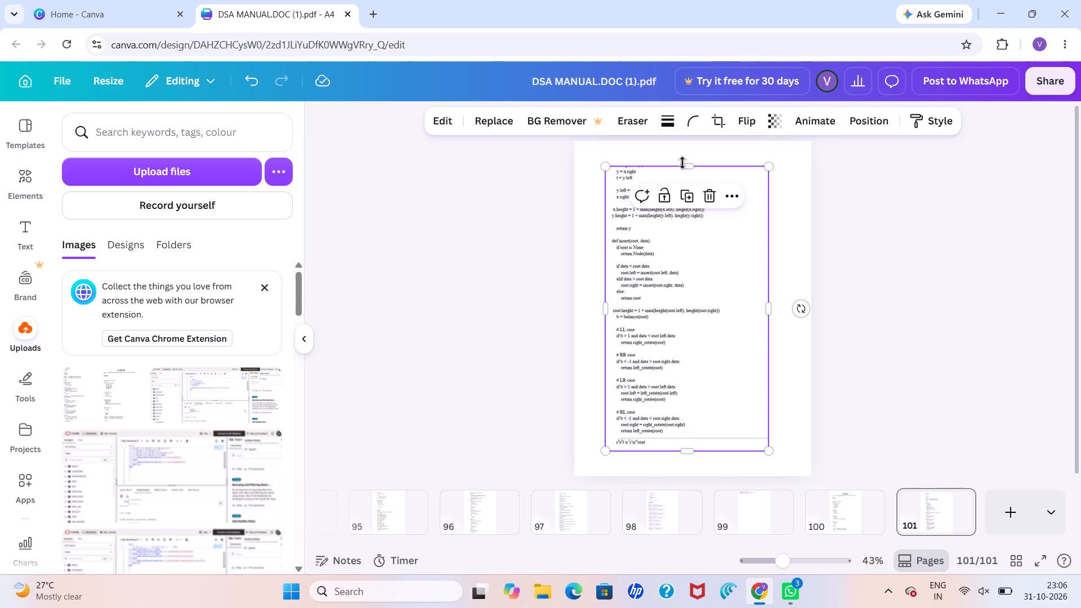
Raise the left_rotate code image's top edge, widen it on the left to about 15.1 by 26.7, and move it slightly down.
drag(682, 163, 679, 148)
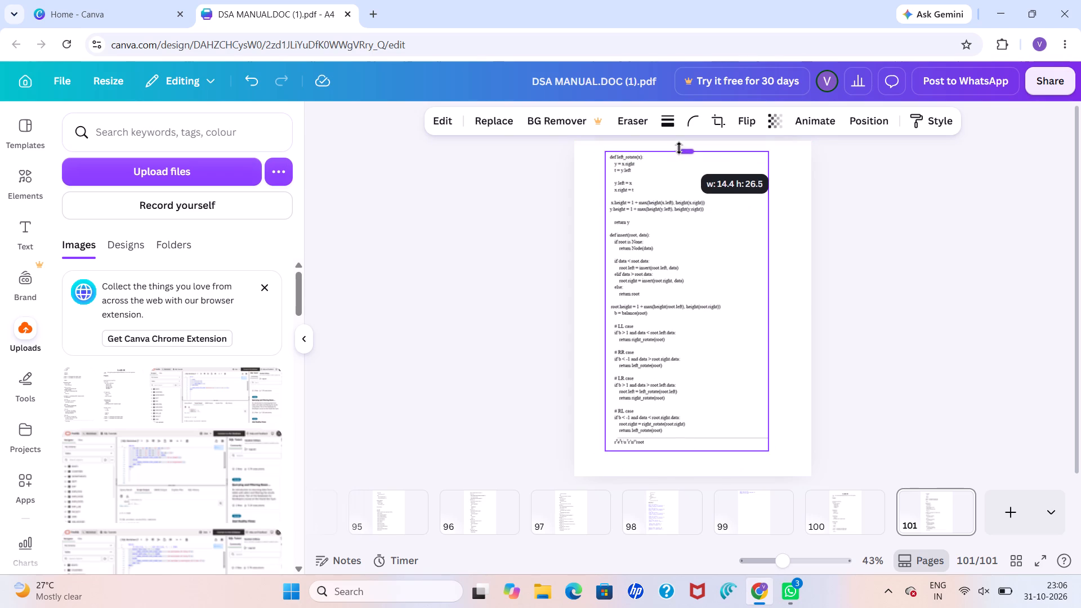
drag(679, 148, 686, 146)
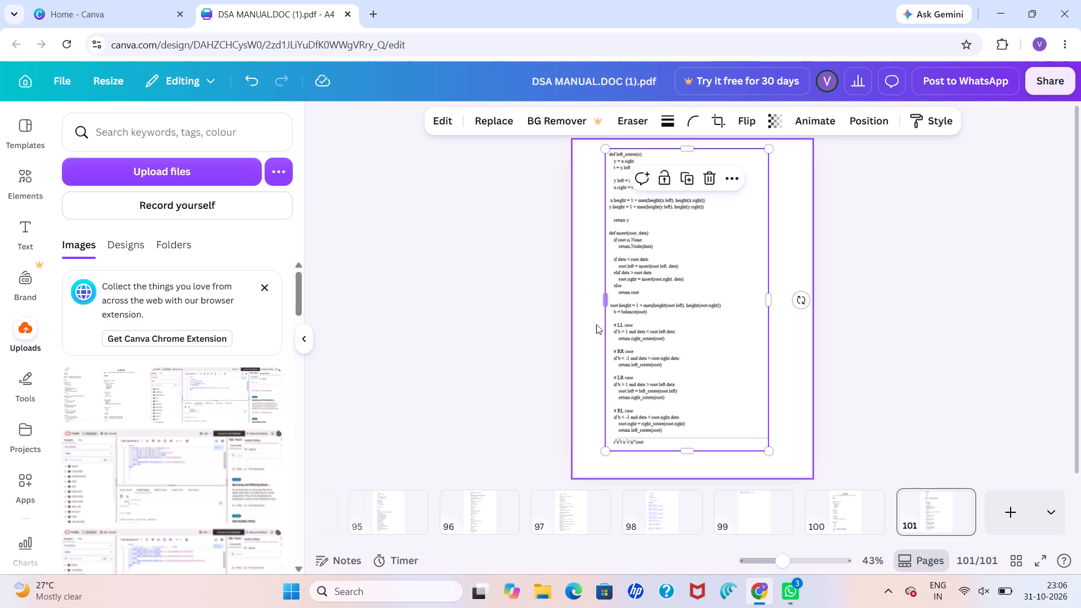
drag(601, 301, 589, 305)
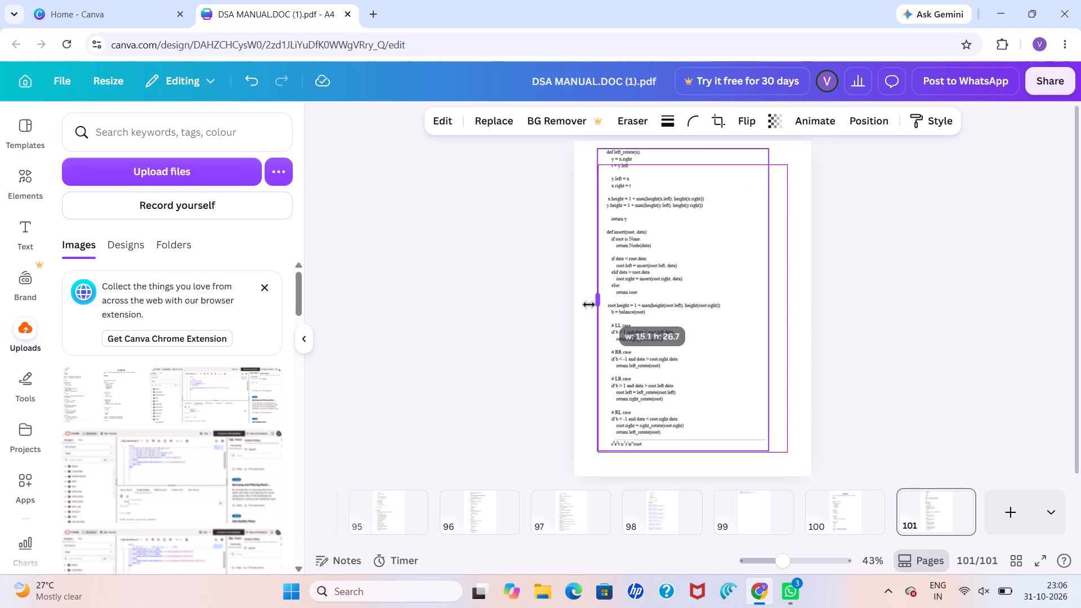
drag(589, 305, 591, 305)
drag(625, 319, 625, 331)
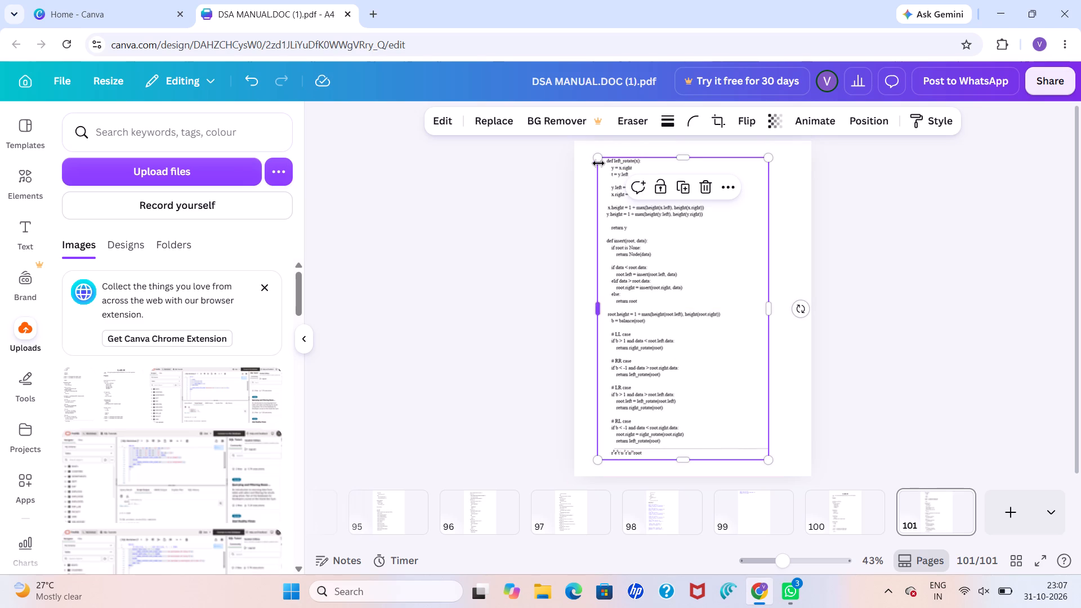
click(597, 162)
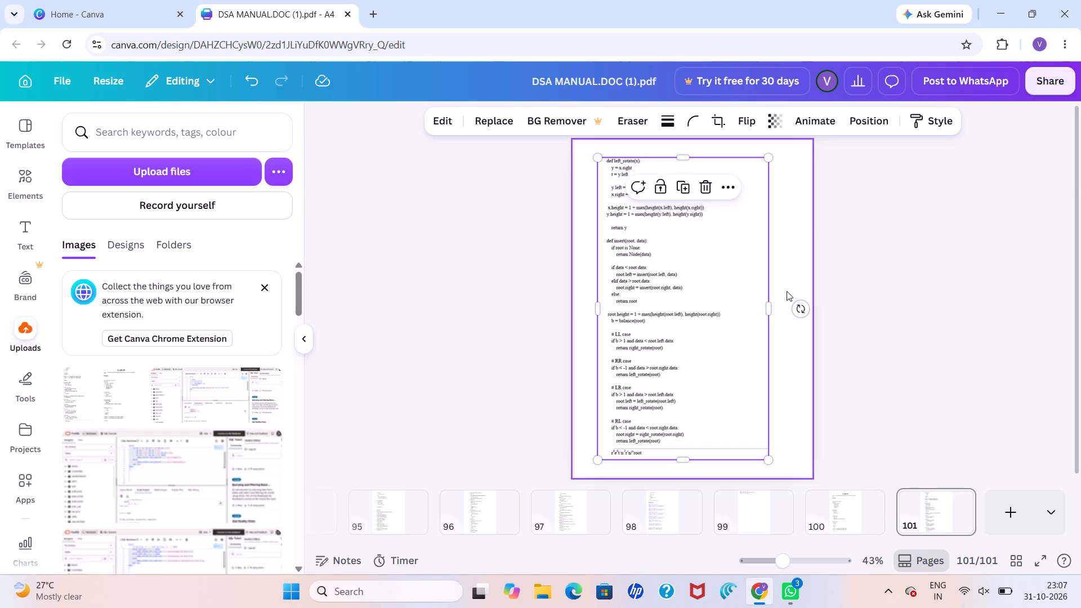
Widen the image on both sides to a width of about 17 and raise its top edge close to the page top.
drag(770, 312, 780, 312)
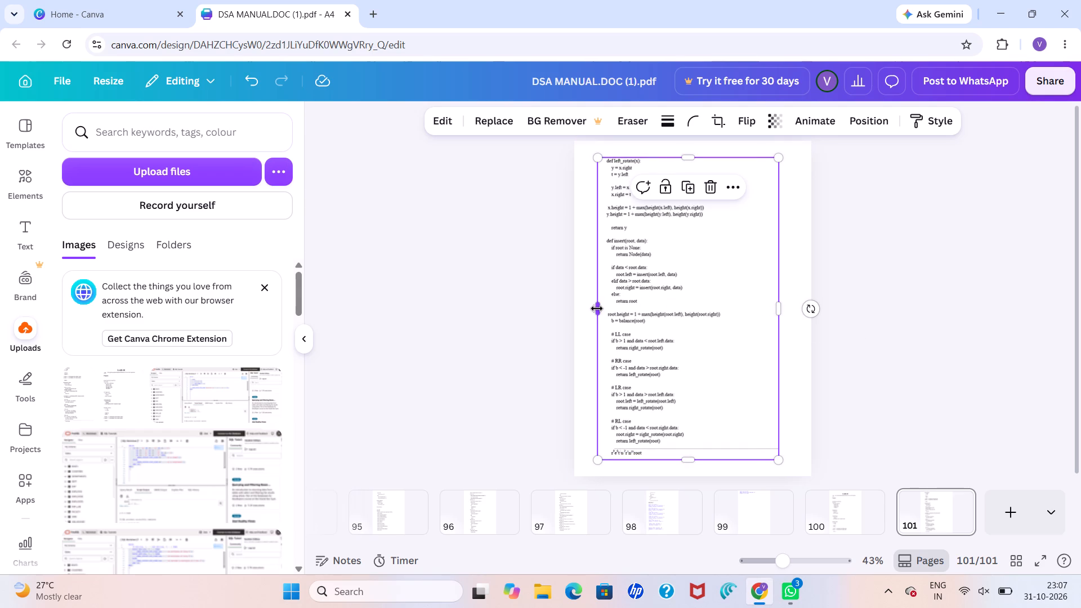
drag(597, 309, 603, 311)
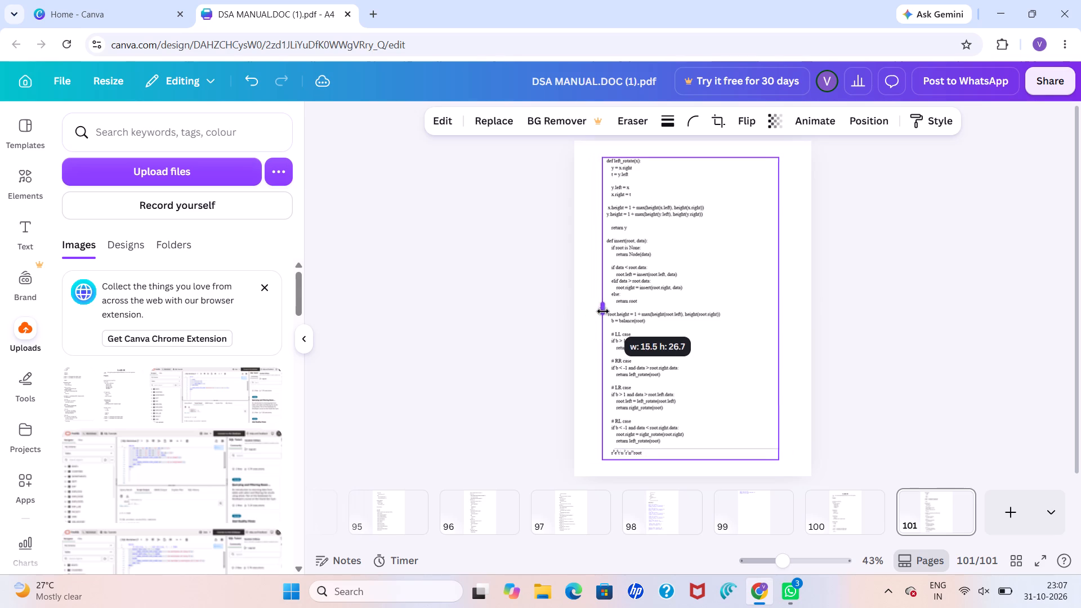
drag(603, 311, 586, 318)
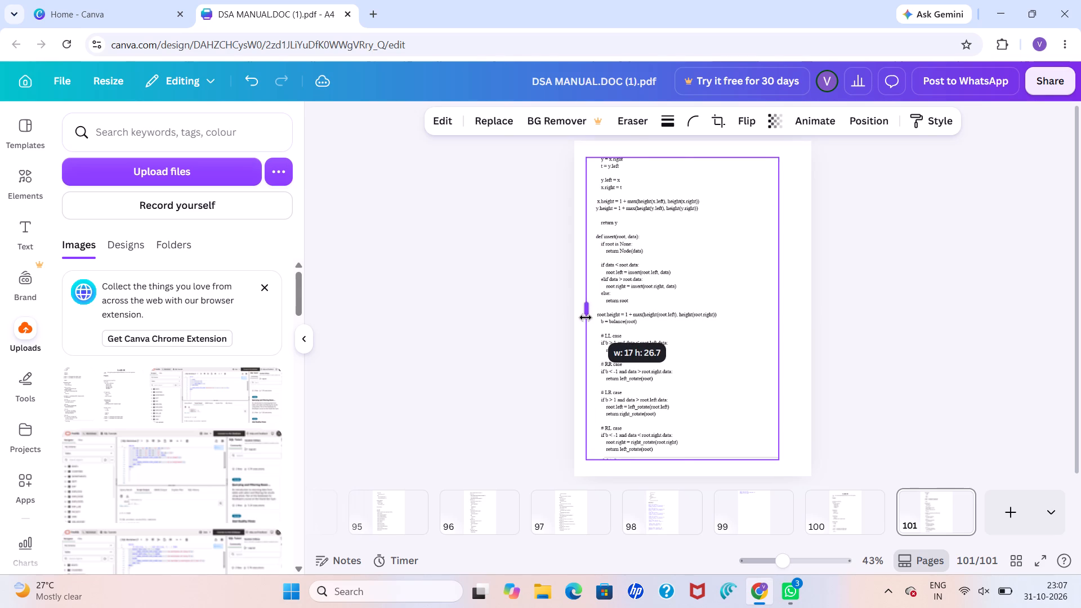
drag(586, 318, 586, 317)
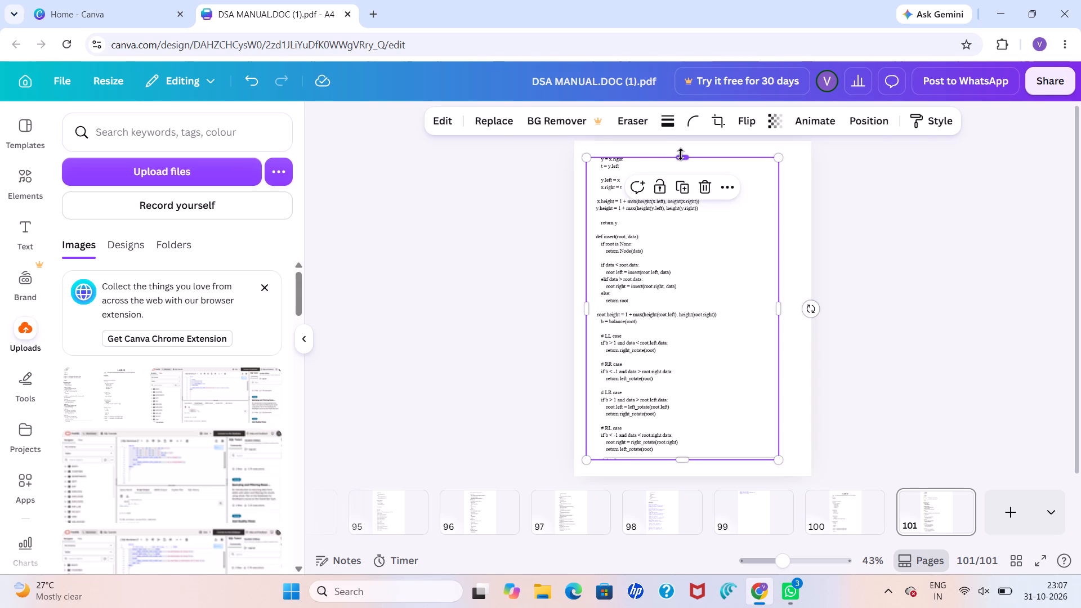
drag(681, 154, 681, 147)
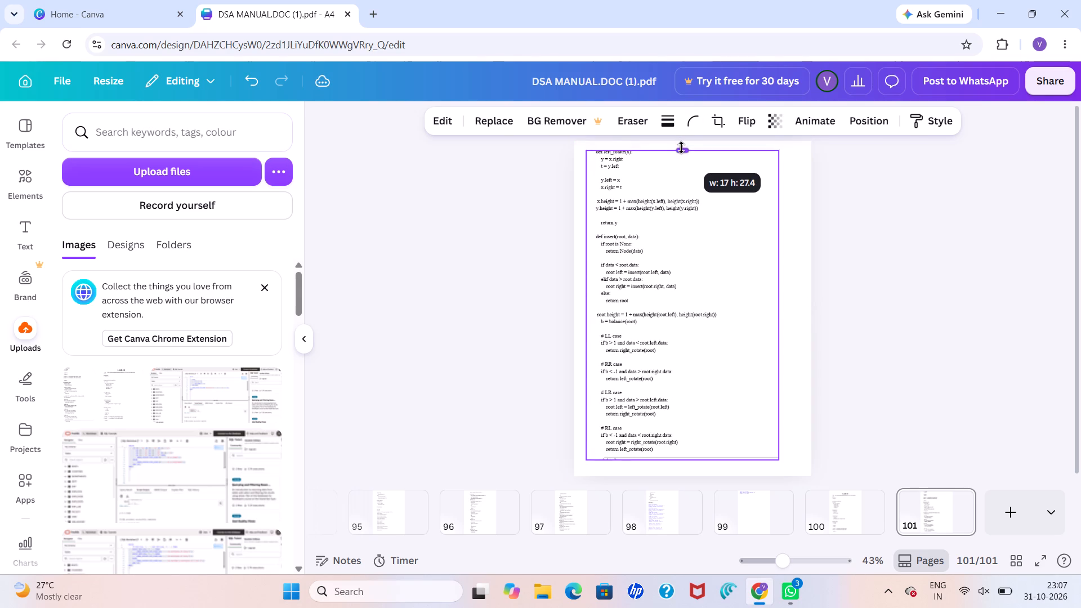
drag(681, 147, 681, 143)
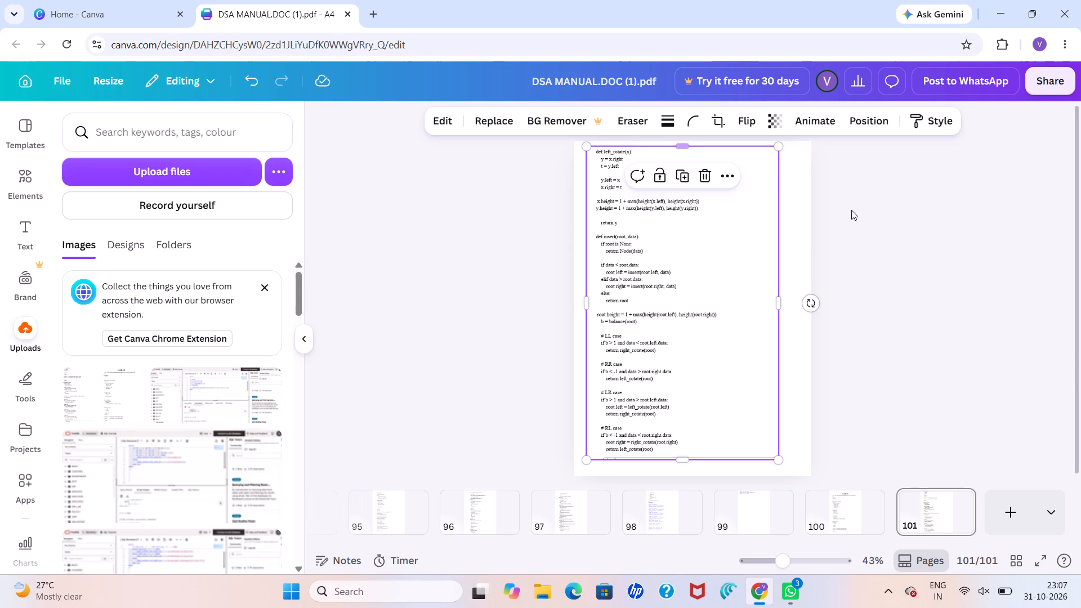
Extend the image's bottom edge toward the page bottom to include the last code line, and deselect it.
right_click(888, 250)
double_click(930, 236)
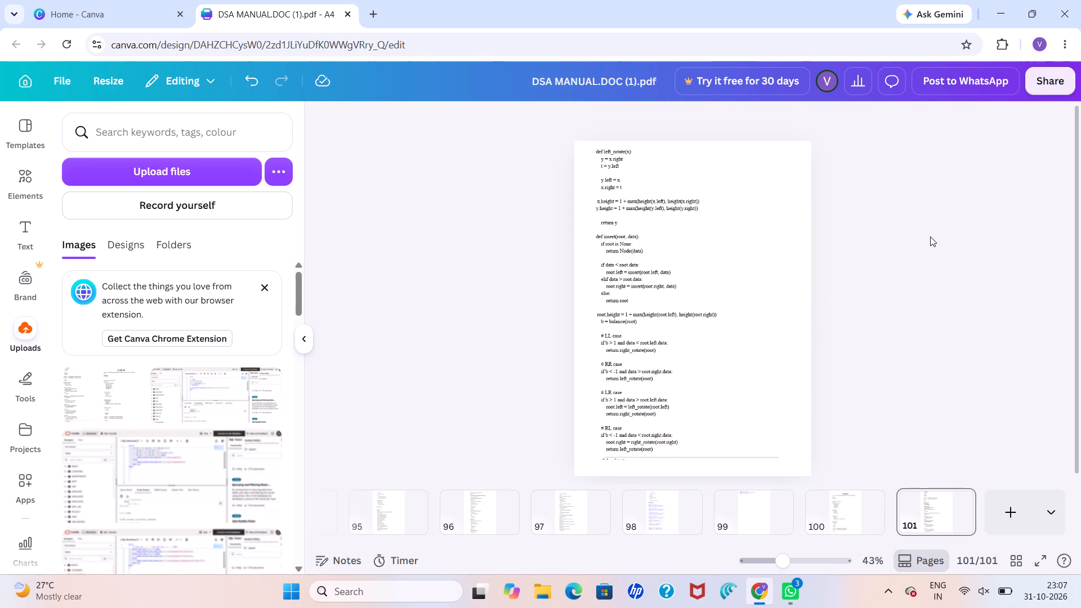
click(729, 333)
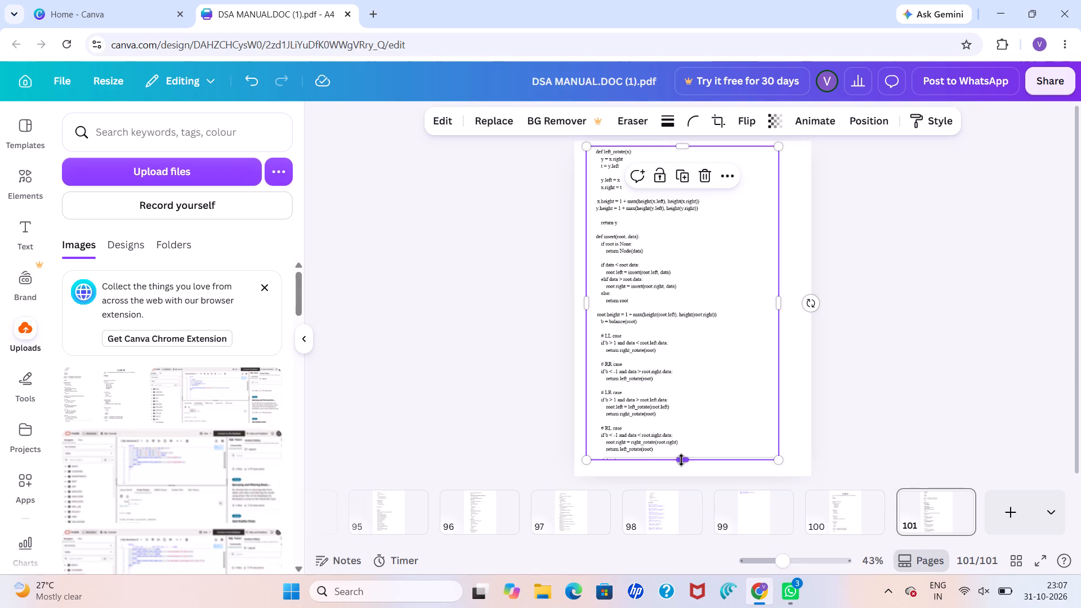
drag(681, 460, 681, 467)
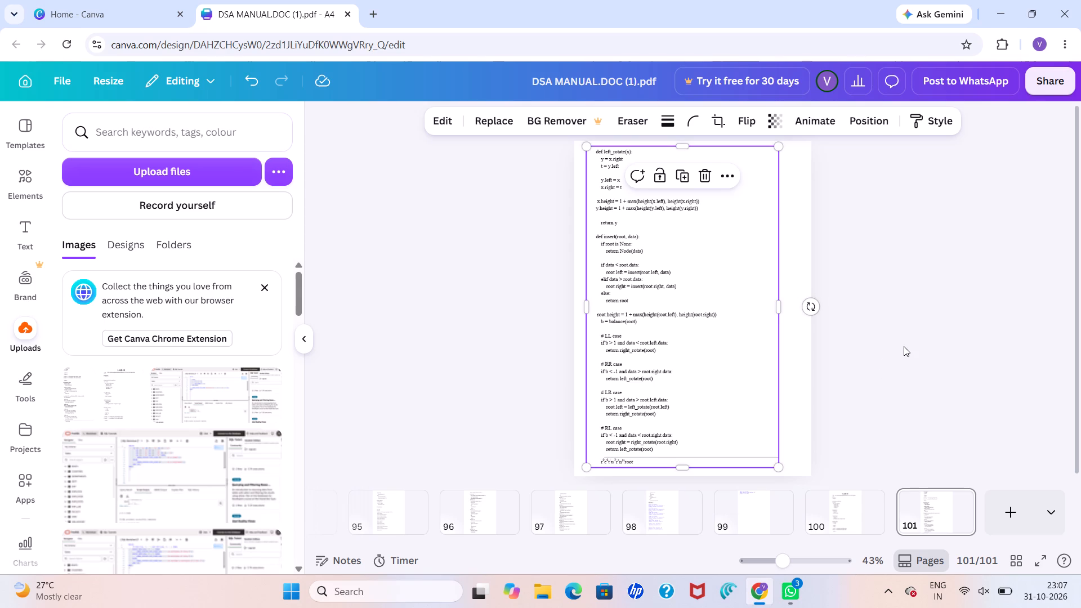
click(904, 346)
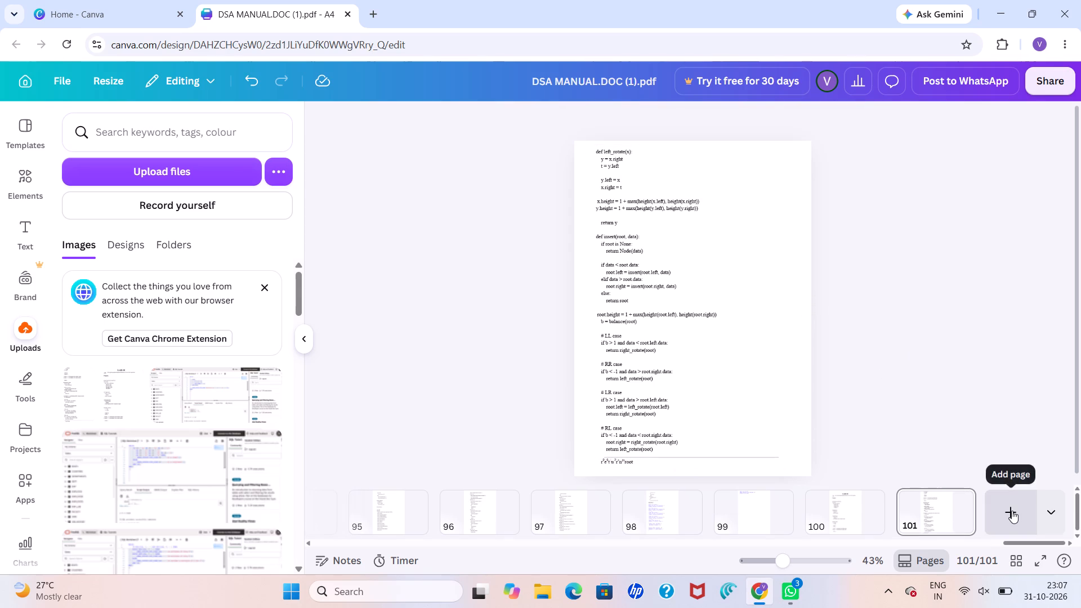
Add a blank page 102 after page 101.
click(1012, 511)
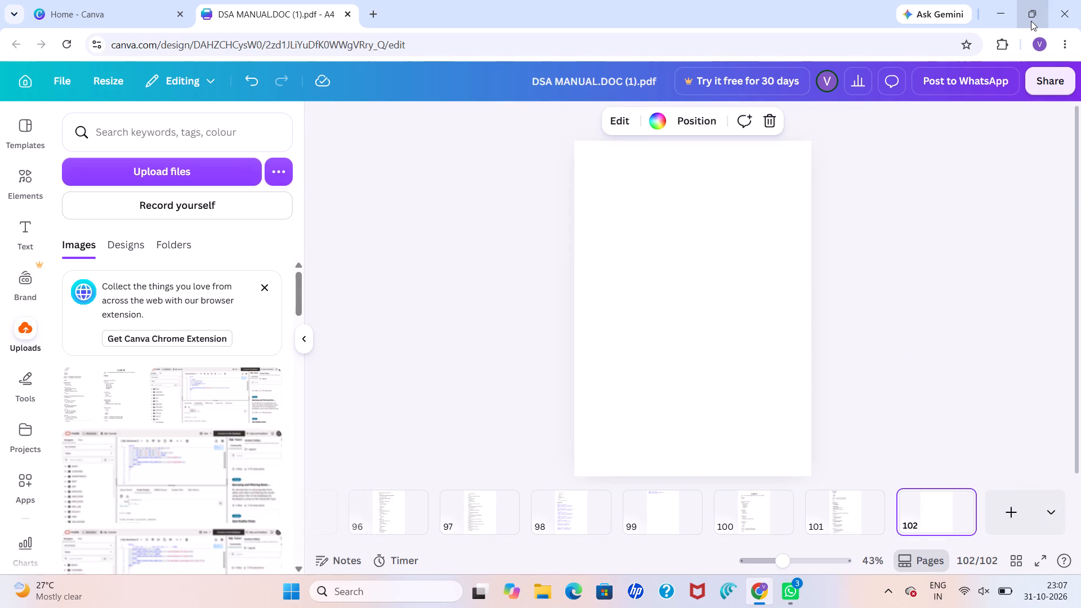
Return to the split view with the reference PDF and capture the inorder/preorder code on page 91, excluding the border and footer.
click(954, 50)
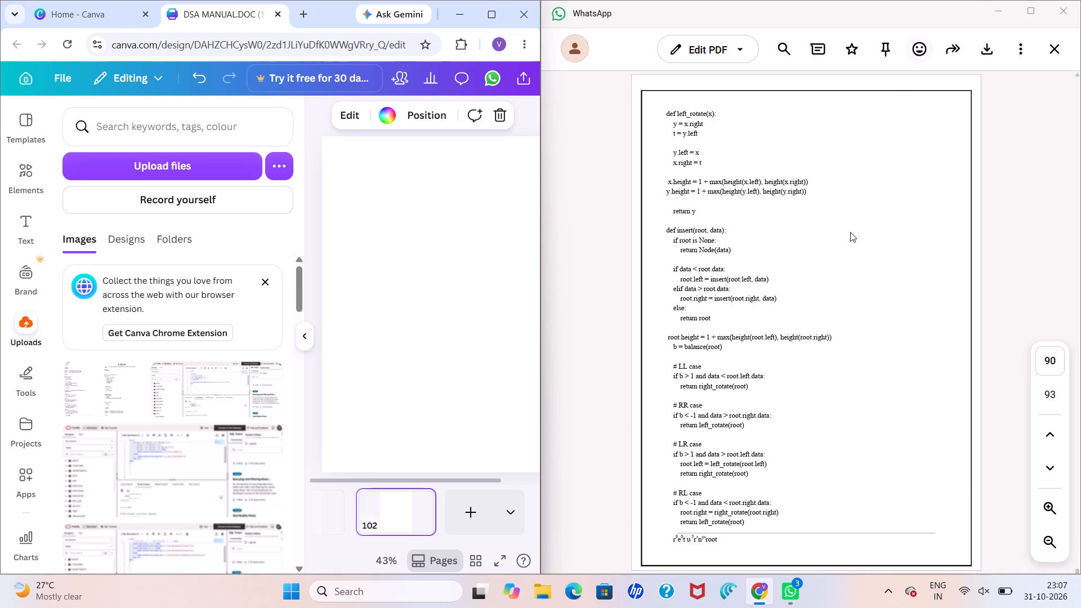
ctrl+scroll(850, 232, down, 3)
scroll(850, 232, down, 1)
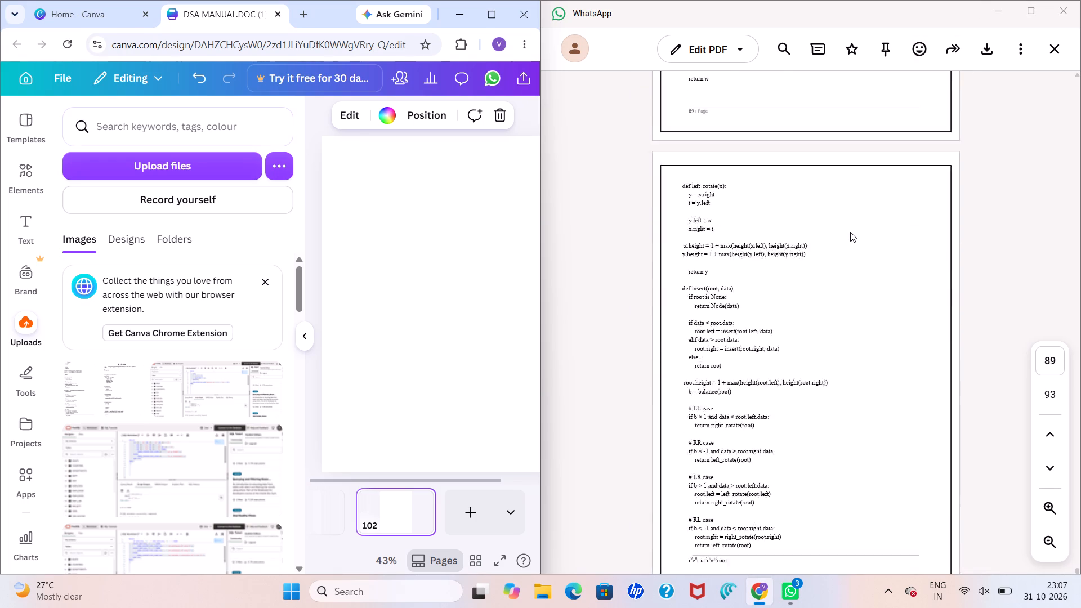
scroll(850, 232, down, 2)
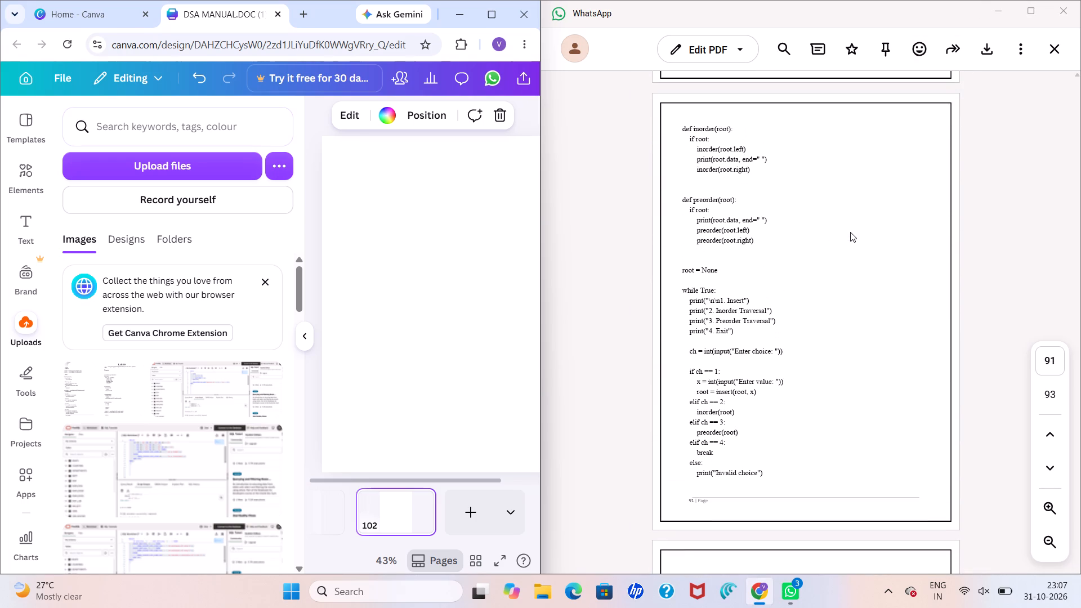
scroll(850, 232, down, 2)
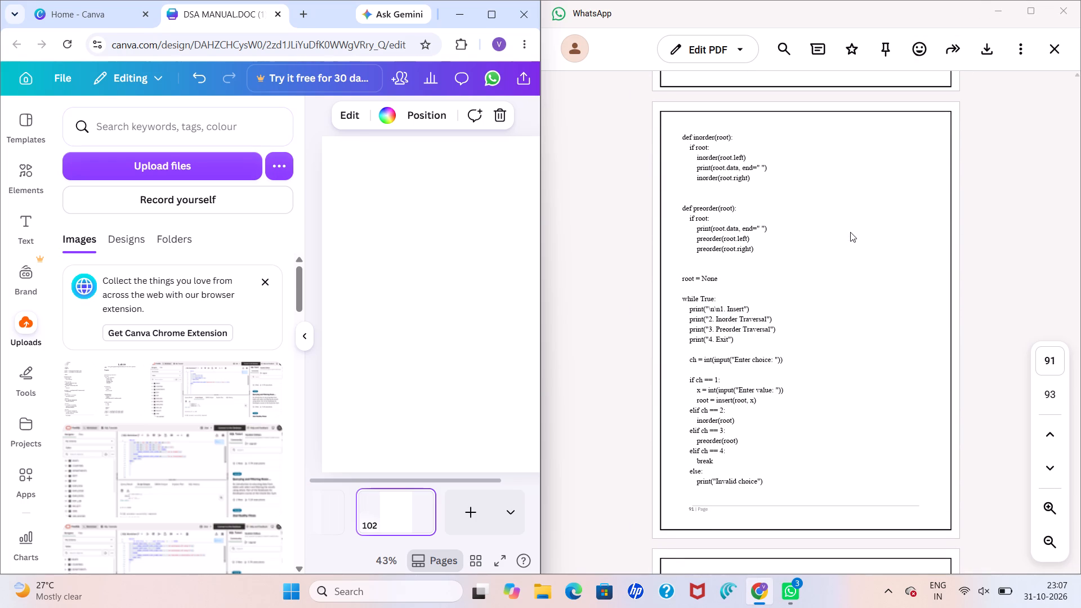
scroll(850, 232, down, 1)
key(Print)
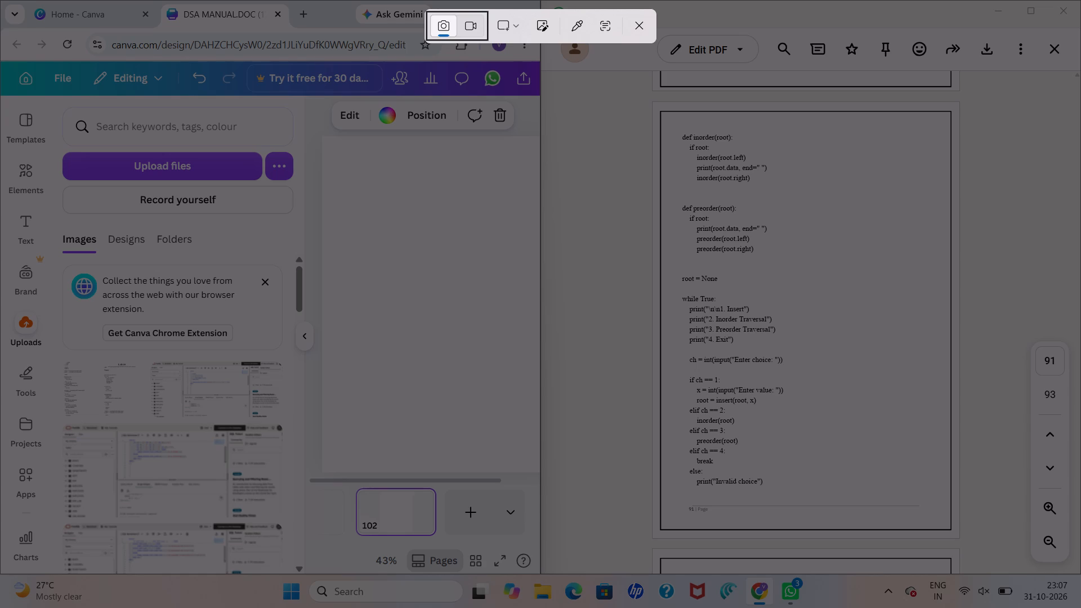
drag(668, 123, 890, 382)
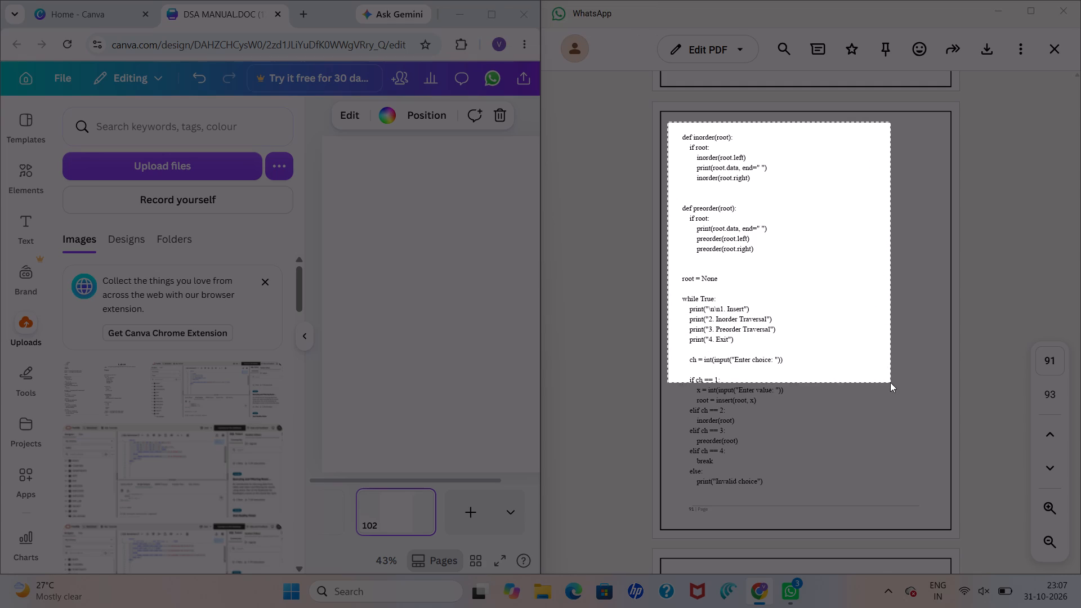
drag(890, 382, 923, 508)
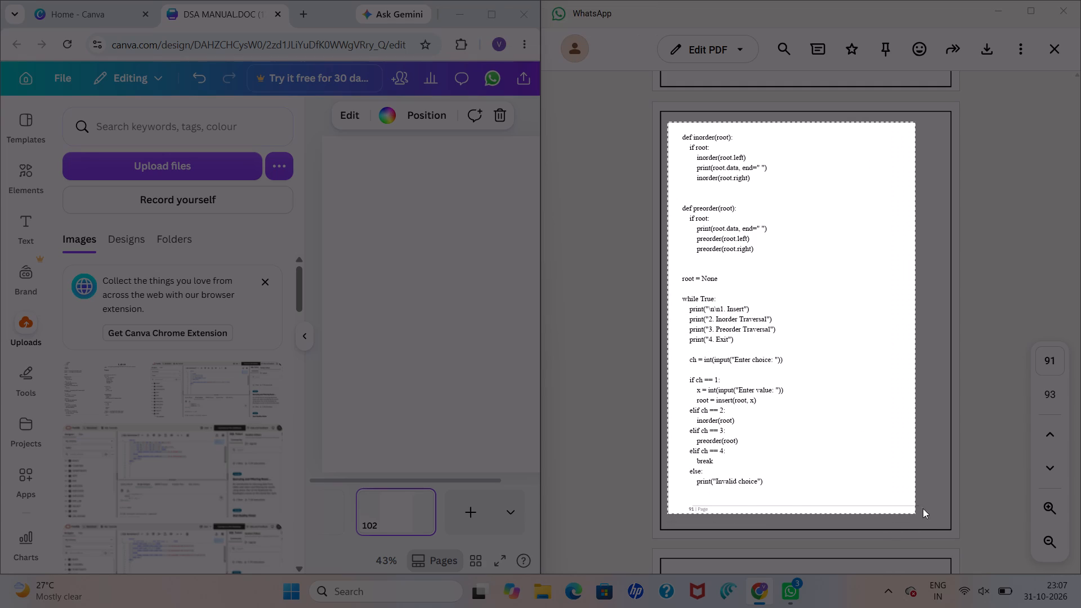
drag(923, 508, 944, 503)
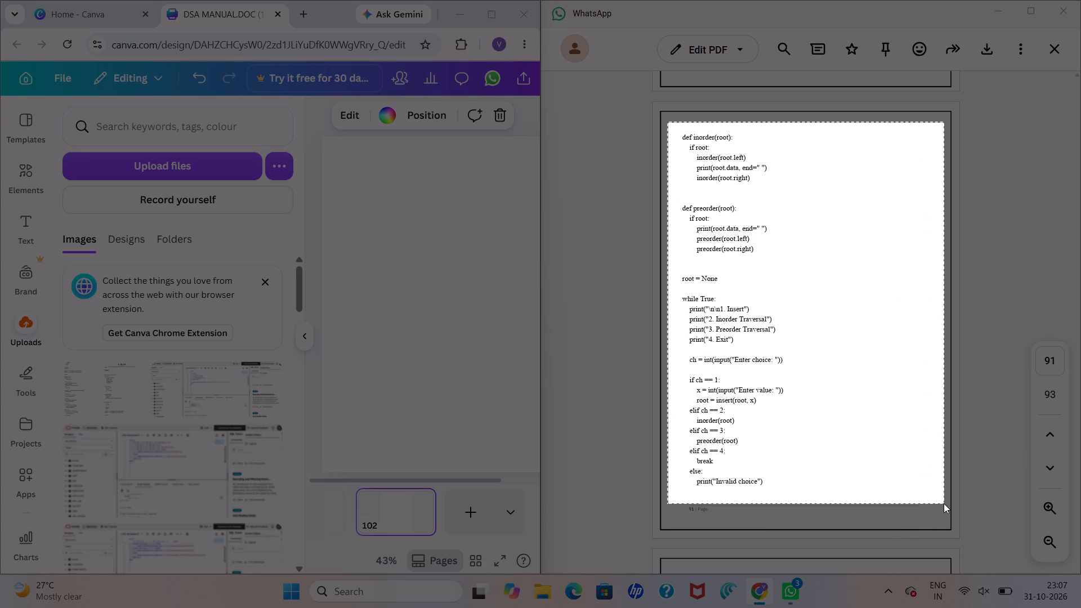
drag(944, 503, 944, 503)
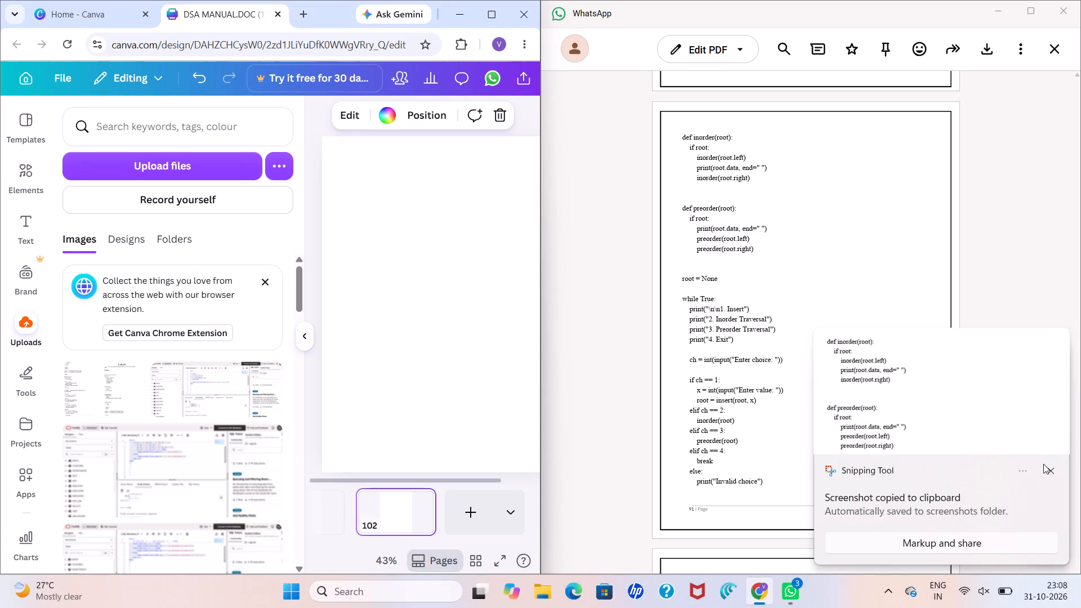
click(1048, 471)
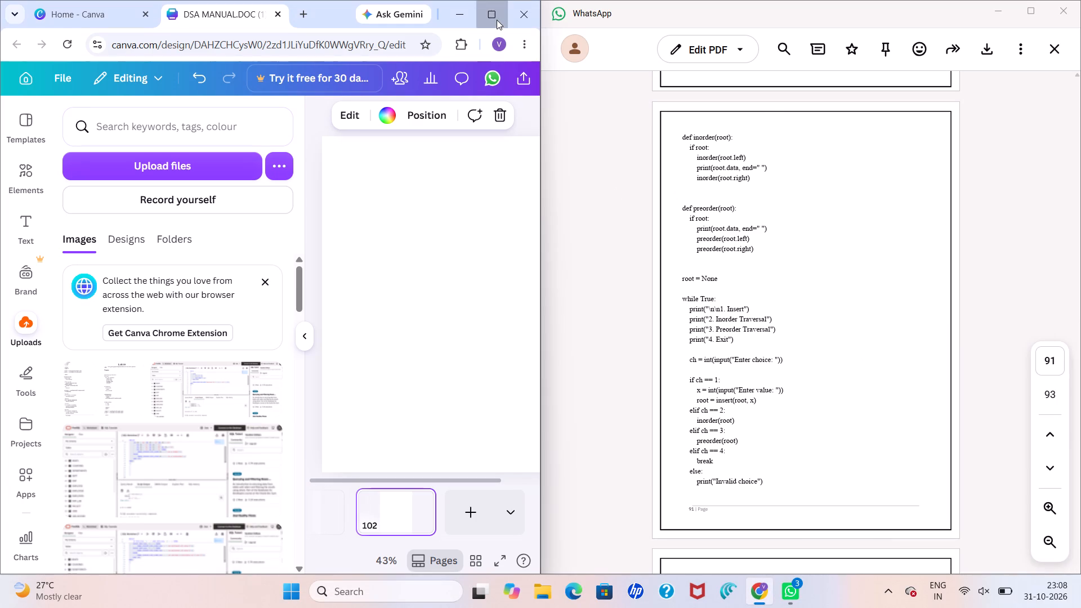
click(497, 20)
click(223, 169)
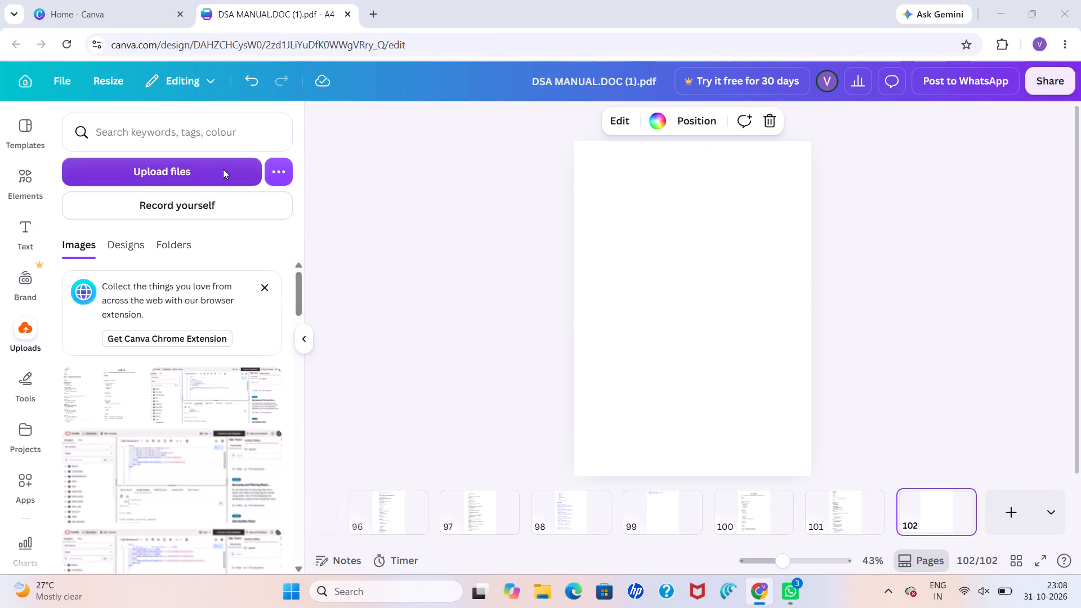
scroll(223, 169, down, 20)
scroll(223, 169, down, 10)
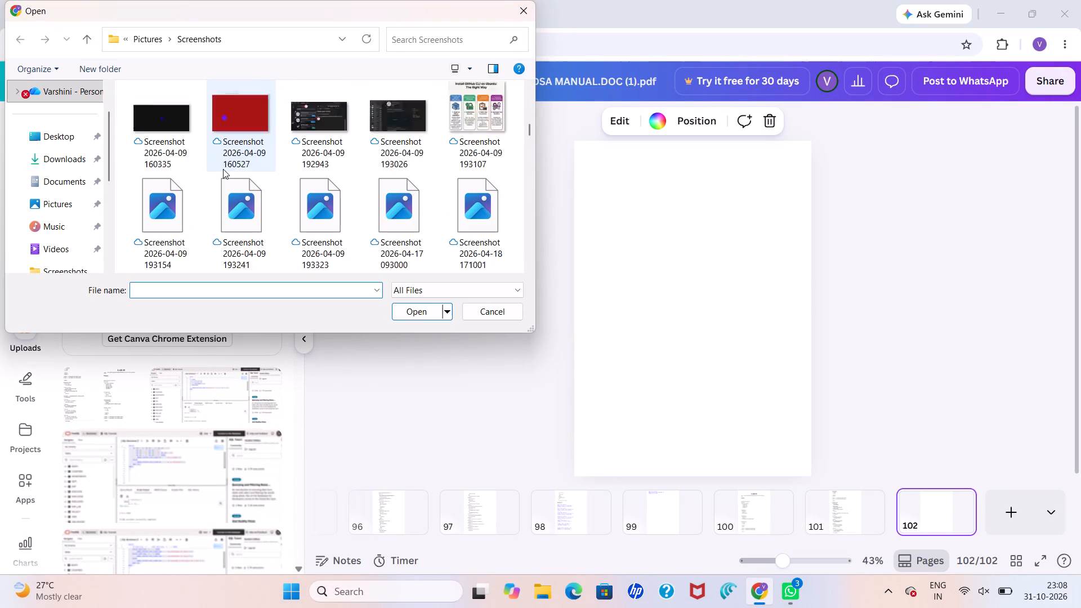
scroll(223, 169, down, 16)
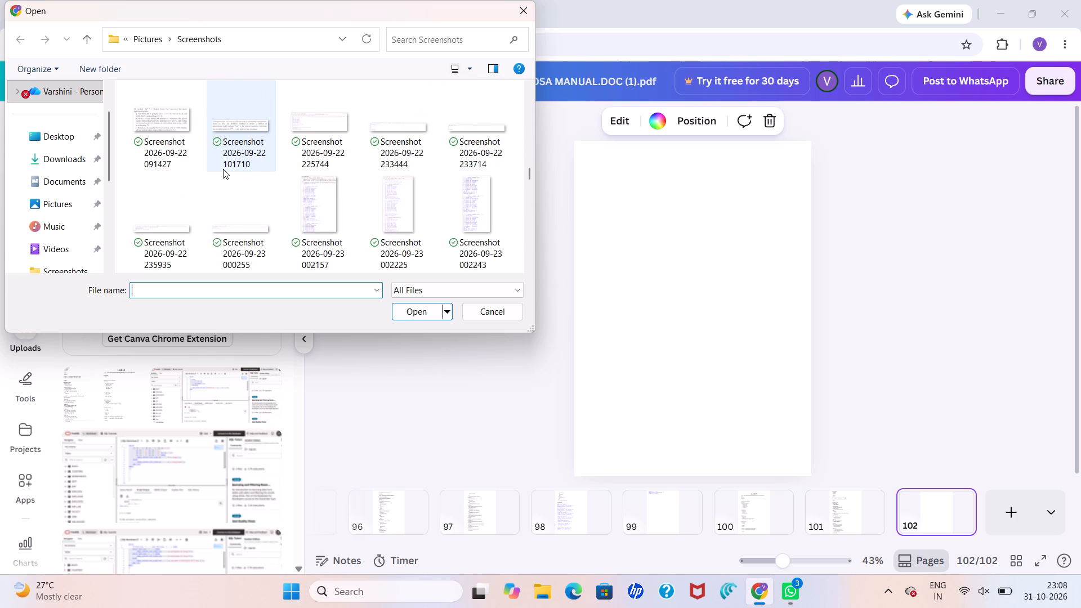
scroll(223, 169, down, 20)
scroll(223, 169, down, 5)
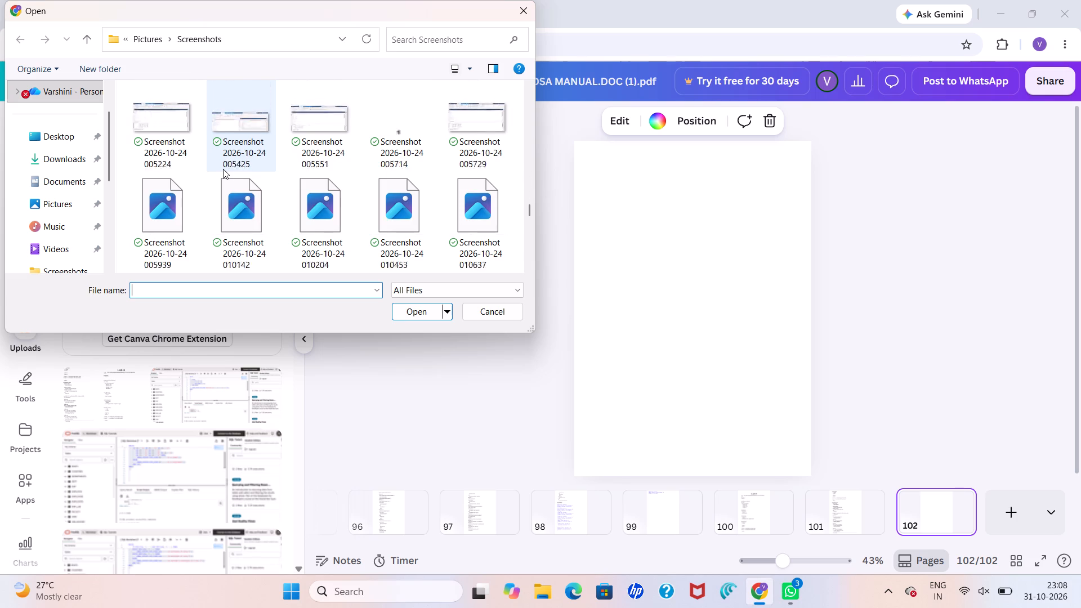
scroll(223, 169, down, 20)
scroll(223, 169, down, 11)
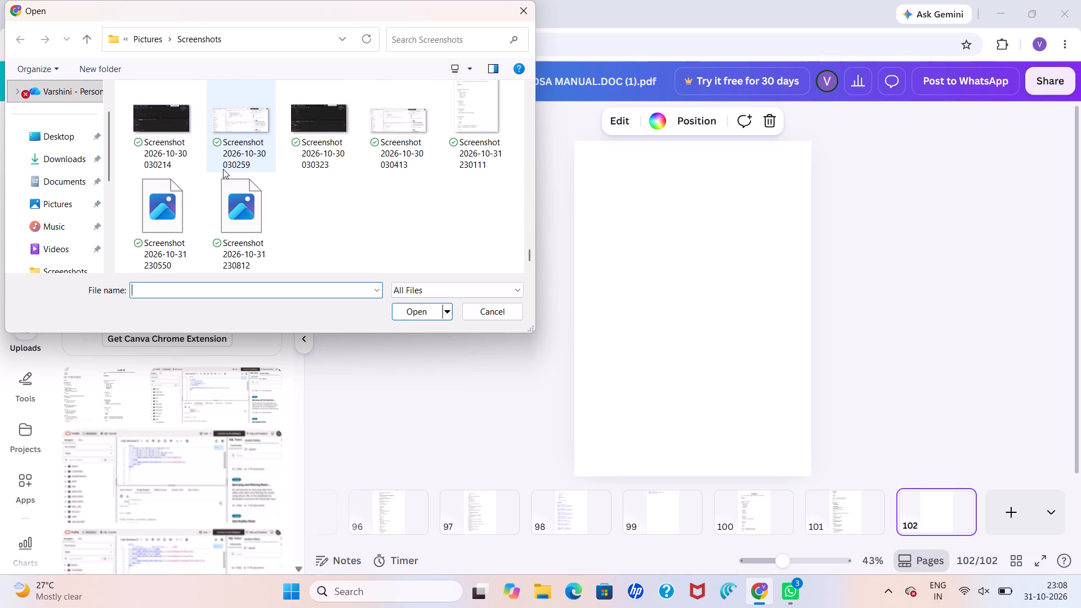
double_click(253, 215)
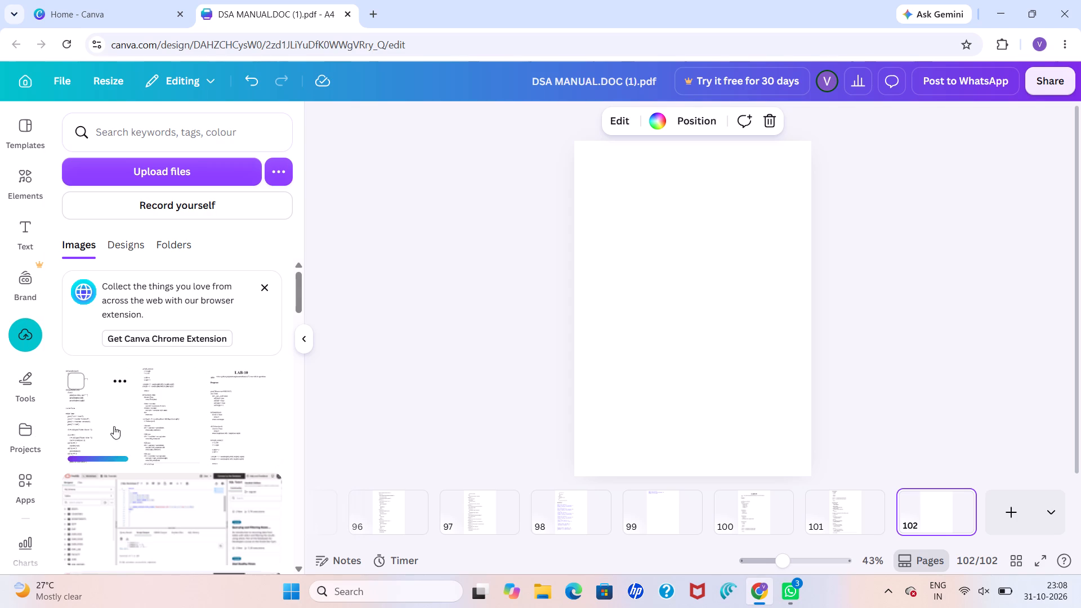
Place the uploaded inorder/preorder code image on page 102 and enlarge it proportionally from opposite corners to about 19 by 26.
click(97, 425)
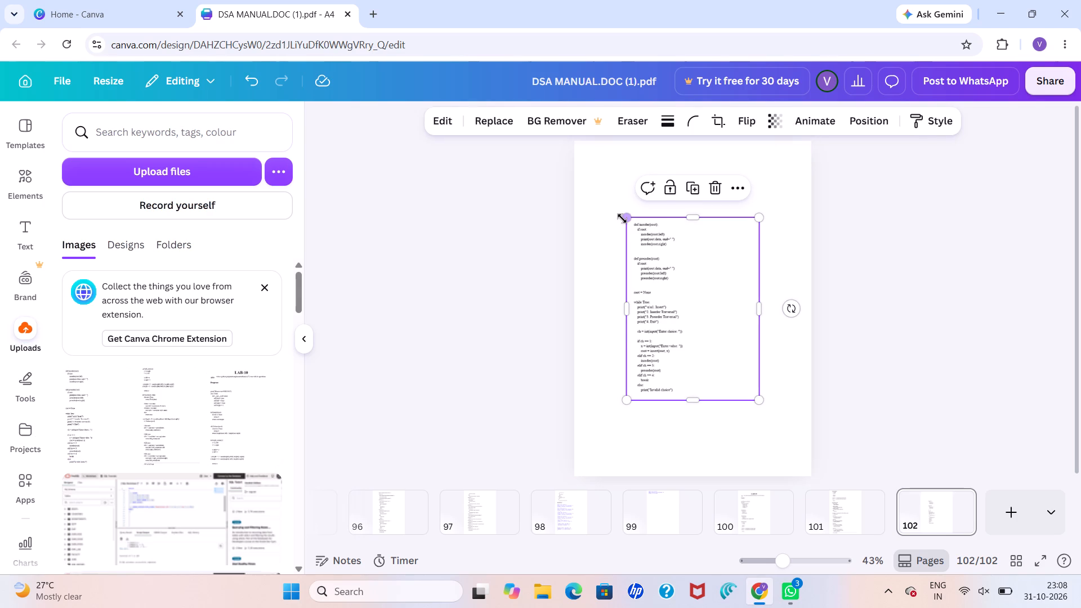
drag(623, 218, 596, 186)
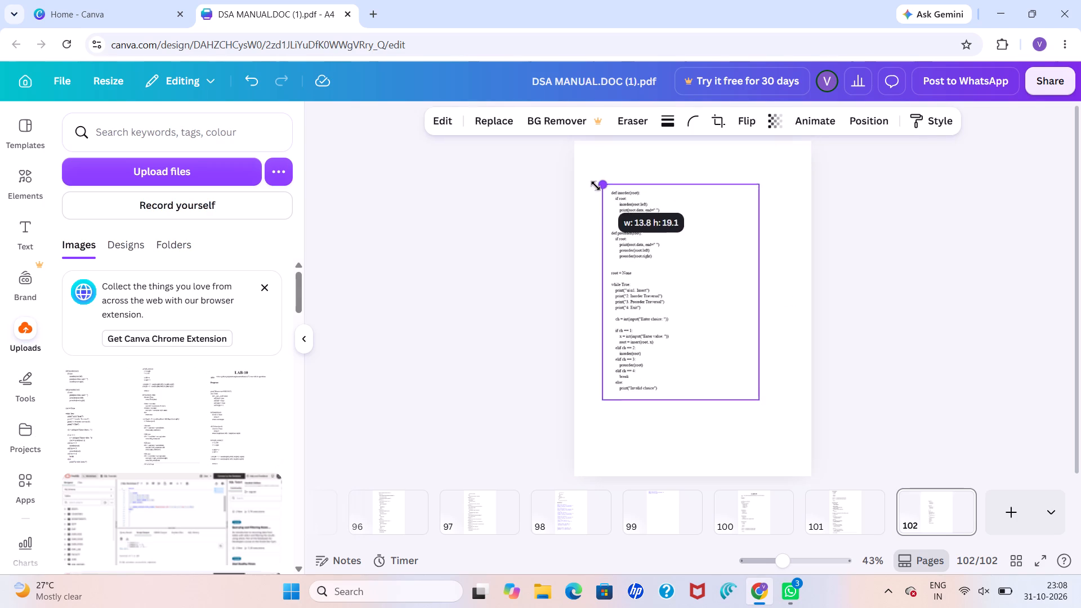
drag(596, 186, 591, 157)
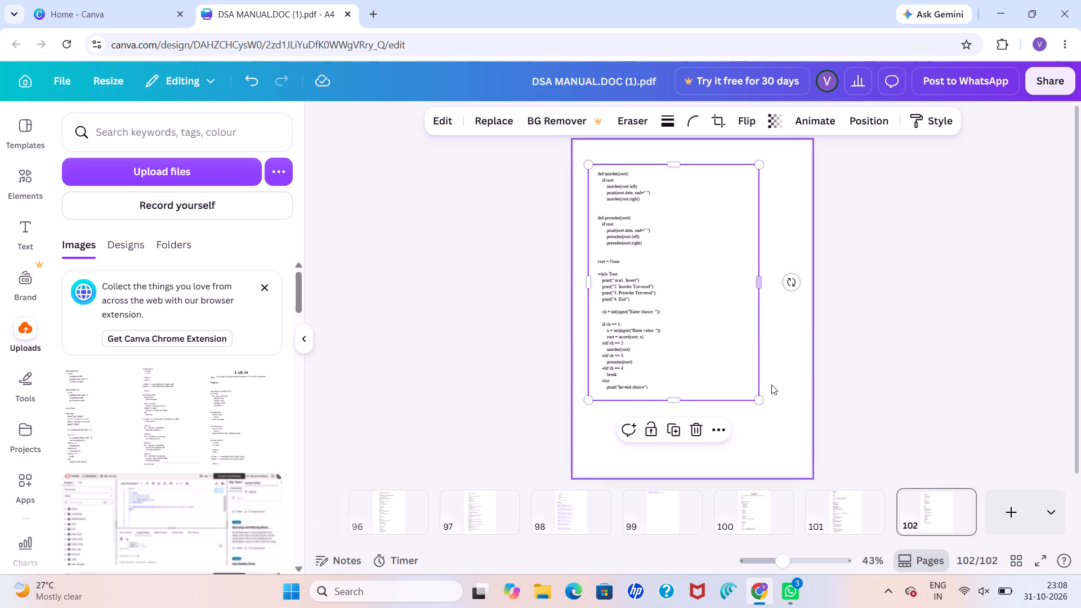
drag(763, 401, 775, 413)
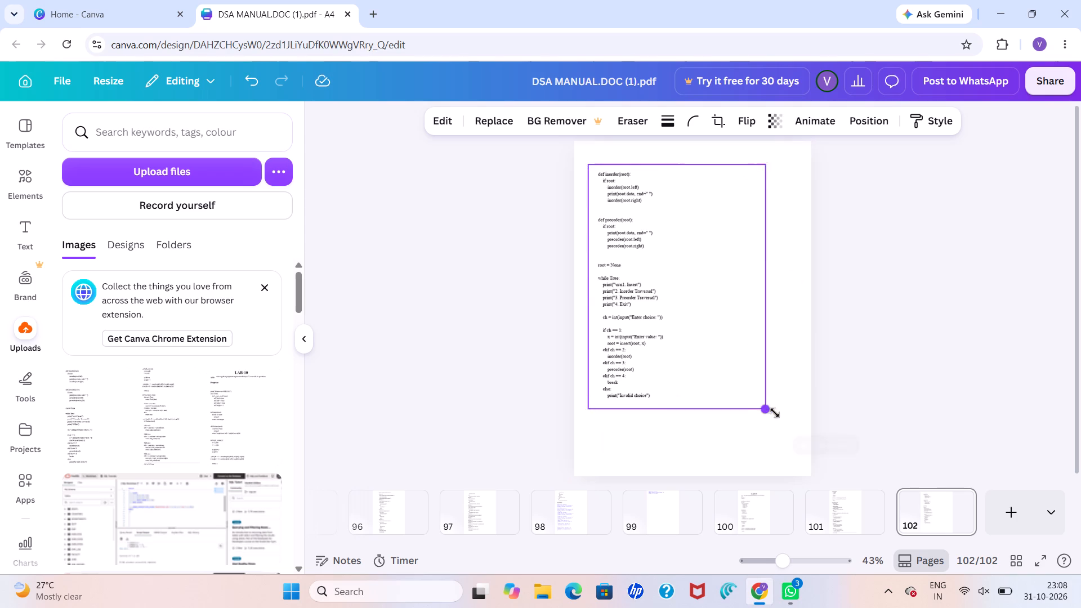
drag(775, 413, 805, 464)
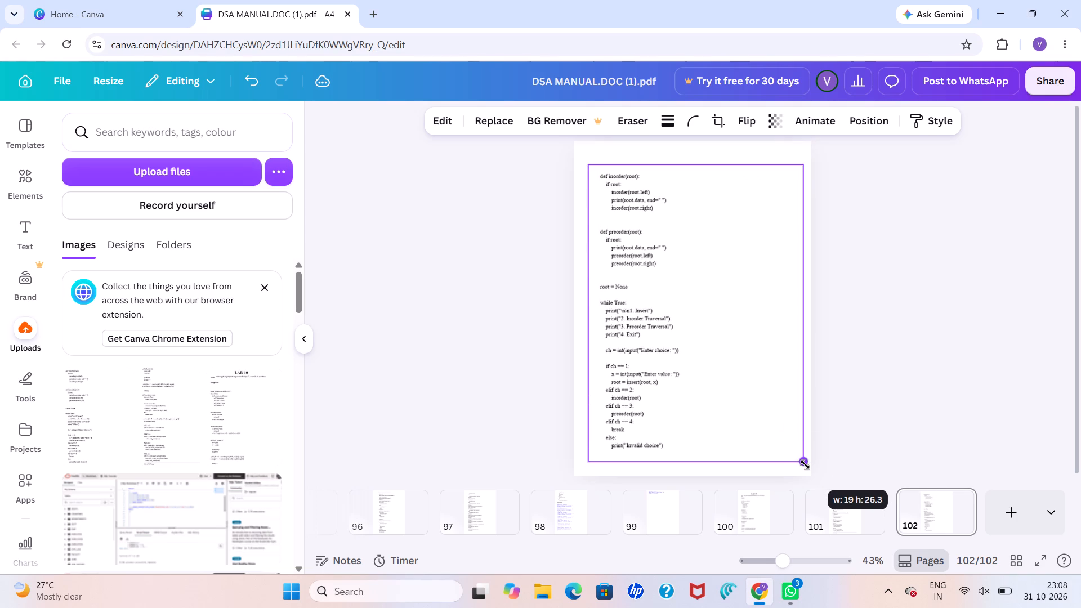
drag(805, 464, 800, 462)
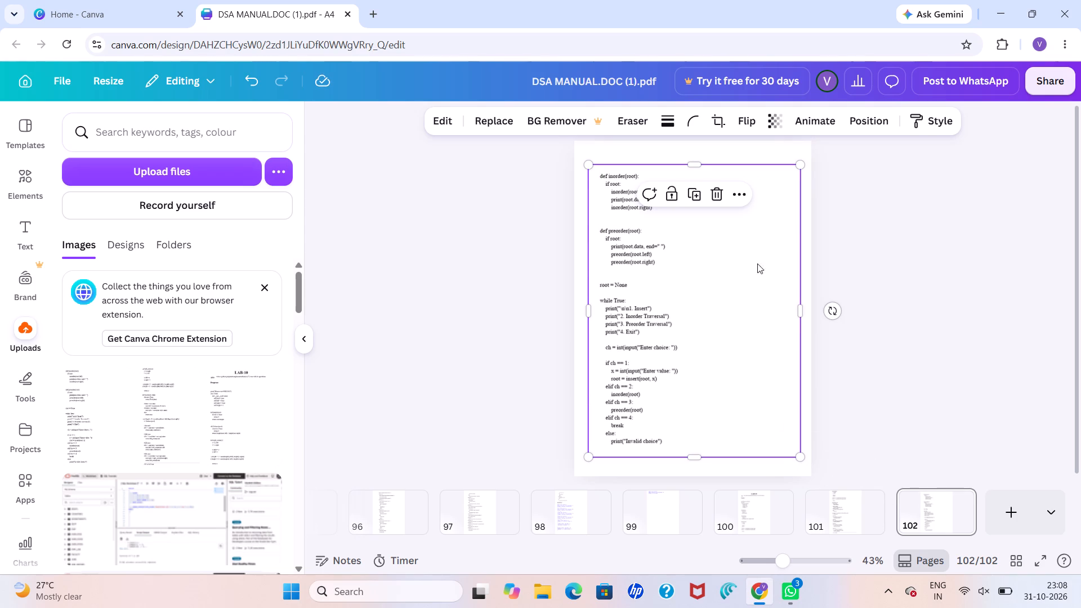
Extend the inorder/preorder code image's top edge slightly toward the top of page 102, and deselect it.
drag(692, 165, 691, 153)
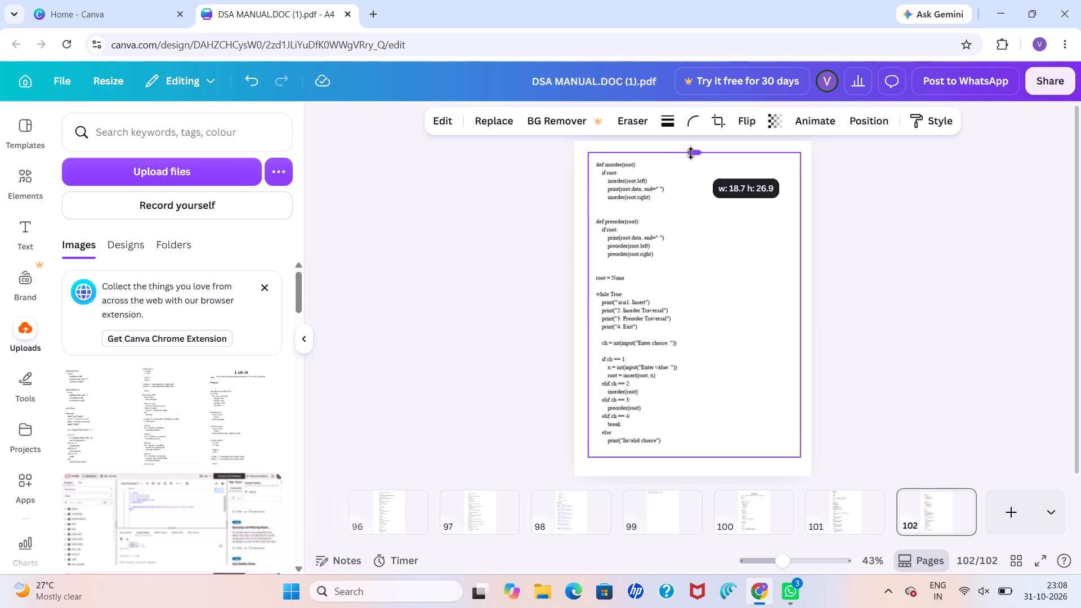
drag(691, 153, 696, 160)
click(910, 162)
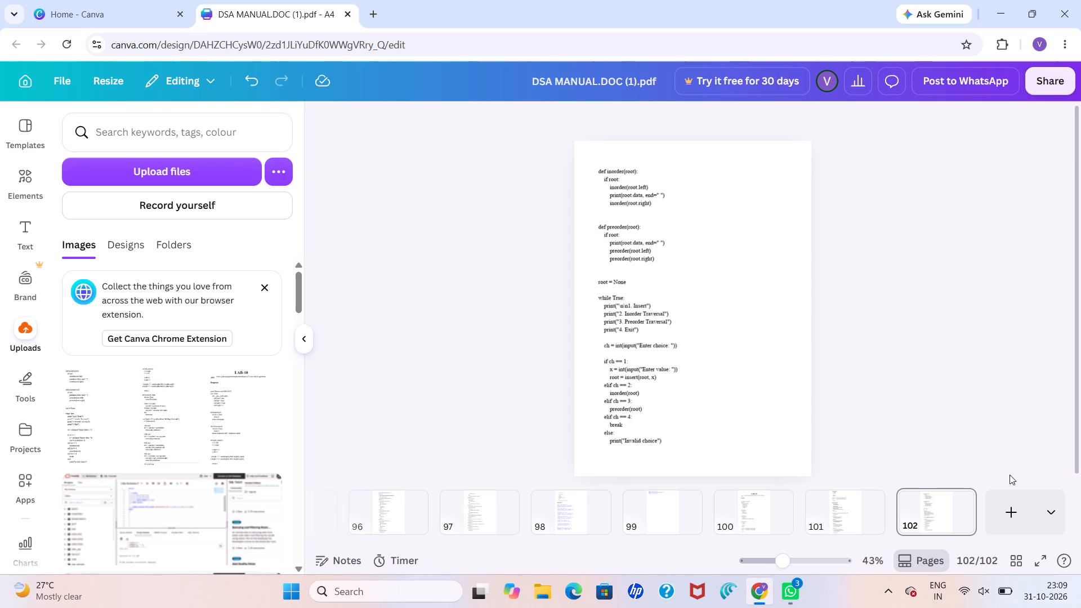
Add a blank page 103 after page 102.
click(1013, 511)
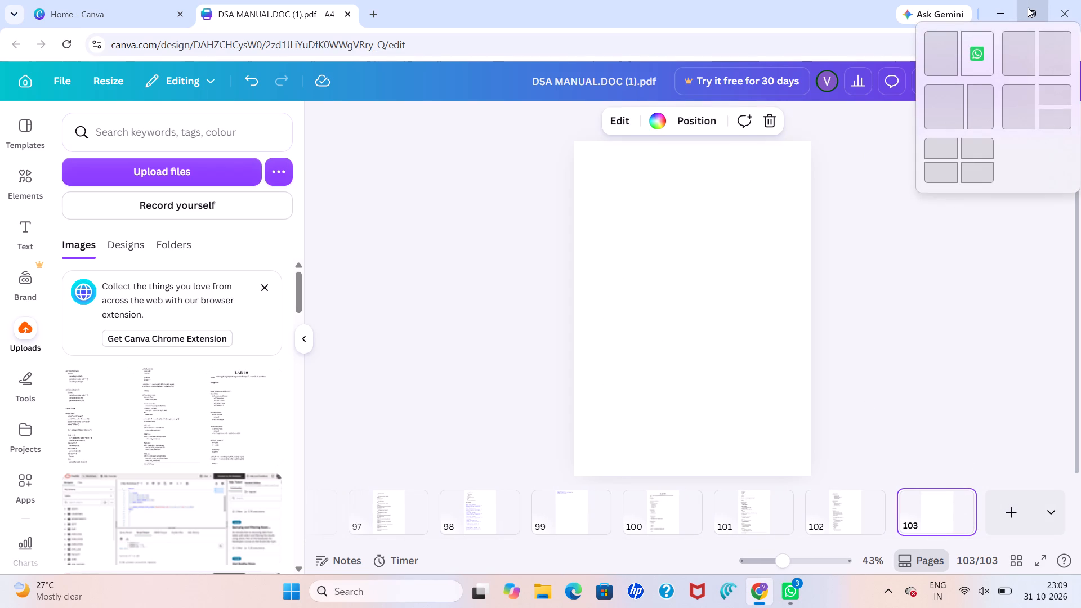
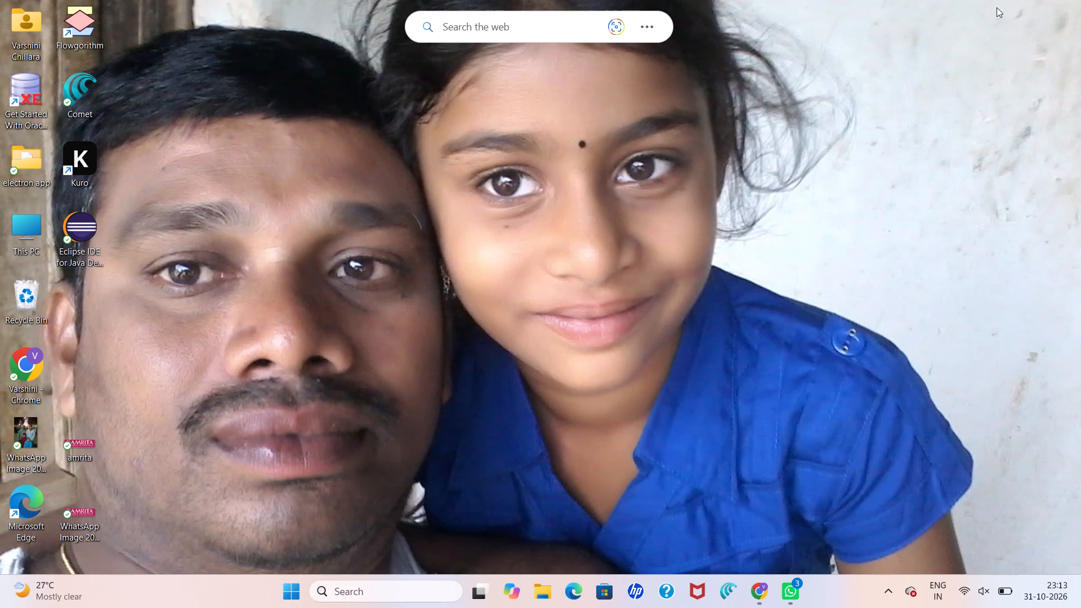
click(334, 584)
click(416, 214)
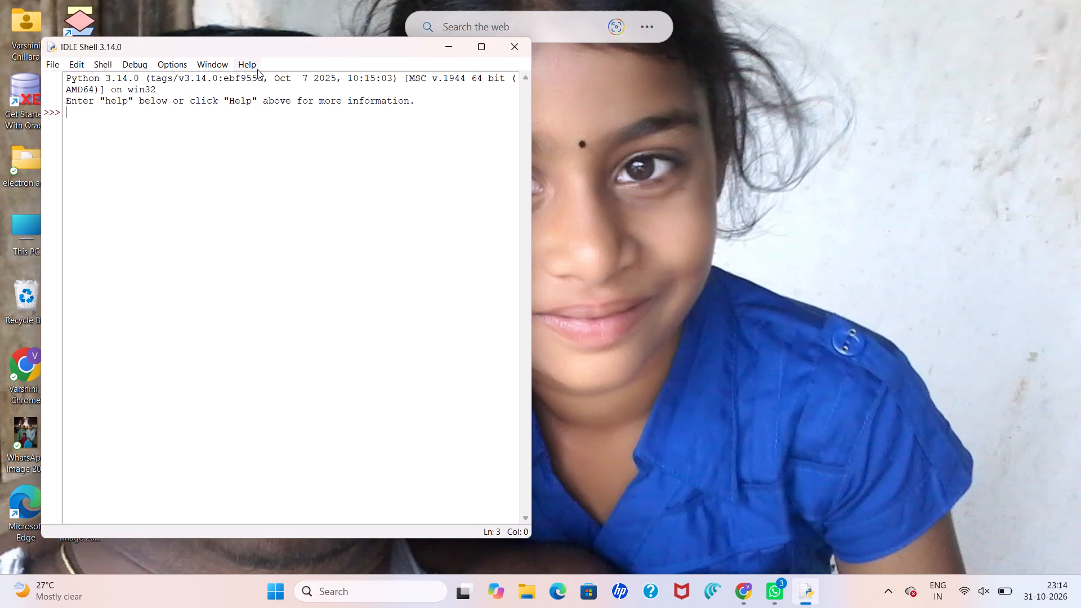
click(484, 55)
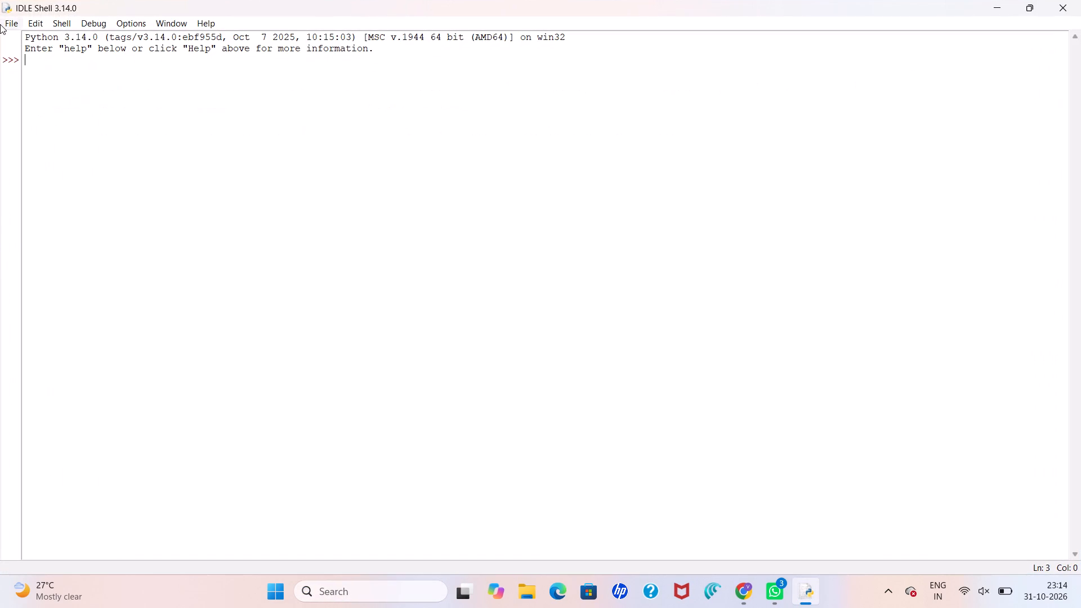
click(5, 24)
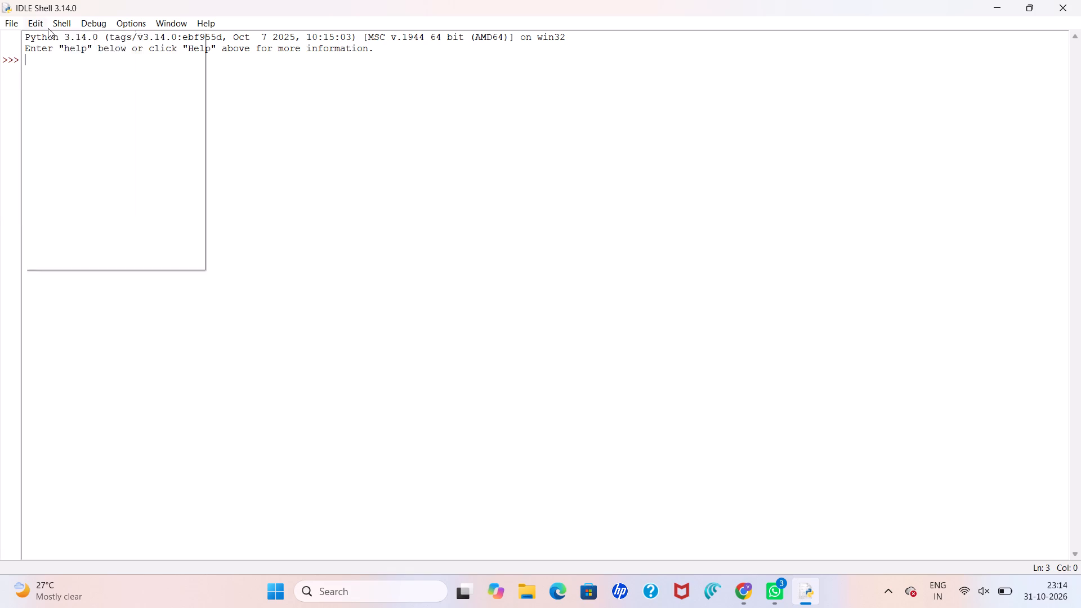
click(15, 36)
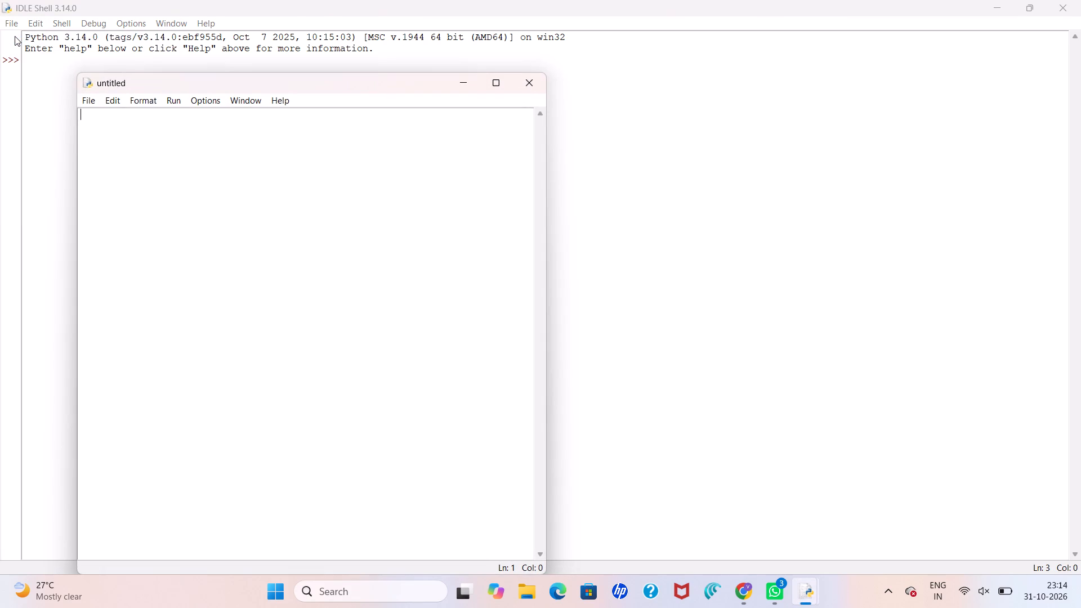
key(ctrl+v)
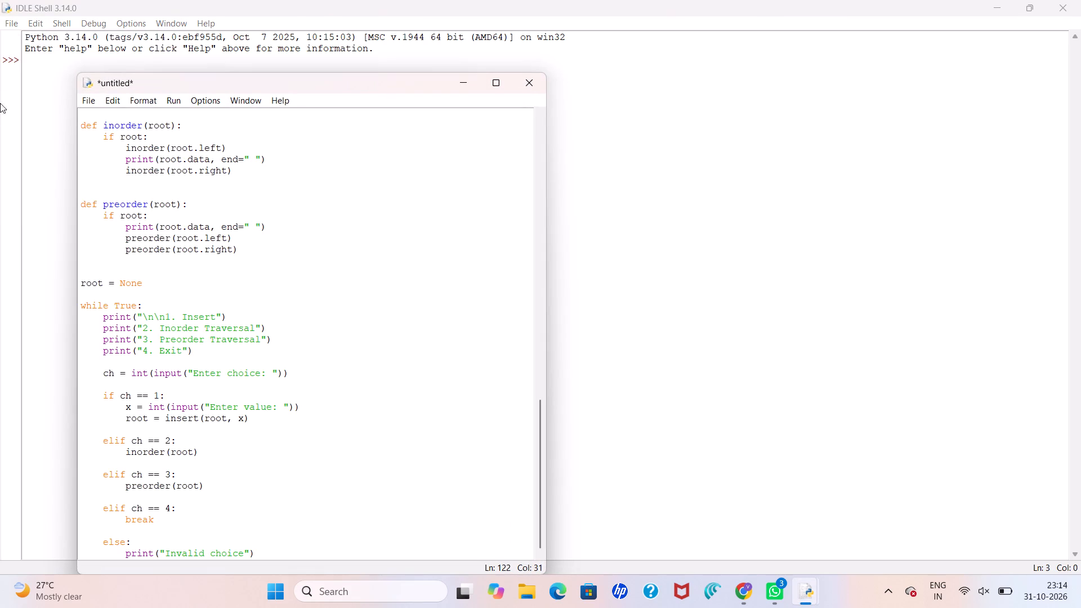
Run the pasted AVL program, saving it as BST.PY in the DSA folder.
scroll(117, 322, down, 1)
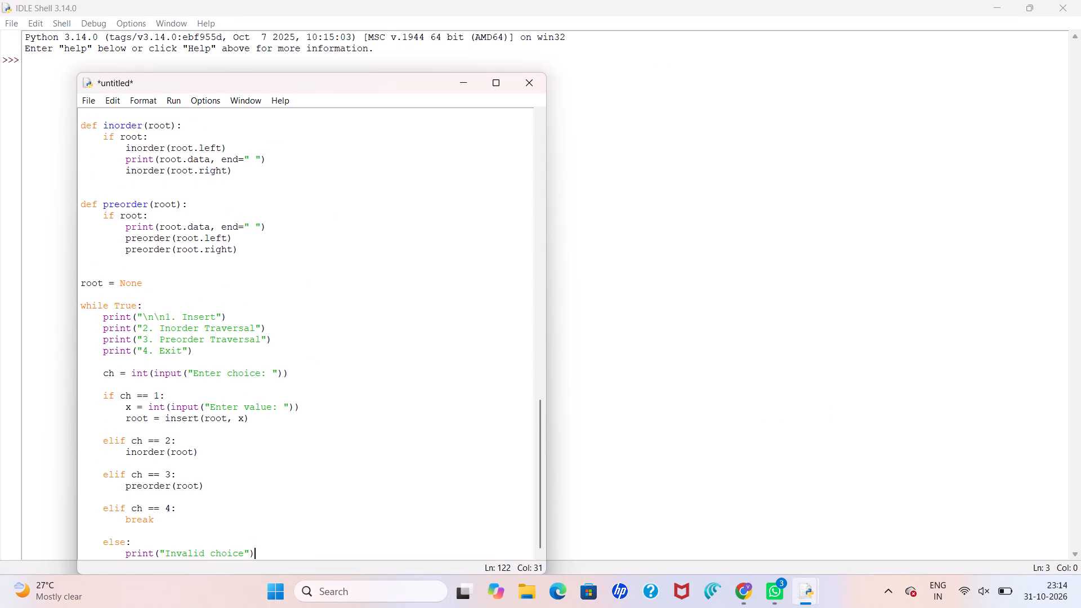
scroll(117, 322, up, 20)
scroll(117, 322, up, 17)
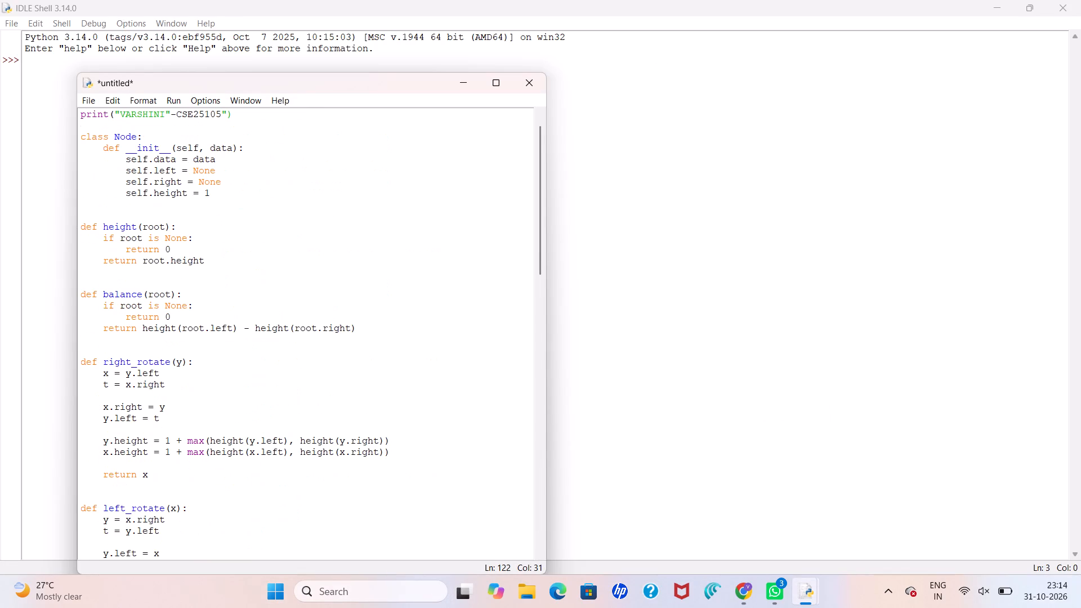
click(499, 79)
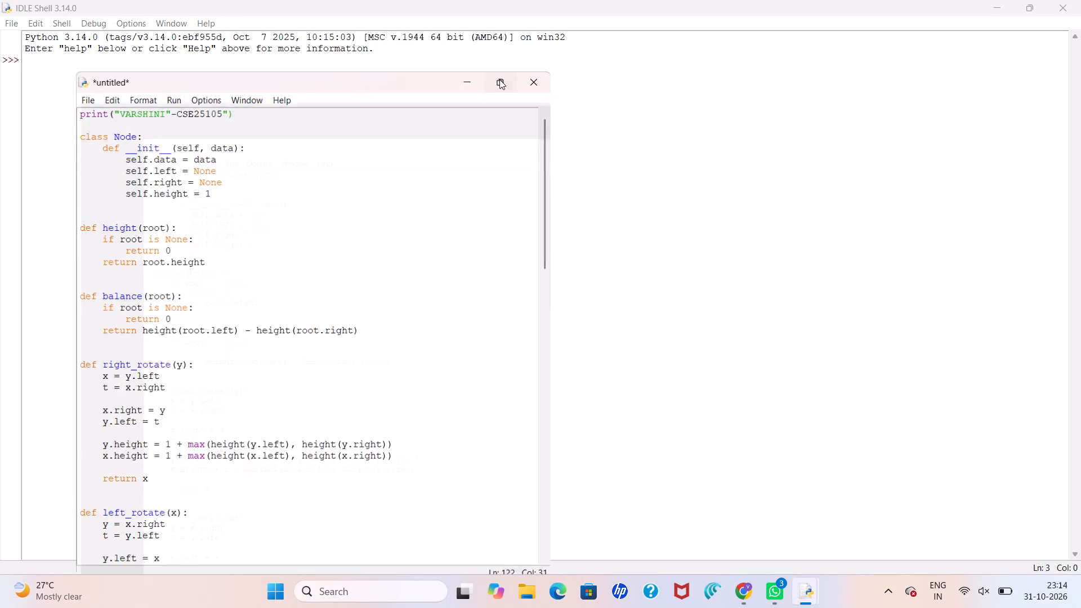
click(95, 26)
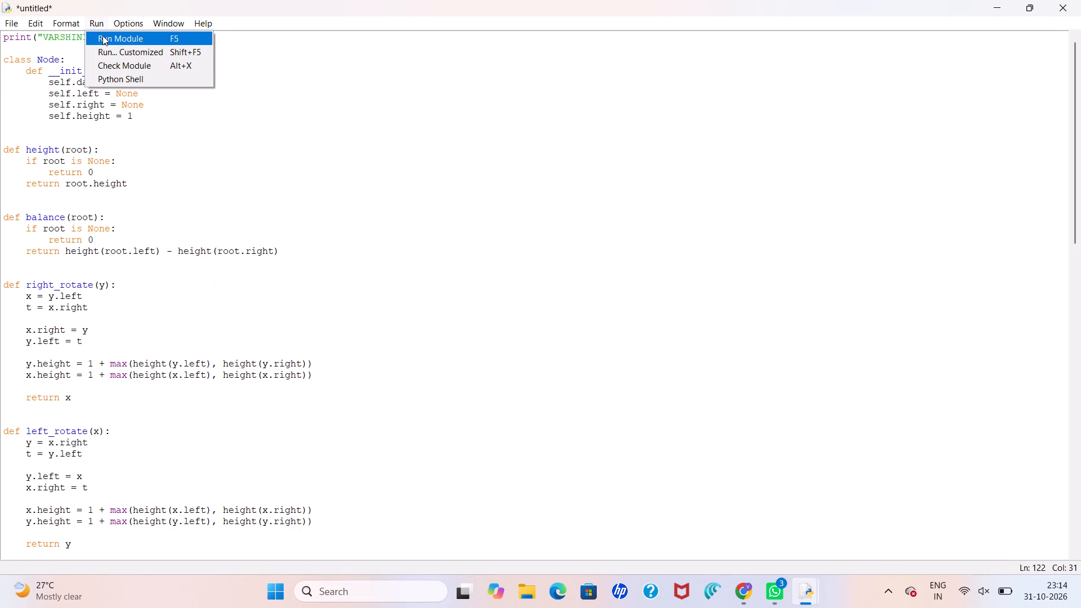
click(105, 37)
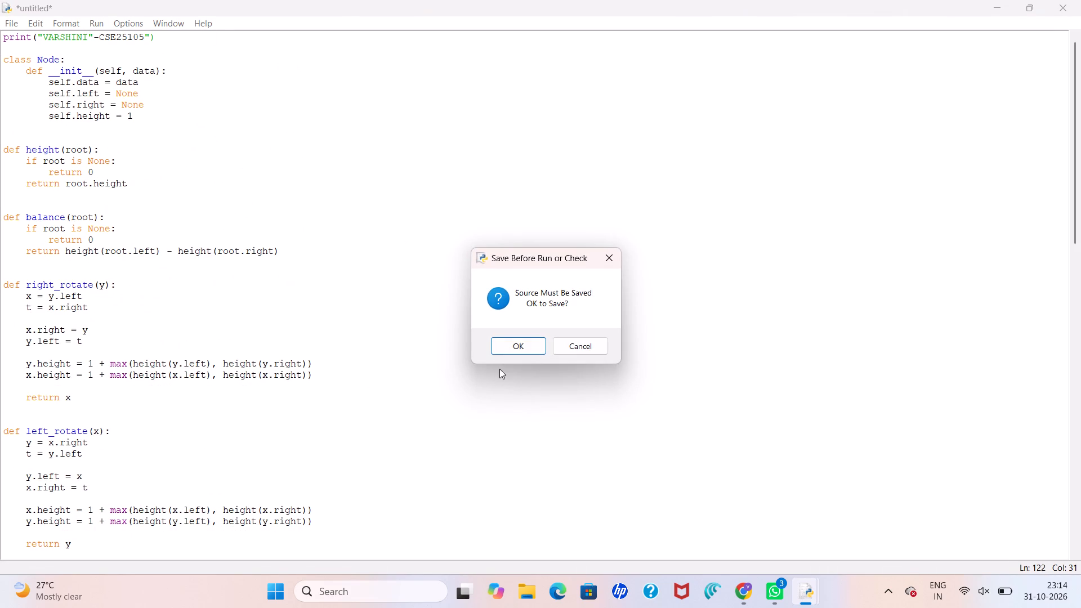
click(531, 342)
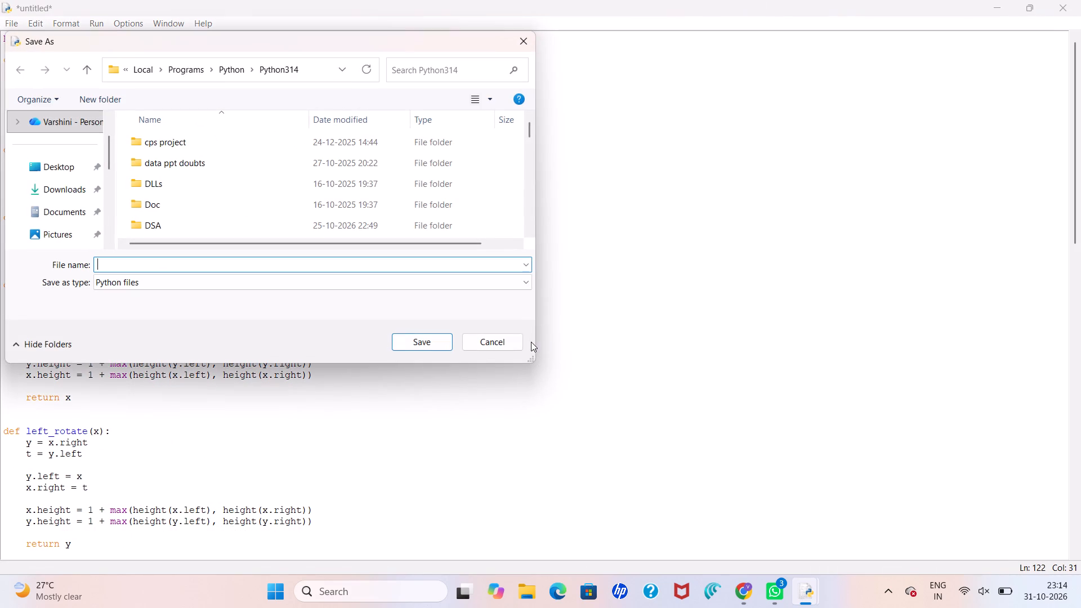
double_click(194, 220)
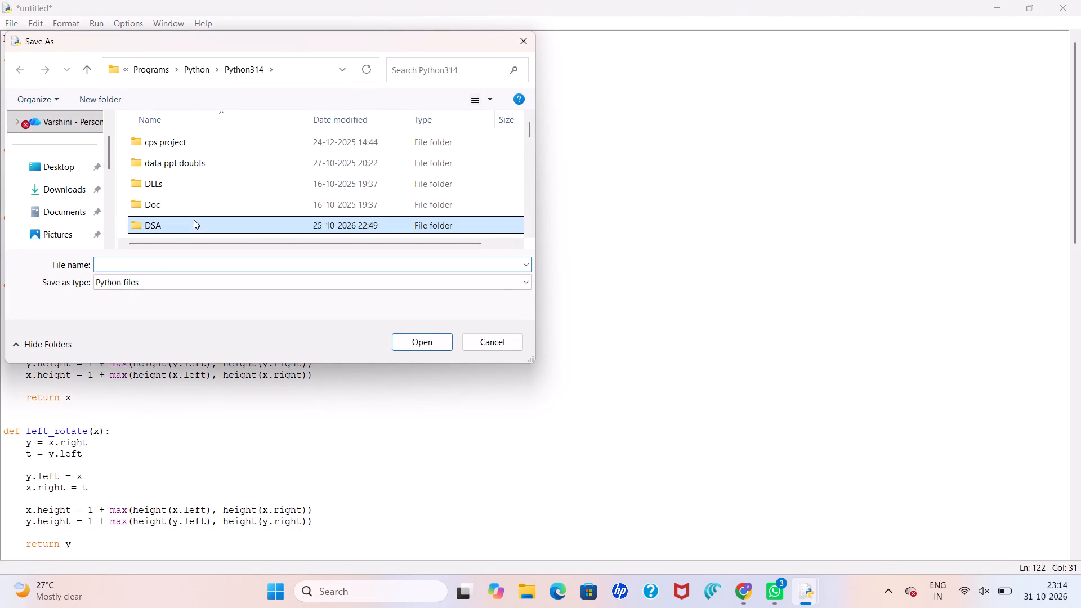
click(157, 289)
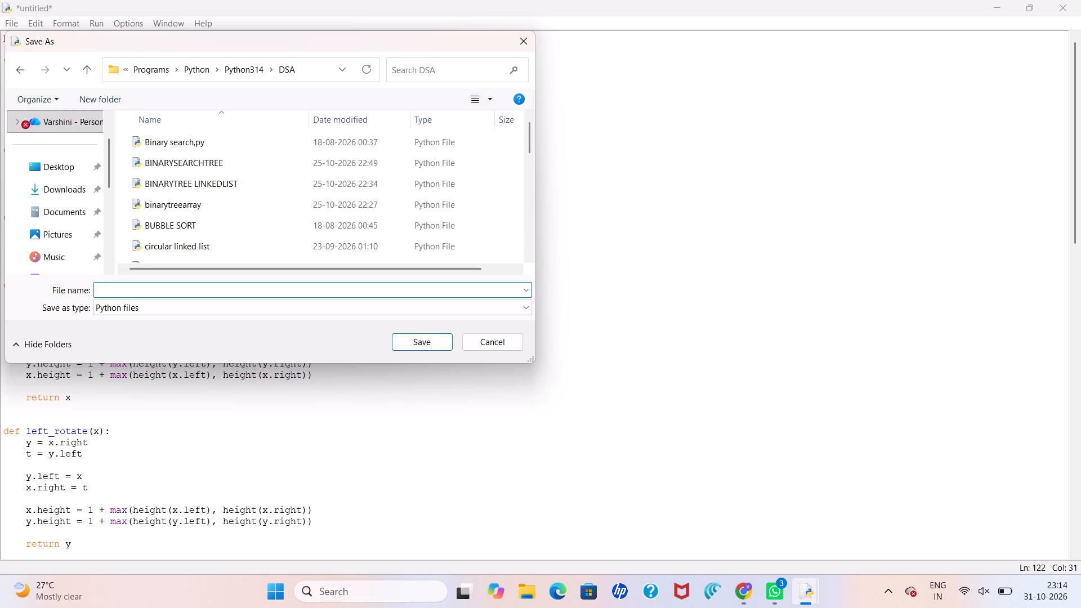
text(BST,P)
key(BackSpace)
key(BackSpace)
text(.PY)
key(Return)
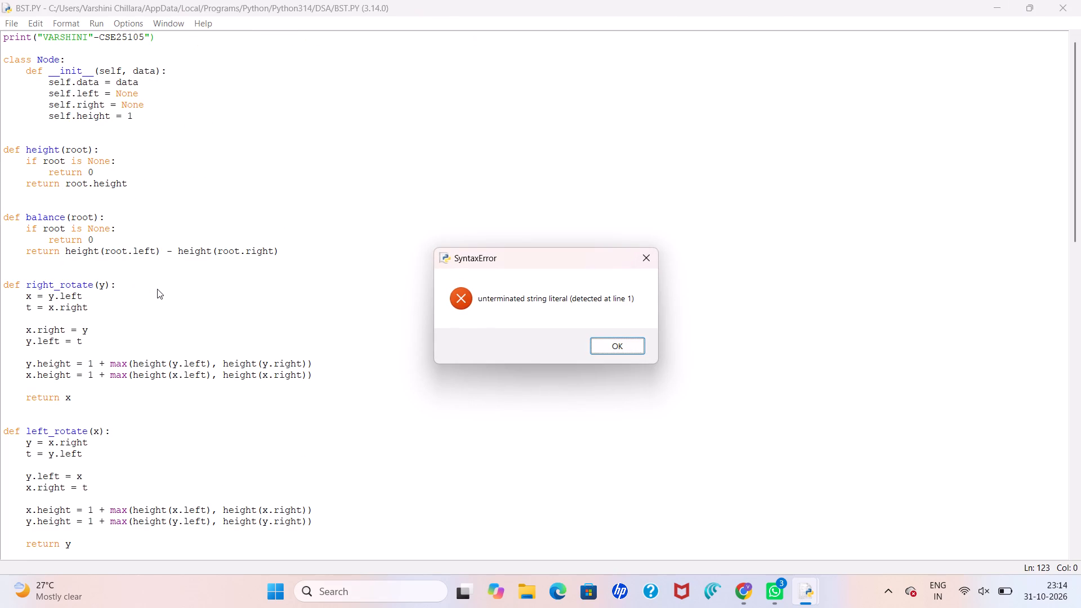
click(614, 351)
Insert an opening double quotation mark before the roll number in the first print statement of BST.PY.
scroll(326, 225, up, 5)
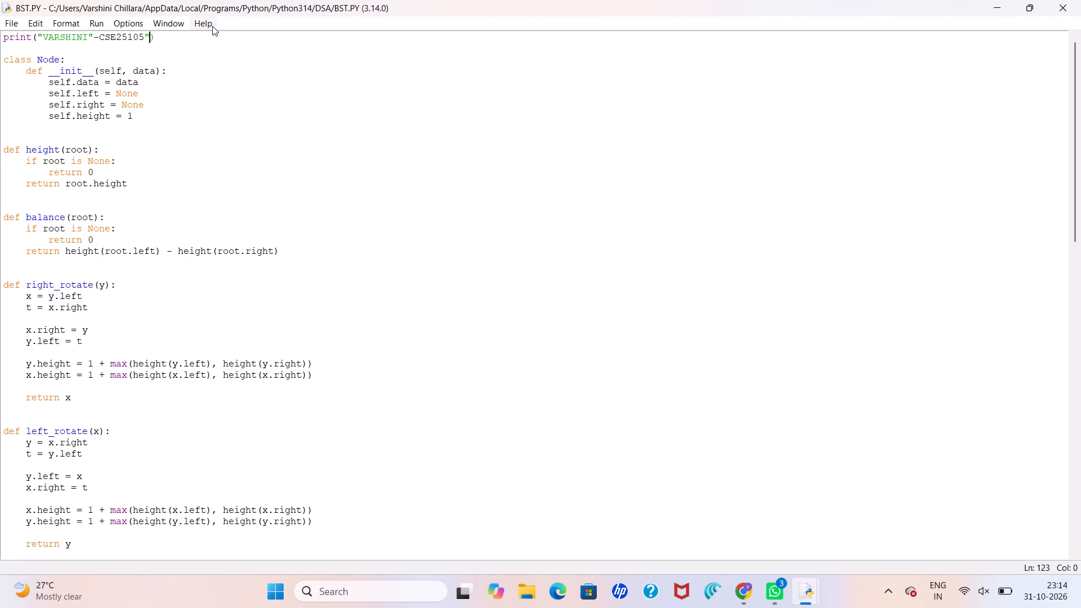
drag(212, 26, 278, 86)
click(278, 86)
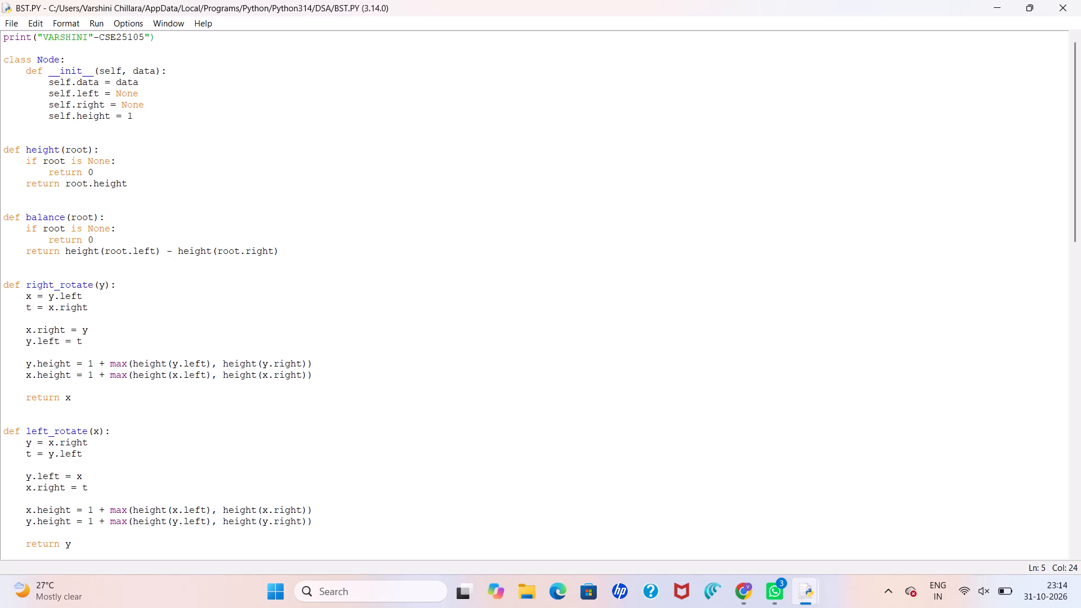
click(100, 37)
key(shift+quotedbl)
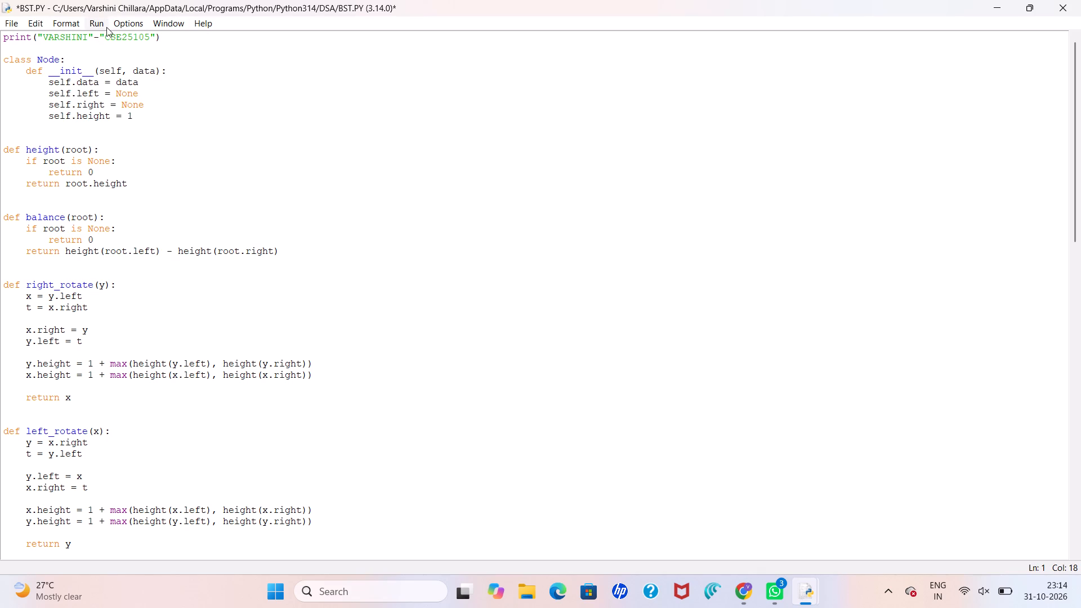
Save BST.PY and run the module again.
click(106, 27)
click(105, 35)
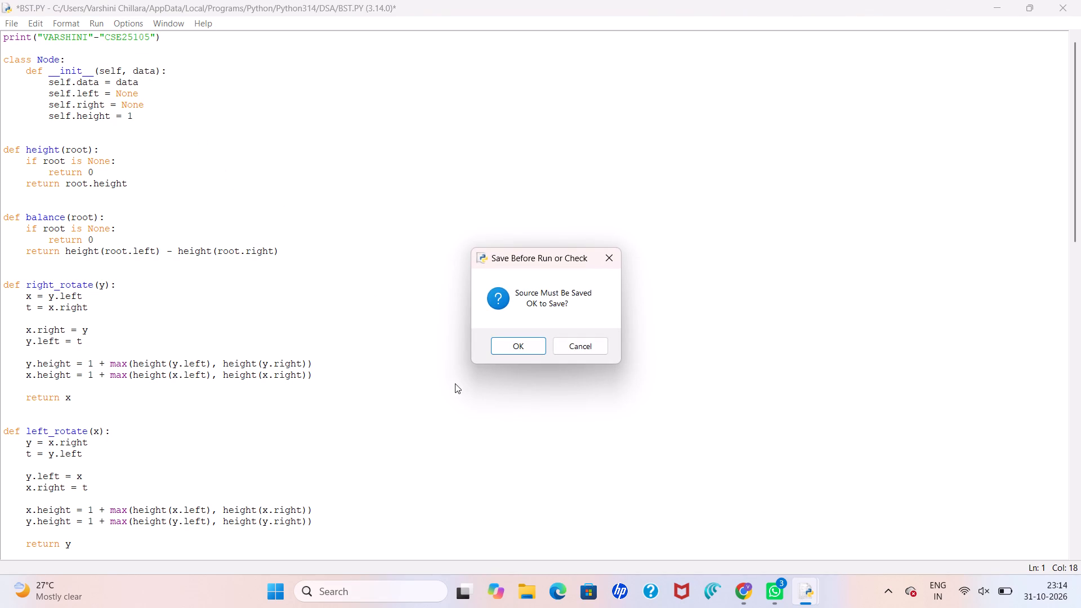
click(534, 341)
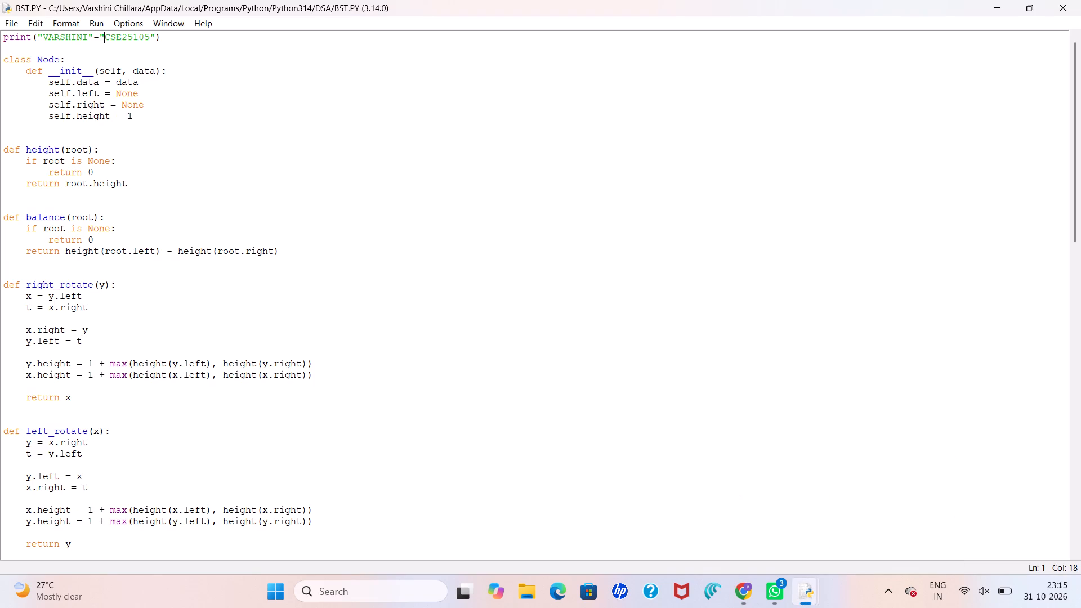
Replace the entire contents of BST.PY with the AVL code copied from ChatGPT.
scroll(374, 321, up, 2)
scroll(261, 455, down, 11)
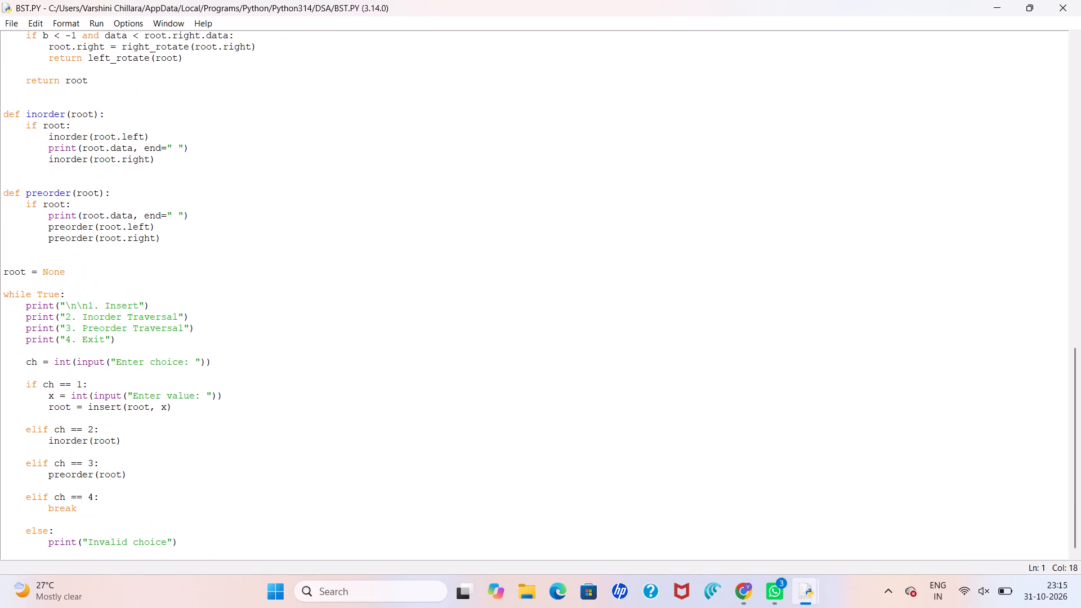
scroll(261, 455, down, 4)
drag(231, 529, 220, 540)
drag(220, 540, 216, 533)
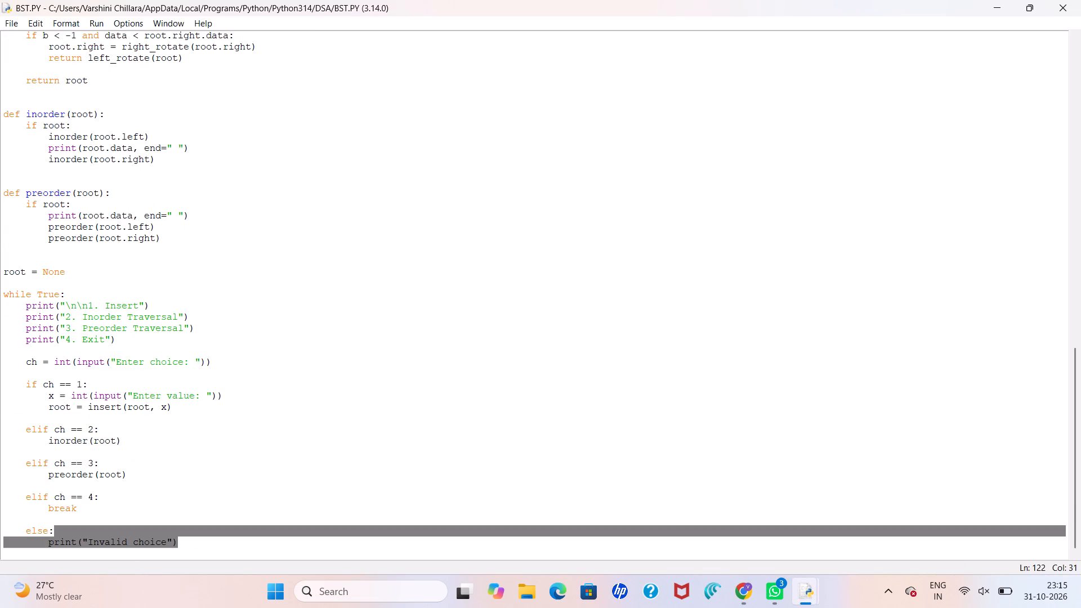
drag(216, 533, 88, 178)
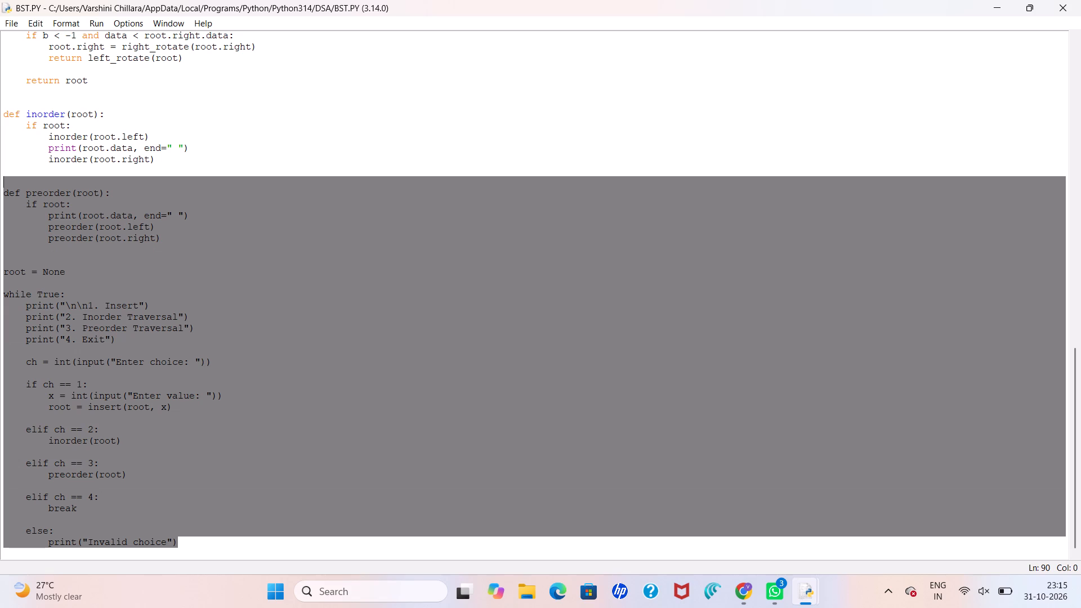
key(BackSpace)
drag(162, 517, 106, 0)
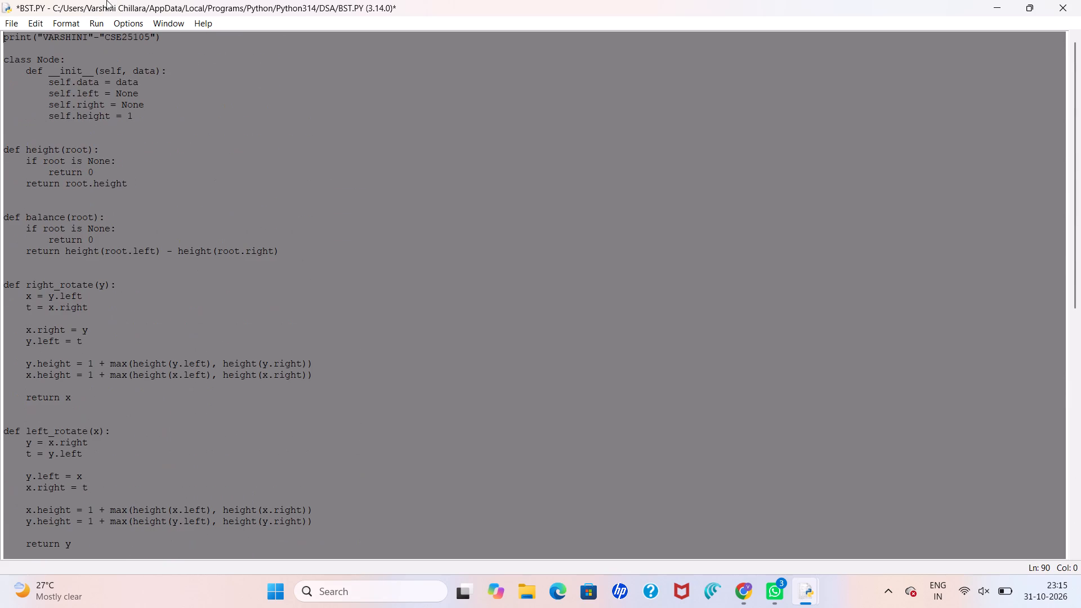
key(BackSpace)
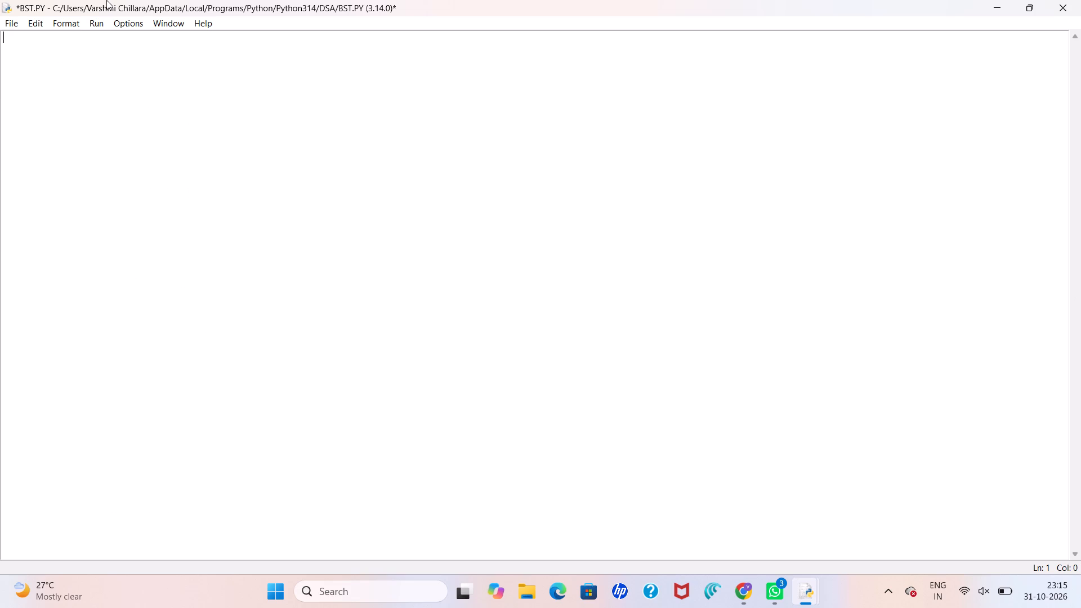
key(ctrl+v)
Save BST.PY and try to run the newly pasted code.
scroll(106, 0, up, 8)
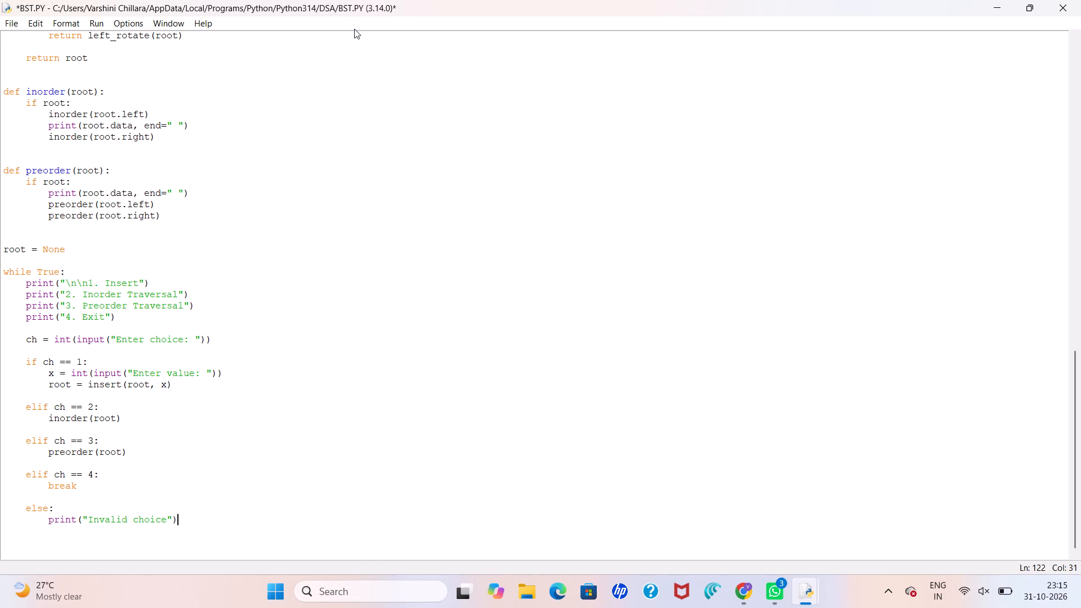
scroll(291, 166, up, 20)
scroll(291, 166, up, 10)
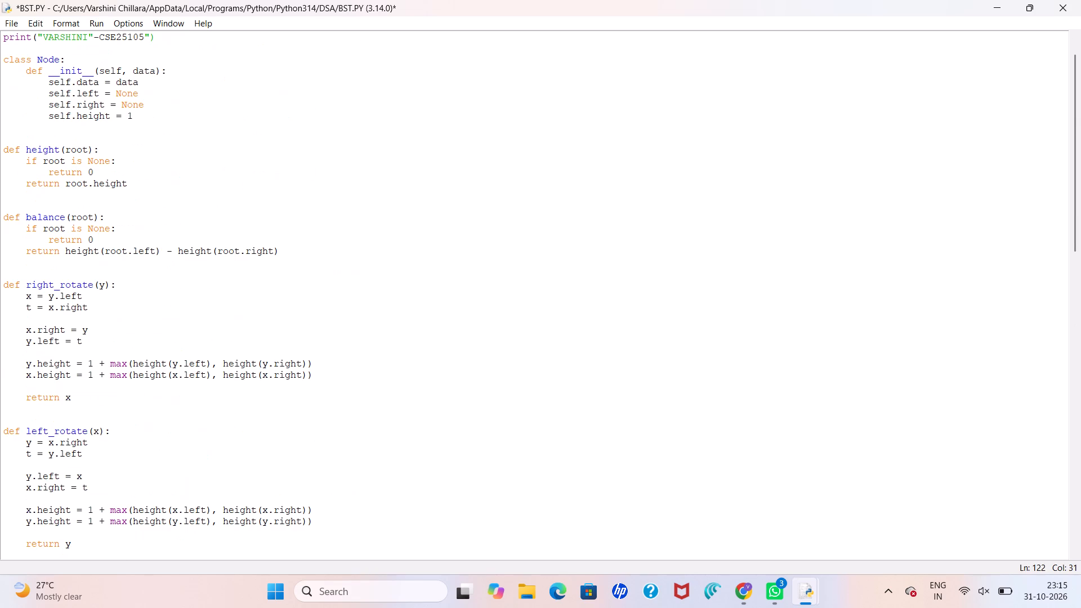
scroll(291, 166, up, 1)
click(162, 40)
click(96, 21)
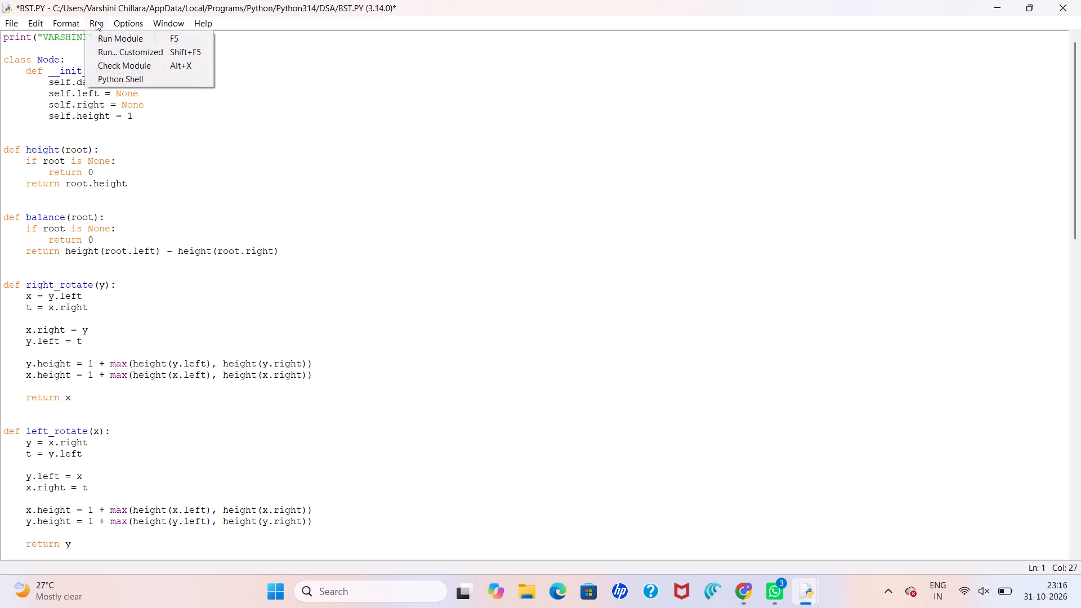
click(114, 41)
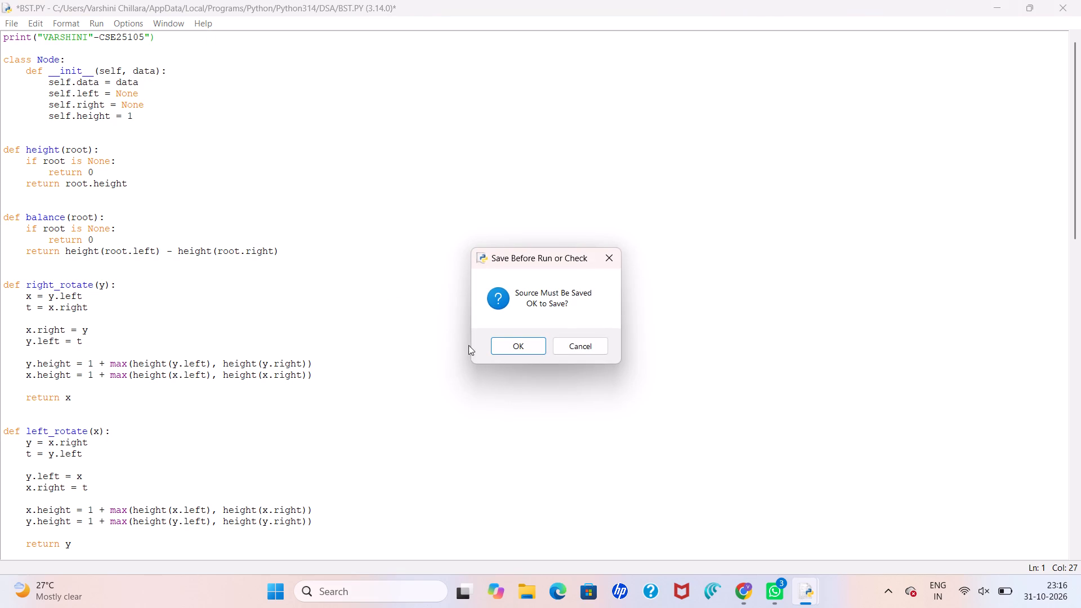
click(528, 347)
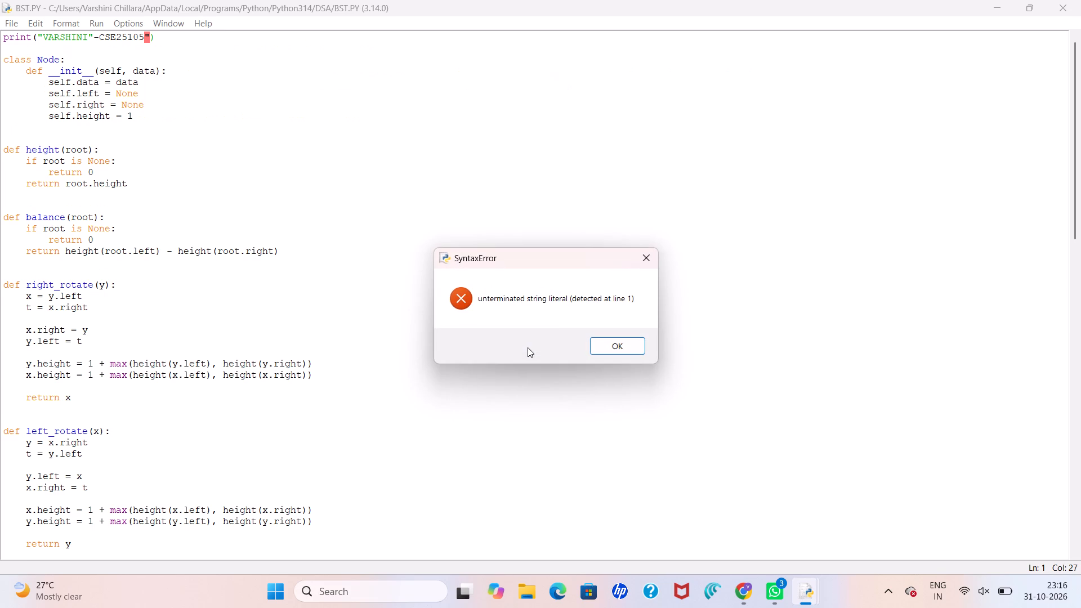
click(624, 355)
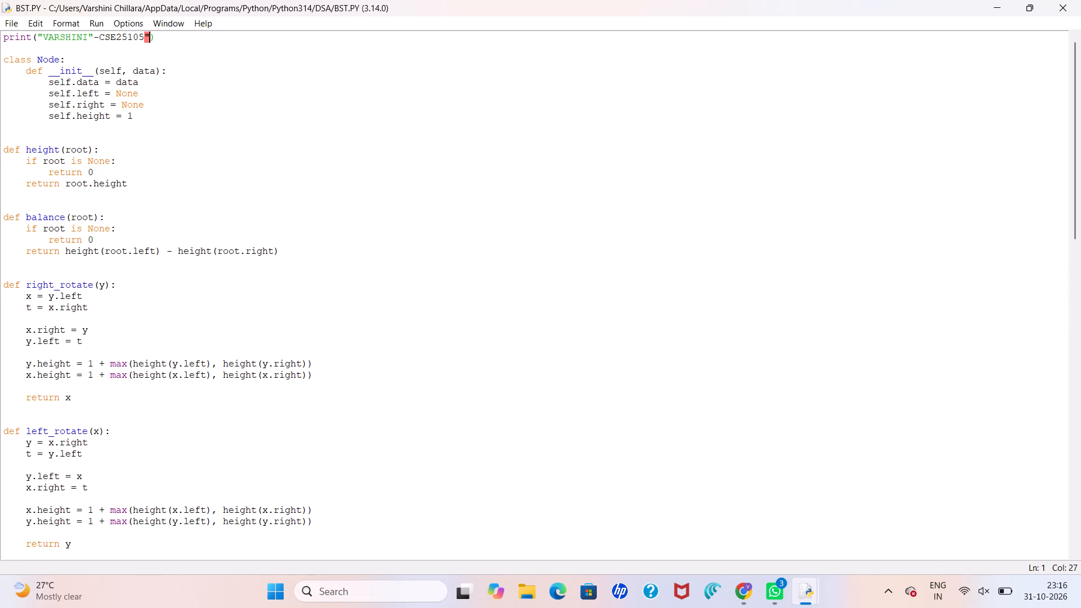
Delete the print statement with the name and roll number from the first line of BST.PY.
drag(241, 53, 23, 39)
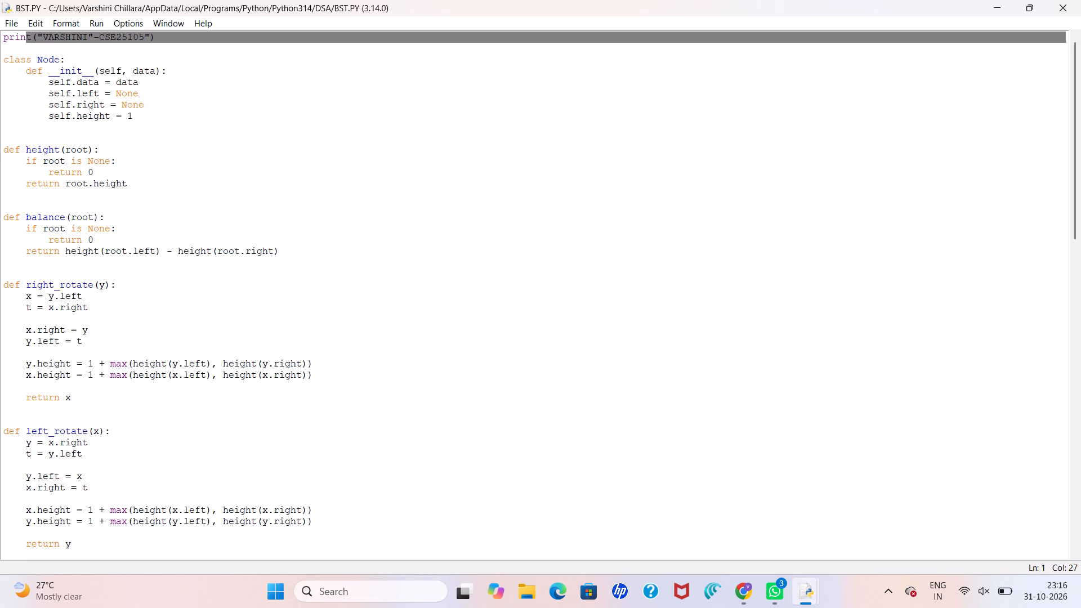
drag(23, 39, 0, 39)
key(BackSpace)
key(BackSpace)
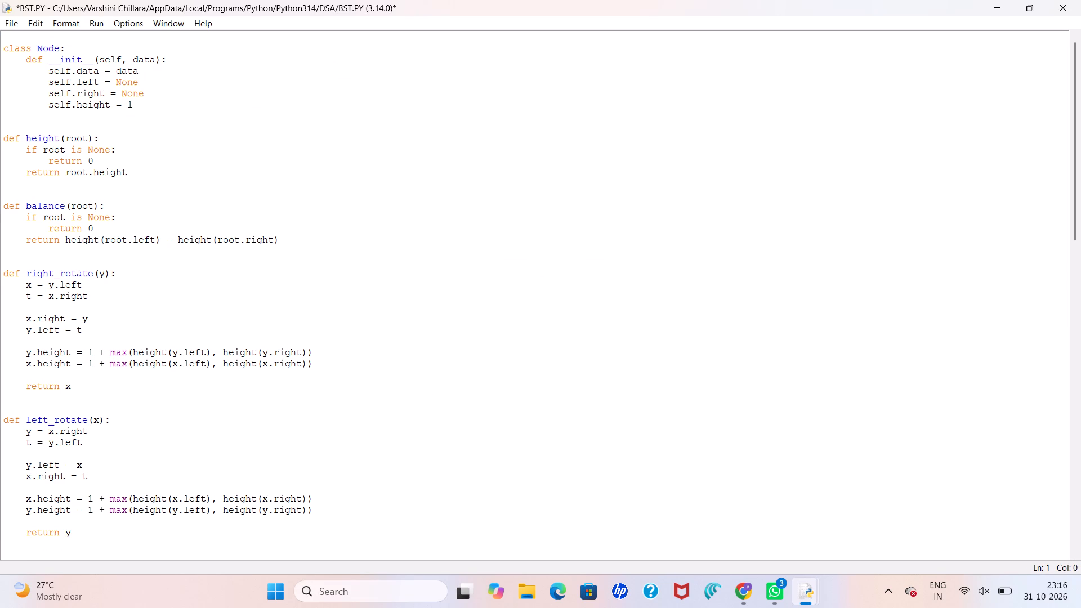
key(BackSpace)
Save BST.PY and run the module.
click(92, 20)
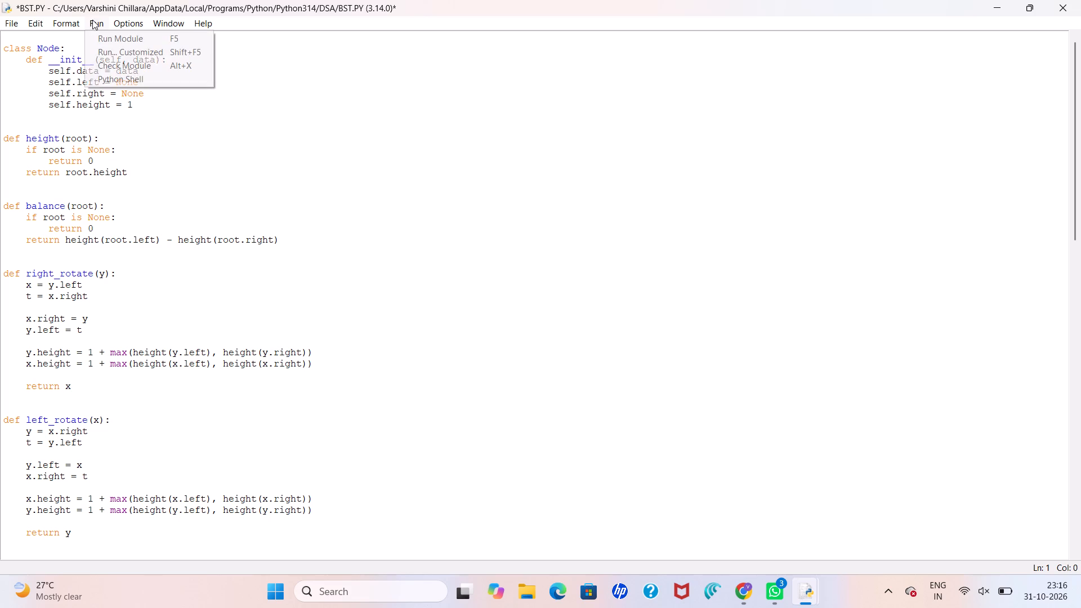
click(102, 34)
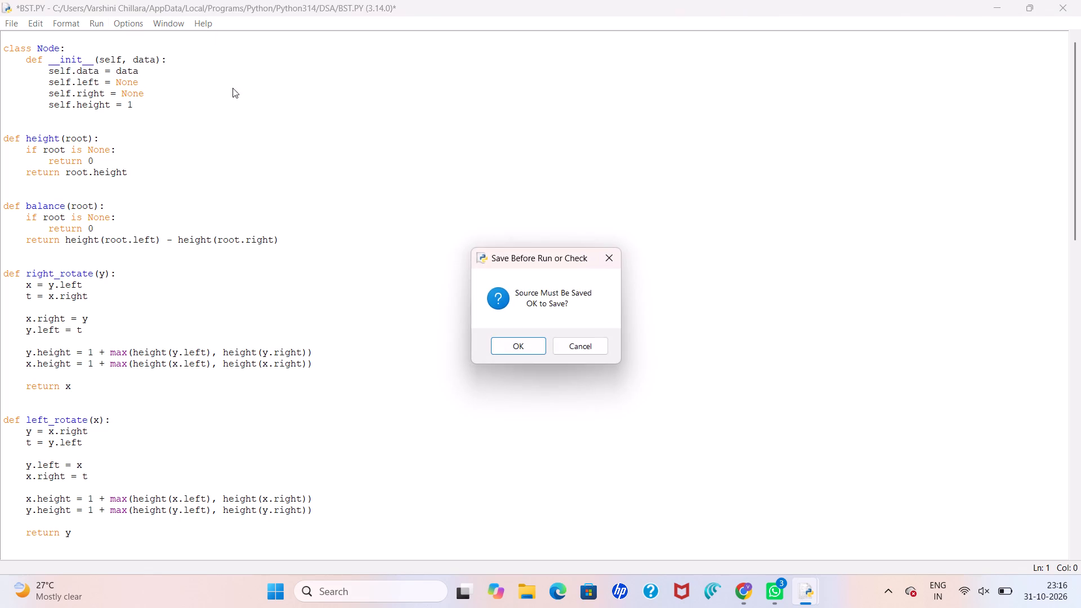
click(497, 344)
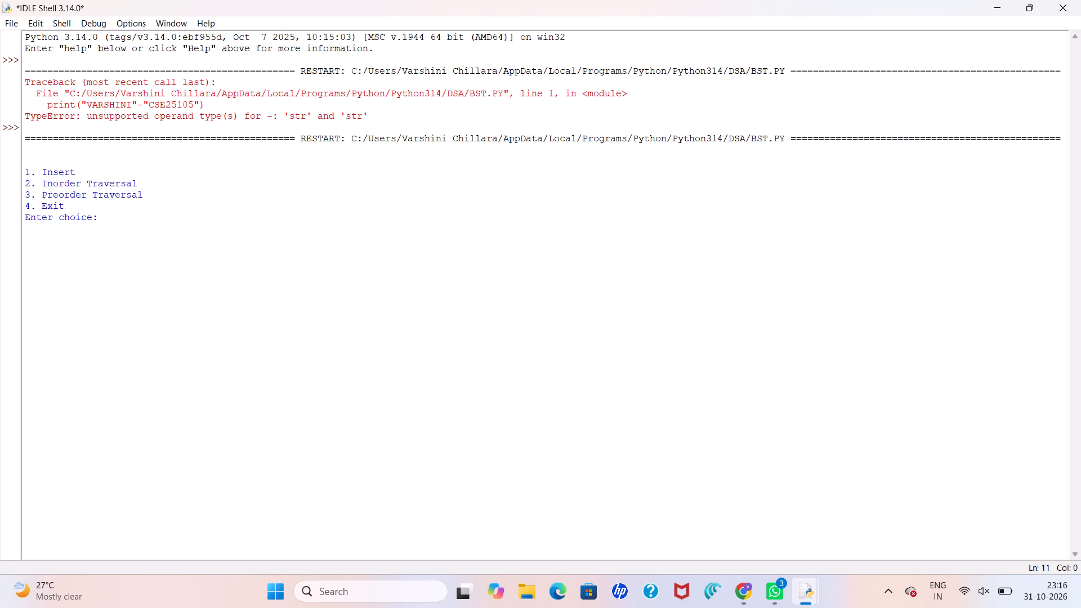
Insert the values 23, 34 and 67 into the AVL tree using choice 1 of the running program.
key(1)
key(Return)
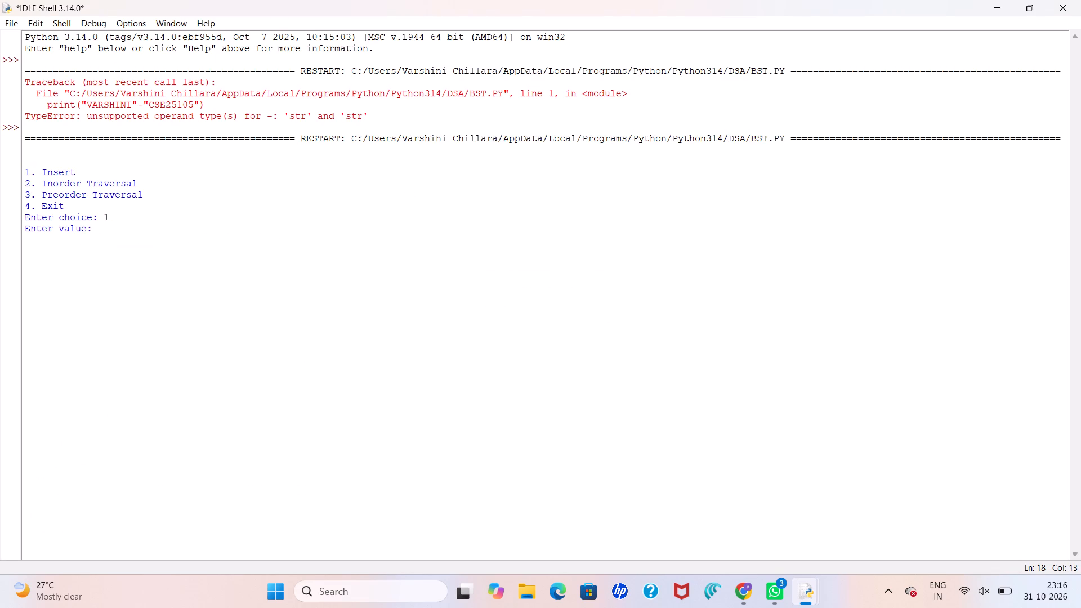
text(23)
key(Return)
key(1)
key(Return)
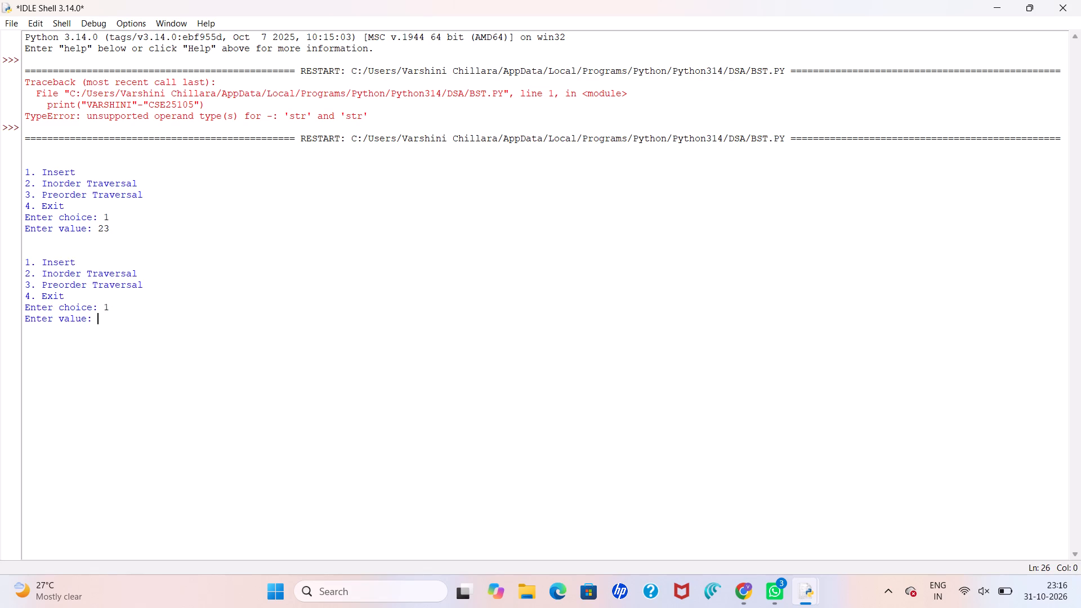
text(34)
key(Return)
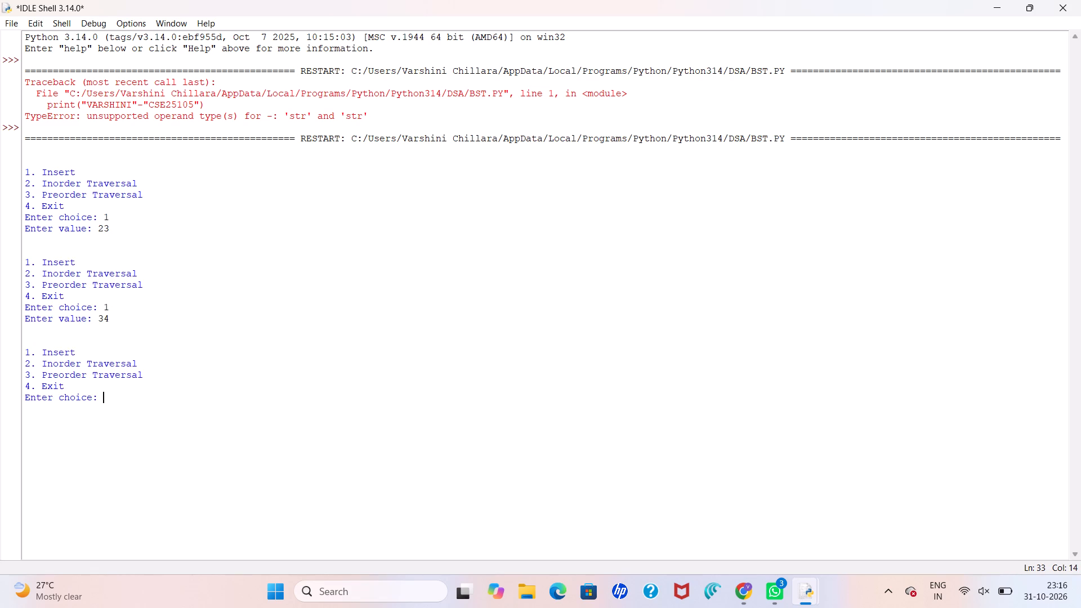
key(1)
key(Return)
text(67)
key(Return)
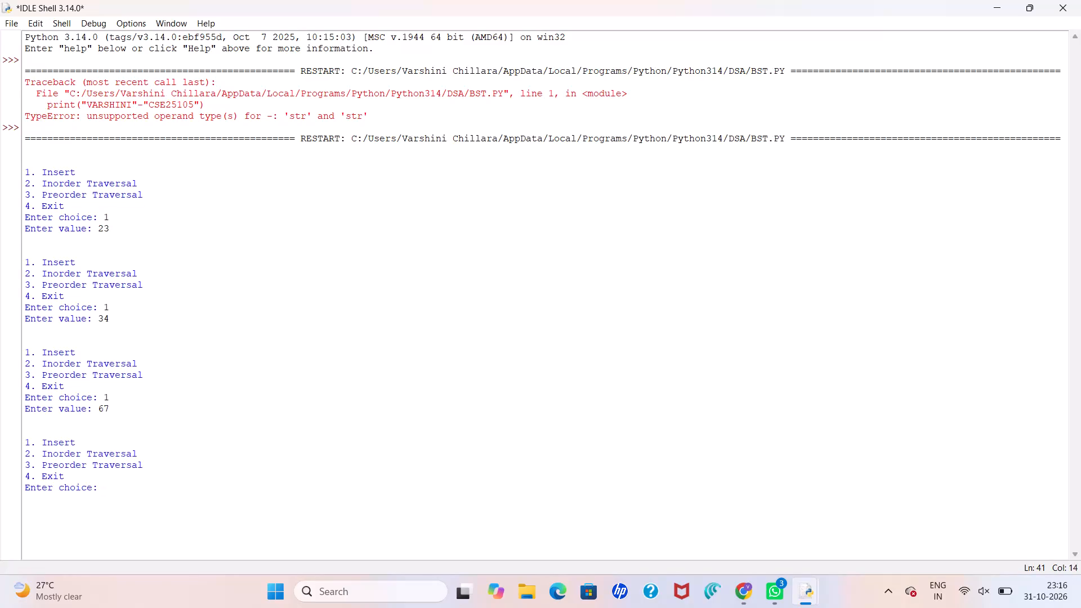
Output the inorder traversal with choice 2 and the preorder traversal with choice 3, and exit the program with choice 4.
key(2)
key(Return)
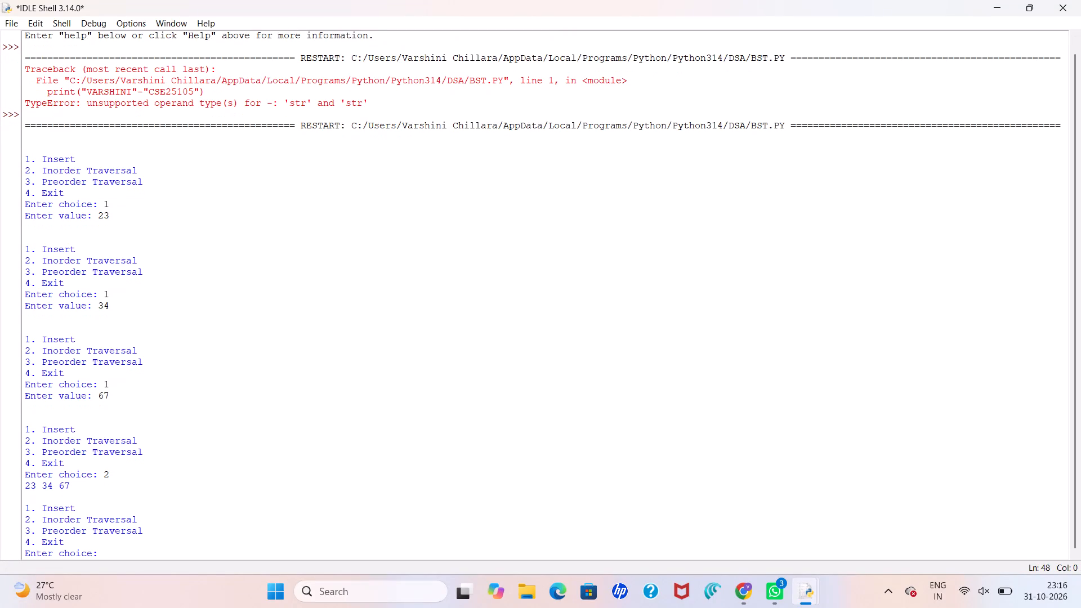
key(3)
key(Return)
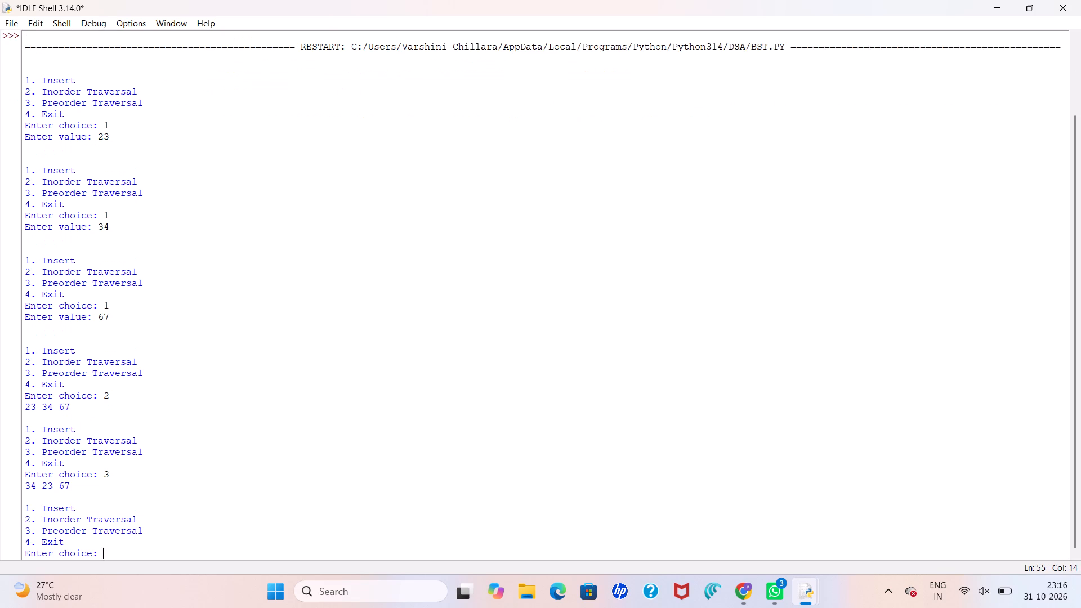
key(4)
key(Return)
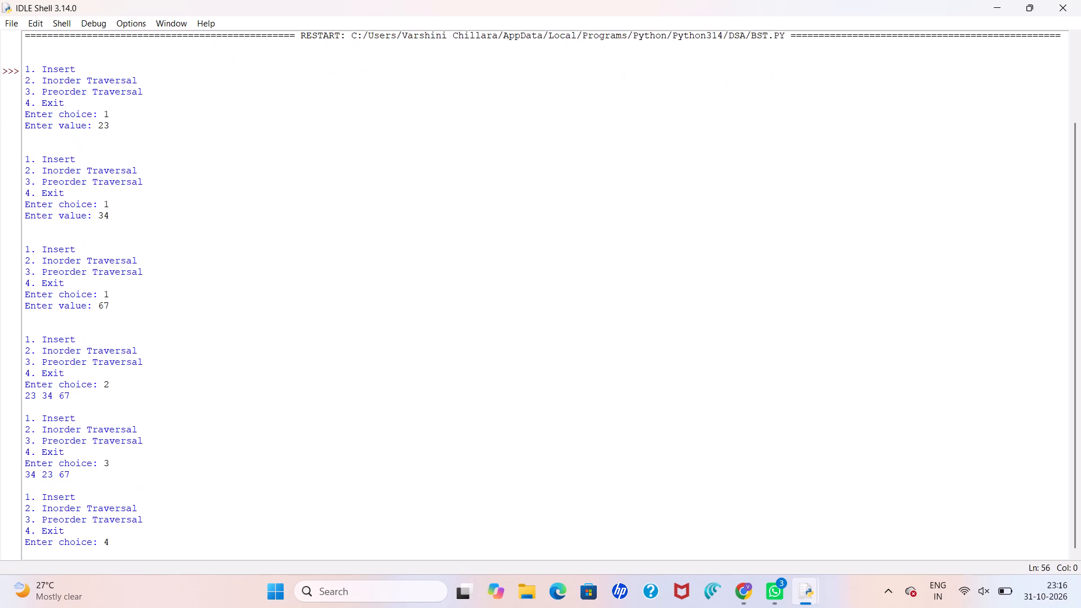
Capture a rectangular screenshot of the IDLE Shell output, from the restart line through the final exit choice.
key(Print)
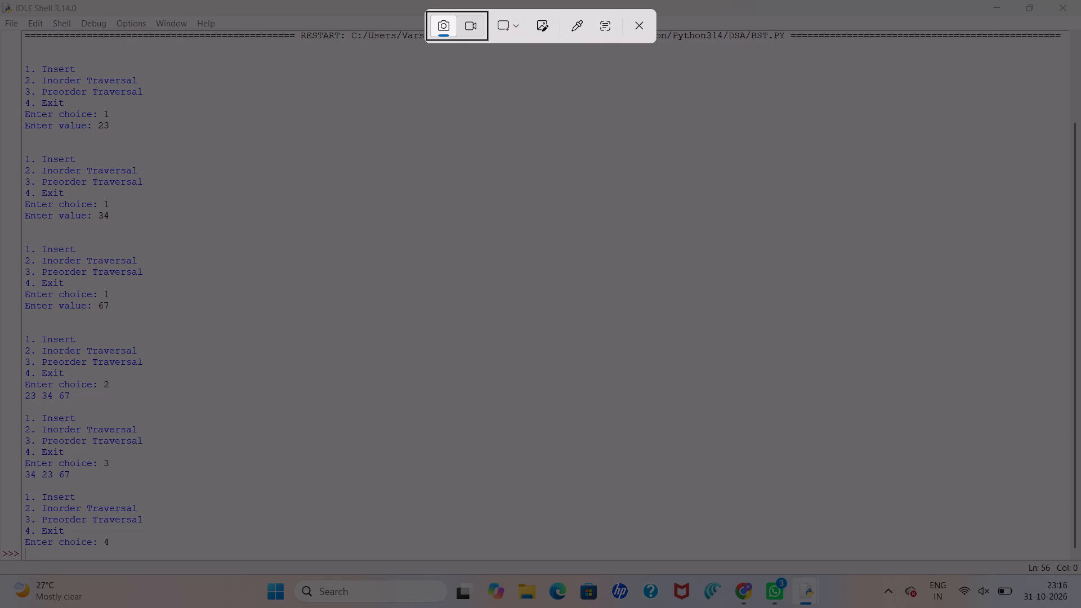
drag(1, 16, 883, 500)
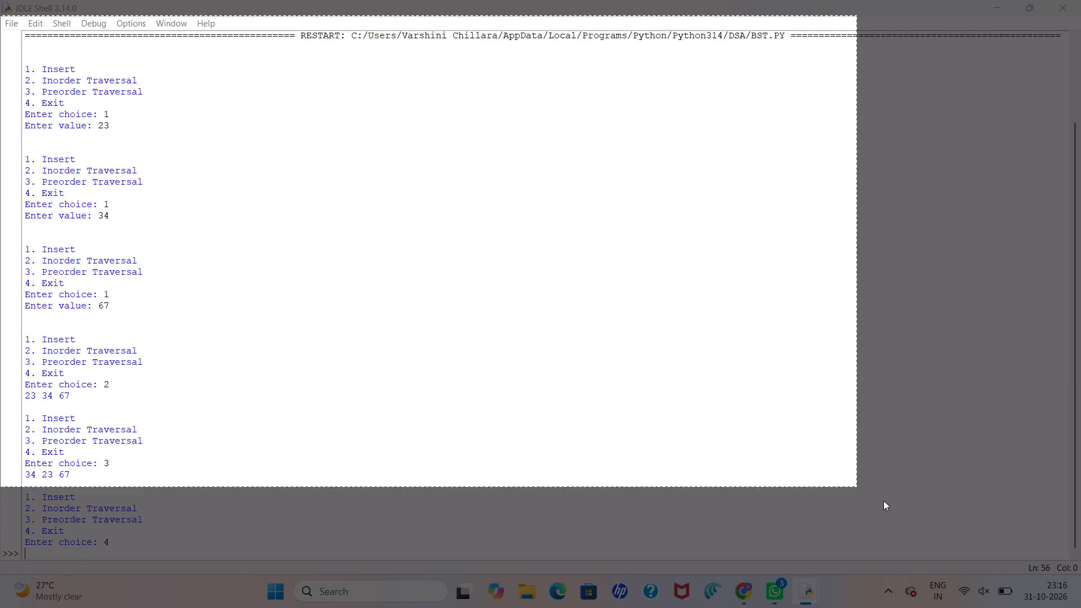
drag(883, 500, 987, 551)
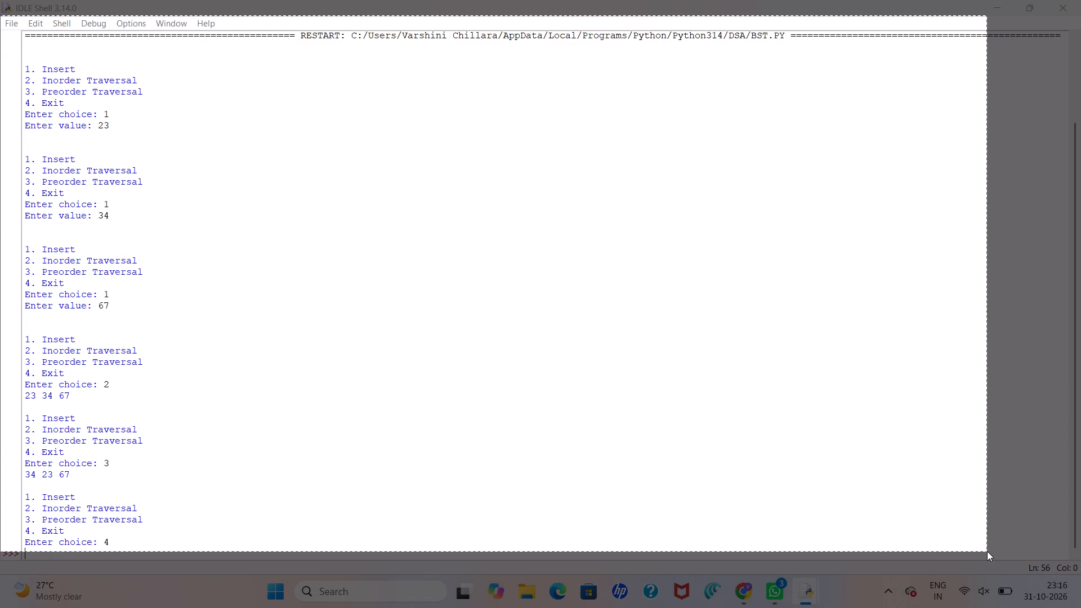
drag(987, 551, 868, 555)
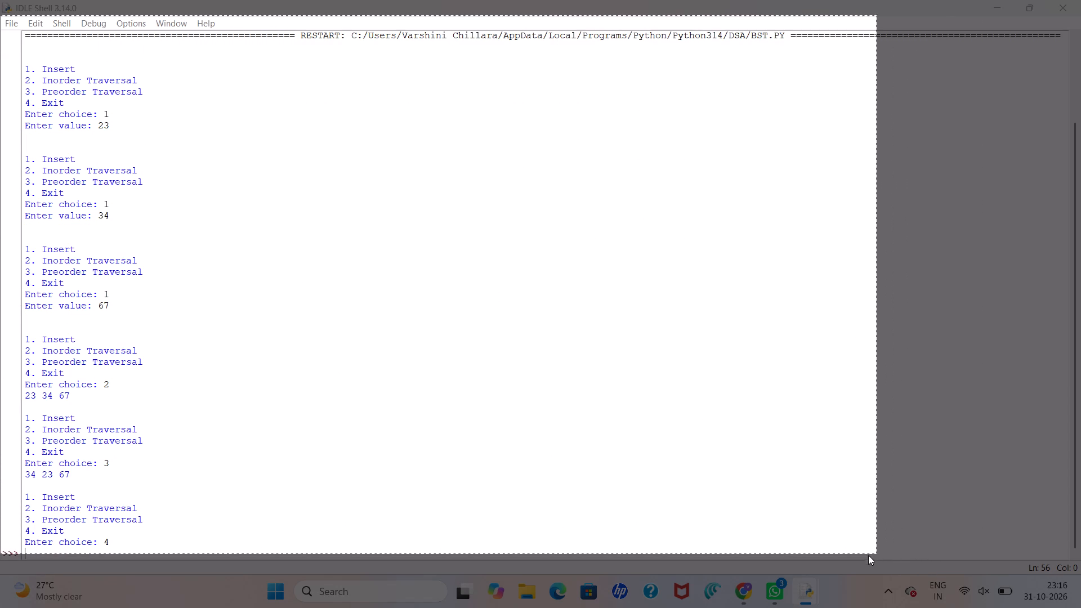
drag(868, 555, 801, 548)
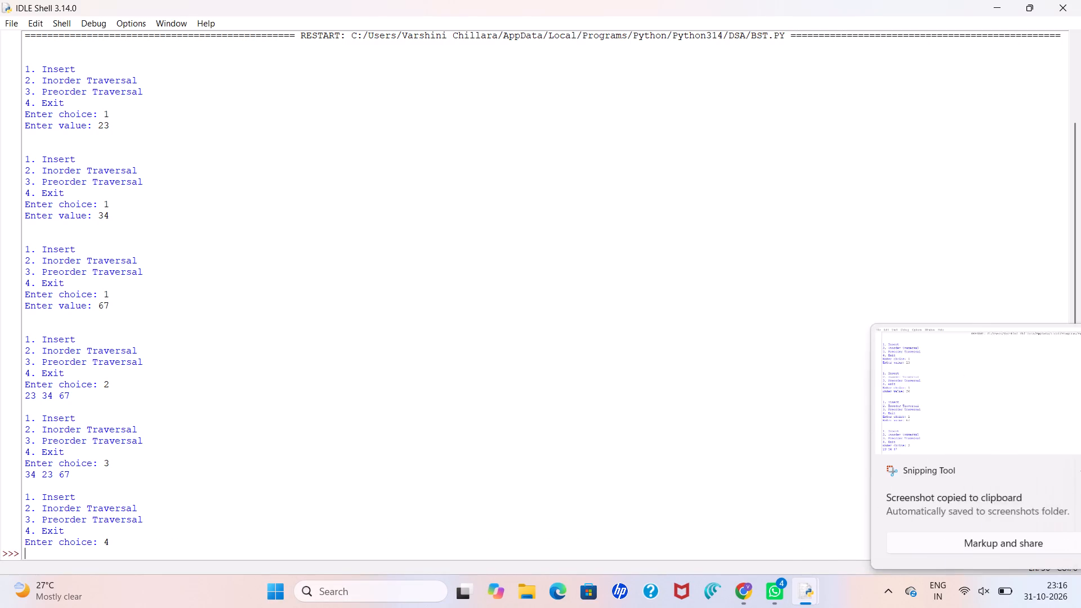
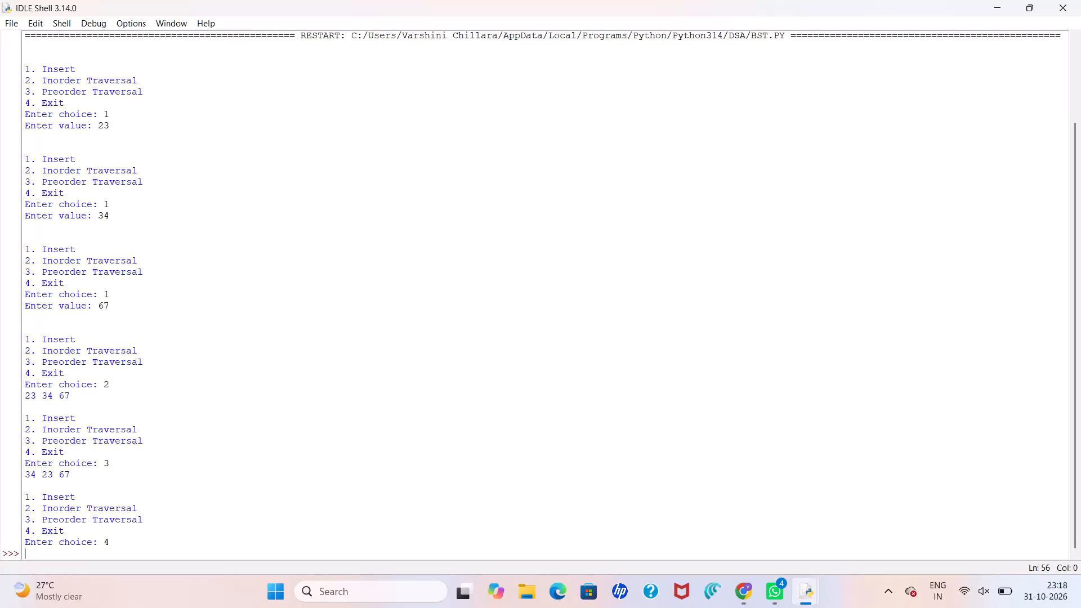
Switch from IDLE to the Canva DSA manual in a maximised window, with blank page 103 selected.
click(995, 5)
click(995, 5)
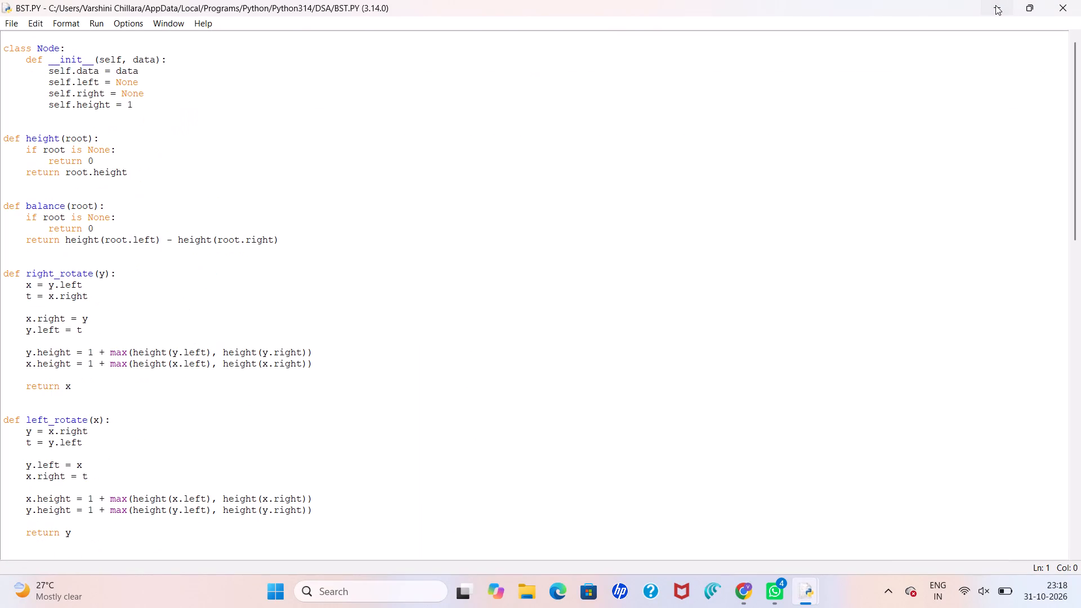
click(995, 5)
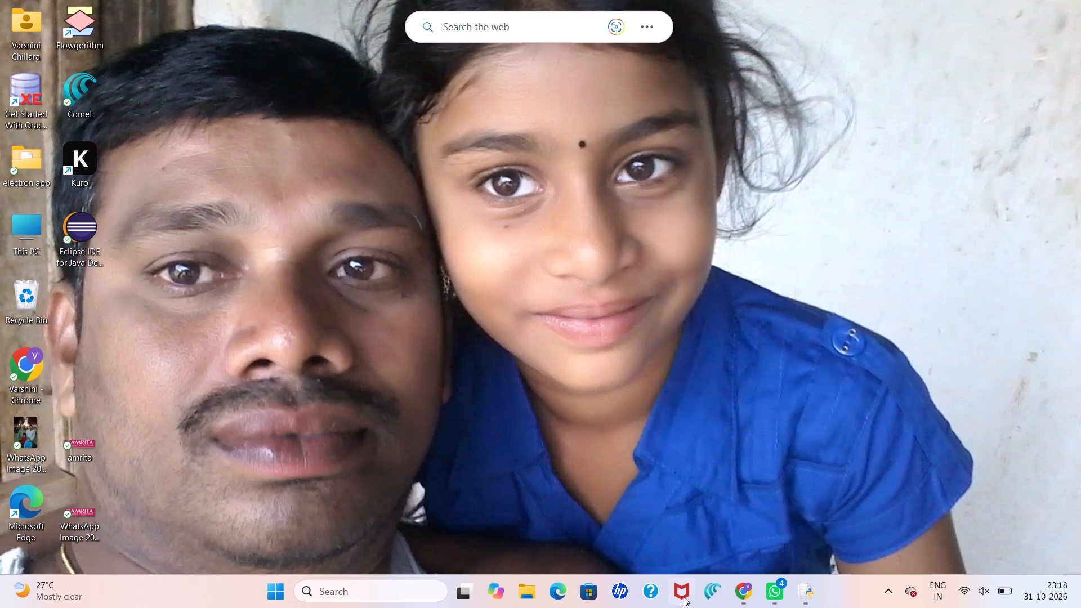
click(743, 511)
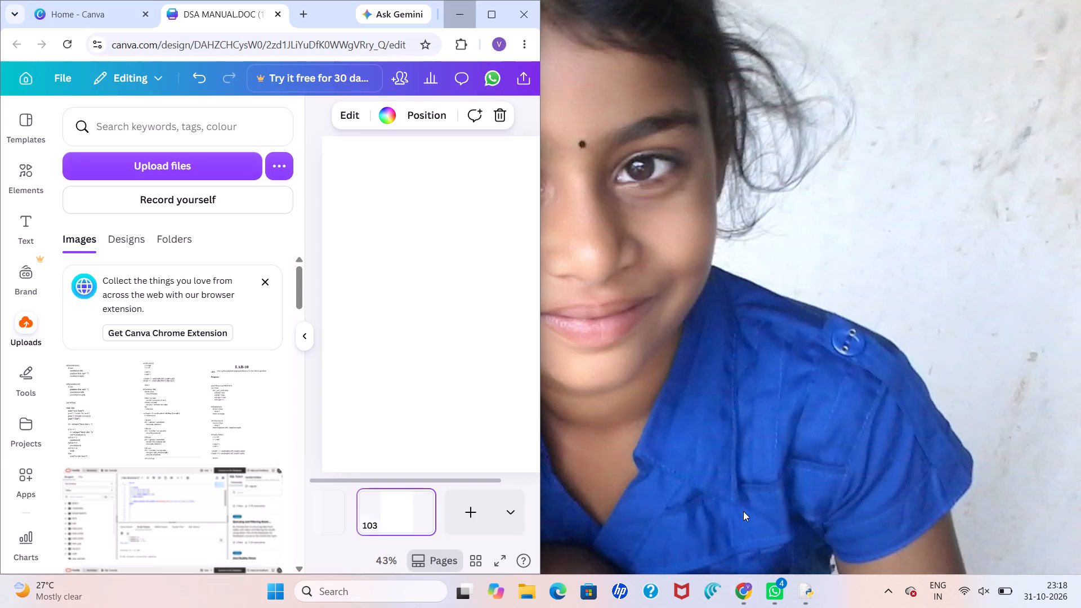
click(493, 2)
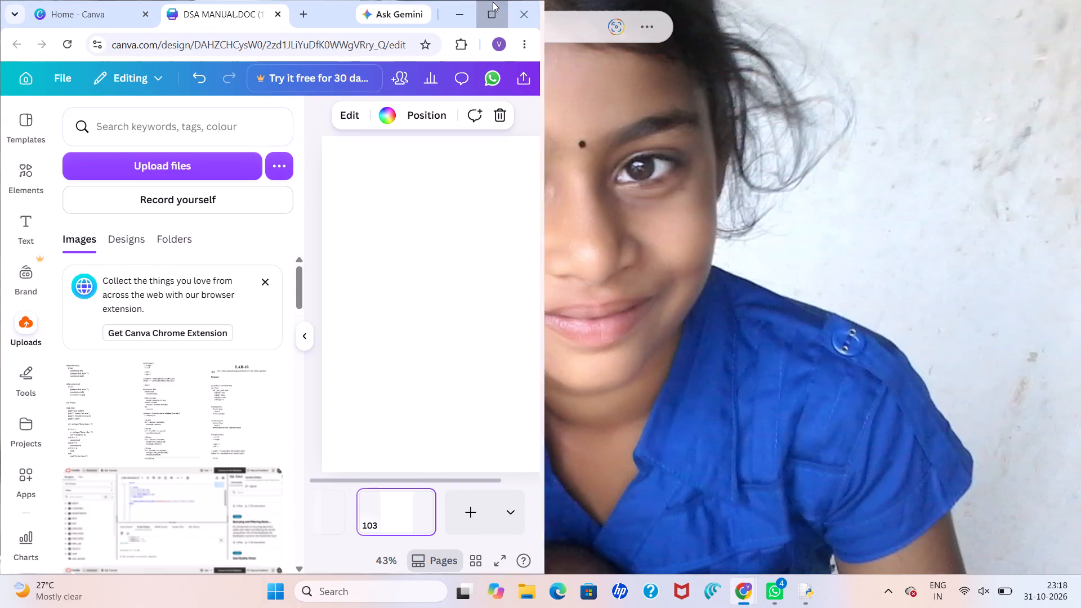
click(591, 178)
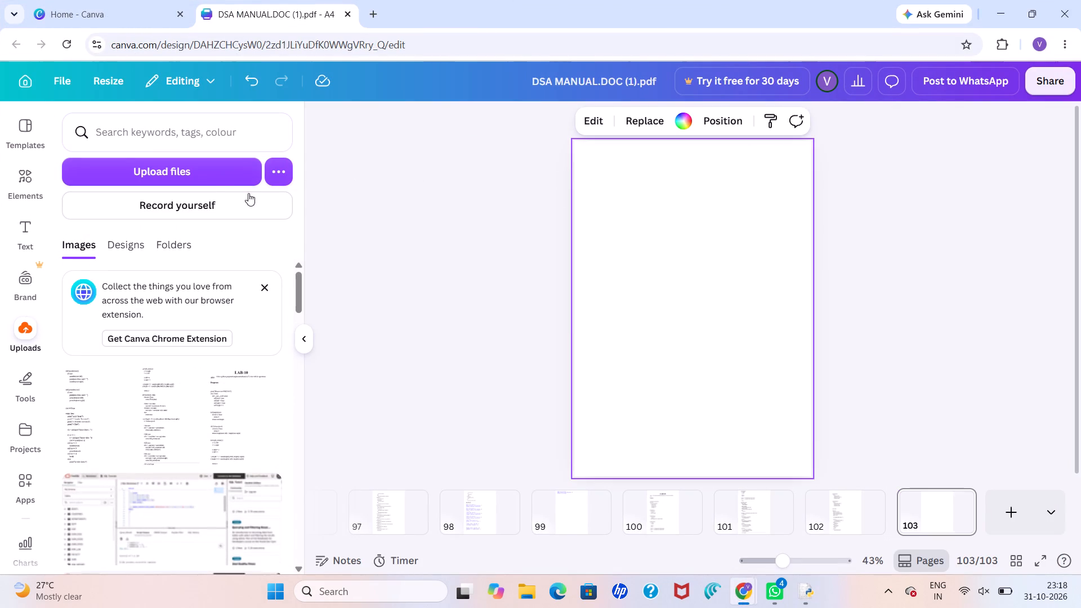
Add a text box to page 103 and replace its placeholder text with OUTPUT.
click(33, 246)
click(186, 181)
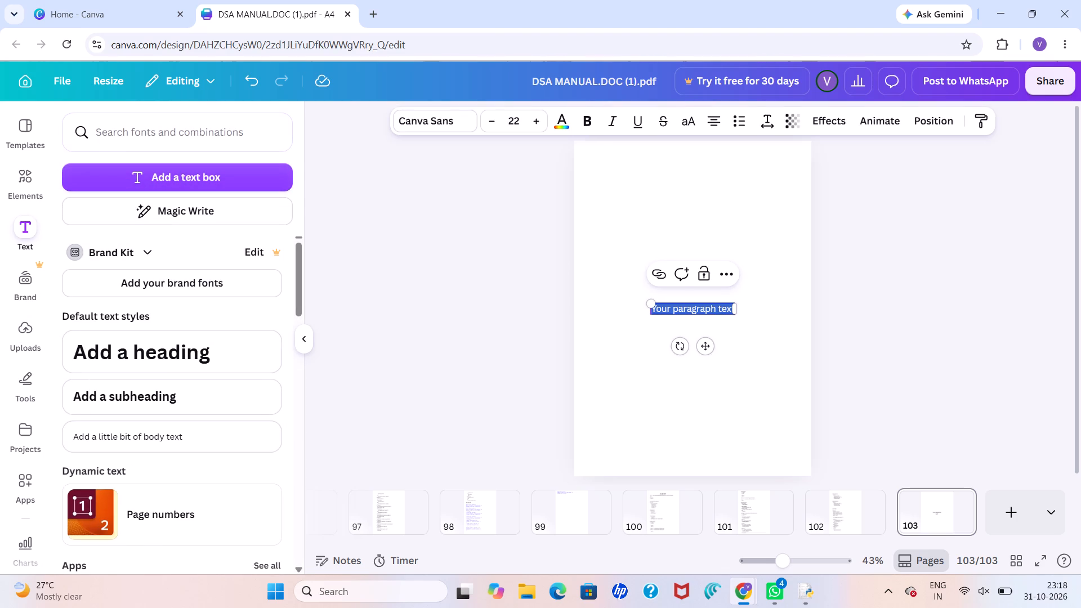
click(729, 309)
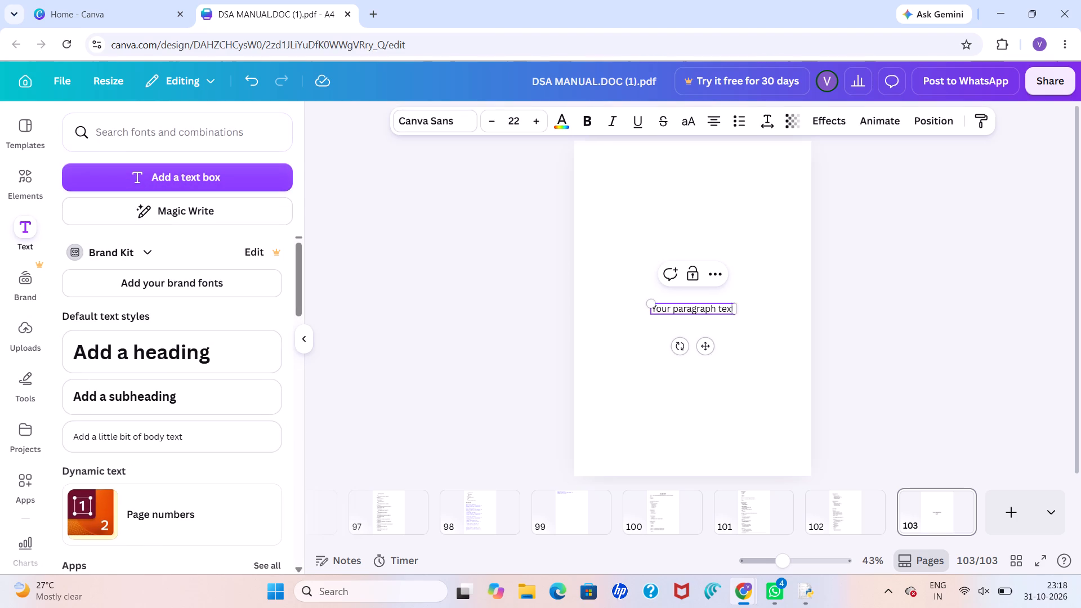
key(BackSpace)
key(BackSpace)
key(BackSpace)
key(BackSpace)
key(BackSpace)
key(BackSpace)
key(BackSpace)
key(BackSpace)
key(BackSpace)
key(BackSpace)
key(BackSpace)
key(BackSpace)
key(BackSpace)
key(BackSpace)
key(BackSpace)
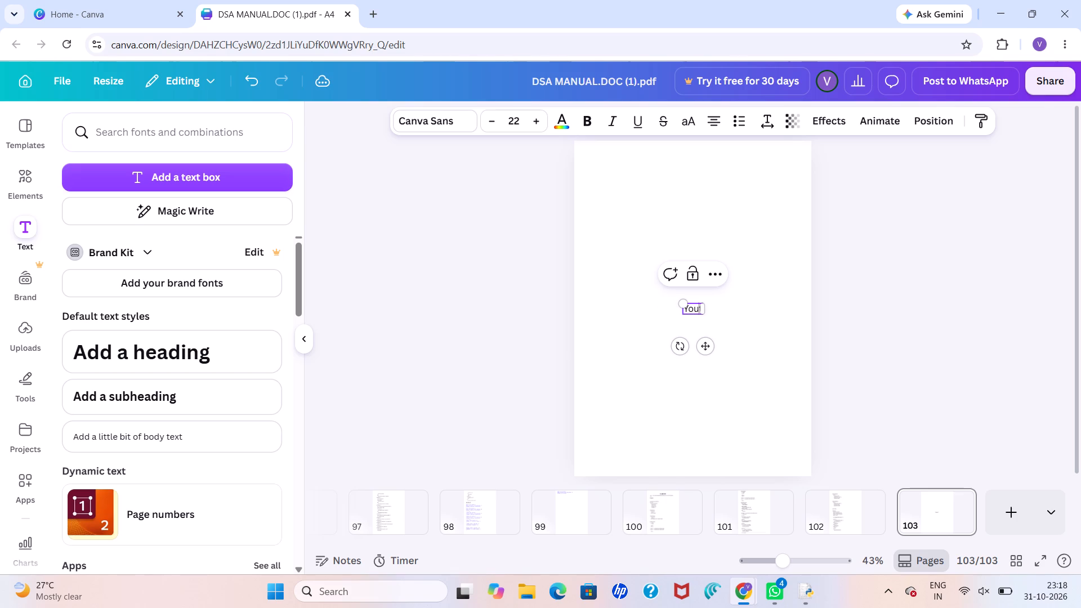
key(BackSpace)
key(BackSpace)
key(BackSpace)
text(OUTPUT)
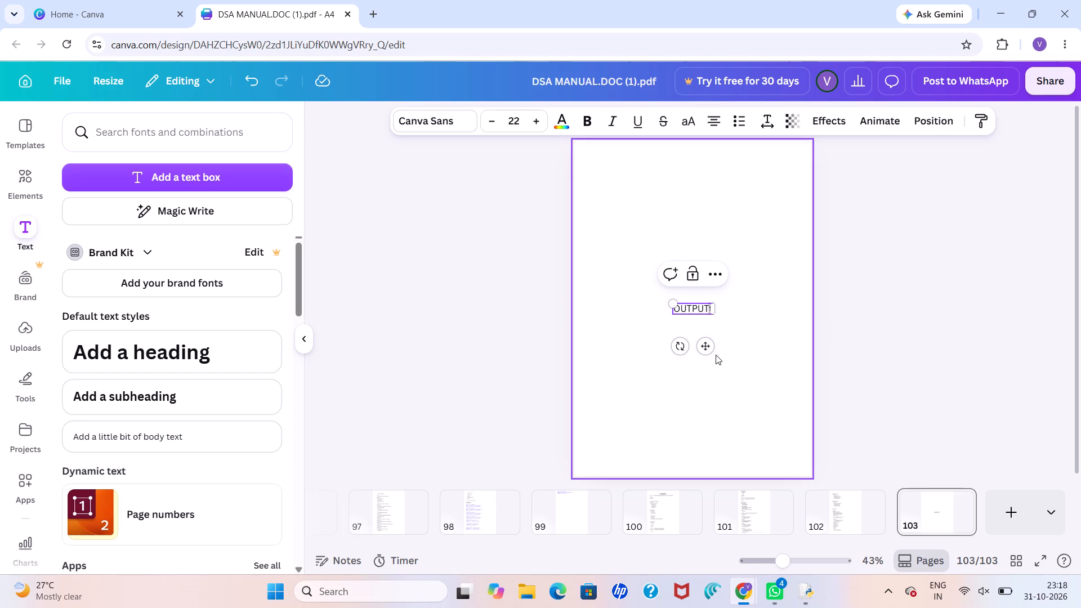
Move the OUTPUT text box to the top-left corner of page 103.
drag(708, 351, 670, 309)
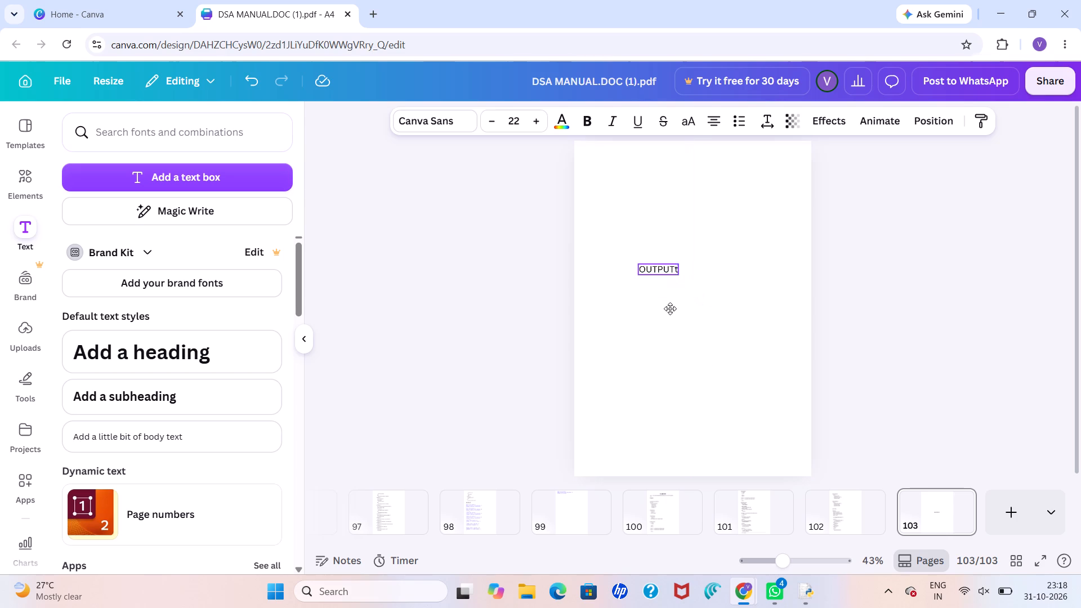
drag(670, 309, 617, 200)
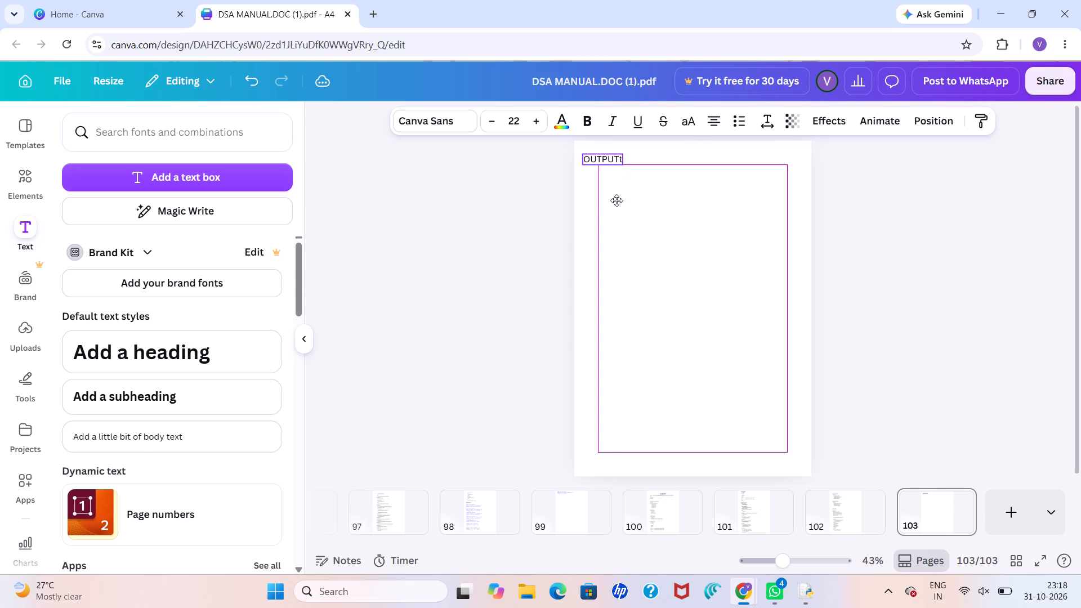
drag(617, 200, 619, 196)
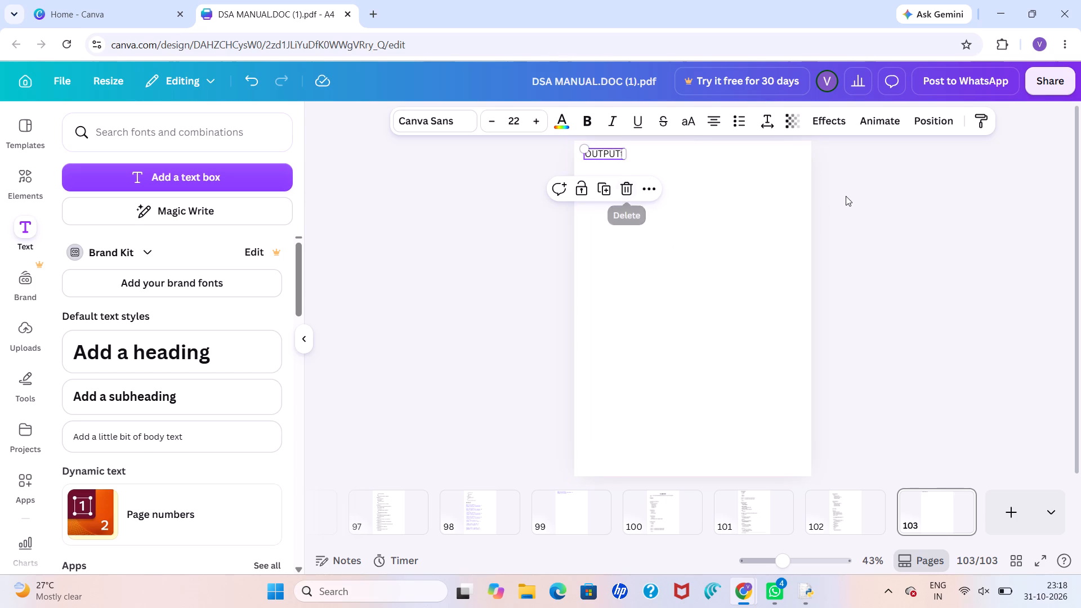
click(848, 196)
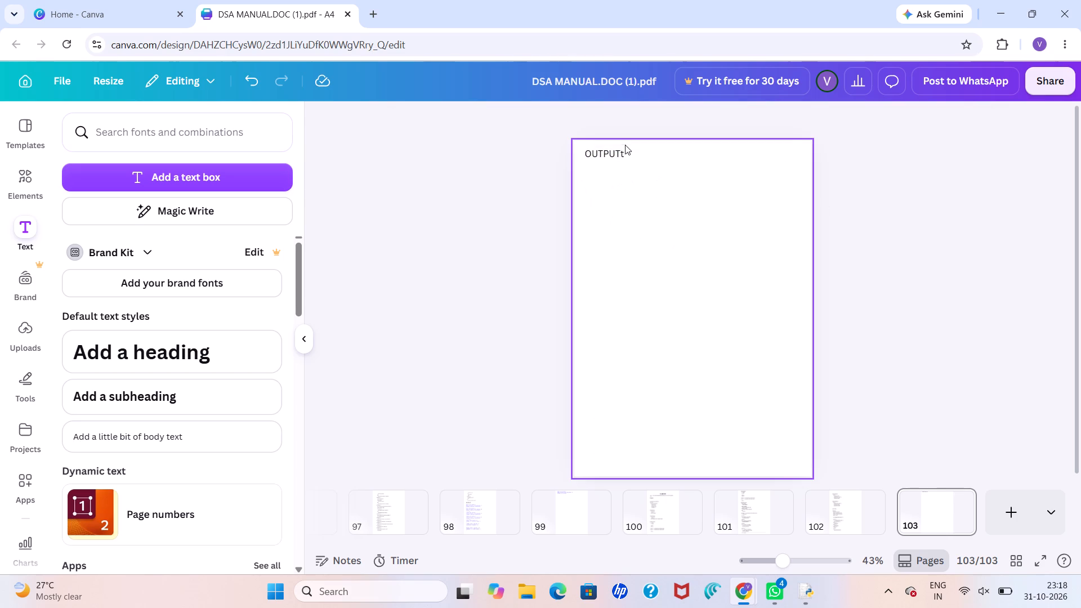
Correct the heading on page 103 by removing the stray trailing letter so it reads OUTPUT.
click(619, 155)
double_click(619, 154)
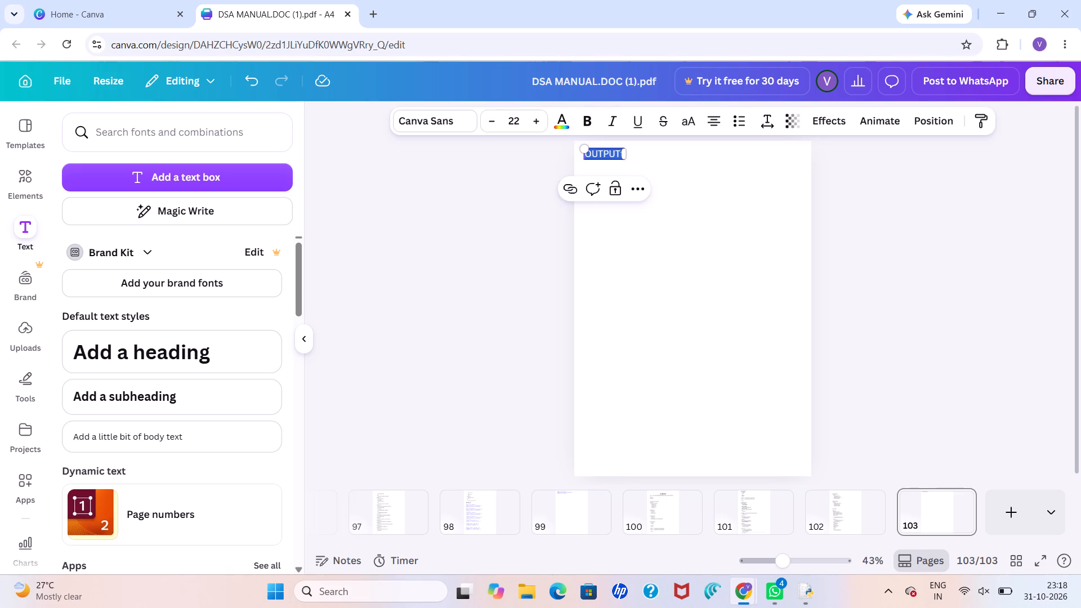
click(619, 154)
key(BackSpace)
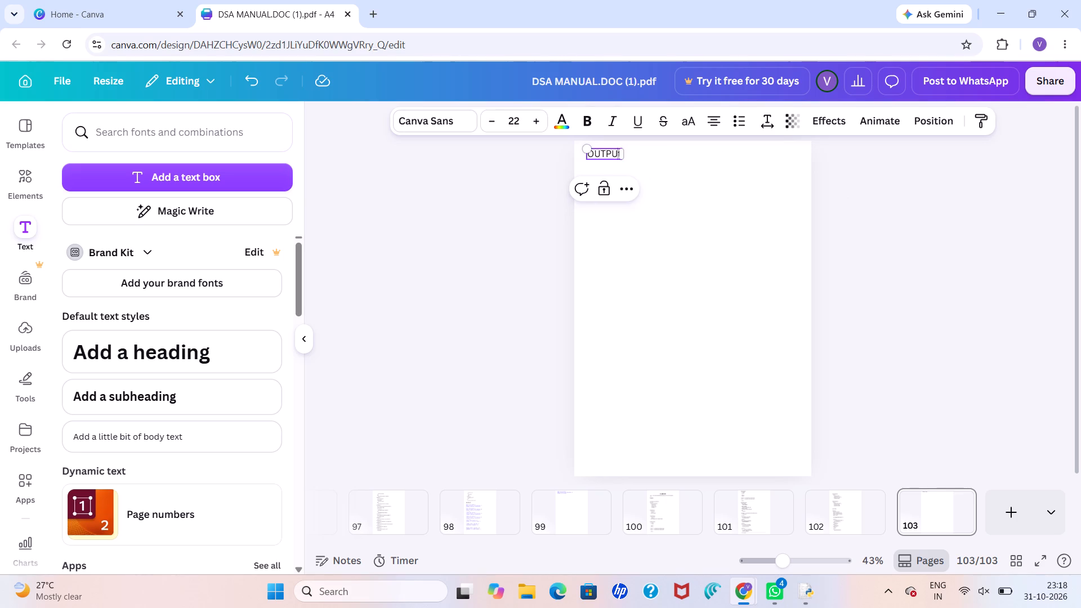
key(BackSpace)
key(BackSpace)
key(BackSpace)
key(BackSpace)
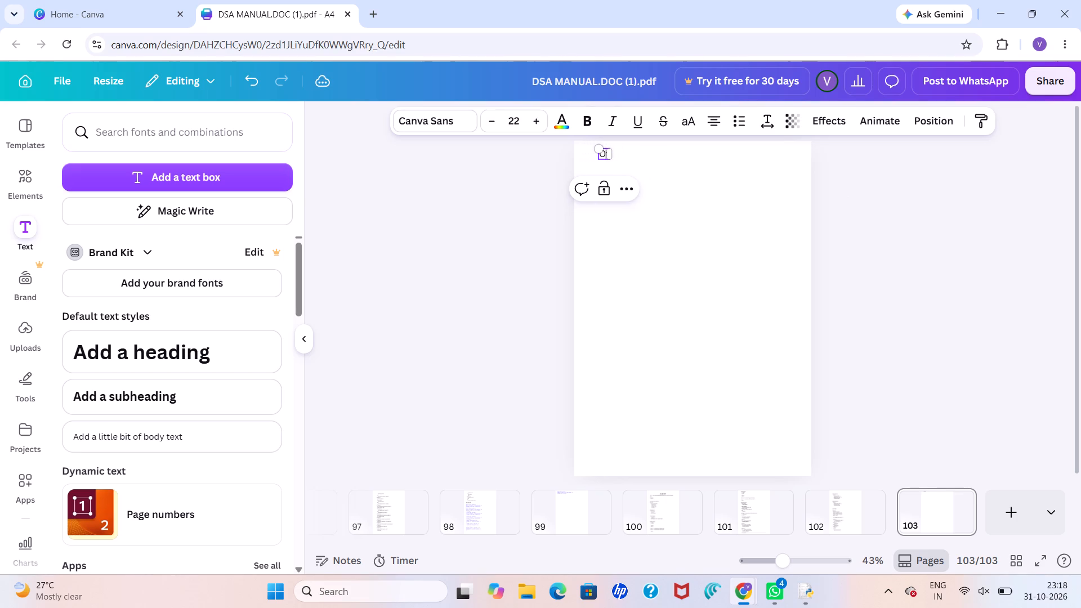
click(605, 154)
text(UTPUT)
key(Return)
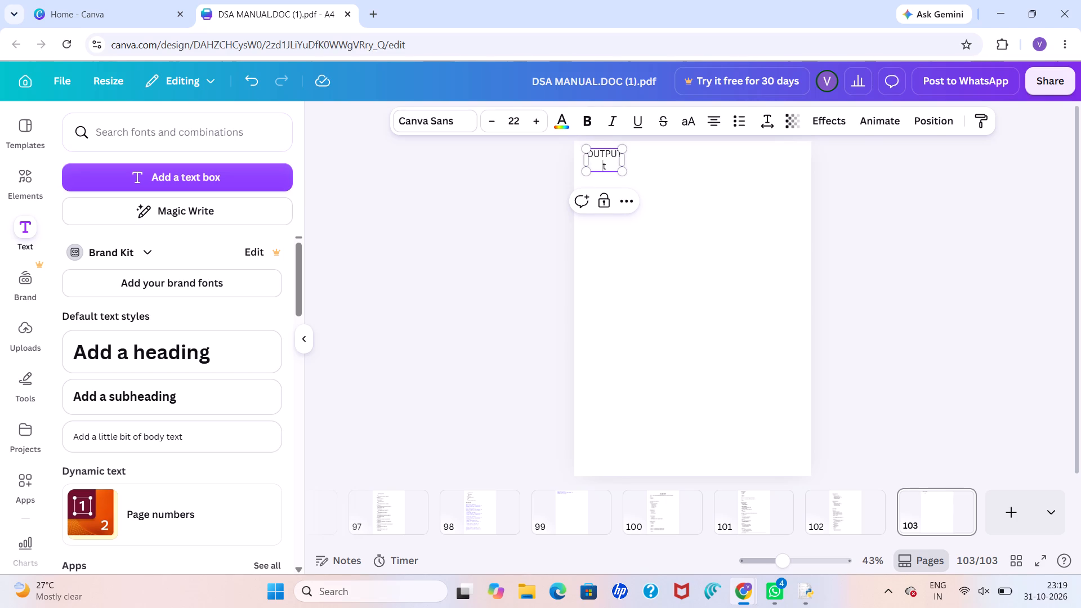
click(609, 162)
key(BackSpace)
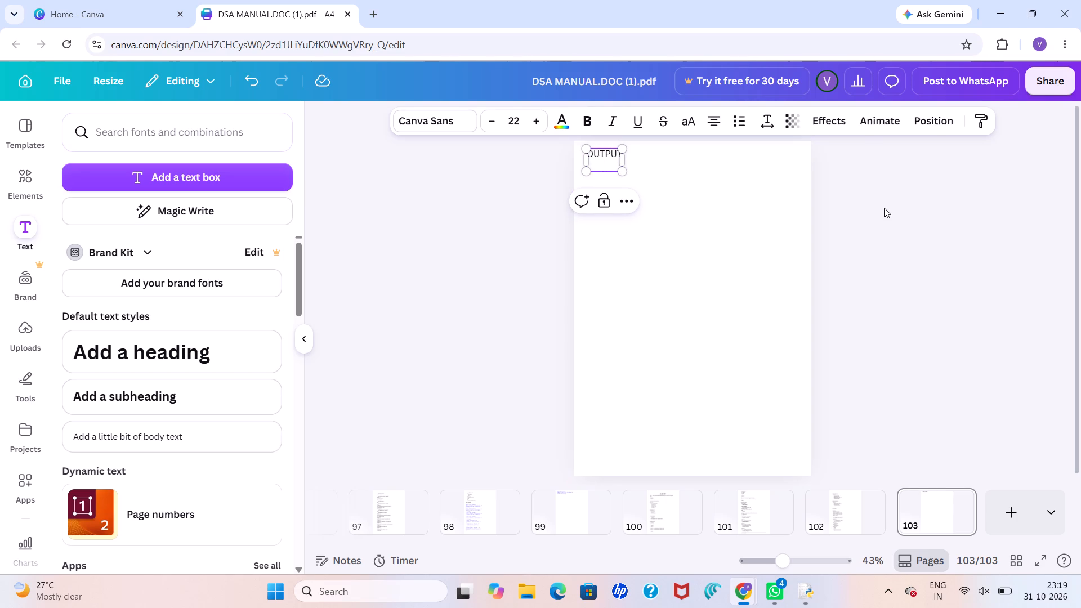
click(884, 208)
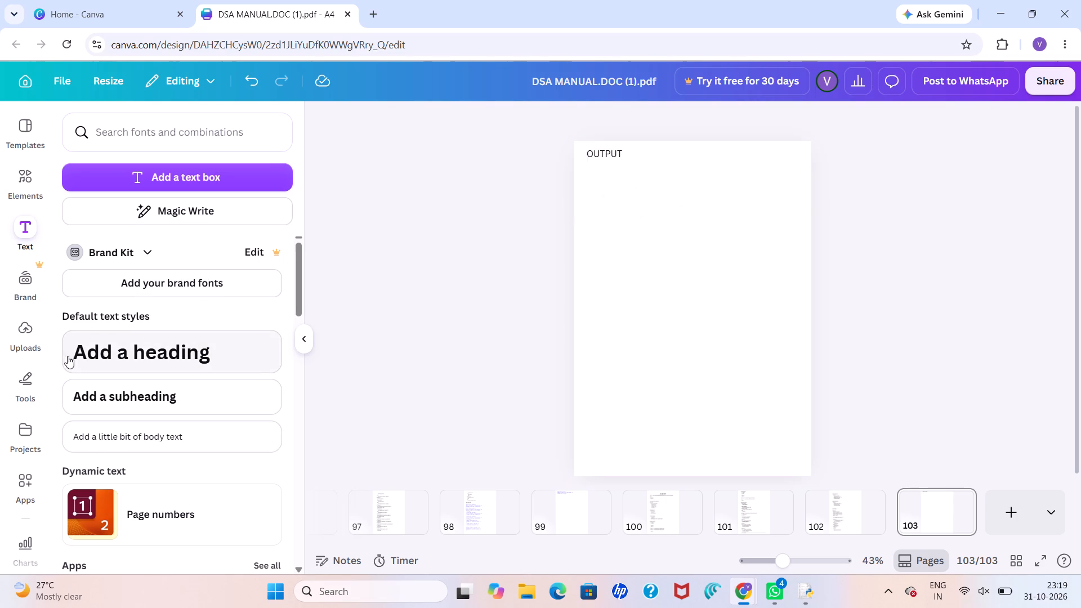
click(21, 324)
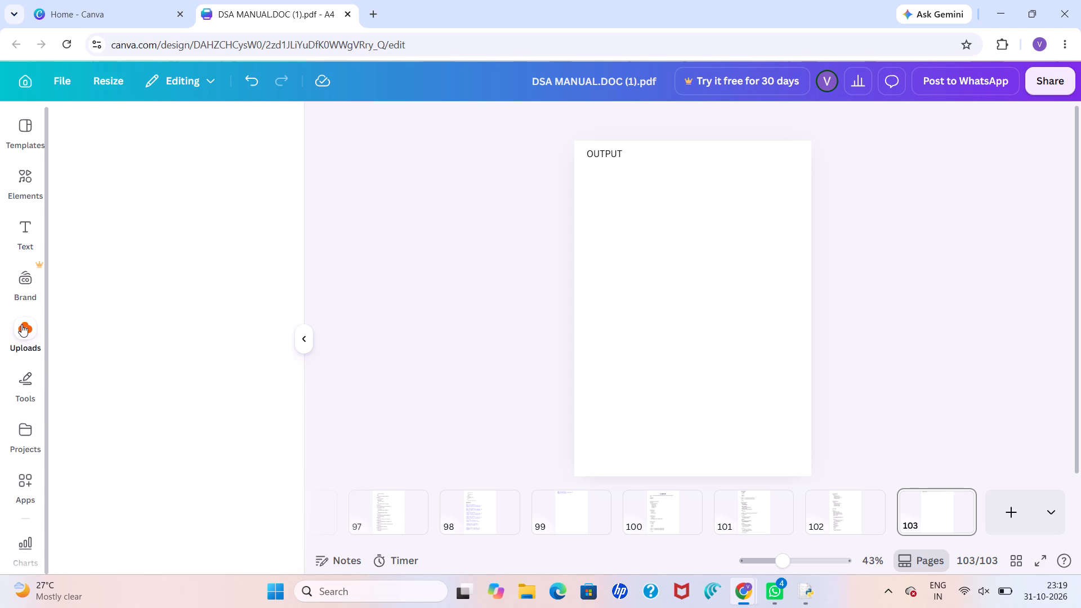
click(212, 178)
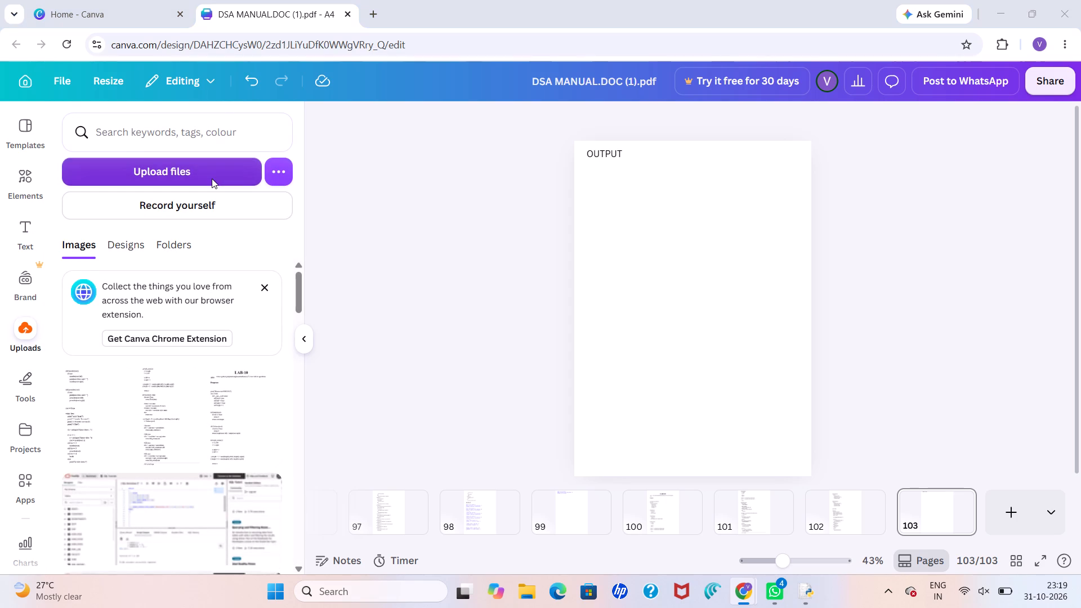
scroll(218, 219, down, 5)
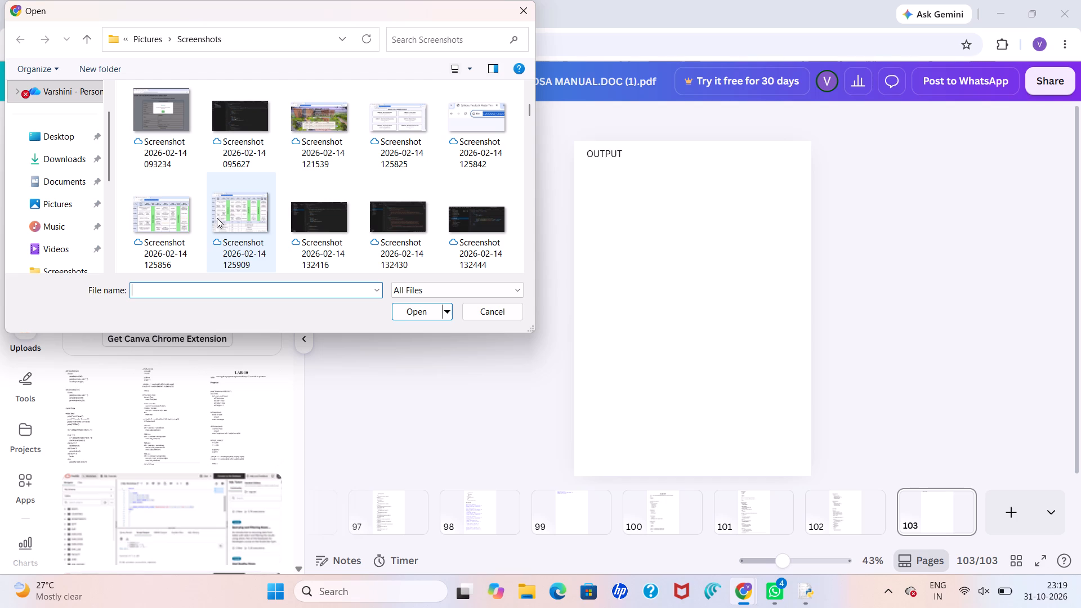
scroll(240, 205, down, 20)
scroll(240, 205, down, 20)
scroll(240, 205, down, 20)
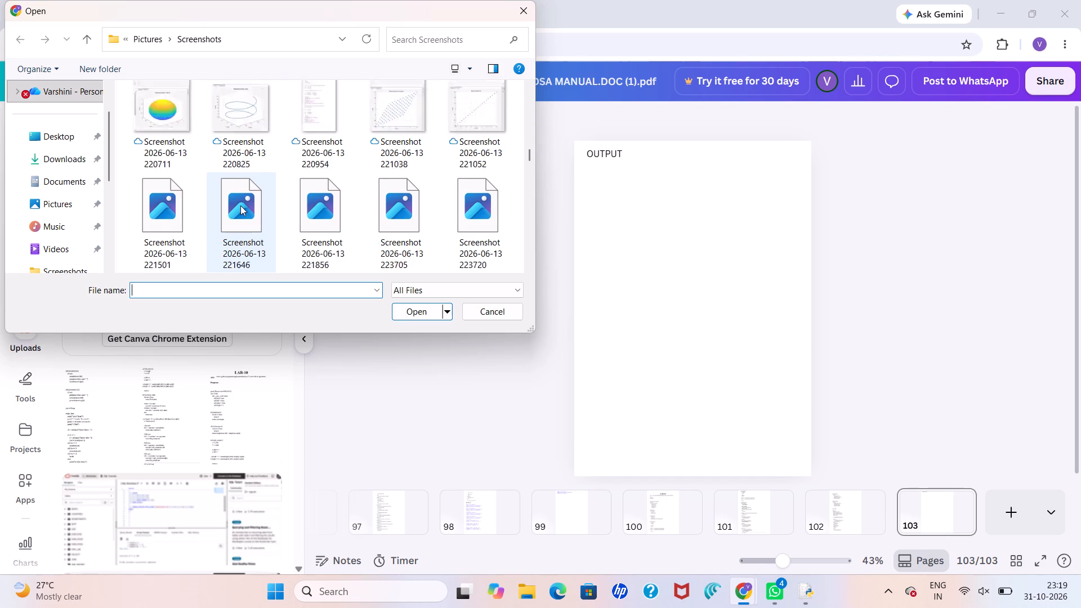
scroll(240, 205, down, 20)
scroll(240, 205, down, 20)
scroll(240, 205, down, 20)
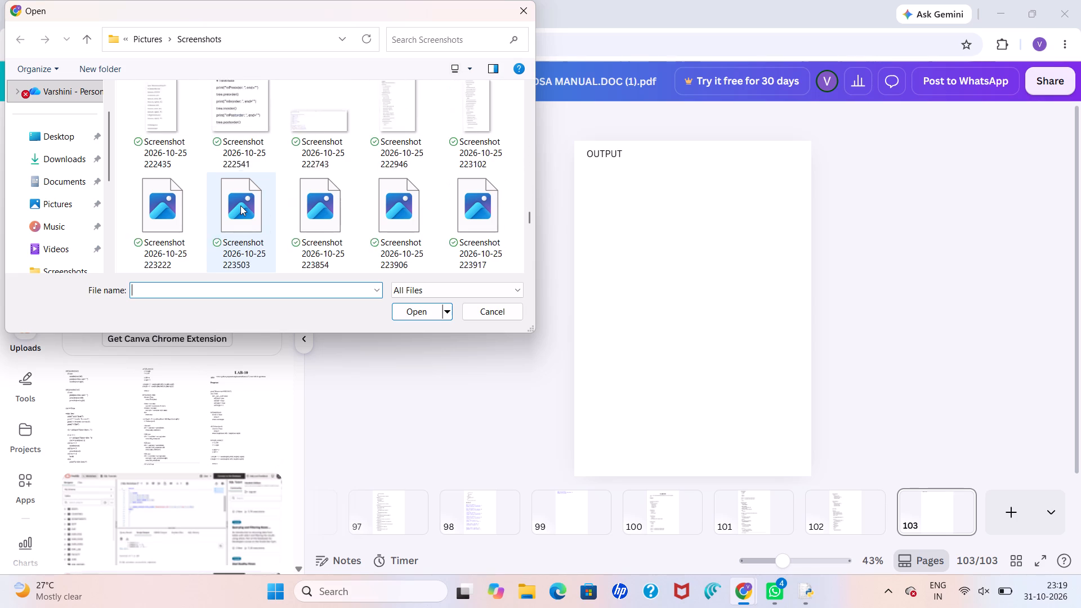
scroll(240, 205, down, 20)
scroll(240, 205, down, 20)
scroll(240, 205, down, 20)
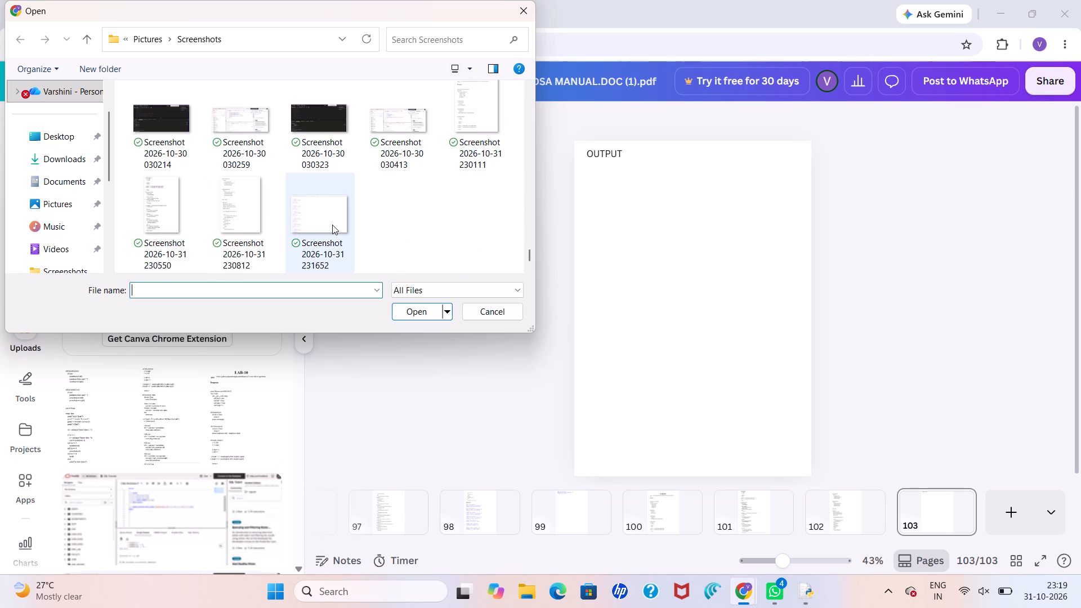
double_click(332, 225)
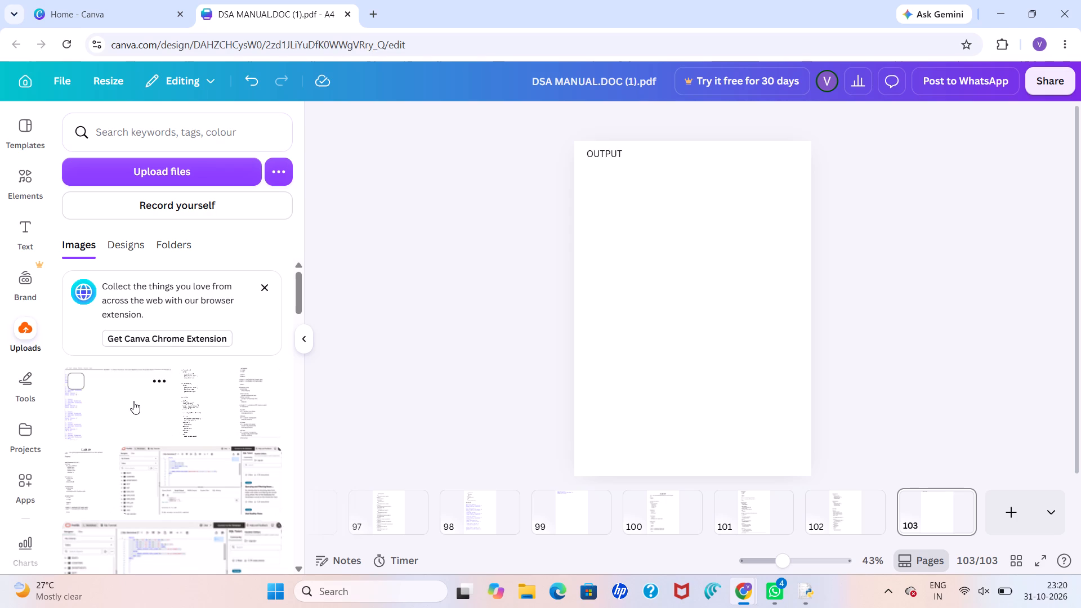
Place the uploaded output screenshot on page 103 directly beneath the OUTPUT heading, aligned near the left margin.
click(133, 401)
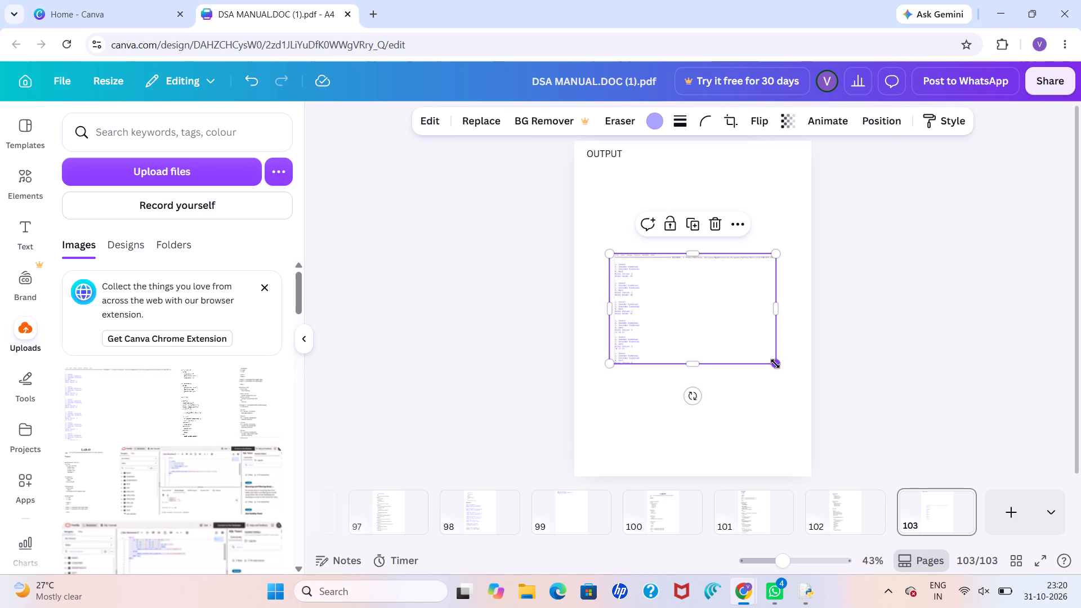
drag(716, 296, 700, 257)
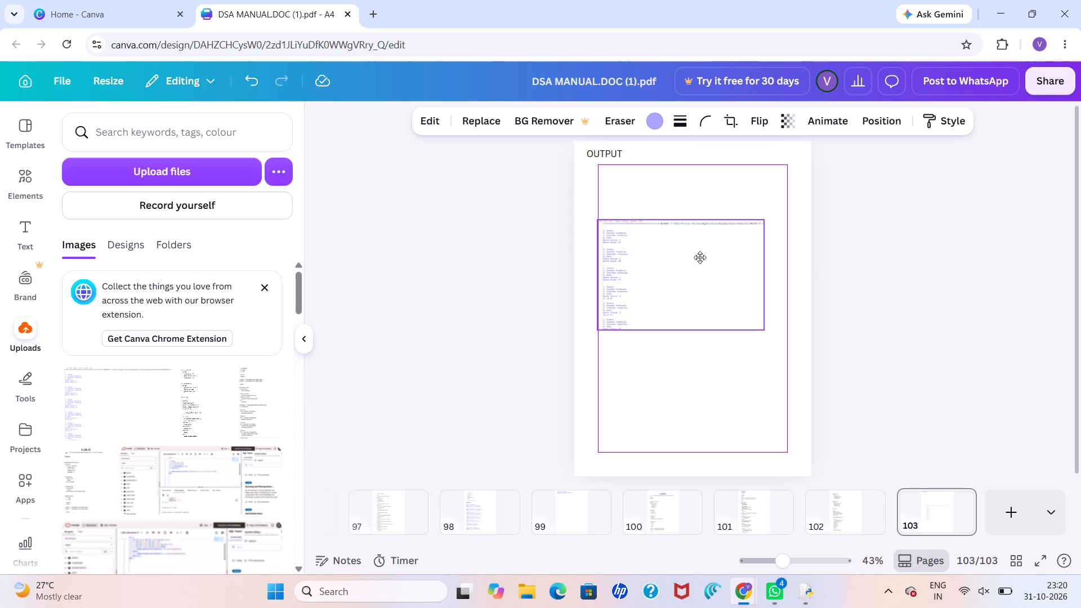
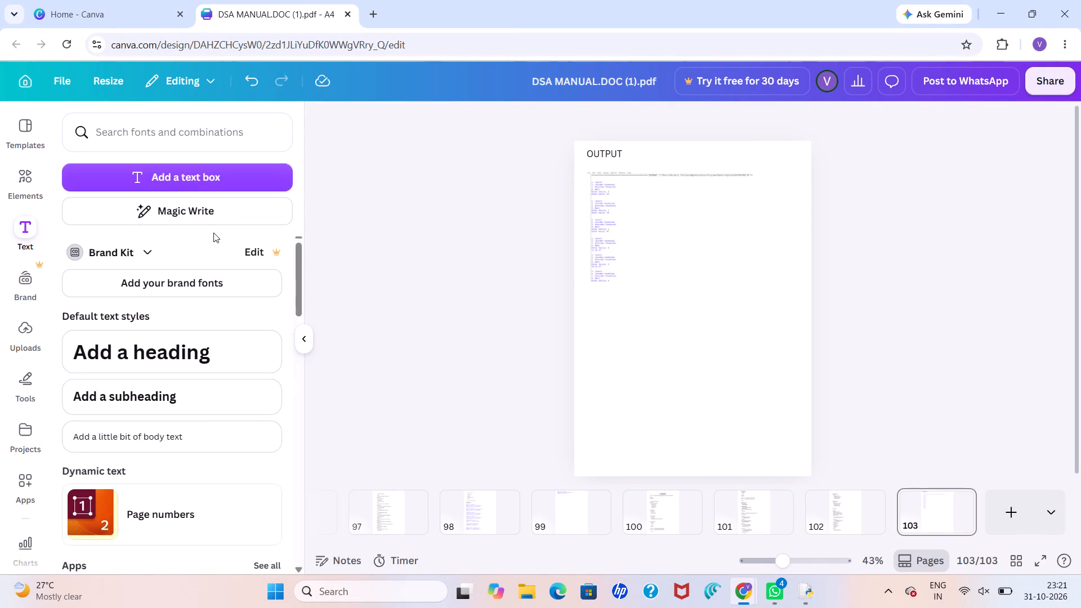
Add a text box below the output on page 103 and replace its placeholder text with the copied AVL tree explanation paragraph.
click(211, 167)
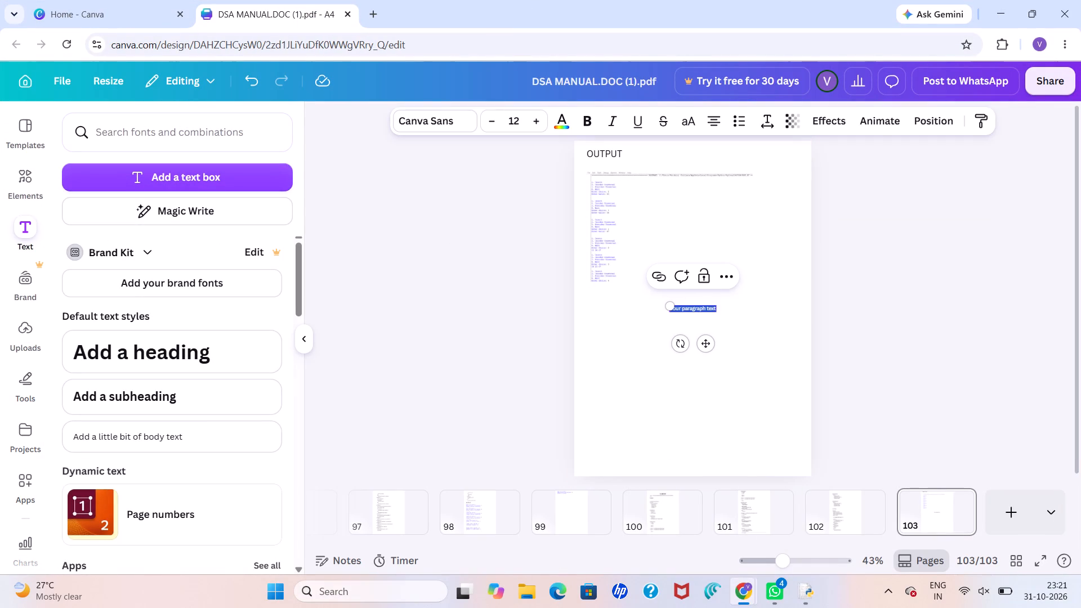
double_click(713, 308)
key(BackSpace)
key(BackSpace)
key(BackSpace)
key(BackSpace)
key(BackSpace)
key(BackSpace)
key(BackSpace)
key(BackSpace)
key(BackSpace)
key(BackSpace)
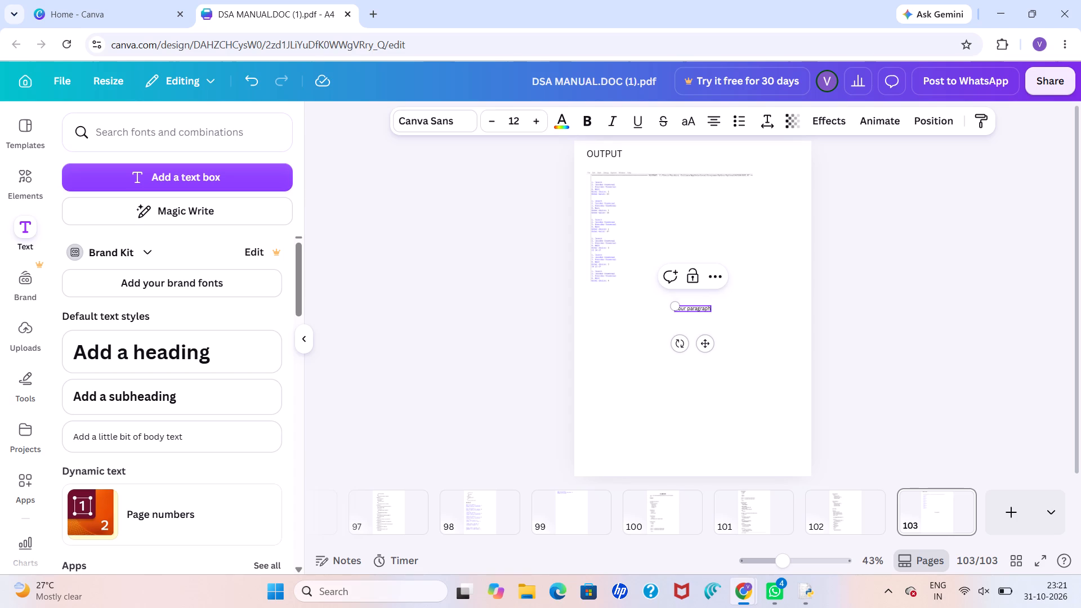
key(BackSpace)
key(BackSpace)
key(BackSpace)
key(BackSpace)
key(BackSpace)
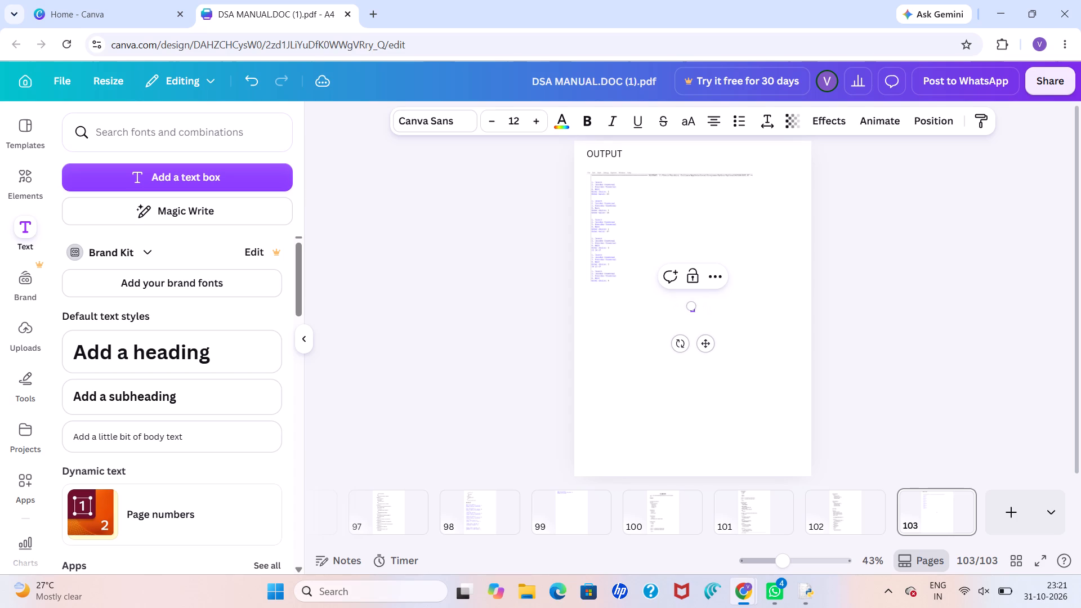
key(BackSpace)
key(BackSpace)
key(ctrl+v)
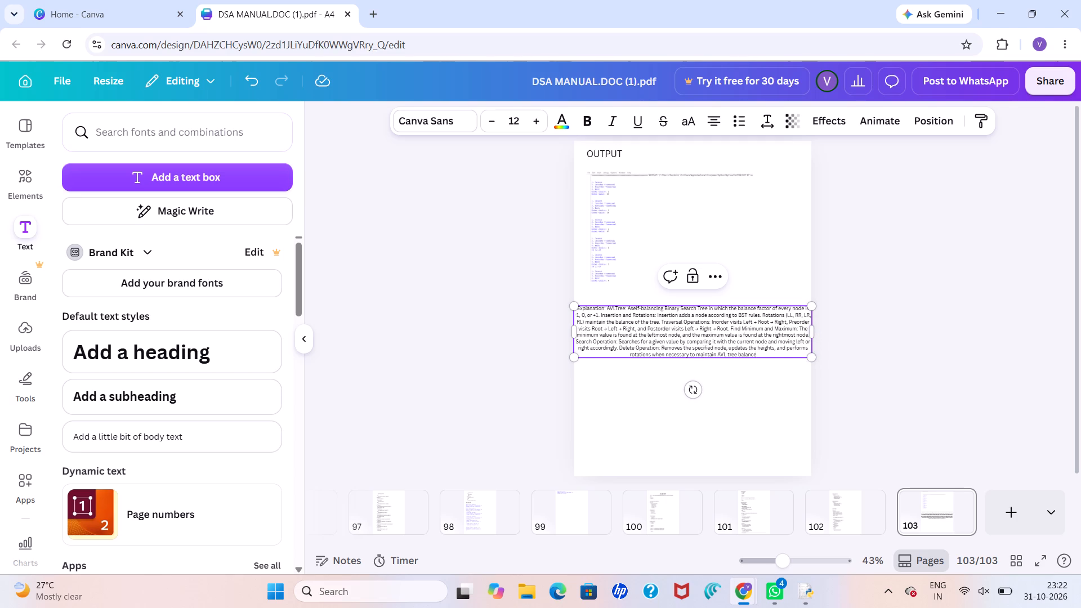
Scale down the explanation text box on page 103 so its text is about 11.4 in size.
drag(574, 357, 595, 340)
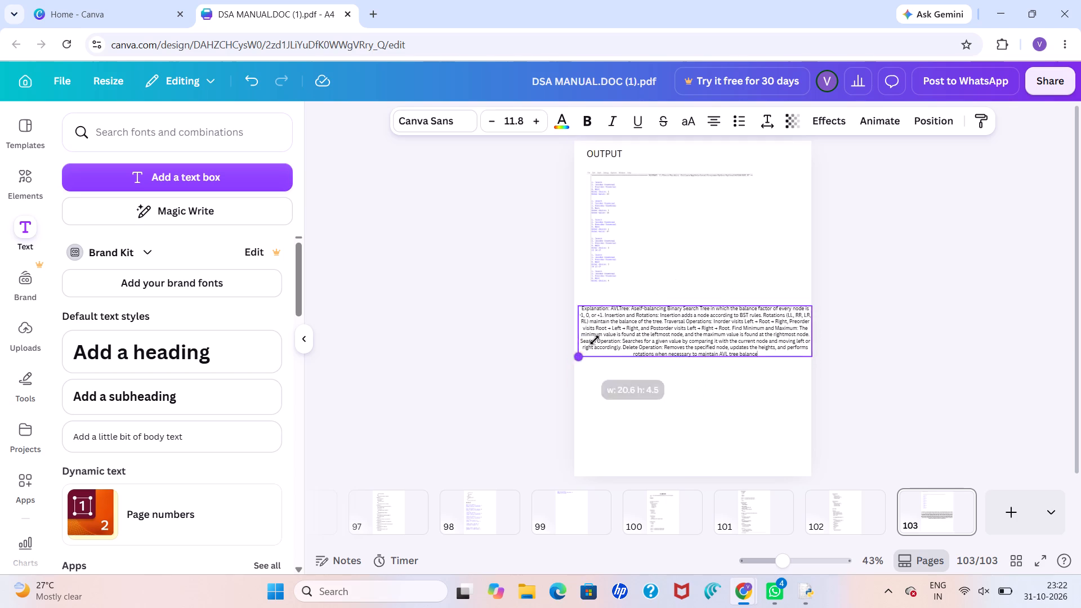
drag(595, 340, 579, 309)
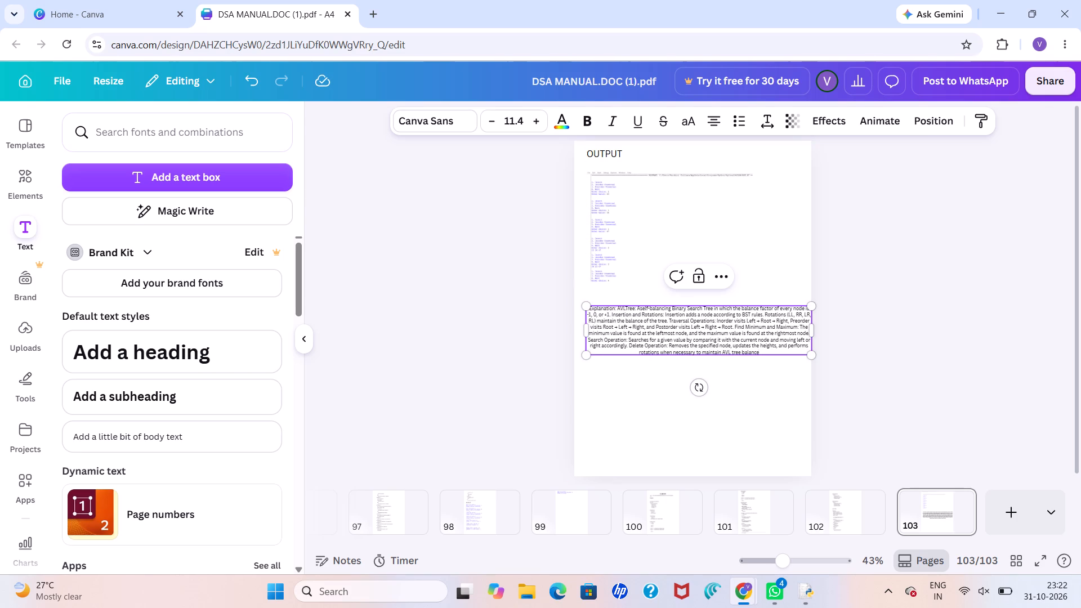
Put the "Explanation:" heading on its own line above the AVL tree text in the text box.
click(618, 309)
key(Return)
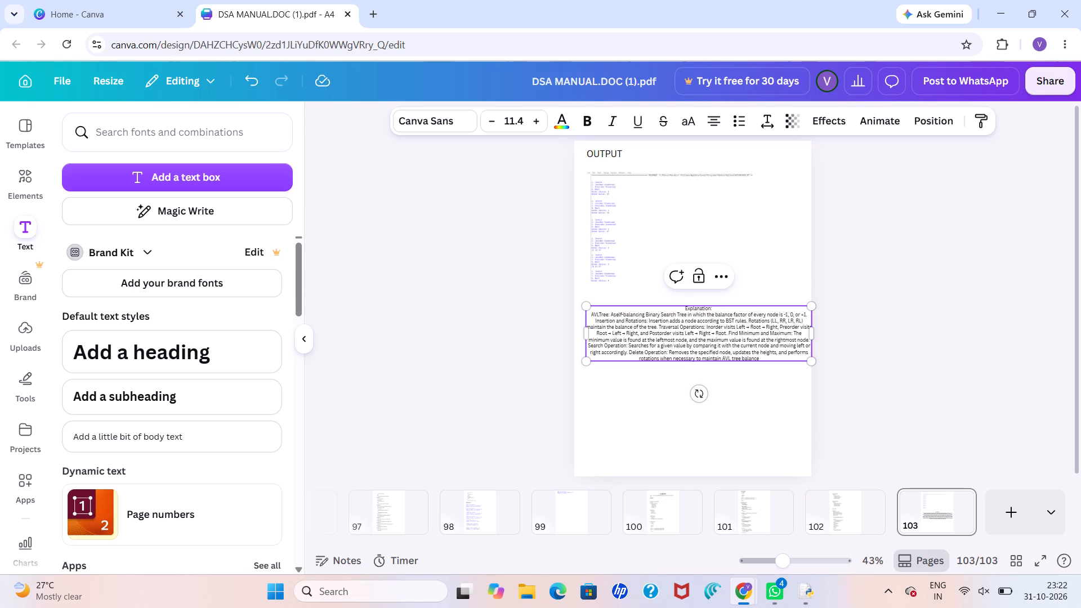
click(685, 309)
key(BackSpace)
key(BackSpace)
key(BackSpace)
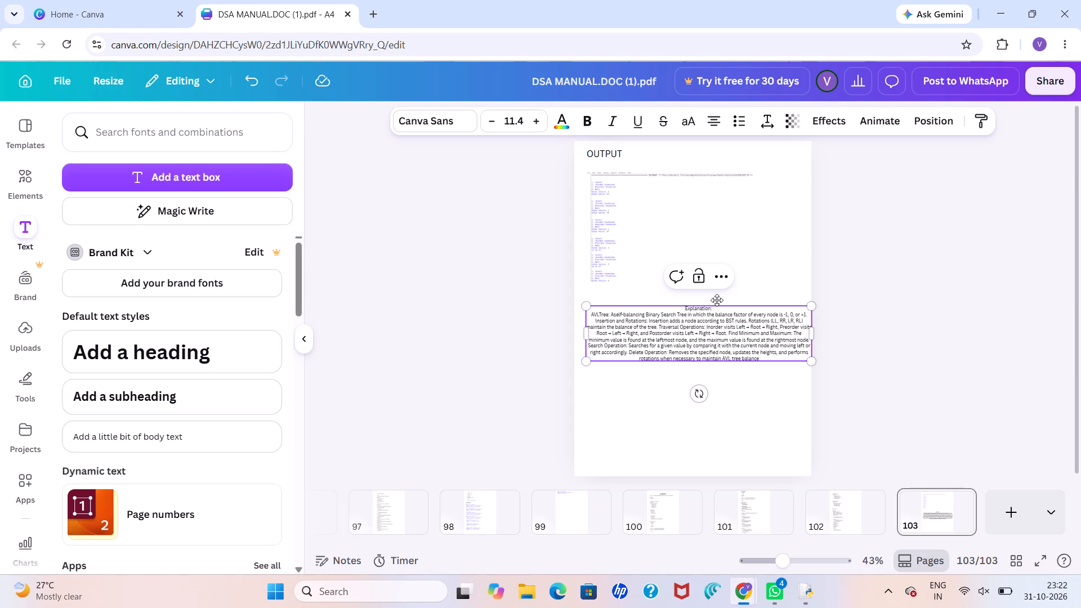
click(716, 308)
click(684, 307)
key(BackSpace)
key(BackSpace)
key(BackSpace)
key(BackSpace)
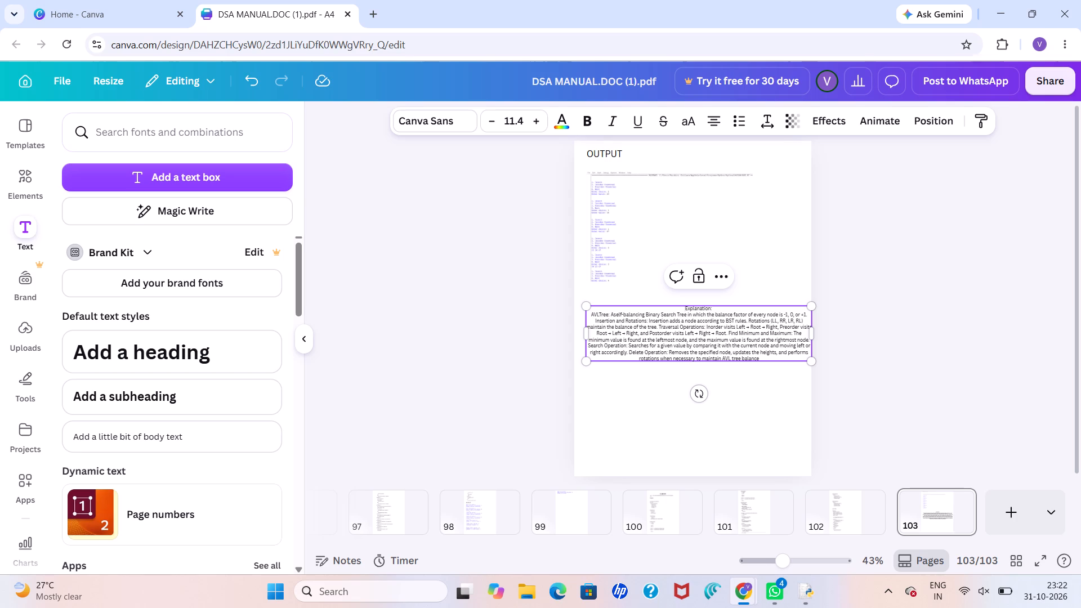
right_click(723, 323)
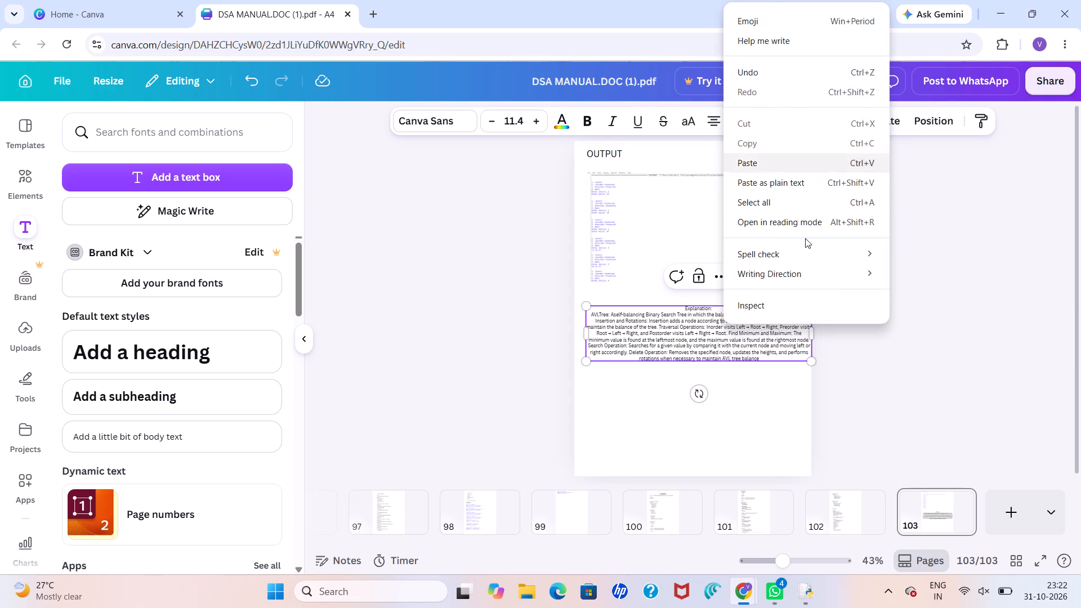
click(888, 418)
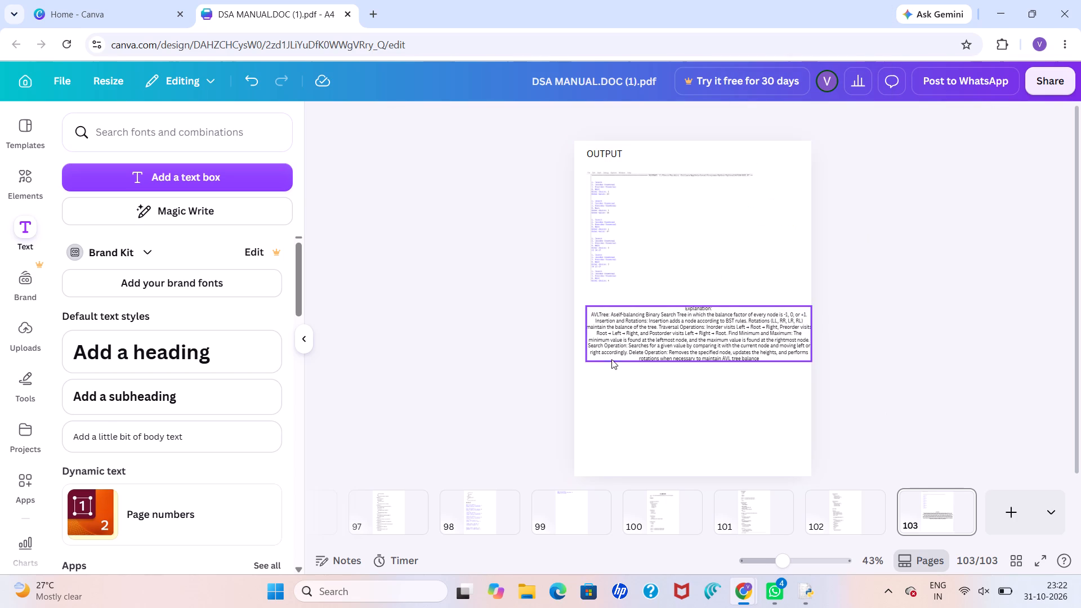
Delete the explanation text box below the output screenshot on page 103.
click(635, 336)
click(718, 285)
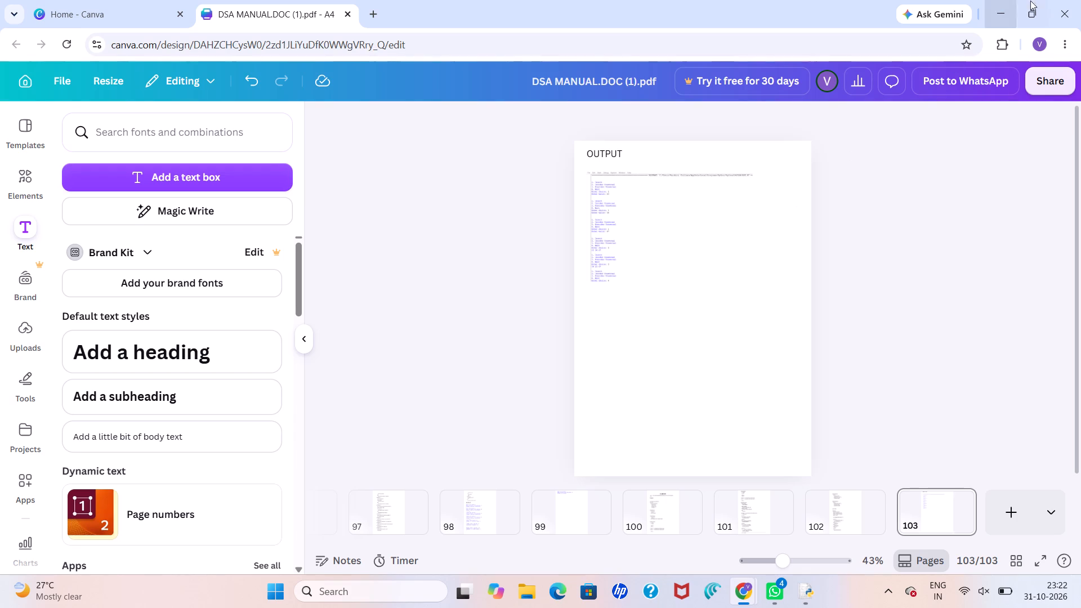
Capture a rectangular screenshot of the Explanation section, heading through Delete Operation, from page 92 of the PDF open in WhatsApp.
click(947, 58)
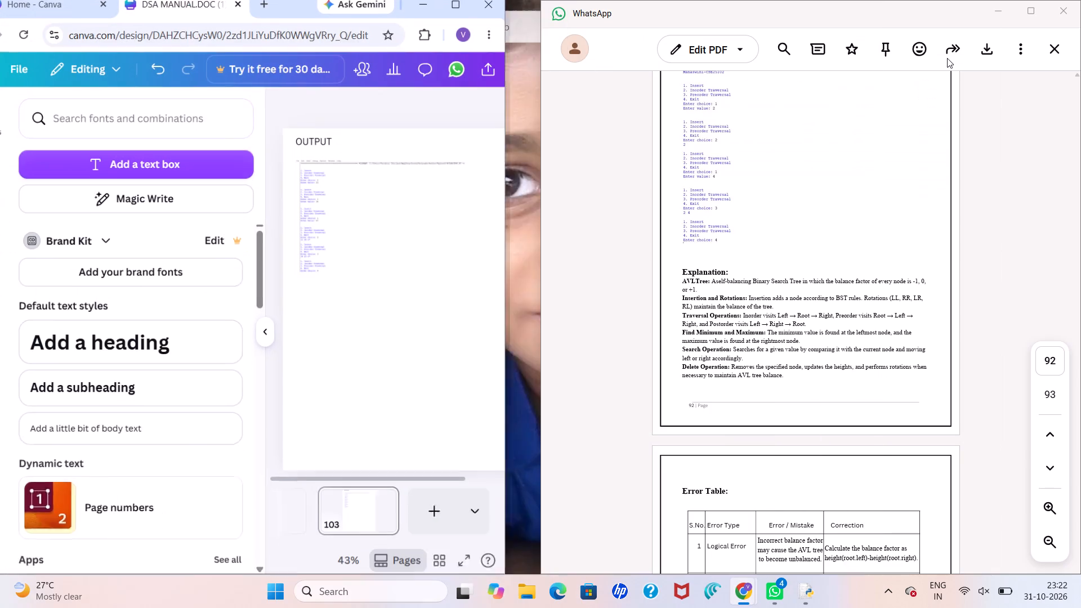
scroll(841, 210, down, 3)
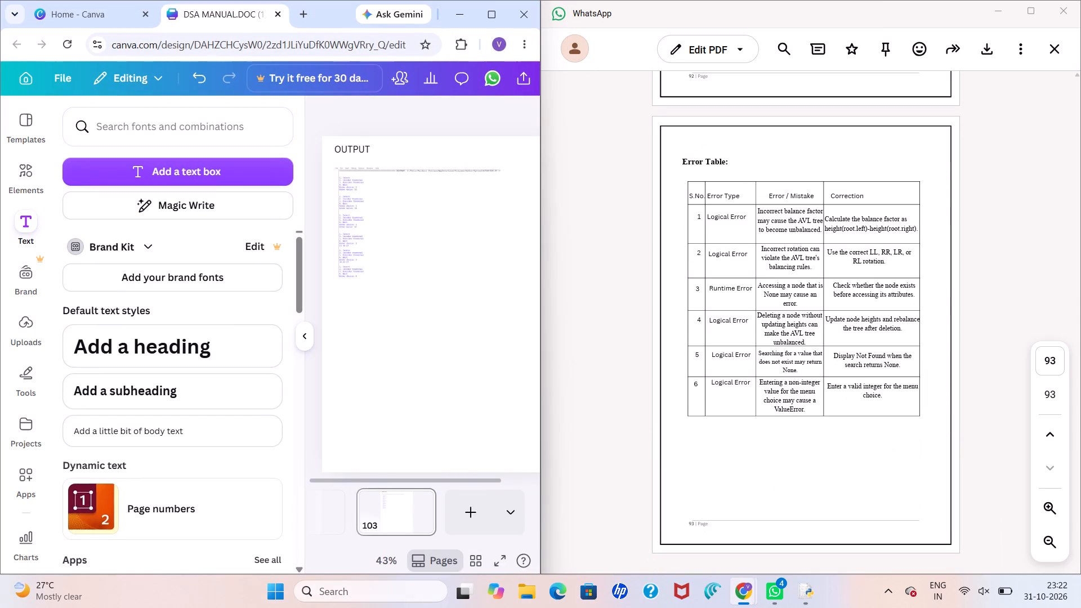
scroll(841, 210, up, 1)
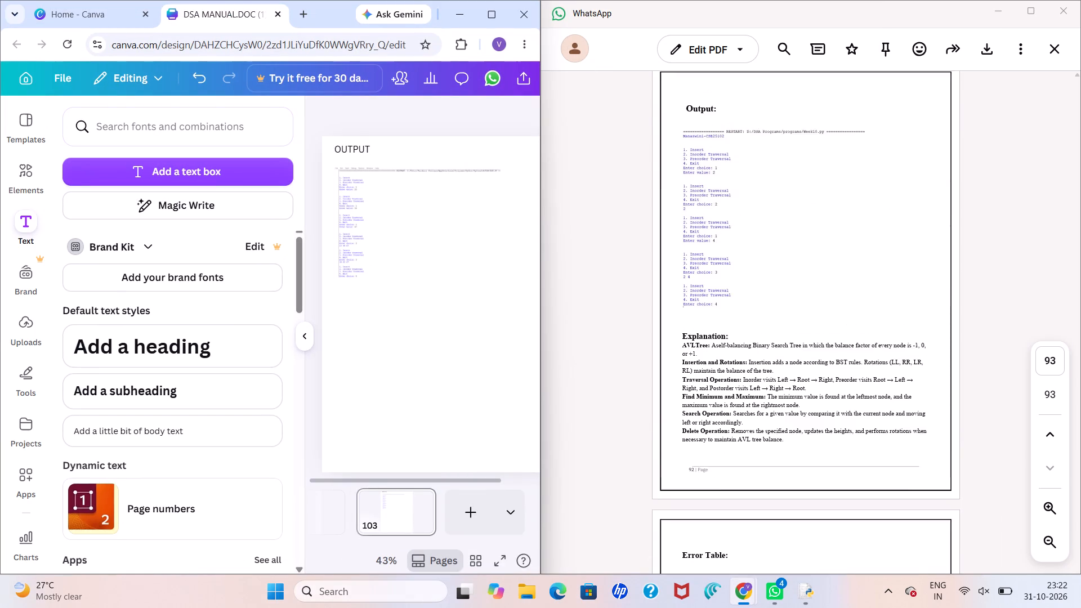
scroll(841, 210, up, 1)
key(Print)
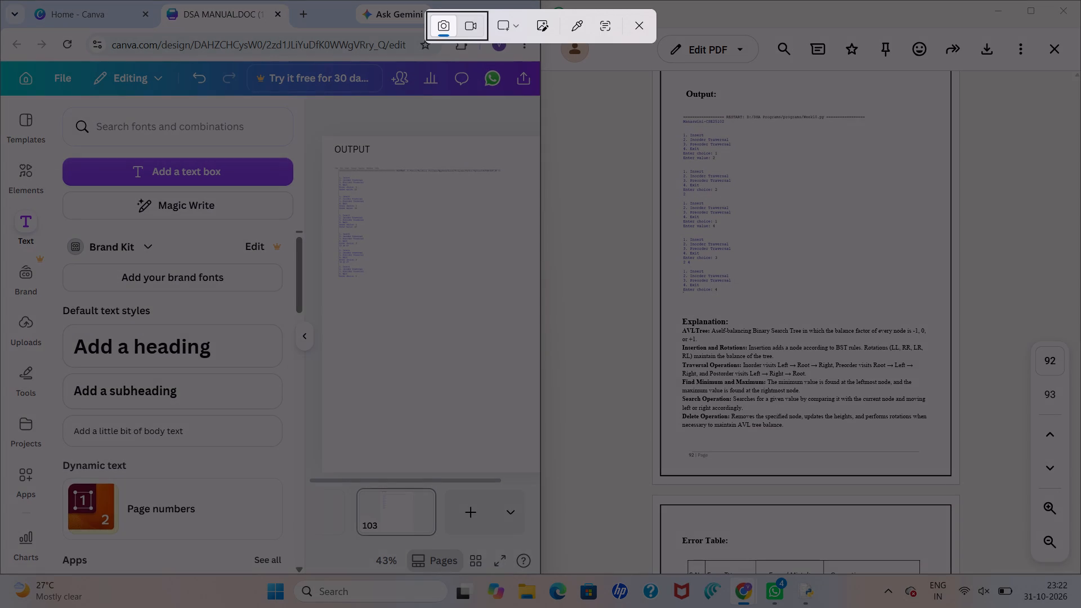
drag(679, 311, 962, 443)
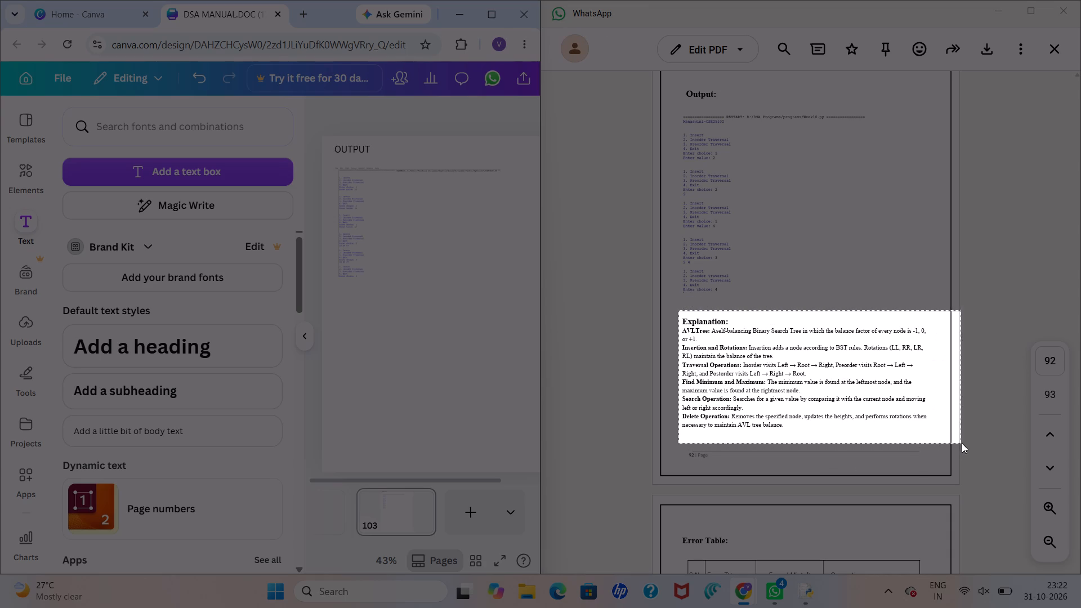
drag(962, 443, 932, 444)
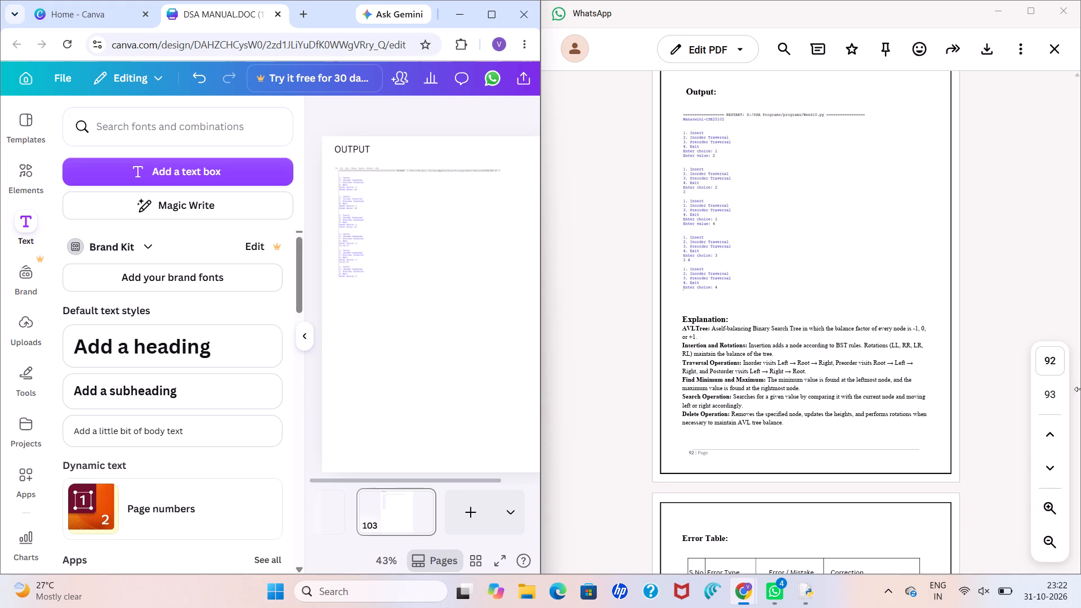
click(1058, 475)
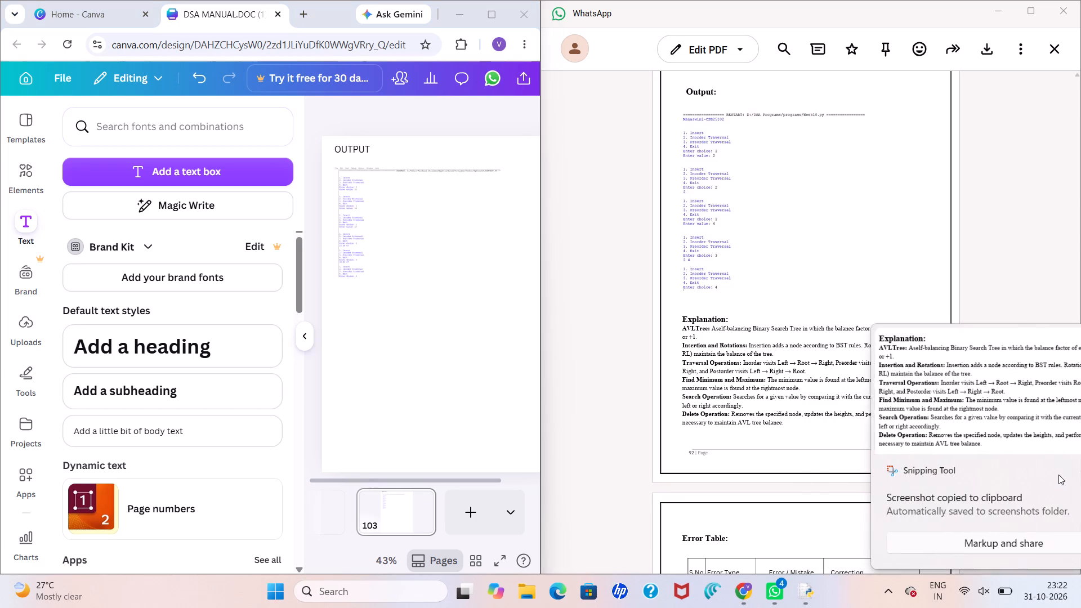
click(492, 9)
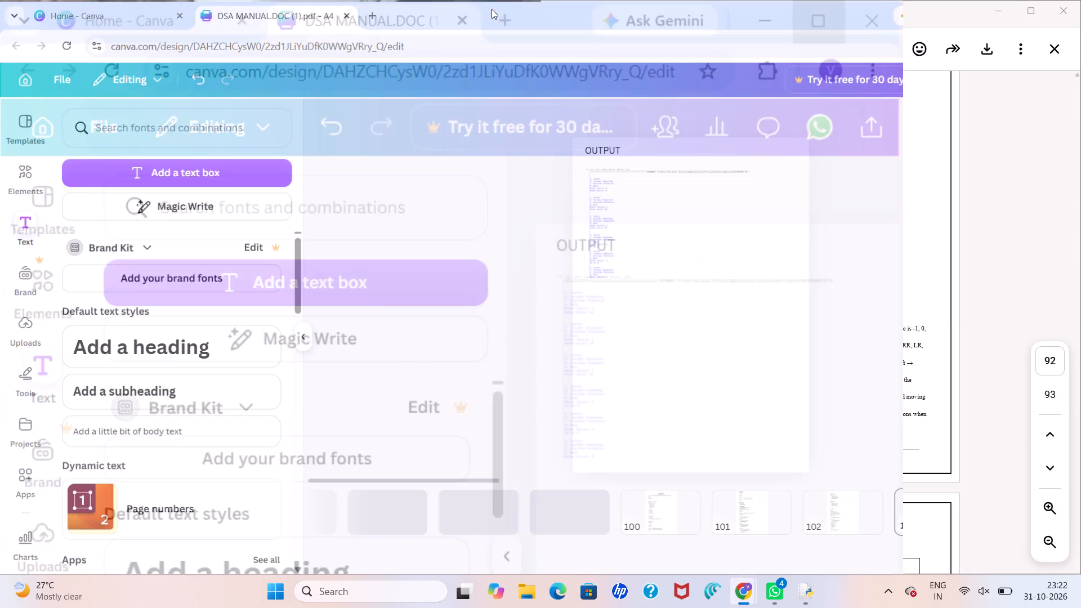
click(17, 339)
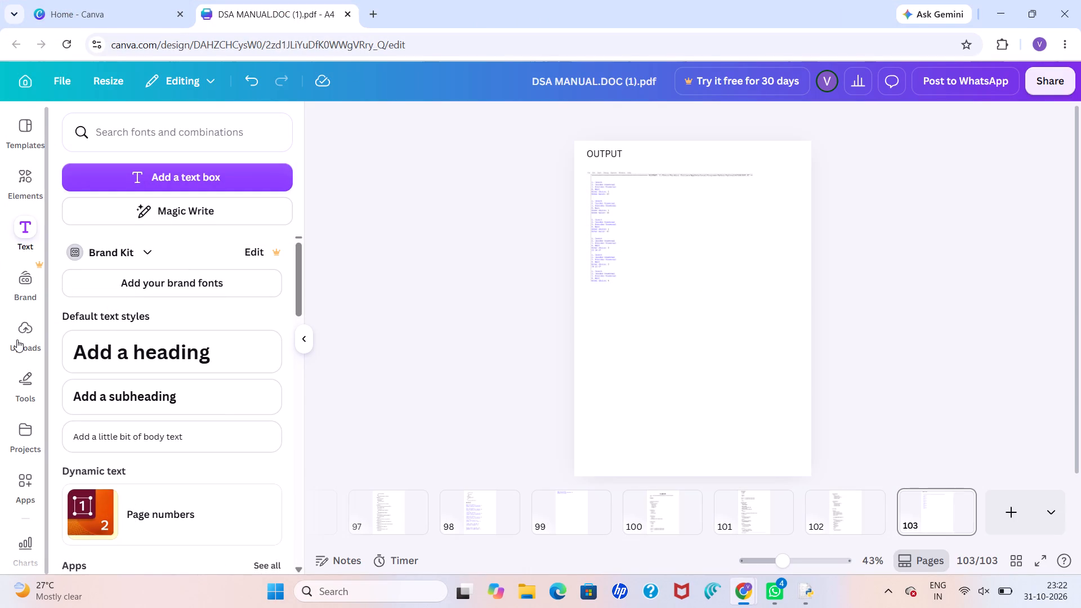
click(208, 167)
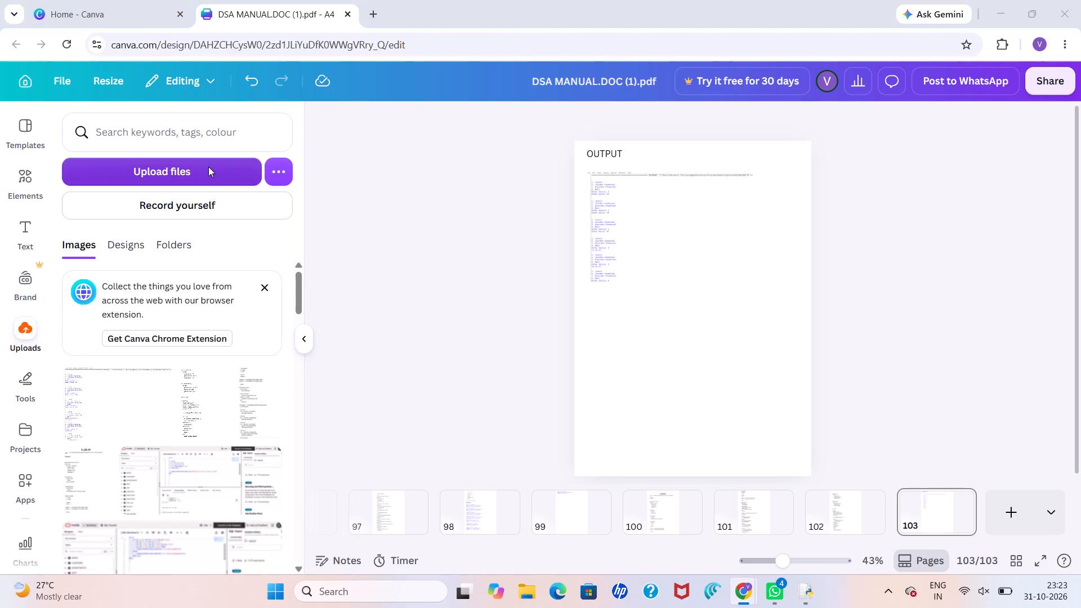
scroll(208, 167, down, 20)
scroll(208, 167, down, 20)
scroll(208, 167, down, 20)
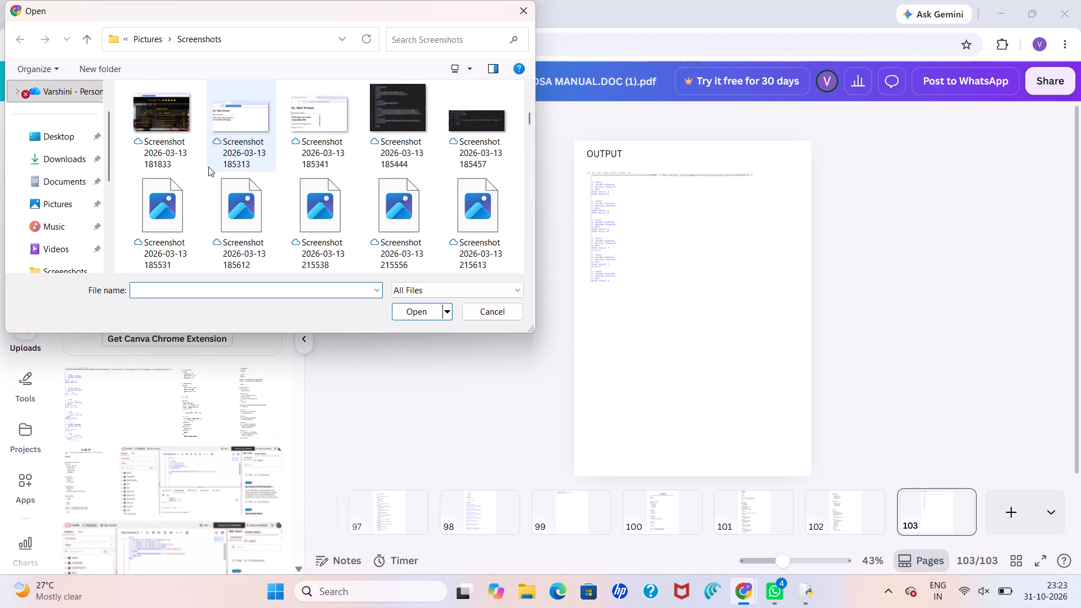
scroll(208, 167, down, 9)
scroll(208, 167, down, 20)
scroll(208, 167, down, 20)
scroll(208, 167, down, 20)
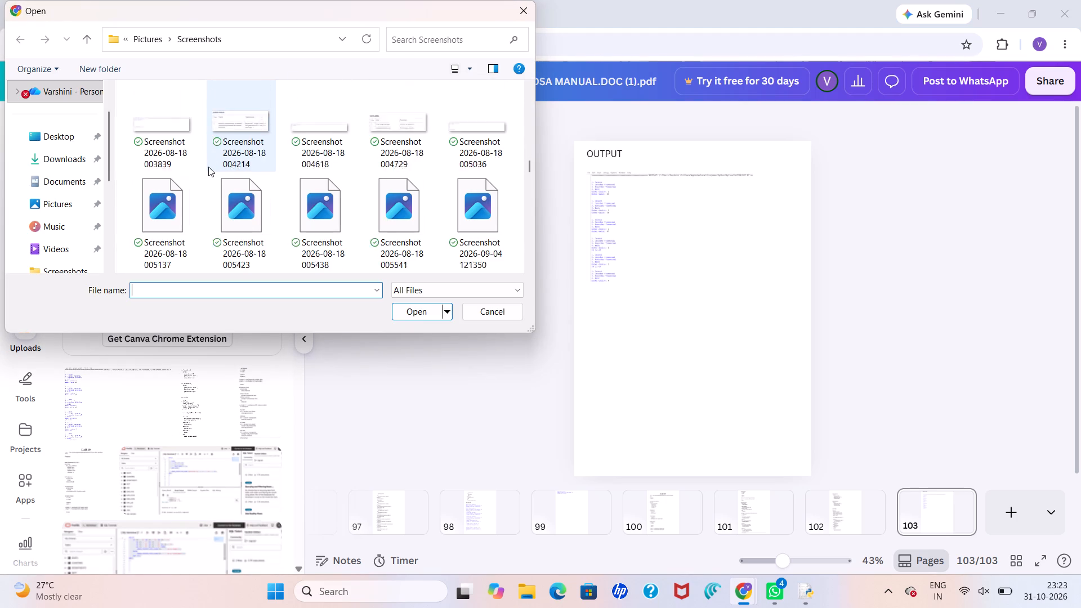
scroll(208, 167, down, 20)
scroll(208, 167, down, 20)
scroll(208, 167, down, 20)
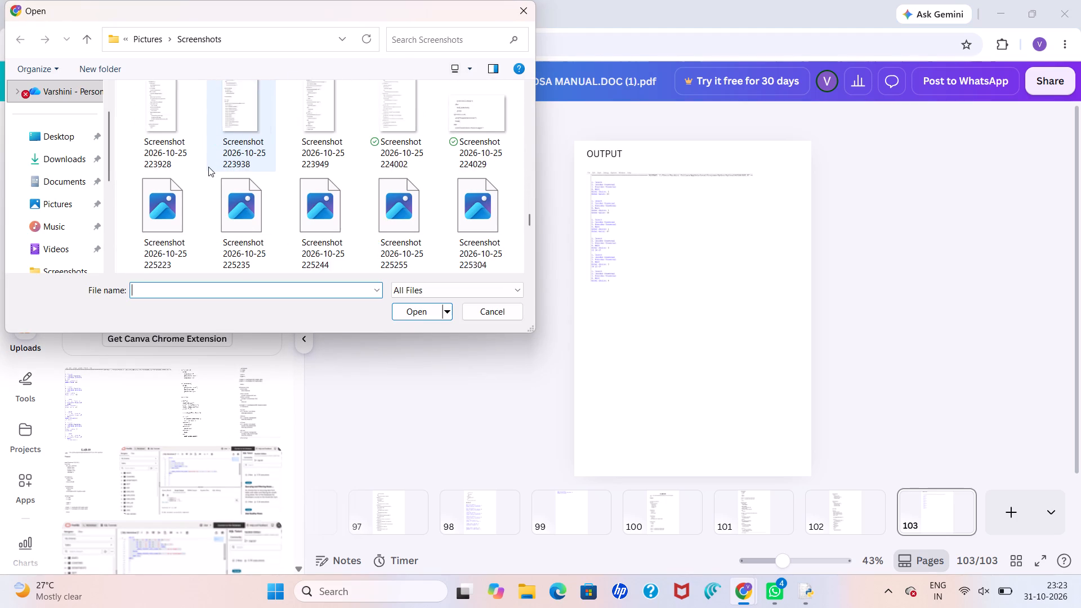
scroll(208, 167, down, 20)
scroll(208, 167, down, 20)
scroll(208, 167, down, 20)
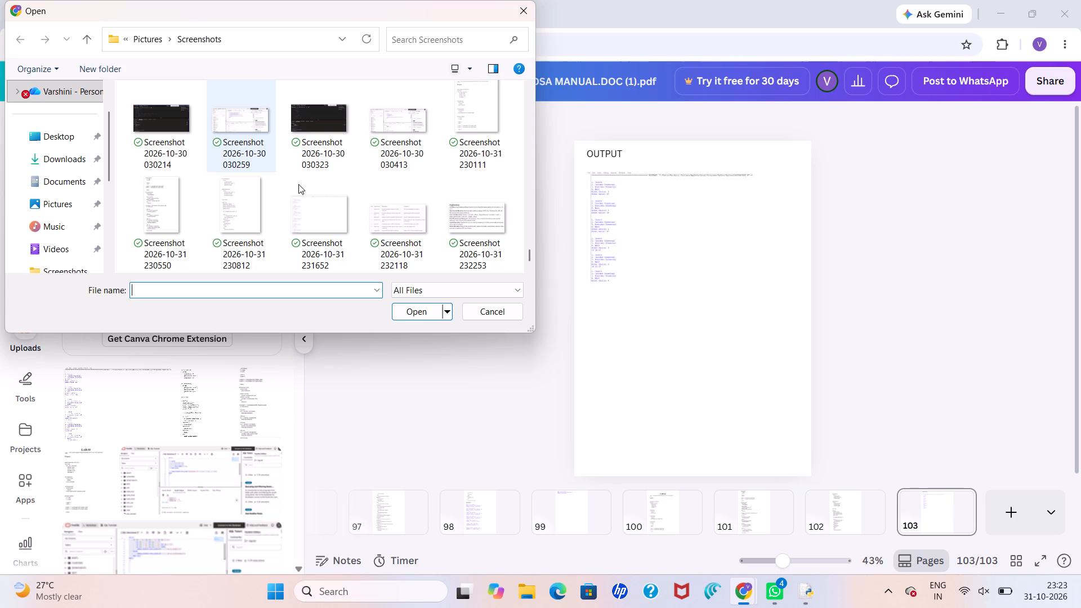
double_click(467, 250)
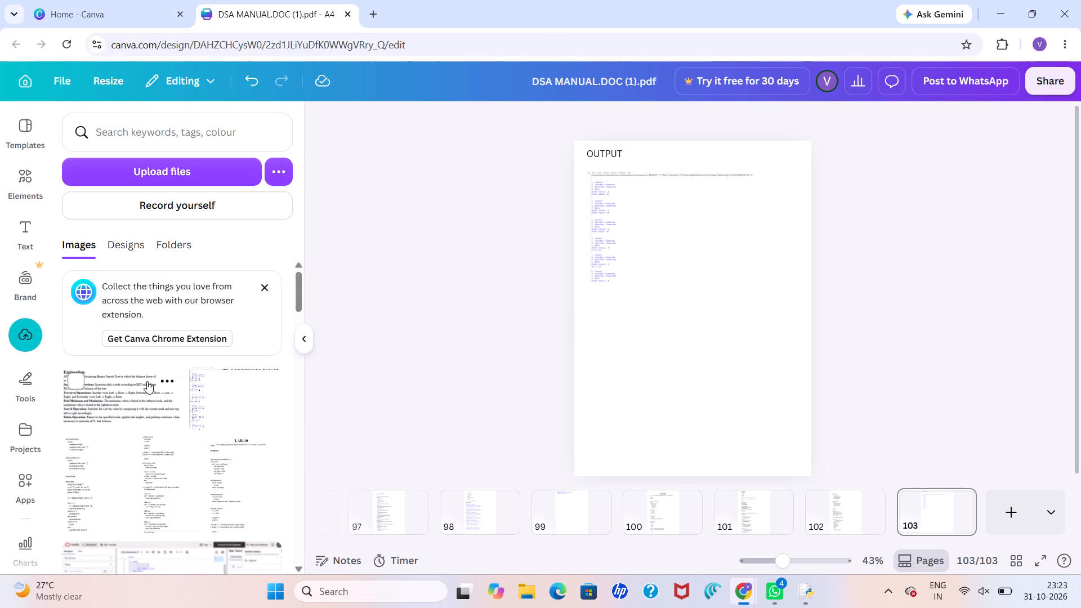
Place the uploaded Explanation image below the output on page 103, aligned with the OUTPUT heading and enlarged to about 18.6 by 9.8.
click(147, 381)
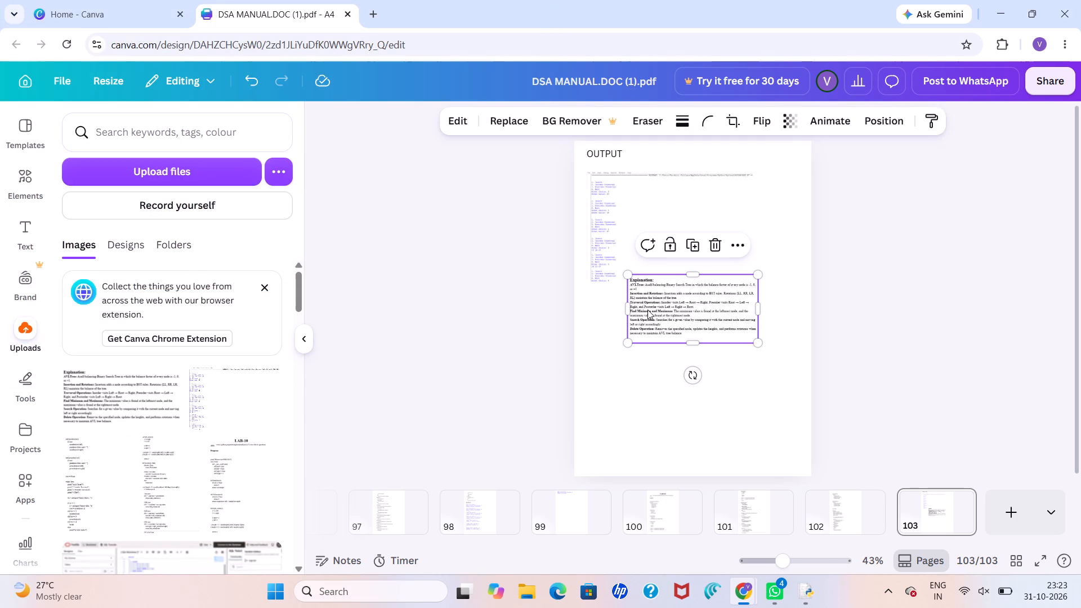
drag(647, 310, 617, 350)
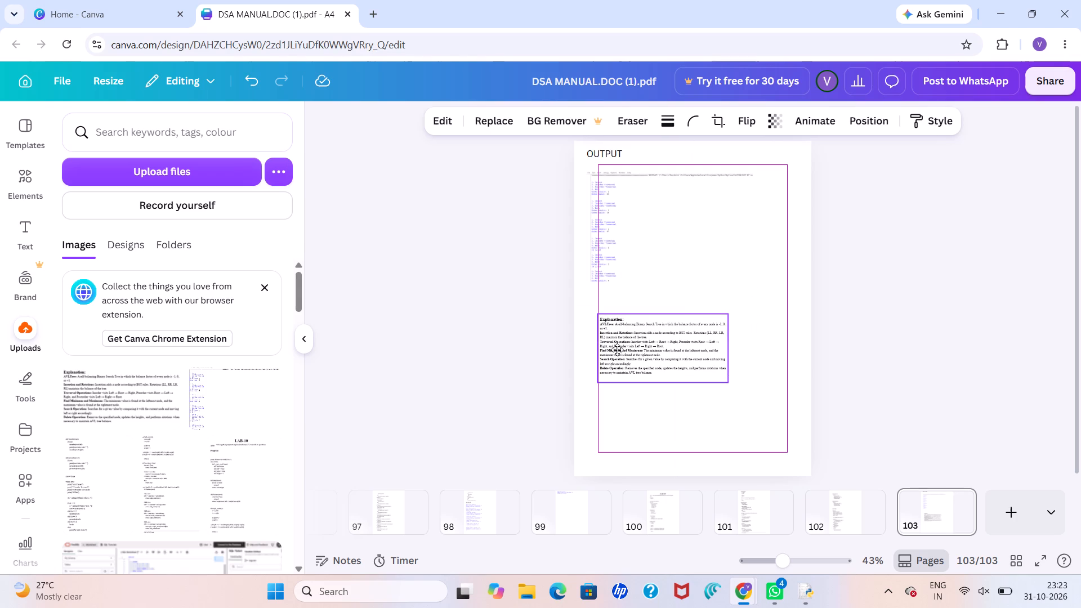
drag(617, 350, 636, 351)
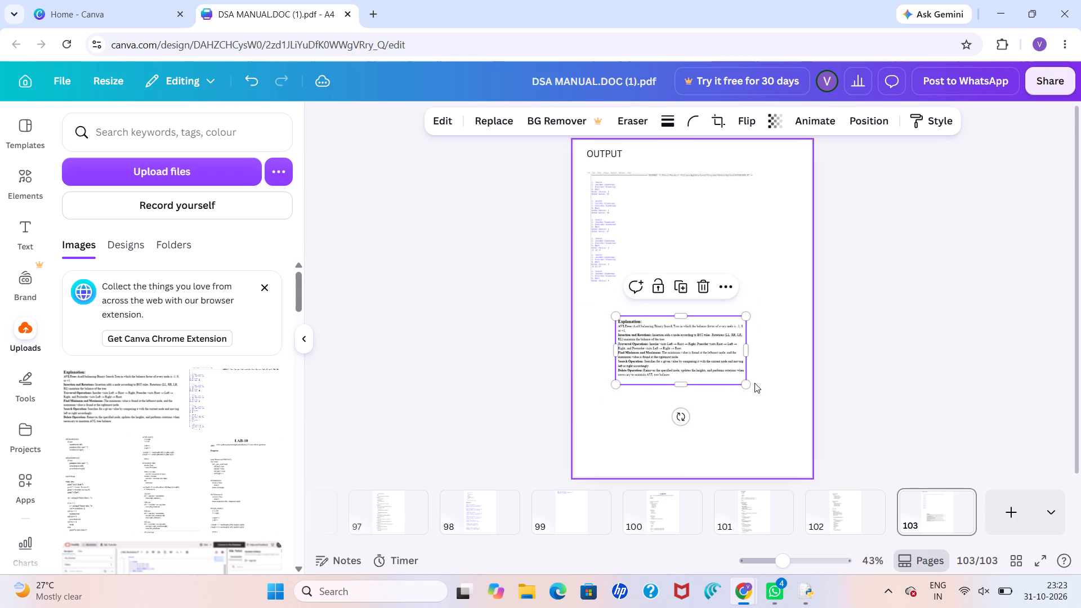
drag(749, 383, 779, 432)
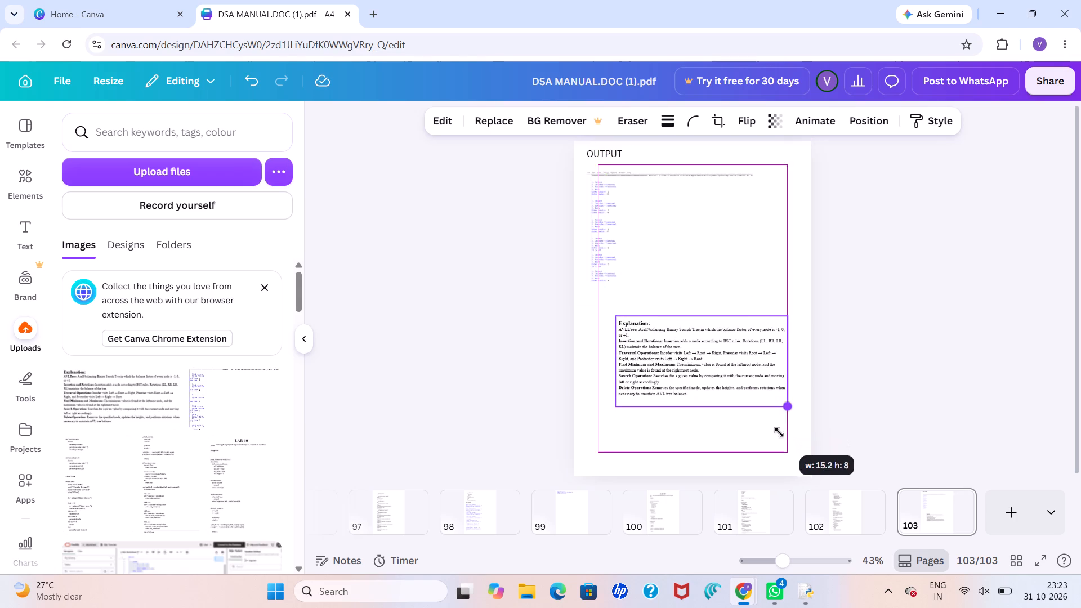
drag(779, 432, 784, 440)
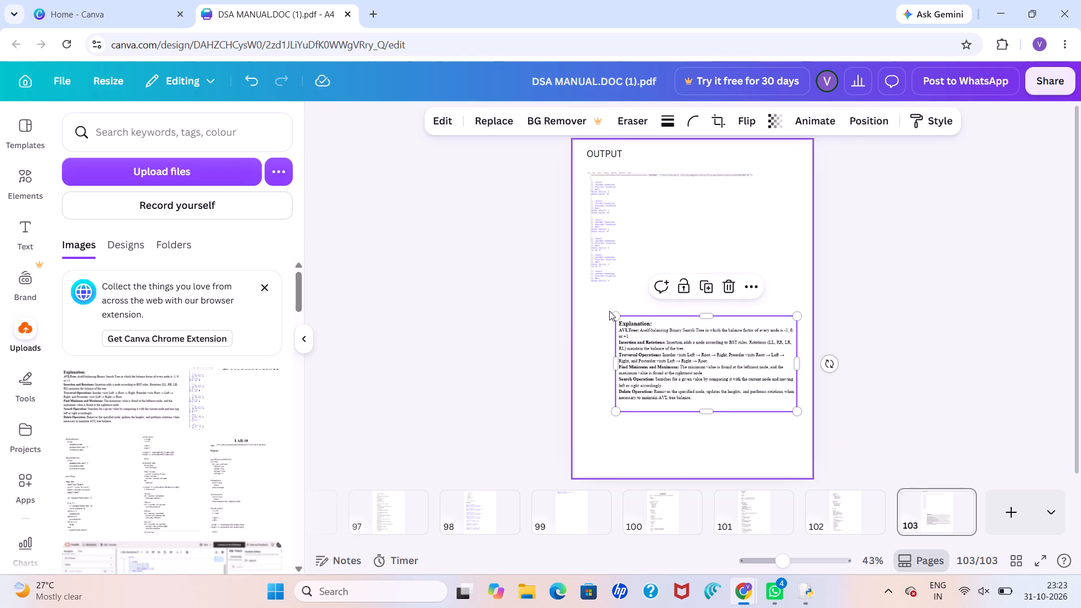
drag(616, 313, 589, 297)
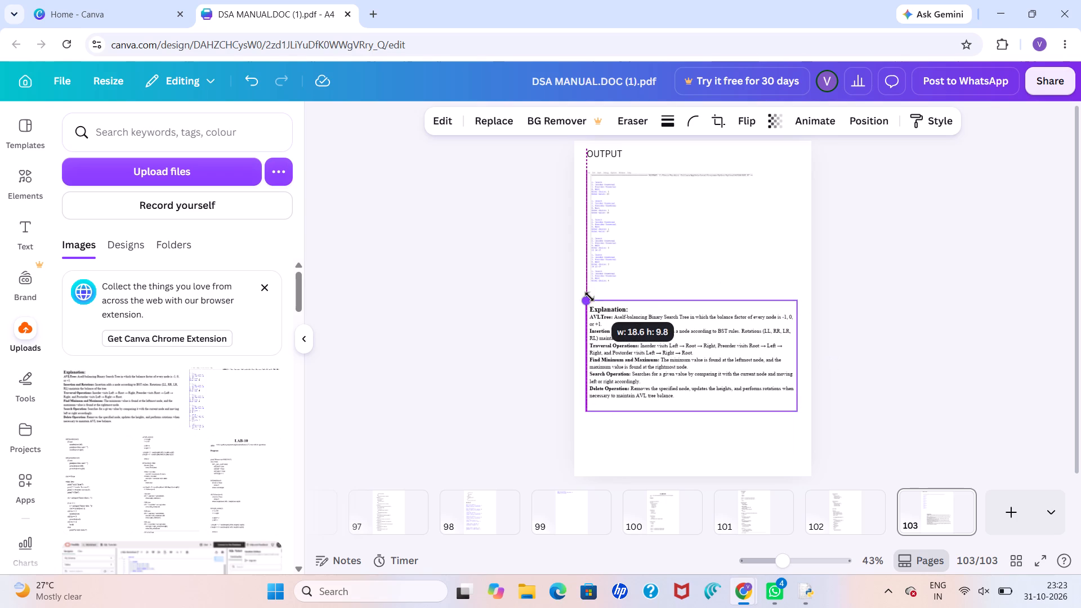
drag(589, 297, 592, 292)
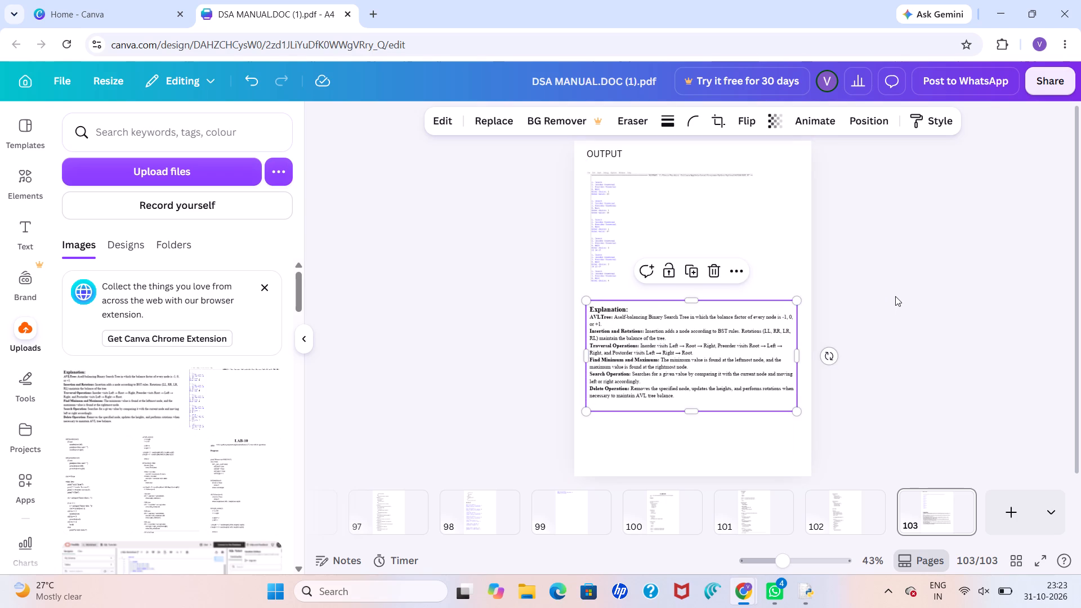
click(895, 296)
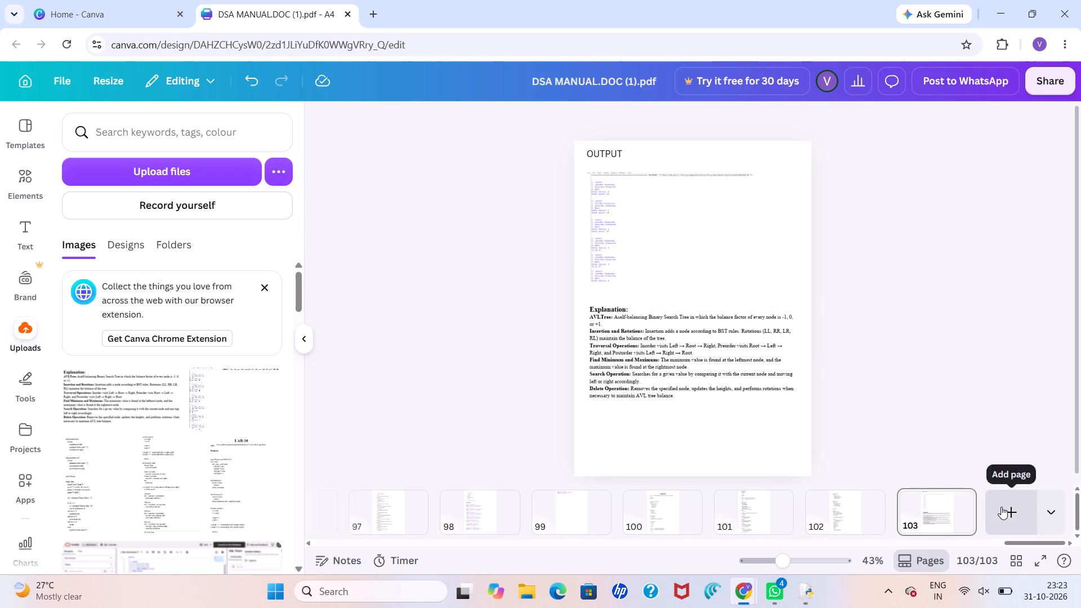
Add a blank page after page 103.
click(1001, 507)
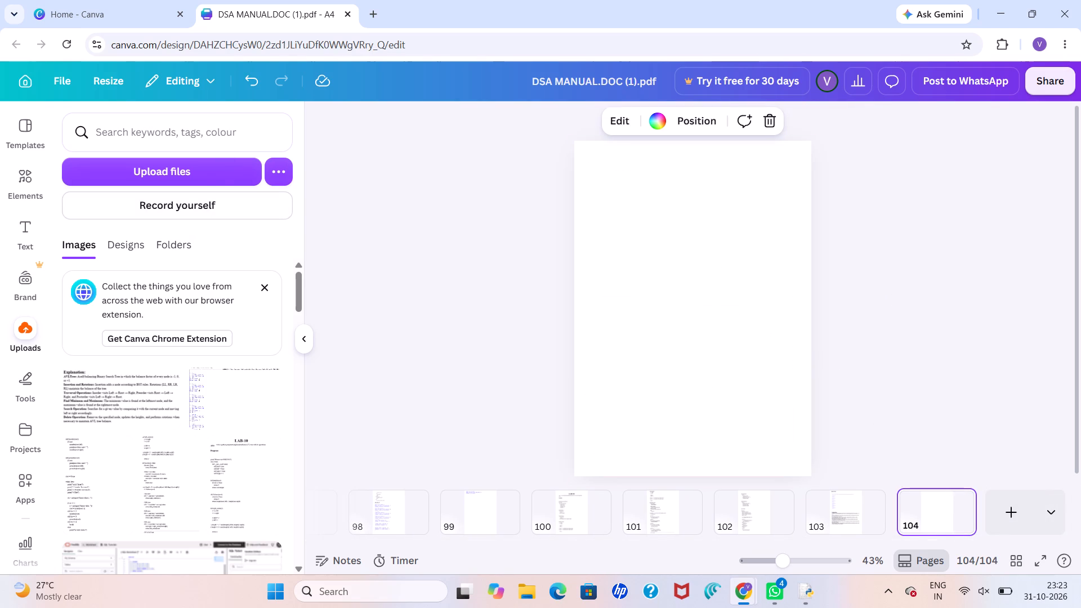
Open the file picker for uploading an image from the Screenshots folder.
click(218, 172)
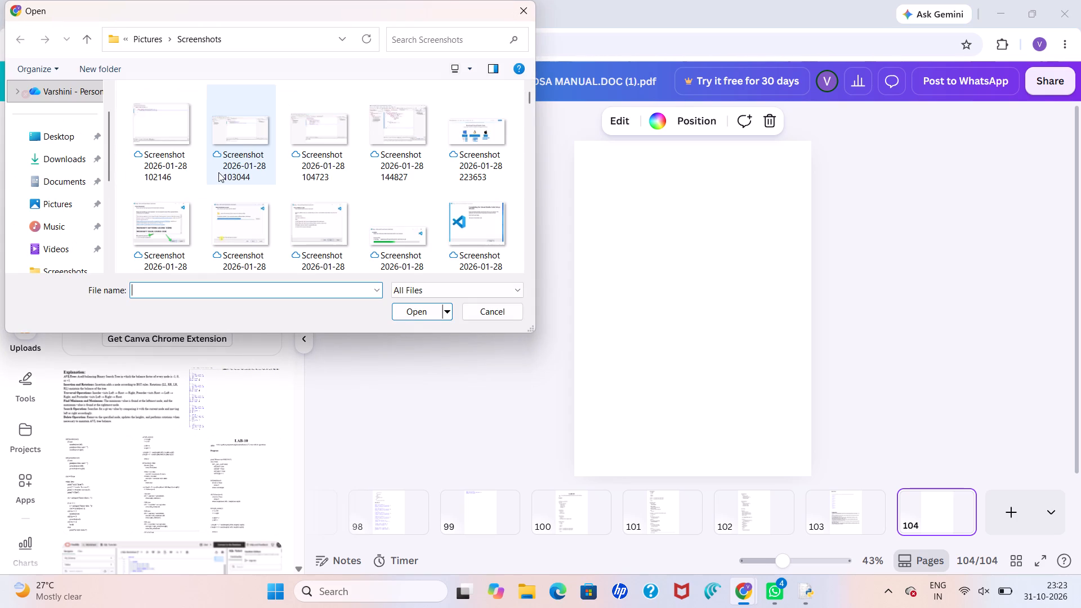
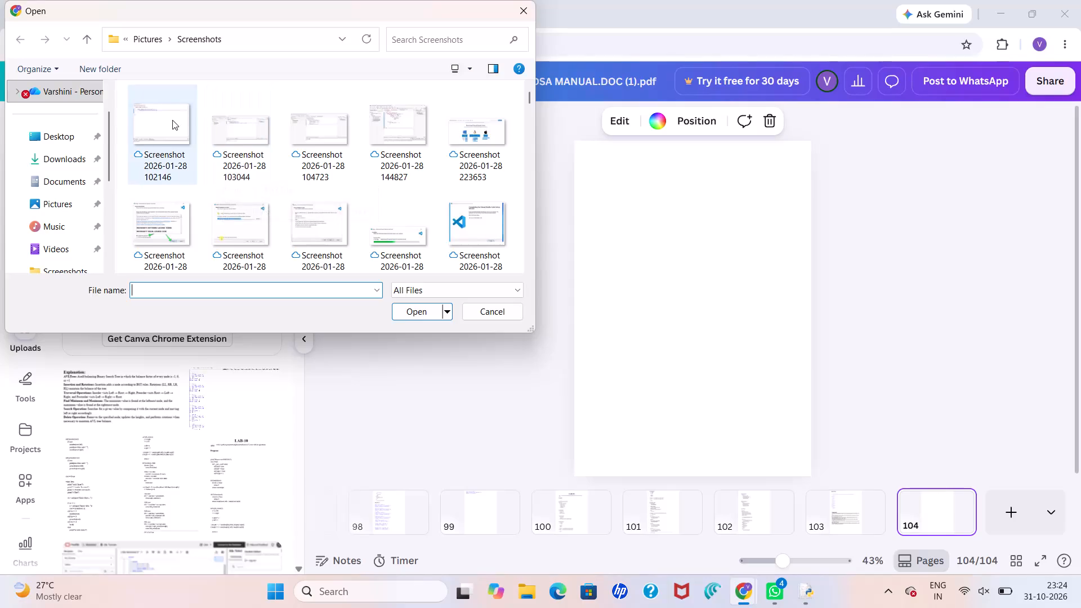
scroll(172, 120, down, 20)
scroll(172, 120, down, 20)
scroll(172, 120, down, 20)
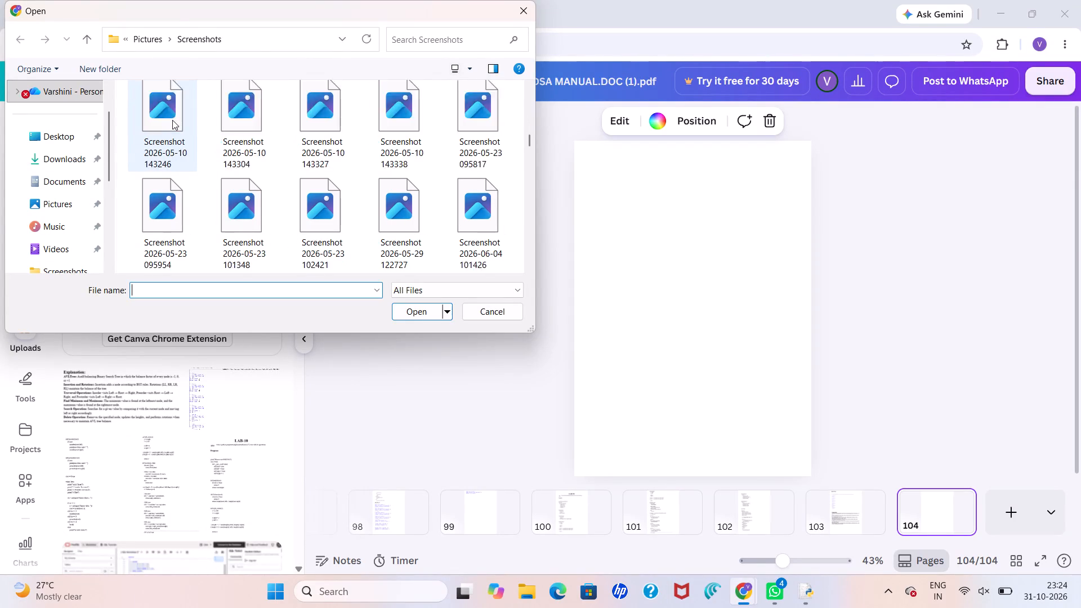
scroll(172, 120, down, 20)
scroll(172, 120, down, 20)
scroll(172, 120, down, 20)
scroll(172, 120, down, 14)
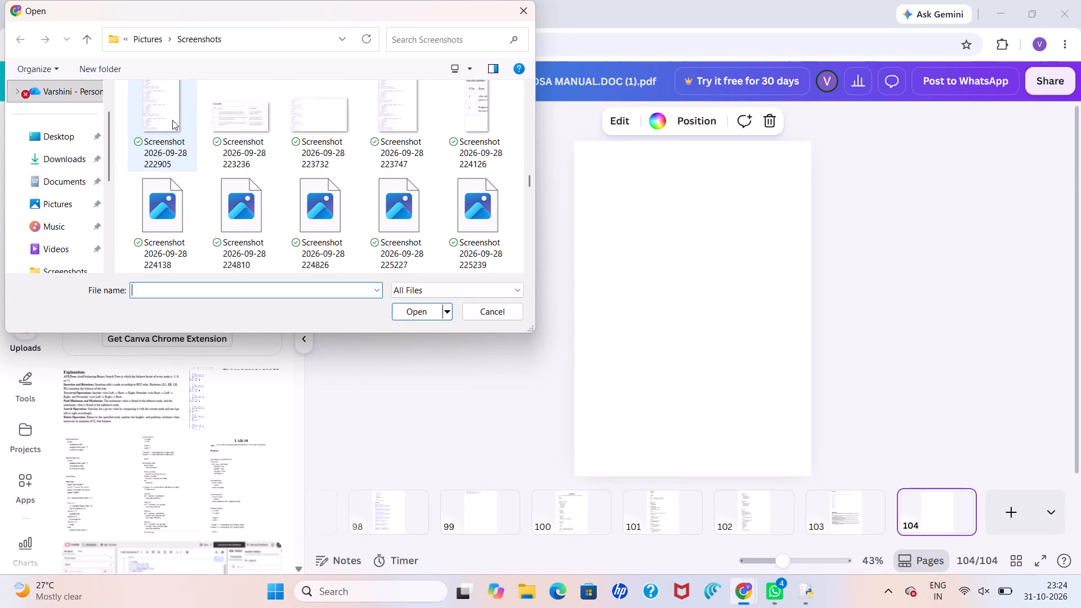
scroll(172, 120, down, 20)
scroll(172, 120, down, 20)
scroll(172, 120, down, 5)
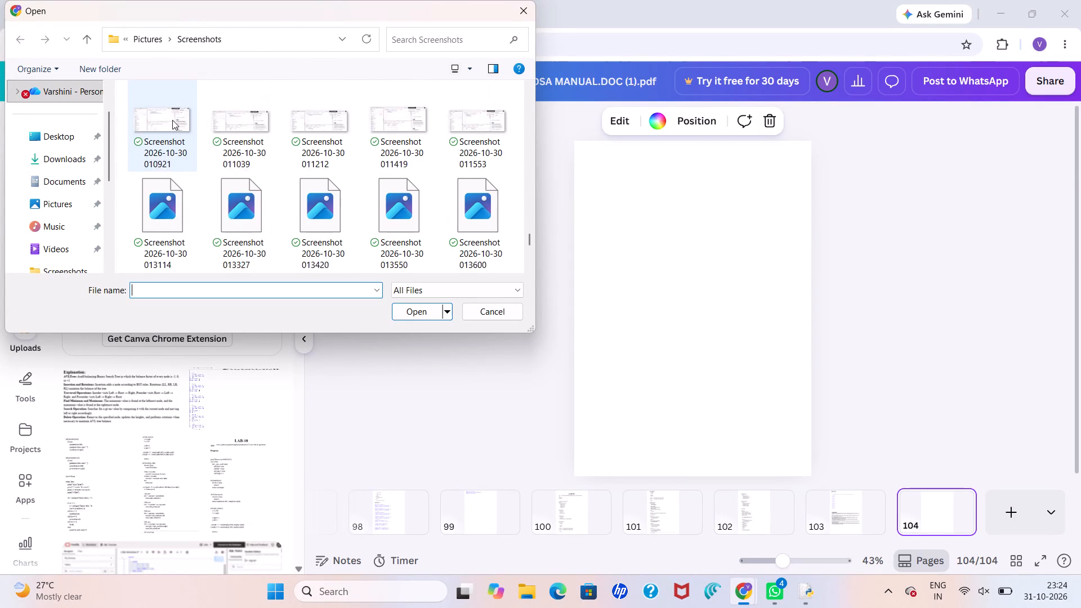
scroll(172, 120, down, 12)
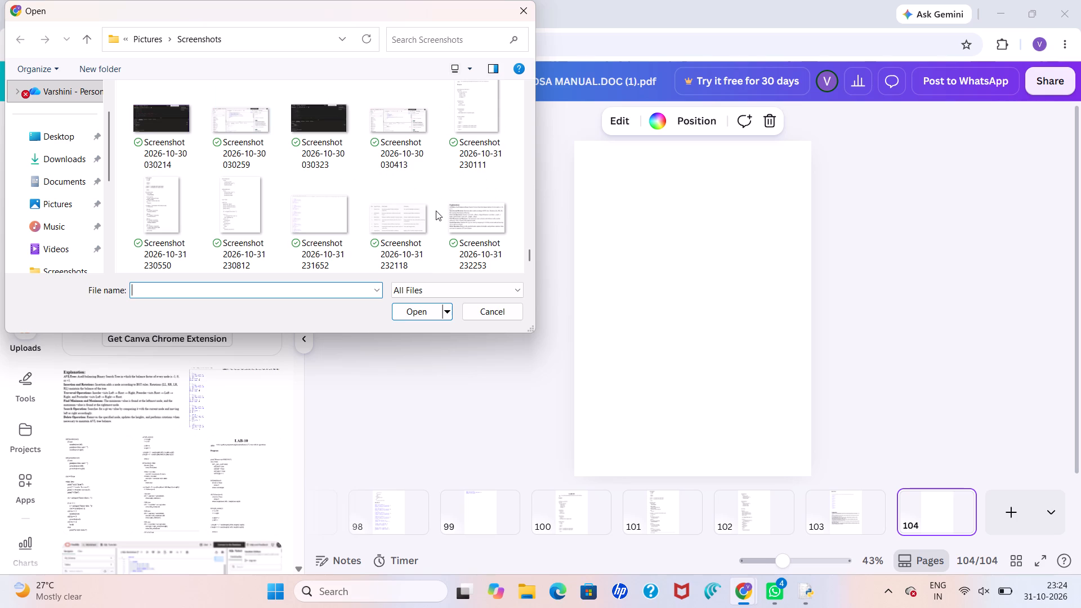
double_click(379, 211)
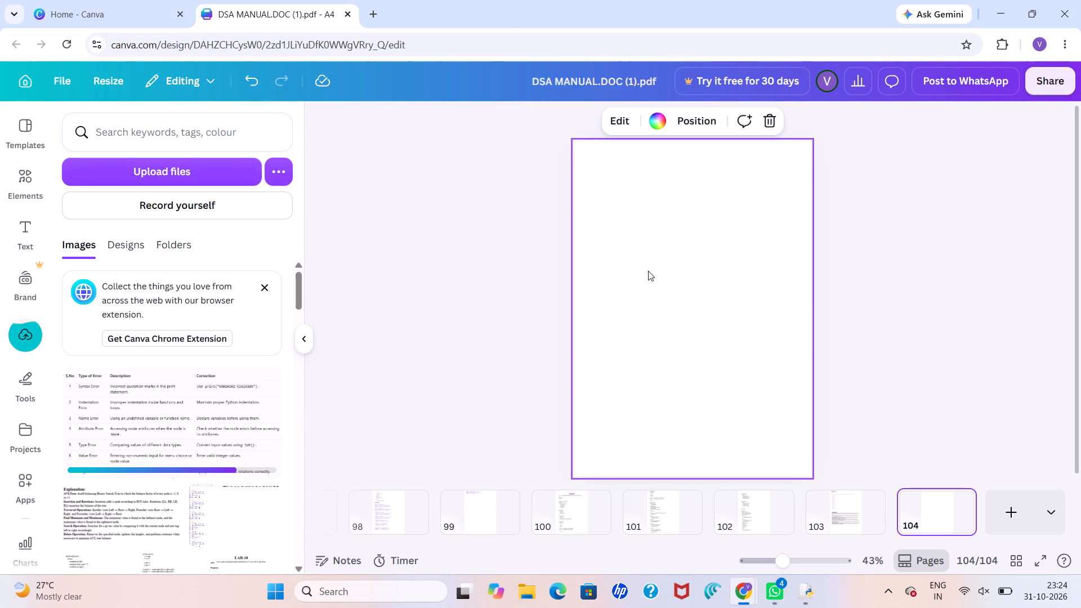
Place the uploaded error table on page 104, enlarge it to nearly the page width, and centre it horizontally in the page's upper half.
click(220, 420)
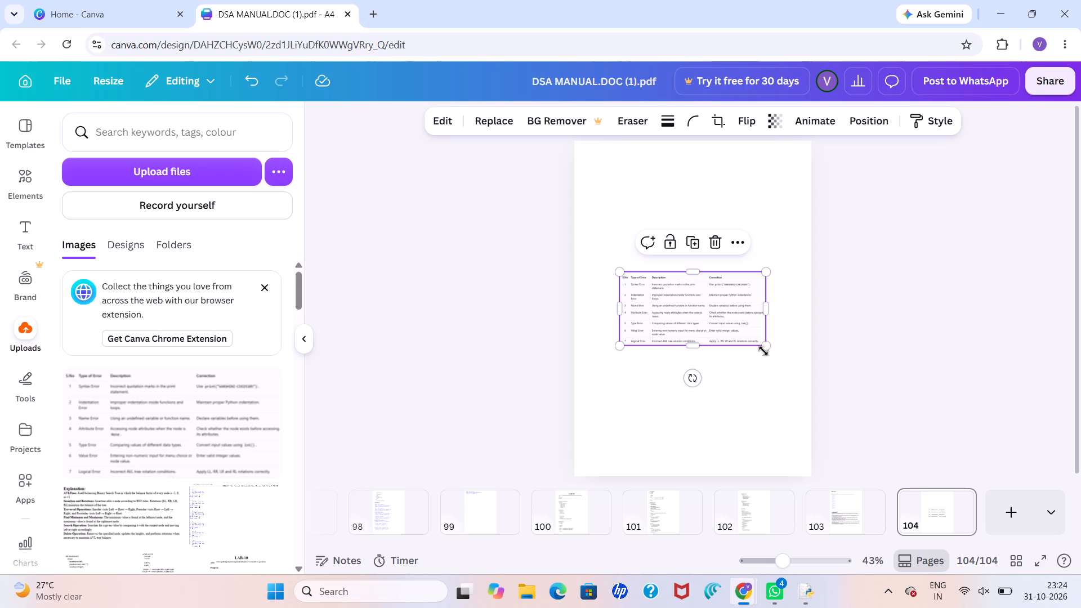
drag(765, 350, 768, 365)
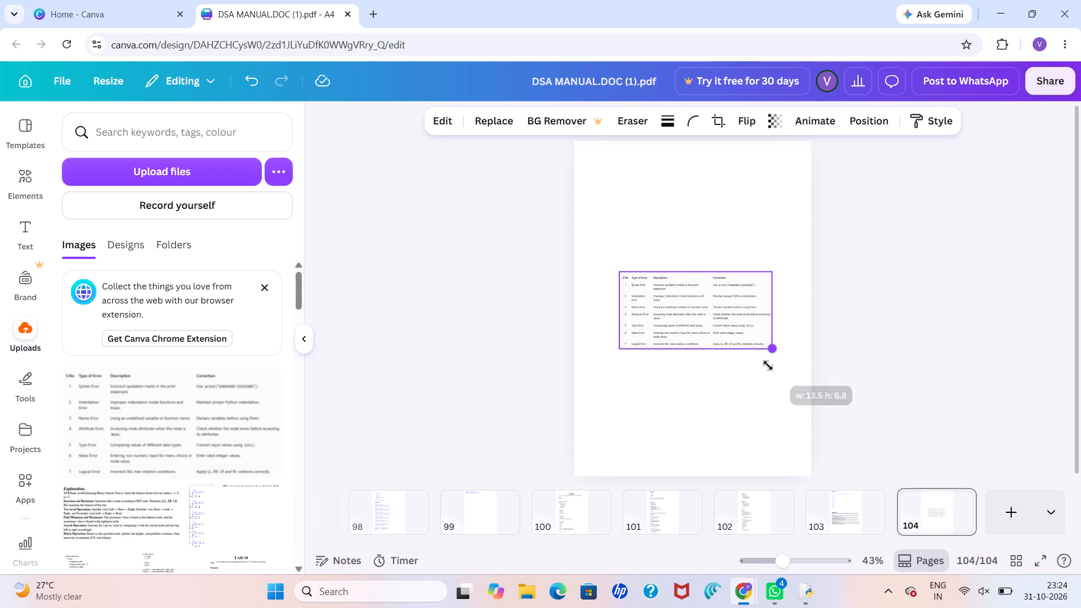
drag(768, 365, 781, 390)
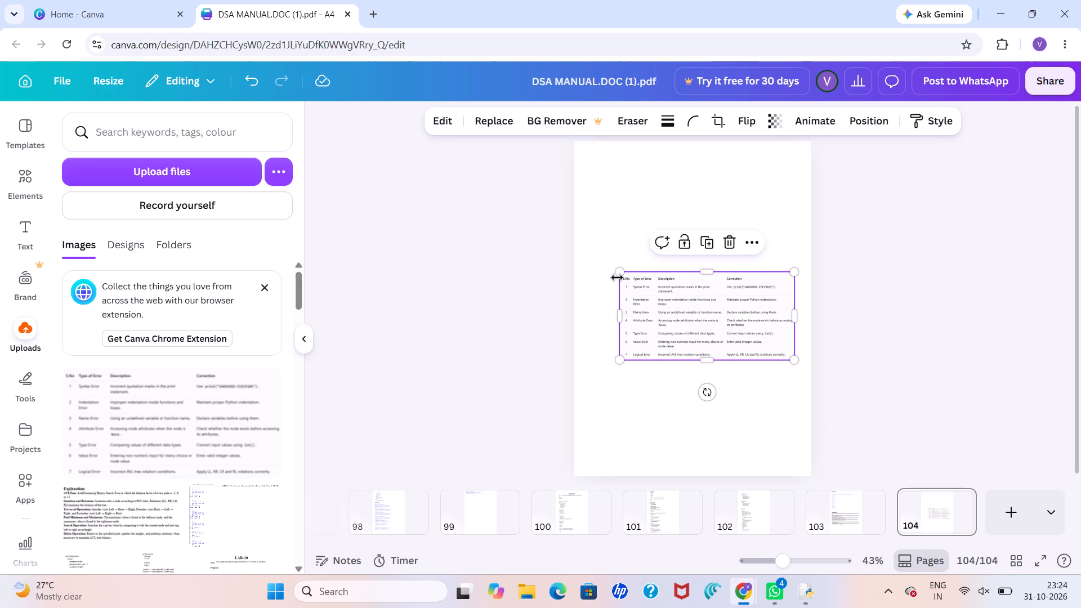
drag(615, 272, 589, 245)
drag(646, 274, 646, 272)
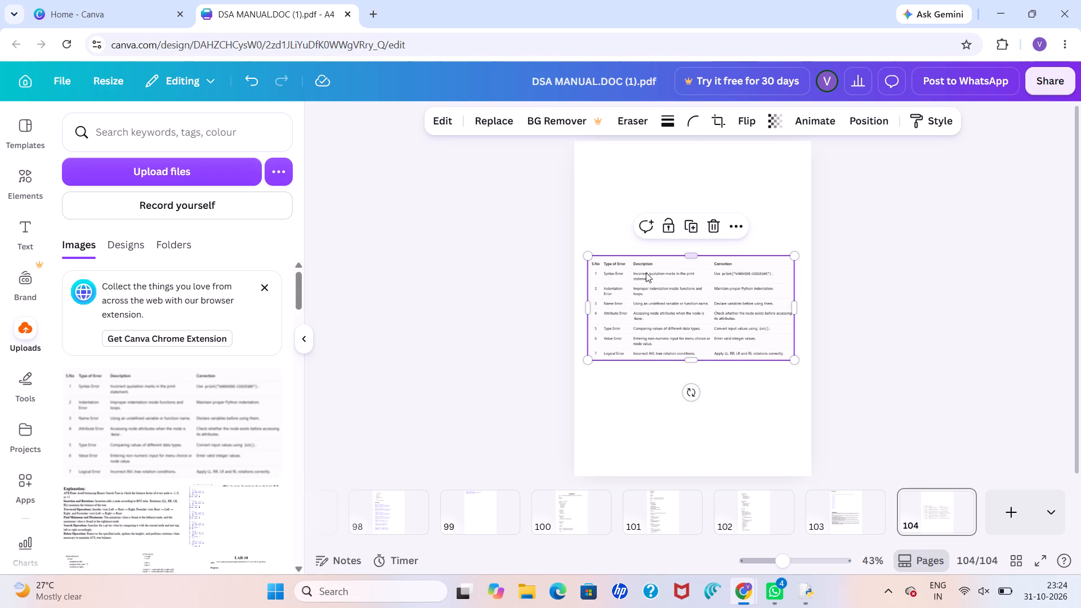
drag(646, 272, 641, 224)
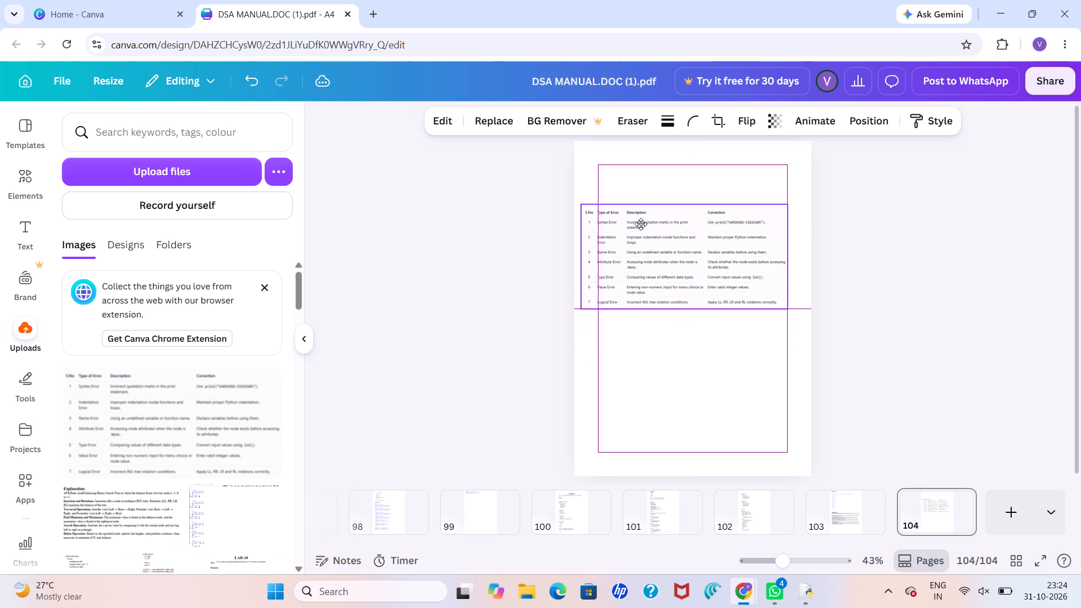
drag(641, 224, 646, 224)
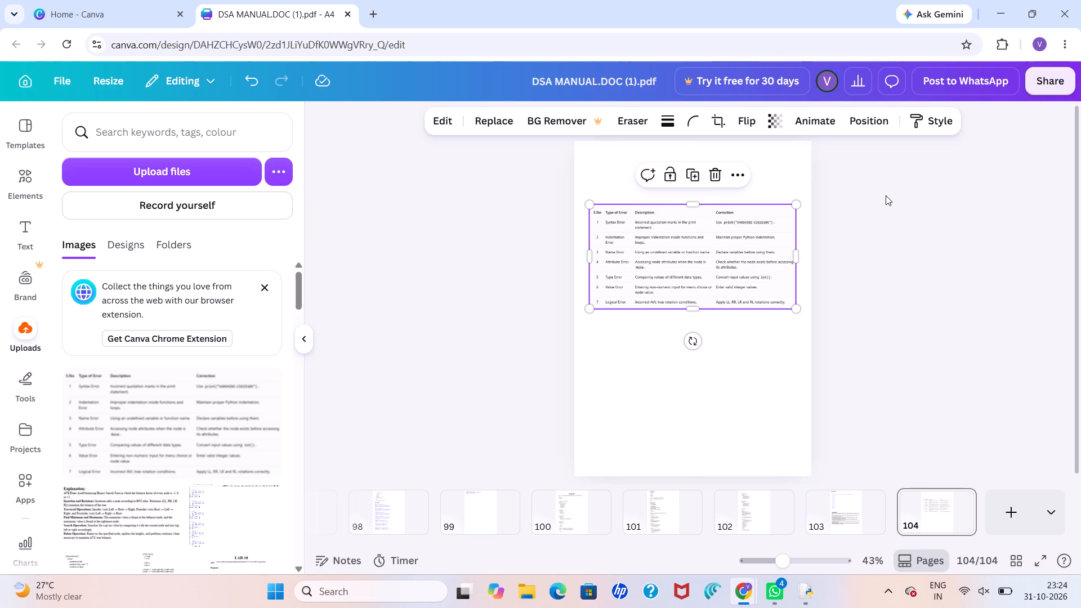
click(886, 195)
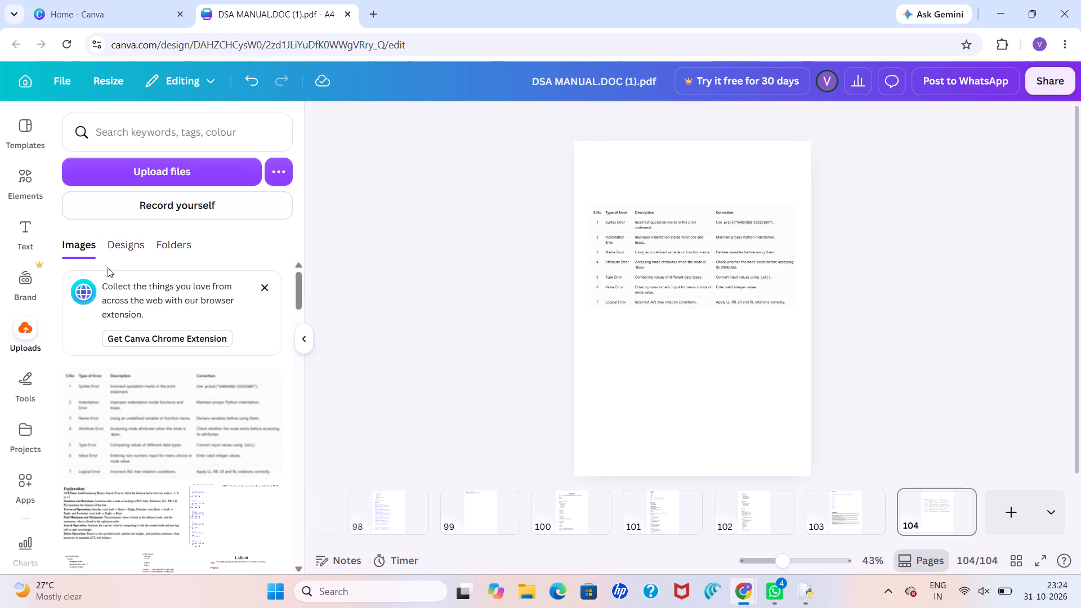
Add a text box to page 104 and clear its placeholder text.
click(26, 242)
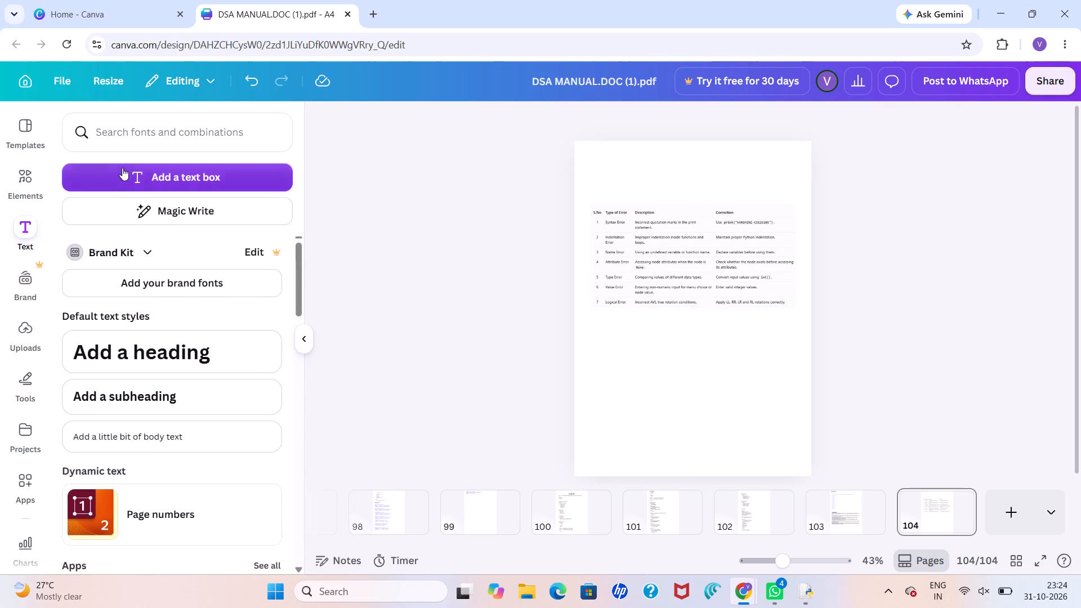
click(123, 168)
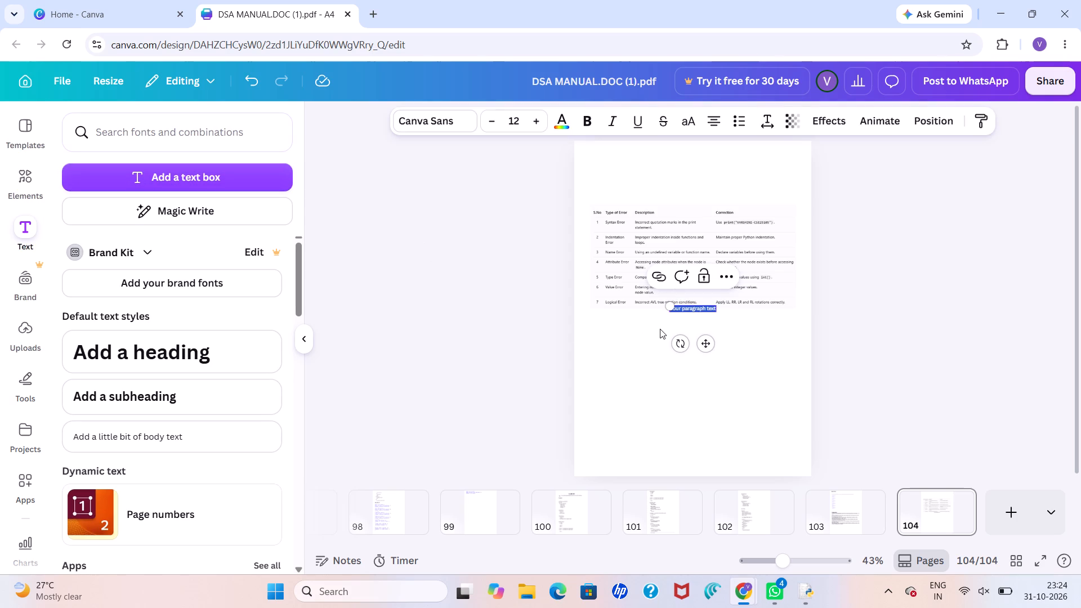
key(BackSpace)
key(BackSpace)
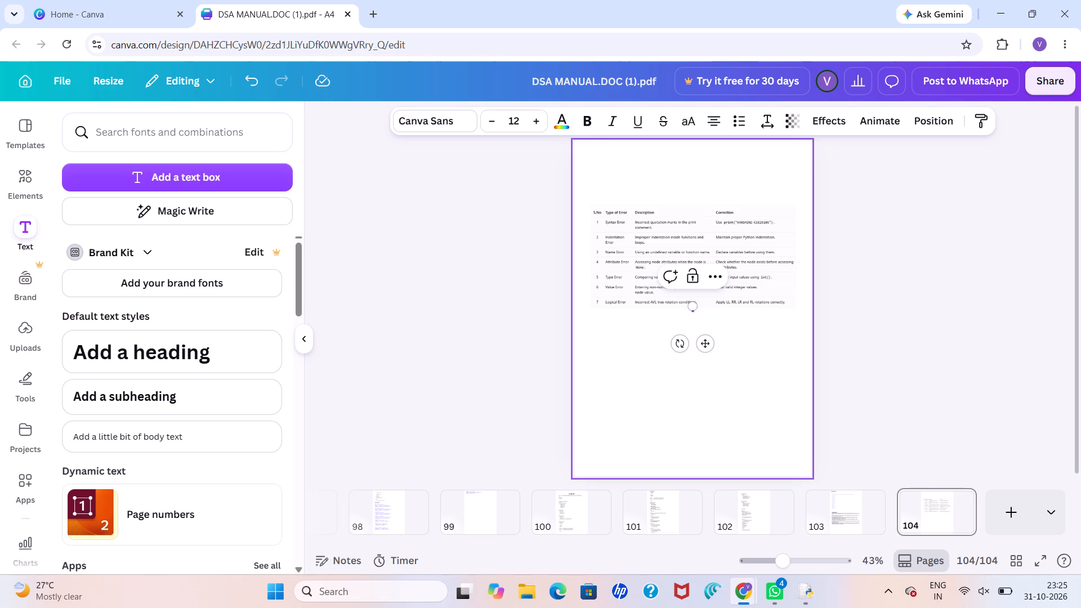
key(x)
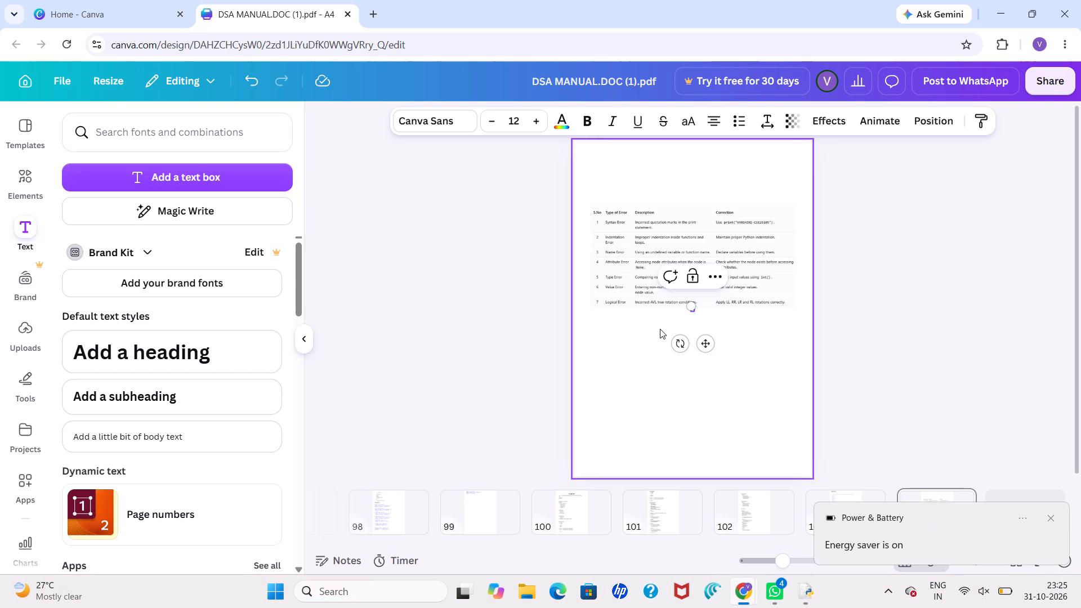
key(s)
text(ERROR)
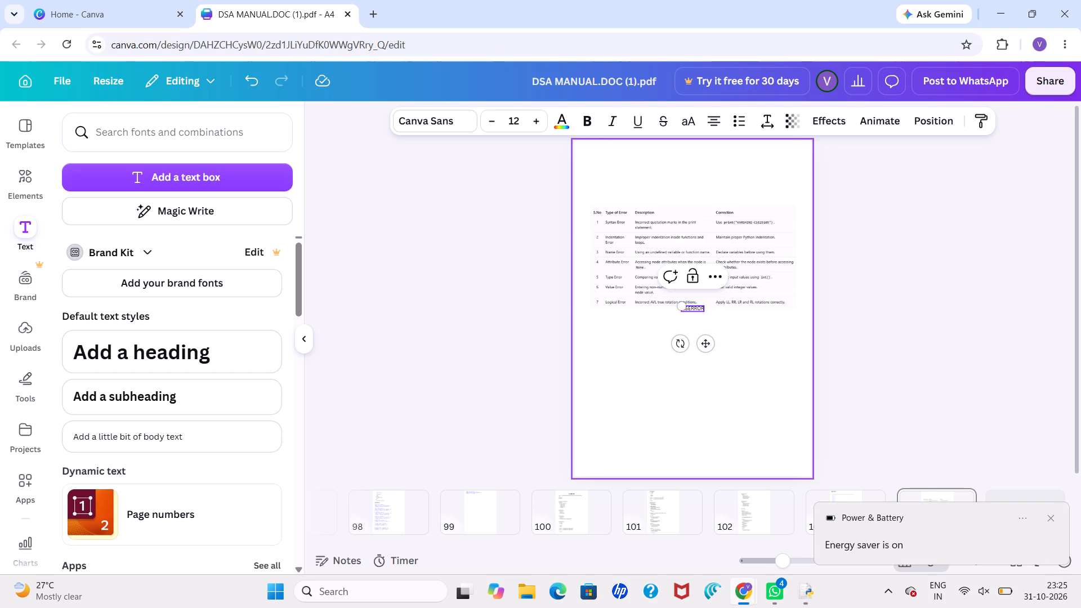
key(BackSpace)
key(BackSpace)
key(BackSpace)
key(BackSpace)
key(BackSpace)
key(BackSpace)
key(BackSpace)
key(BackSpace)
Enter "ERROR RABLE" as the heading text in the empty text box on page 104.
text(ERROR)
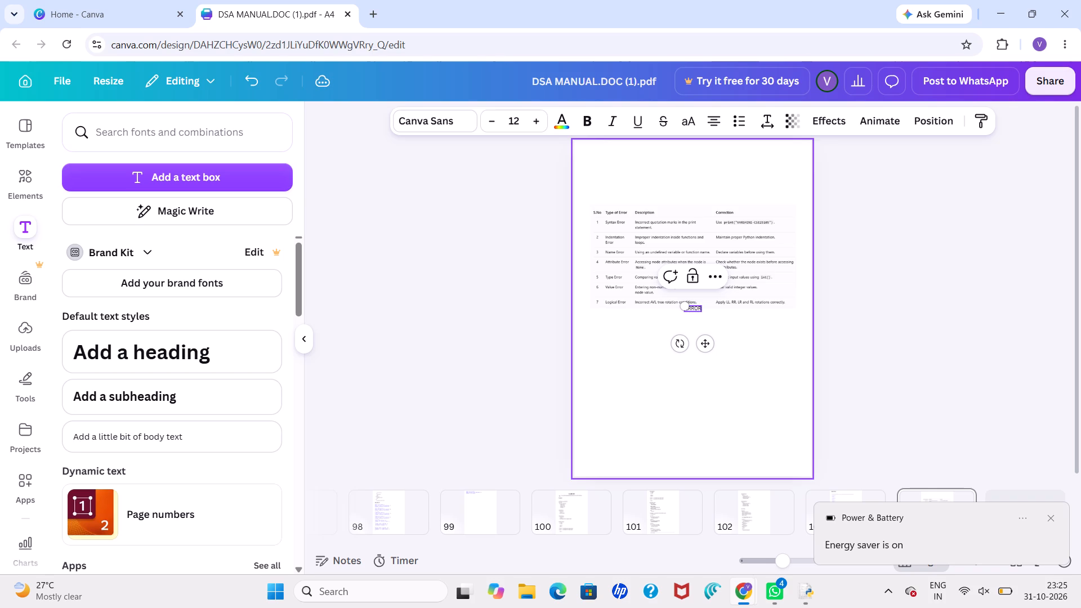
key(space)
text(RABLE)
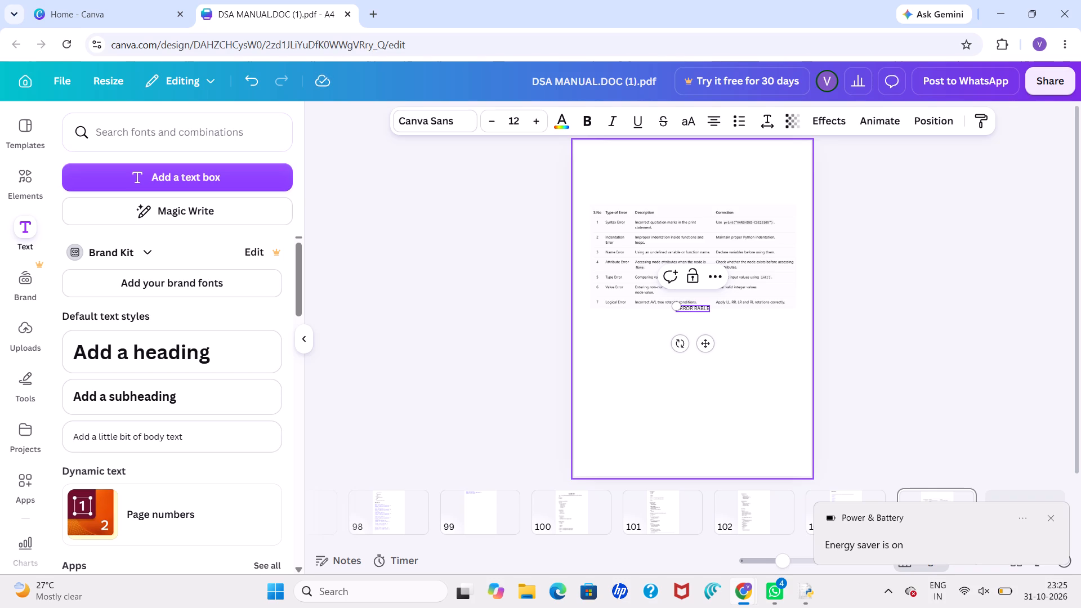
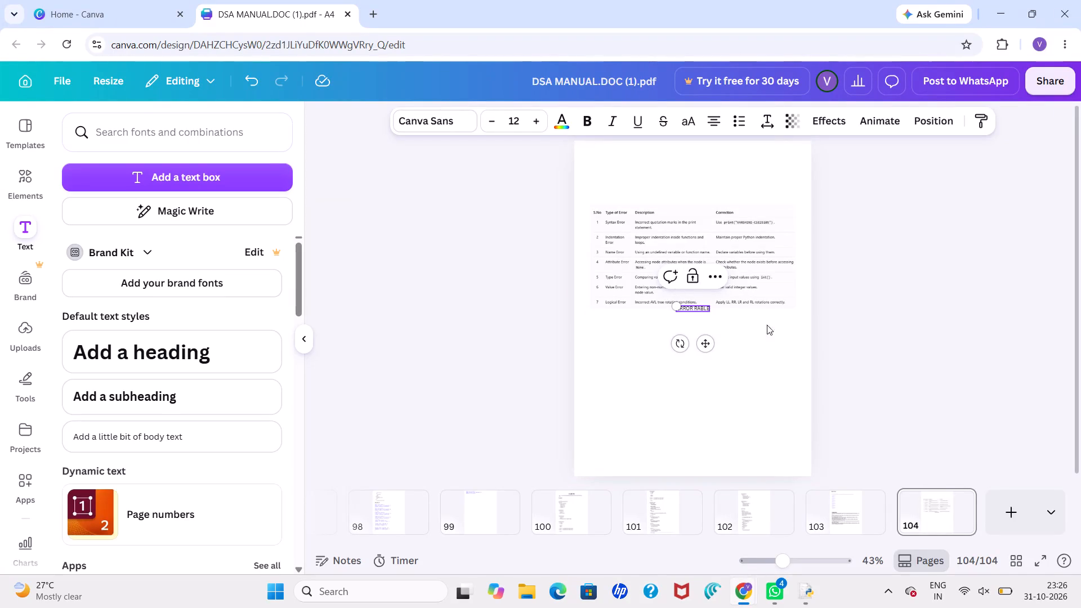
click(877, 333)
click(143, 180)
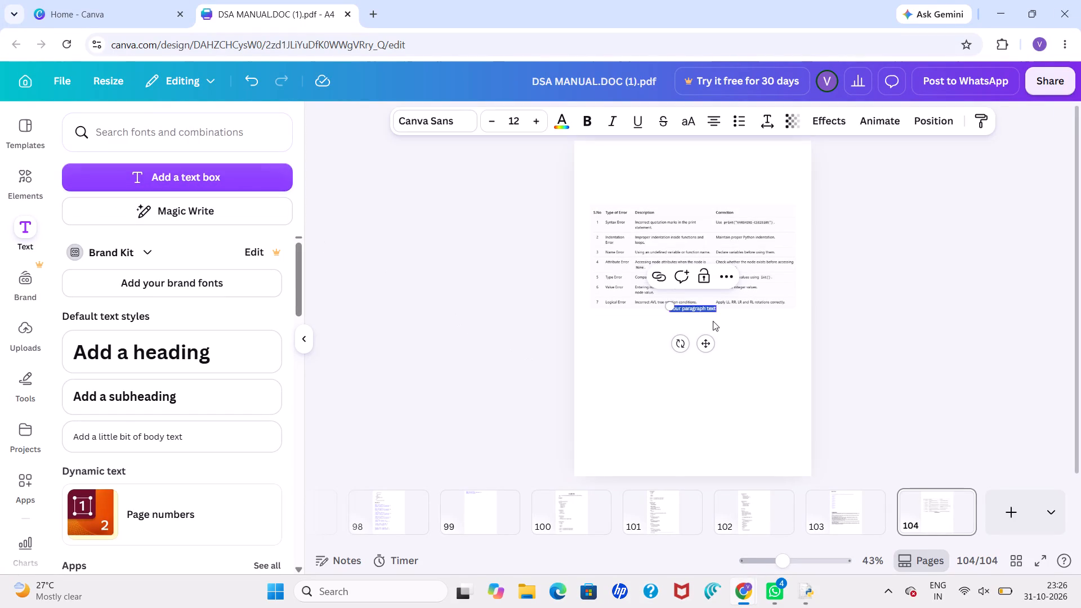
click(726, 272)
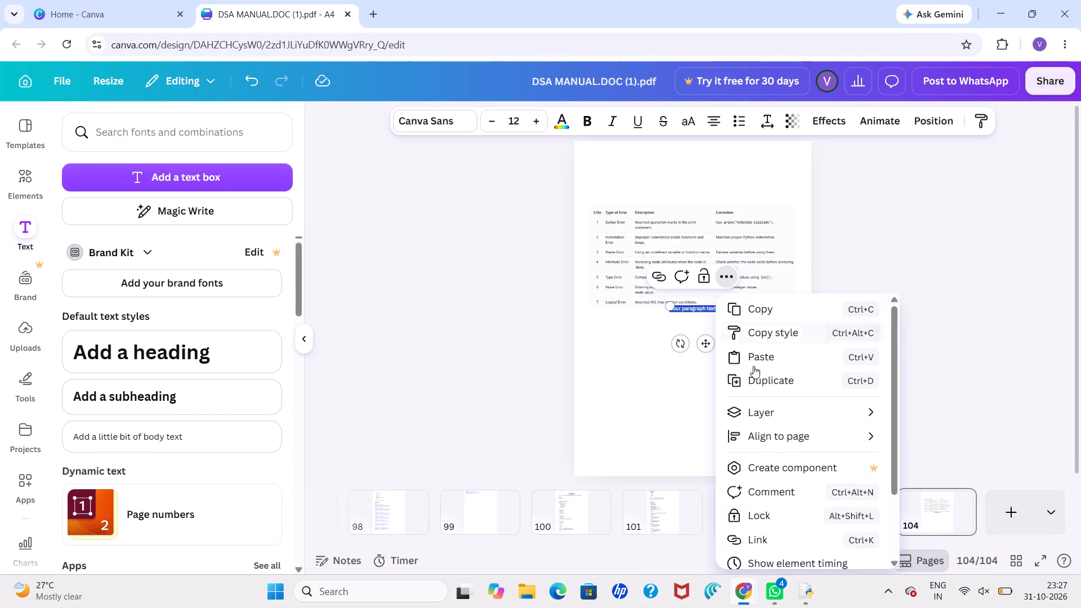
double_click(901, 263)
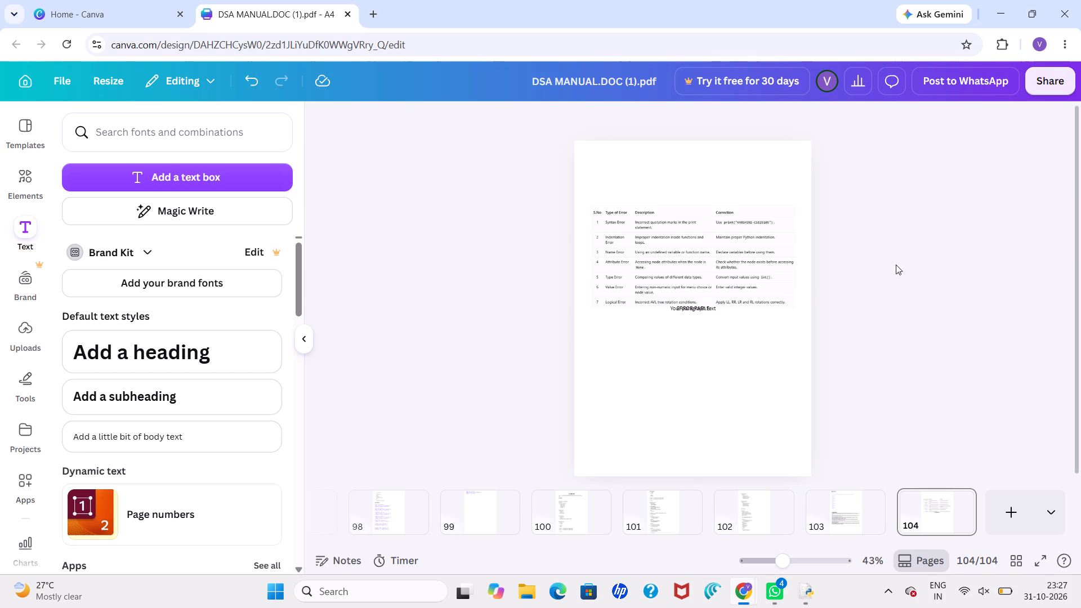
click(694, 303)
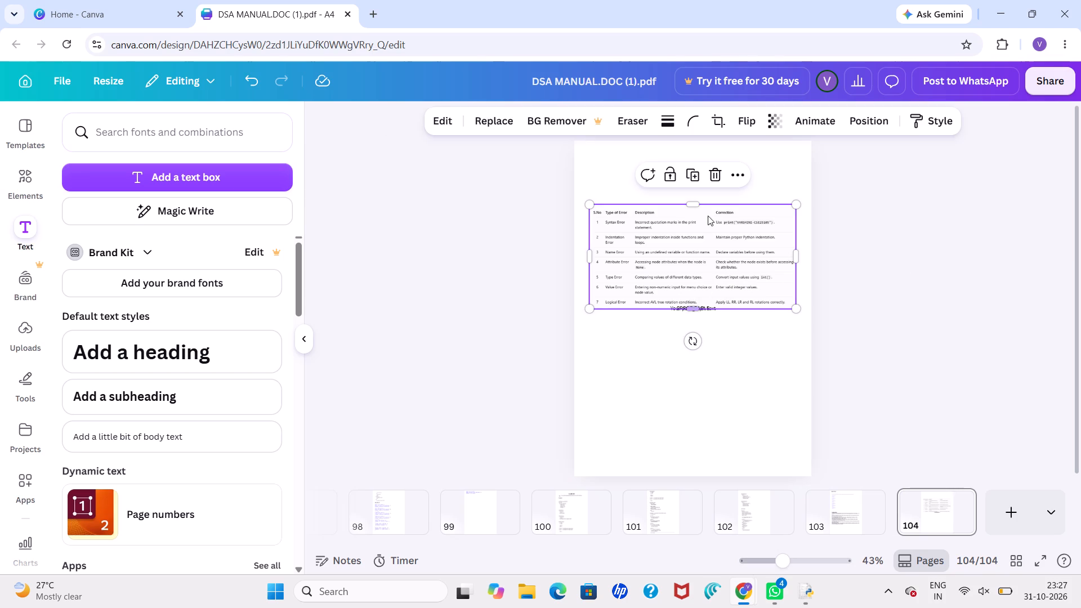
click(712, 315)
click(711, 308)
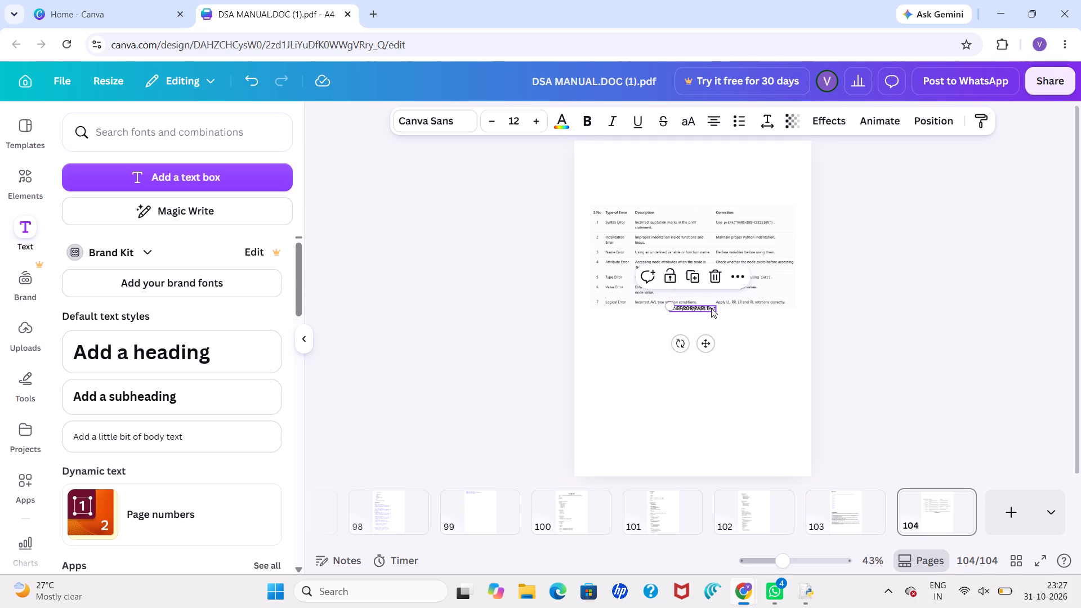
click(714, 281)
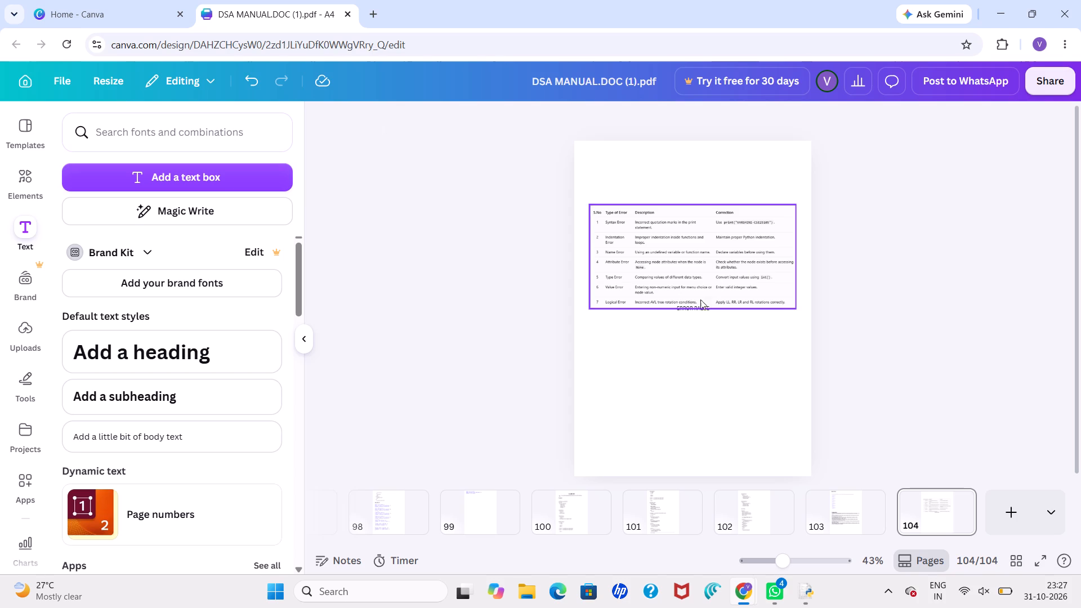
Move the "ERROR RABLE" heading on page 104 to just above the error table, aligned with its left edge.
click(696, 309)
drag(704, 351, 615, 234)
click(962, 204)
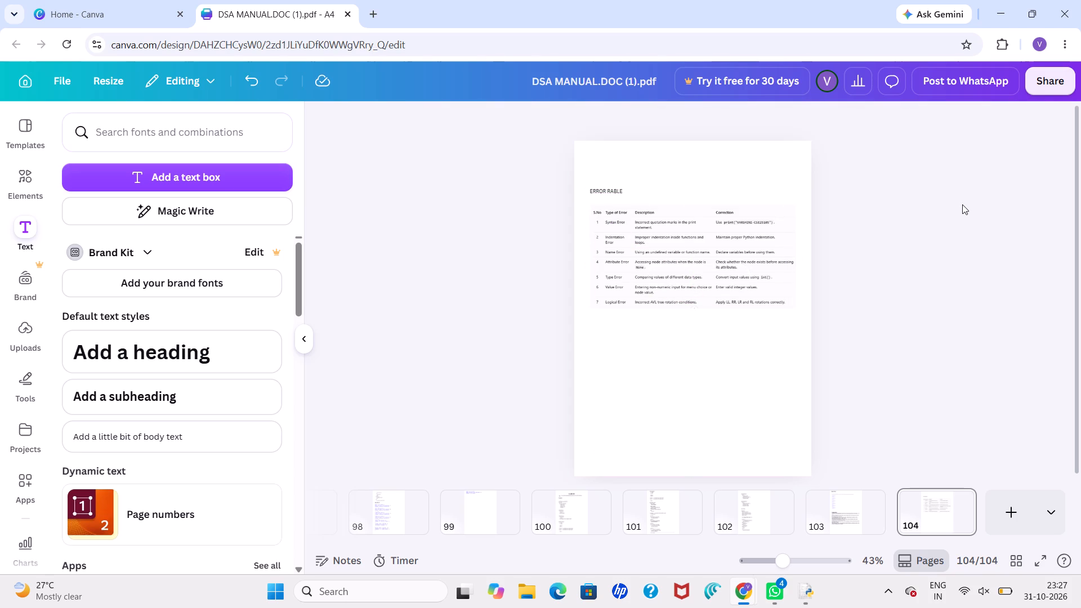
Correct the misspelled heading above the table on page 104 to read "ERROR TABLE".
click(610, 193)
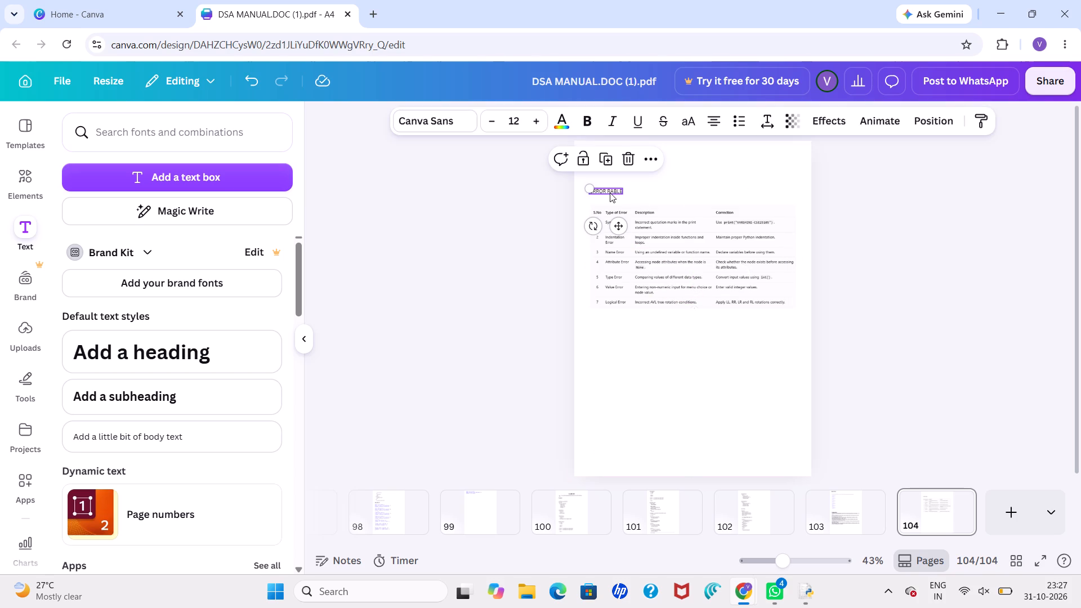
click(610, 189)
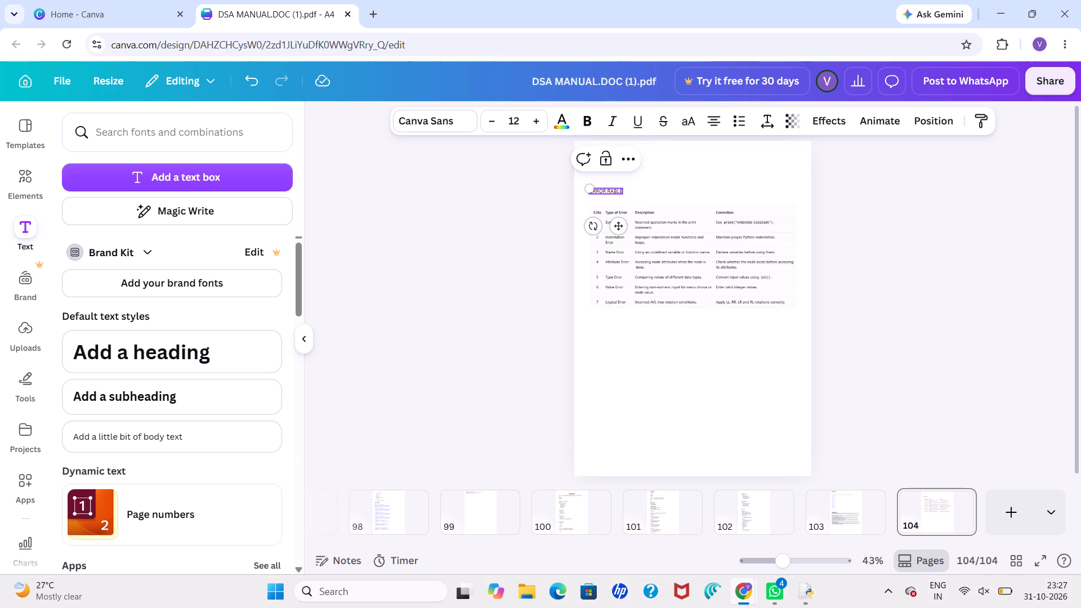
key(BackSpace)
key(t)
click(870, 250)
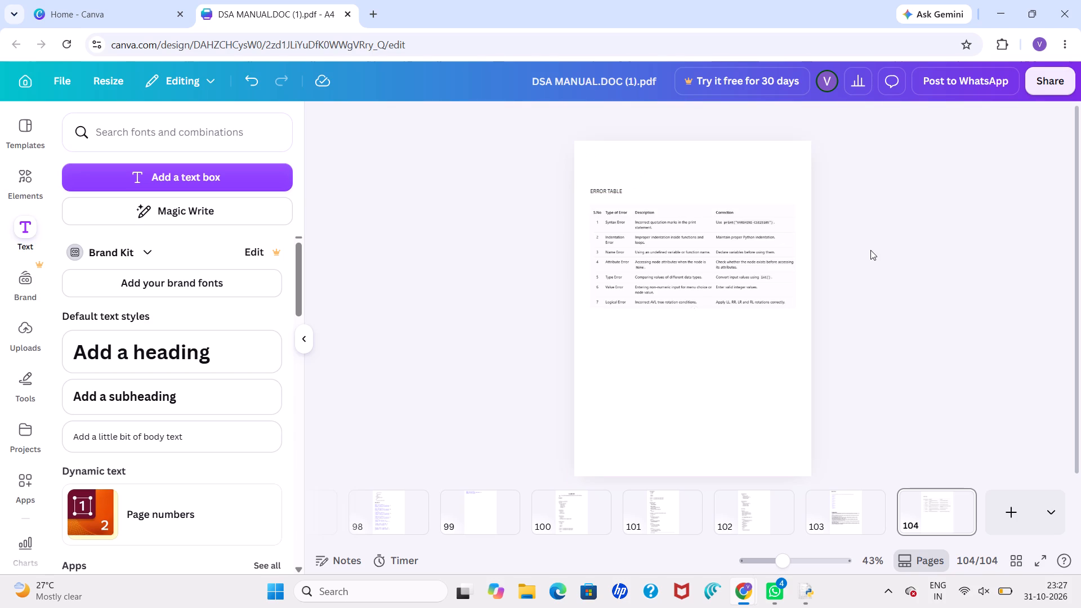
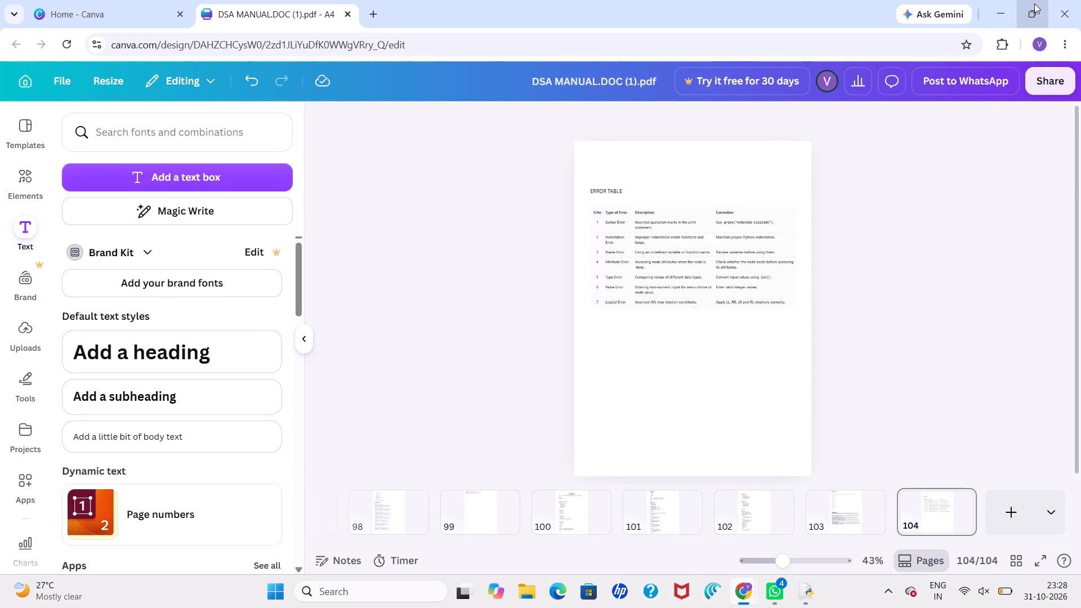
Return the Canva window to its half-screen size to view the reference manual PDF in WhatsApp beside it.
click(938, 42)
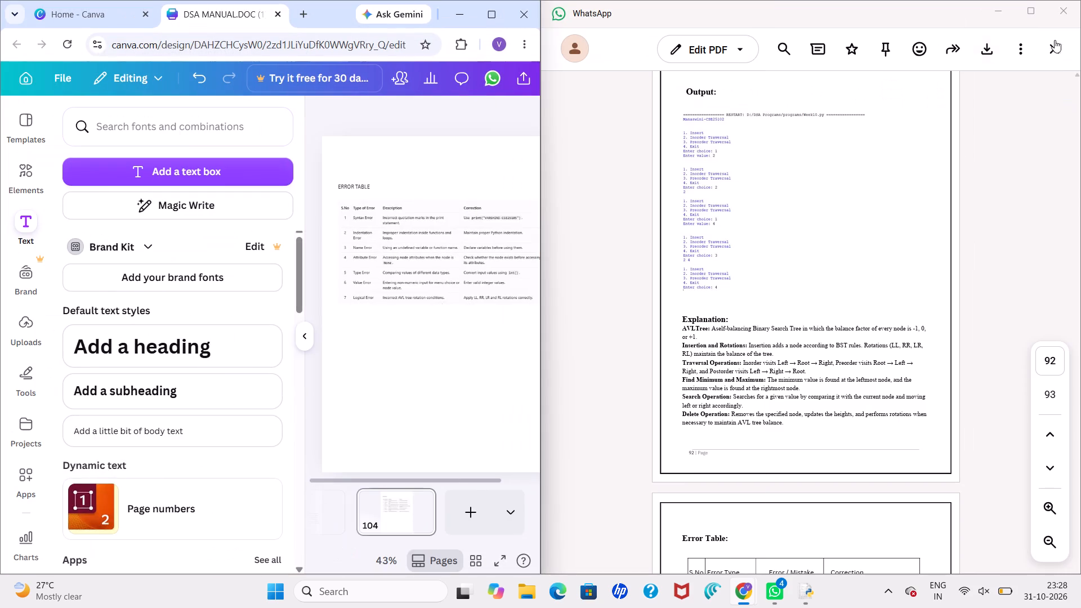
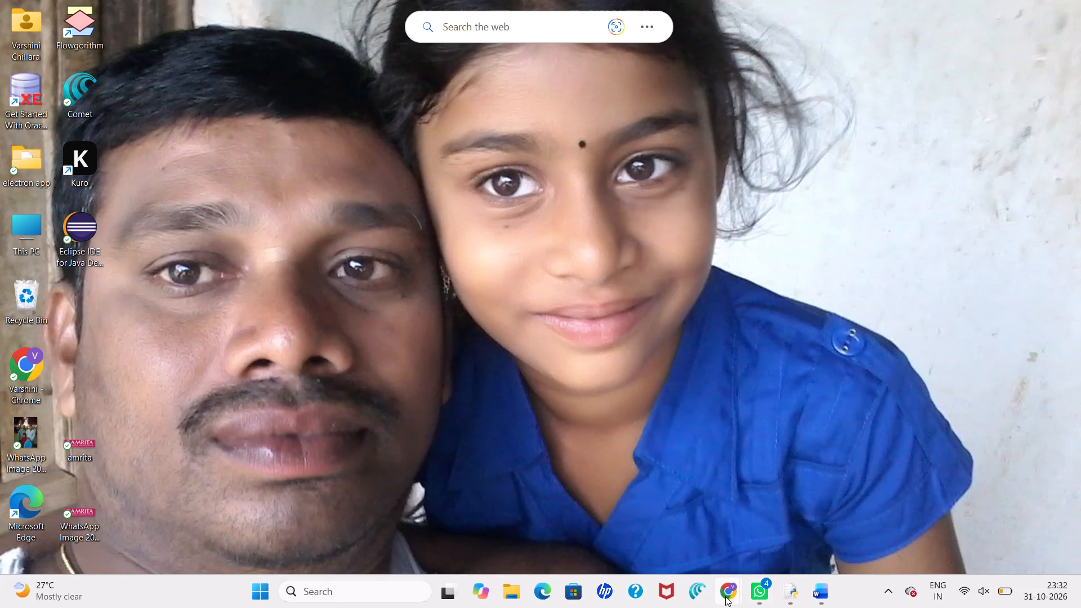
click(658, 540)
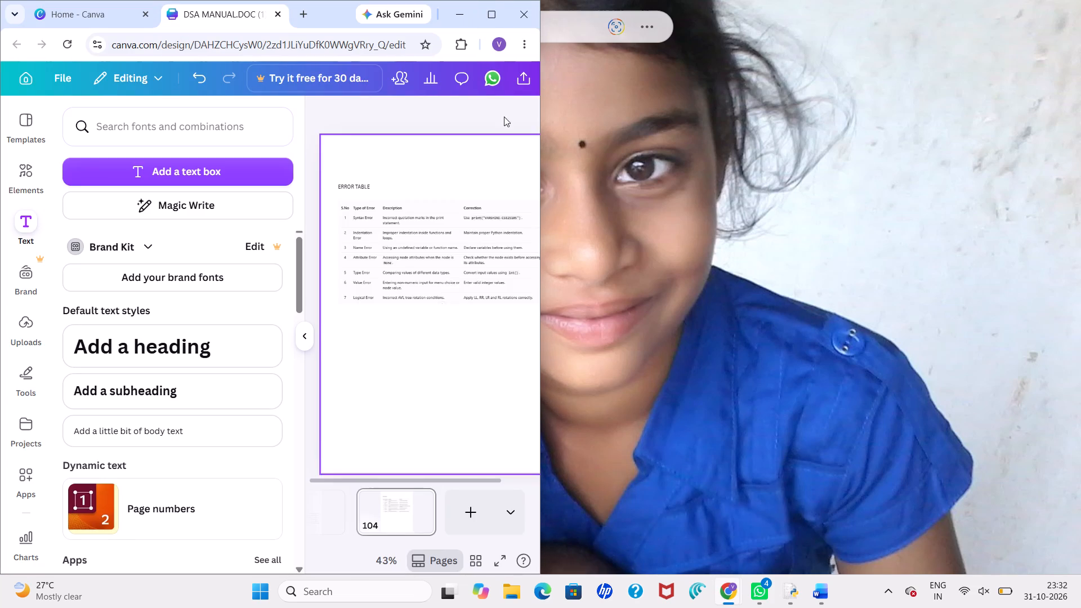
click(493, 6)
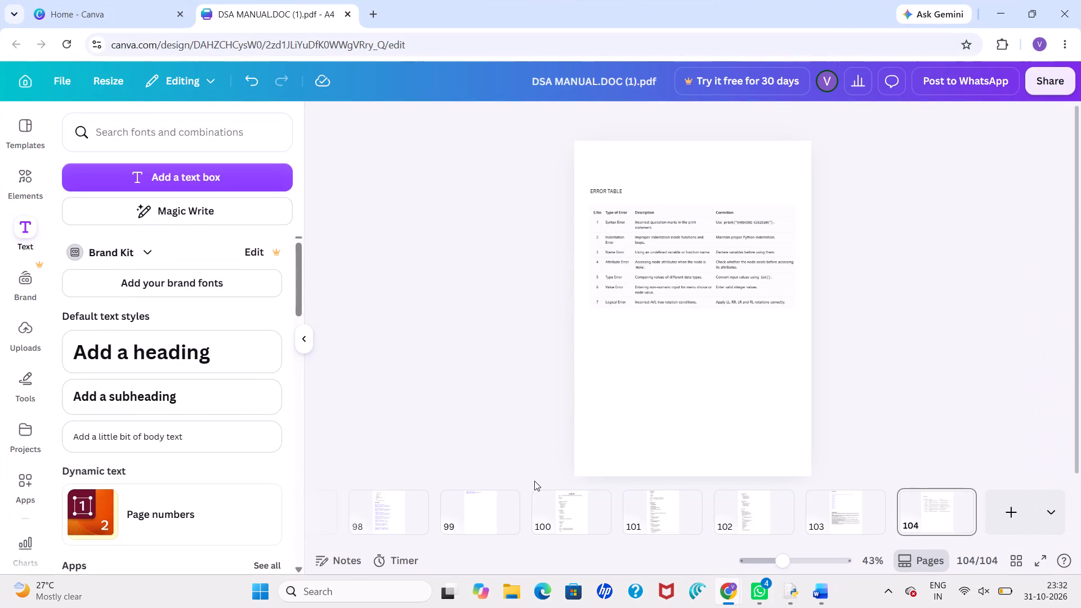
scroll(528, 498, right, 18)
scroll(528, 498, right, 20)
scroll(528, 498, right, 20)
scroll(528, 498, right, 20)
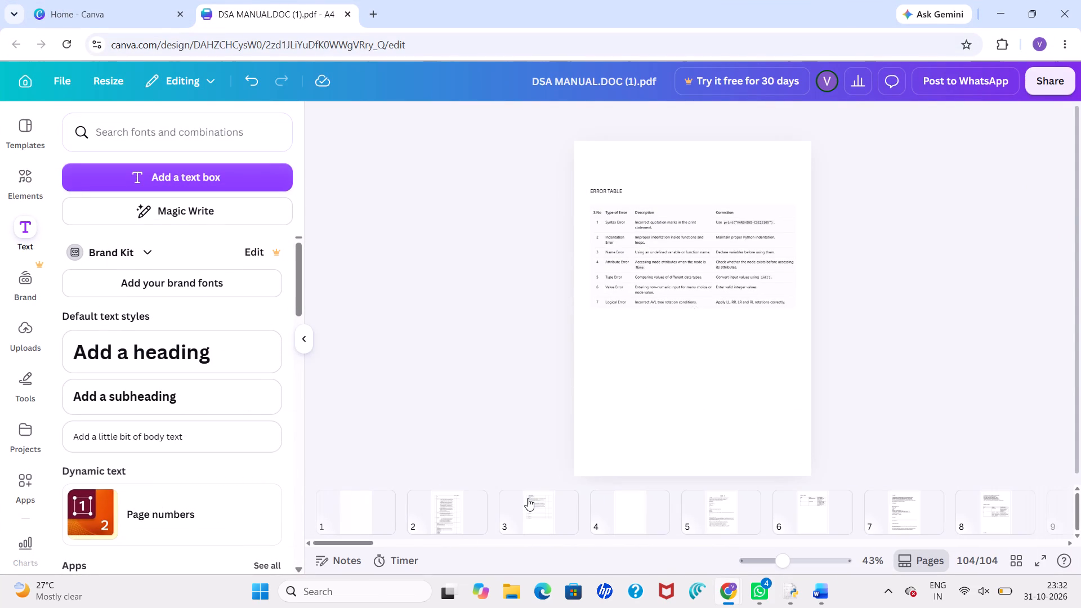
click(345, 525)
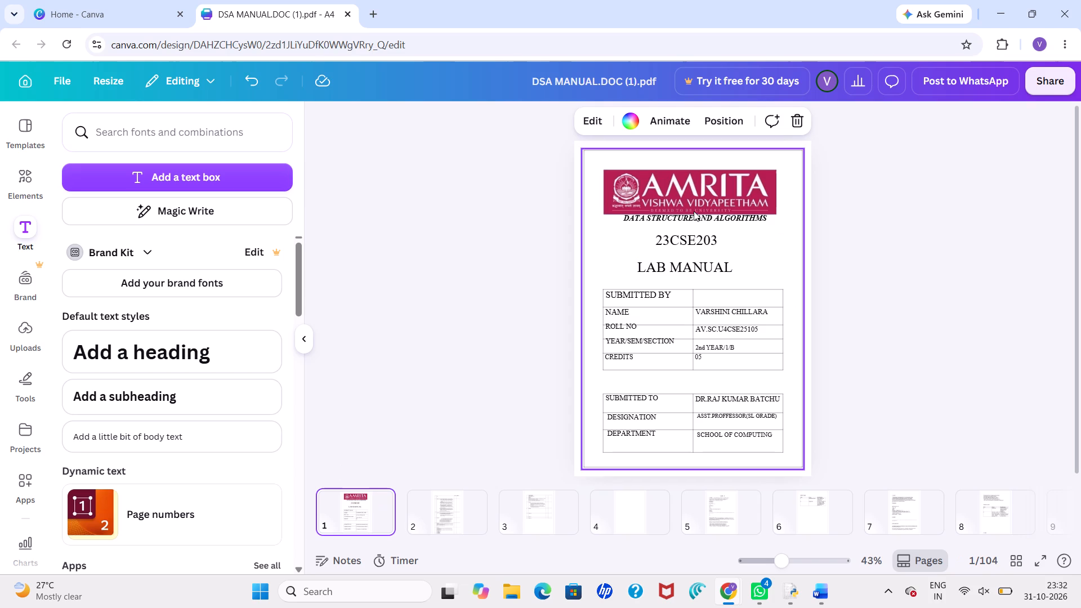
drag(692, 214, 692, 221)
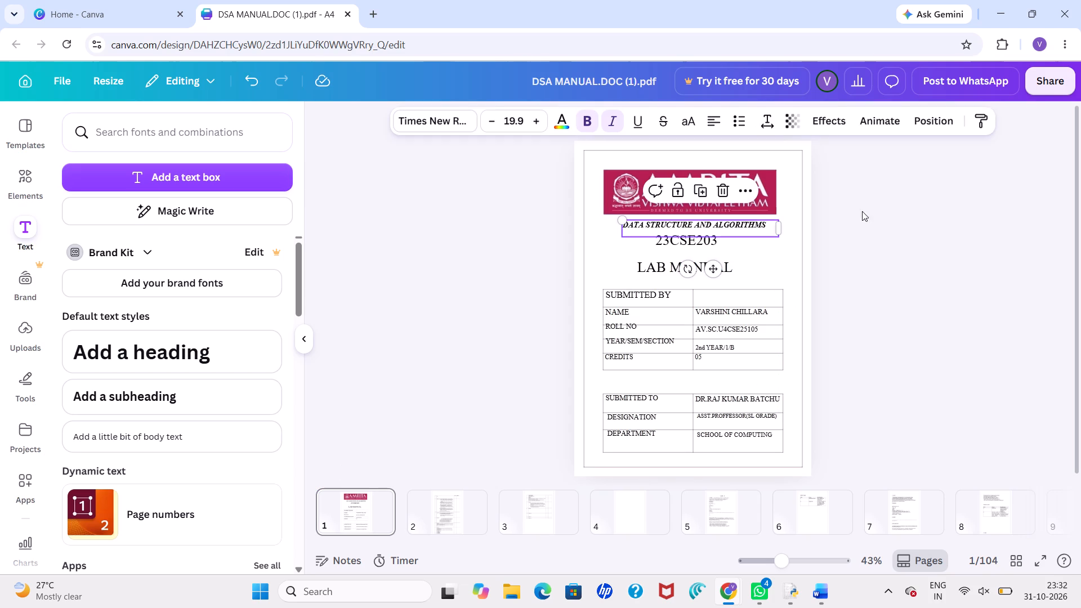
click(889, 212)
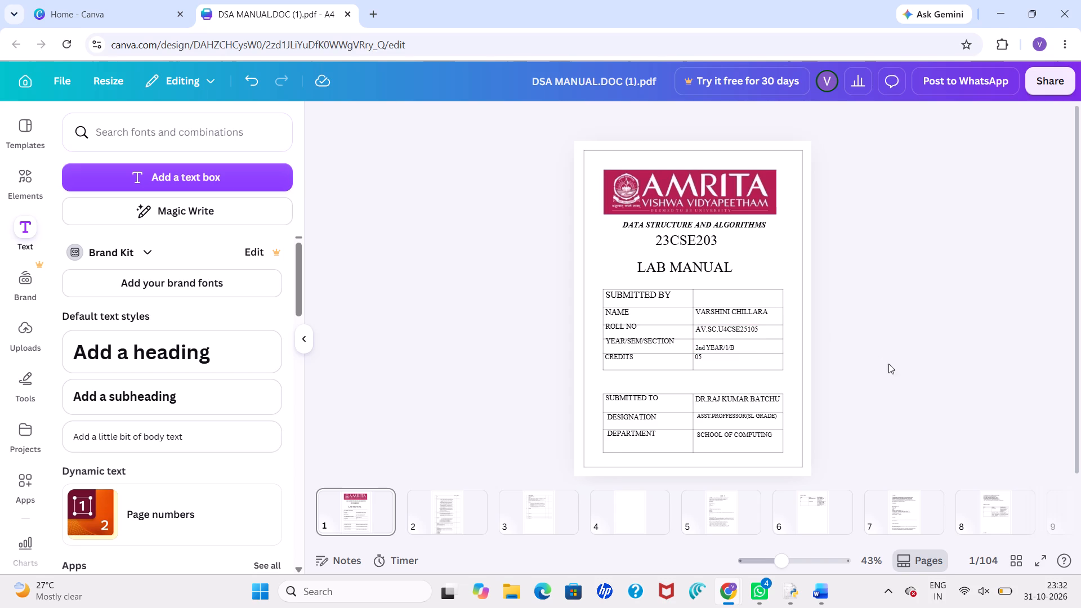
Move the two overlapping text lines in the WEEK 2 entry of page 2's index off the page.
click(454, 504)
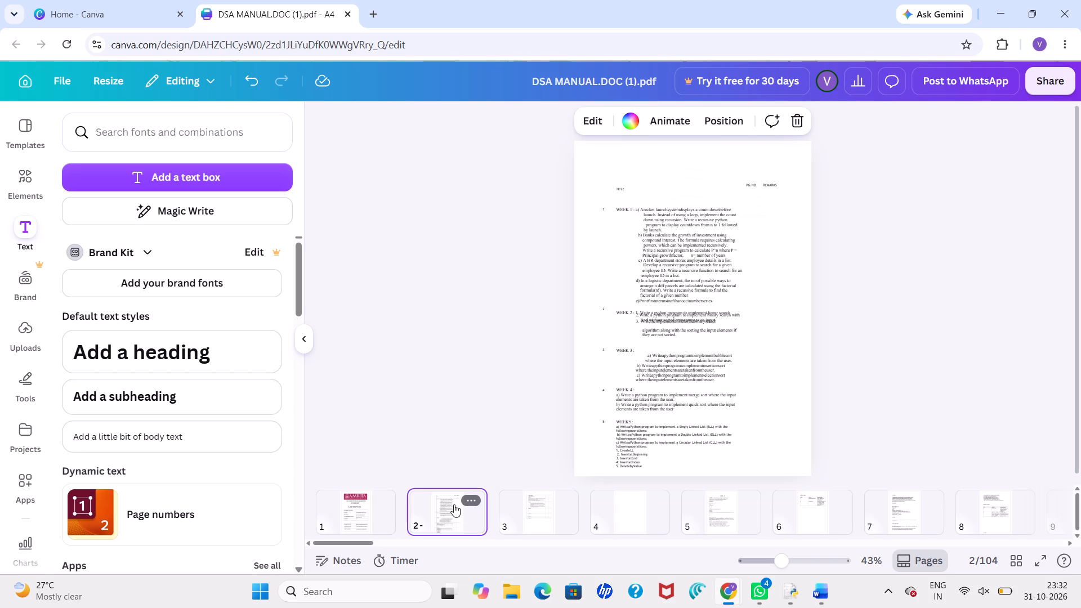
click(747, 415)
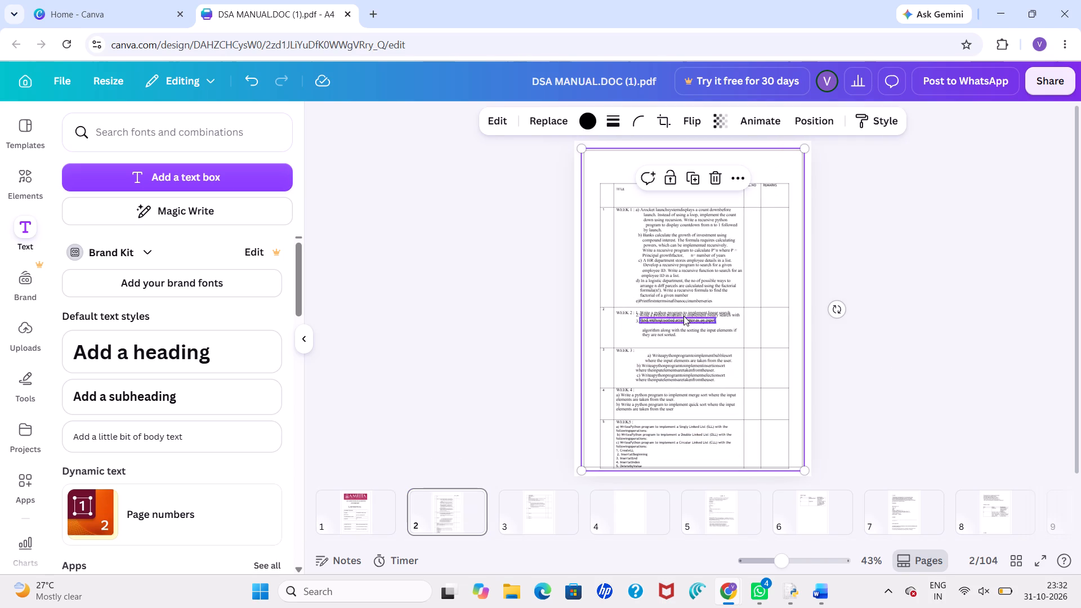
click(682, 315)
drag(682, 315, 668, 336)
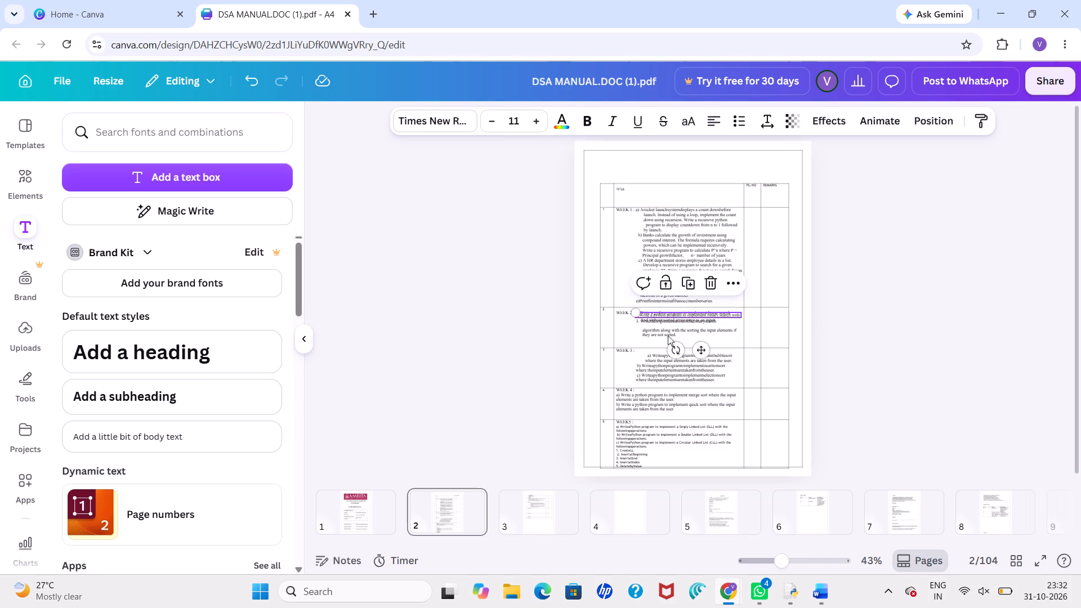
drag(668, 336, 568, 333)
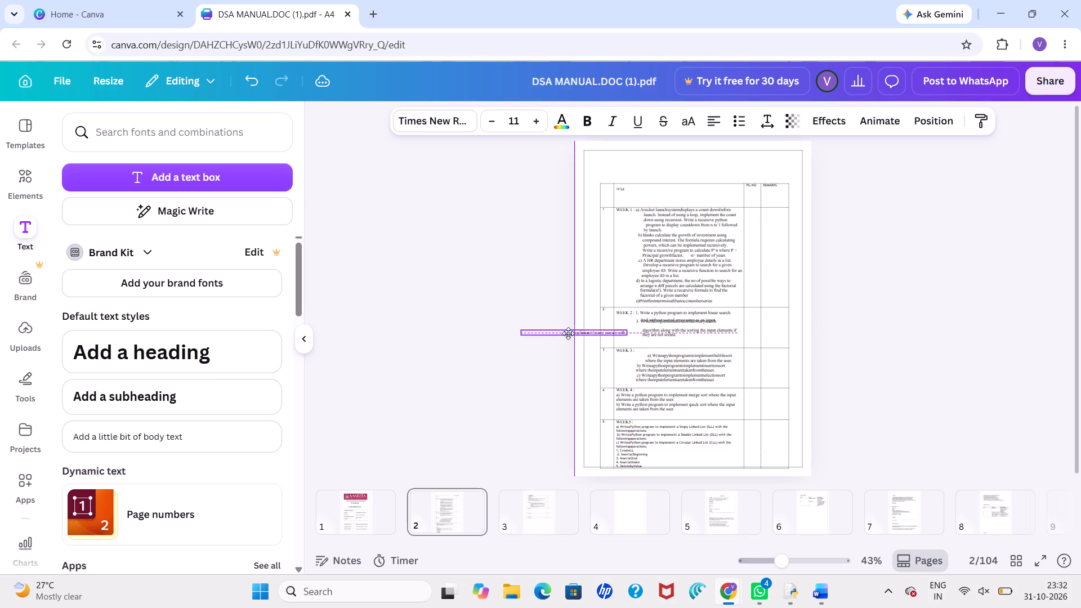
drag(568, 333, 501, 314)
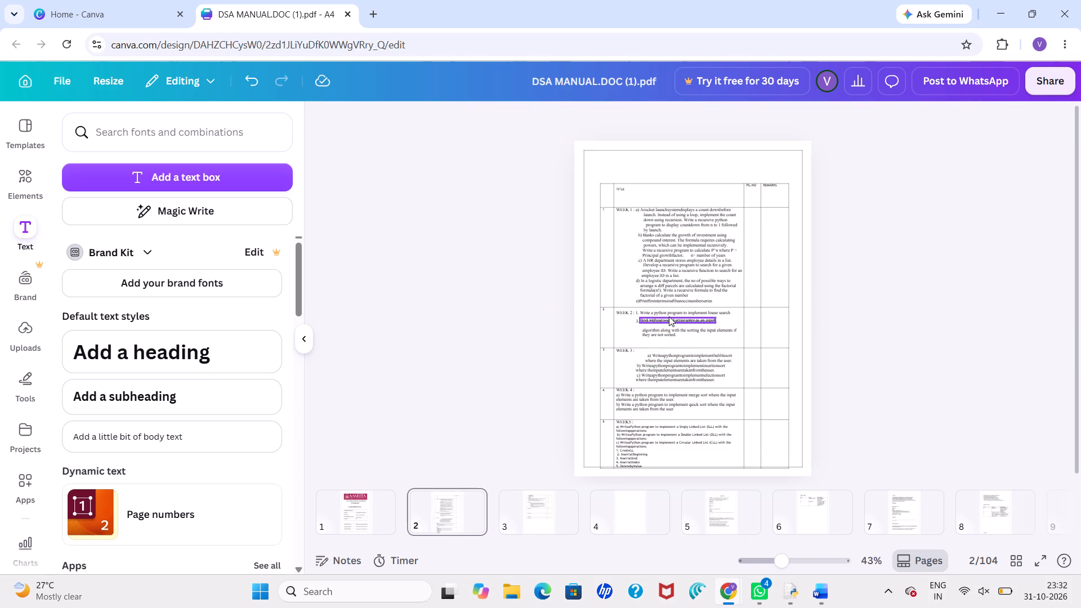
drag(669, 316, 512, 312)
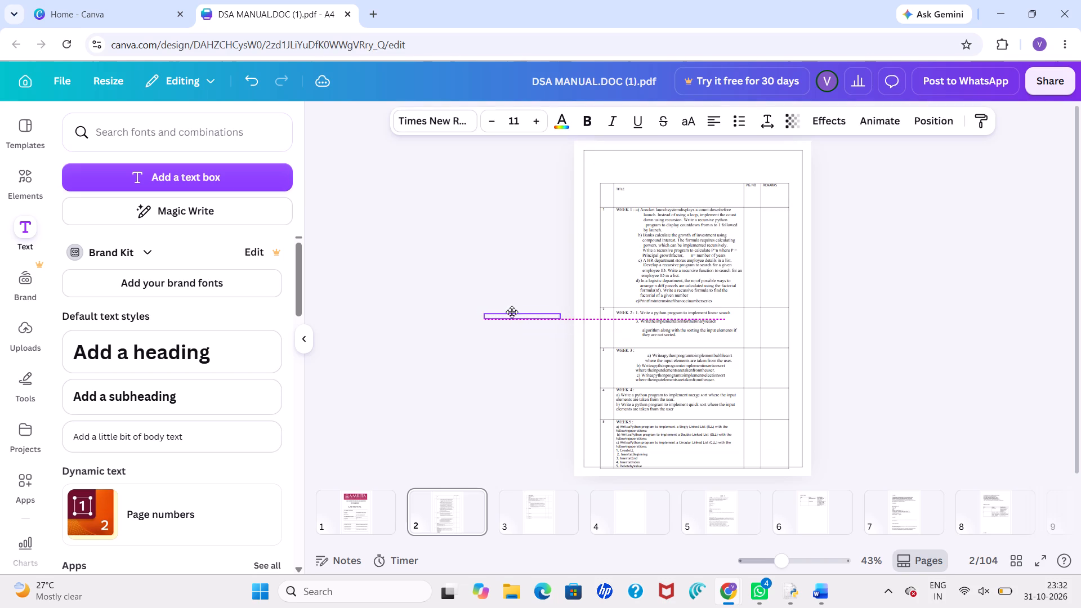
drag(512, 312, 507, 310)
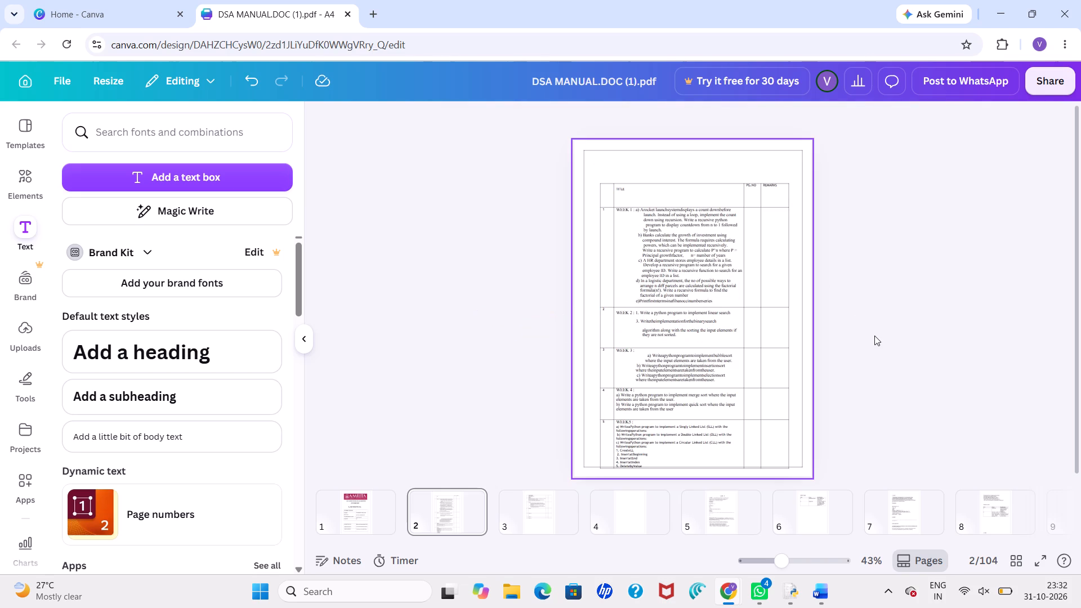
Check the rest of the index on page 3, and delete the table border graphic from page 2.
click(640, 518)
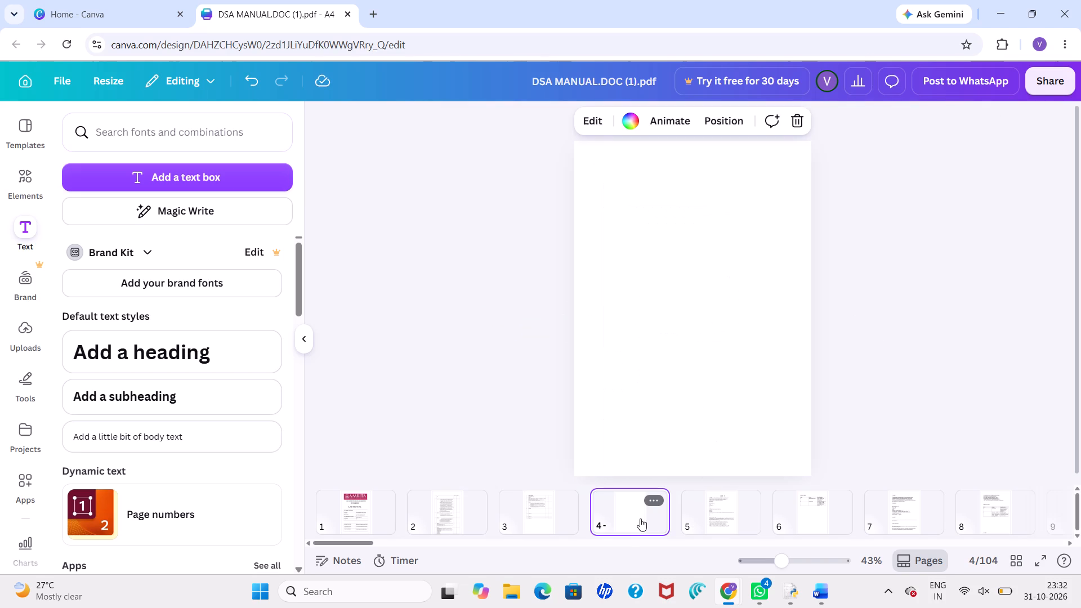
click(553, 522)
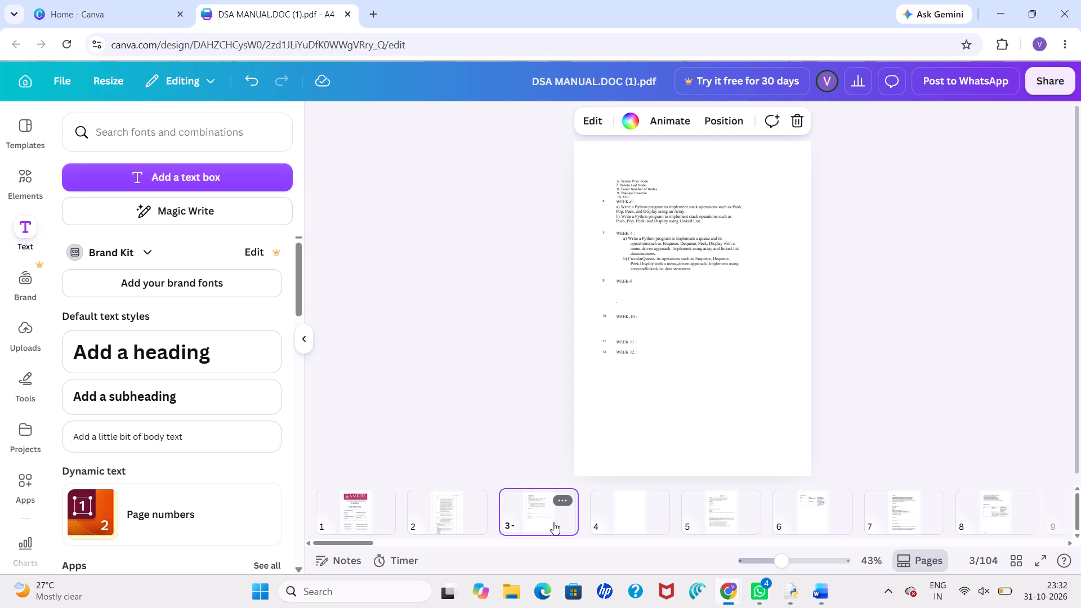
click(637, 281)
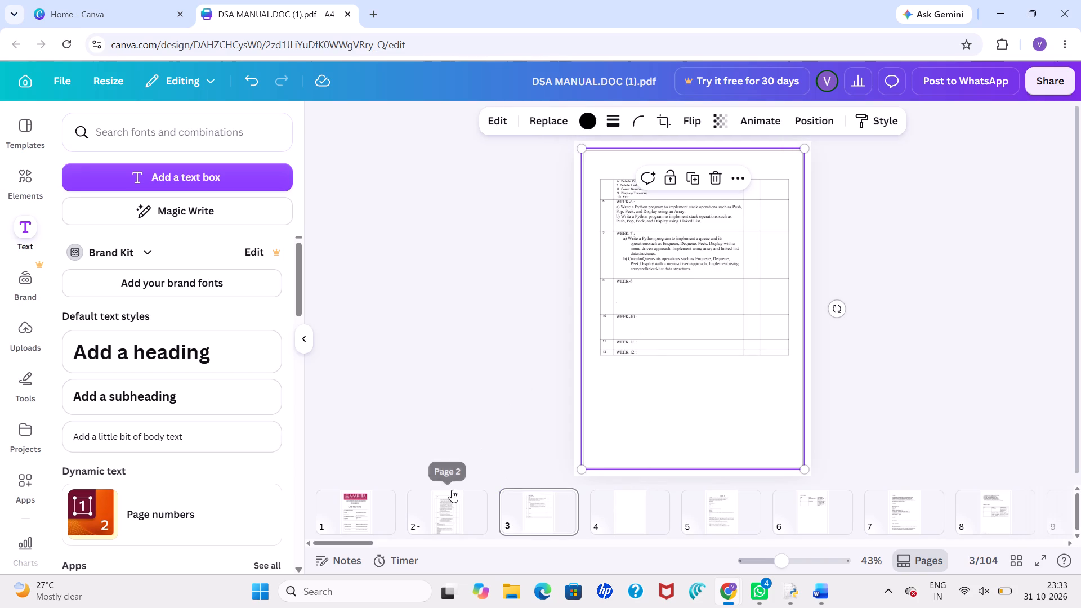
click(444, 518)
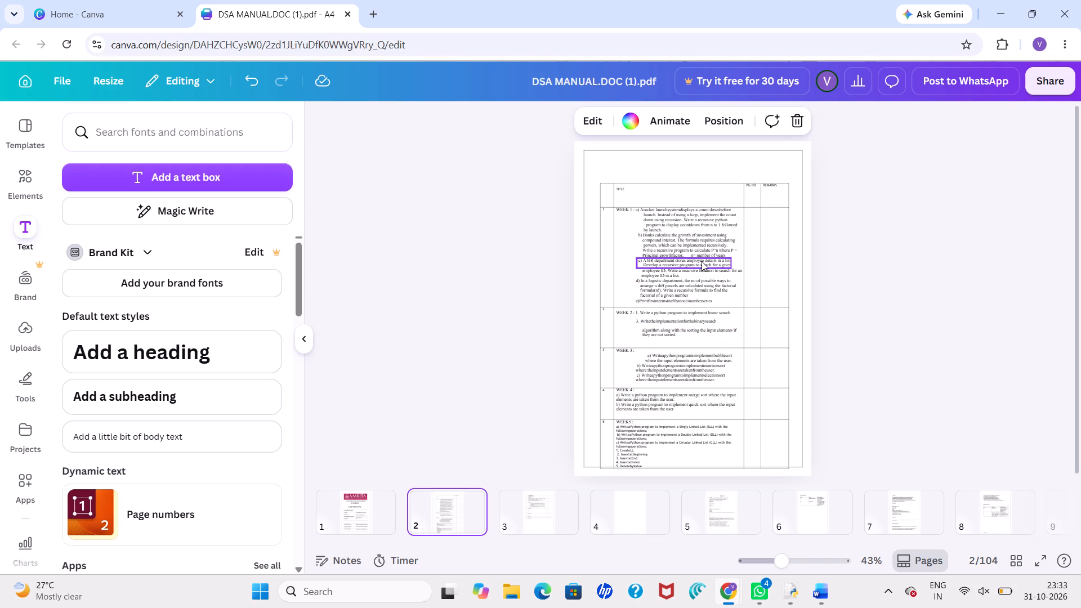
click(606, 184)
click(717, 172)
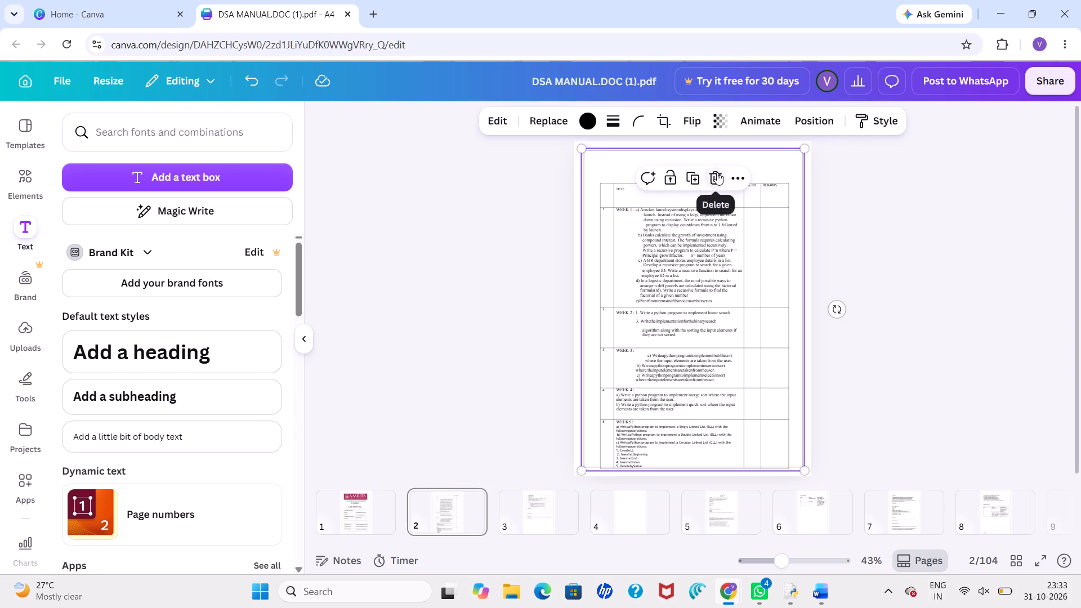
Delete the WEEK 1 text on calculating P^n recursively and the countdown lines beginning "launch. Instead of using a loop".
click(712, 249)
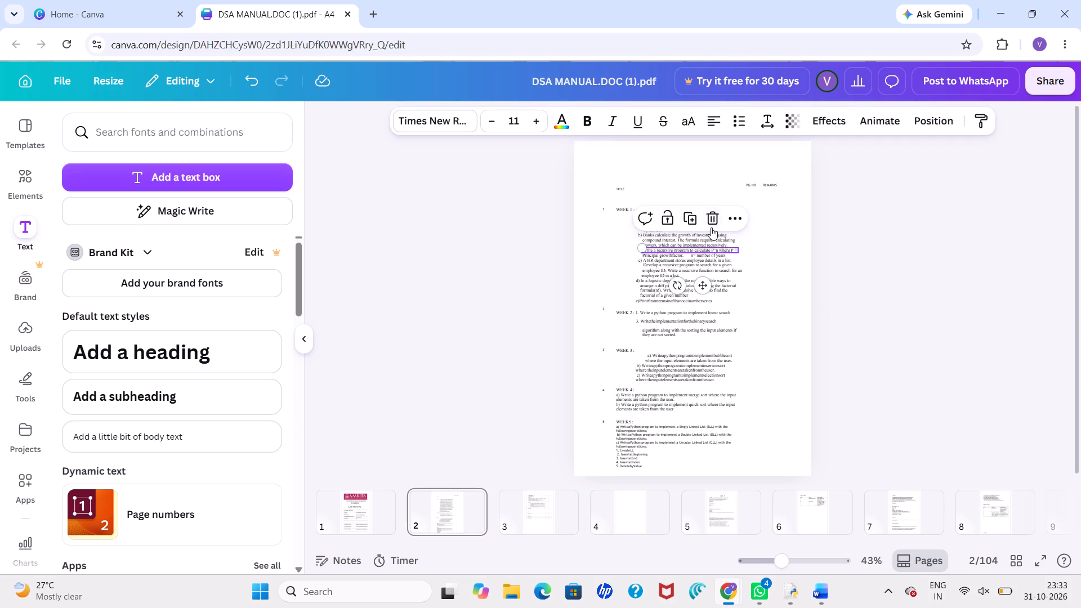
click(712, 218)
click(709, 218)
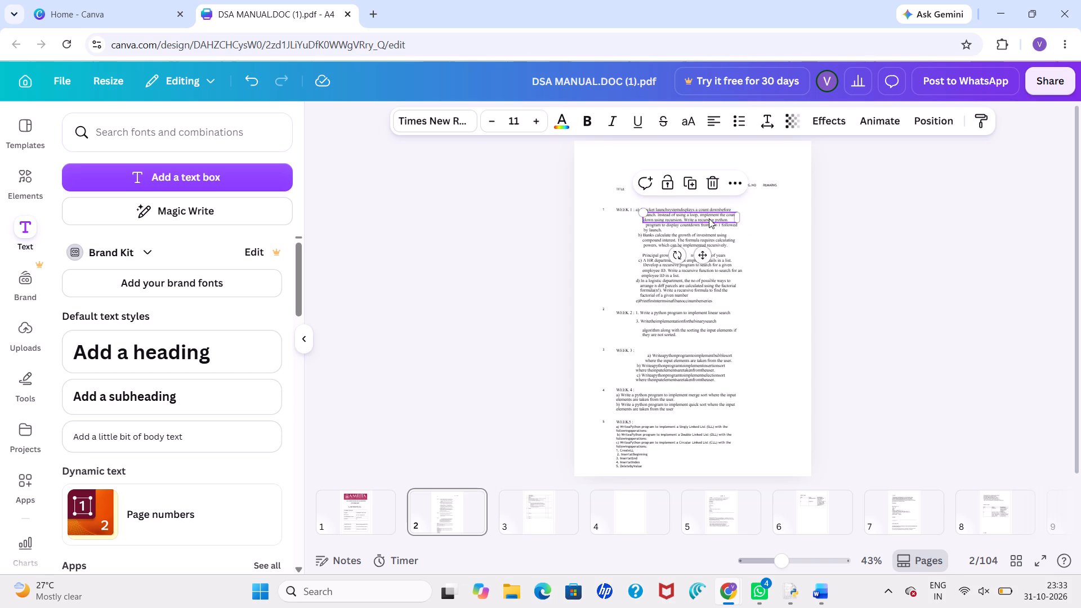
click(714, 180)
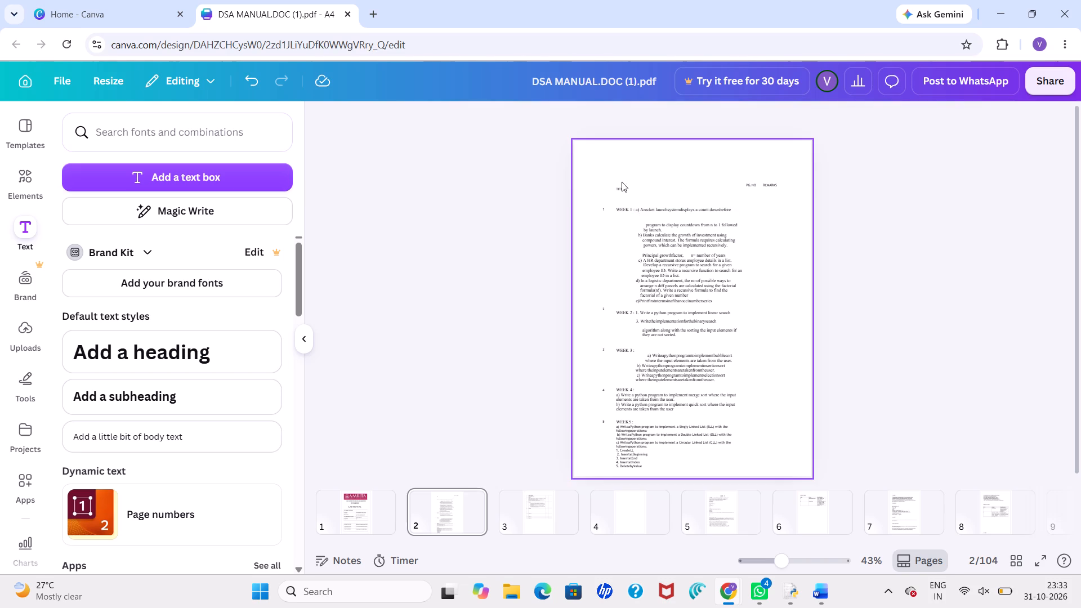
Delete the title, page number and remarks column headings from the index on page 2.
click(620, 189)
click(648, 154)
click(751, 188)
click(754, 185)
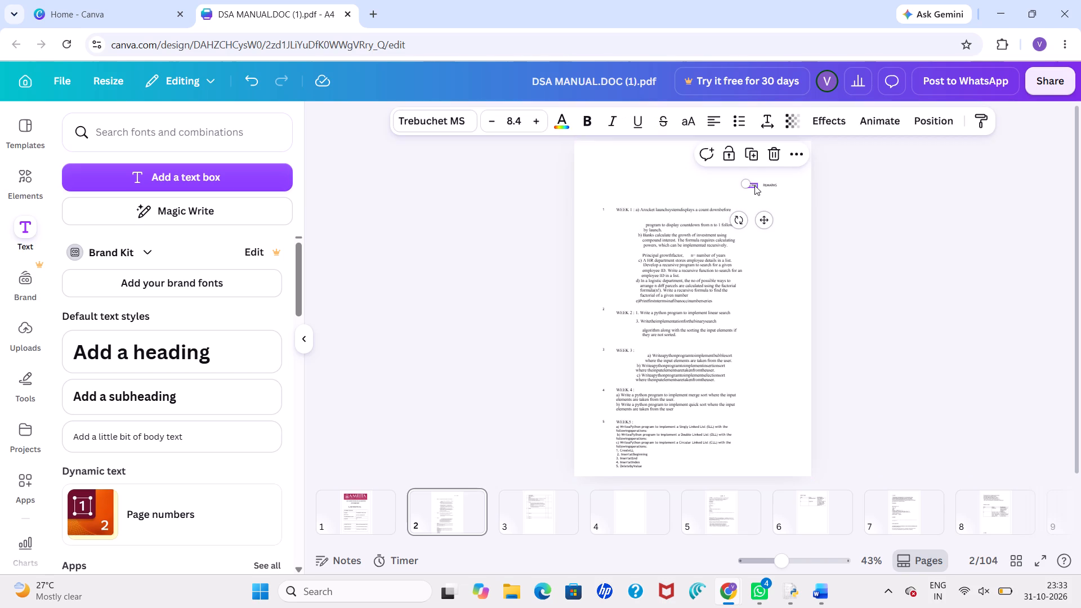
click(773, 164)
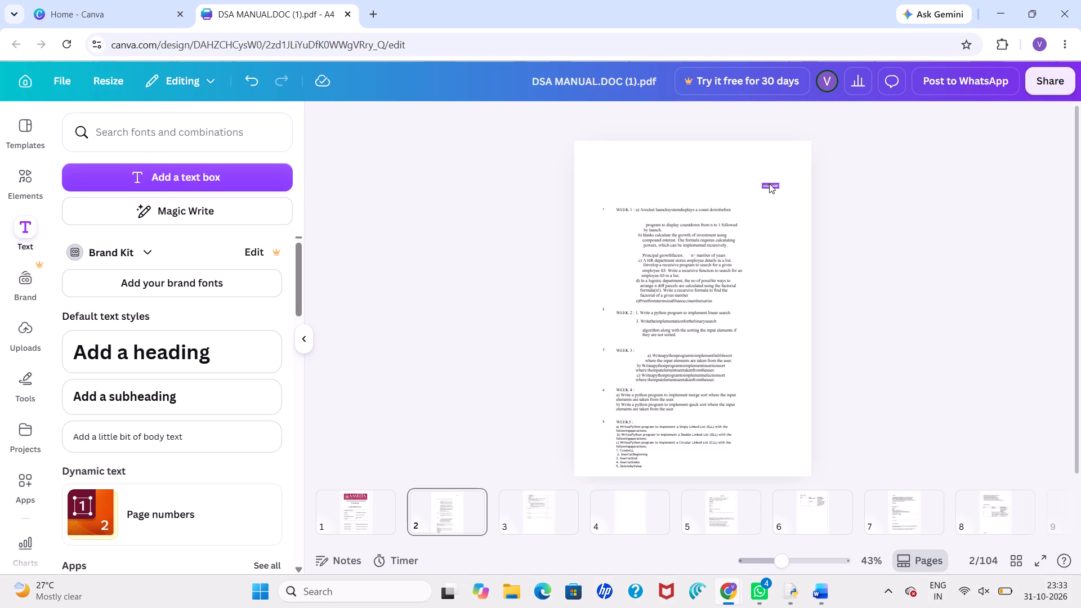
click(769, 184)
click(788, 159)
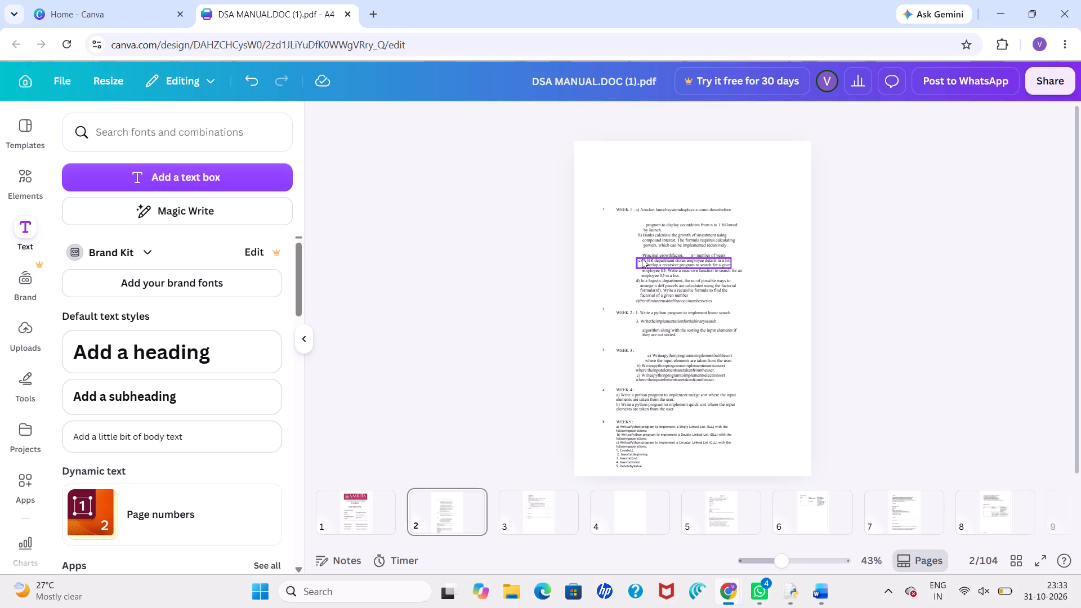
Delete the WEEK 1 text on the HR department, the compound interest formula and the program to display the countdown.
click(642, 258)
click(709, 233)
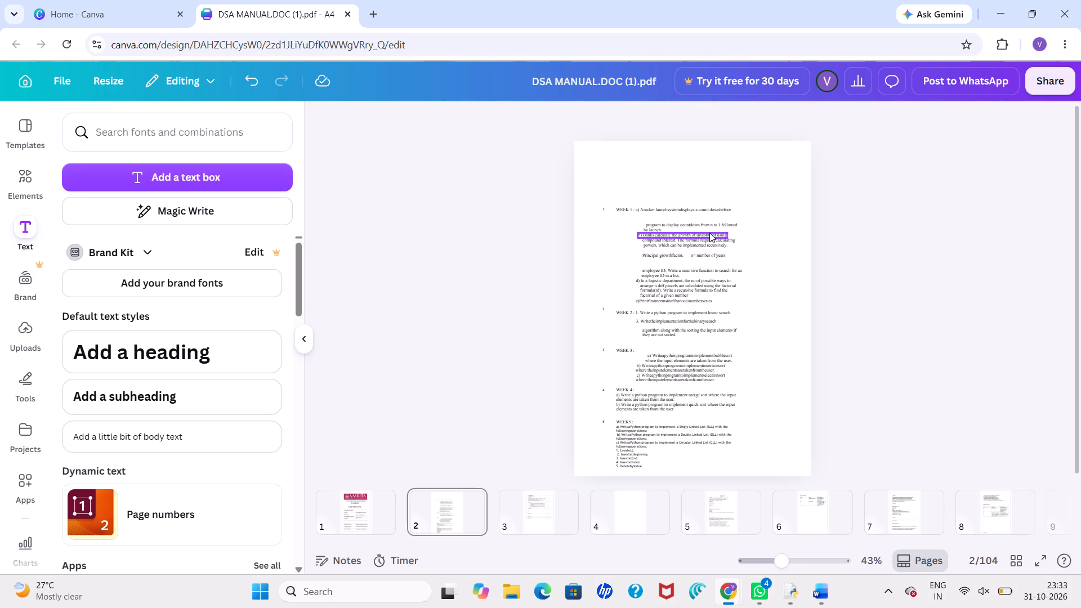
click(696, 237)
click(707, 202)
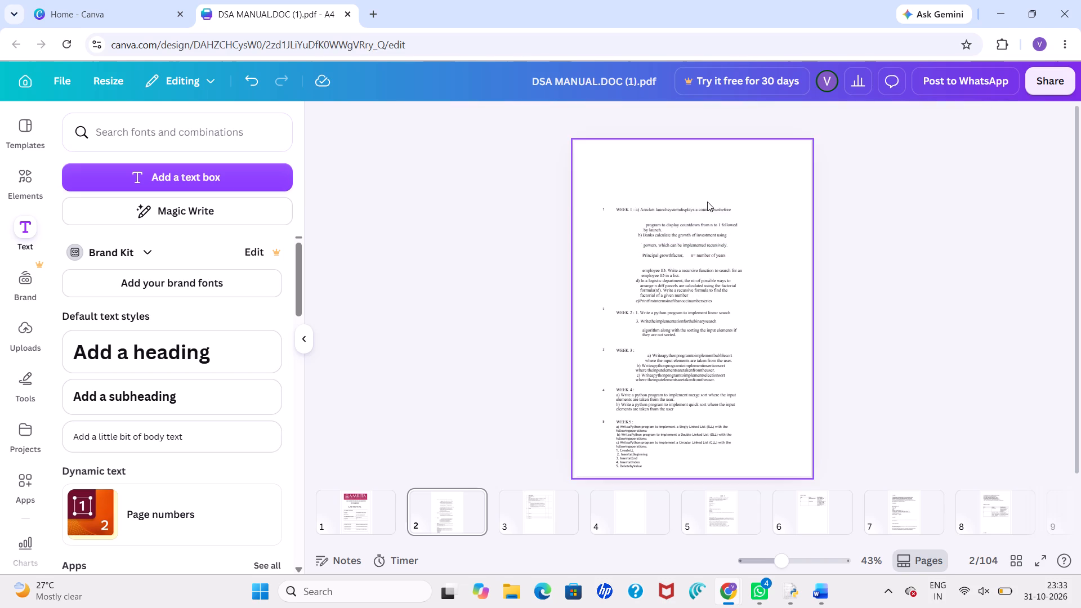
click(682, 225)
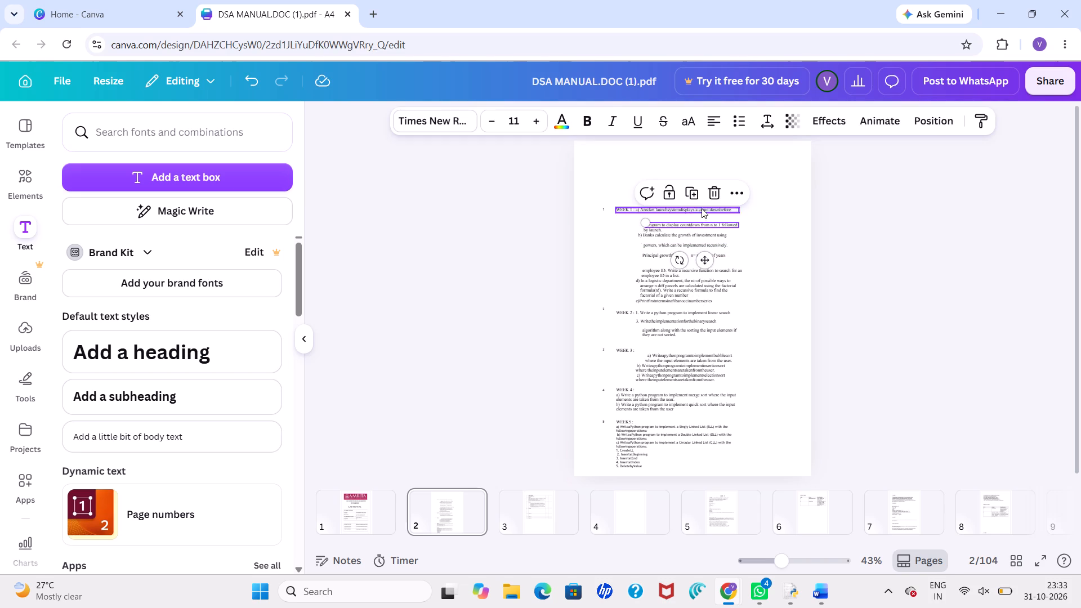
click(715, 191)
Delete the WEEK 1 heading line with the rocket launch question and the line on banks calculating investment growth.
drag(708, 206, 708, 207)
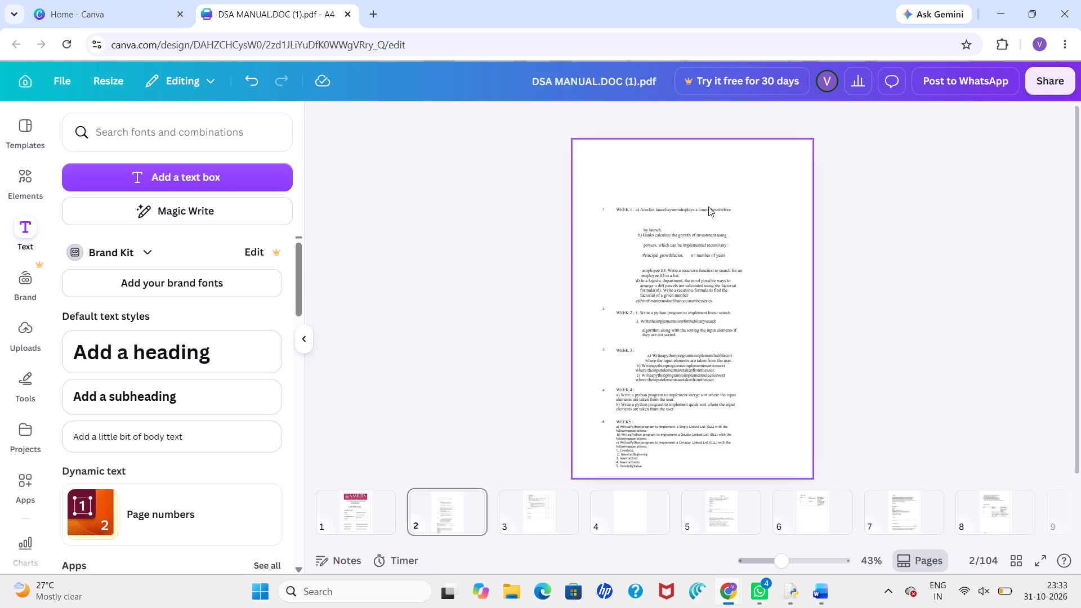
drag(708, 207, 707, 212)
click(707, 212)
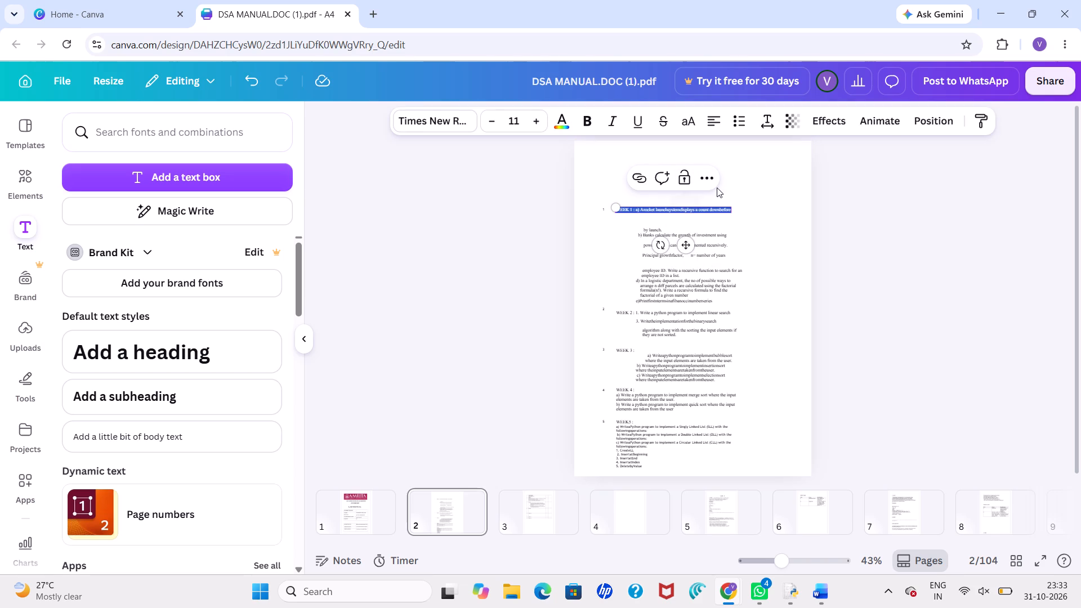
click(712, 180)
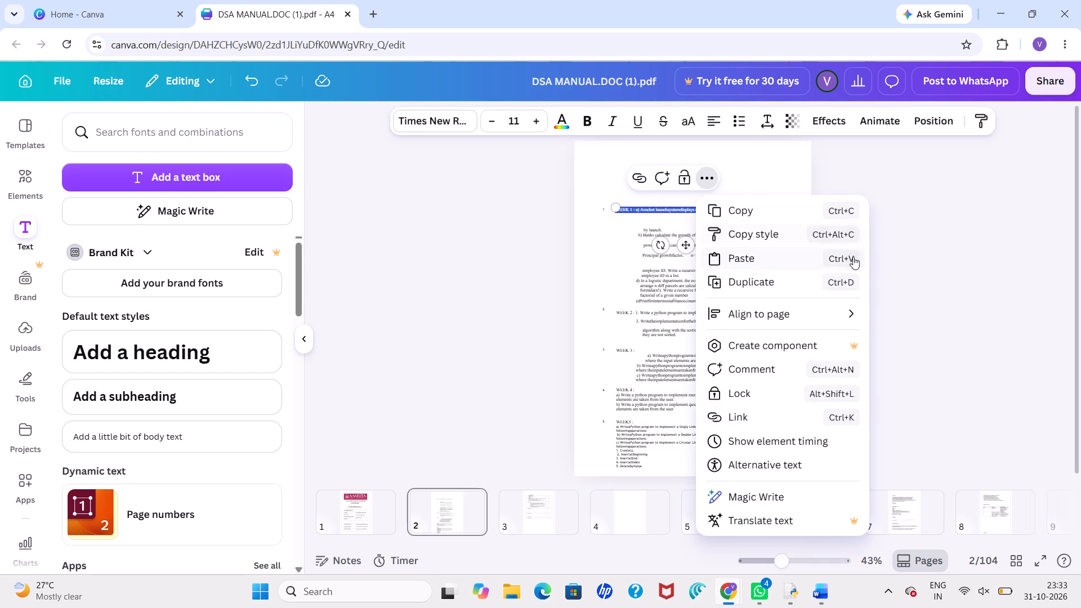
click(870, 258)
click(663, 207)
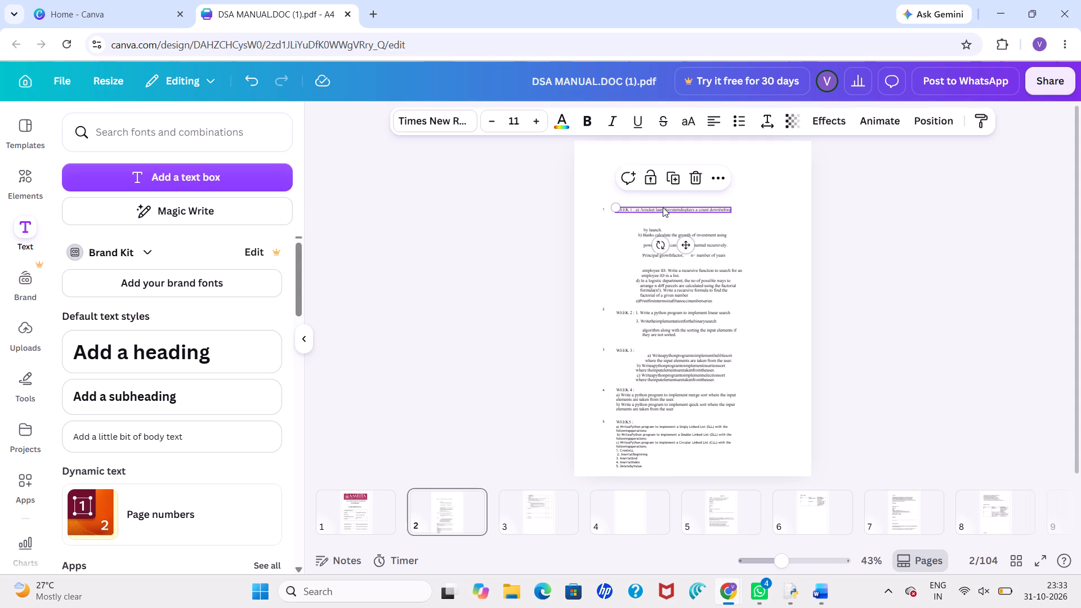
click(703, 176)
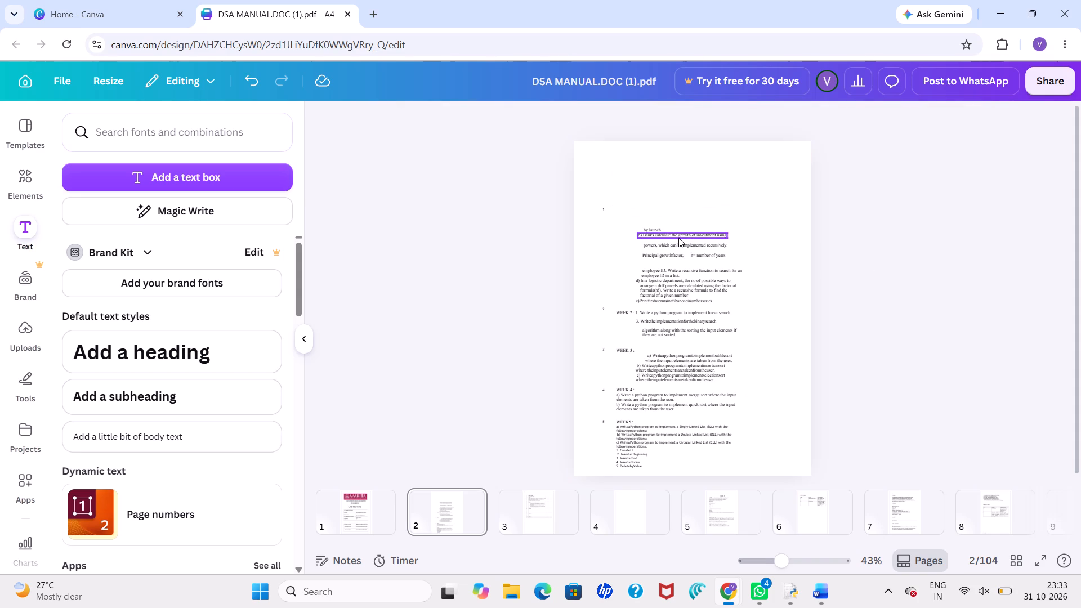
click(678, 238)
click(705, 211)
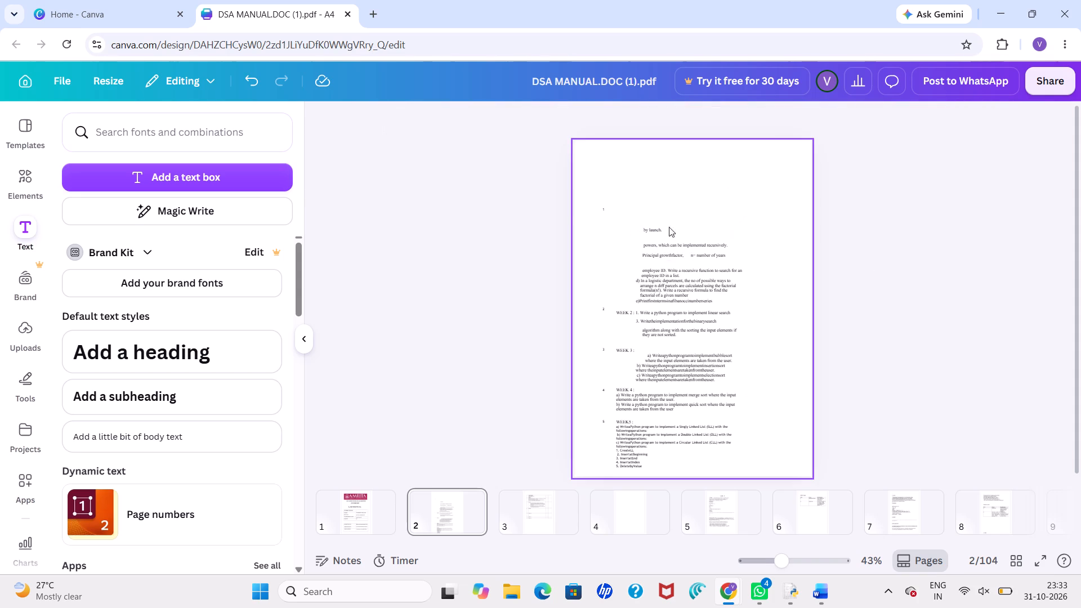
Delete the WEEK 1 leftovers "by launch", "powers, which can be implemented recursively", the principal and growth factor text, and "n= number of years".
click(661, 229)
click(676, 205)
click(676, 241)
click(676, 245)
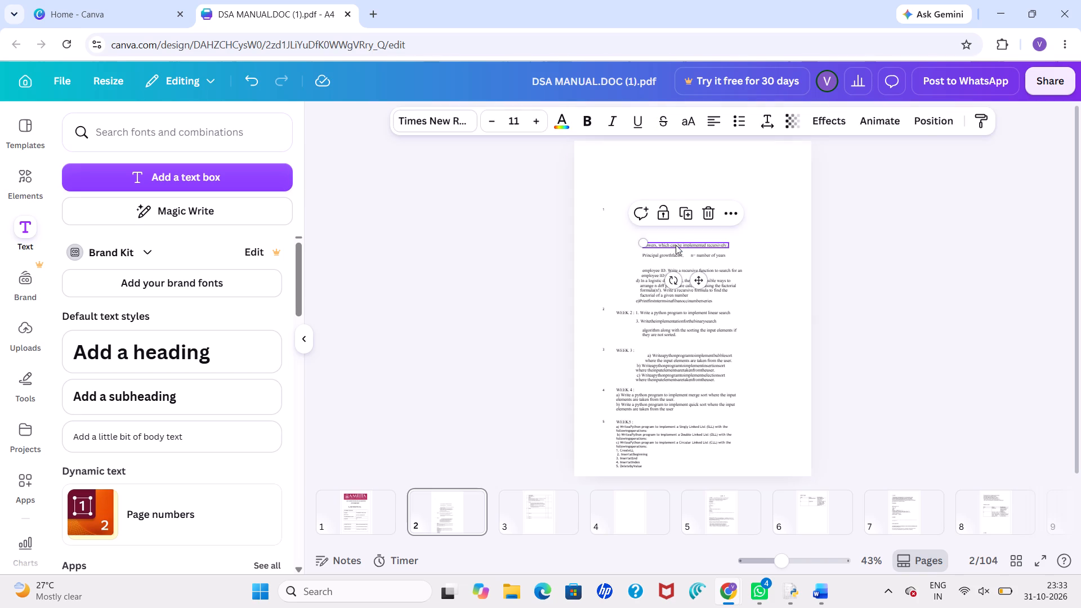
click(705, 212)
click(672, 254)
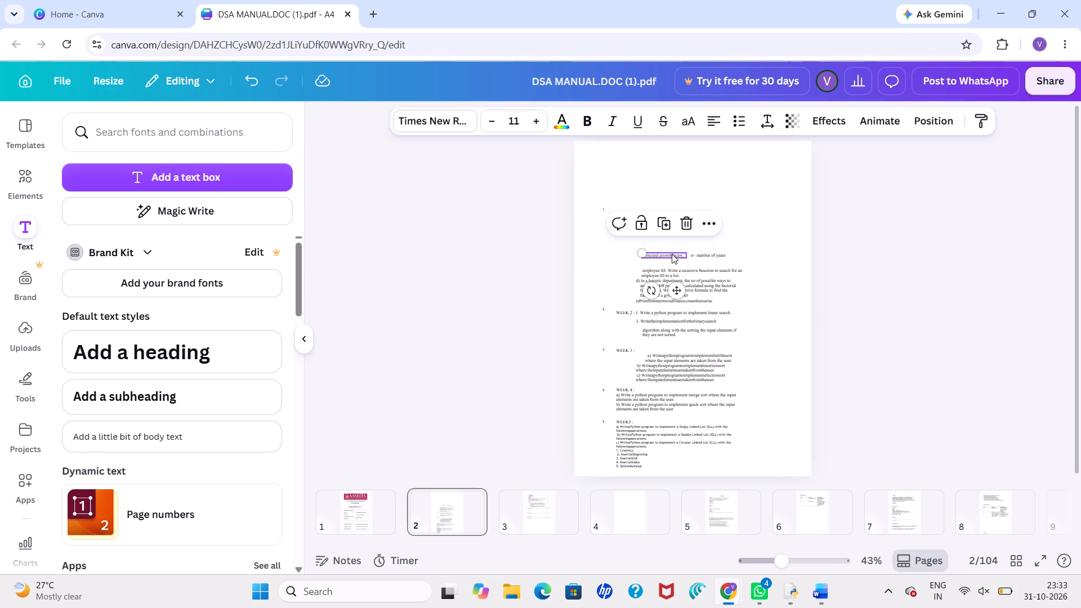
click(685, 228)
click(700, 258)
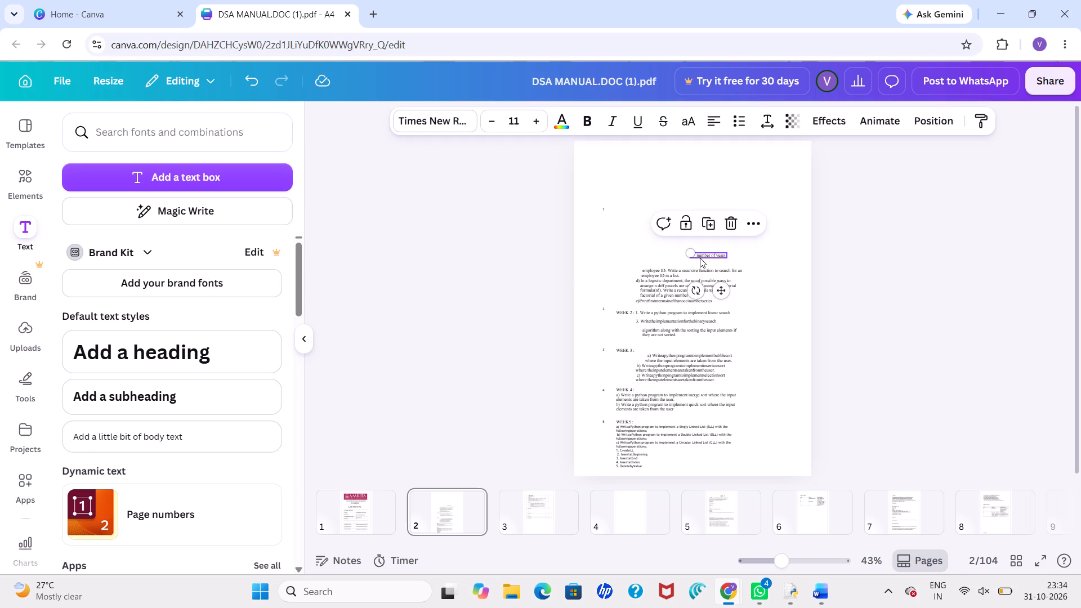
click(726, 232)
Delete the remaining WEEK 1 text on the Fibonacci terms, the logistic department's parcel arrangements and factorial, and the recursive employee ID search.
click(668, 299)
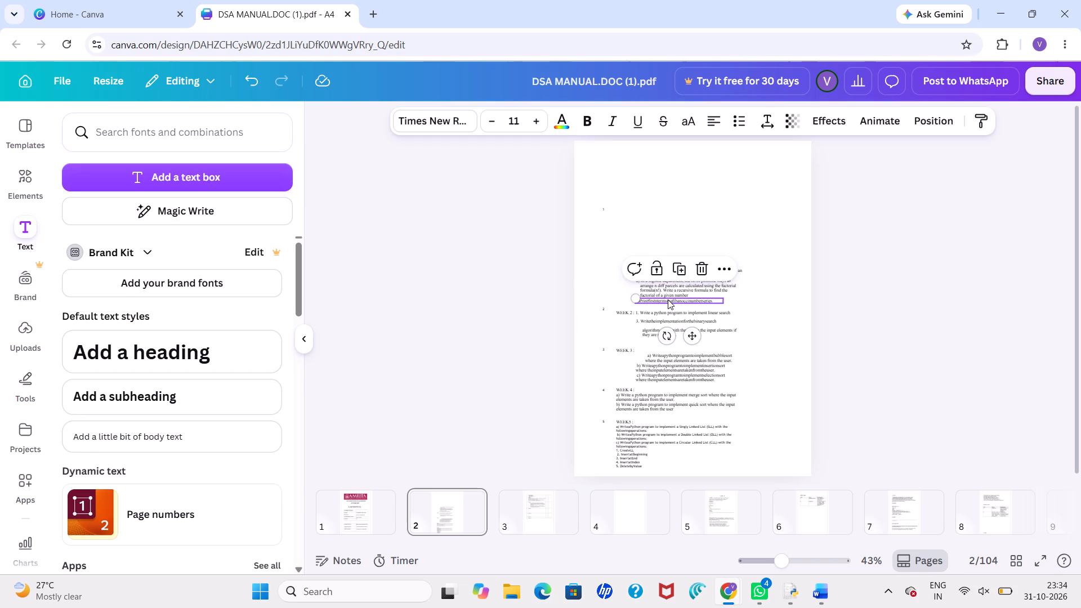
click(696, 270)
click(682, 280)
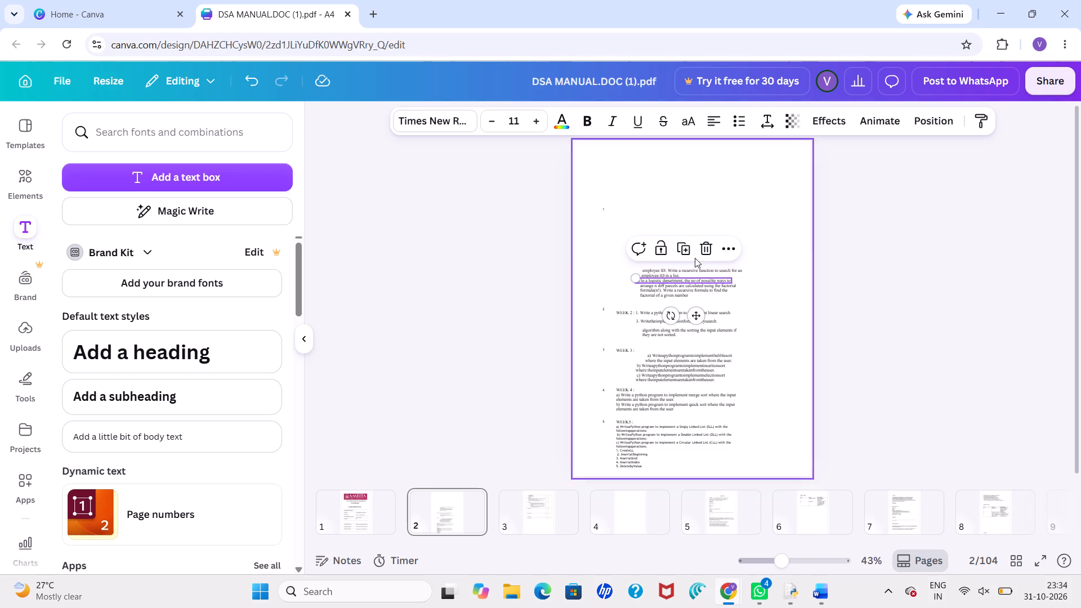
click(708, 247)
click(676, 276)
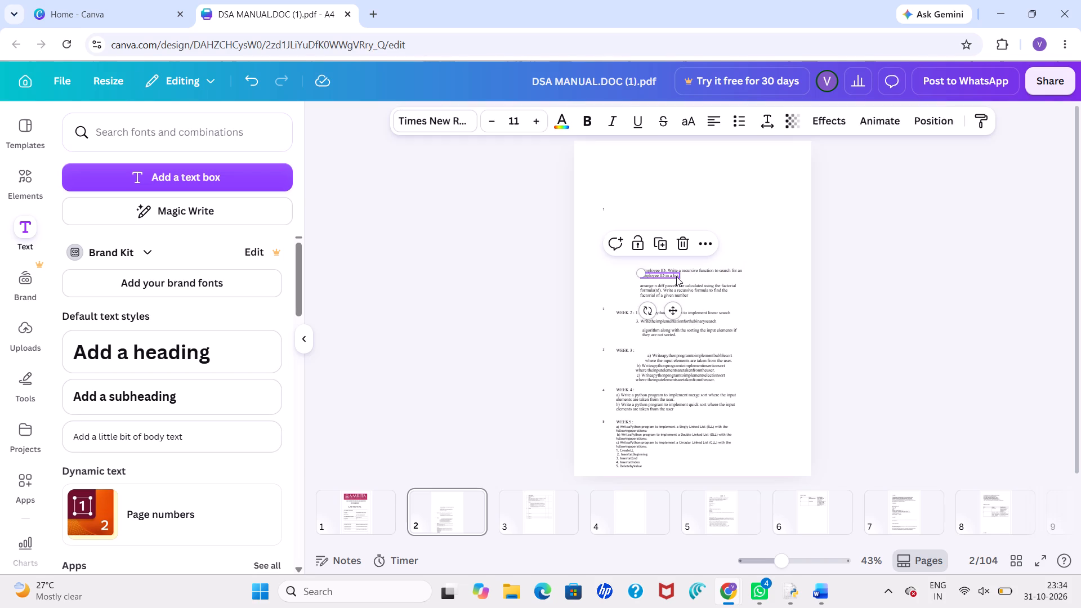
click(685, 240)
click(677, 272)
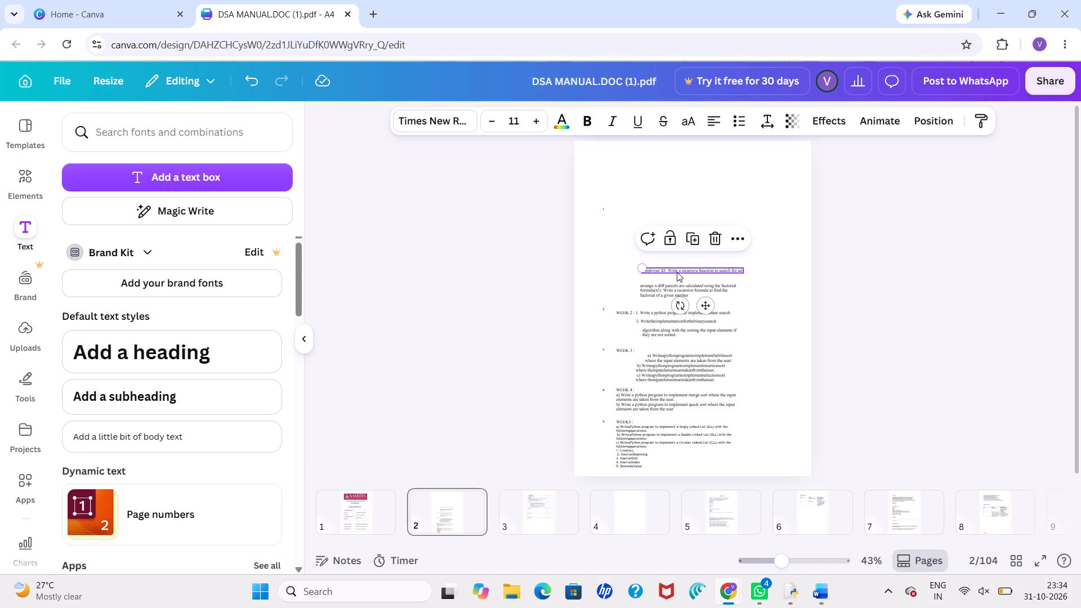
click(714, 237)
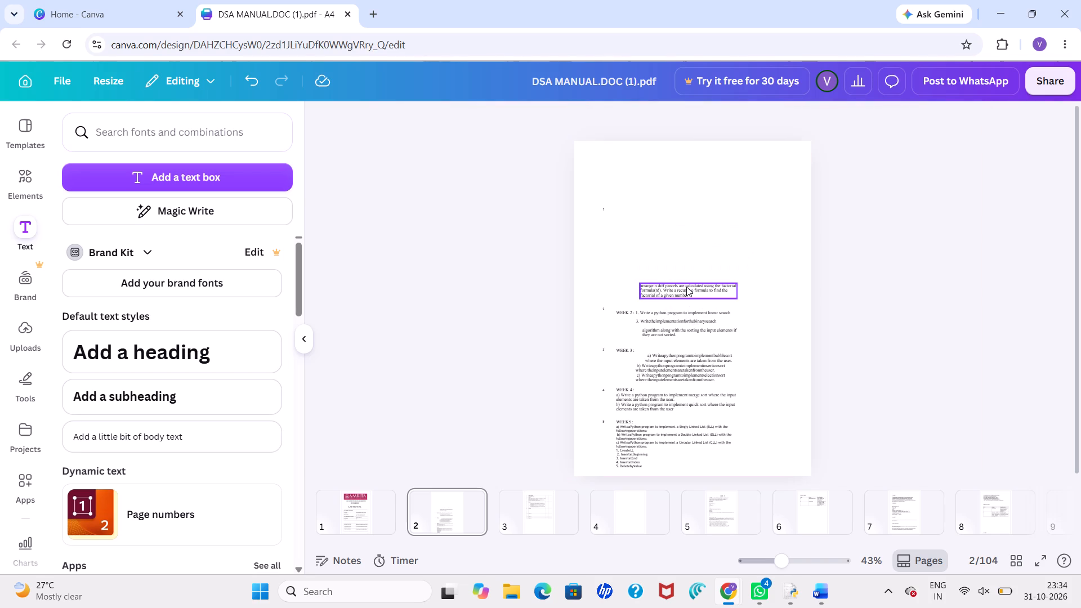
click(686, 287)
click(707, 262)
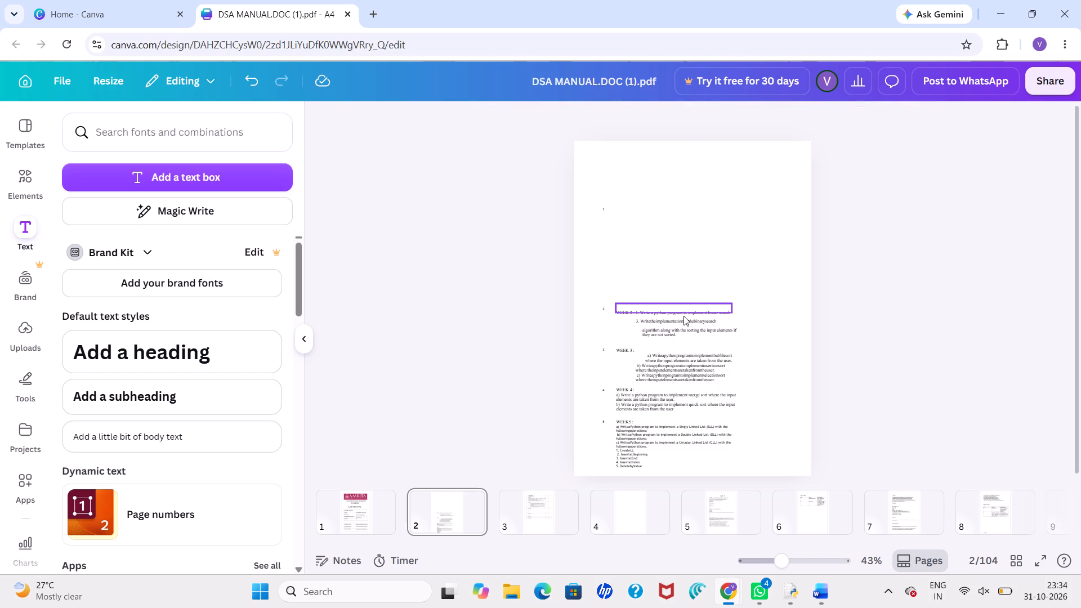
Delete the WEEK 2 text on linear search, binary search and sorting the input elements from page 2.
click(659, 314)
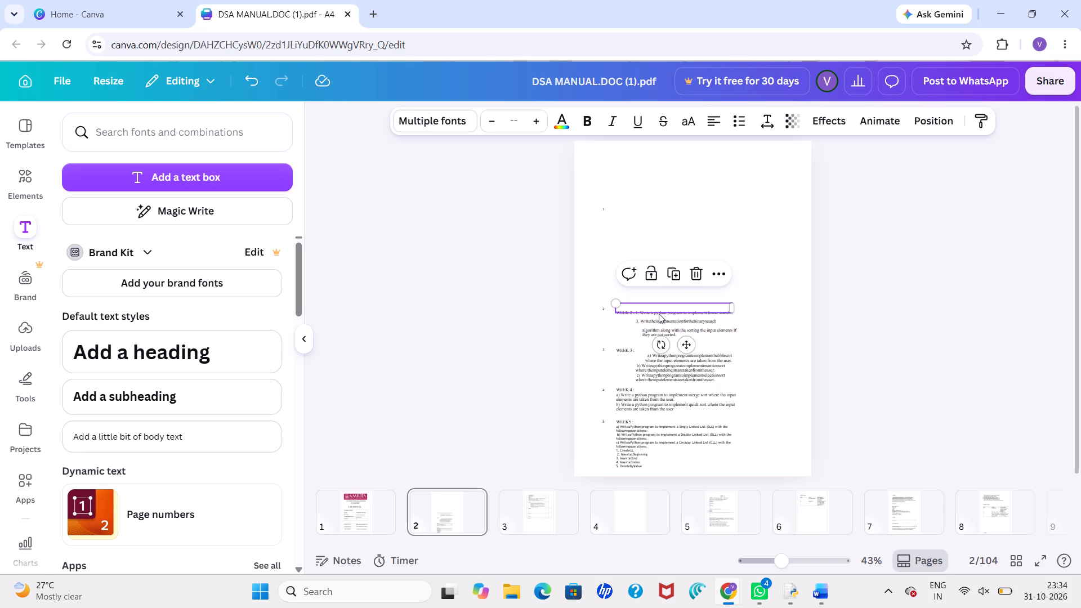
click(697, 276)
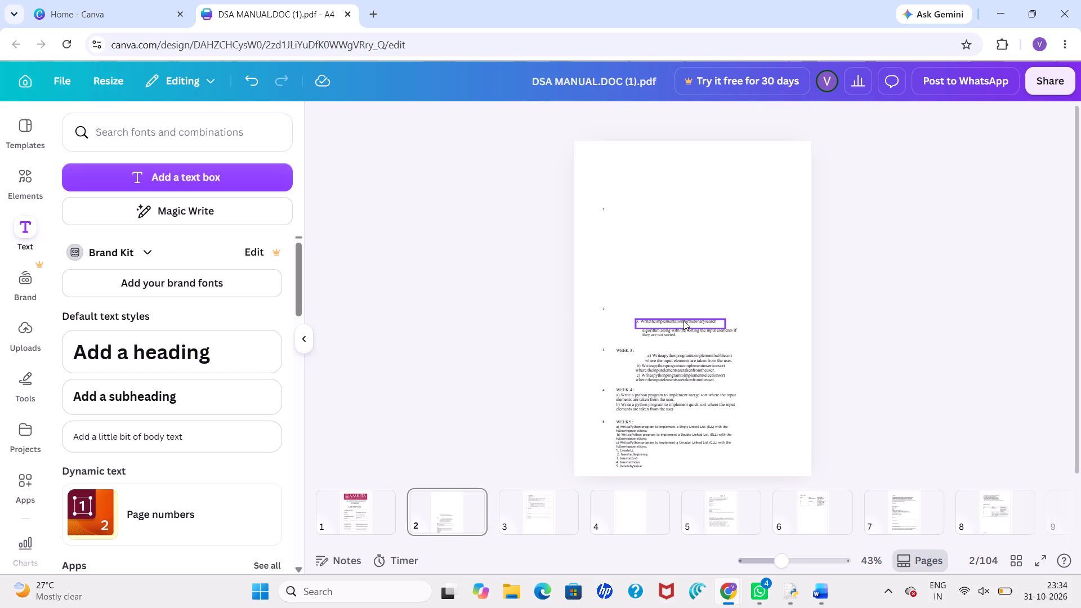
click(684, 320)
click(703, 296)
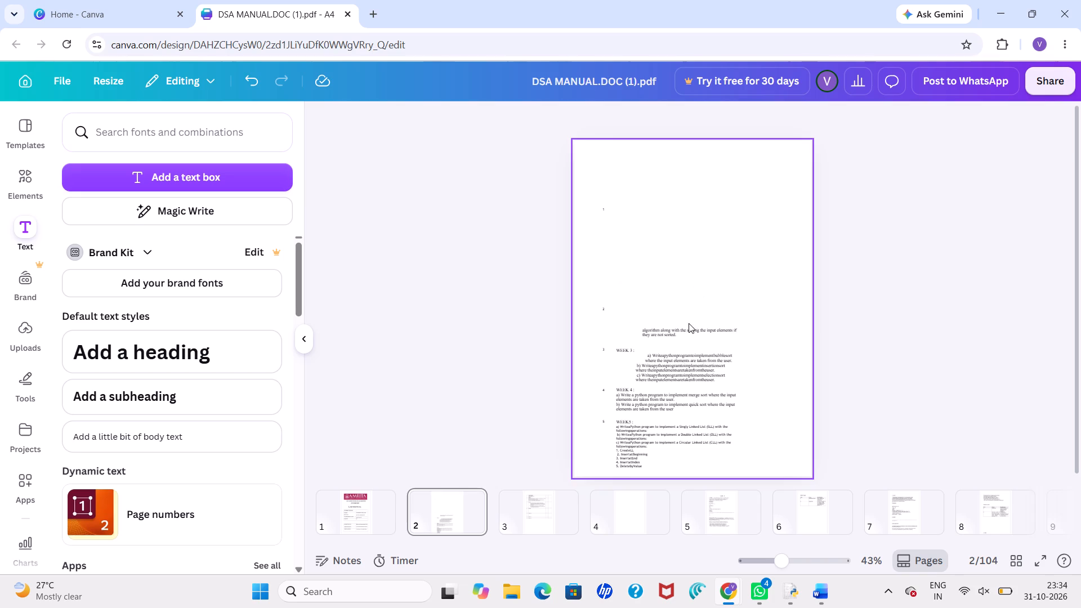
click(692, 331)
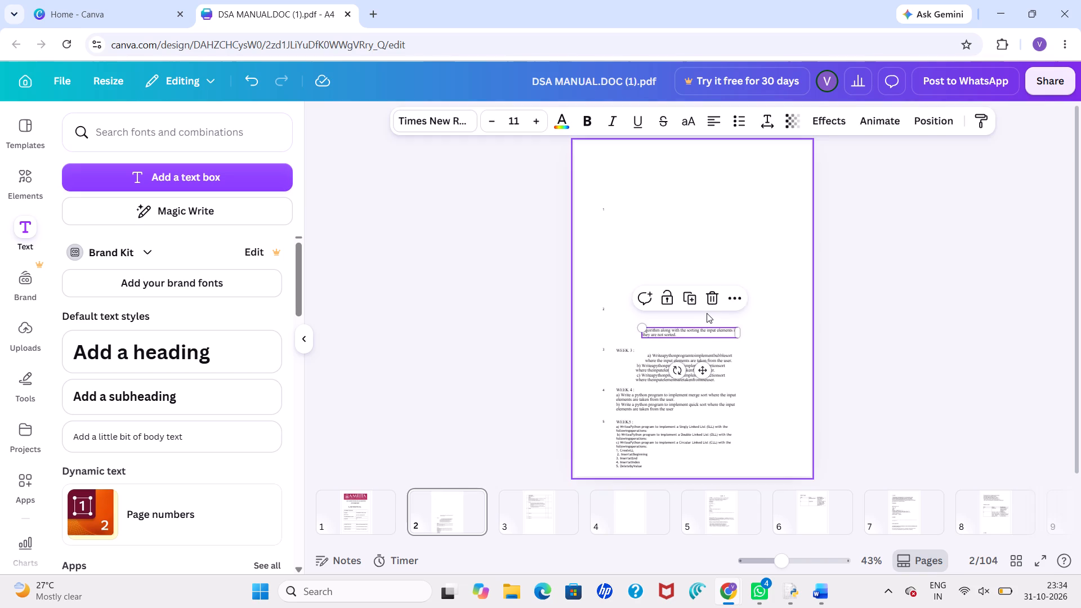
click(709, 303)
Delete the WEEK 3 heading and its a), b) and c) sorting program lines from page 2.
click(678, 360)
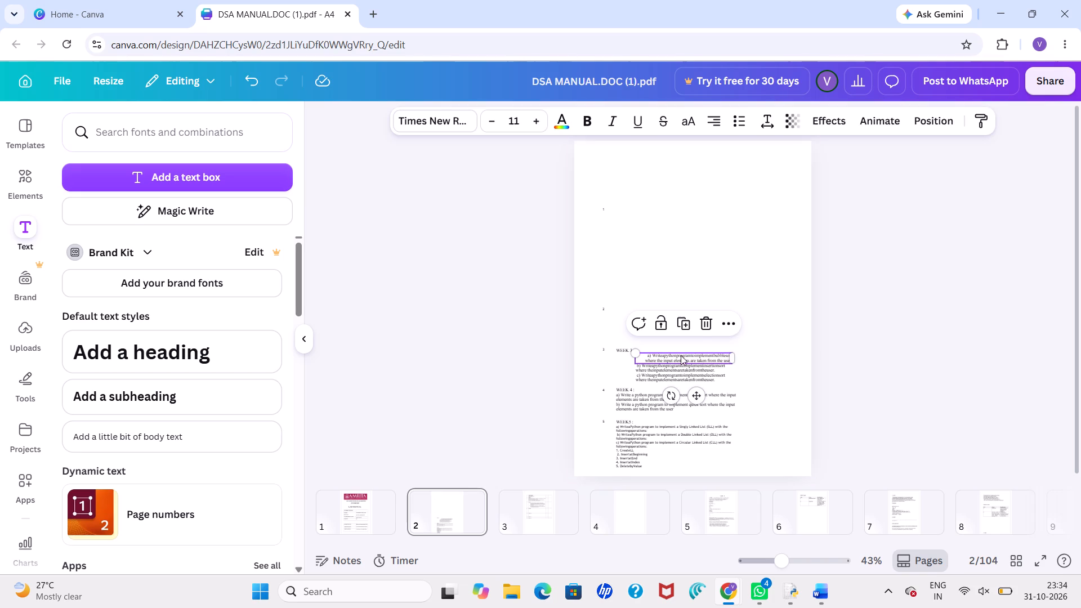
click(702, 323)
click(620, 349)
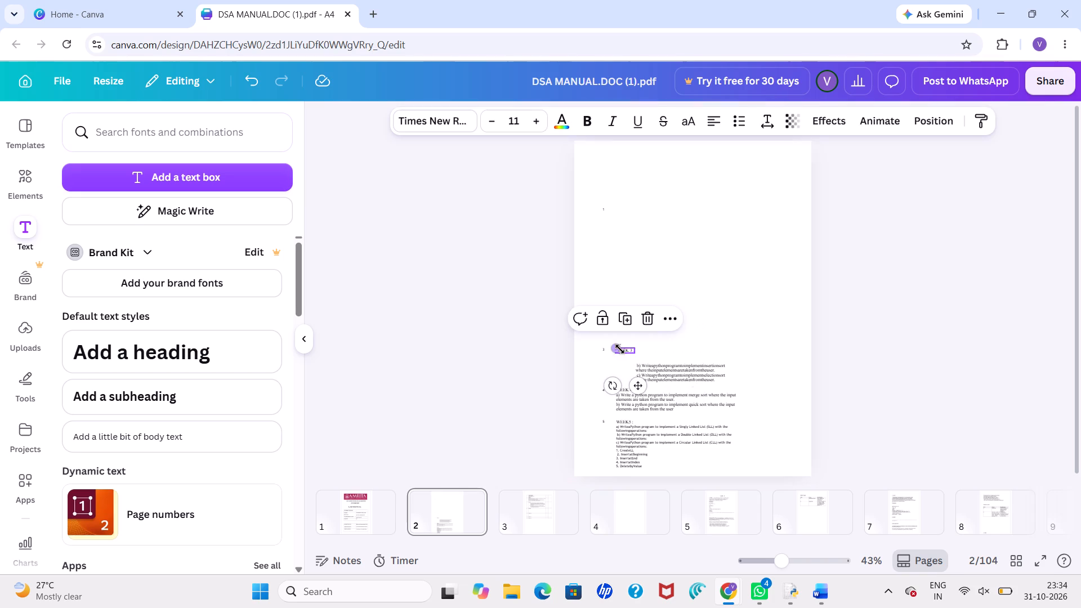
click(650, 325)
click(665, 372)
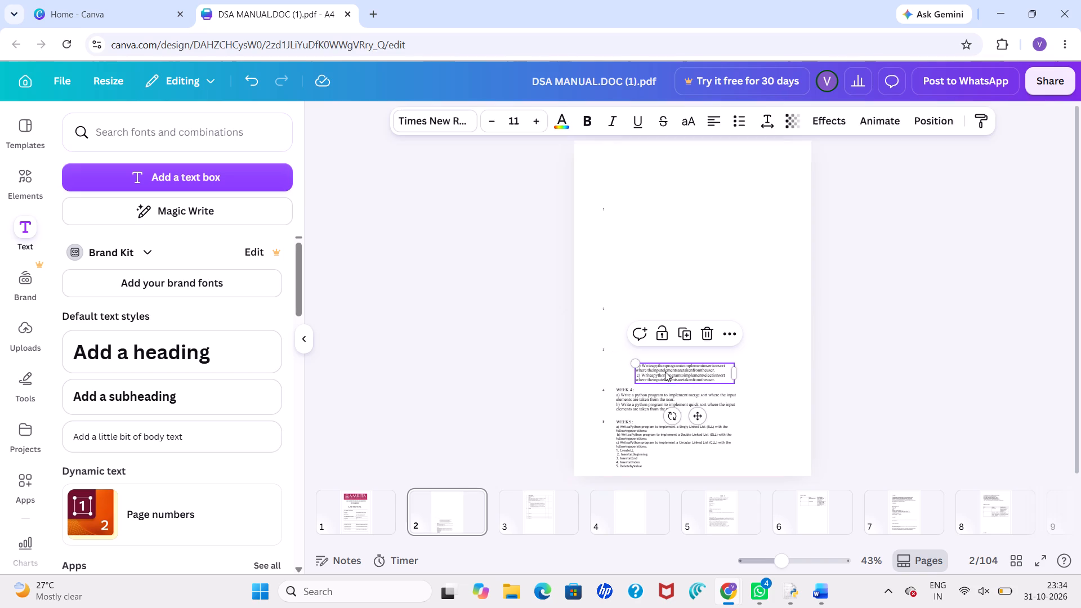
click(701, 337)
Delete the WEEK 4 text block on merge sort and quick sort from page 2.
click(638, 397)
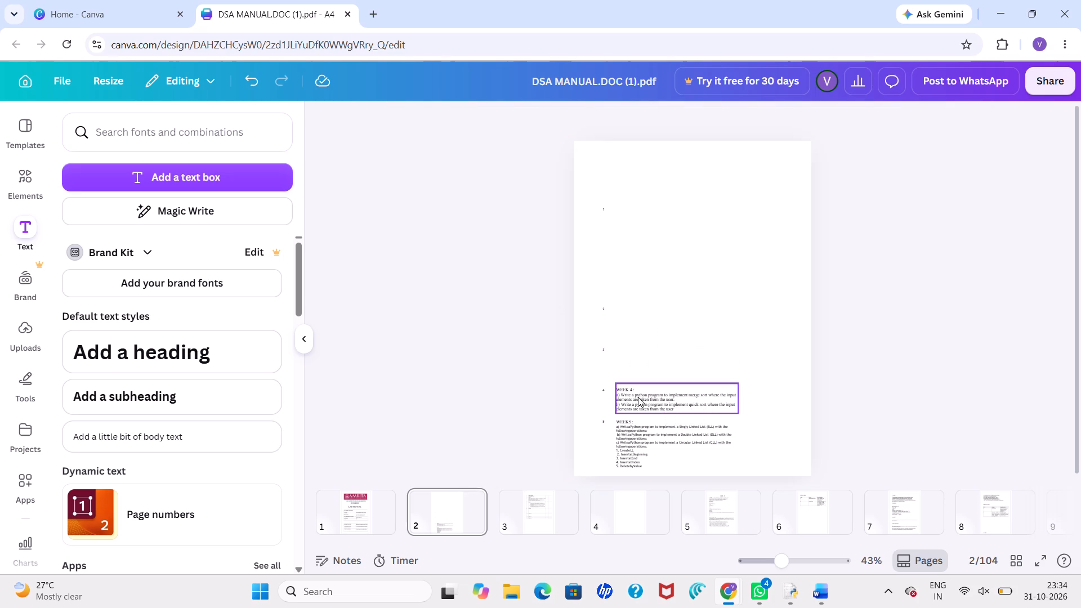
click(697, 361)
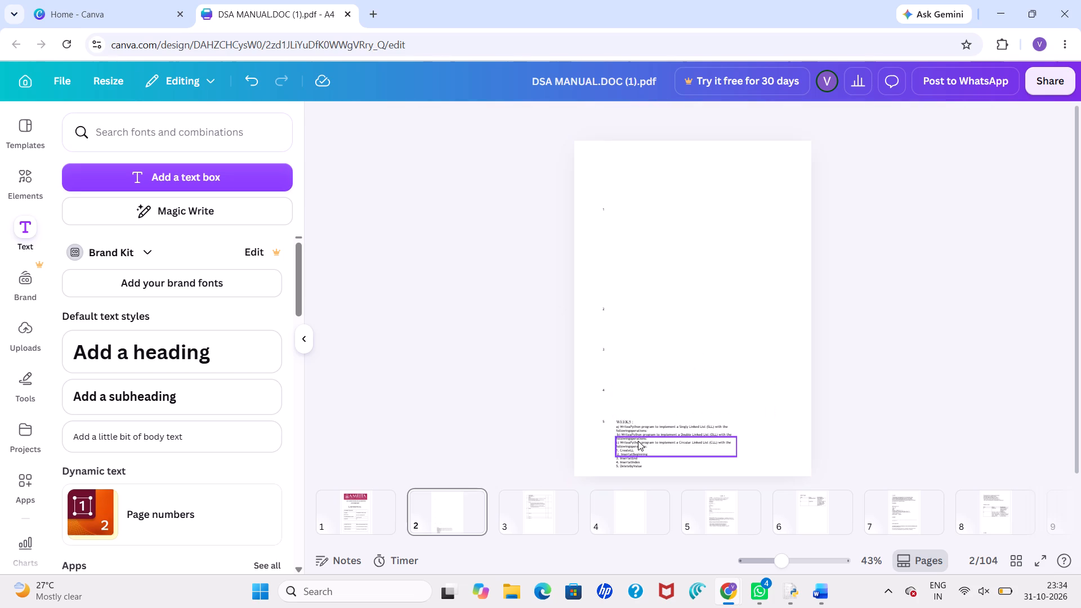
Delete the WEEK 5 circular, doubly and singly linked list text, the list of operations, and the WEEK 5 heading from page 2.
click(638, 441)
click(698, 406)
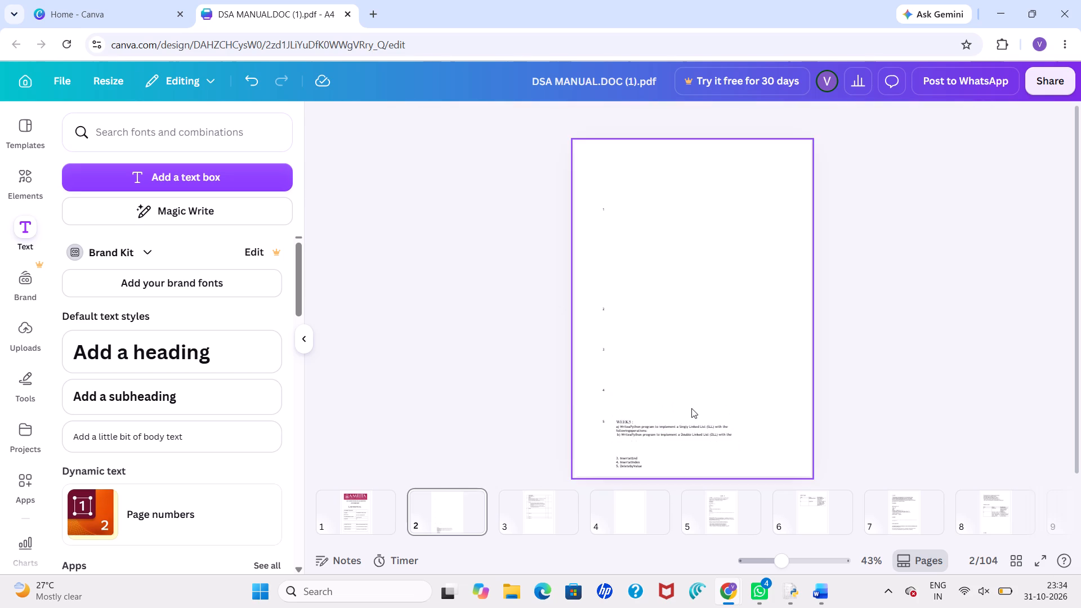
click(641, 436)
click(695, 401)
click(626, 454)
click(626, 458)
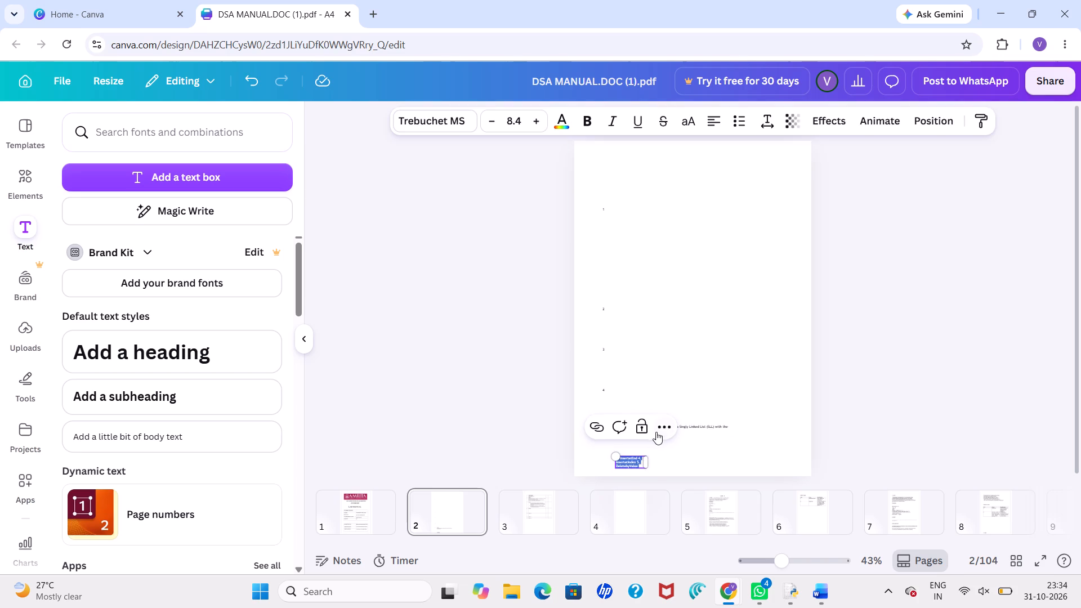
click(740, 378)
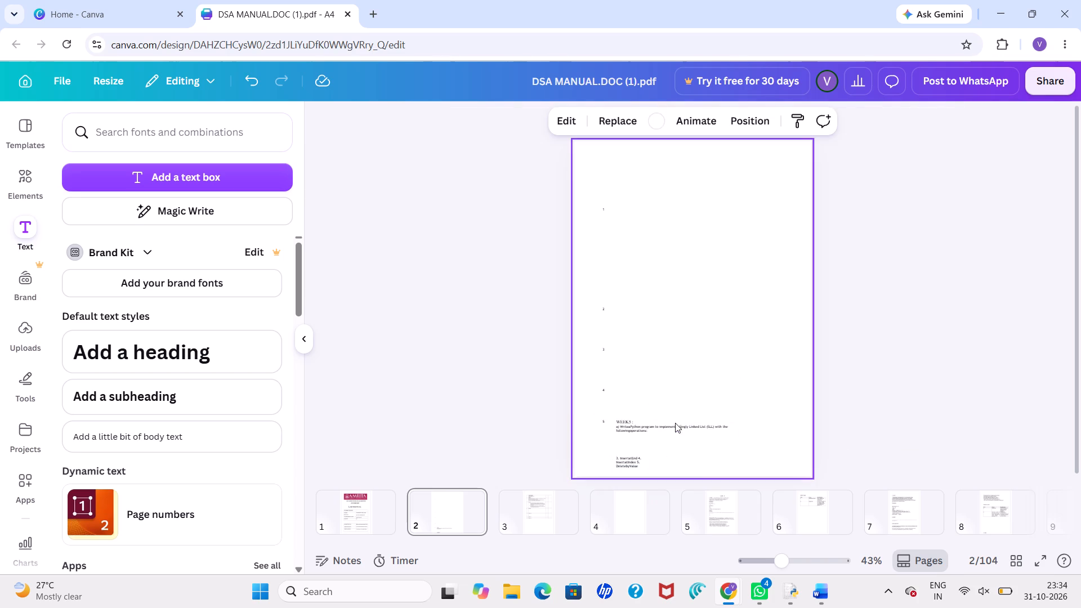
click(635, 459)
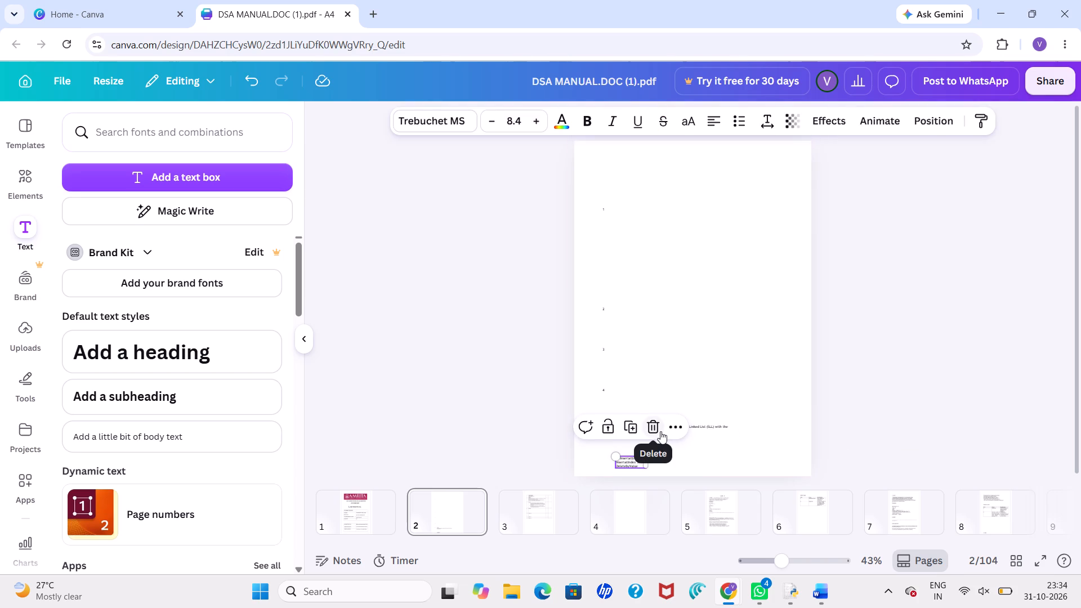
click(655, 428)
click(655, 428)
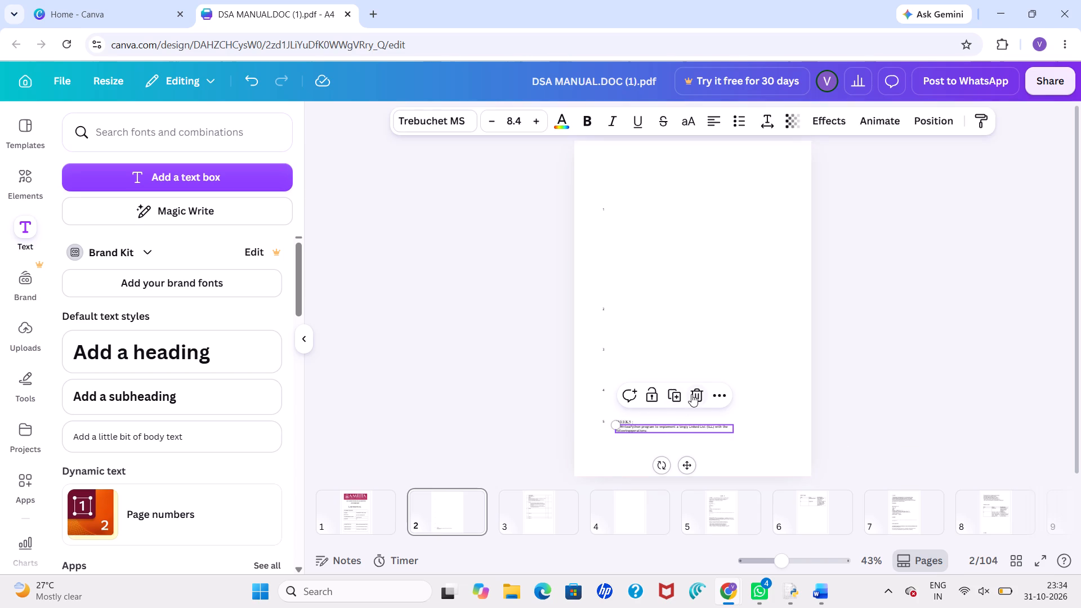
click(691, 394)
click(617, 421)
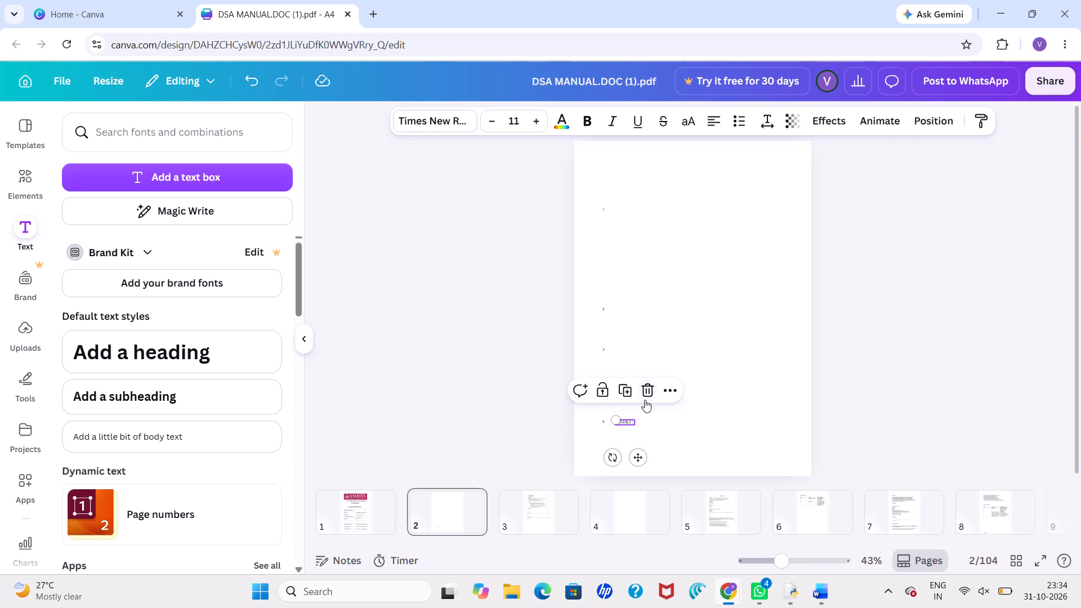
Delete the last small text fragment and the tiny stray text marks along the left margin in the lower part of page 2.
click(647, 394)
click(602, 423)
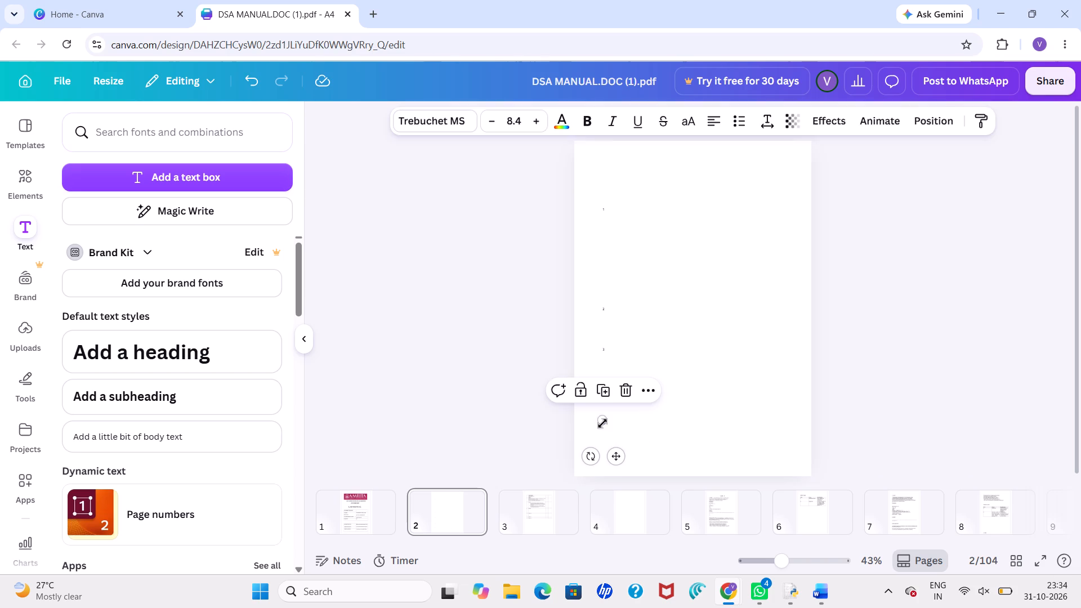
click(621, 391)
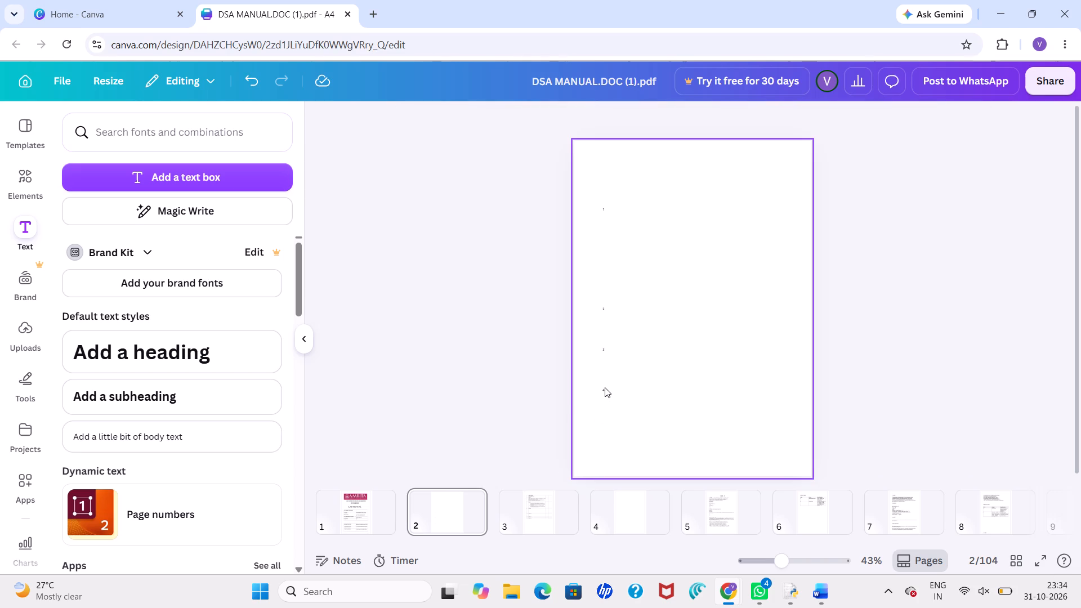
click(604, 388)
click(626, 361)
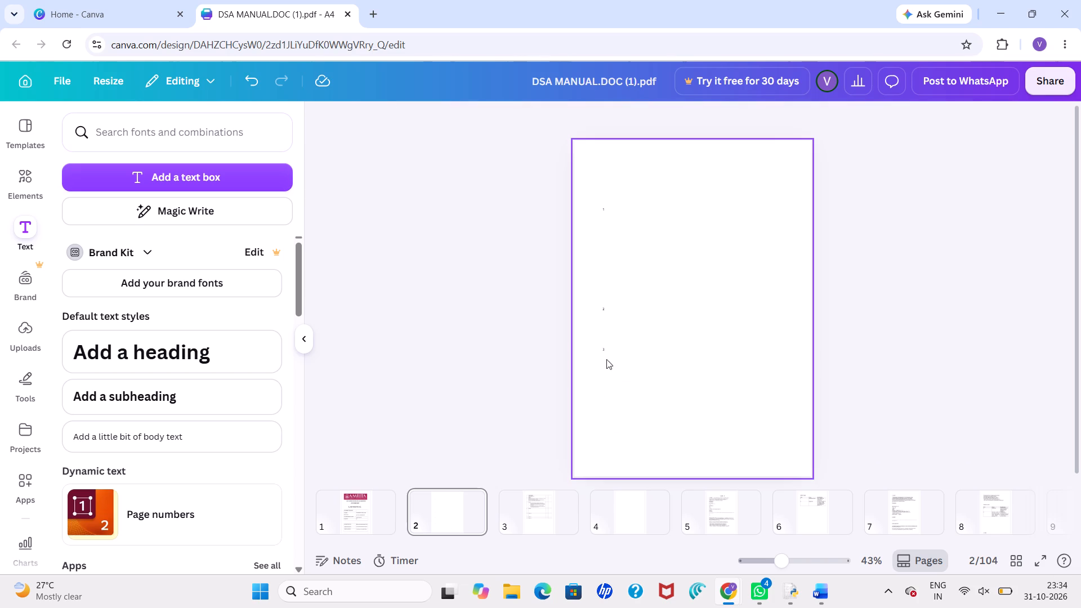
click(602, 347)
click(602, 347)
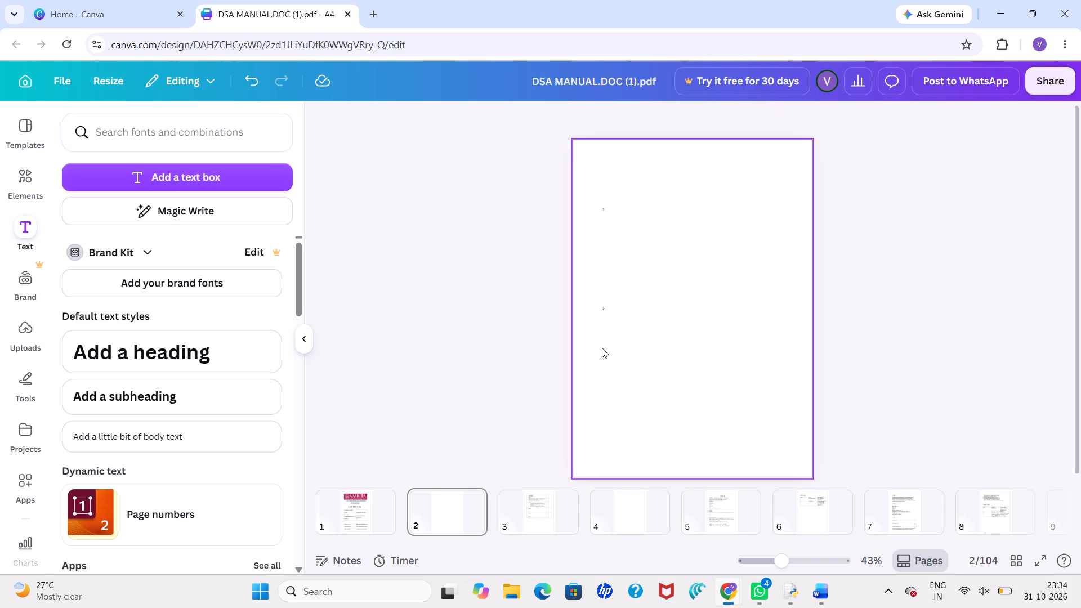
click(602, 348)
double_click(602, 348)
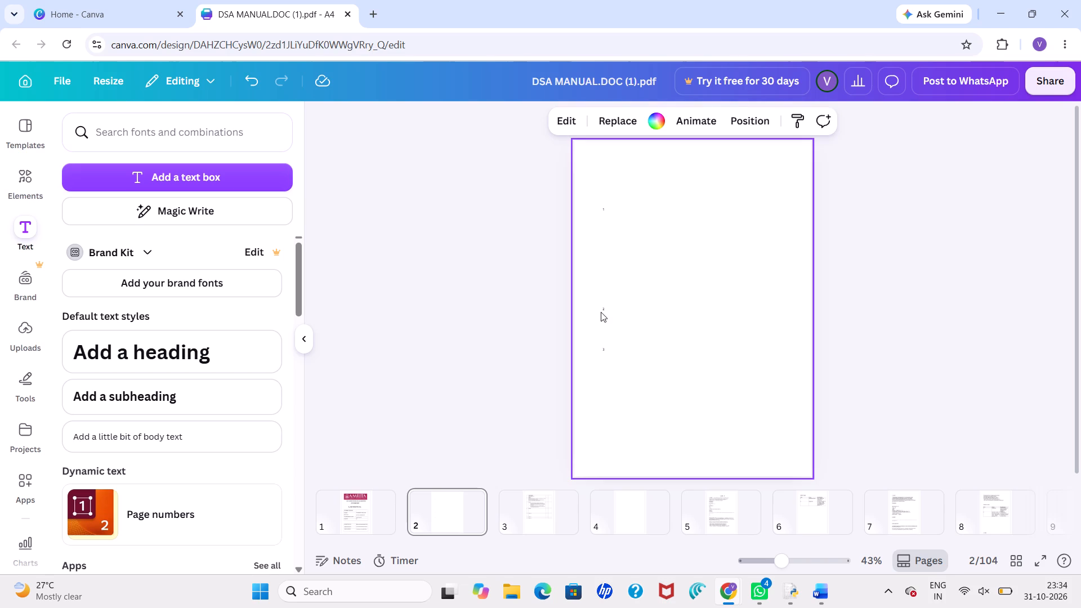
click(601, 312)
click(604, 309)
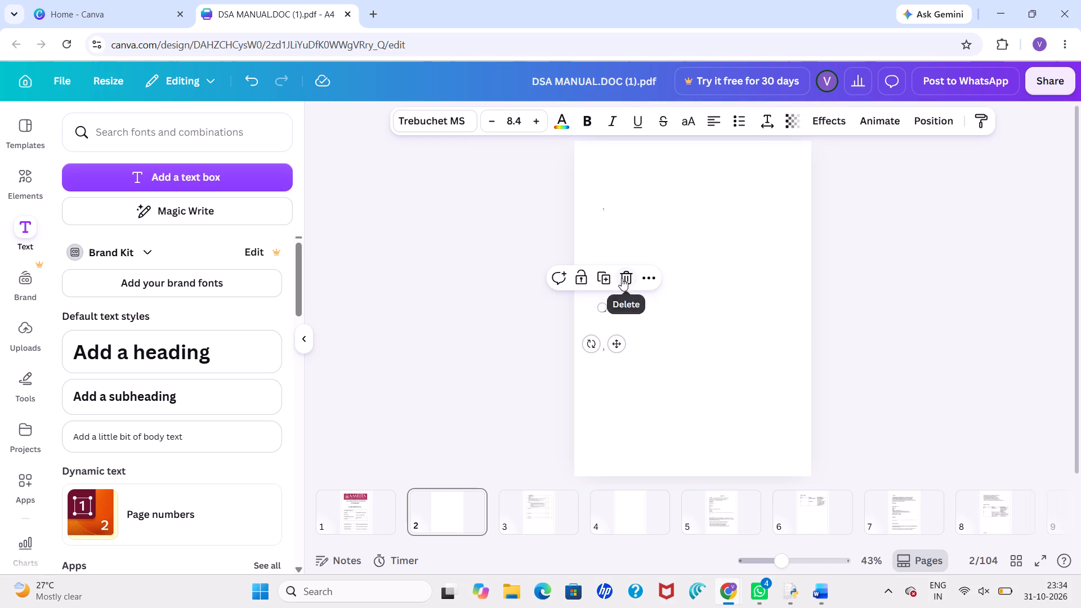
click(622, 278)
click(605, 351)
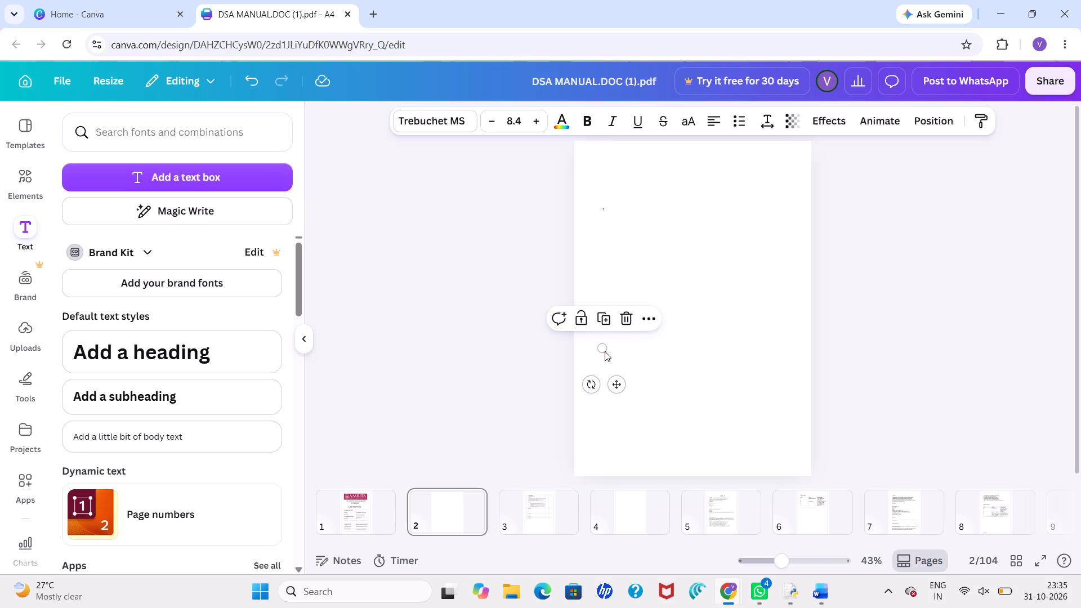
click(627, 318)
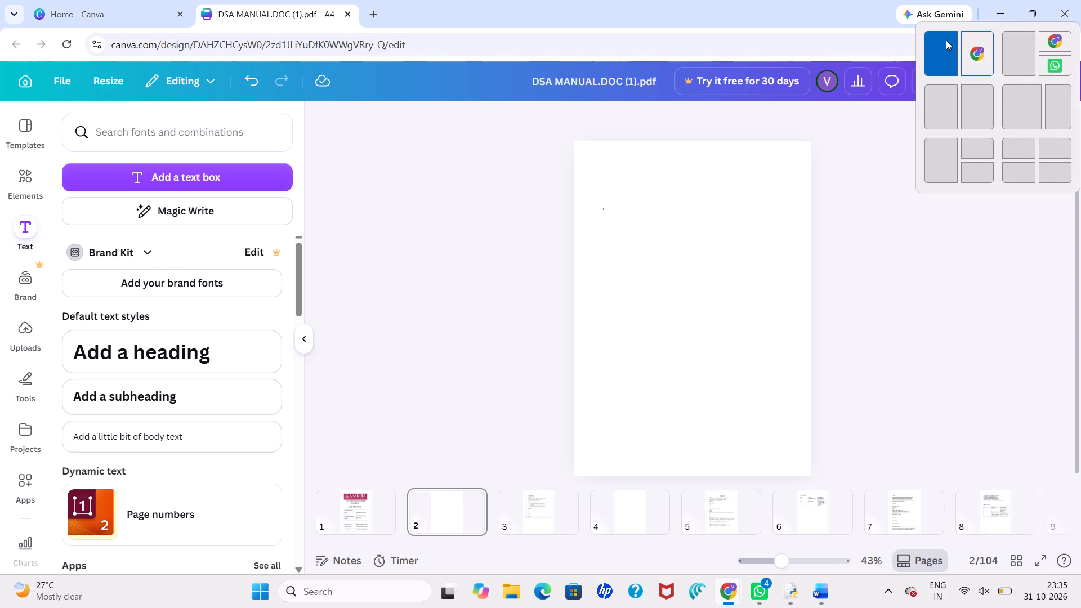
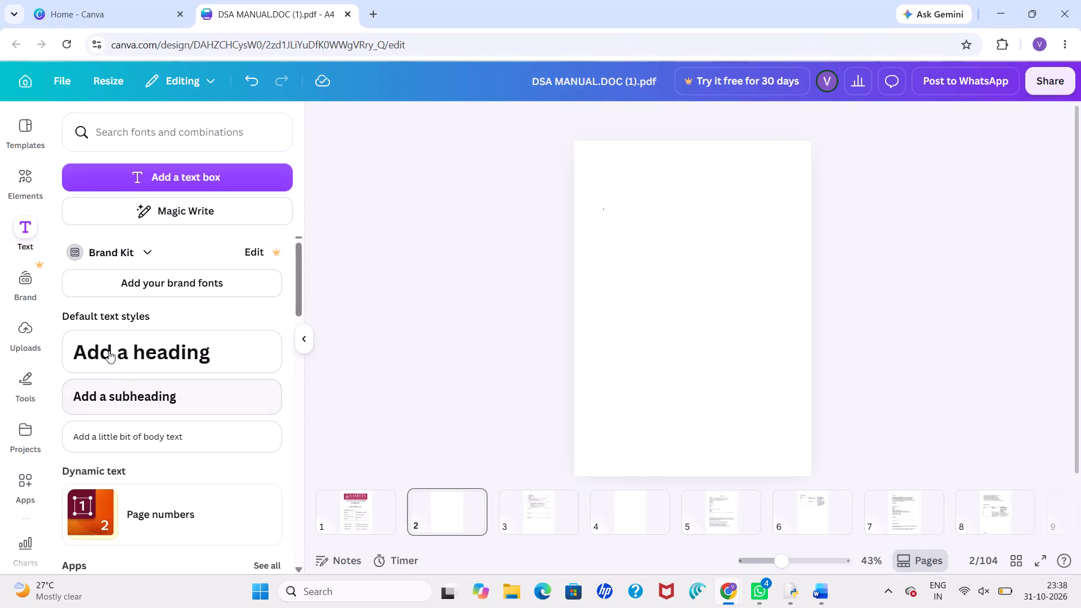
Remove the uploaded error table image, Screenshot 2026-10-31 232118.png, from the uploads folder.
click(23, 328)
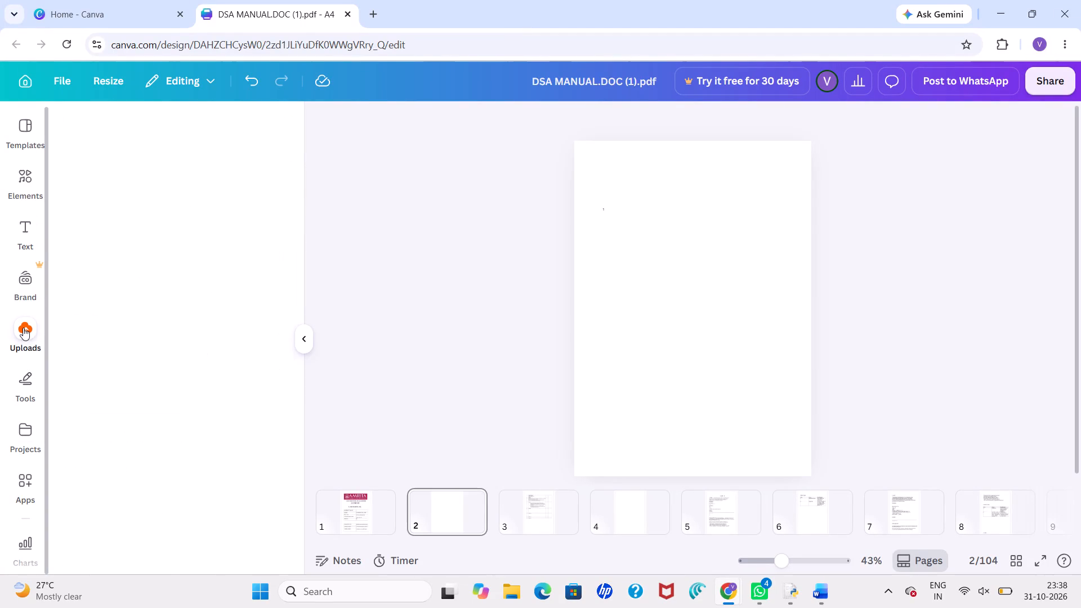
click(266, 381)
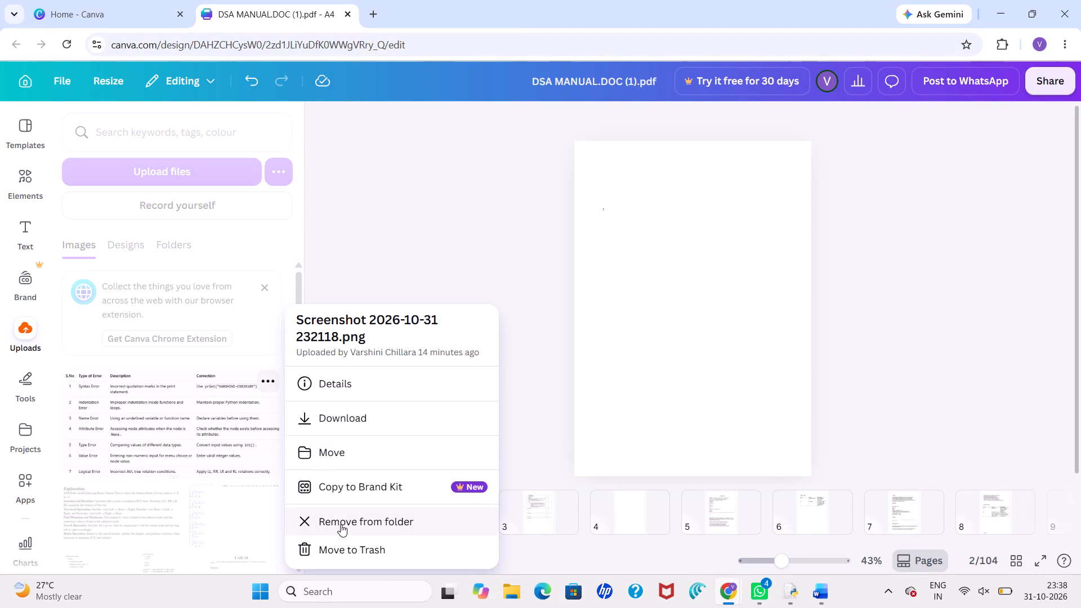
click(341, 524)
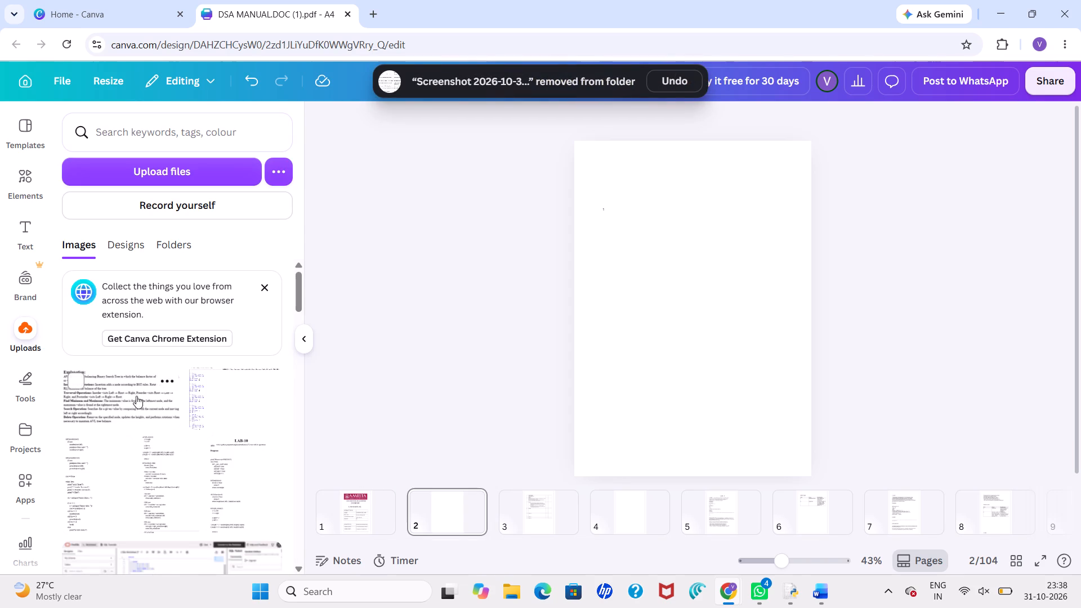
click(180, 175)
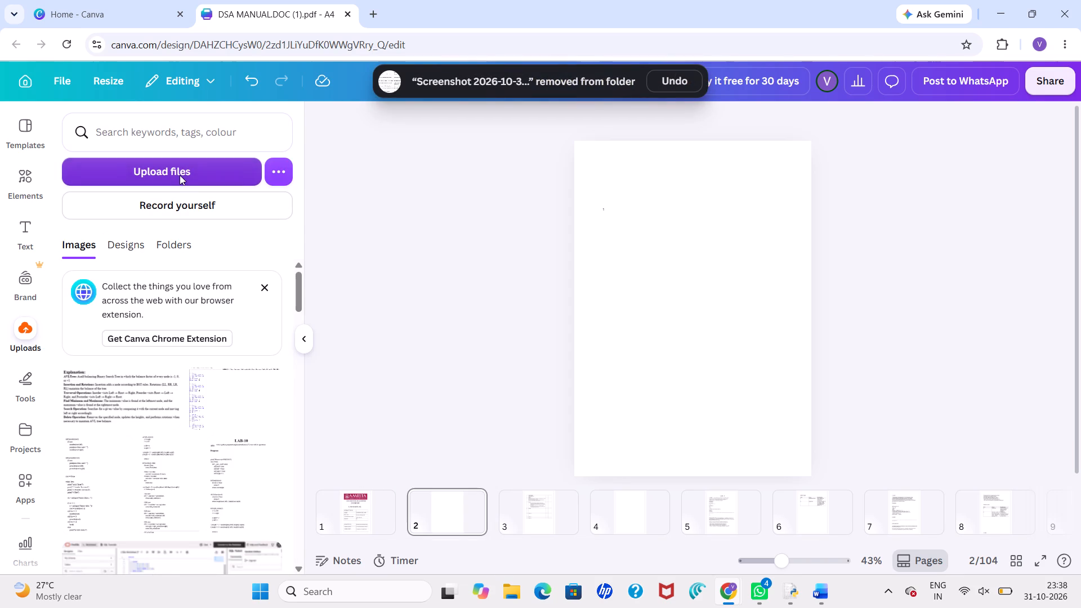
scroll(180, 175, down, 20)
scroll(180, 175, down, 20)
scroll(180, 175, down, 20)
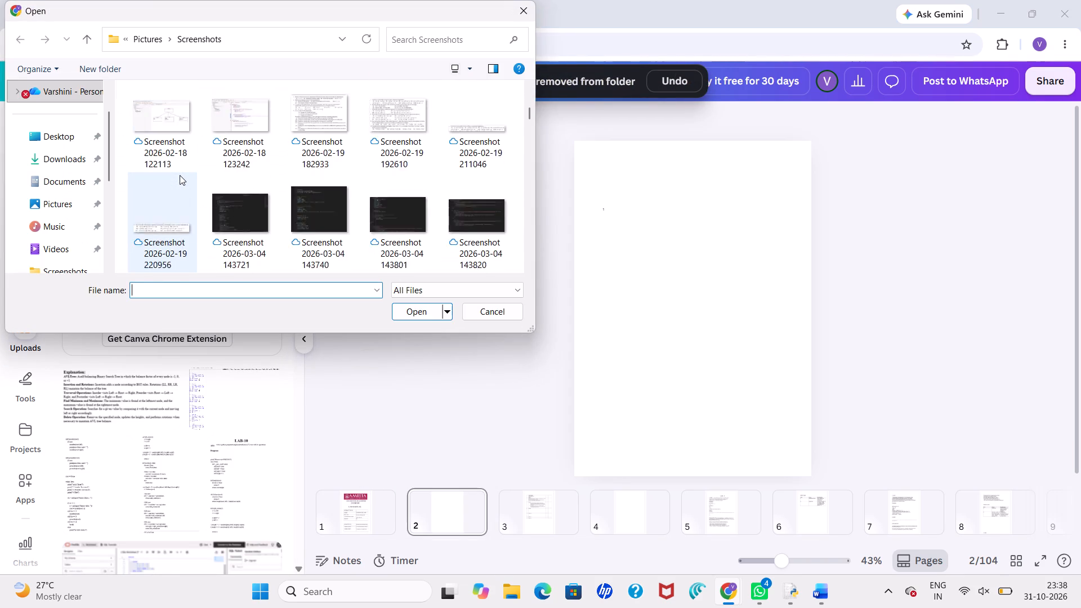
scroll(180, 175, down, 20)
scroll(180, 175, down, 20)
scroll(180, 175, down, 20)
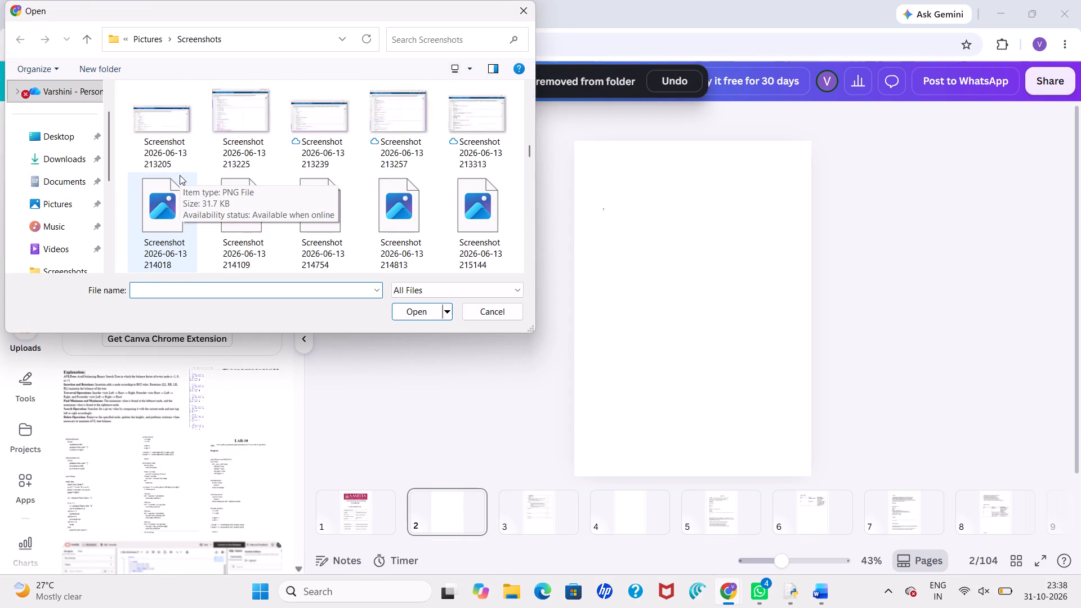
scroll(180, 175, down, 20)
scroll(180, 175, down, 13)
scroll(180, 175, down, 20)
scroll(180, 175, down, 20)
scroll(180, 175, down, 20)
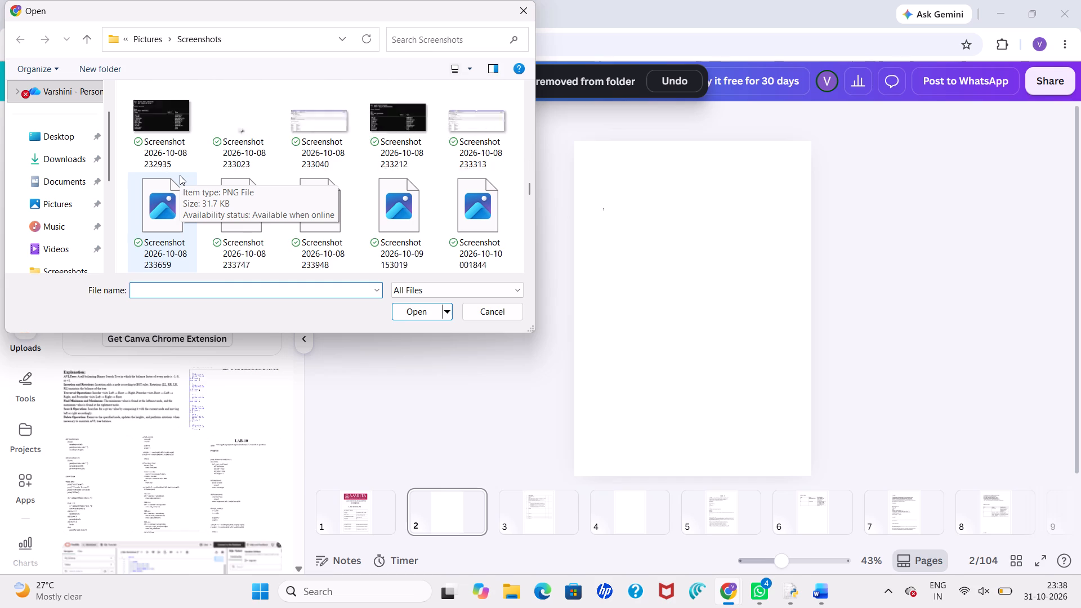
scroll(180, 175, down, 20)
scroll(180, 175, down, 20)
scroll(180, 175, down, 20)
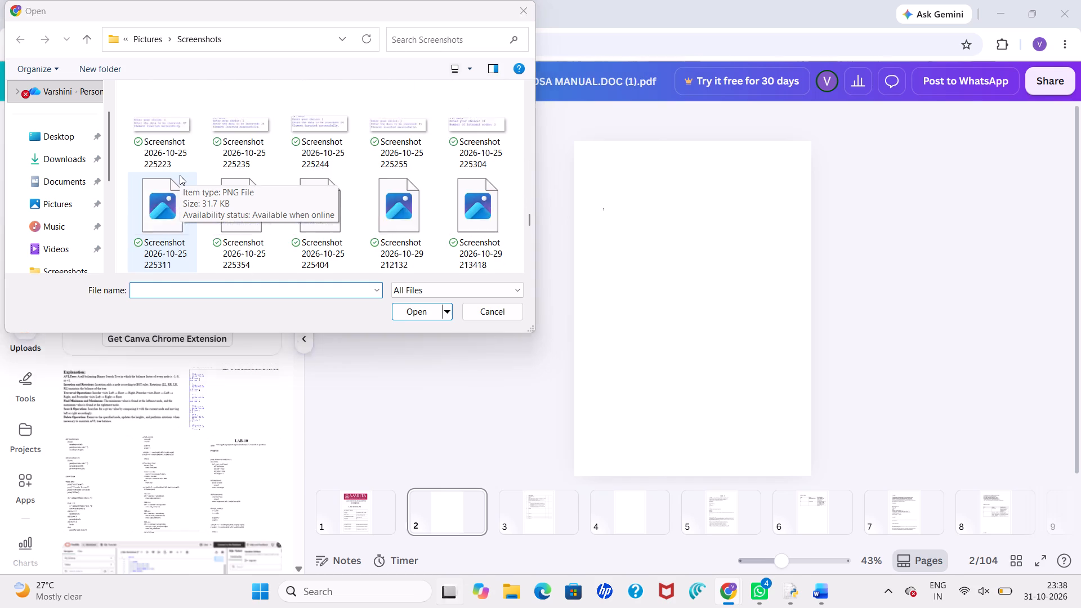
scroll(180, 175, down, 20)
scroll(180, 175, down, 20)
scroll(180, 175, down, 15)
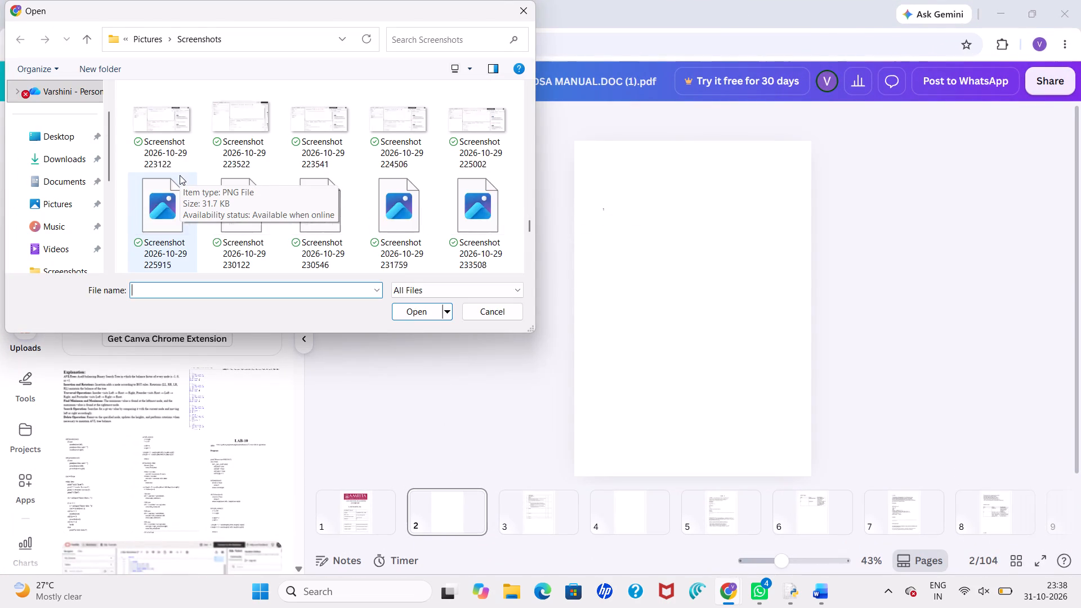
scroll(180, 175, down, 11)
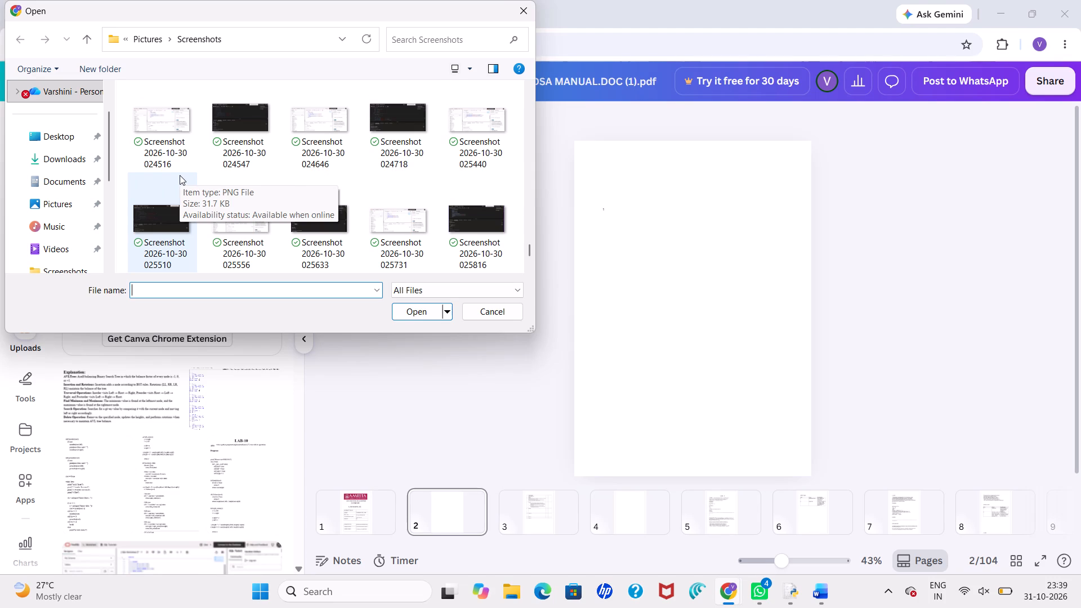
scroll(180, 175, down, 20)
scroll(180, 175, down, 11)
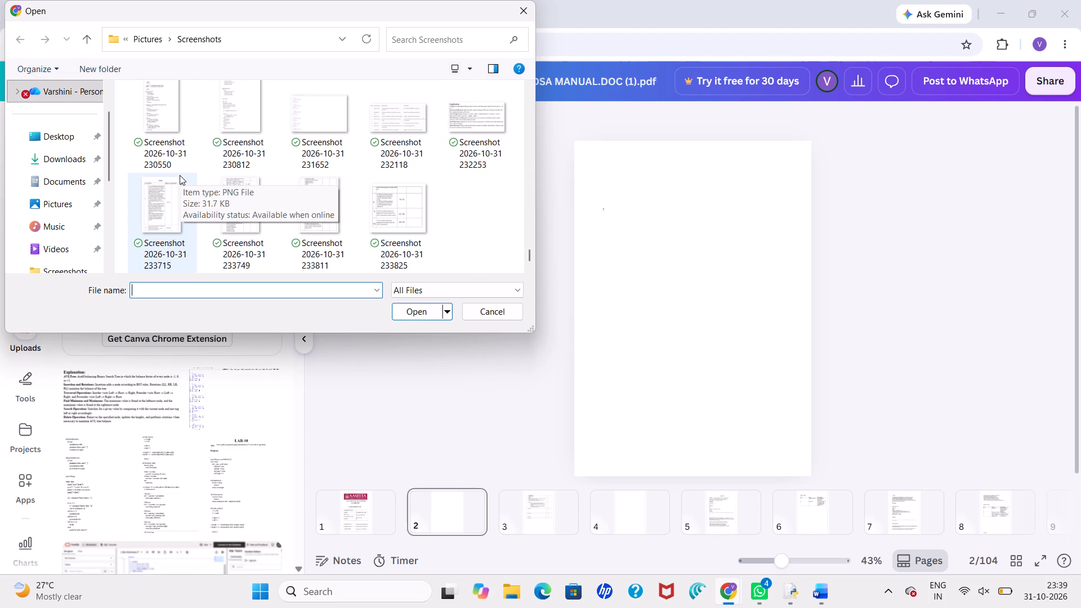
scroll(180, 175, down, 20)
scroll(180, 175, down, 20)
scroll(180, 175, down, 13)
scroll(180, 175, down, 20)
scroll(180, 175, down, 16)
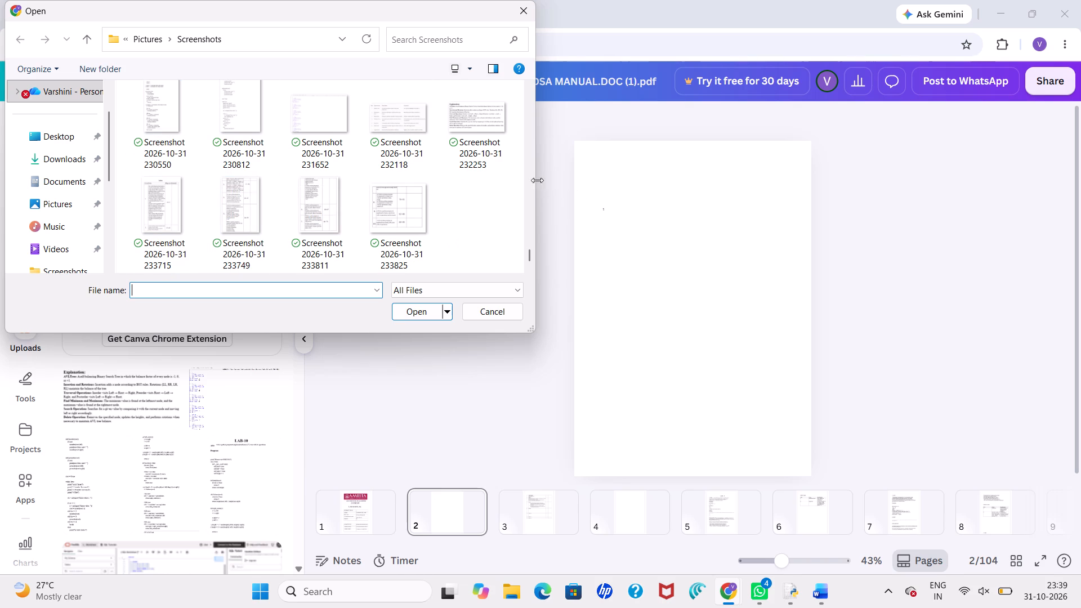
double_click(176, 223)
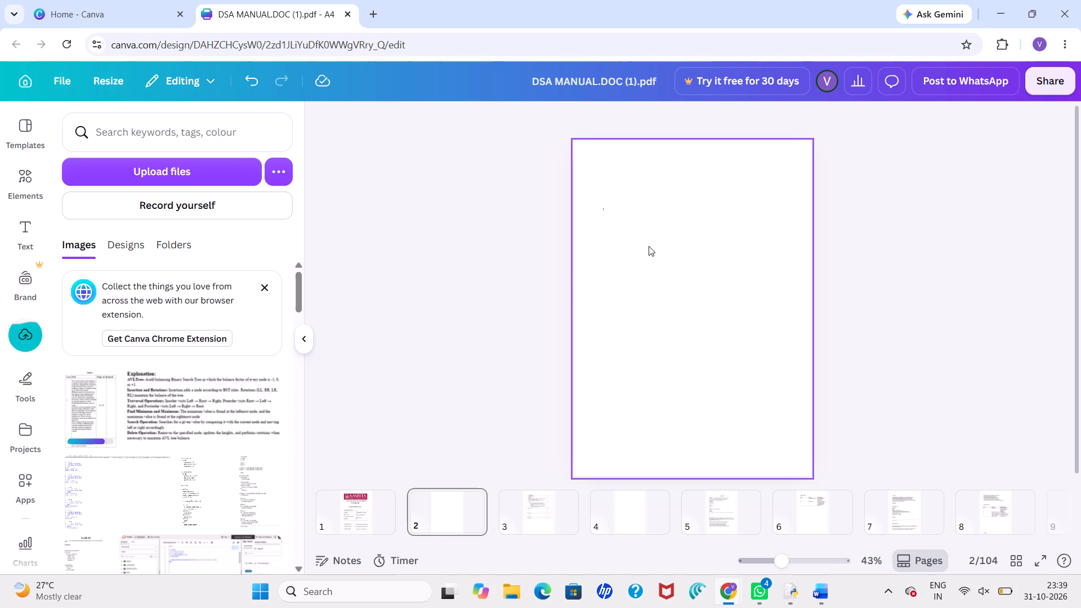
click(80, 404)
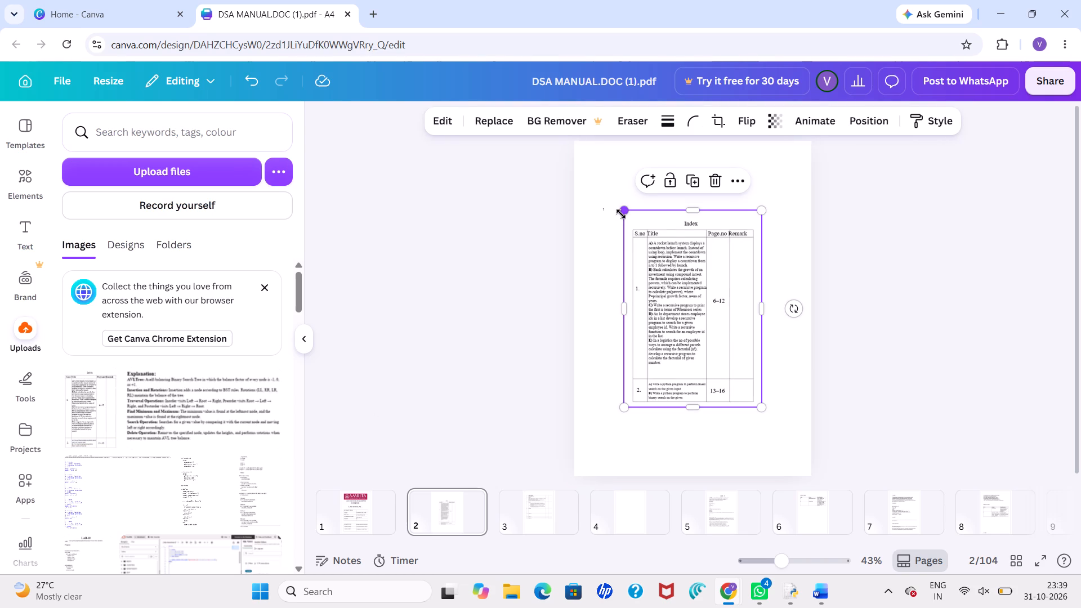
Reposition and enlarge the index image on page 2 so it fills most of the page with narrow margins.
drag(616, 205, 600, 175)
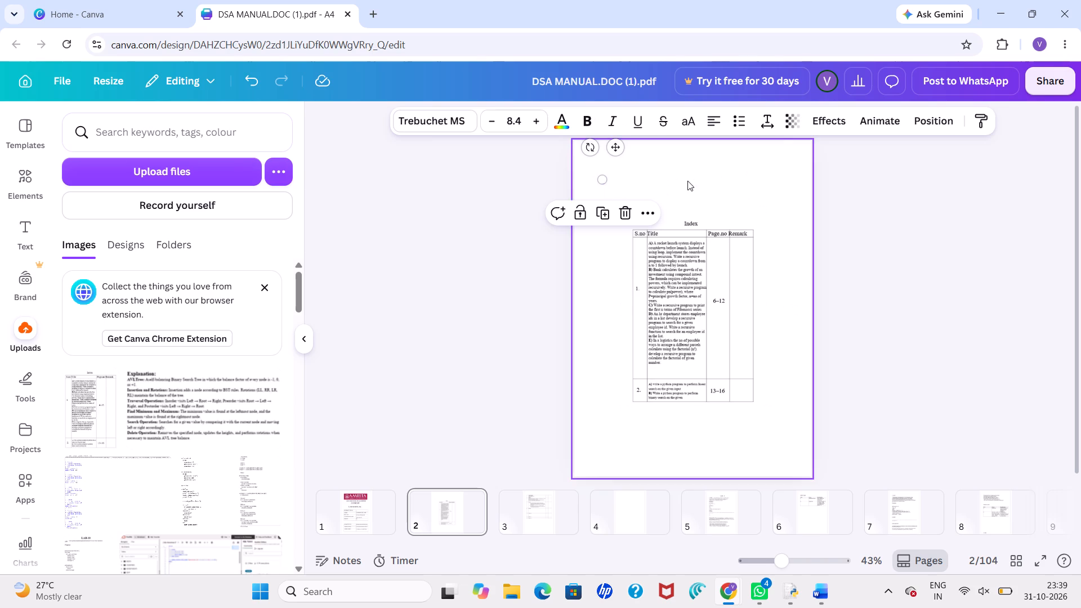
click(716, 178)
drag(674, 279, 635, 230)
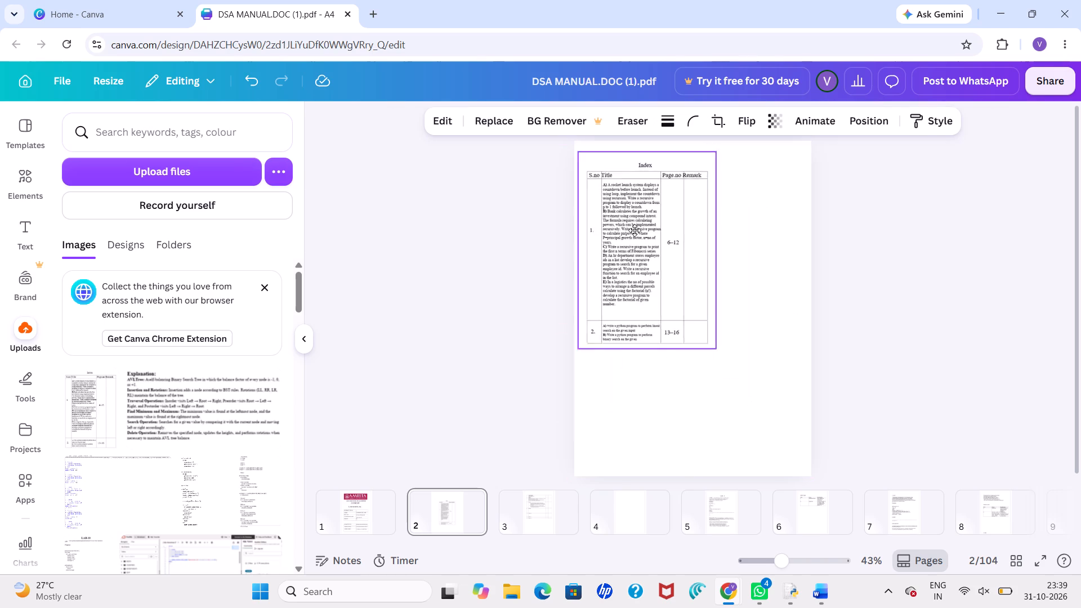
drag(635, 230, 665, 262)
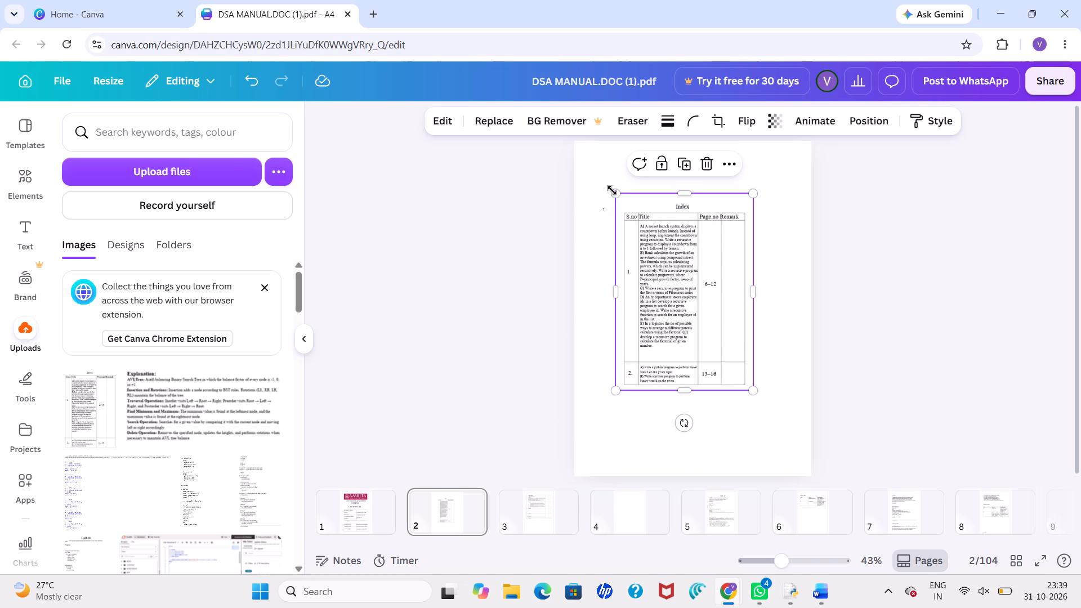
drag(612, 191, 602, 171)
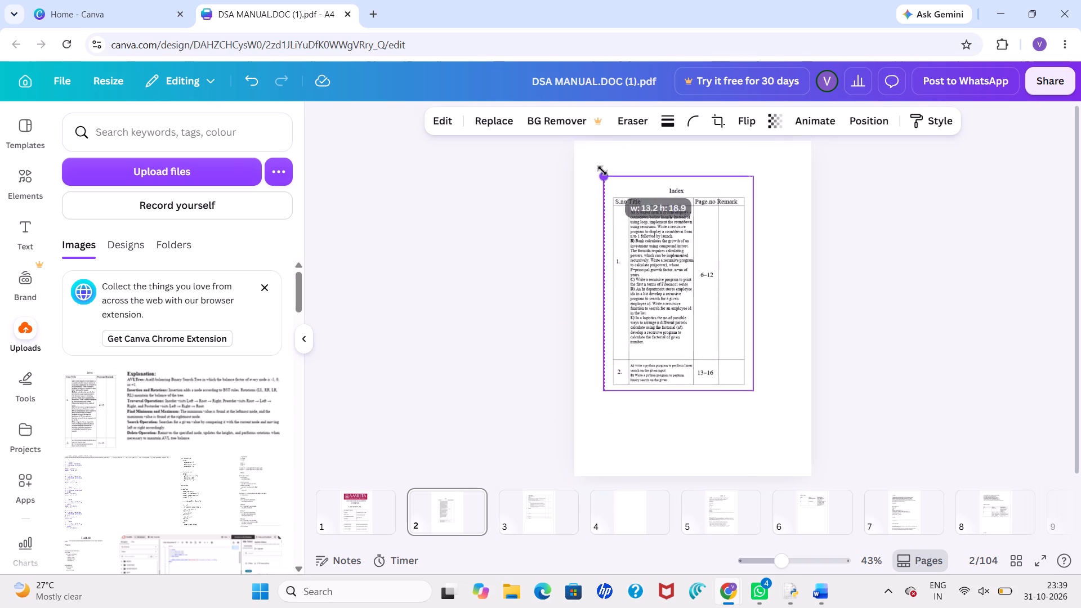
drag(602, 171, 595, 154)
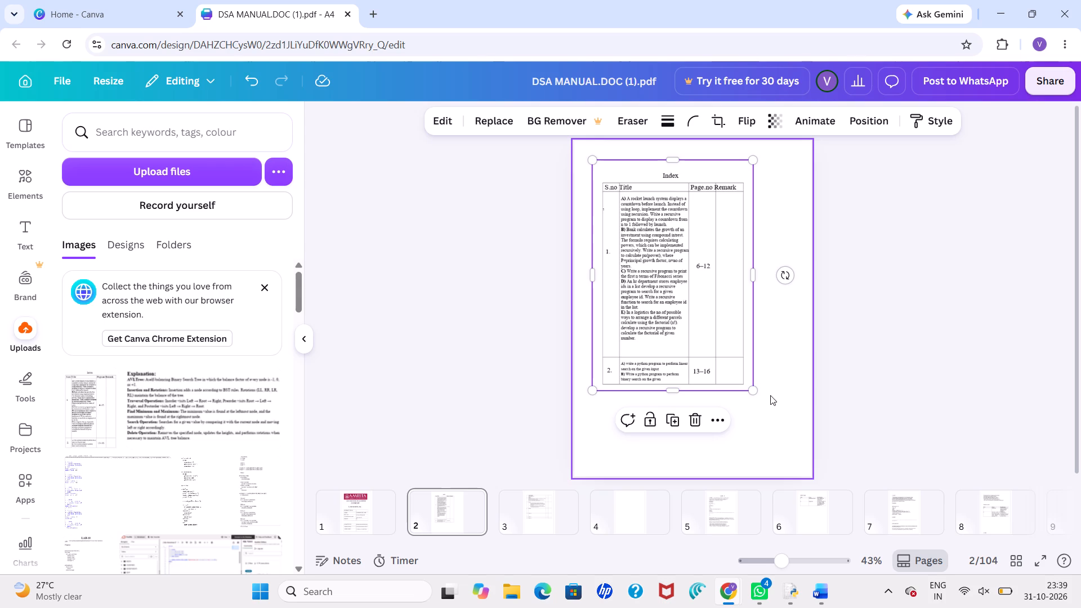
drag(755, 391, 785, 426)
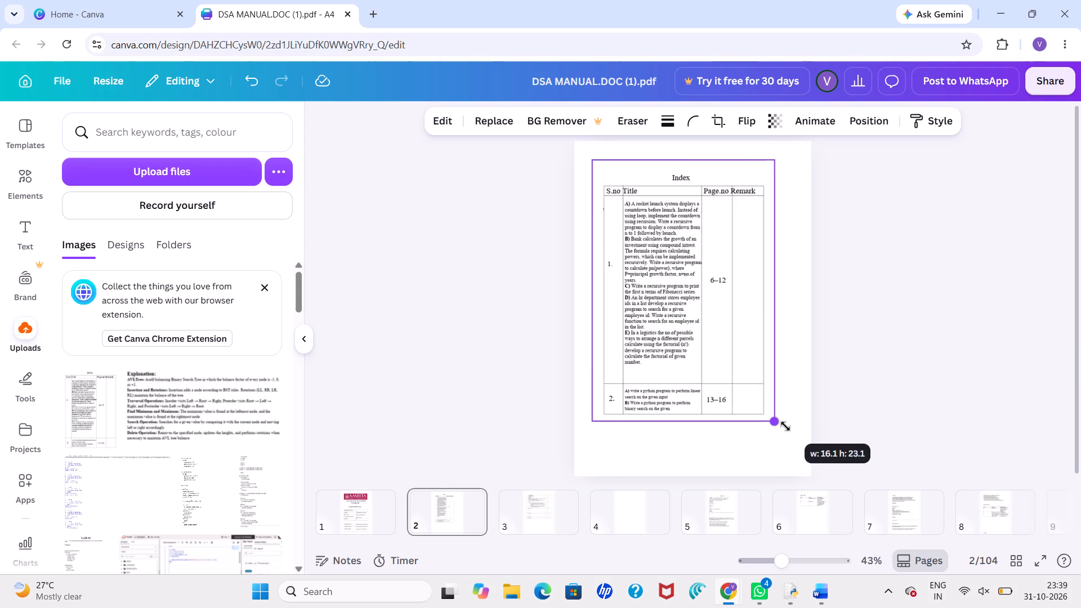
drag(785, 426, 796, 457)
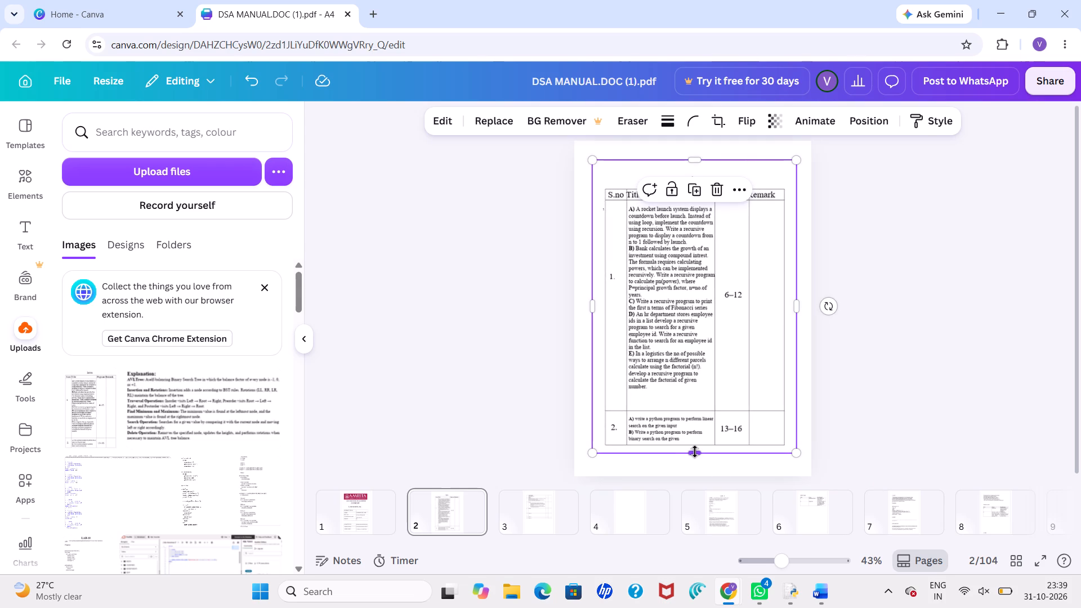
drag(695, 451, 694, 462)
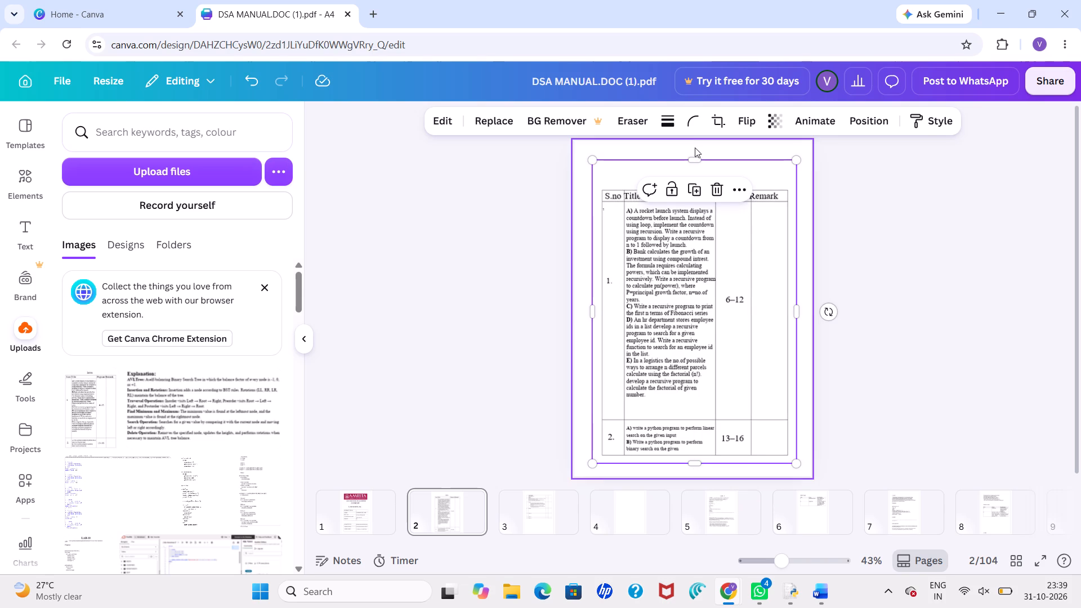
drag(694, 155, 693, 141)
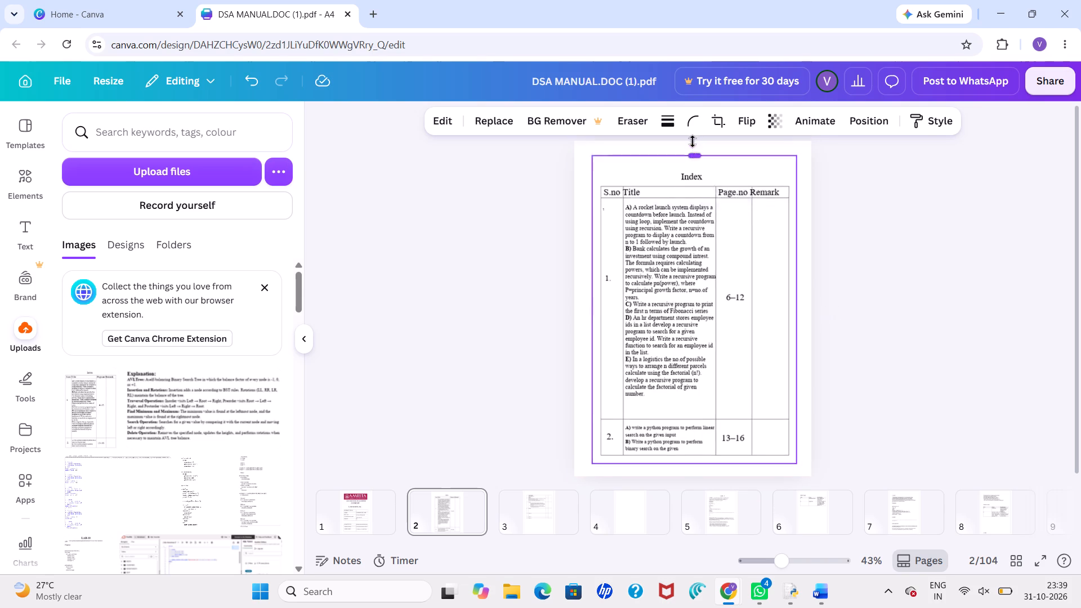
drag(693, 141, 693, 144)
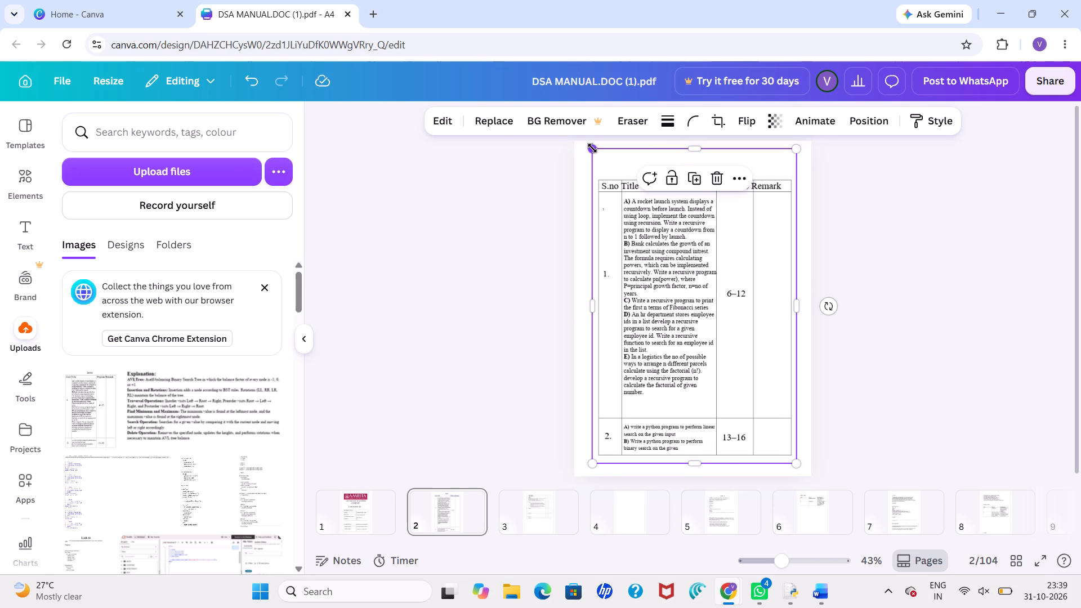
click(1002, 224)
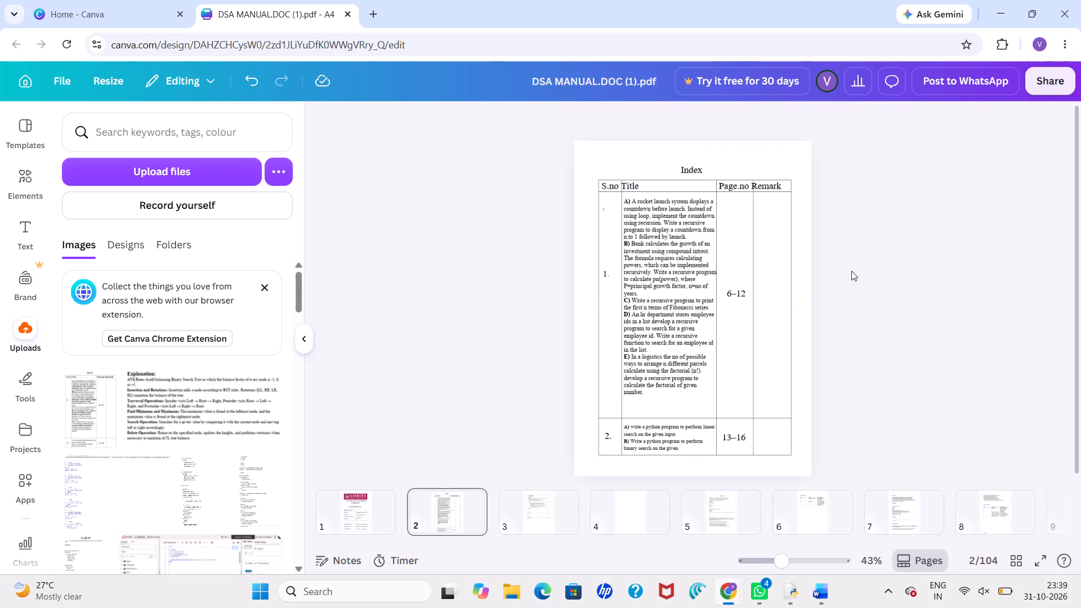
Delete the table grid and page border graphic from page 3.
click(535, 513)
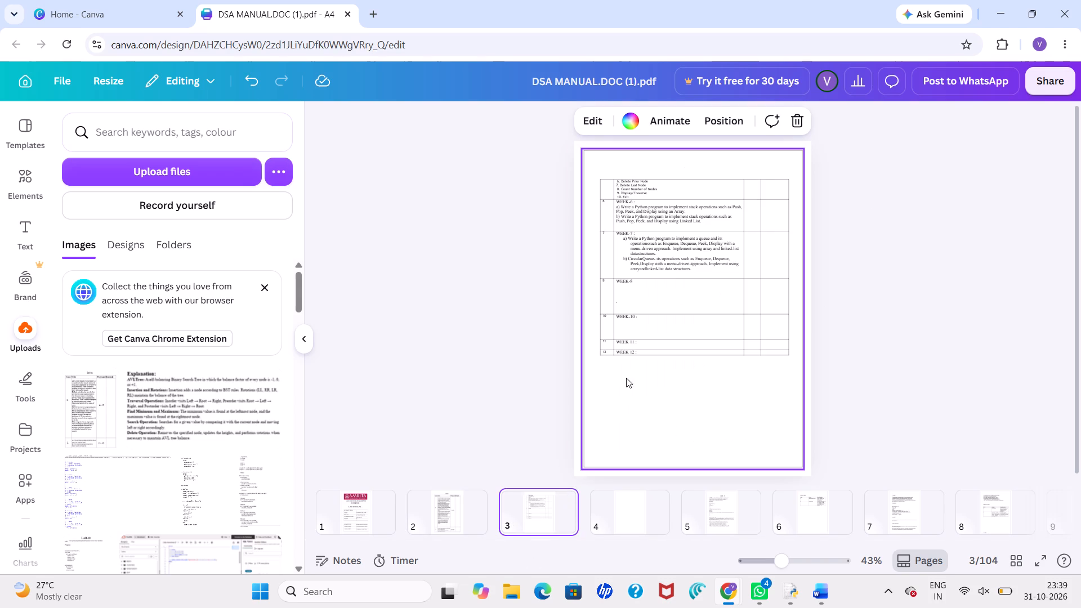
click(660, 330)
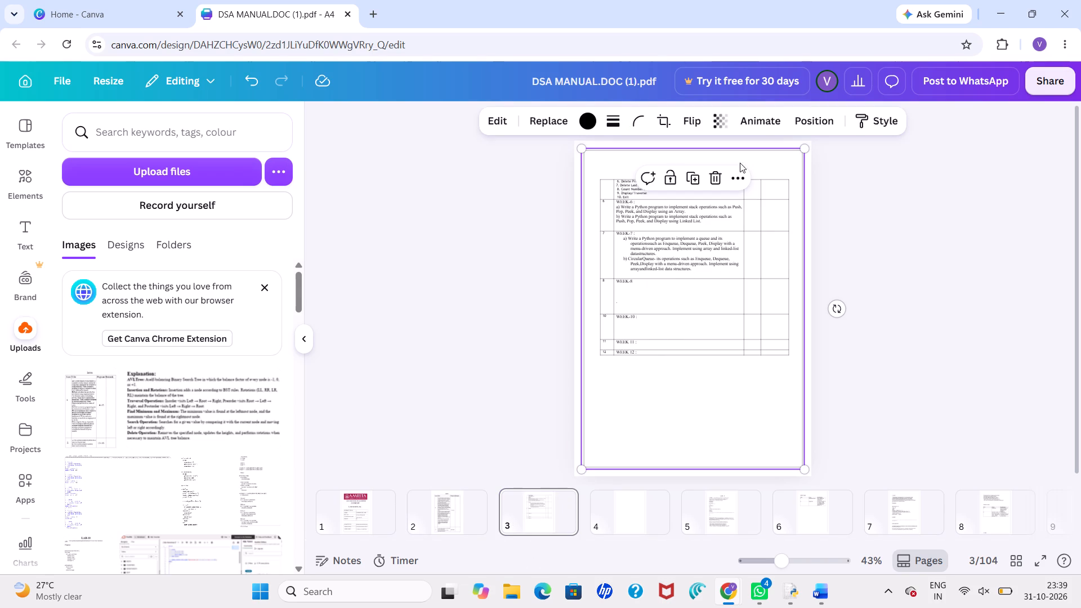
click(715, 172)
Delete the WEEK-6 text block on stack operations from page 3.
click(686, 206)
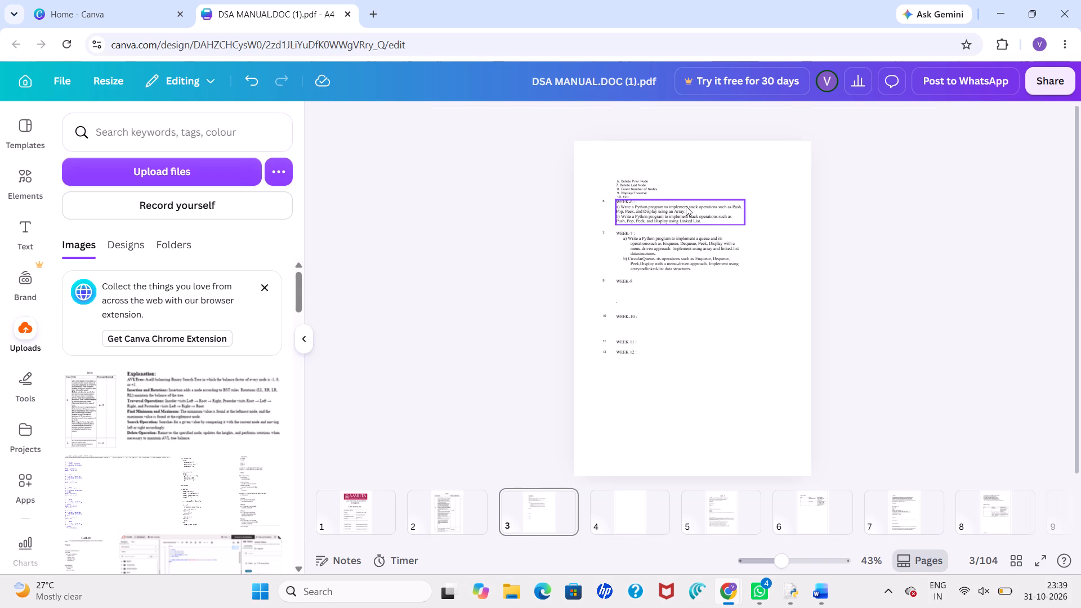
click(703, 174)
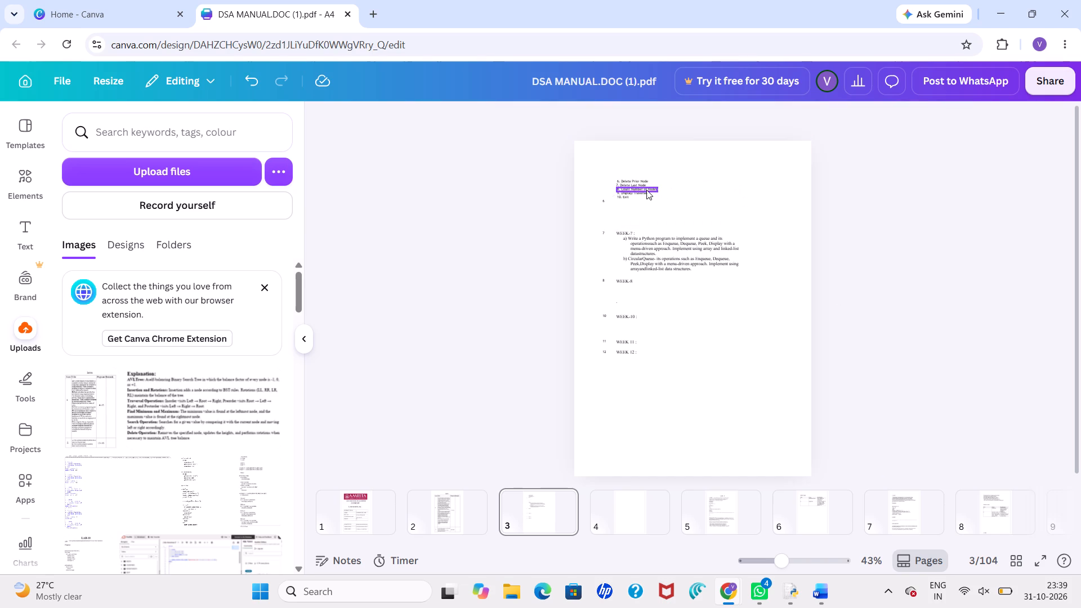
Delete the leftover linked-list menu lines, from Delete First Node to Exit, and the row number beside them from page 3.
click(646, 190)
click(656, 156)
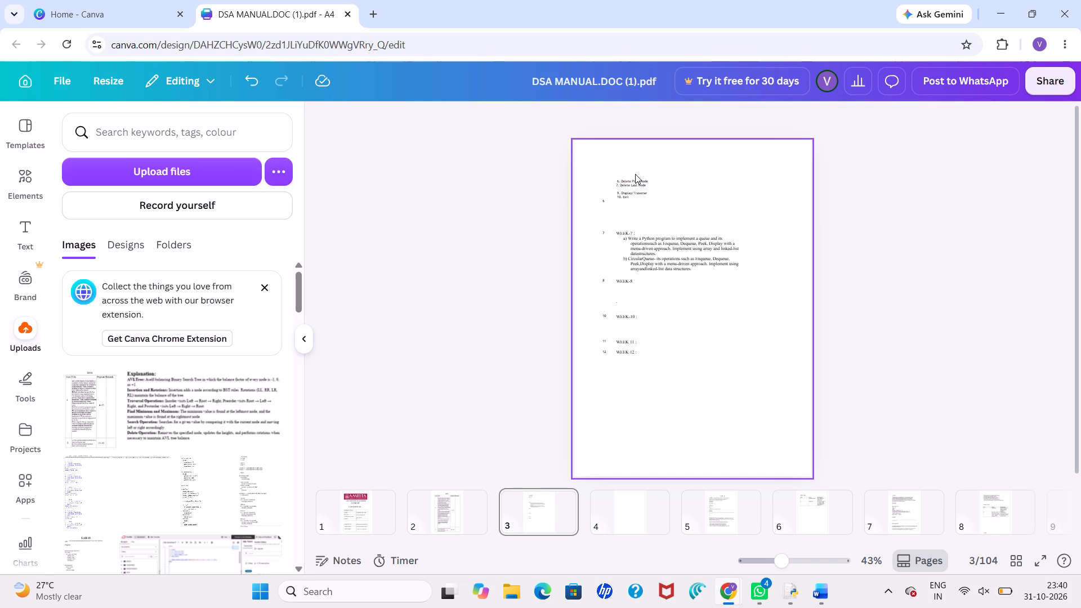
click(632, 178)
click(630, 183)
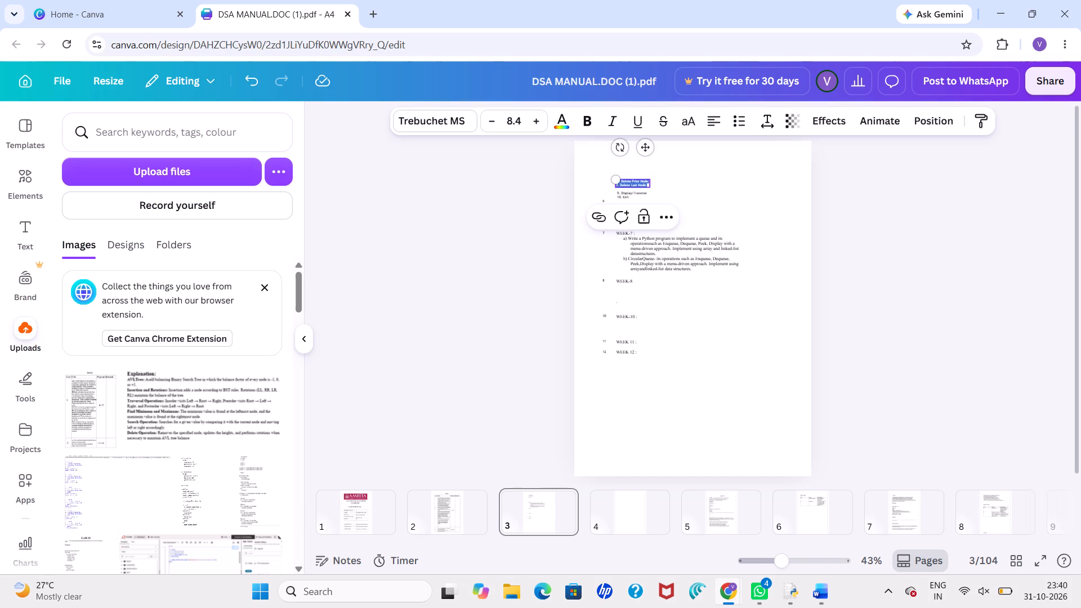
click(680, 181)
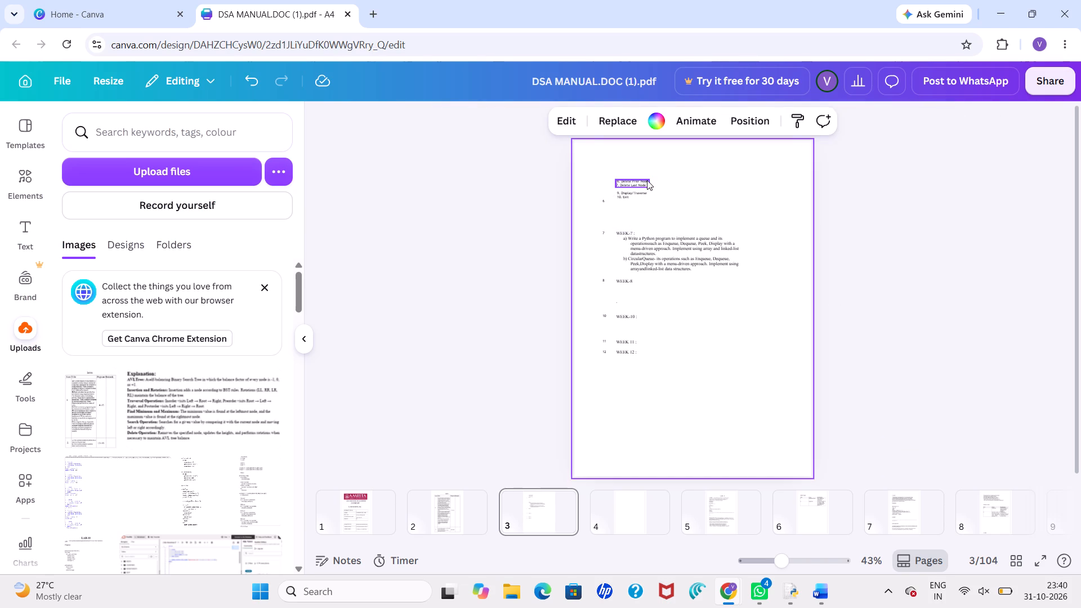
click(647, 180)
click(654, 217)
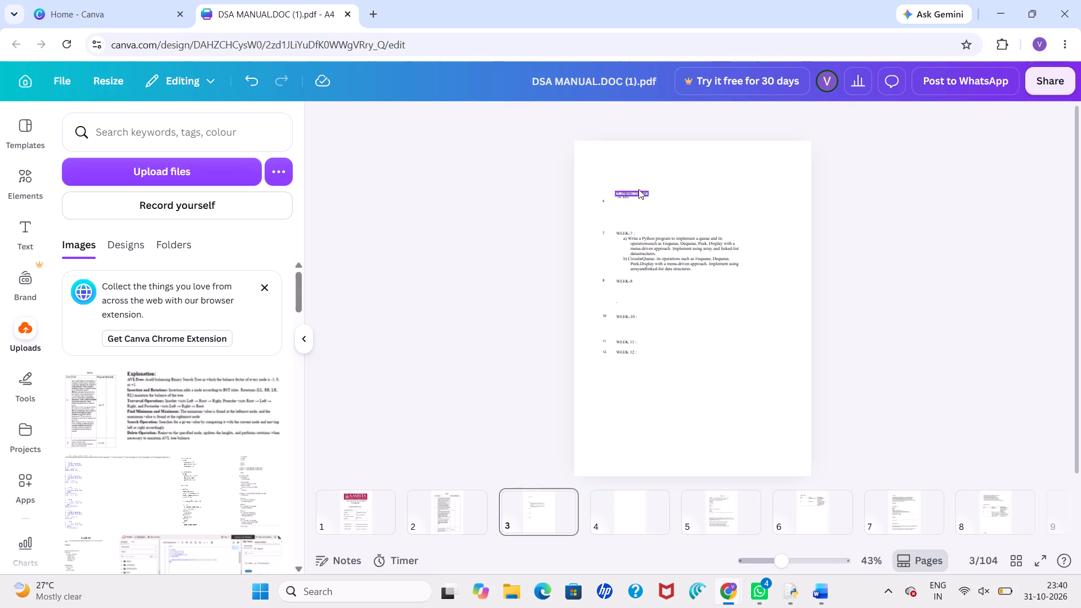
click(638, 189)
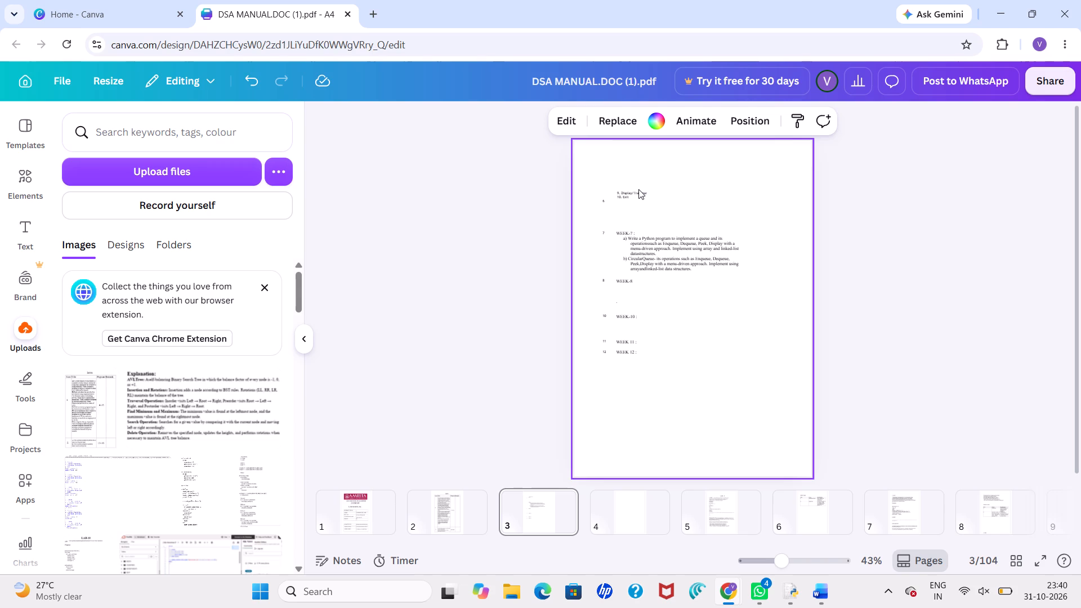
click(632, 194)
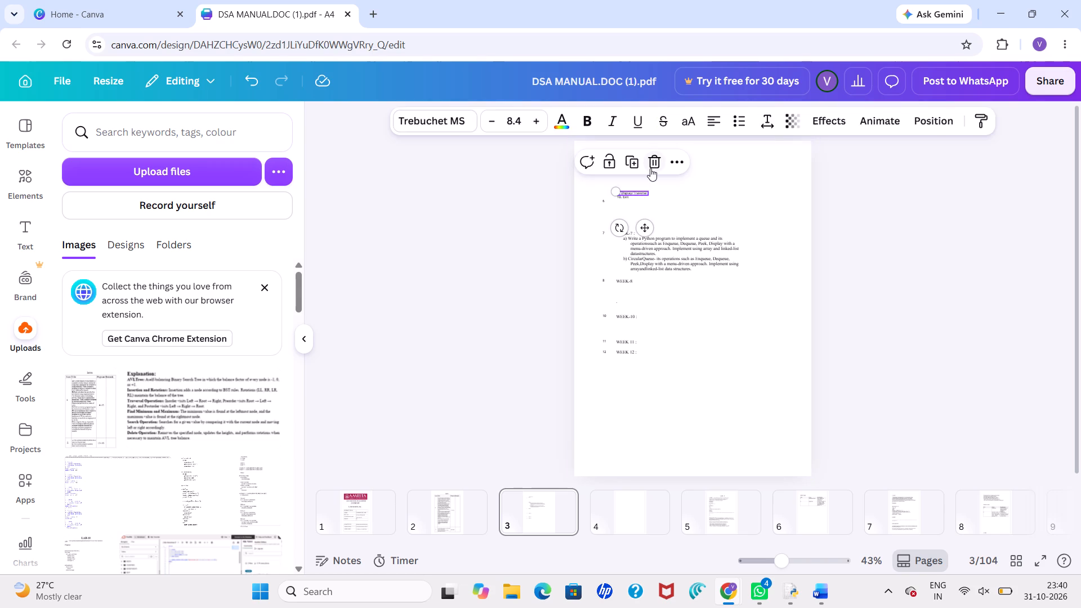
click(650, 168)
click(623, 194)
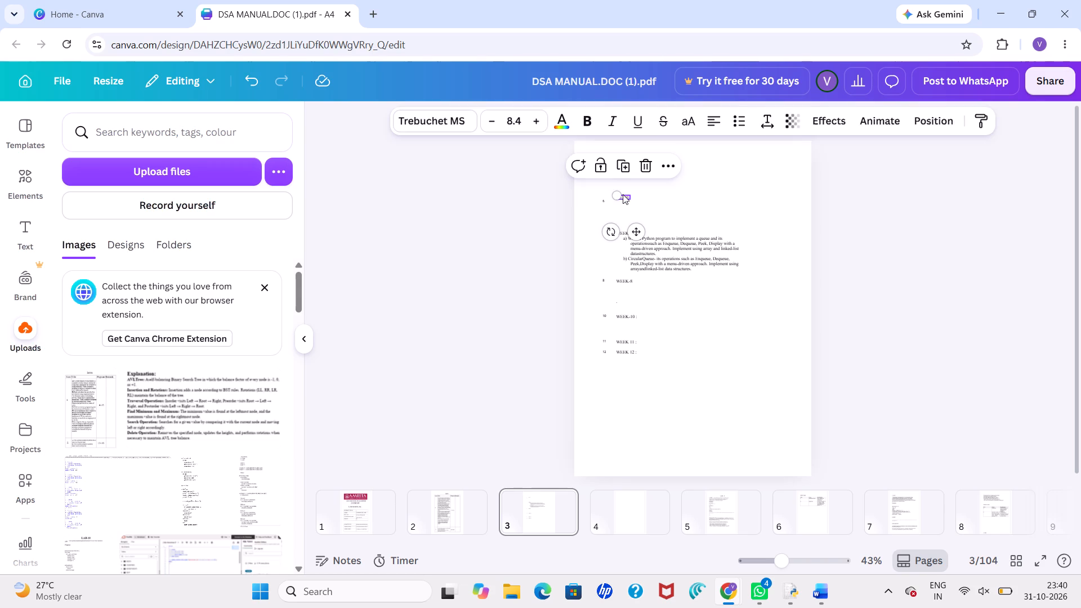
click(642, 173)
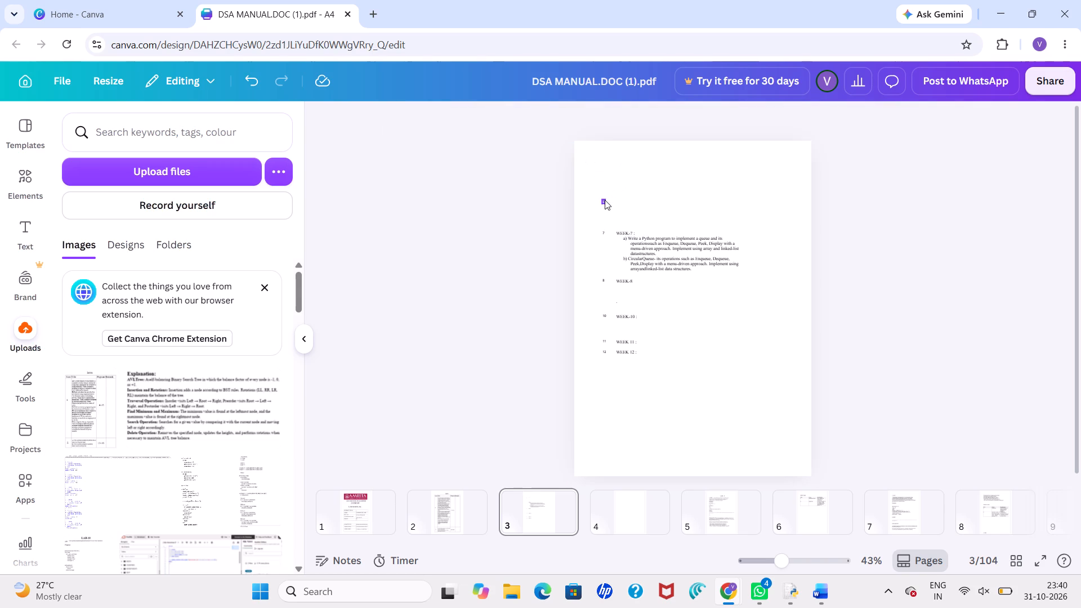
click(605, 200)
click(629, 173)
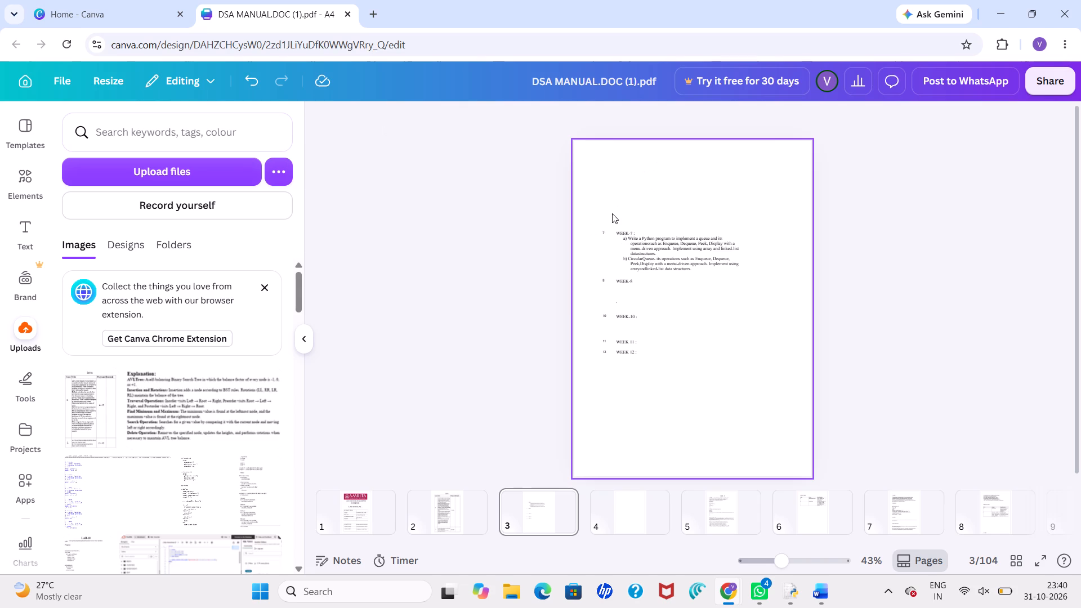
Delete the WEEK-7 heading, its row number and the queue and circular queue description lines from page 3.
click(604, 232)
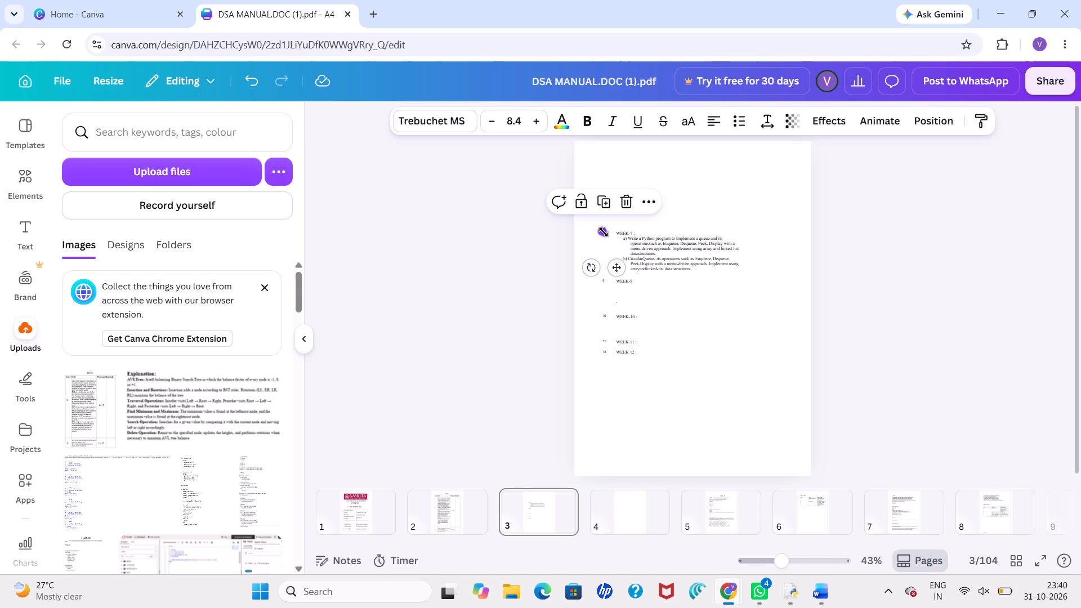
click(629, 203)
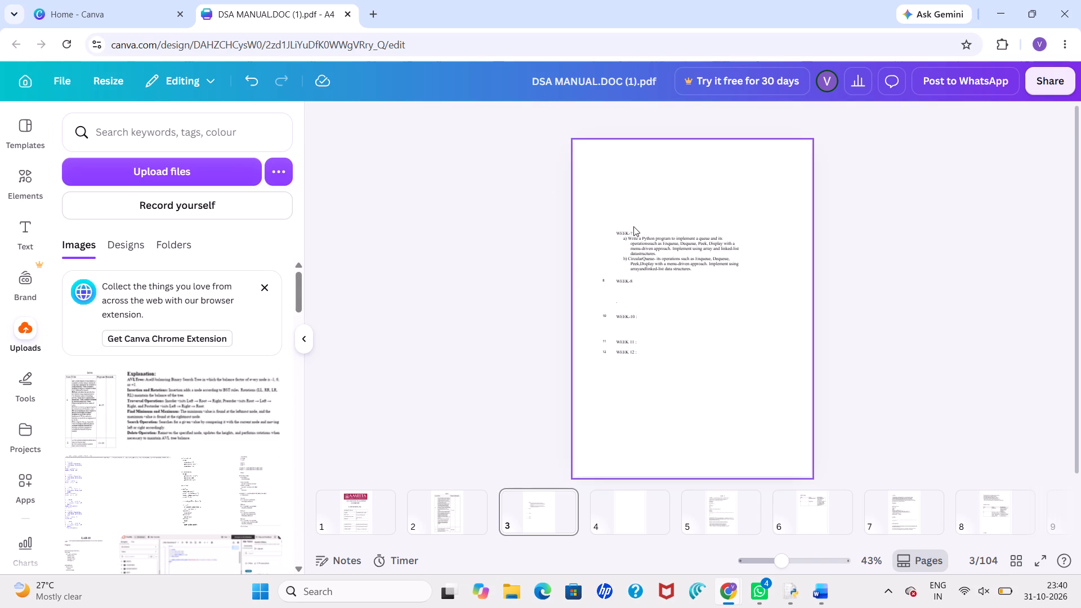
click(631, 233)
click(648, 209)
click(647, 246)
click(705, 218)
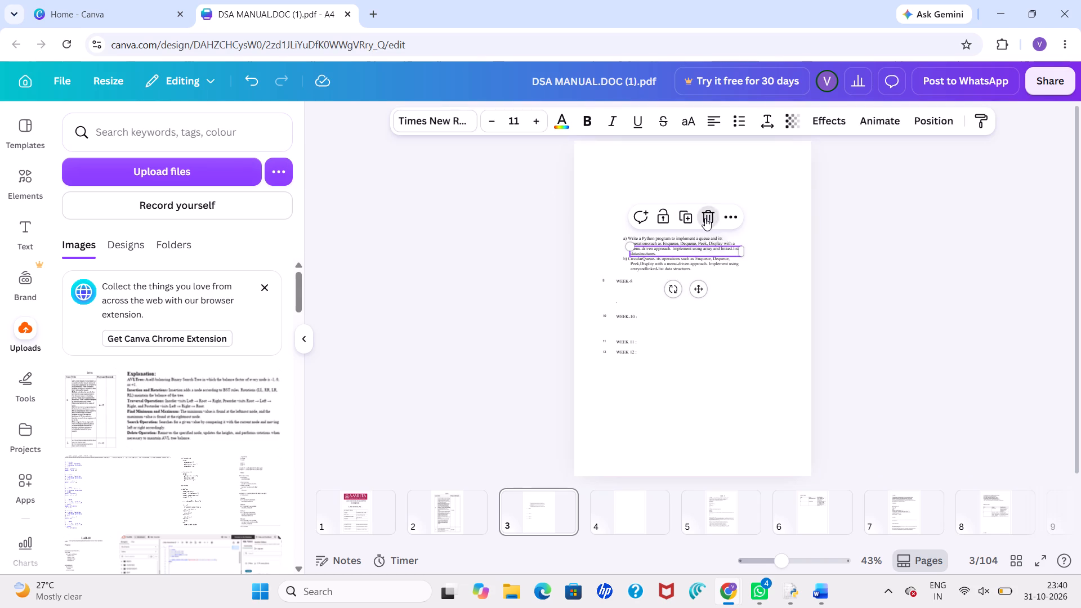
click(666, 238)
click(702, 207)
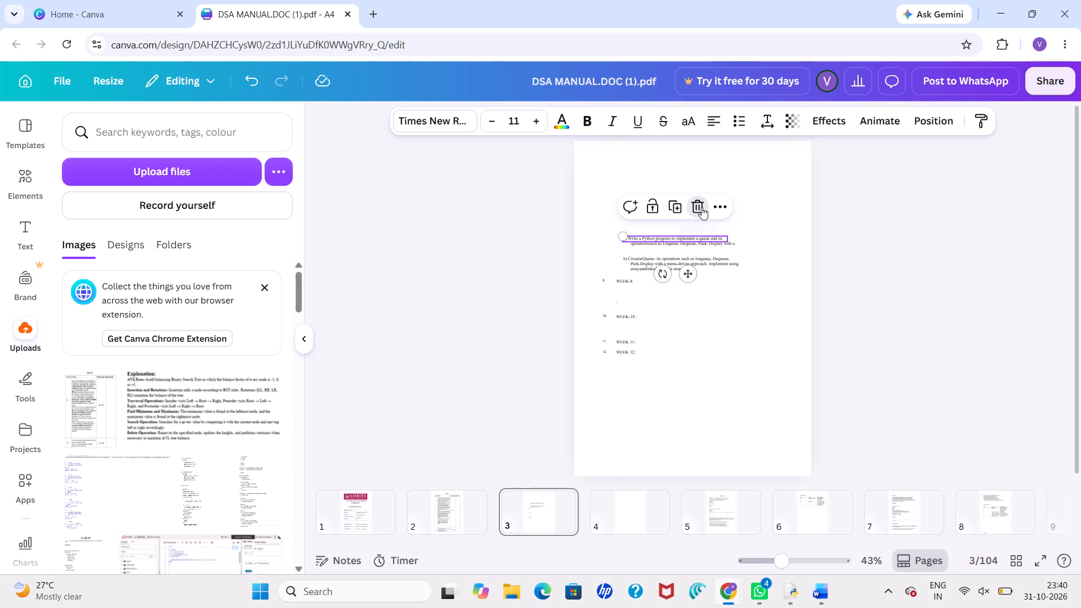
click(689, 246)
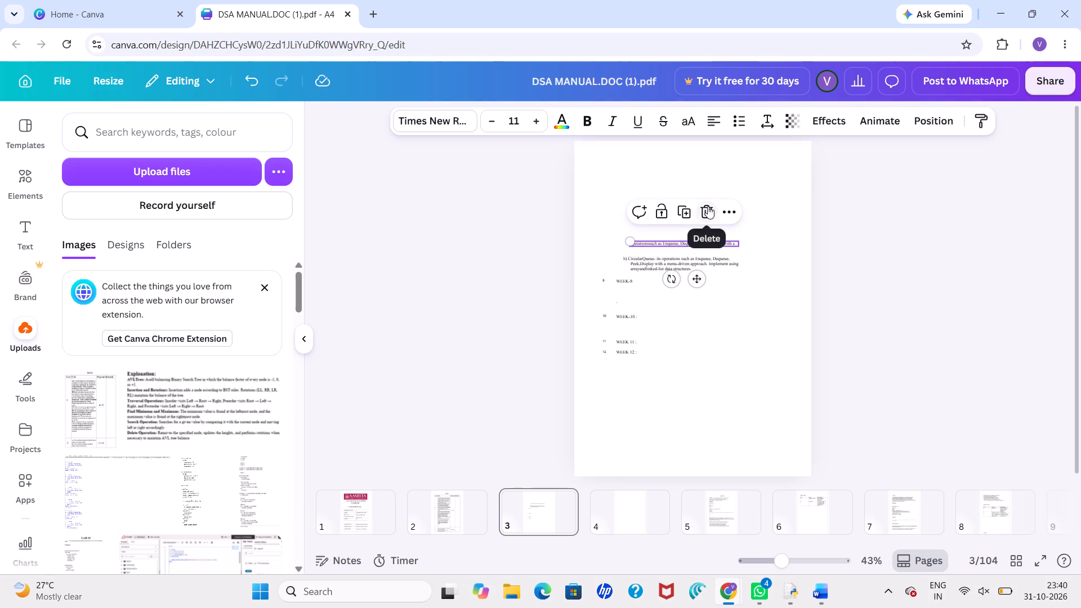
click(708, 206)
click(673, 263)
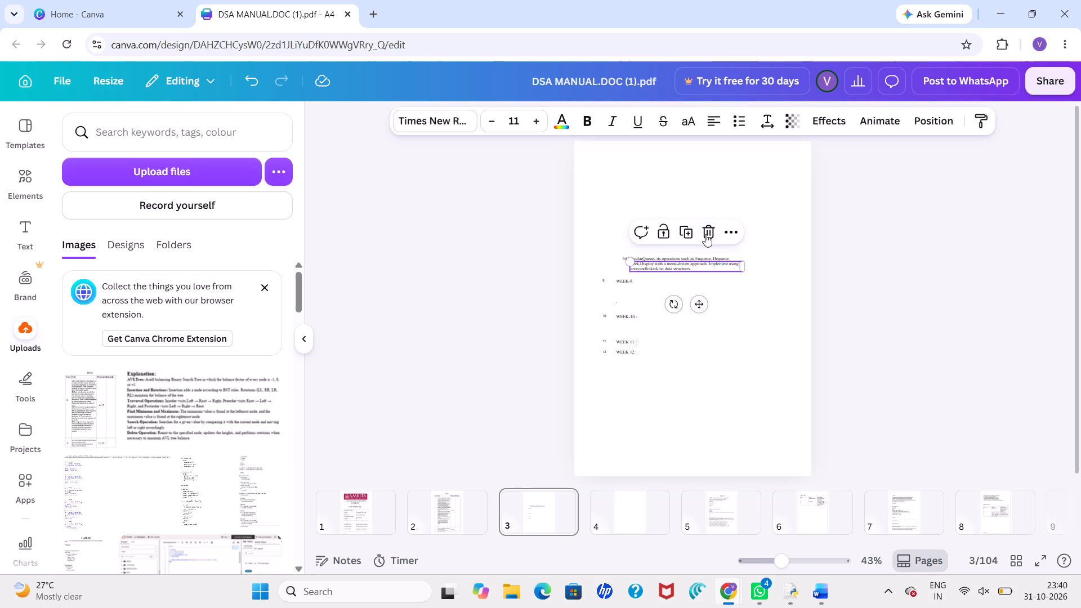
click(705, 234)
click(663, 255)
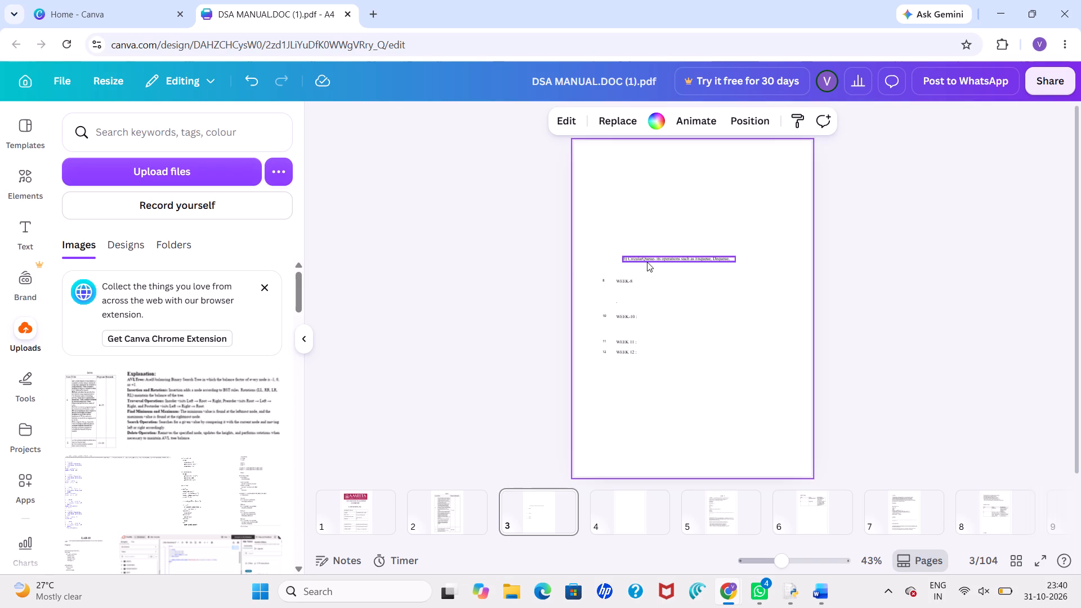
click(651, 260)
click(699, 230)
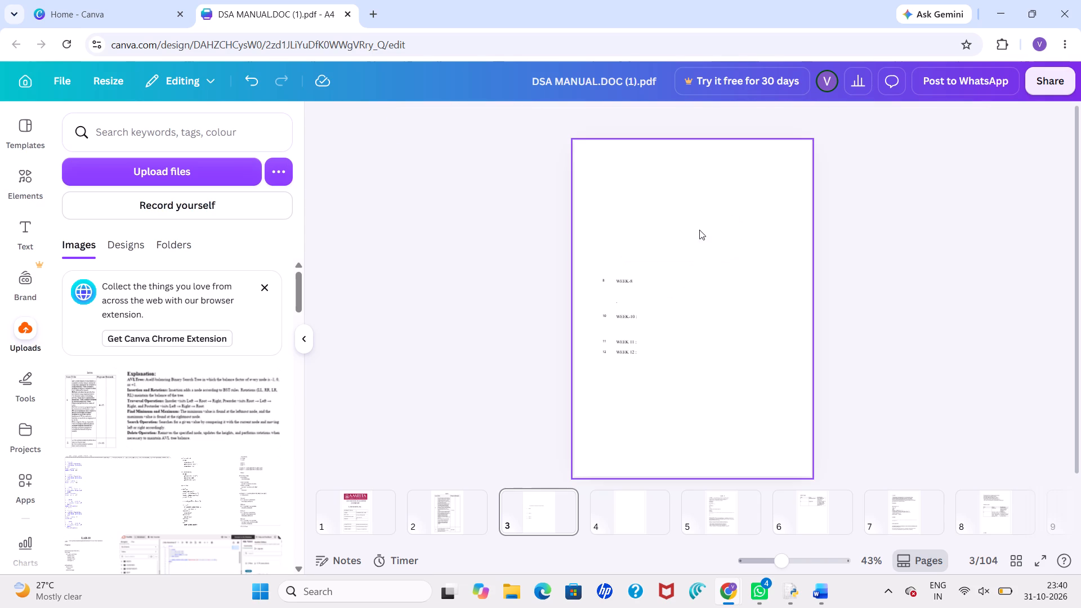
Delete the week heading above WEEK-10 and the WEEK-10 heading, along with their row numbers, from page 3.
click(630, 277)
click(628, 281)
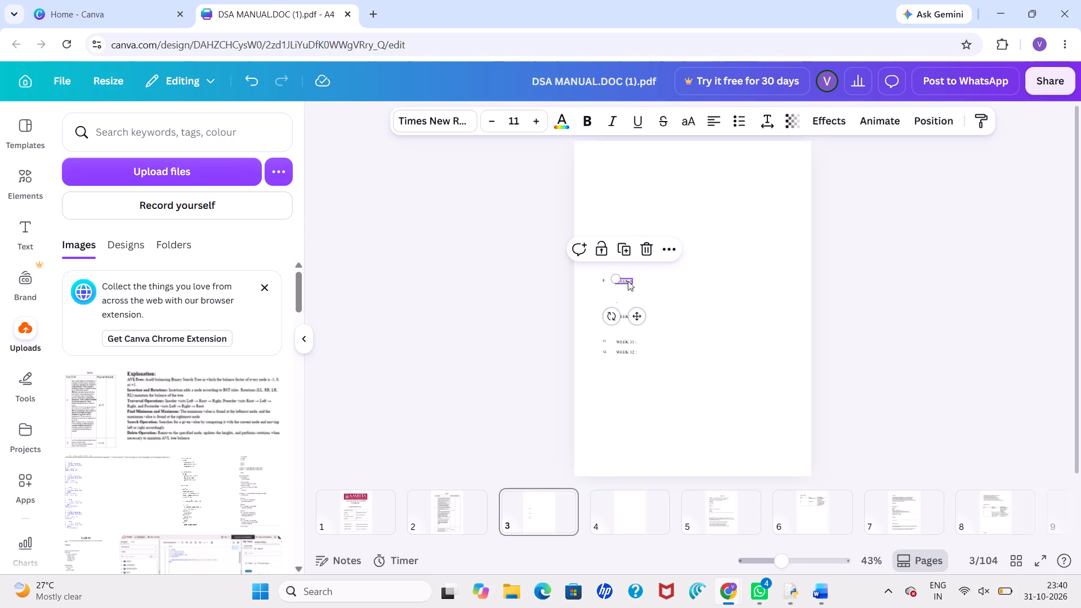
click(648, 251)
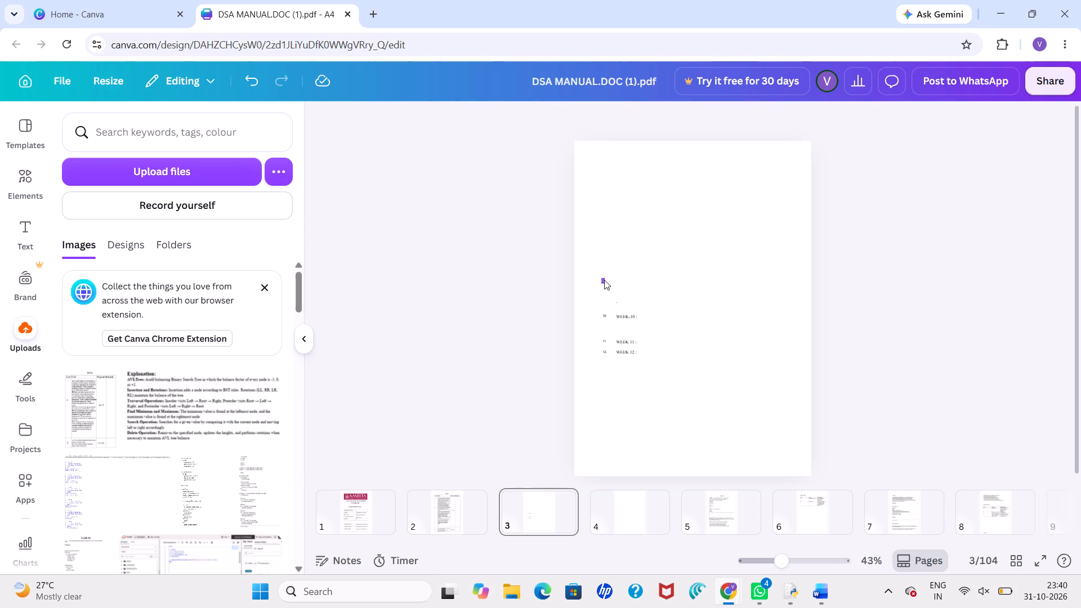
click(604, 280)
click(628, 250)
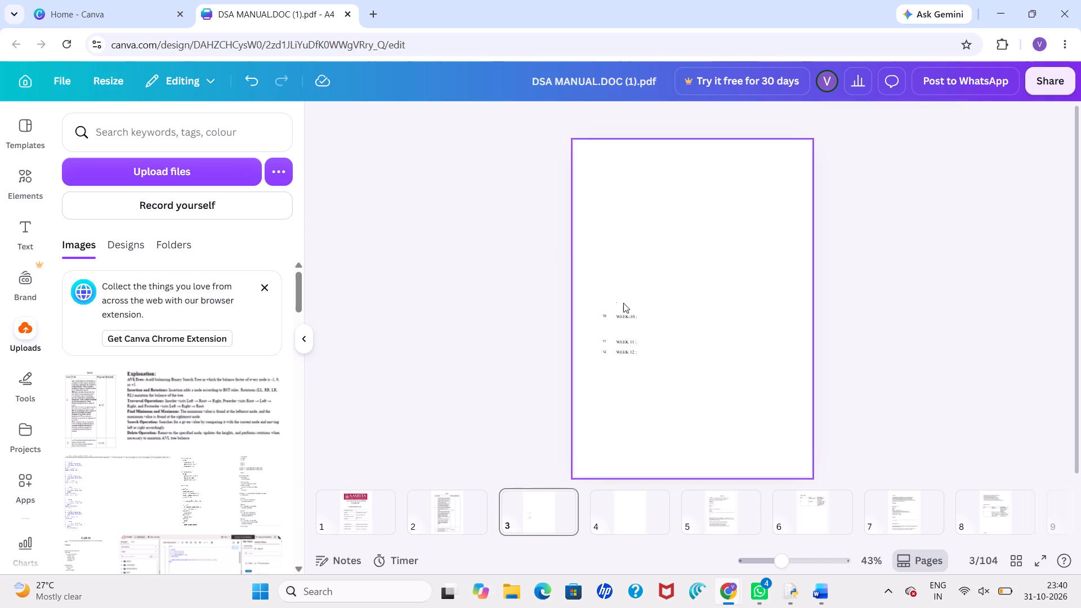
click(624, 316)
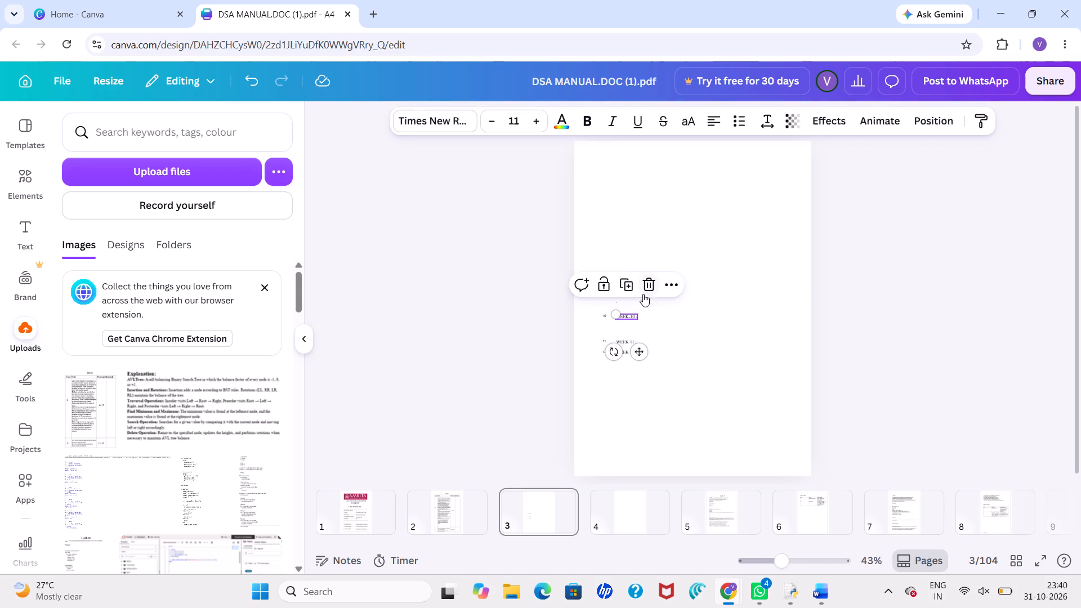
click(643, 293)
click(609, 316)
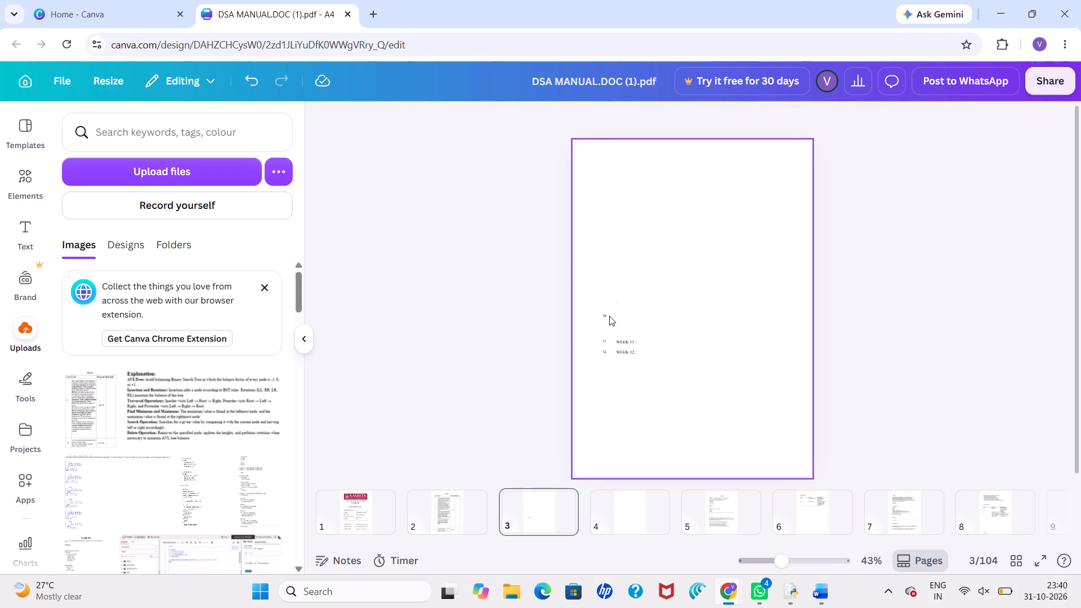
click(604, 316)
click(628, 287)
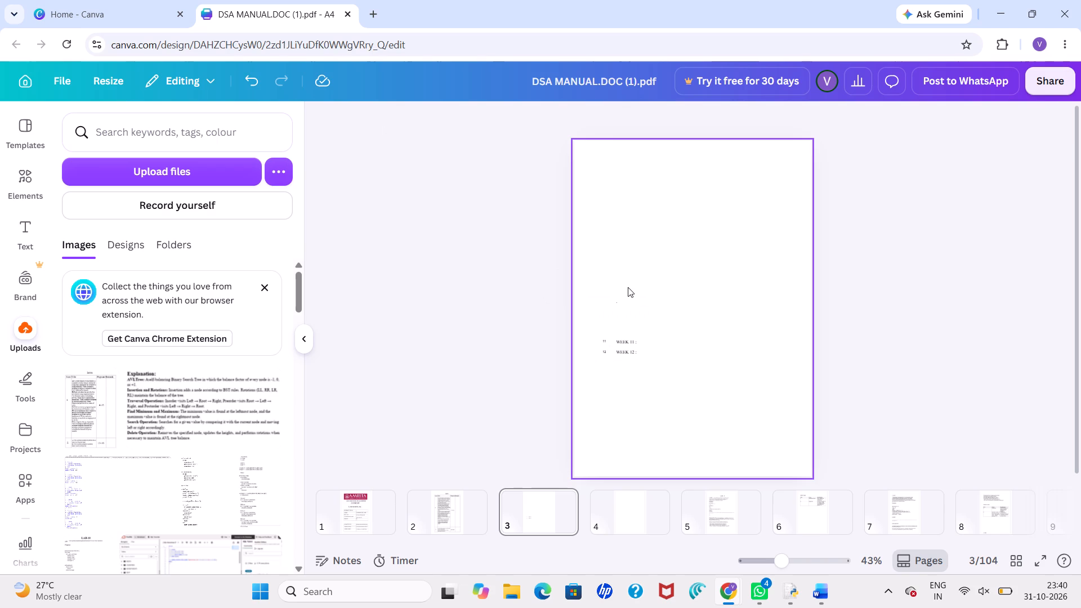
Delete the WEEK 11 and WEEK 12 headings and their two row numbers from page 3.
click(622, 338)
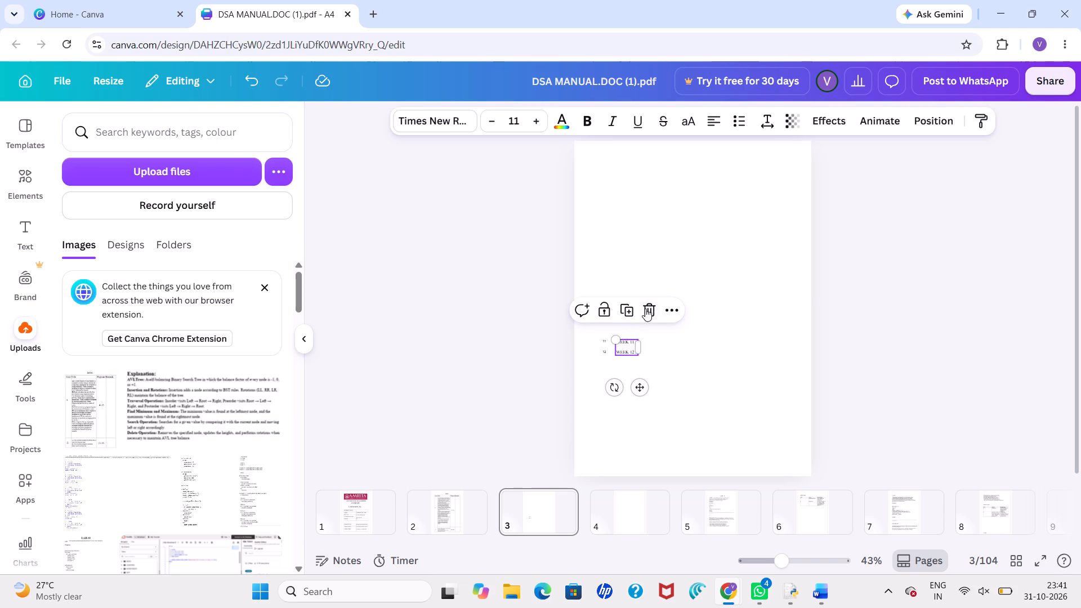
click(645, 308)
click(606, 341)
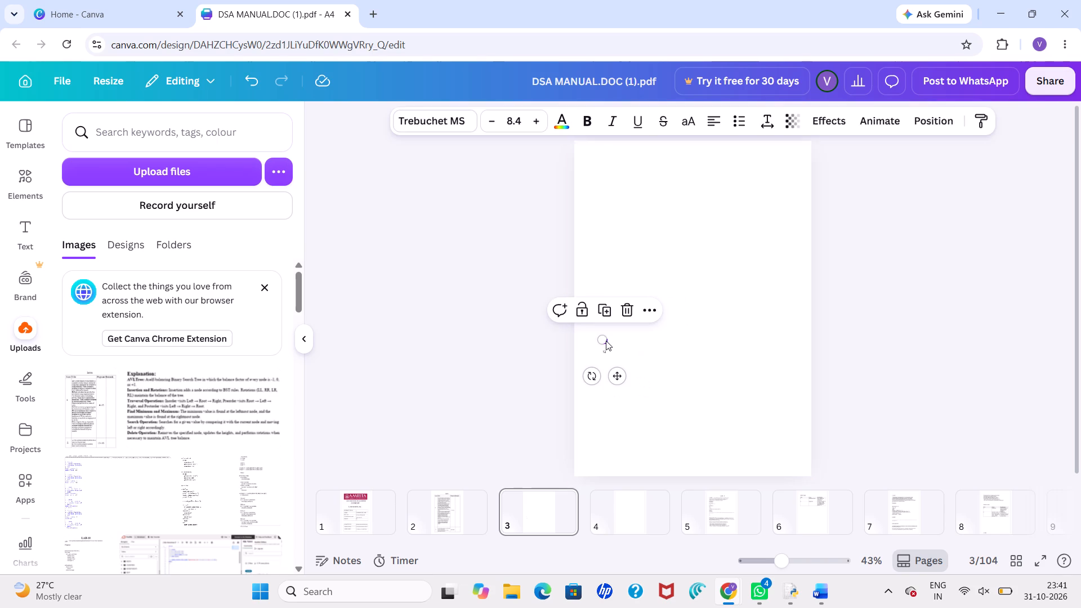
click(632, 316)
click(605, 351)
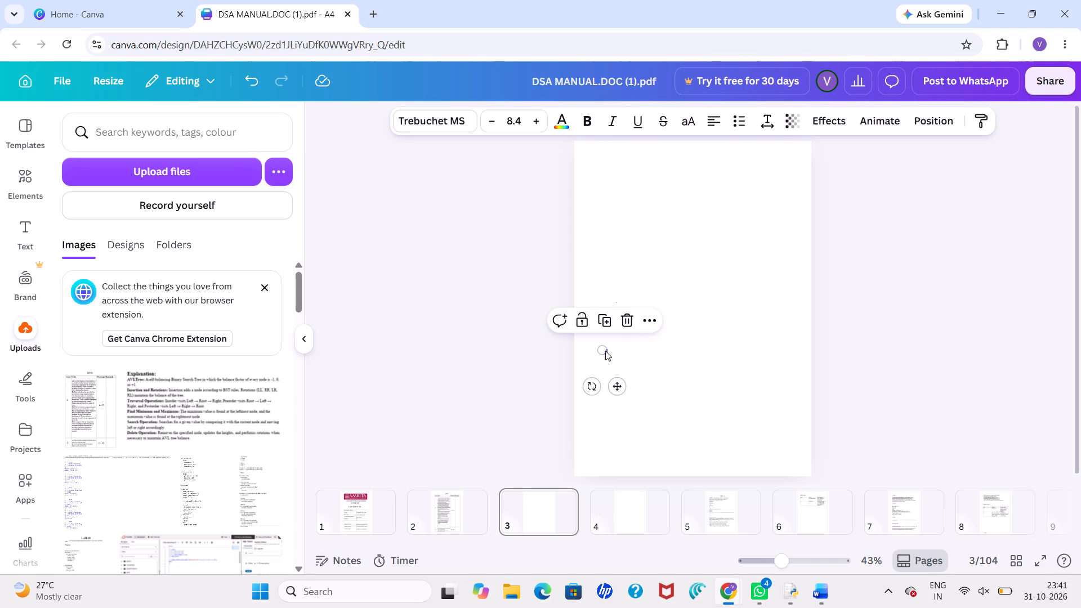
click(623, 324)
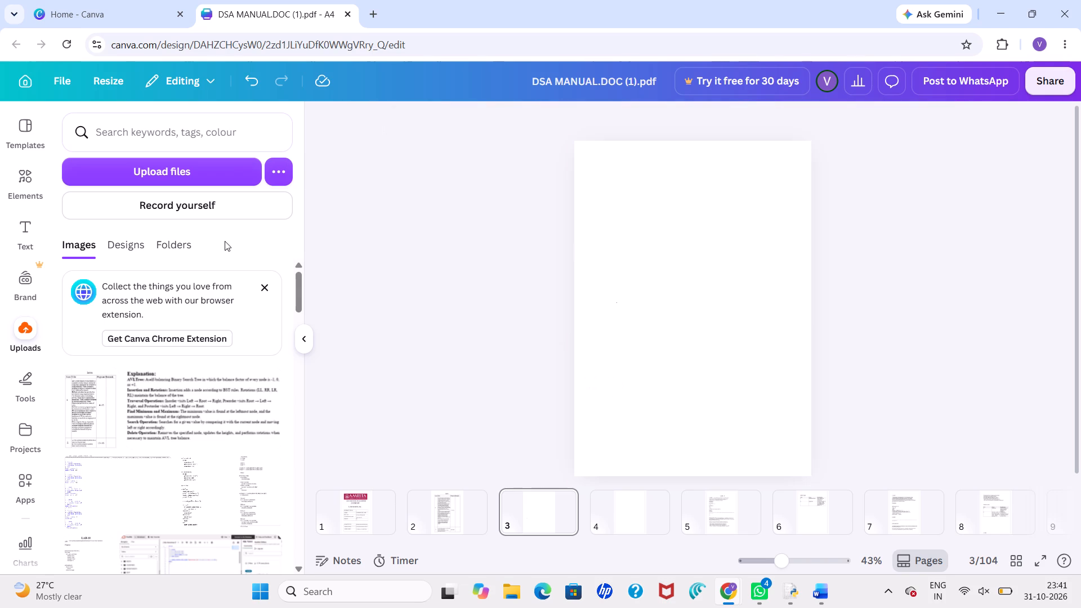
click(199, 171)
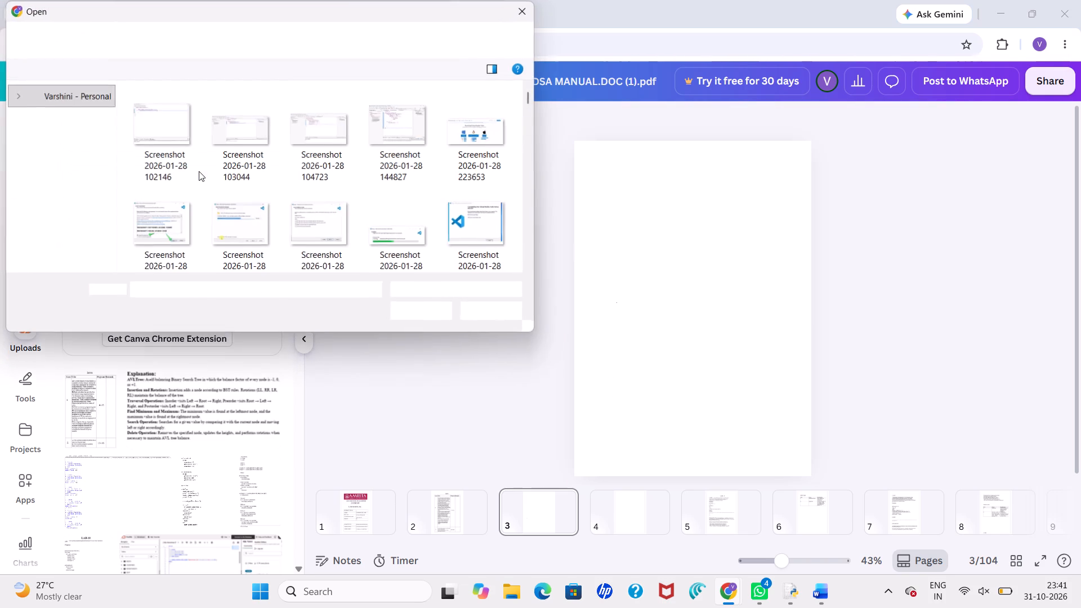
scroll(199, 171, down, 18)
scroll(199, 171, down, 20)
scroll(199, 171, down, 20)
scroll(199, 171, down, 20)
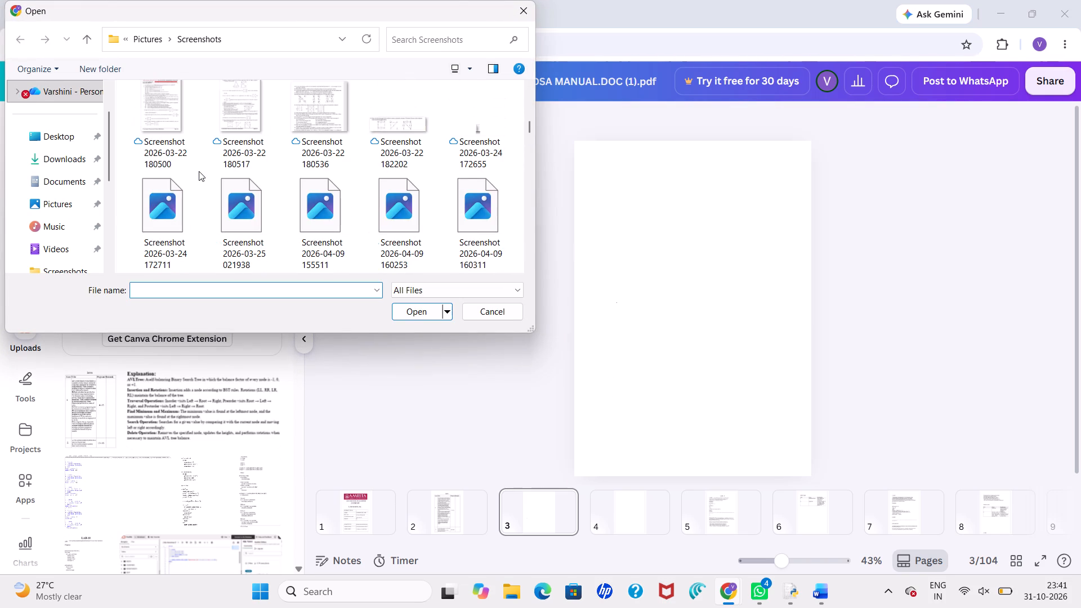
scroll(199, 171, down, 20)
scroll(199, 171, down, 20)
scroll(199, 171, down, 20)
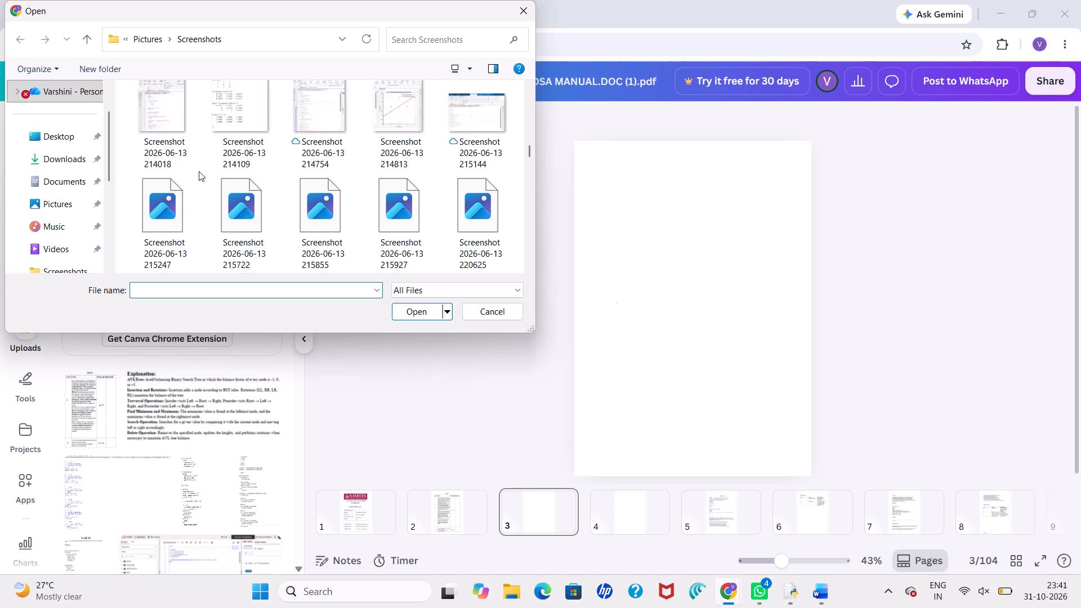
scroll(199, 171, down, 20)
scroll(199, 171, down, 20)
scroll(199, 171, down, 20)
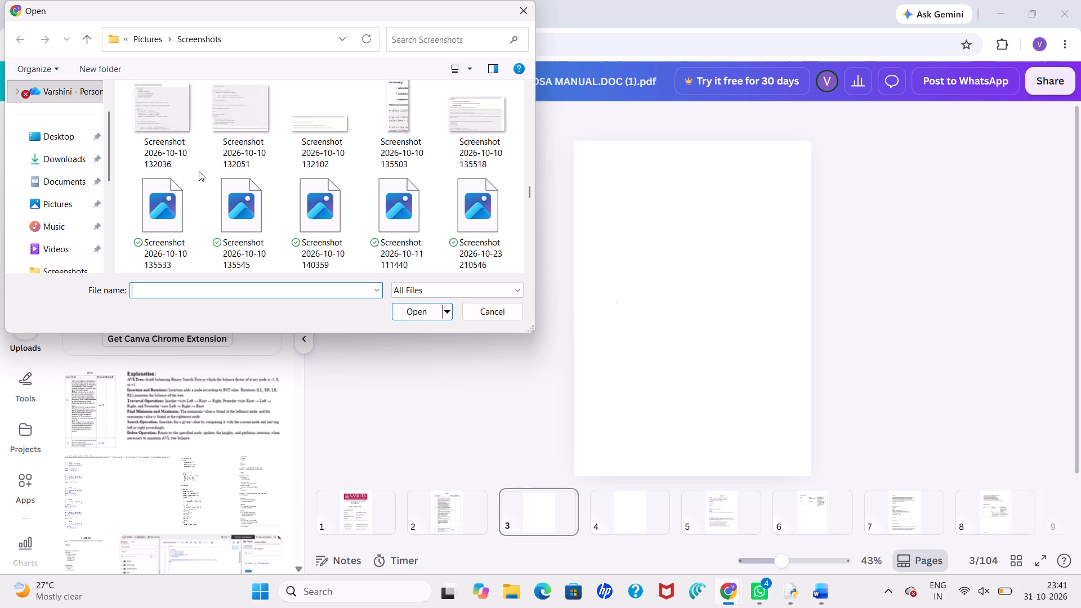
scroll(199, 171, down, 20)
scroll(199, 171, down, 20)
scroll(199, 171, down, 20)
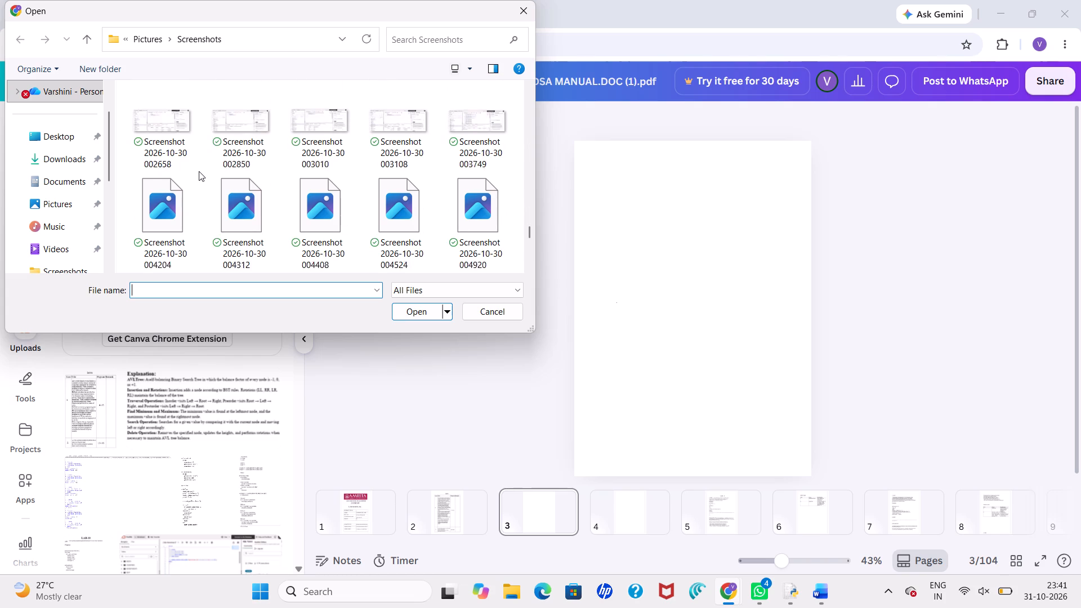
scroll(199, 171, down, 20)
scroll(199, 171, down, 20)
scroll(199, 171, down, 20)
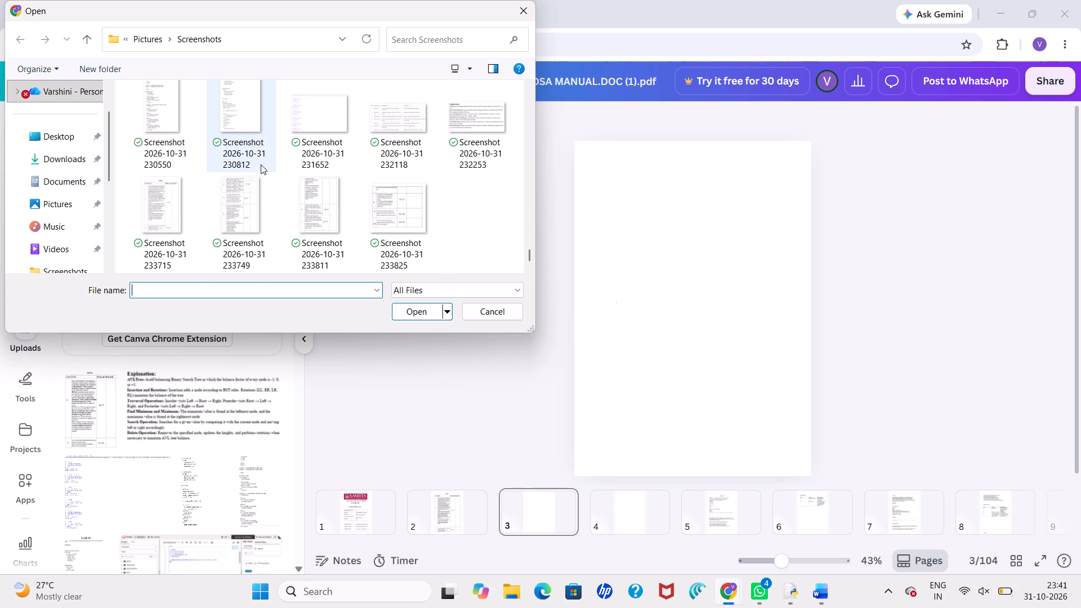
double_click(222, 199)
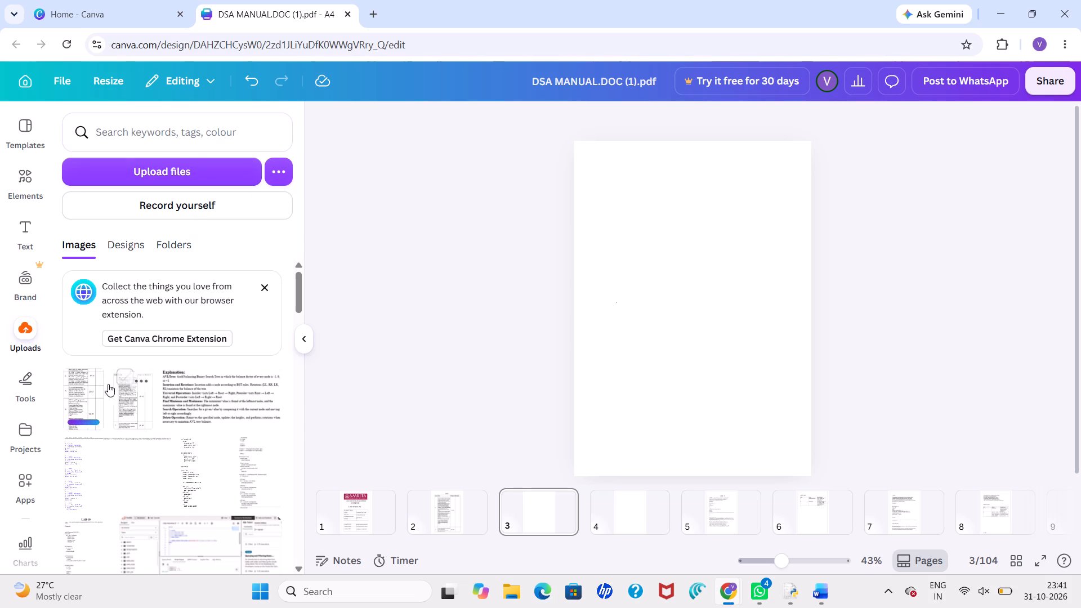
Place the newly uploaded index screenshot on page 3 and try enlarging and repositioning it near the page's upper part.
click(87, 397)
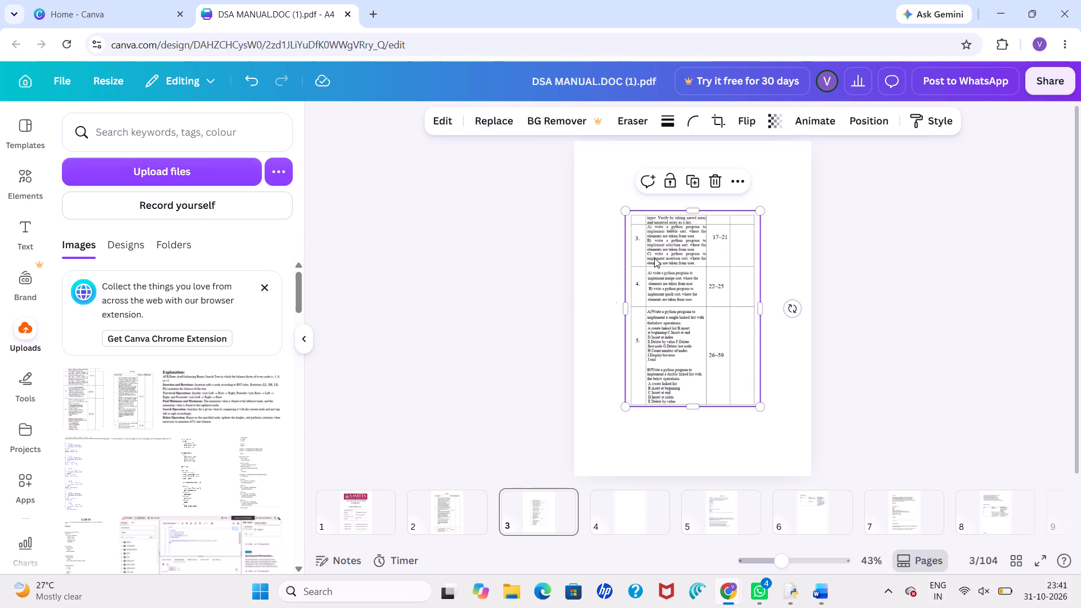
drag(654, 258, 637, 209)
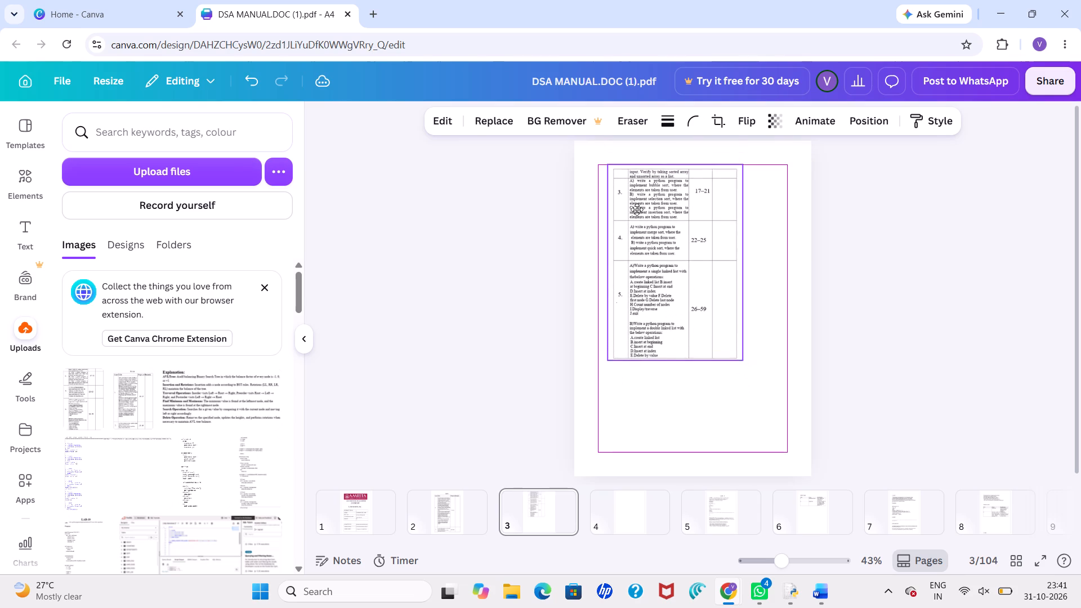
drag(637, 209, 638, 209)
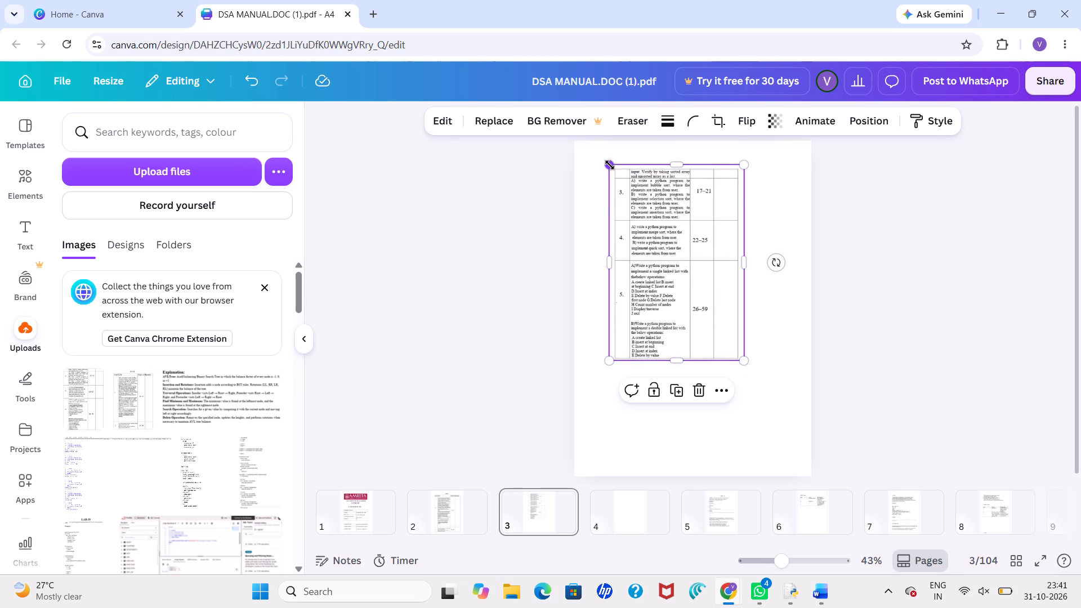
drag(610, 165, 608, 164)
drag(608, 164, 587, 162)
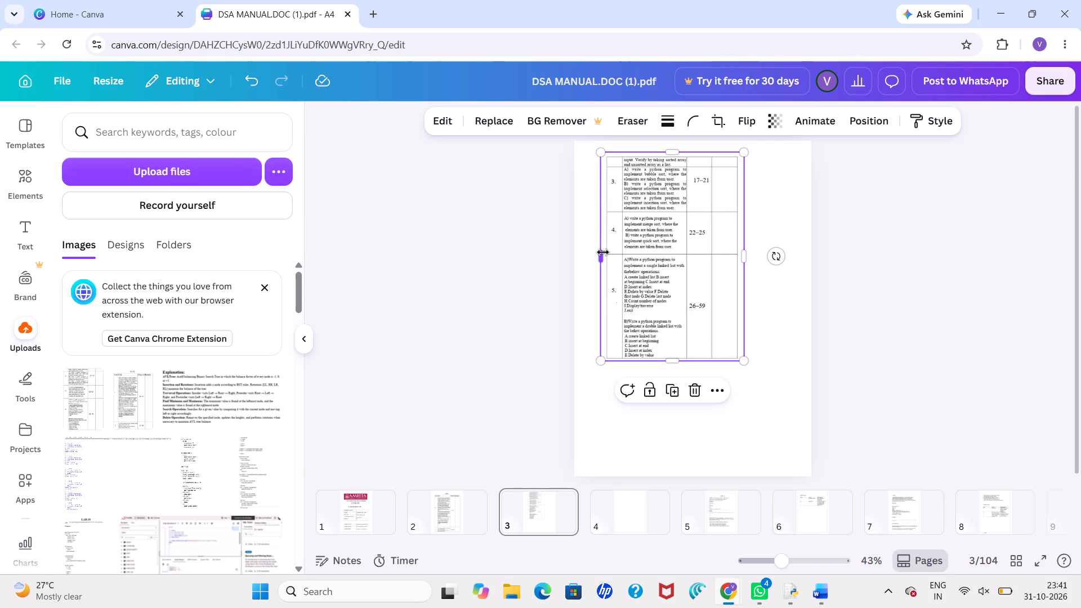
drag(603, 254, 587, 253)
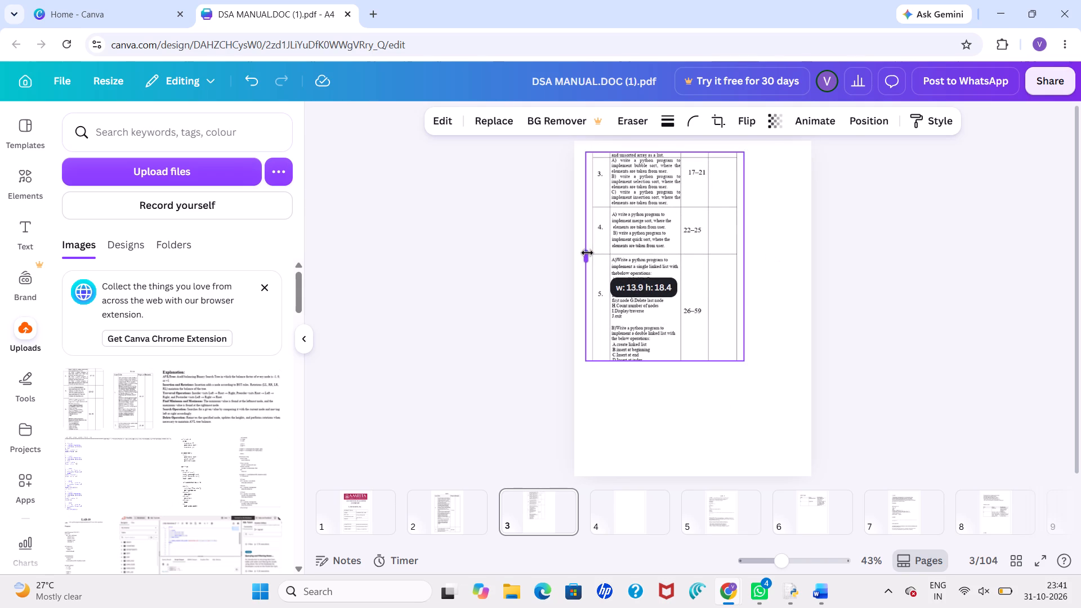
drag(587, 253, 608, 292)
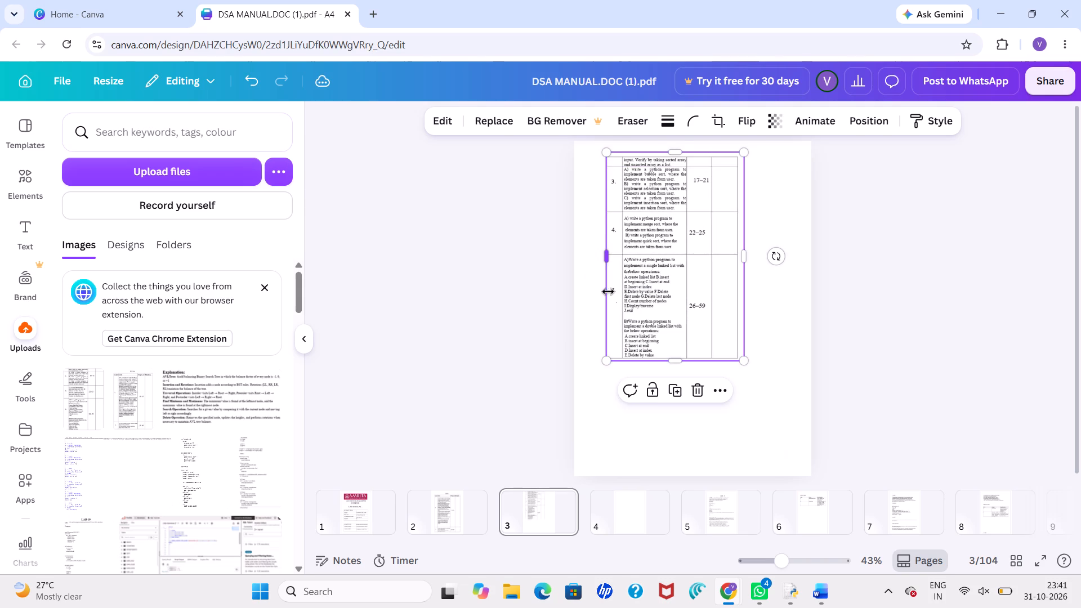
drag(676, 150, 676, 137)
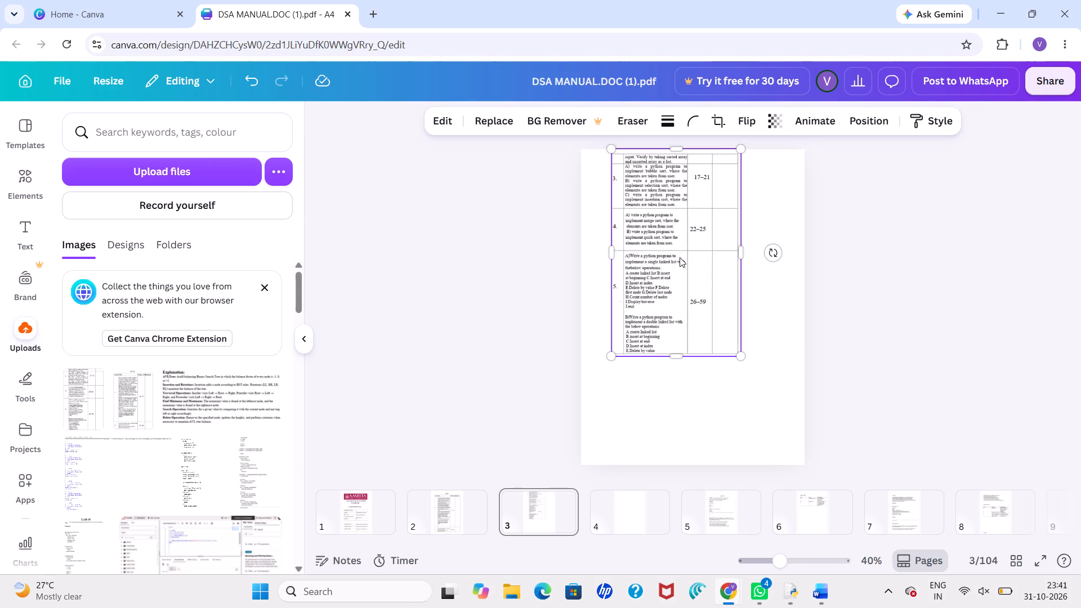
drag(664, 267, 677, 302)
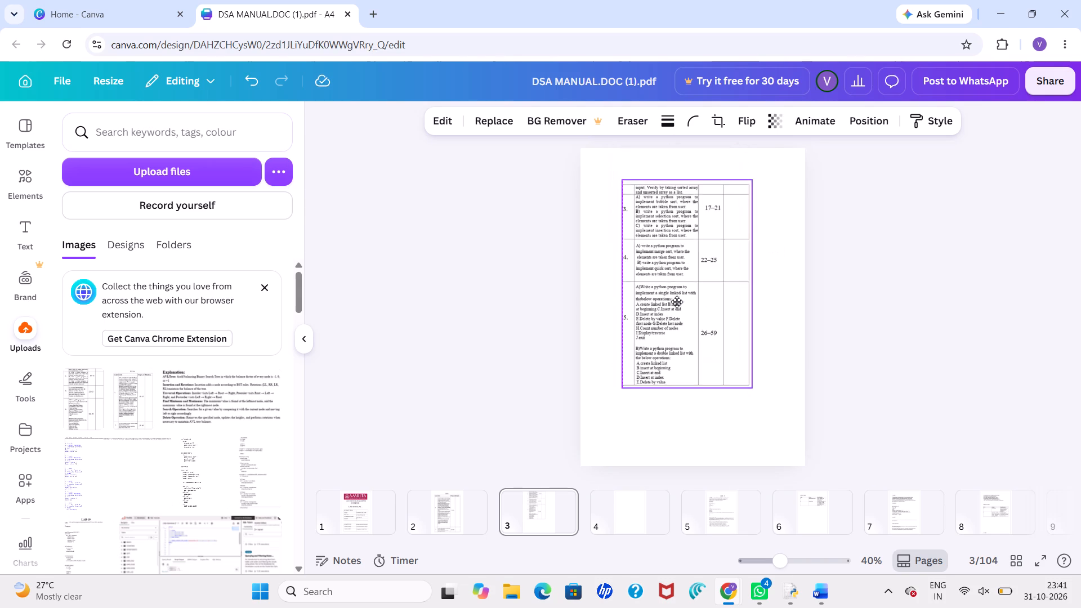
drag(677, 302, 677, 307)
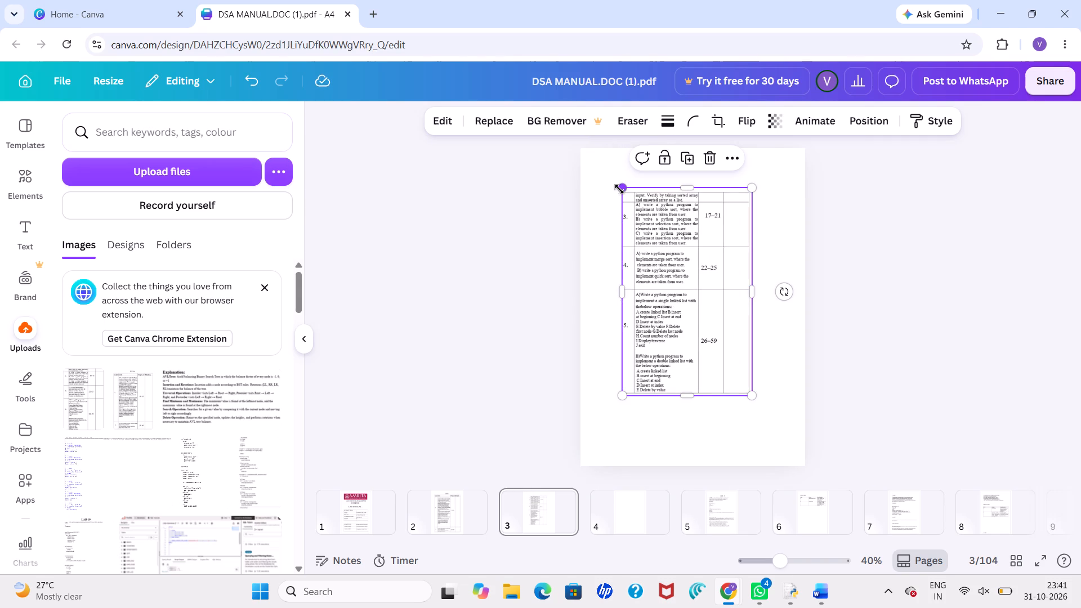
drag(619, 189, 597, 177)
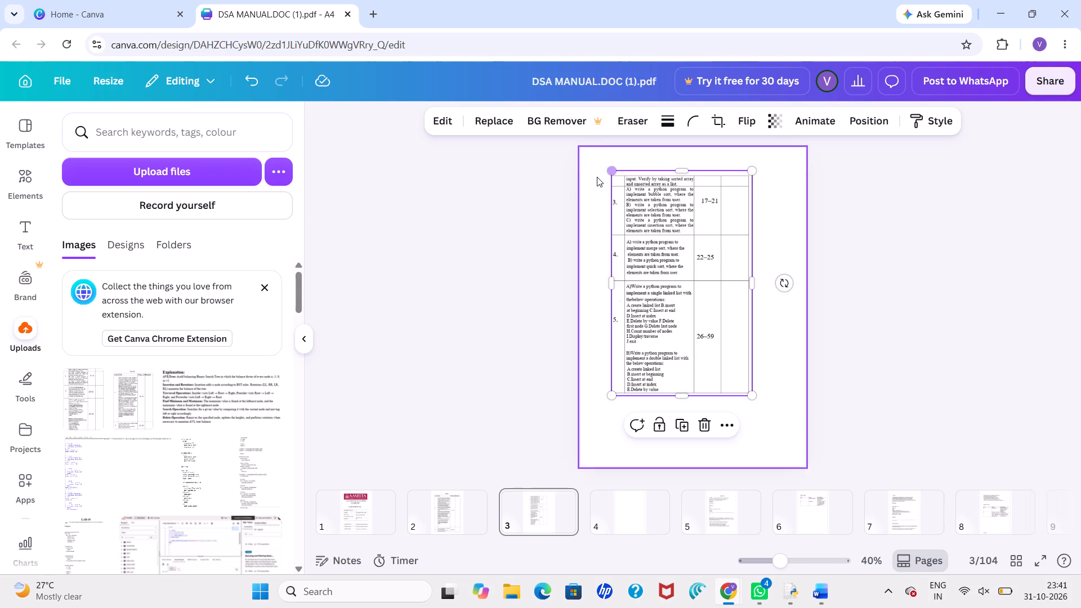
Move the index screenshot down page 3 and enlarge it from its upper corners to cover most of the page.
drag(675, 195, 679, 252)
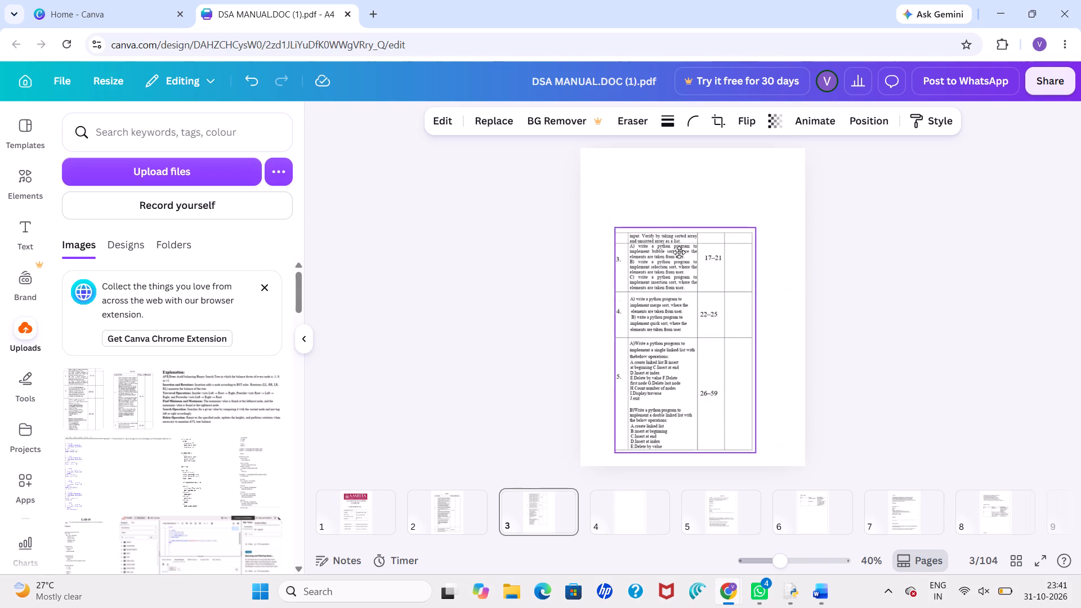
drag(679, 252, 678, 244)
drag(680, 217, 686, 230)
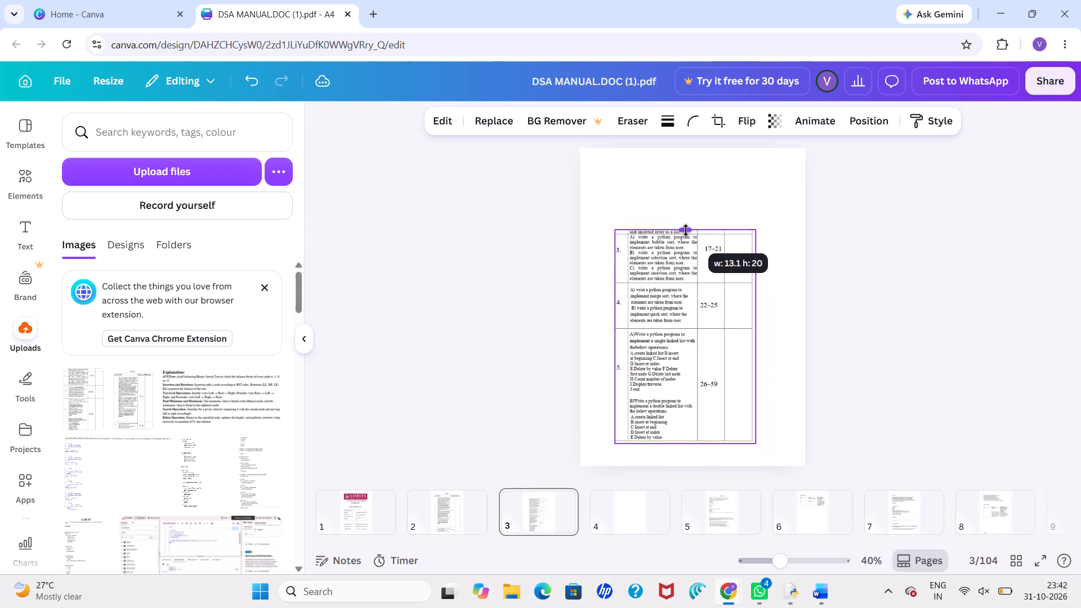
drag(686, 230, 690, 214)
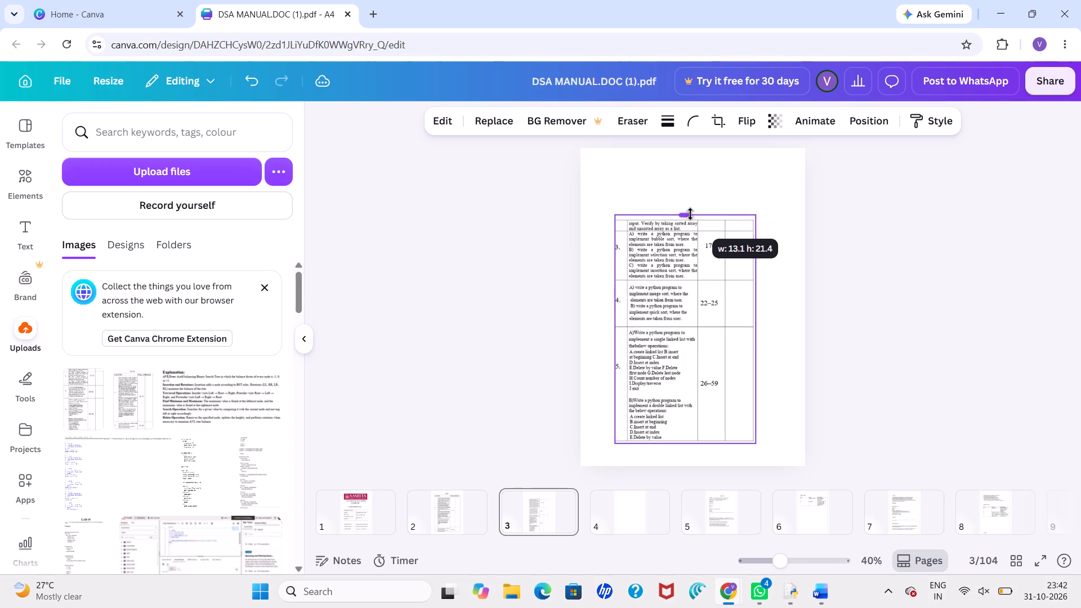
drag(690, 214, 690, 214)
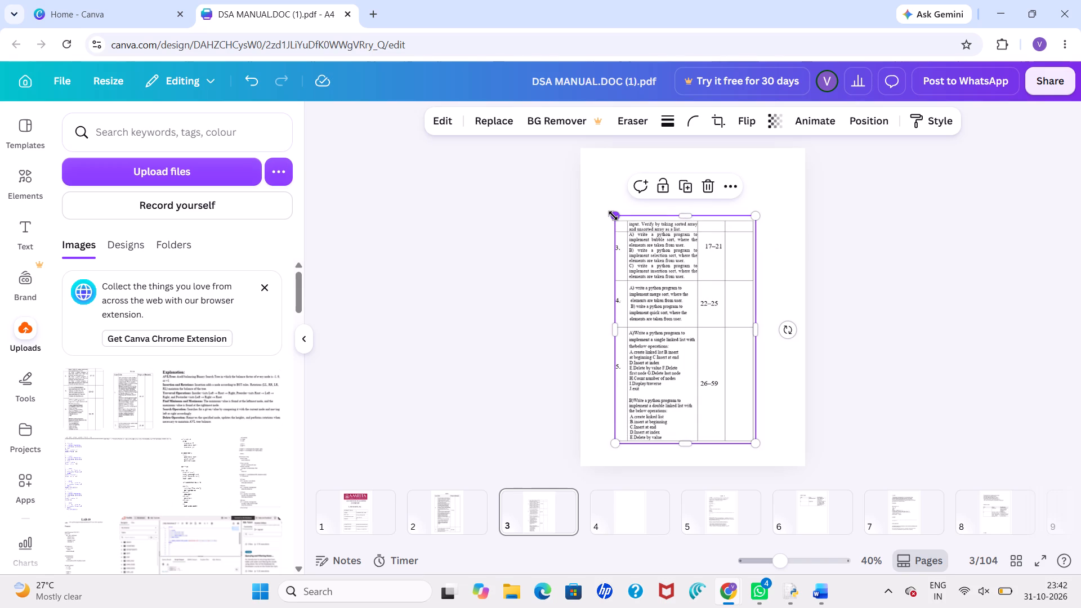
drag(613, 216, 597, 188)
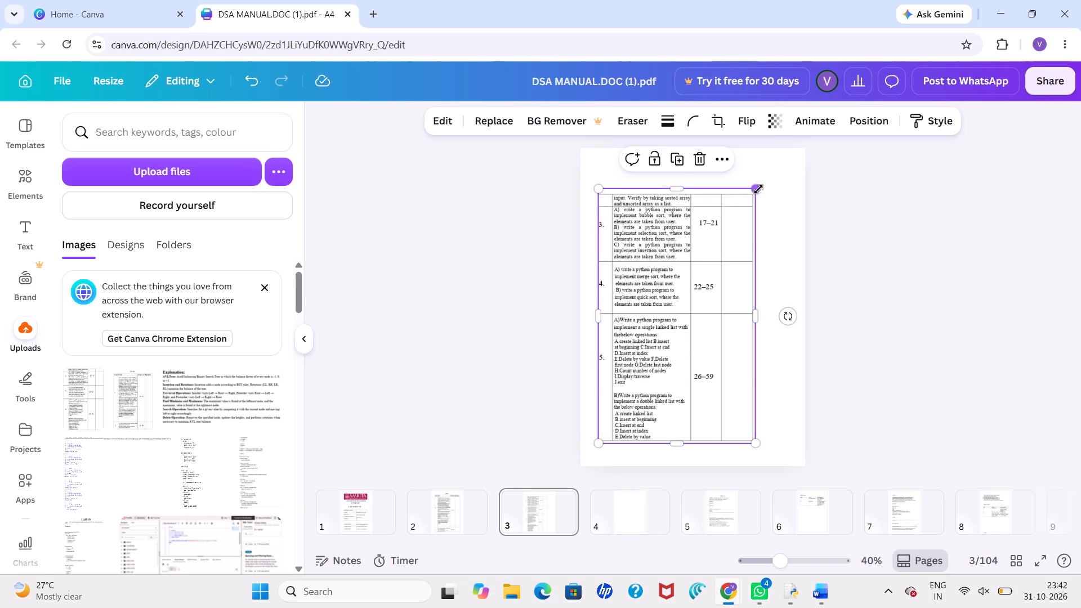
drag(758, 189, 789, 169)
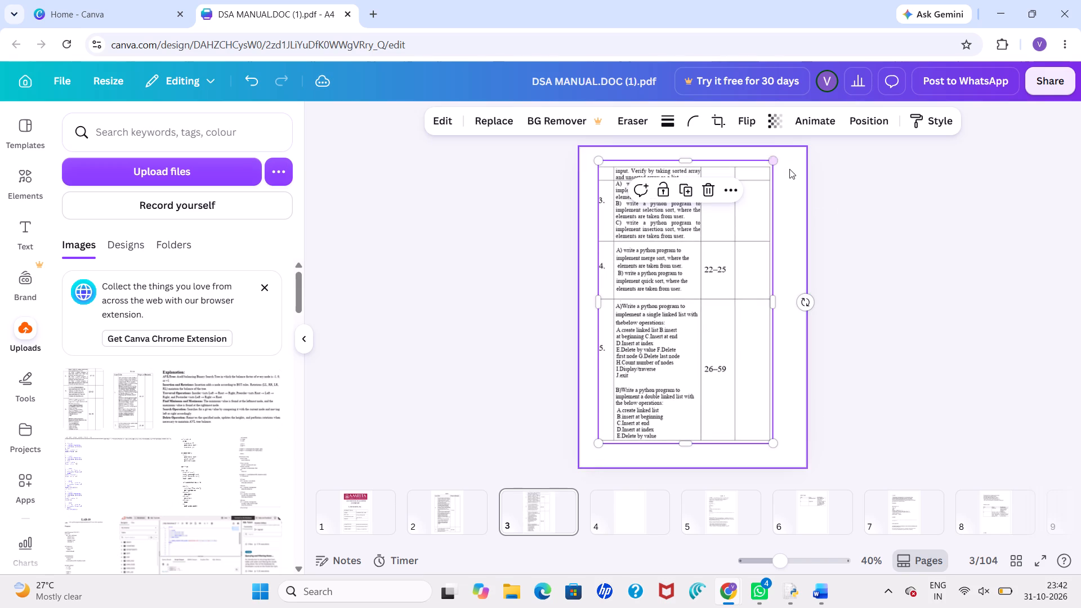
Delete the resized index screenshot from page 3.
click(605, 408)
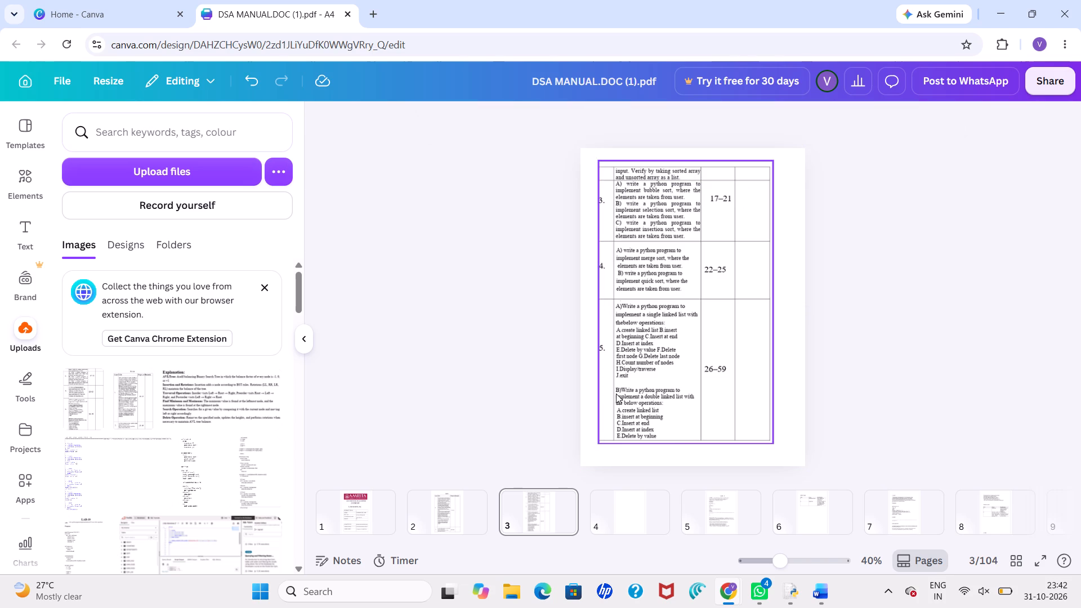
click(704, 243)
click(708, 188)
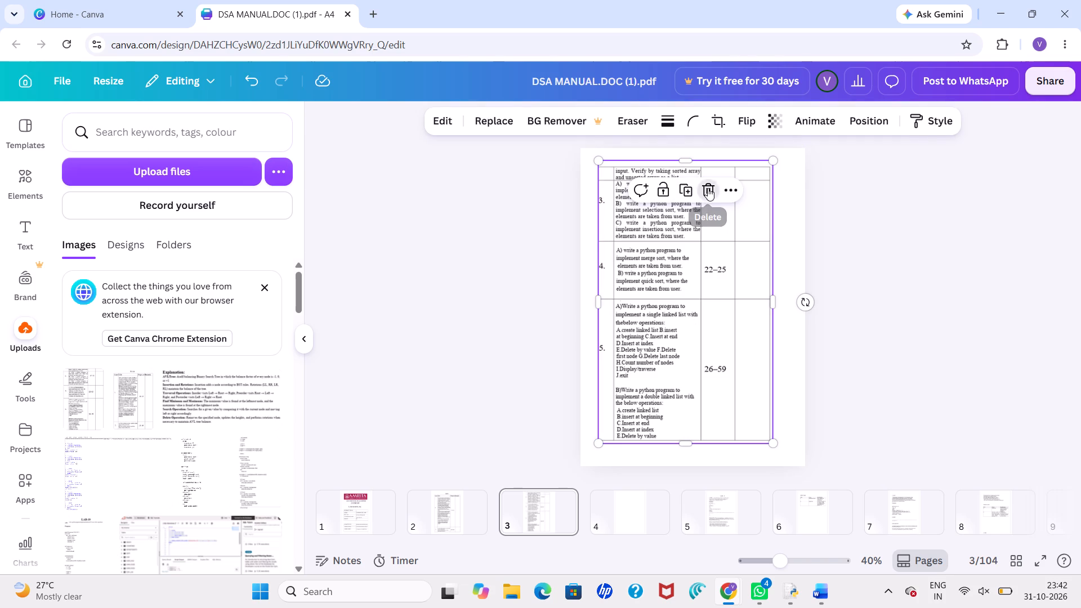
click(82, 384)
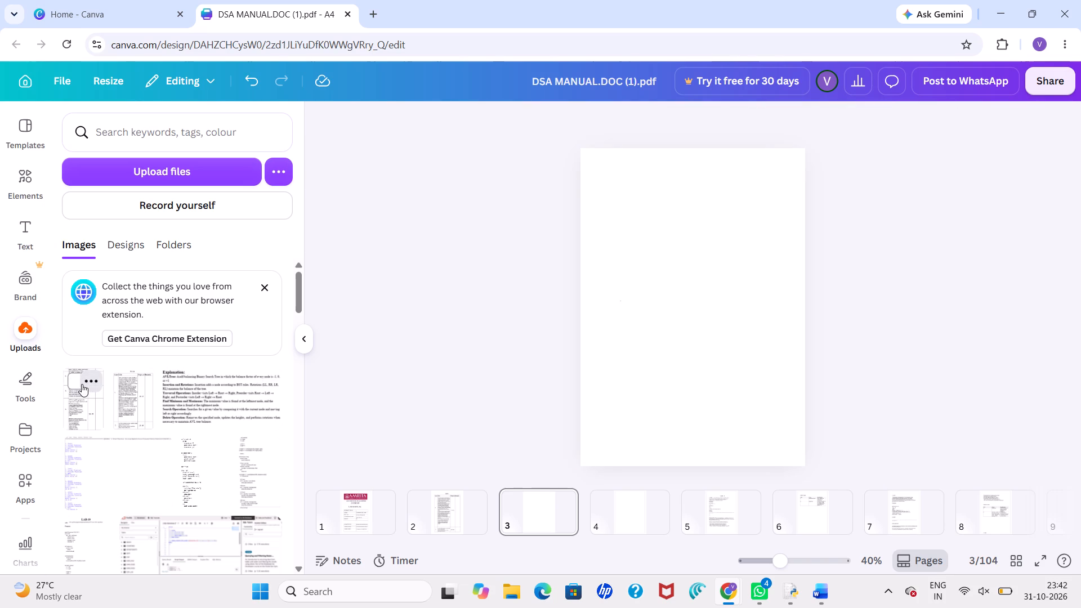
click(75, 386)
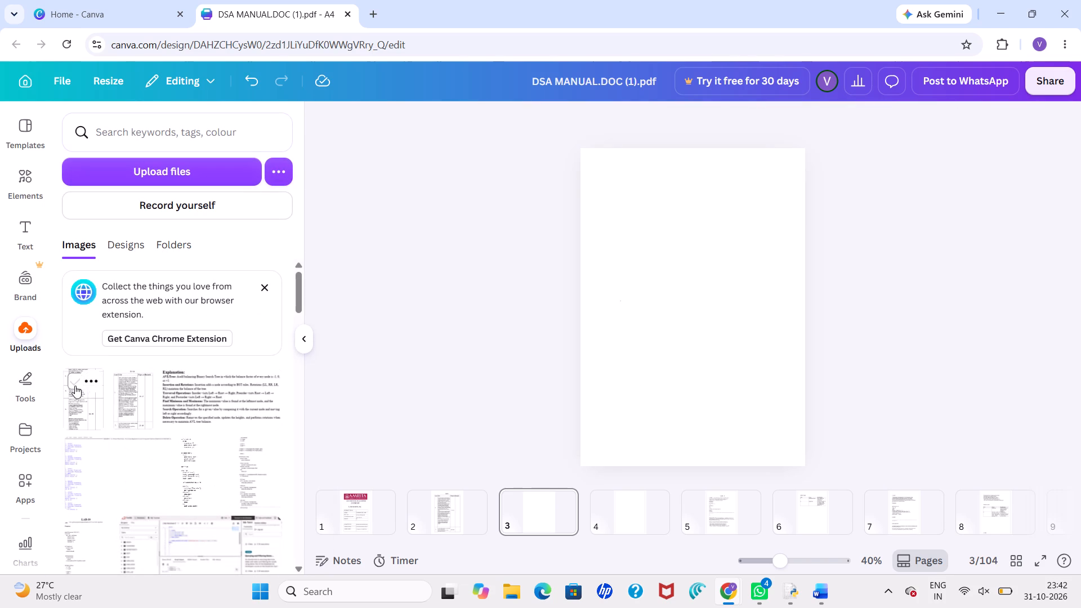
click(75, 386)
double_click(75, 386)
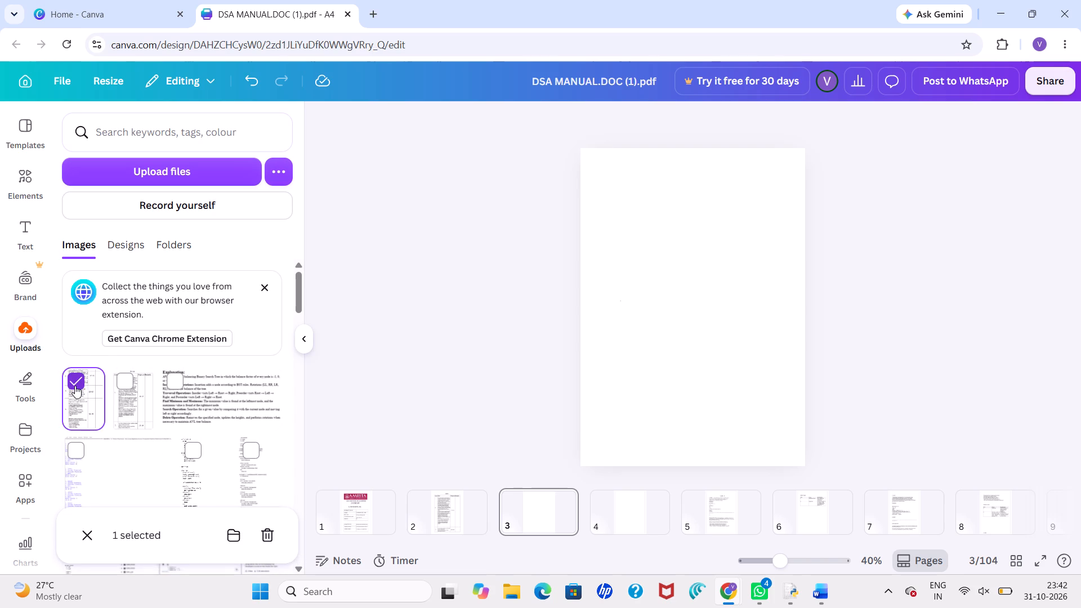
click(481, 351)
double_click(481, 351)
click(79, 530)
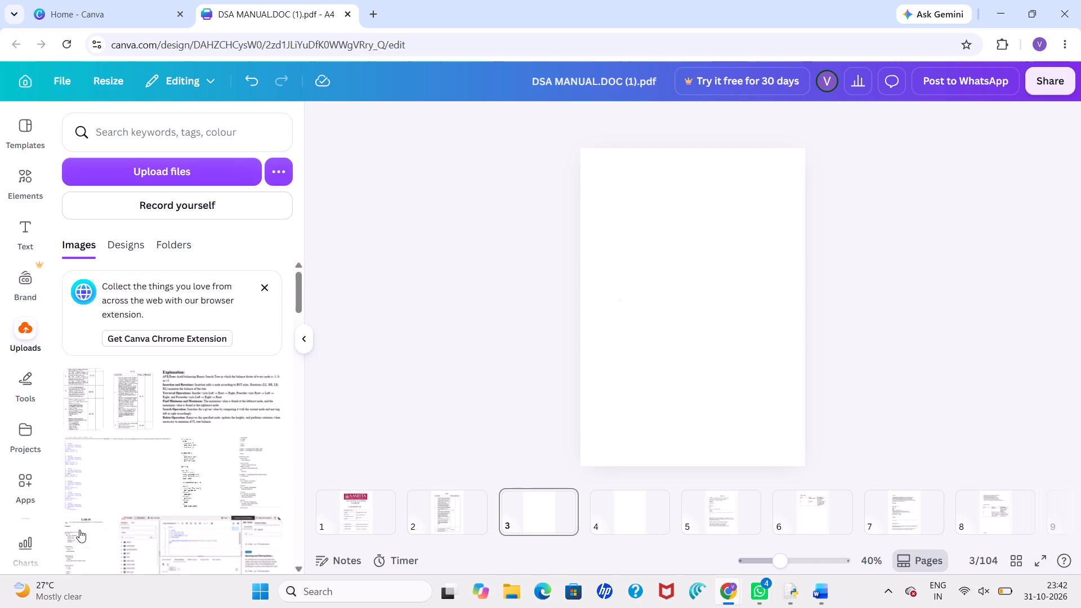
Place the index screenshot with rows 3 to 5 on page 3 again, enlarge it and align it with the page's top edge.
click(80, 392)
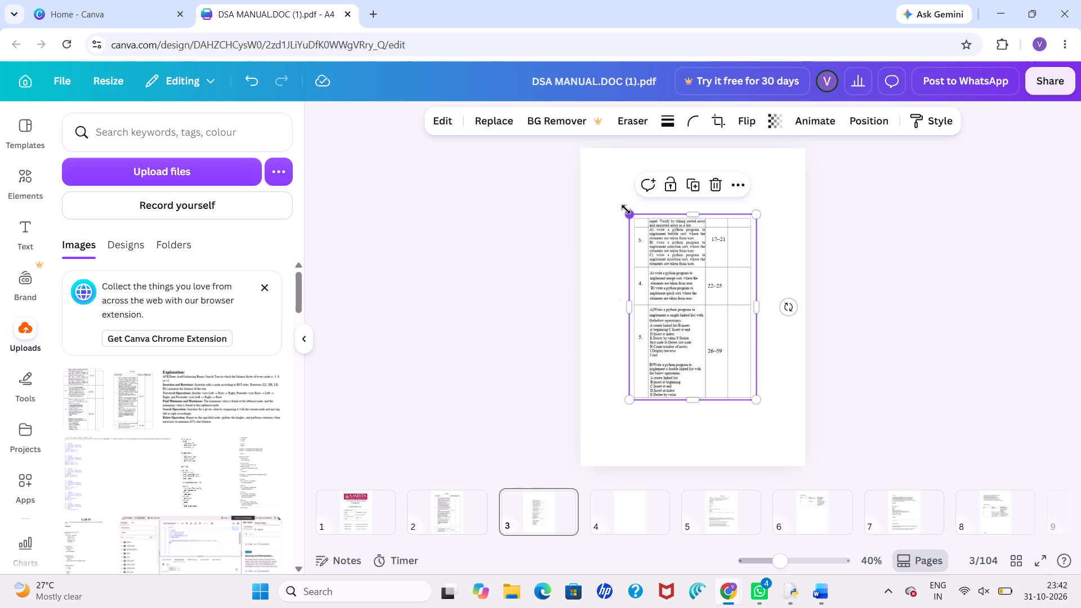
drag(626, 209, 620, 194)
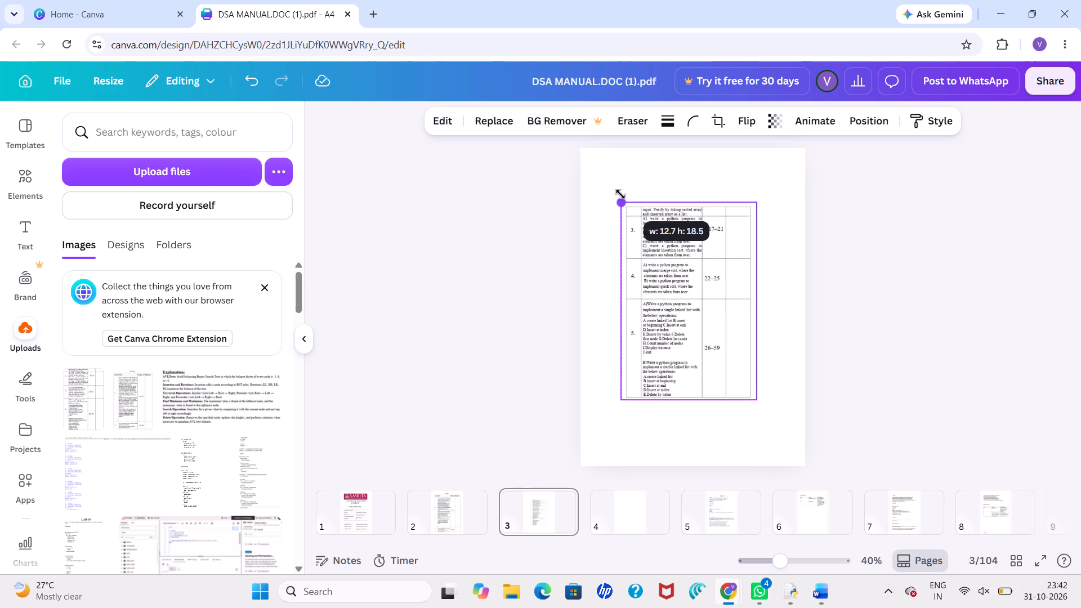
drag(620, 194, 613, 155)
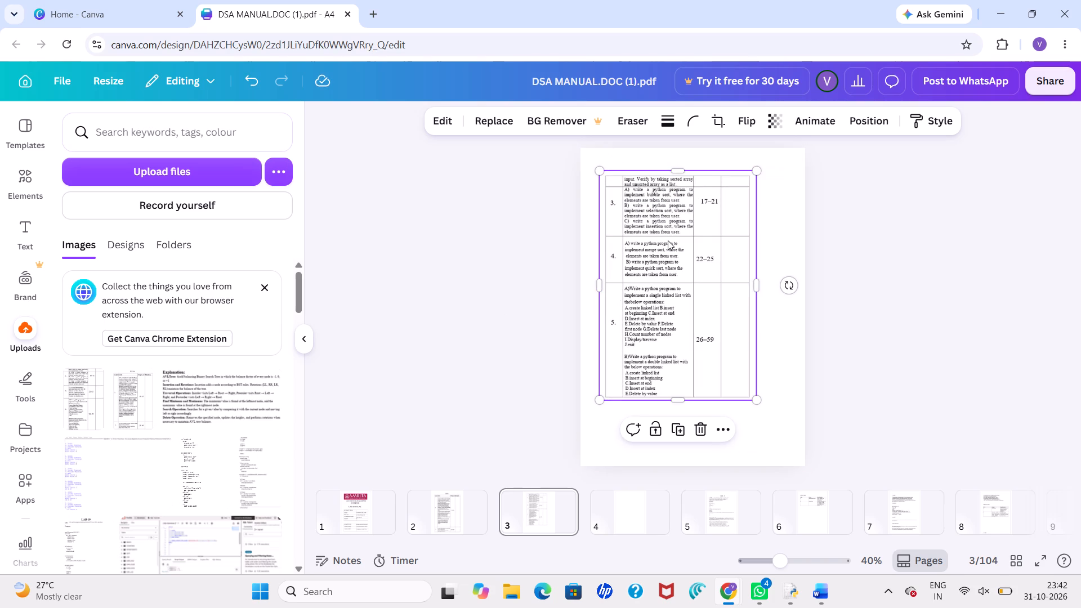
drag(668, 240, 666, 223)
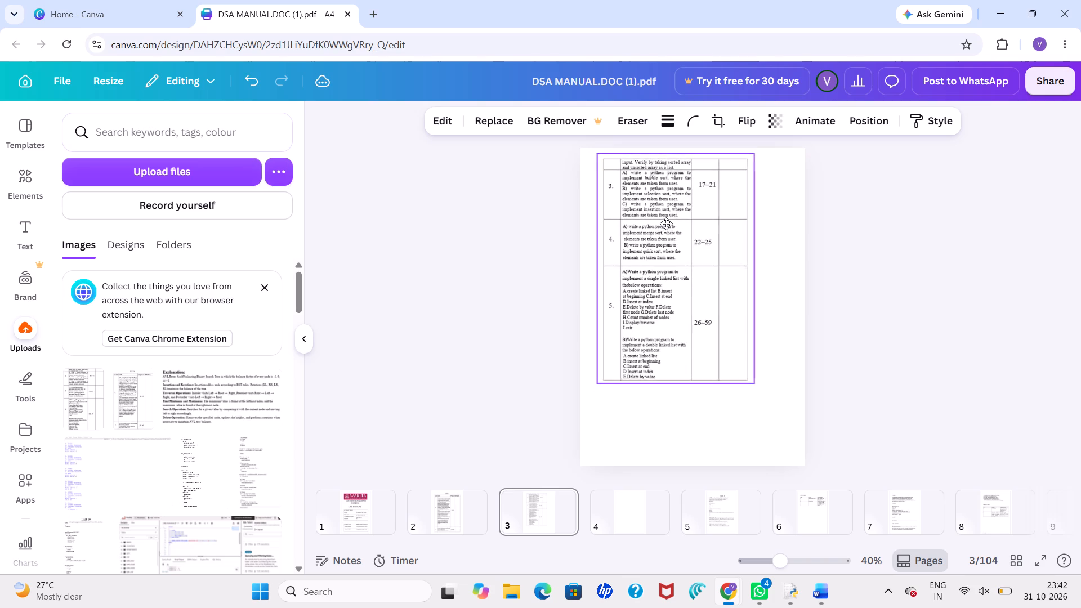
drag(666, 223, 668, 221)
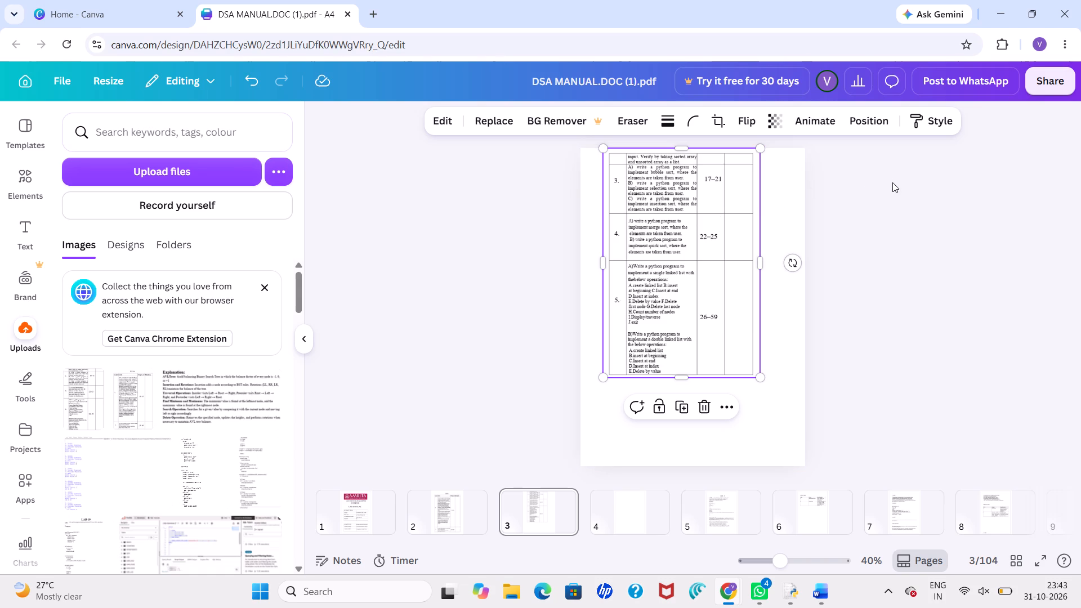
Enlarge the index screenshot from its lower corners so the table nearly fills page 3.
click(908, 267)
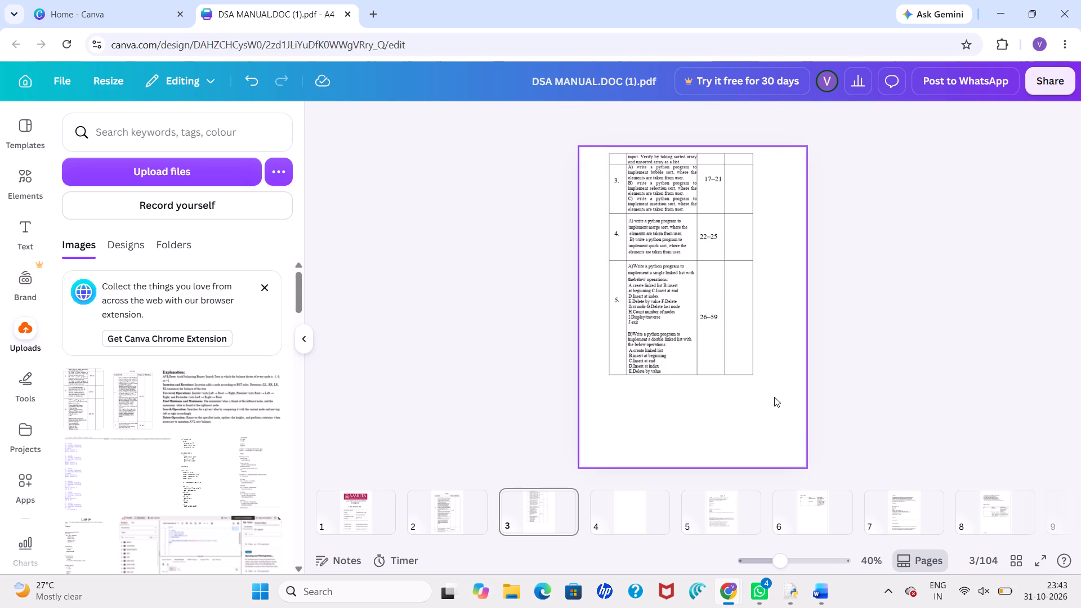
click(756, 372)
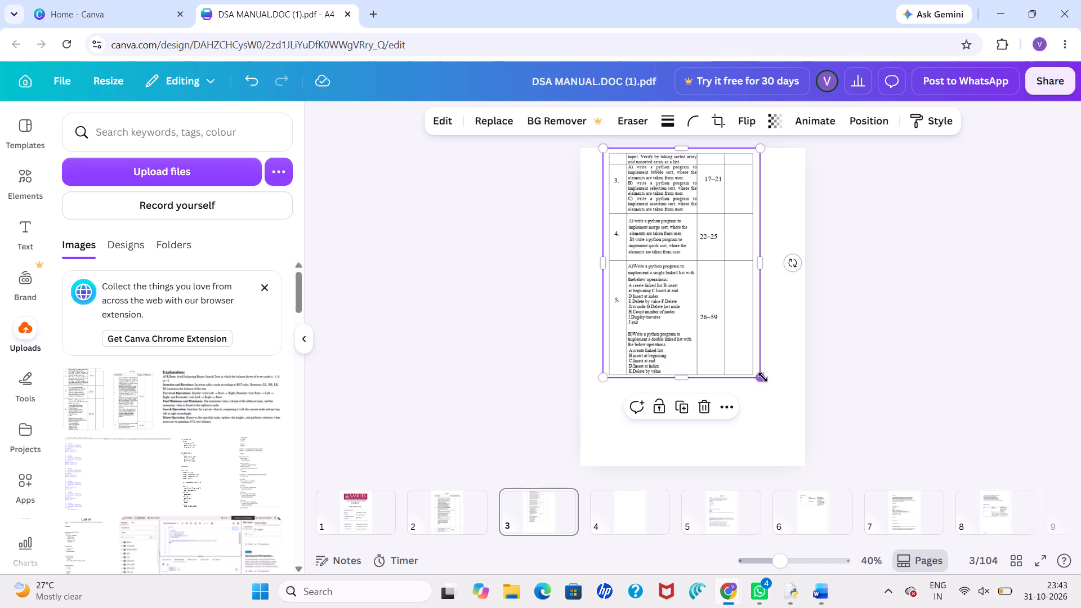
drag(763, 377, 788, 446)
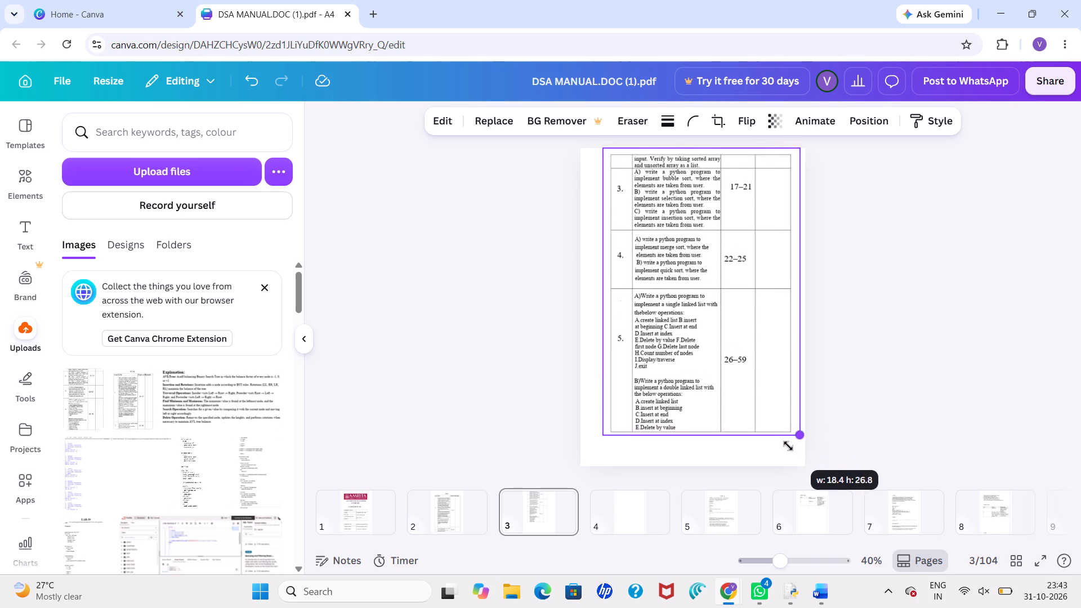
drag(788, 446, 770, 443)
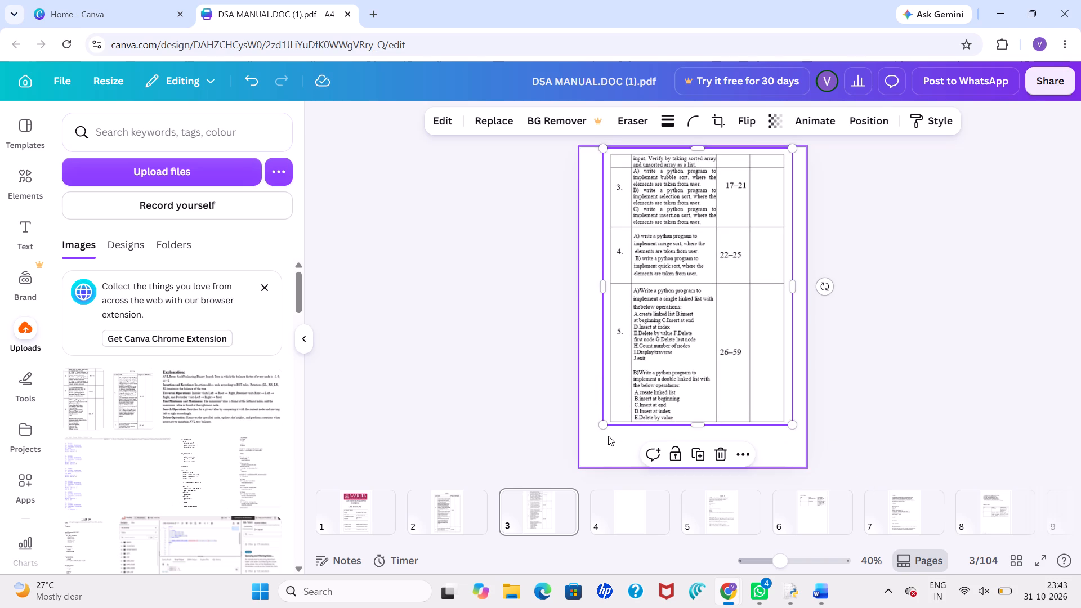
drag(604, 427, 595, 450)
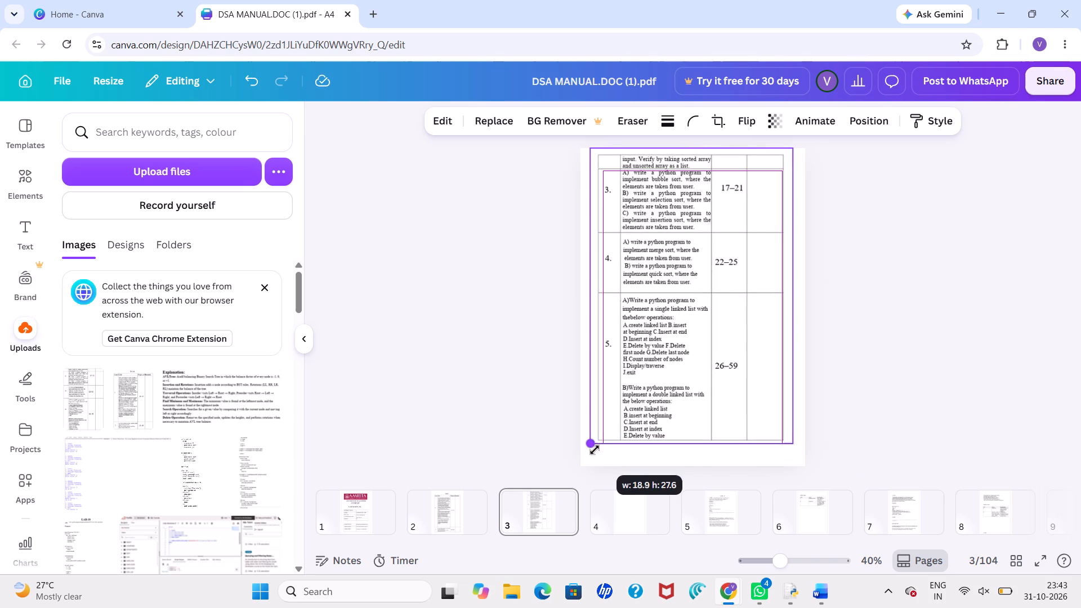
drag(595, 450, 591, 460)
click(960, 325)
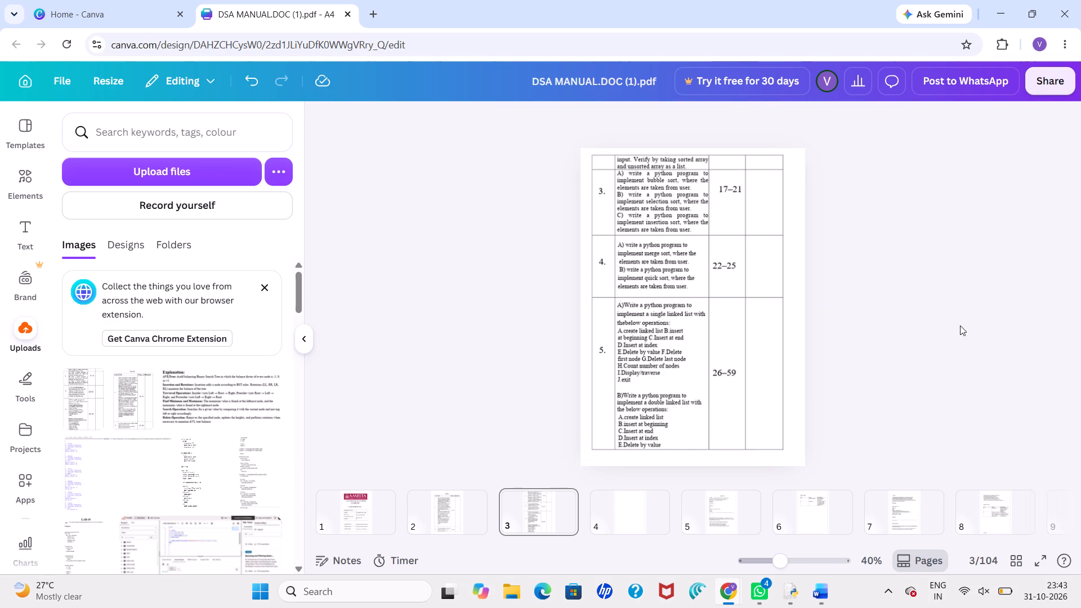
Delete the empty bordered frame from page 4, leaving the page blank.
click(647, 521)
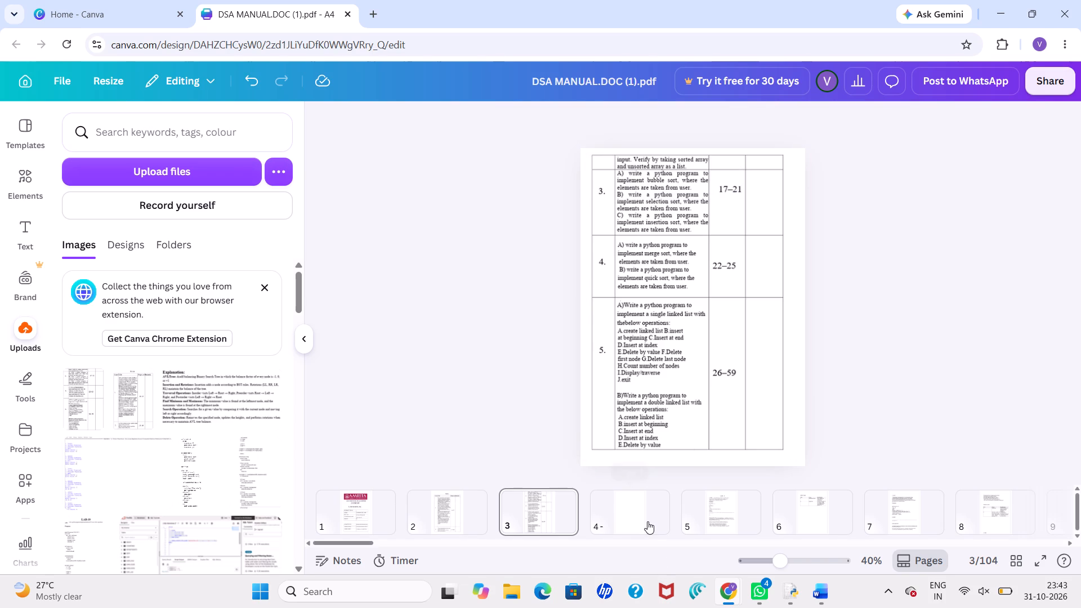
click(644, 354)
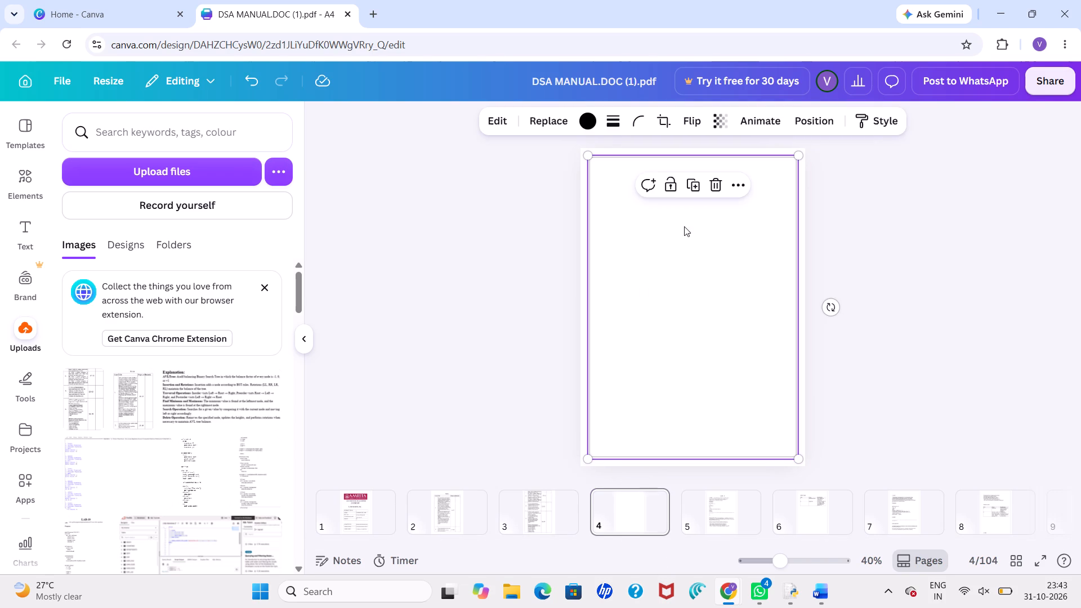
click(715, 193)
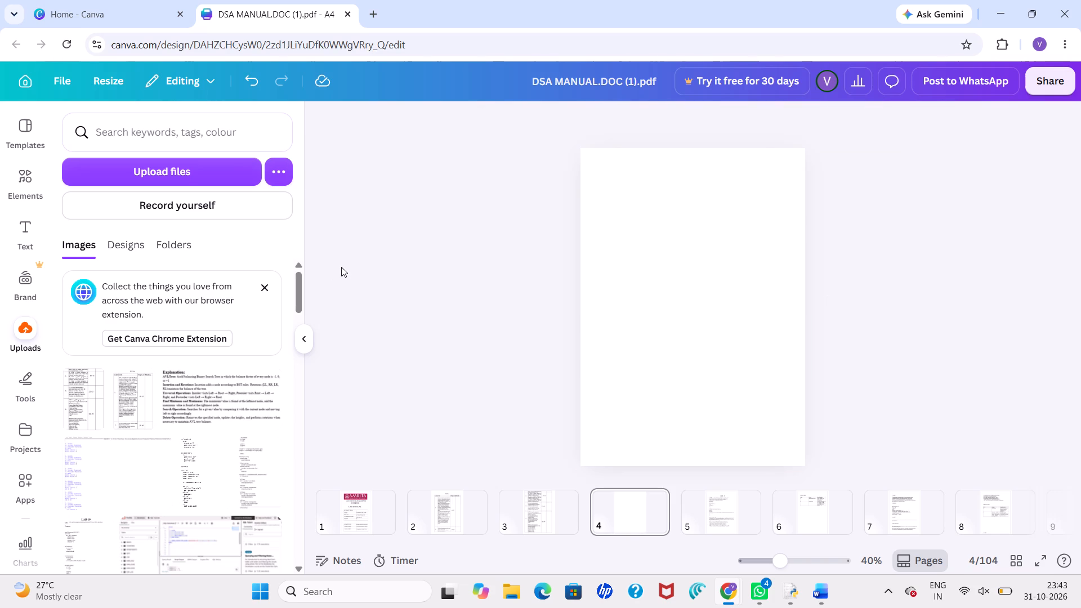
Upload the index screenshot with rows 6 and 7 and place it in the upper part of page 4.
click(184, 176)
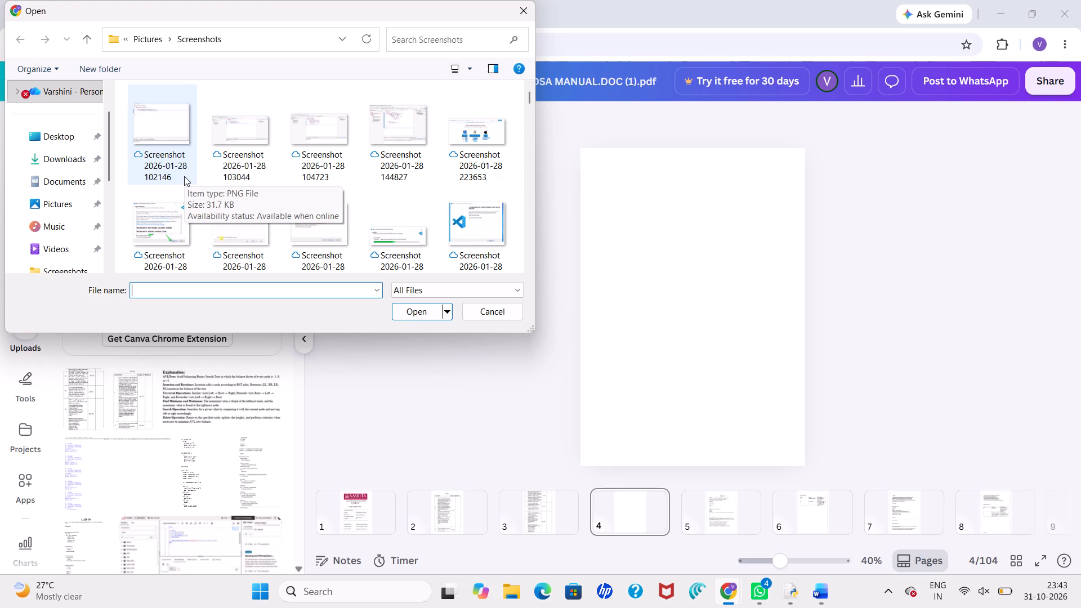
scroll(184, 176, down, 20)
scroll(184, 176, down, 20)
scroll(184, 176, down, 2)
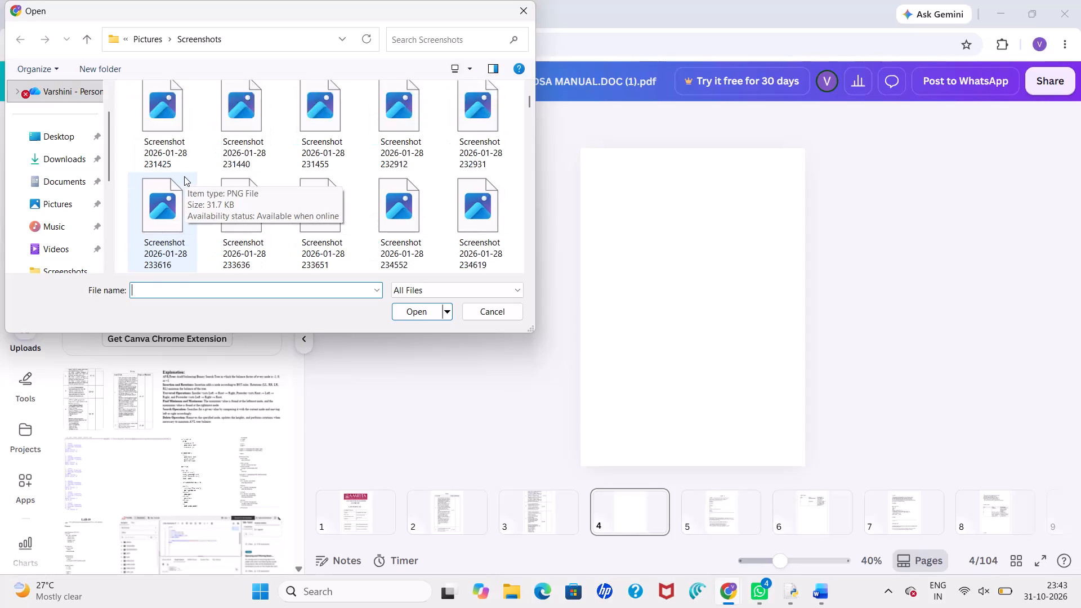
scroll(184, 176, down, 20)
scroll(184, 176, down, 20)
scroll(184, 176, down, 20)
scroll(184, 176, down, 20)
scroll(184, 176, down, 5)
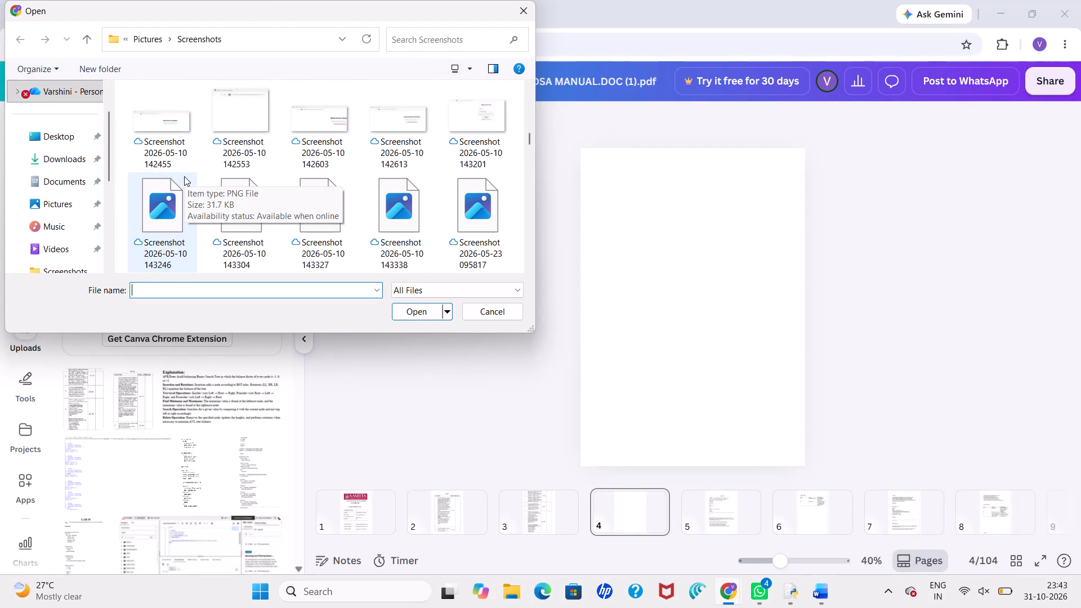
scroll(184, 176, down, 20)
scroll(184, 176, down, 20)
scroll(184, 176, down, 20)
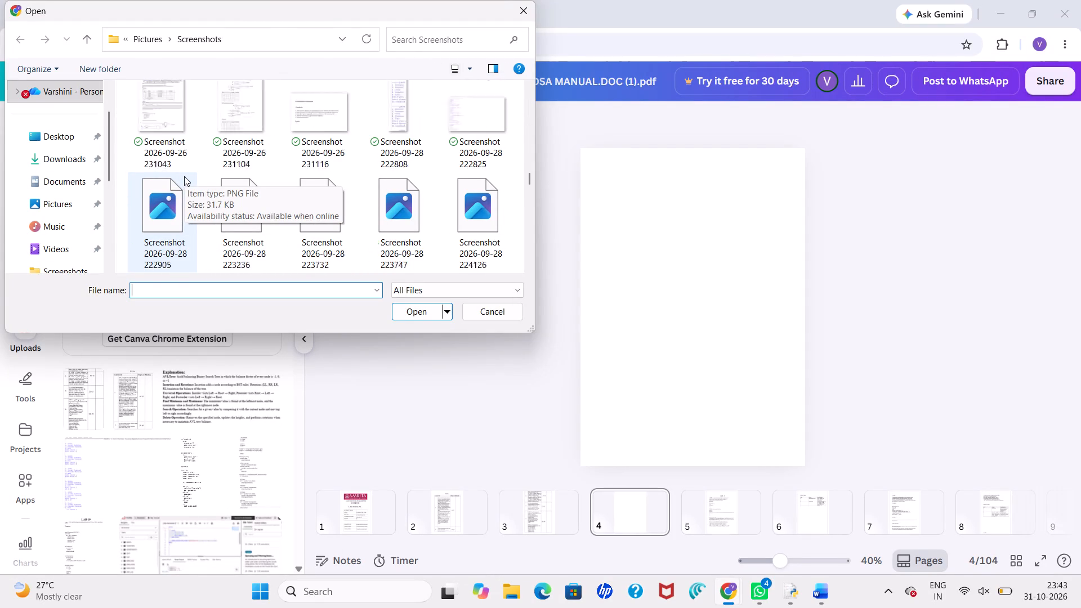
scroll(184, 176, down, 20)
scroll(184, 176, down, 20)
scroll(184, 176, down, 20)
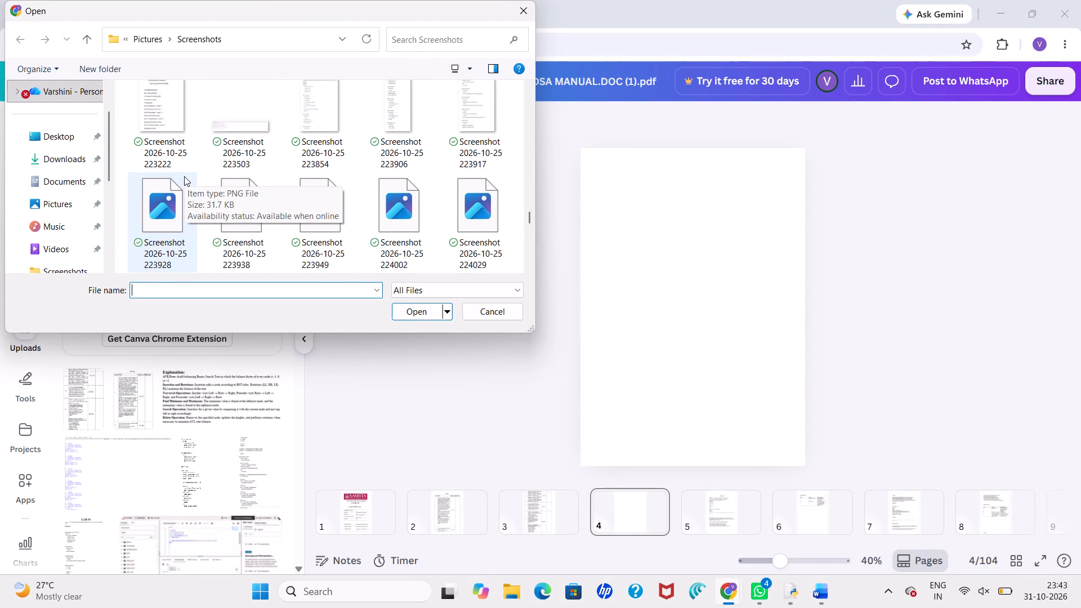
scroll(184, 176, down, 20)
scroll(184, 176, down, 20)
scroll(184, 176, down, 20)
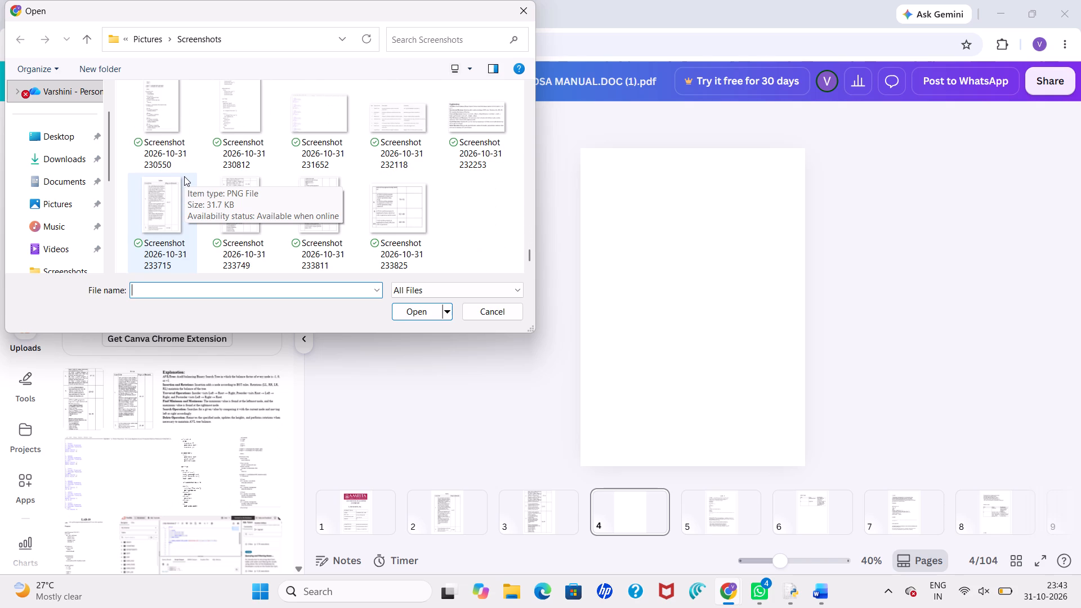
scroll(184, 176, down, 20)
scroll(184, 176, down, 20)
scroll(184, 176, down, 1)
double_click(327, 205)
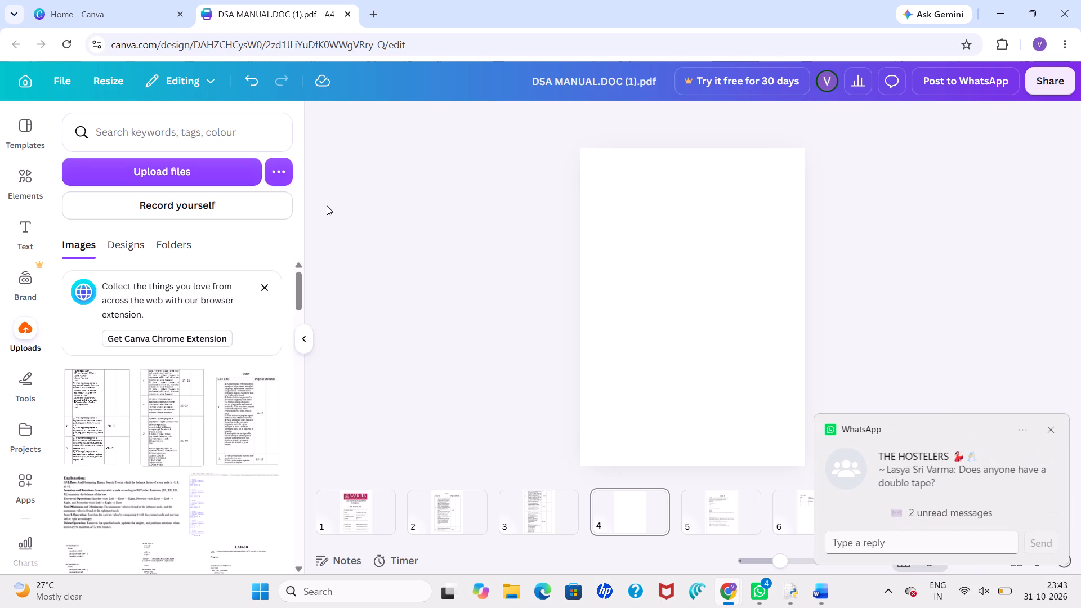
click(1049, 427)
click(80, 408)
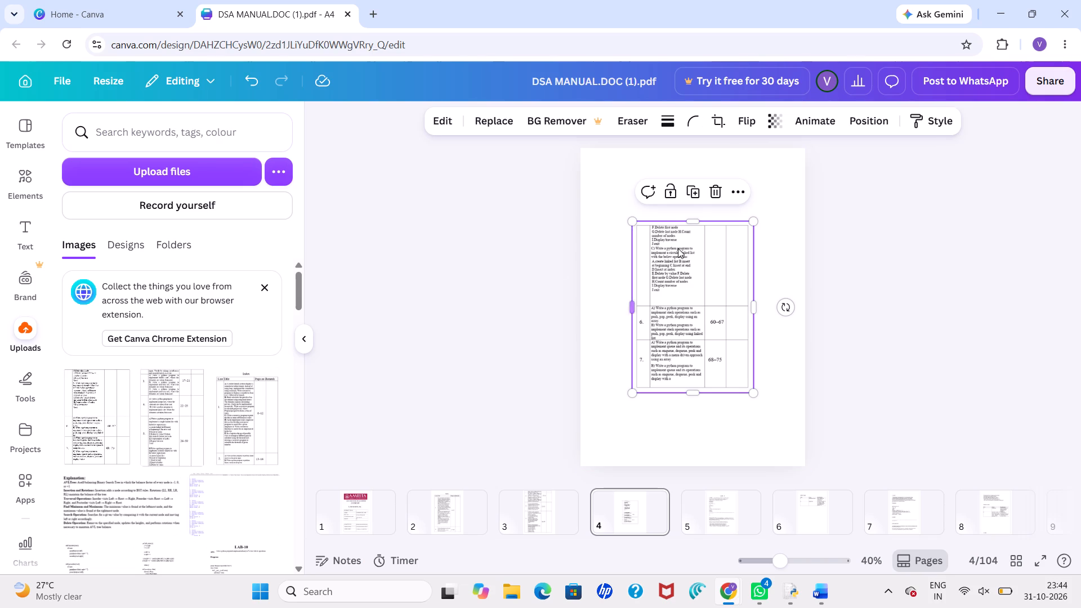
Move the index screenshot with rows 6 and 7 up to near the top edge of page 4.
drag(678, 250, 652, 197)
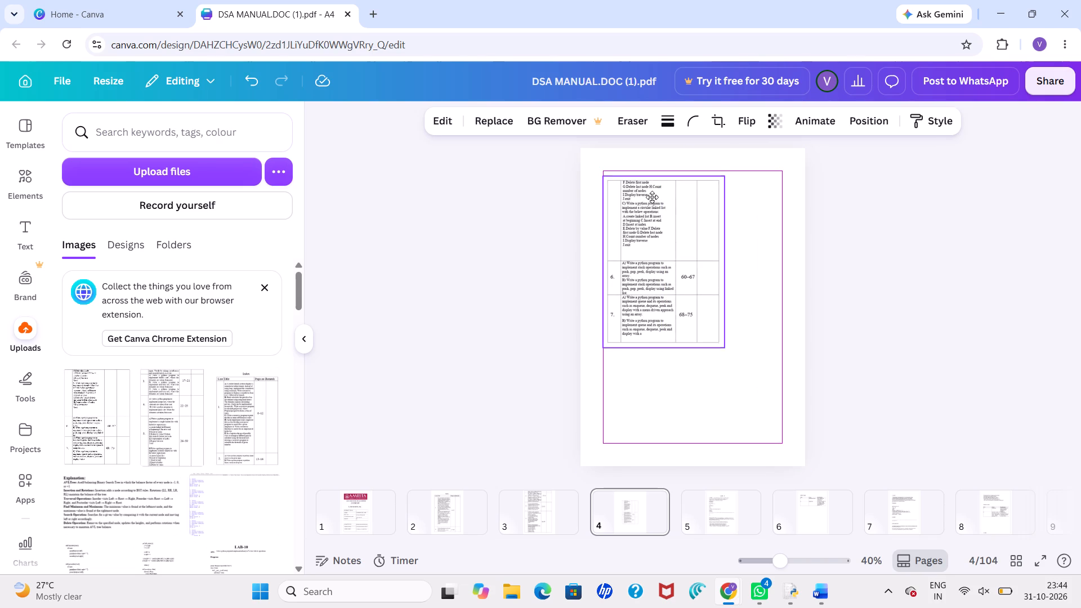
drag(652, 197, 659, 186)
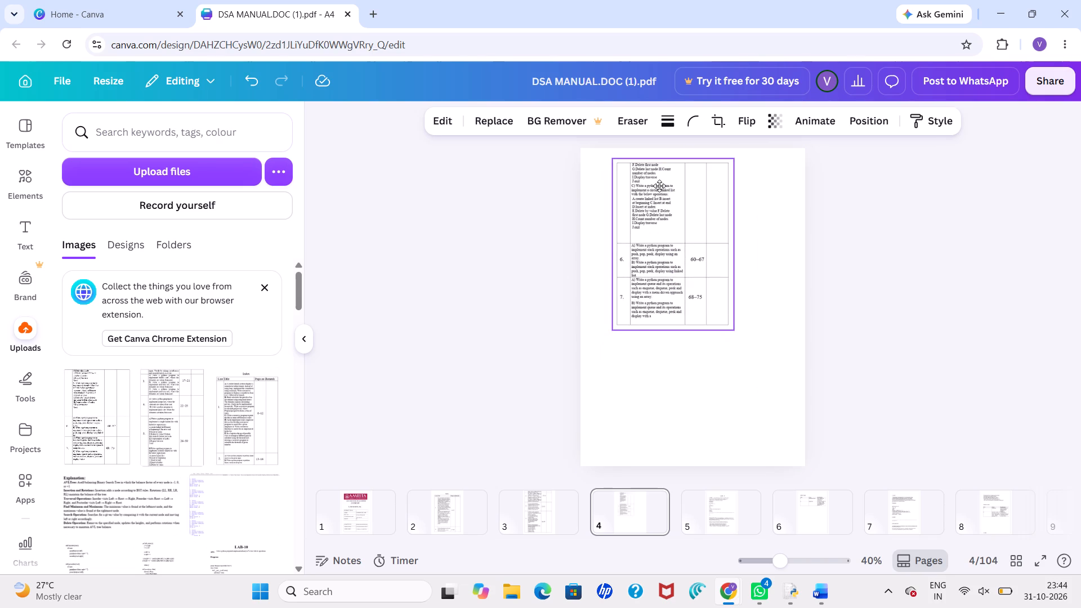
drag(659, 186, 660, 185)
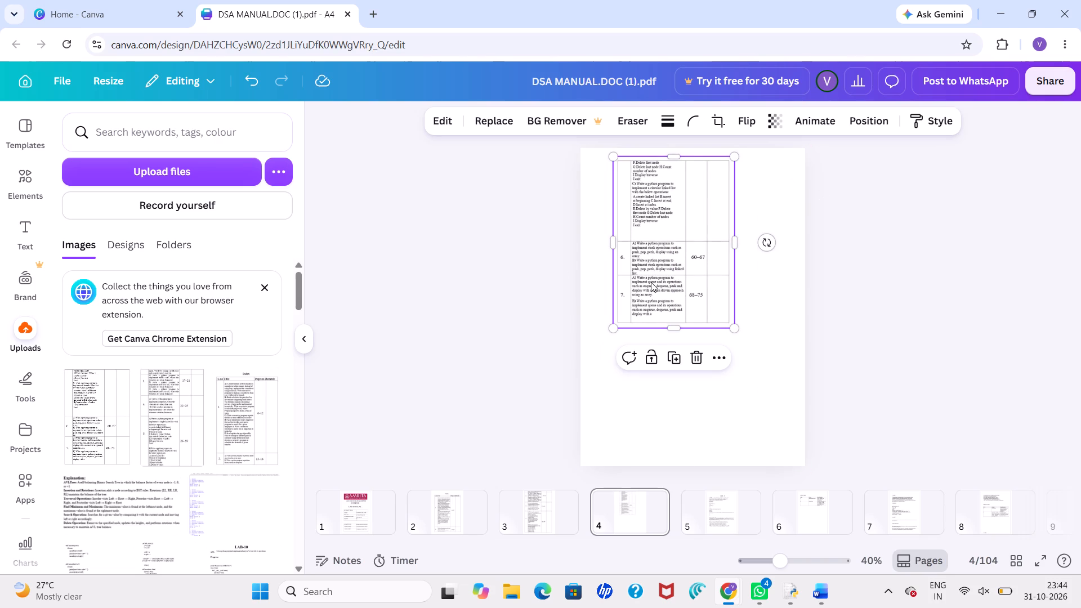
click(642, 277)
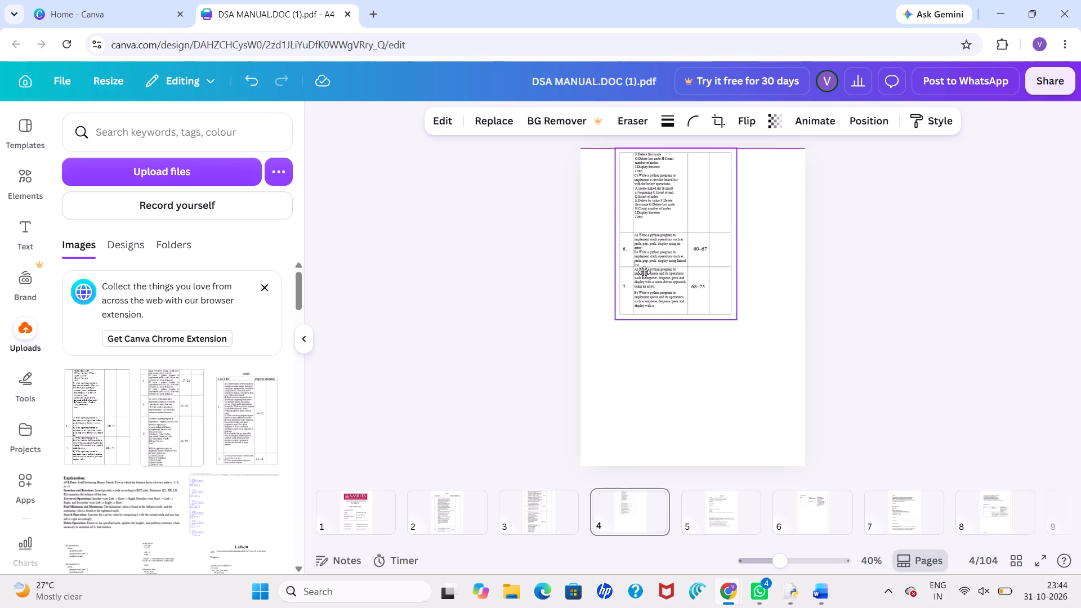
click(896, 231)
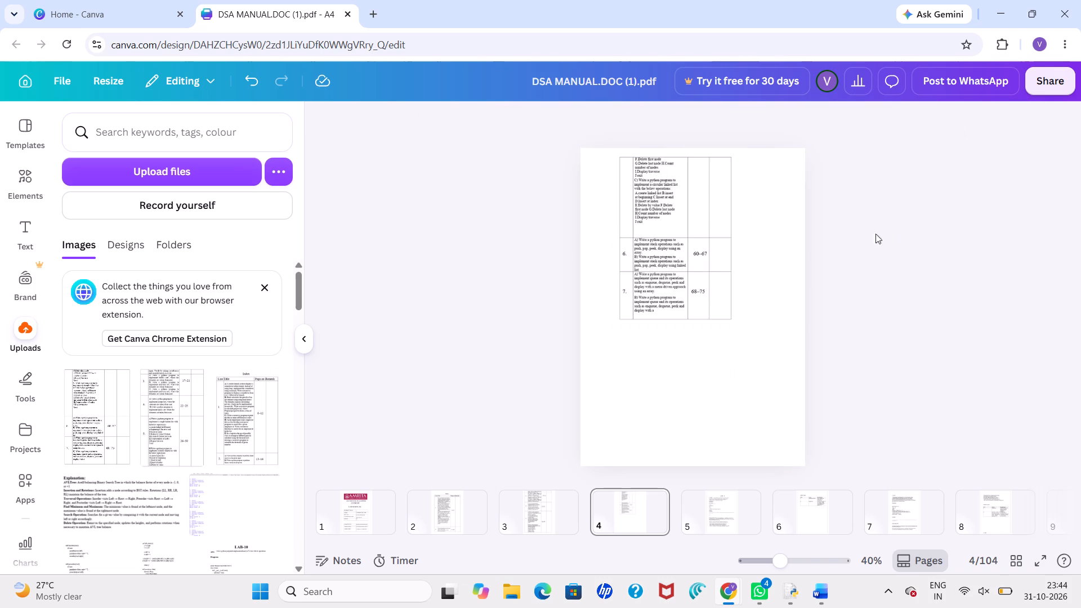
Start uploading another screenshot for page 4.
click(193, 171)
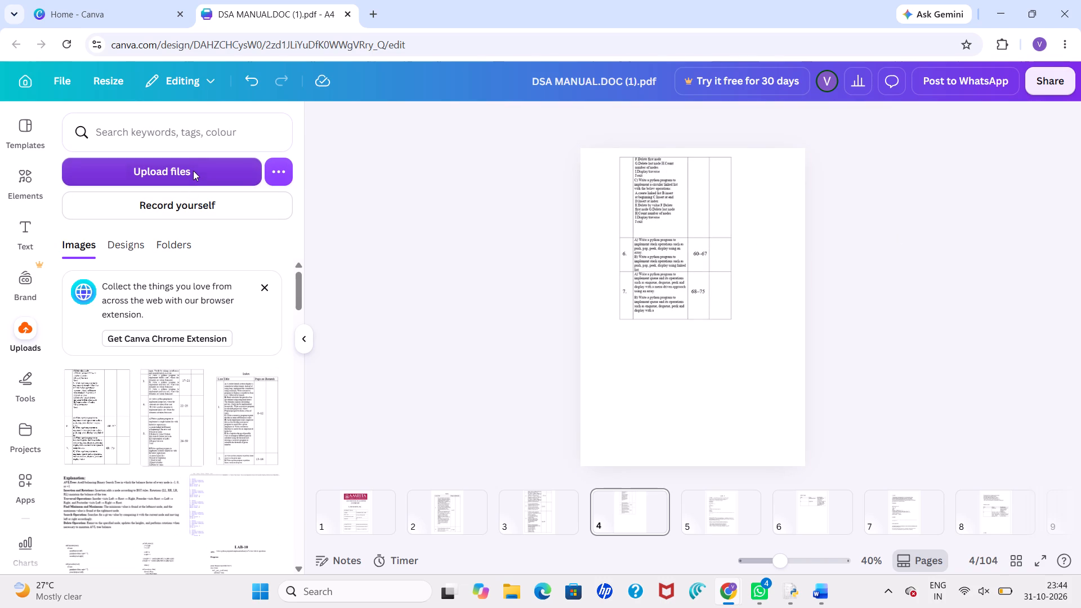
scroll(193, 171, down, 20)
scroll(193, 171, down, 20)
scroll(193, 171, down, 20)
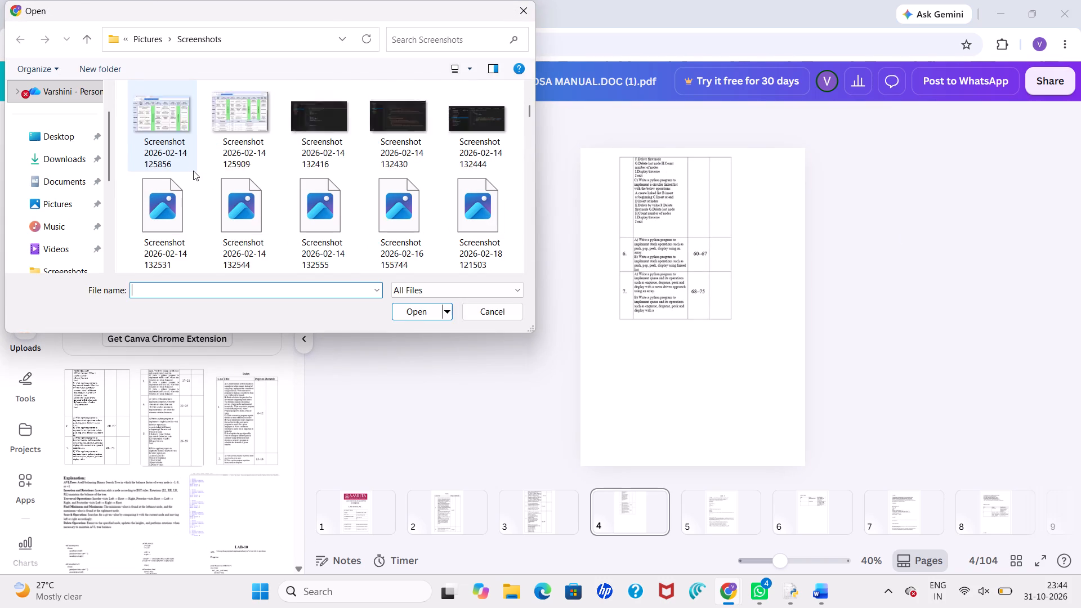
scroll(193, 171, down, 20)
scroll(193, 171, down, 20)
scroll(193, 171, down, 20)
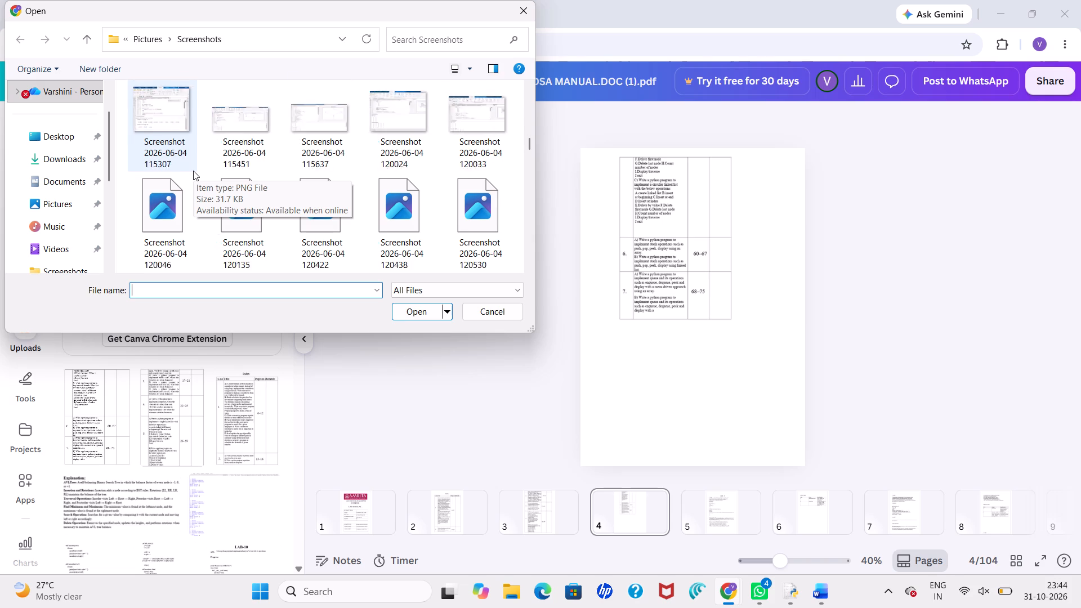
scroll(193, 171, down, 20)
scroll(193, 171, down, 20)
scroll(193, 171, down, 20)
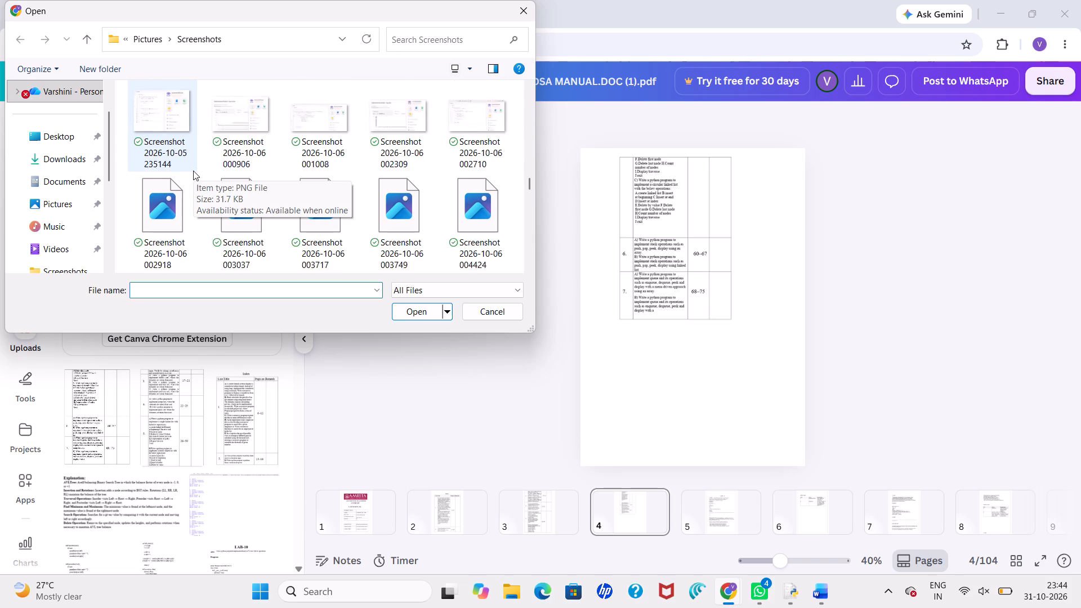
scroll(193, 171, down, 20)
scroll(193, 171, down, 20)
scroll(193, 171, down, 20)
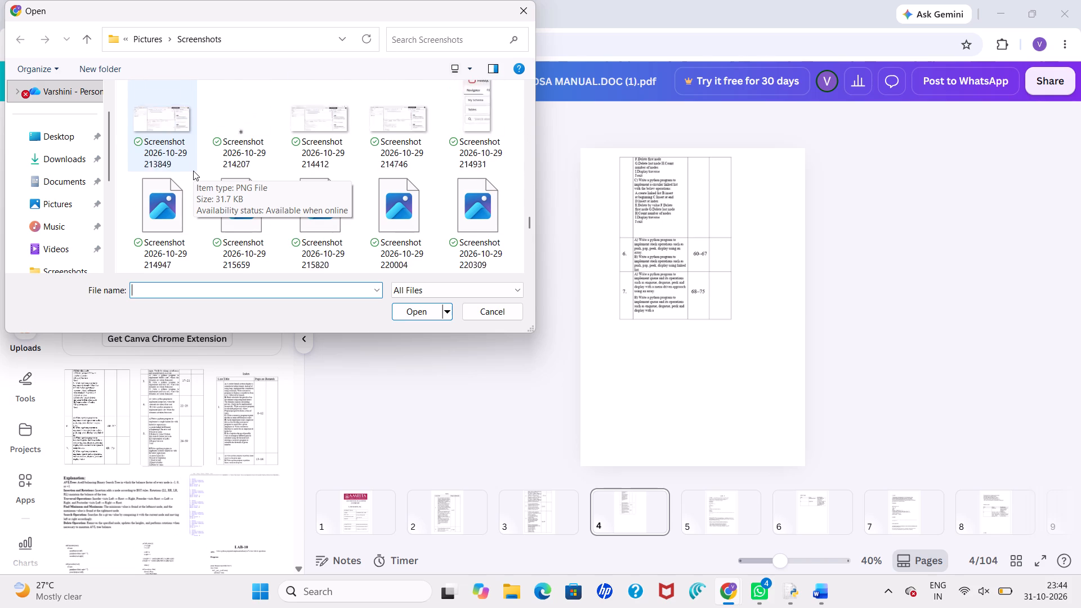
scroll(193, 171, down, 20)
scroll(193, 171, down, 20)
scroll(193, 171, down, 20)
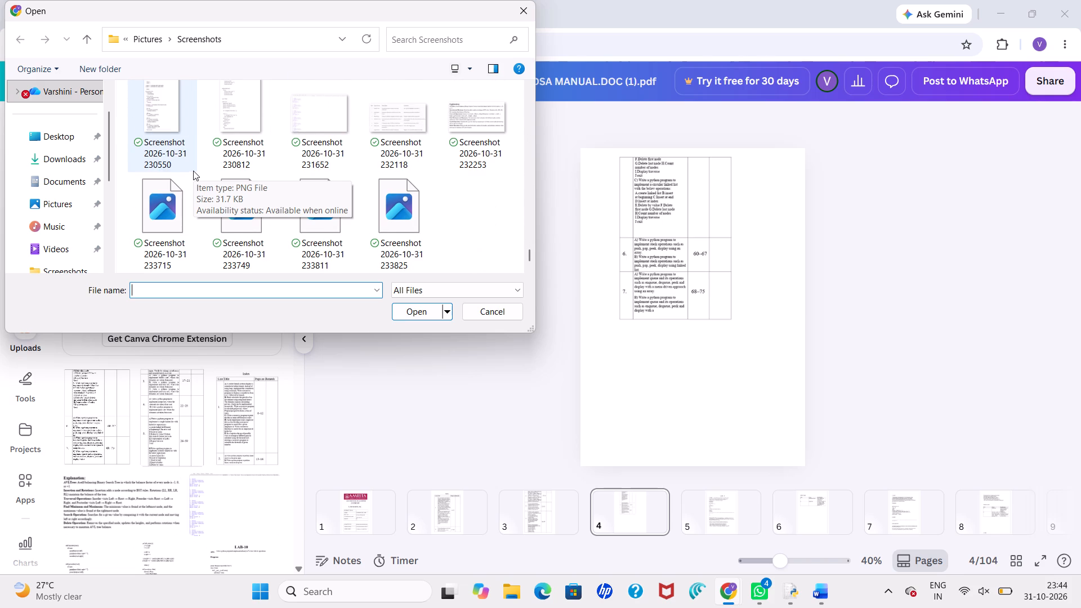
scroll(193, 171, down, 20)
scroll(193, 171, down, 20)
scroll(193, 171, down, 20)
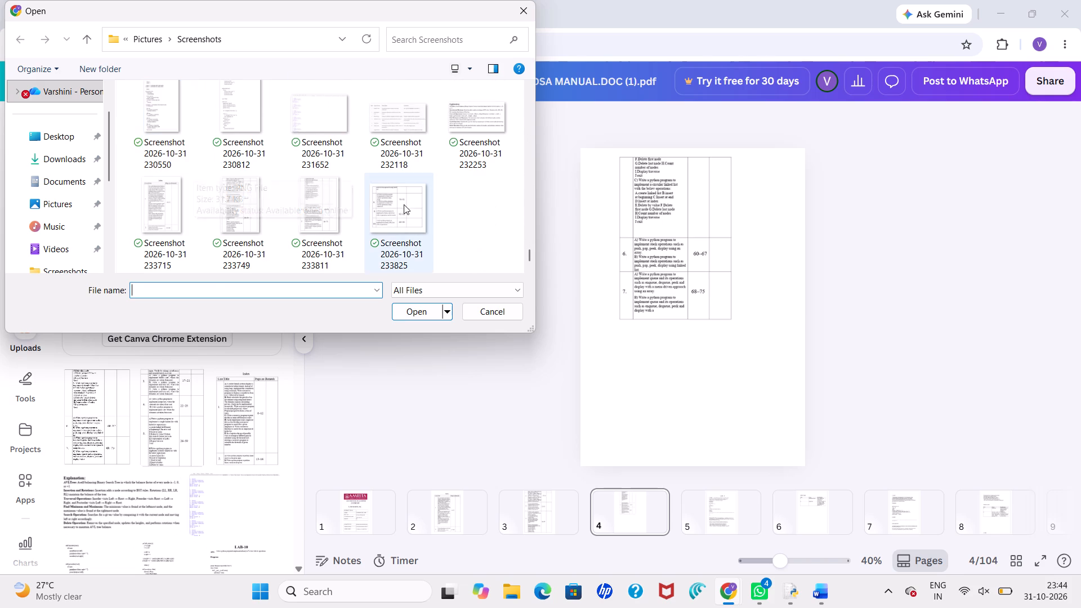
double_click(404, 206)
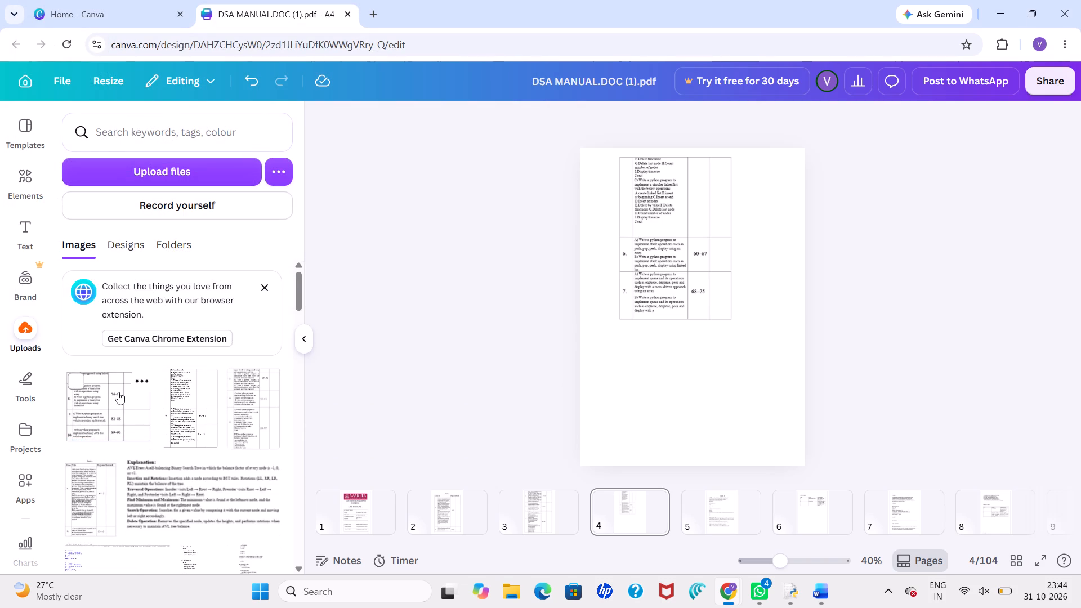
click(118, 392)
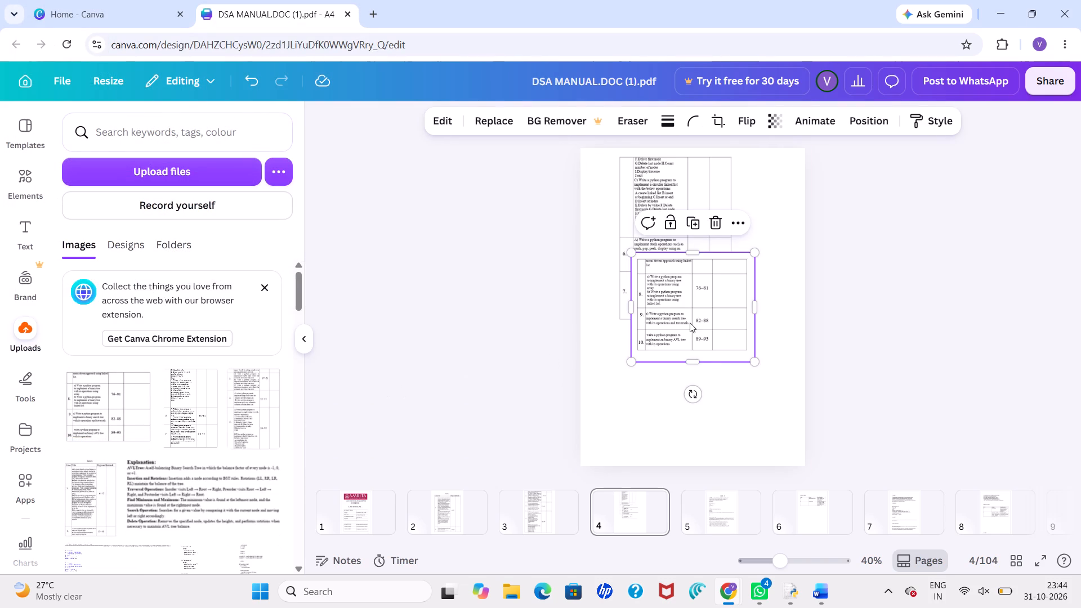
Move the rows 8 to 10 screenshot directly below the rows 6 and 7 table on page 4.
drag(690, 323, 675, 385)
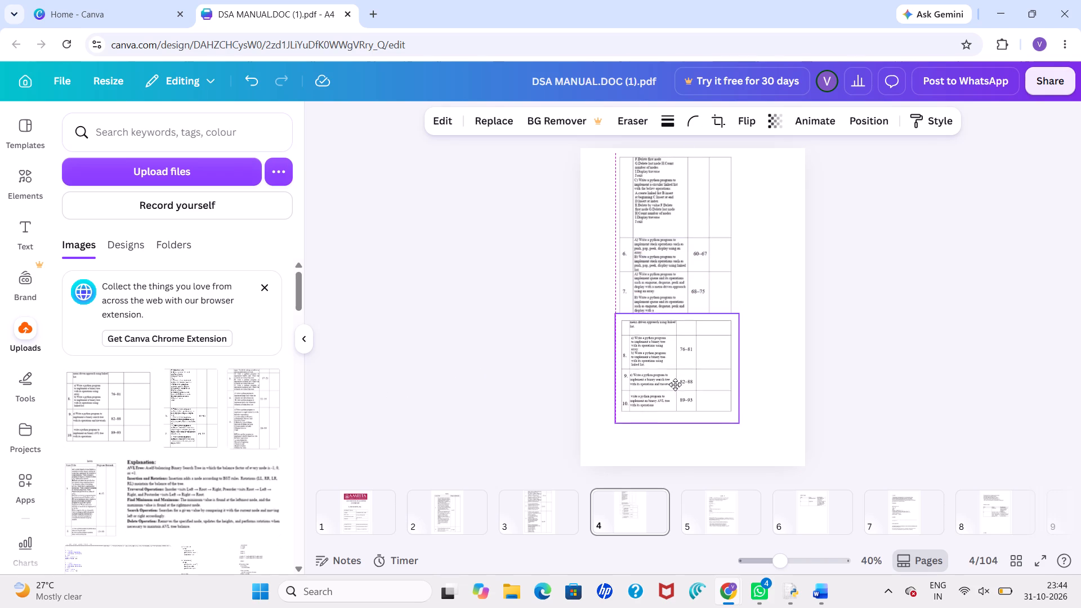
drag(675, 385, 675, 398)
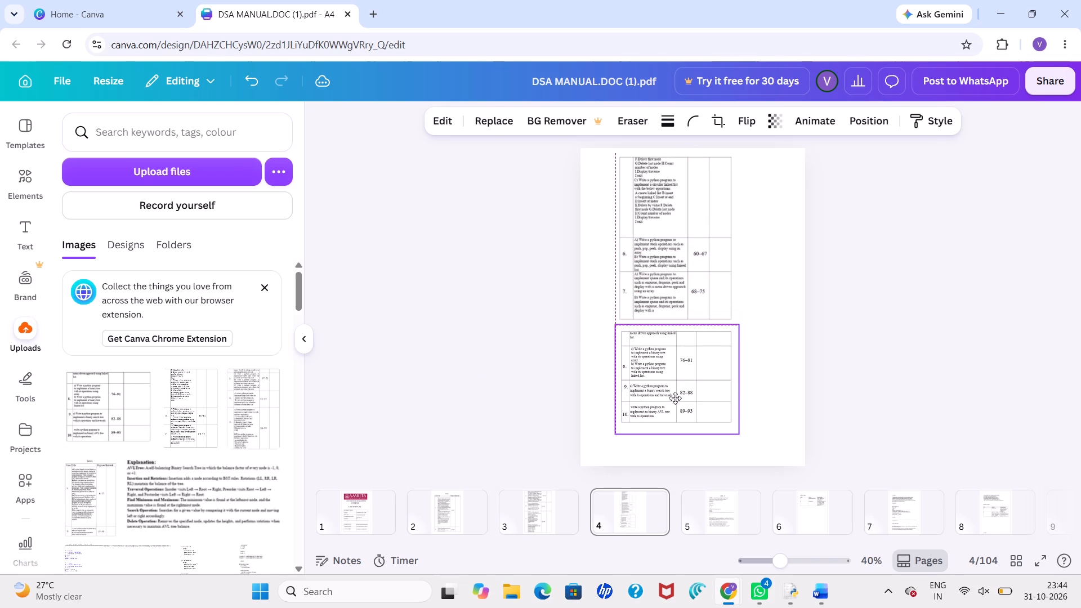
drag(675, 398, 675, 382)
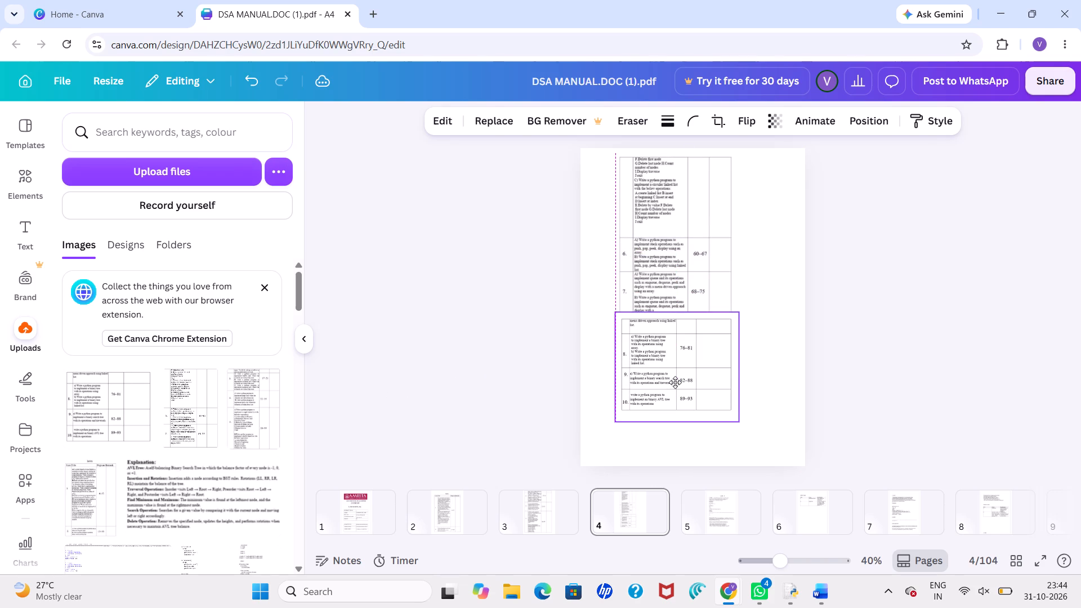
drag(675, 382, 677, 381)
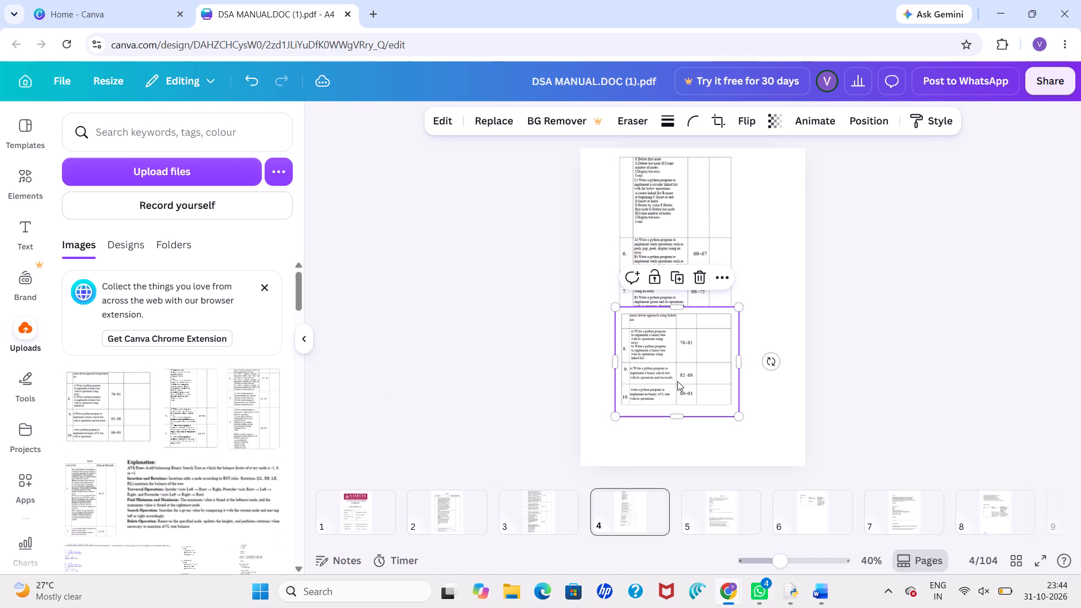
click(852, 333)
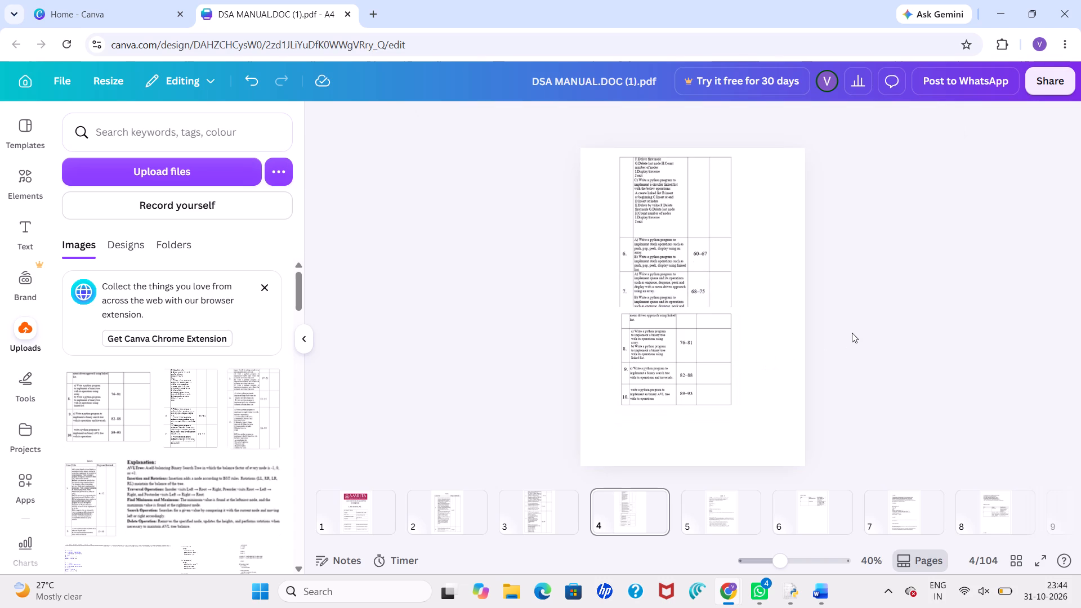
Enlarge the rows 8 to 10 screenshot from its upper-left corner to about 11.9 by 10.6.
click(620, 326)
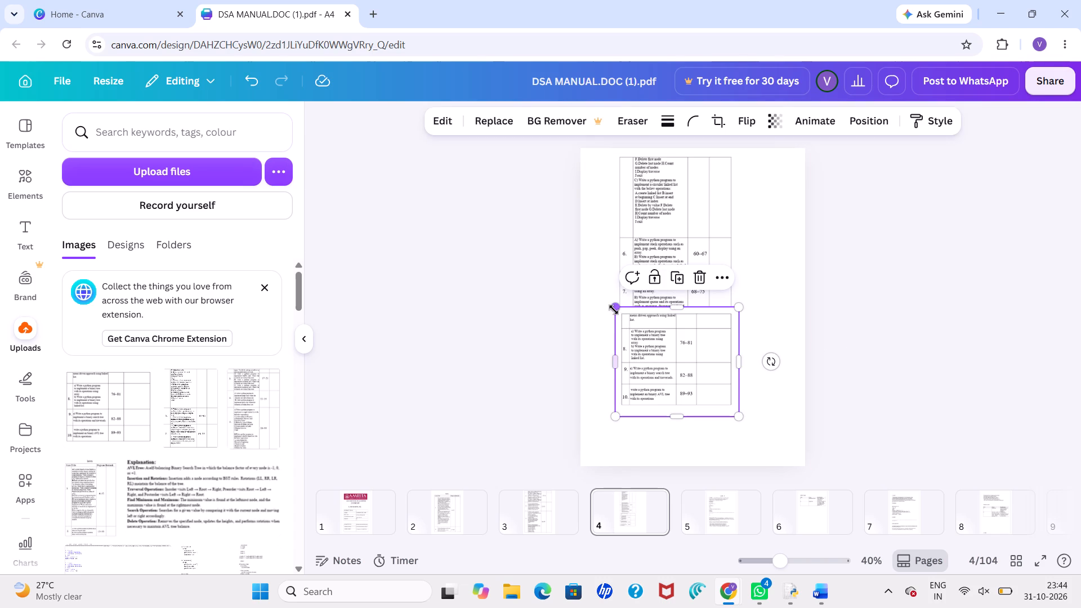
drag(614, 310, 614, 305)
drag(614, 305, 613, 297)
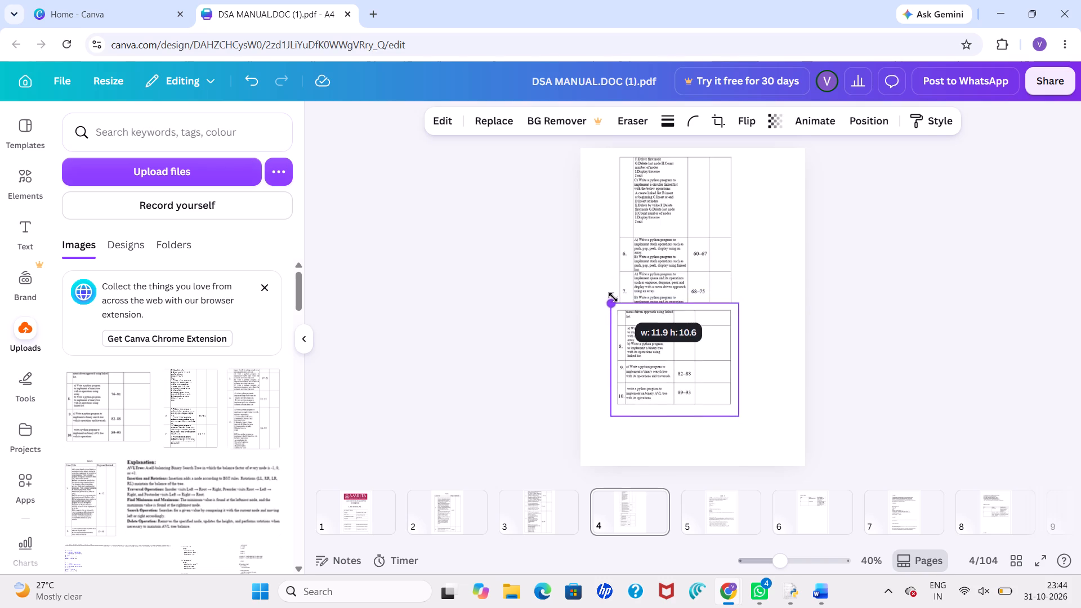
drag(613, 297, 615, 294)
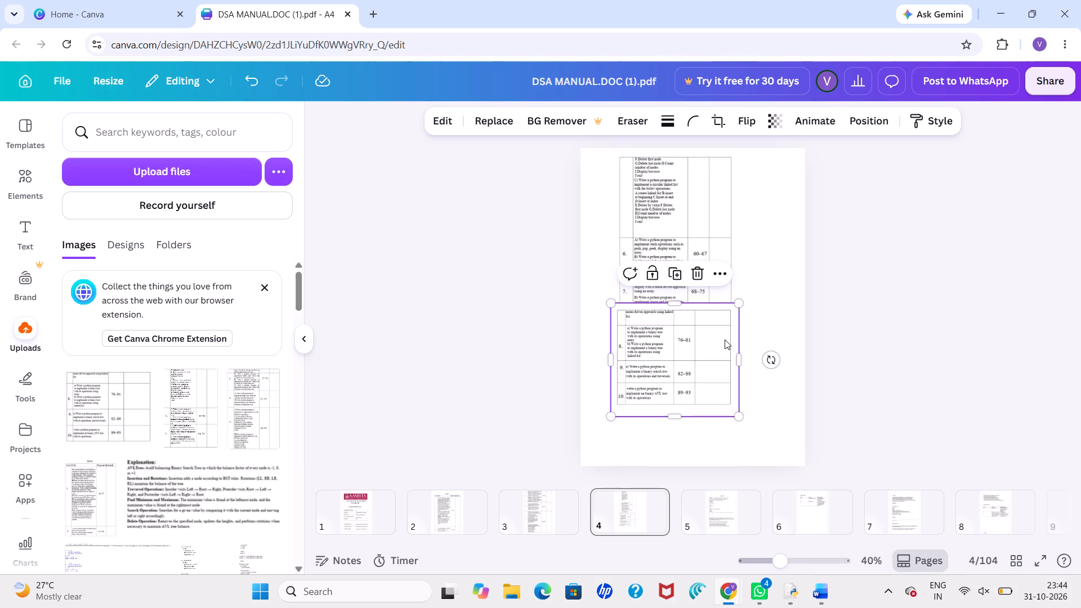
Reposition the enlarged rows 8 to 10 screenshot just under row 7, lining its table up with the one above.
drag(702, 350, 706, 343)
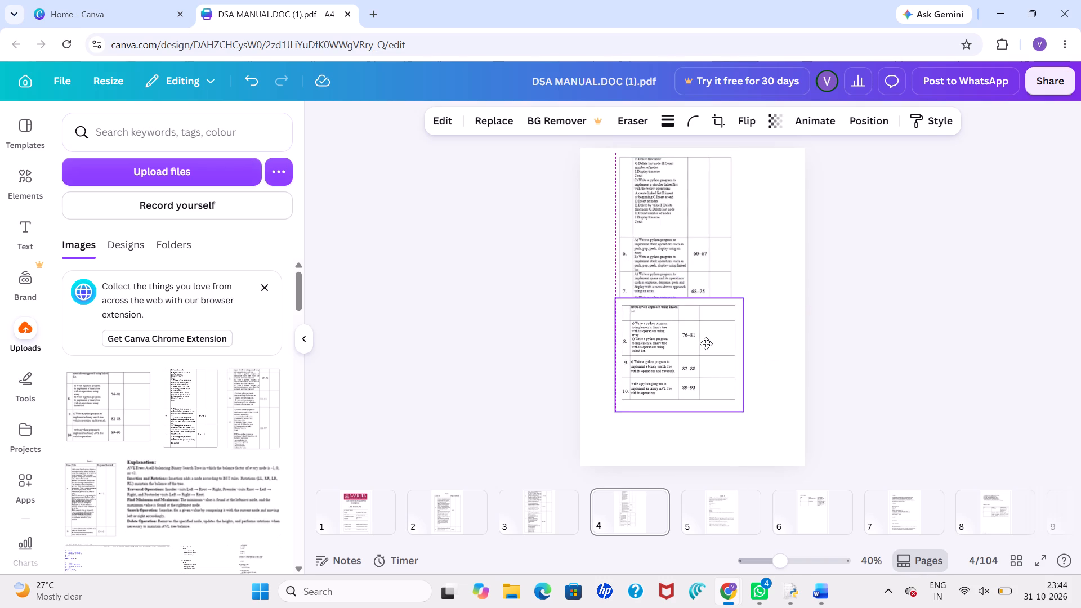
drag(706, 343, 703, 338)
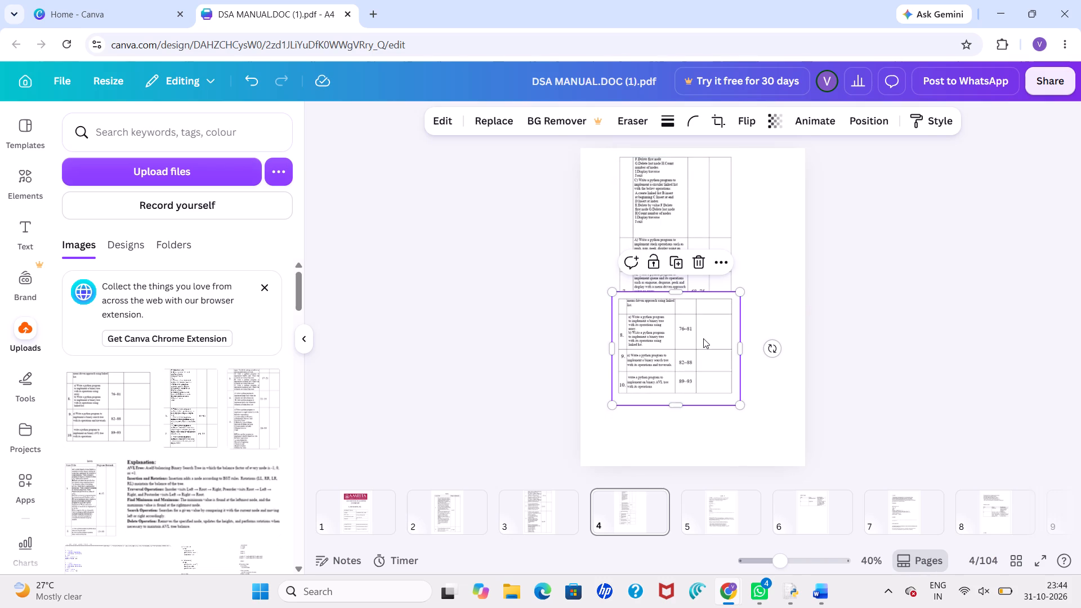
click(898, 274)
scroll(745, 317, left, 1)
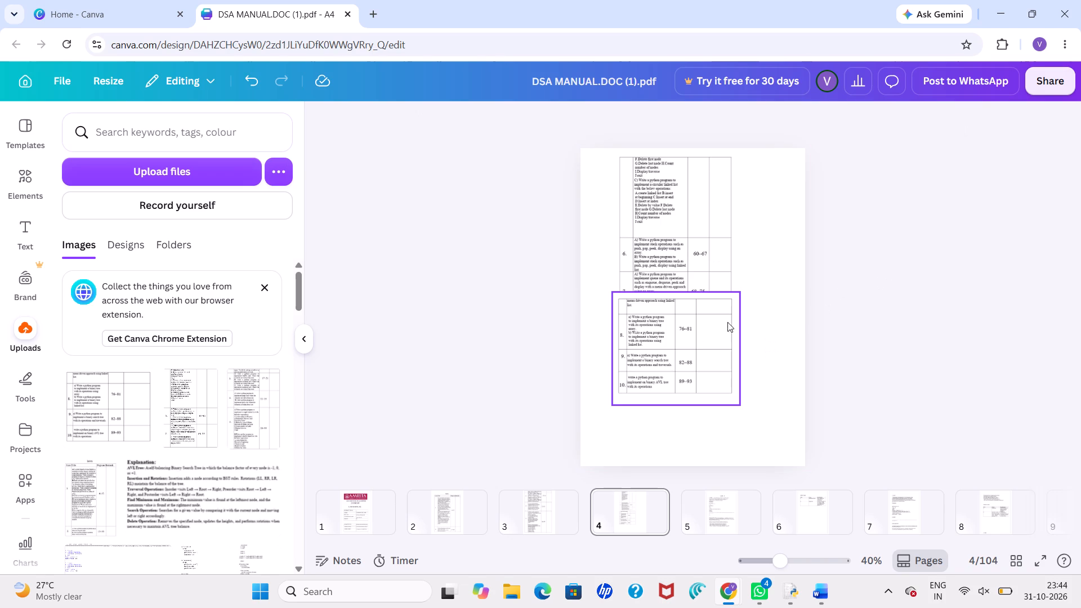
scroll(727, 322, left, 1)
drag(691, 332, 693, 349)
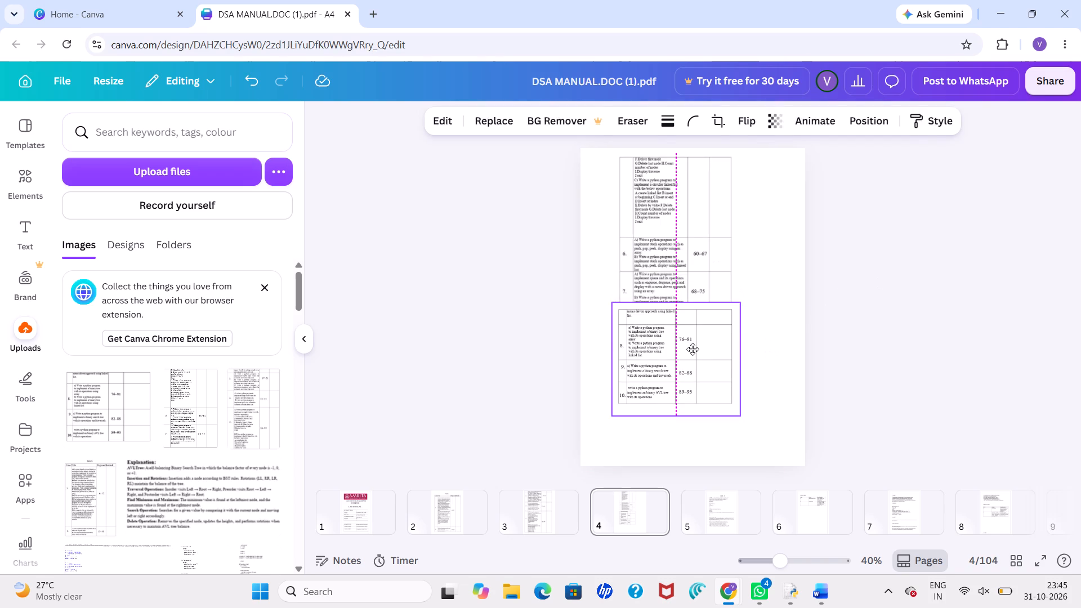
drag(693, 349, 694, 346)
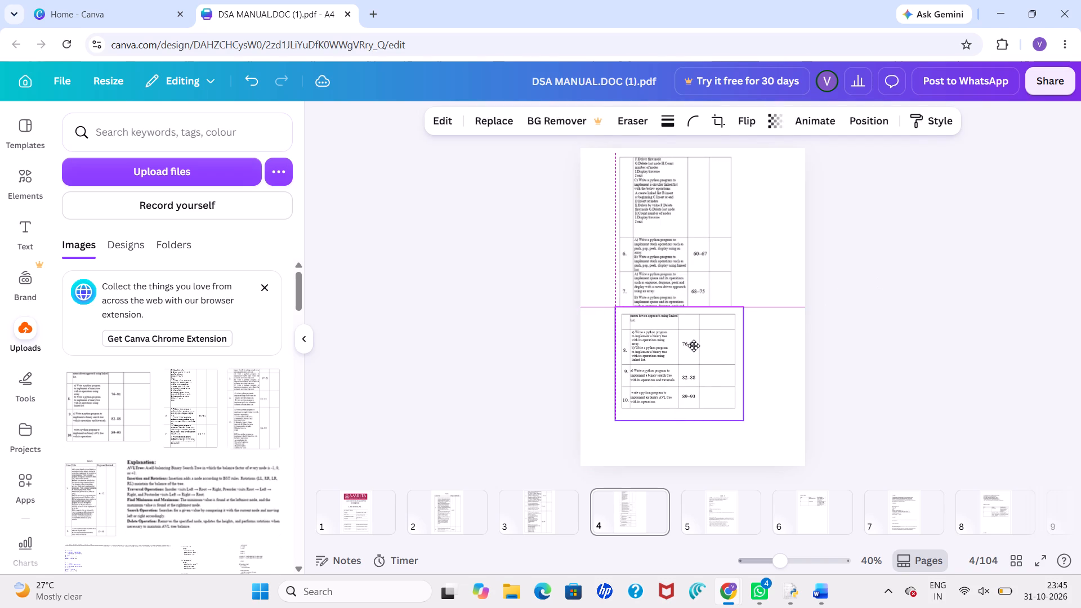
drag(694, 346, 693, 345)
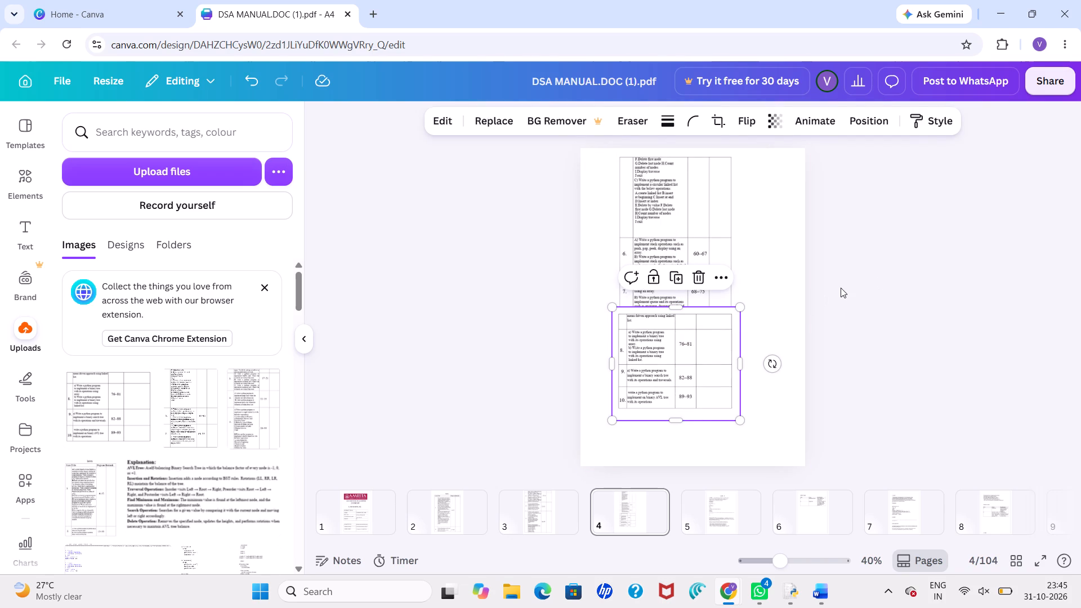
click(841, 288)
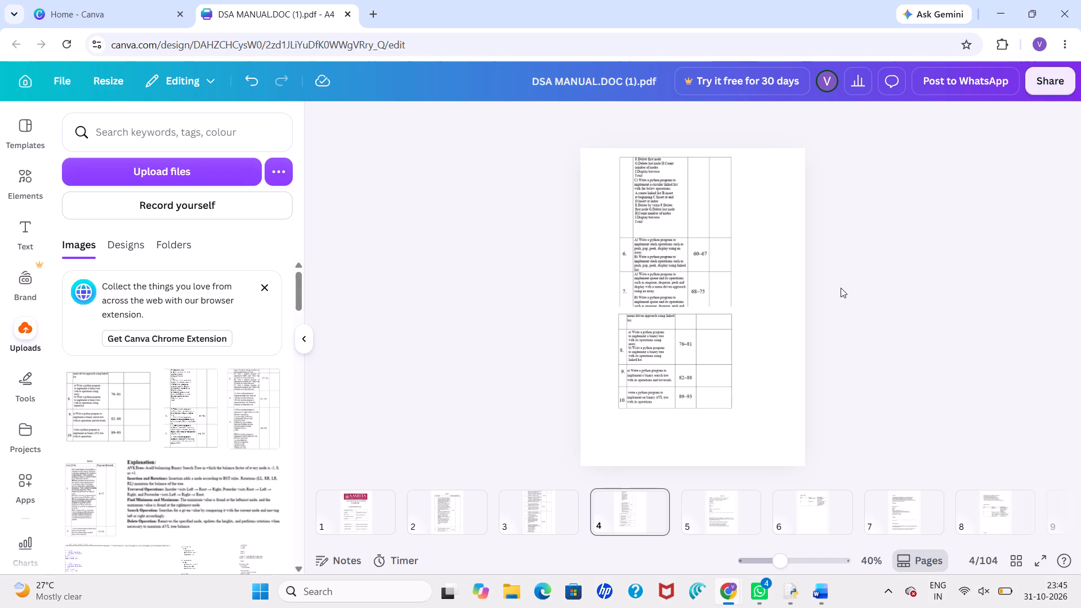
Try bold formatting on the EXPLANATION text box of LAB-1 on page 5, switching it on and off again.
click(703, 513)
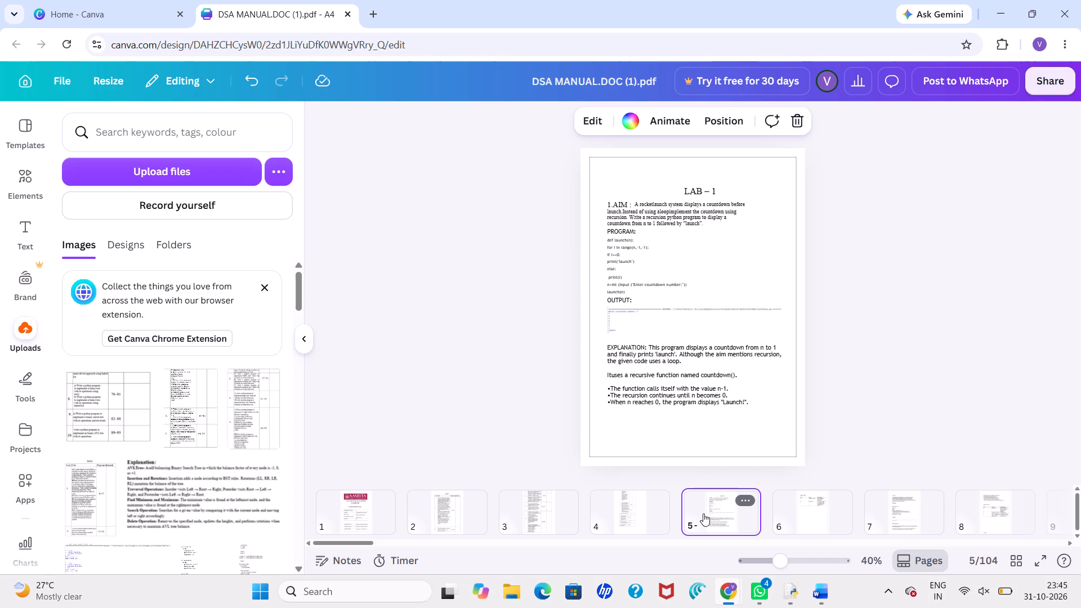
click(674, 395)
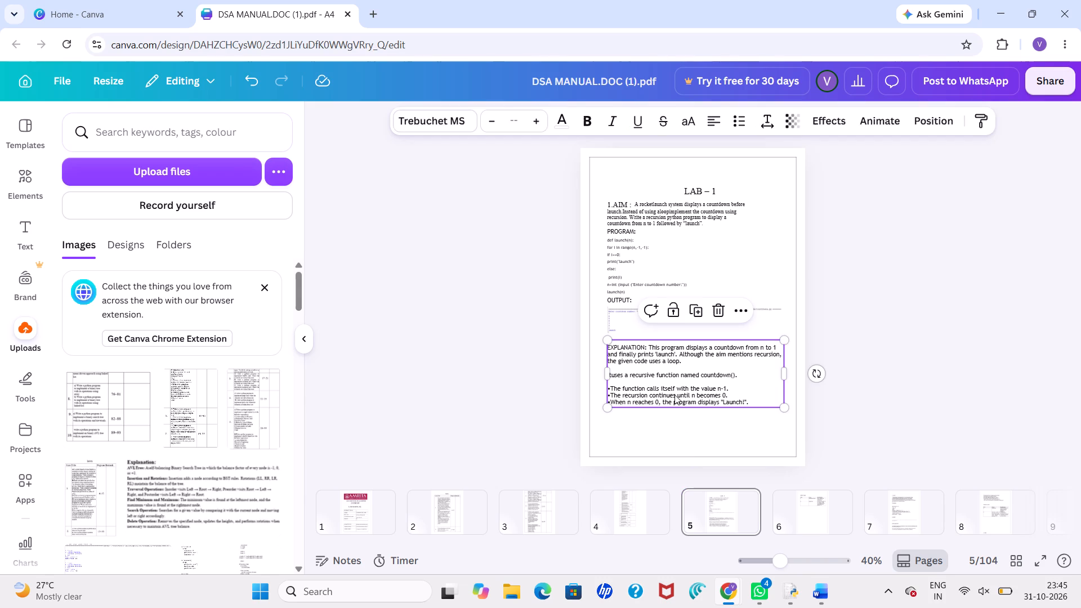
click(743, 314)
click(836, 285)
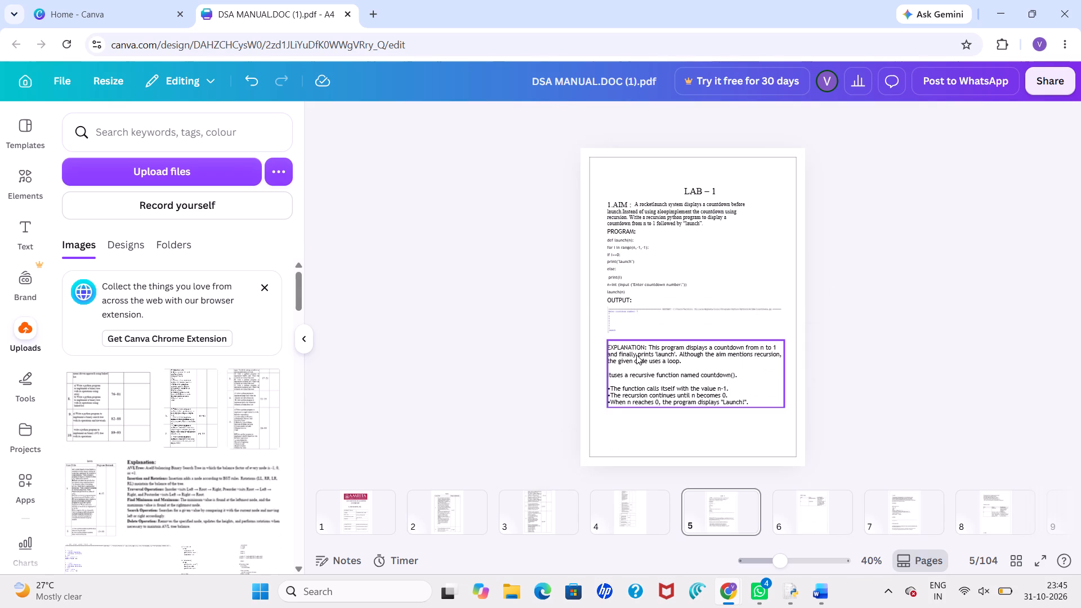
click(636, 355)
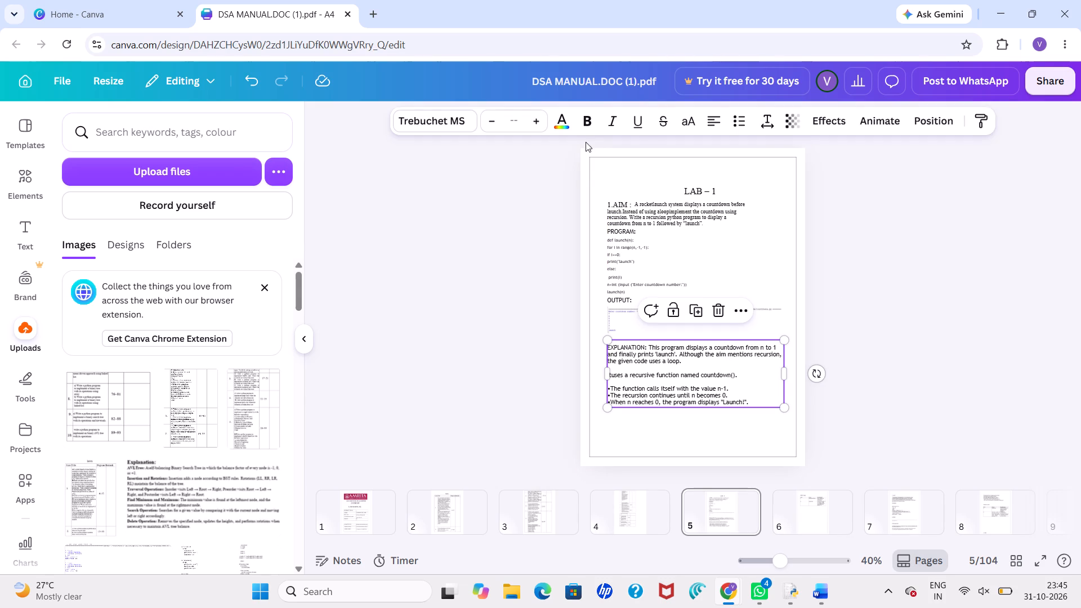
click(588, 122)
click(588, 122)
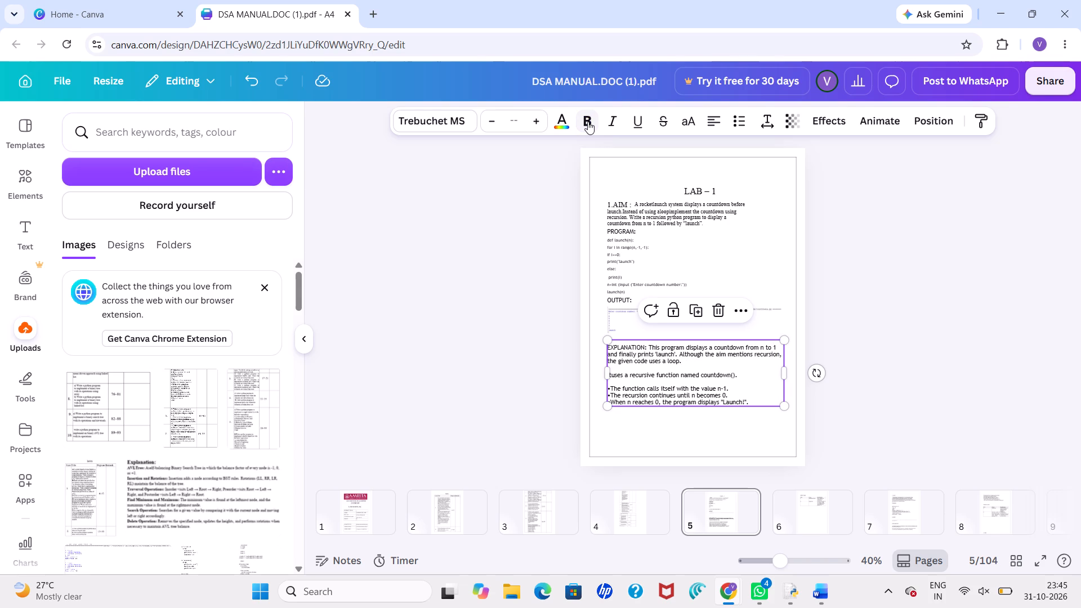
Change the font of the EXPLANATION text box on LAB-1's page 5 to Times New Roman.
click(461, 122)
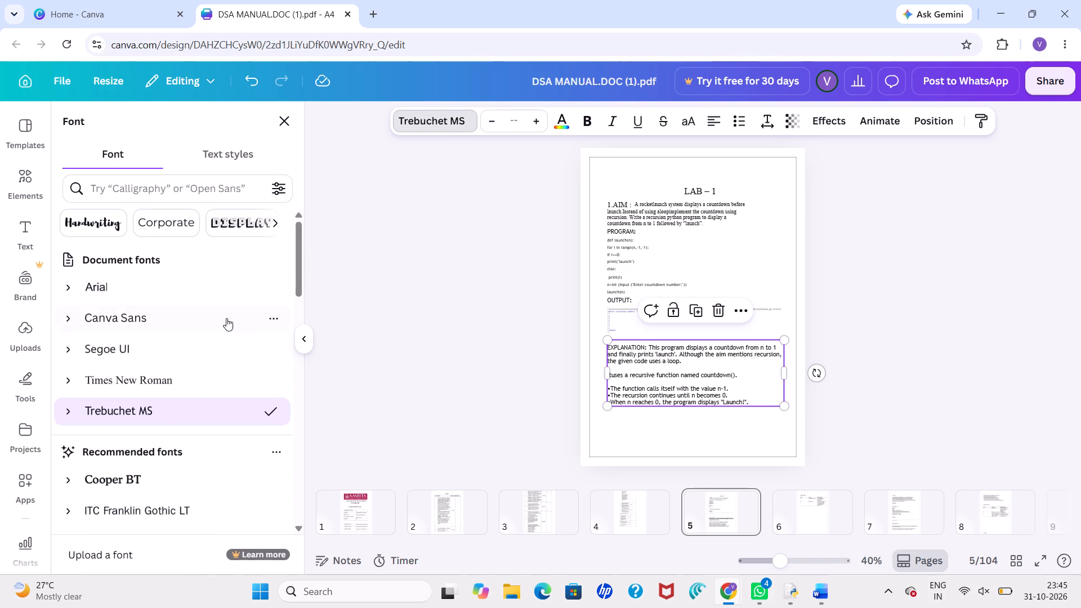
click(189, 384)
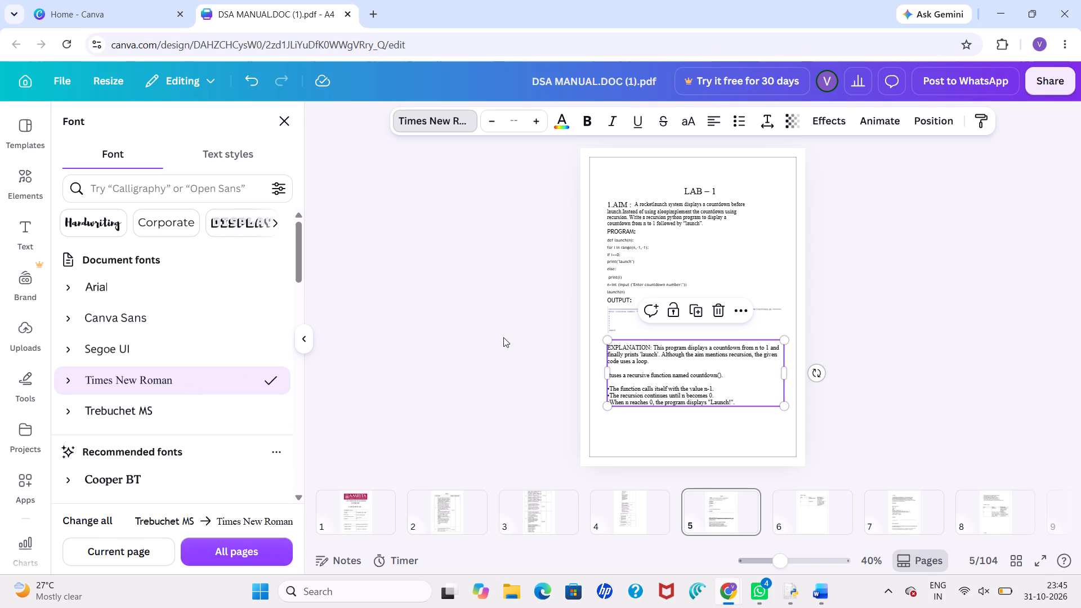
click(901, 269)
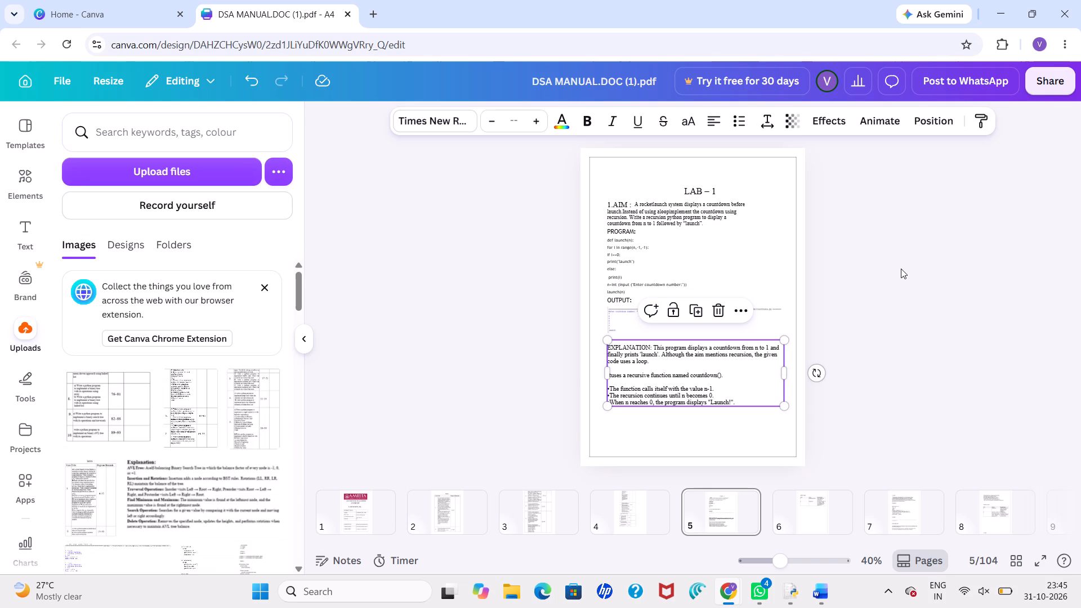
click(901, 269)
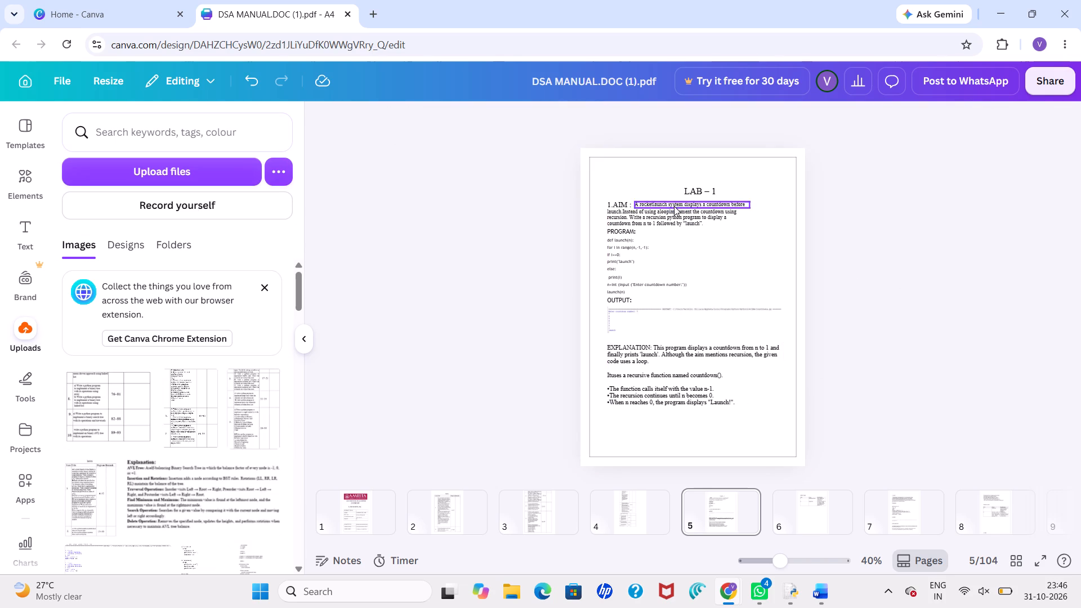
Change the text box holding the end of the AIM, the PROGRAM heading and the first code lines to Times New Roman.
click(661, 218)
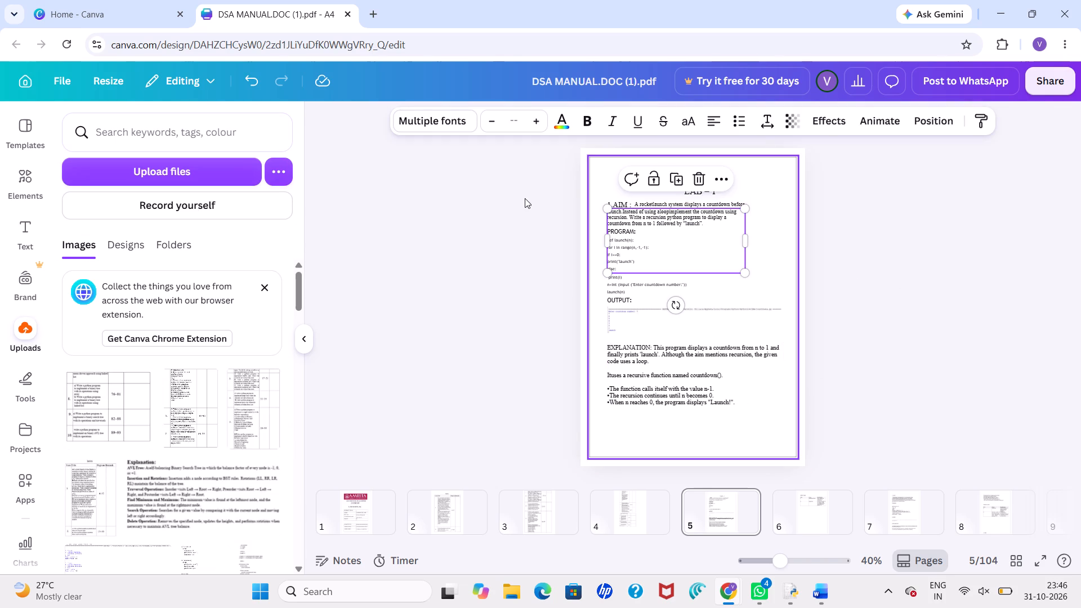
click(449, 121)
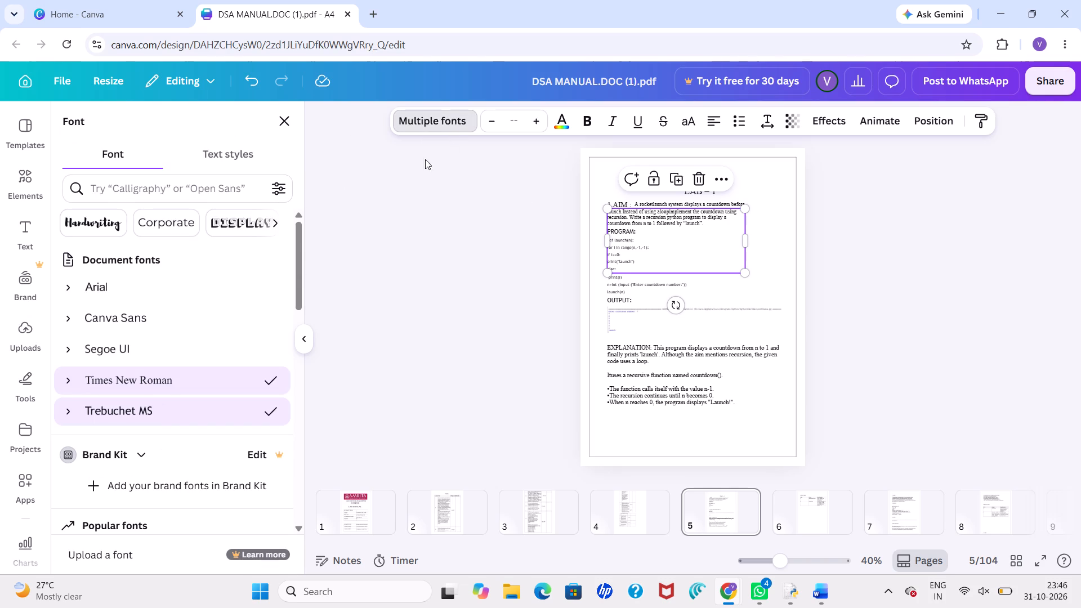
click(189, 377)
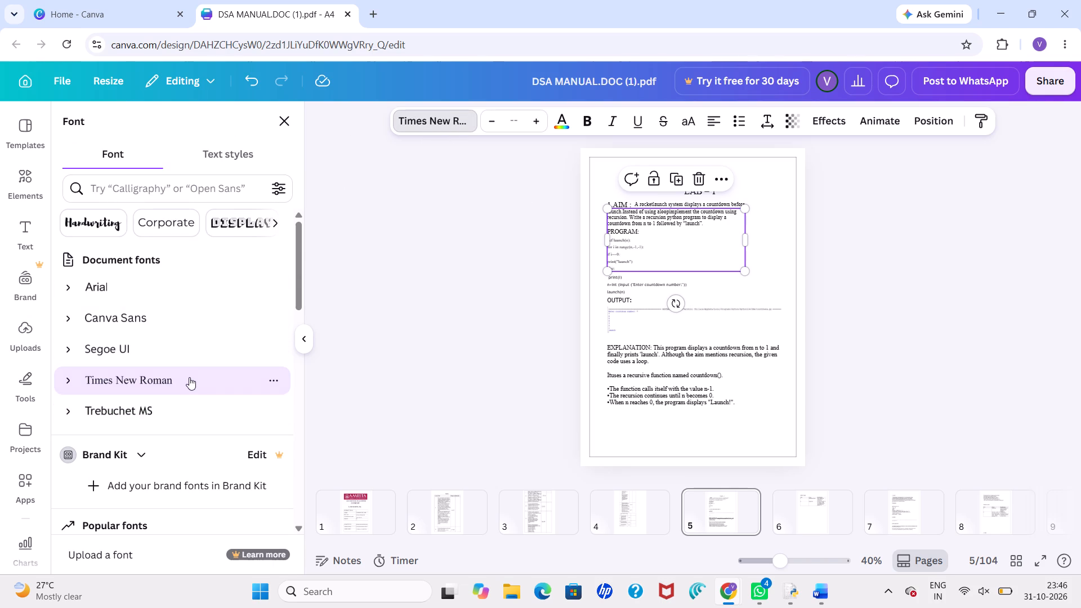
click(189, 377)
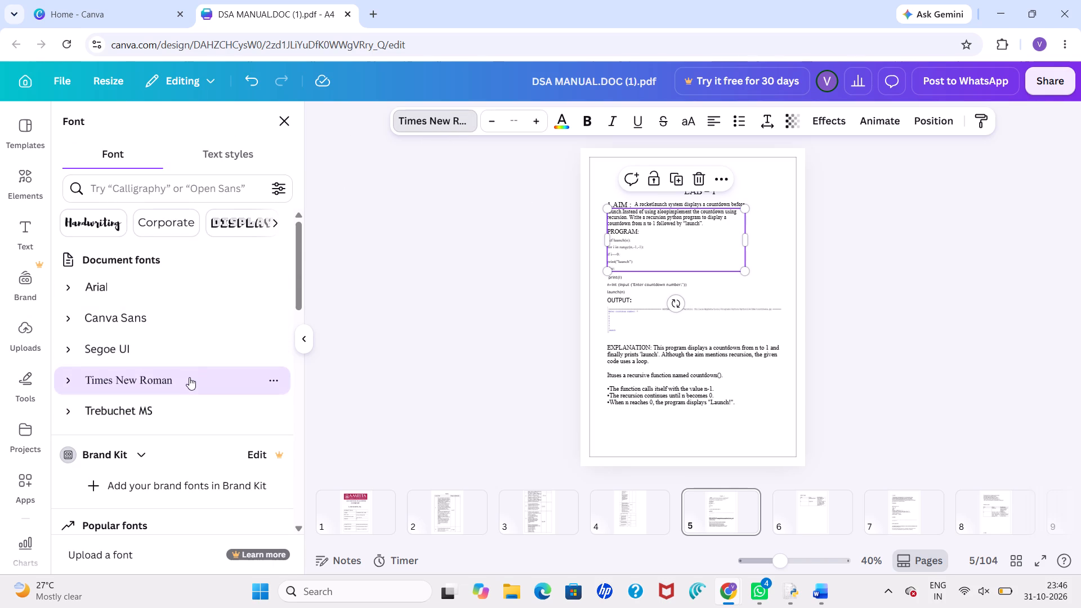
click(189, 377)
click(874, 267)
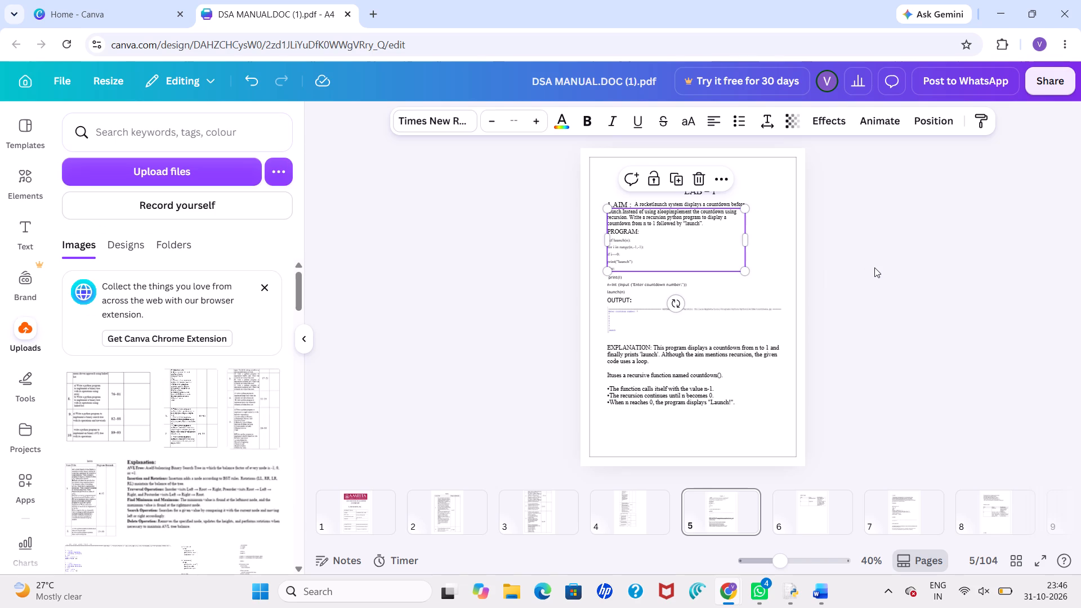
click(855, 238)
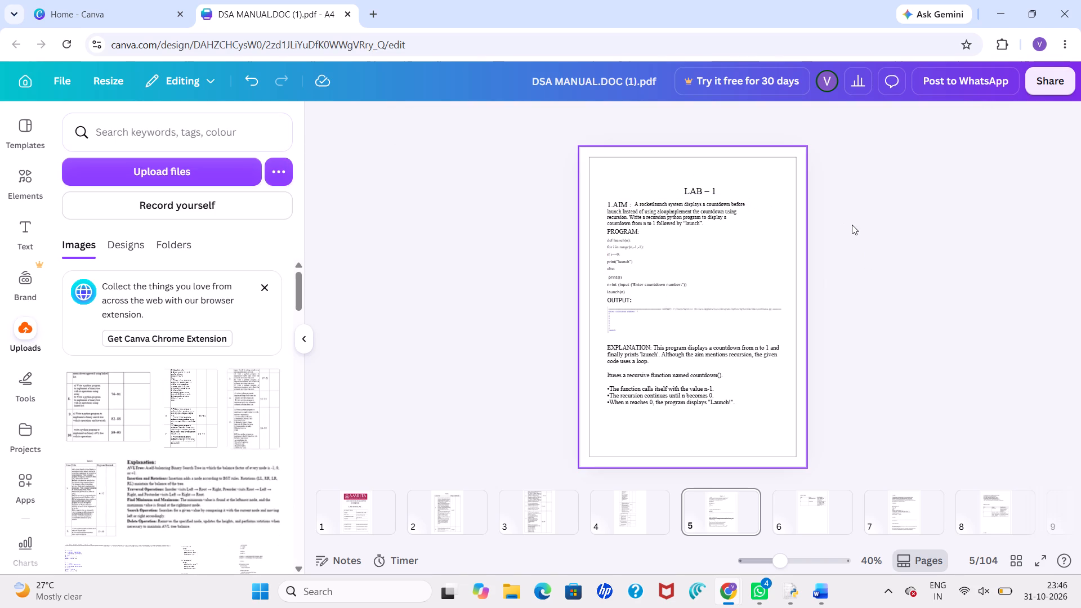
On page 6, change the Rectification column text of the error table to Times New Roman.
click(813, 508)
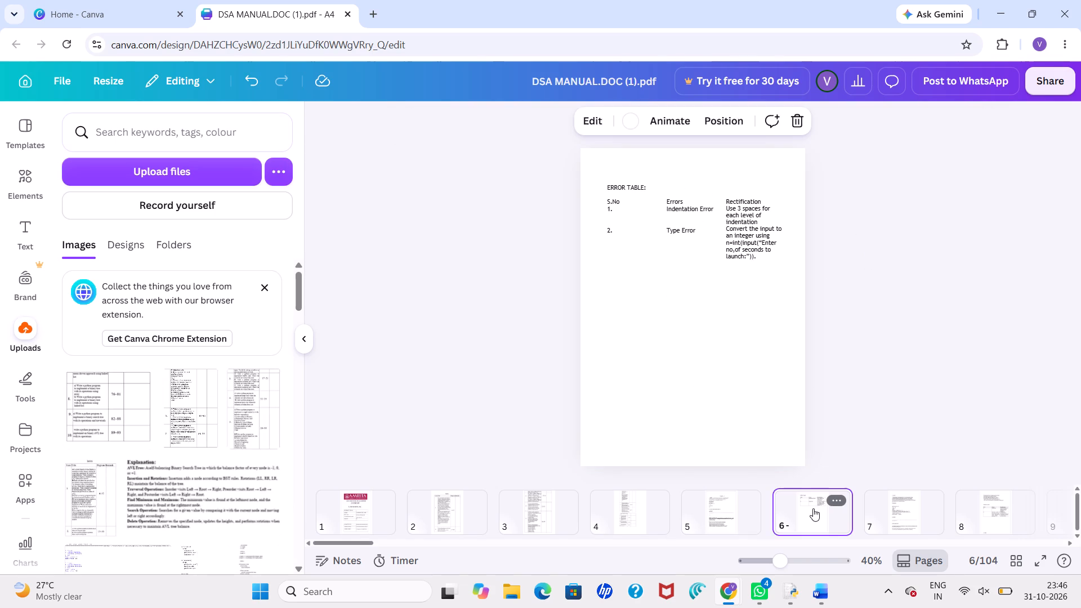
click(745, 242)
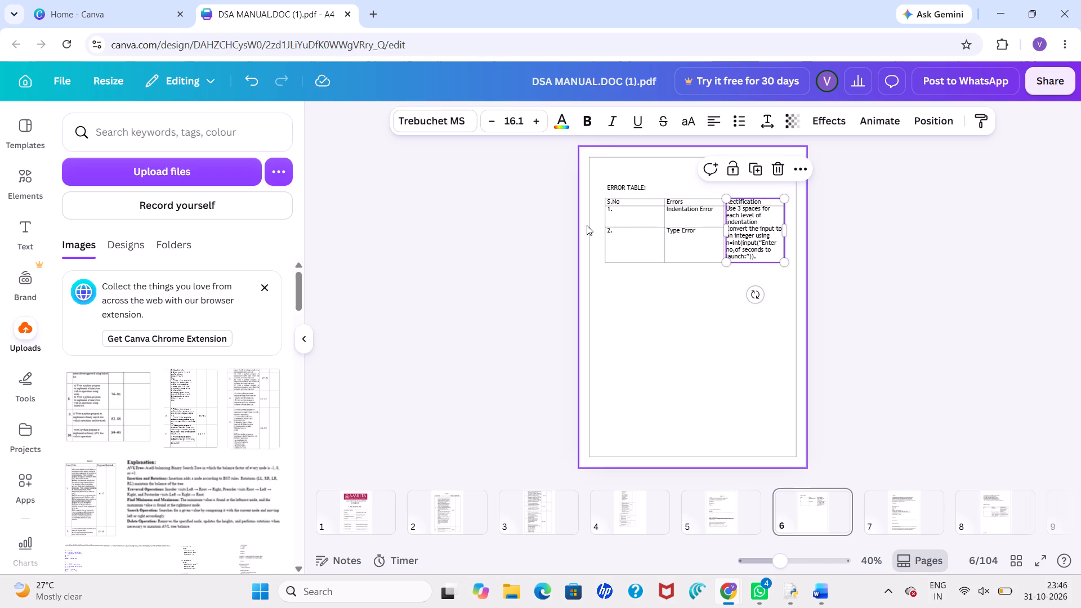
click(446, 112)
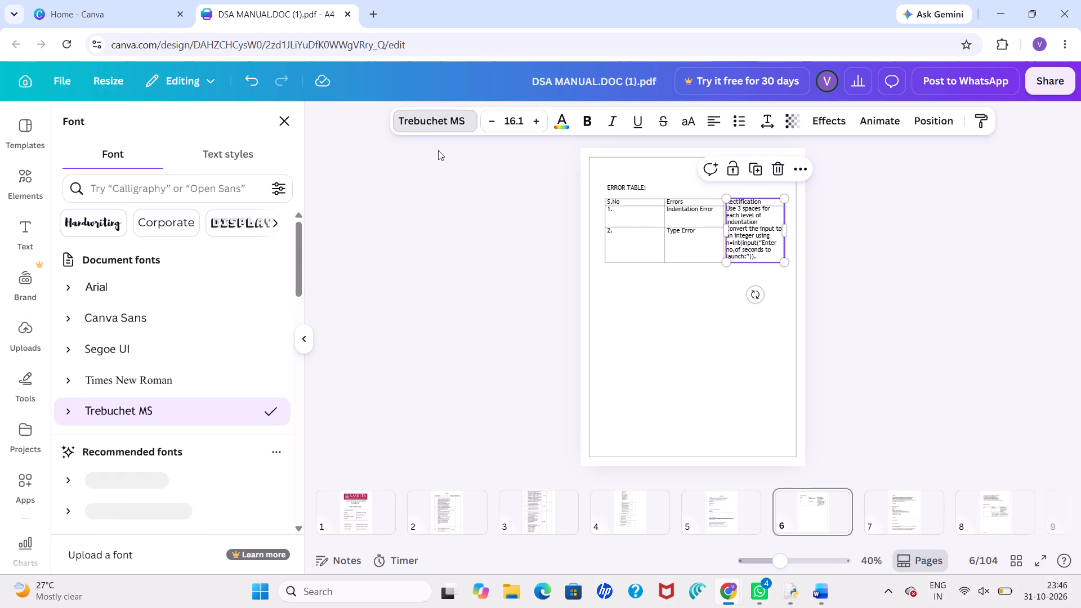
click(161, 378)
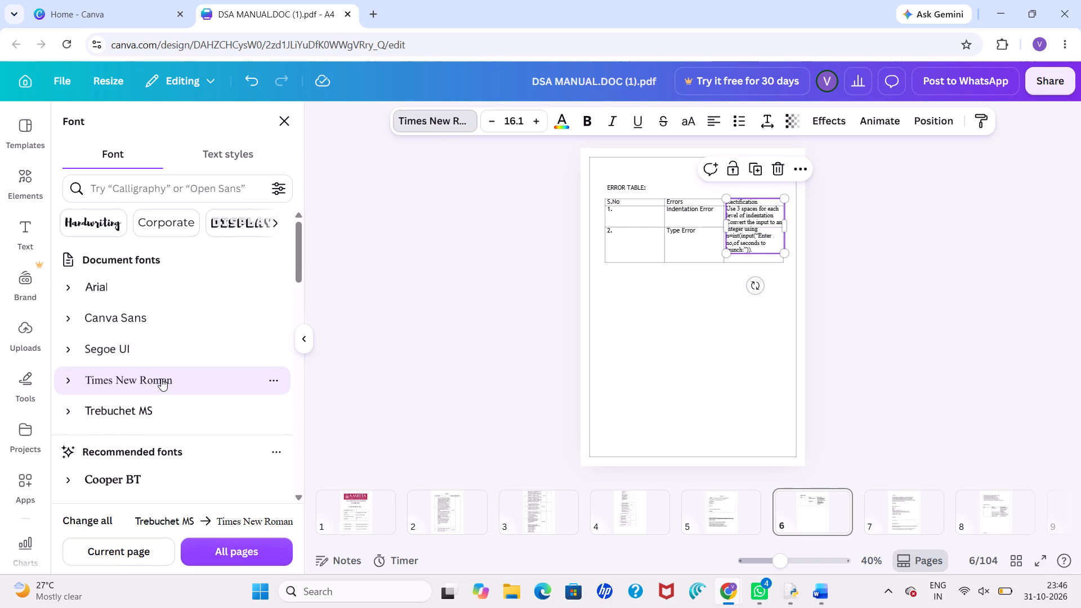
click(864, 291)
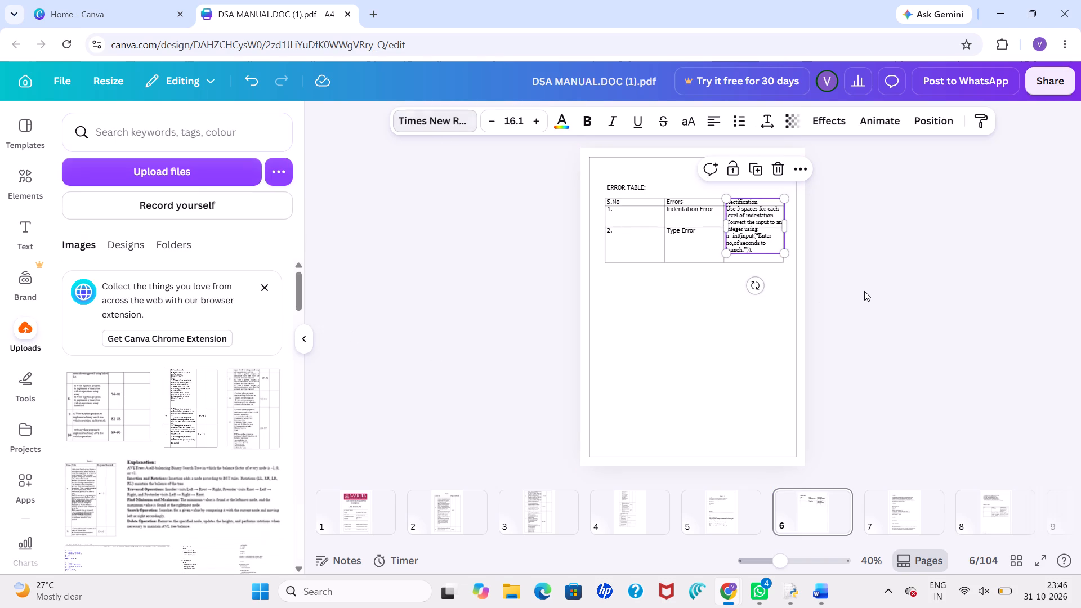
click(864, 291)
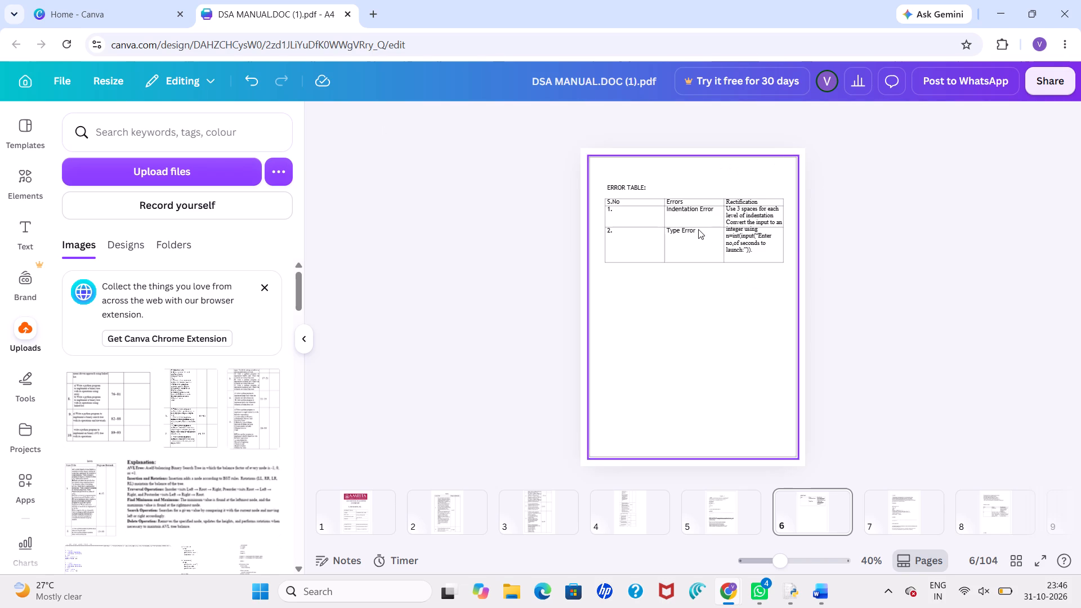
Change both text boxes in the Errors column, Errors/Indentation Error and Type Error, to Times New Roman.
click(699, 210)
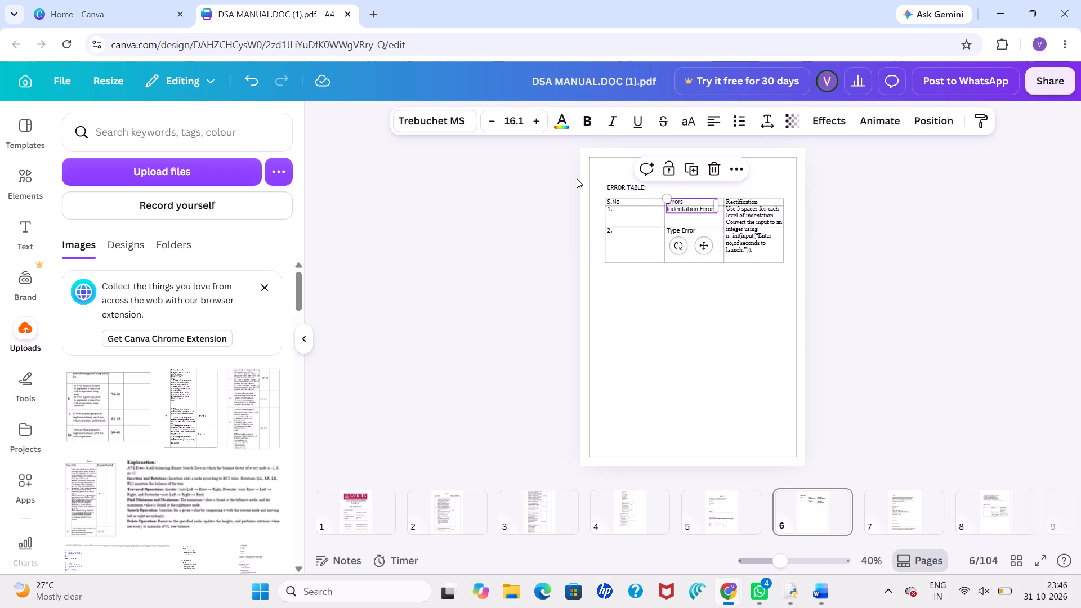
click(422, 125)
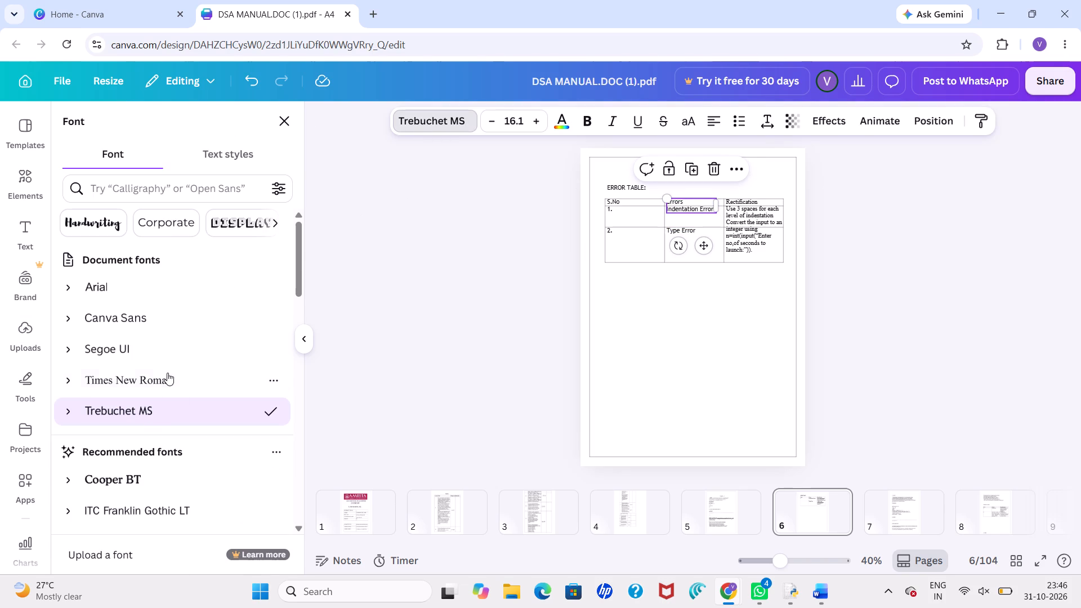
click(167, 373)
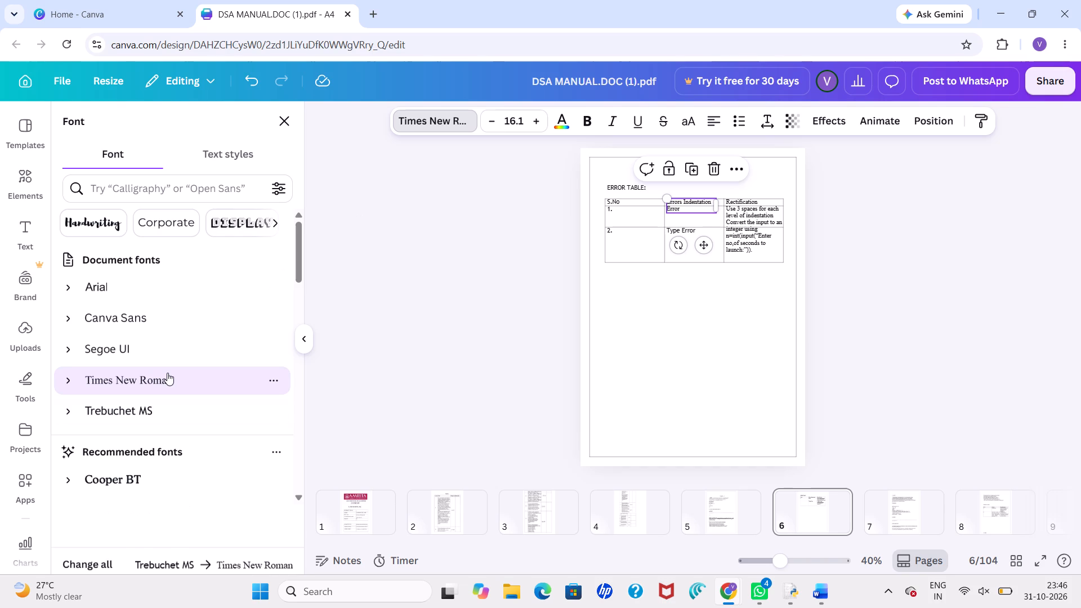
click(333, 347)
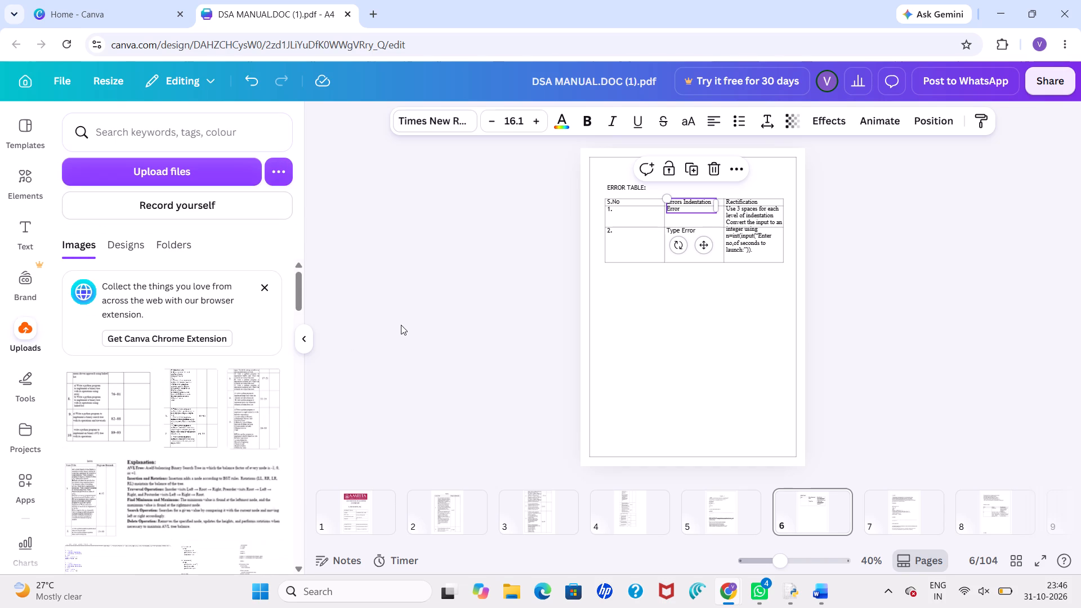
click(401, 325)
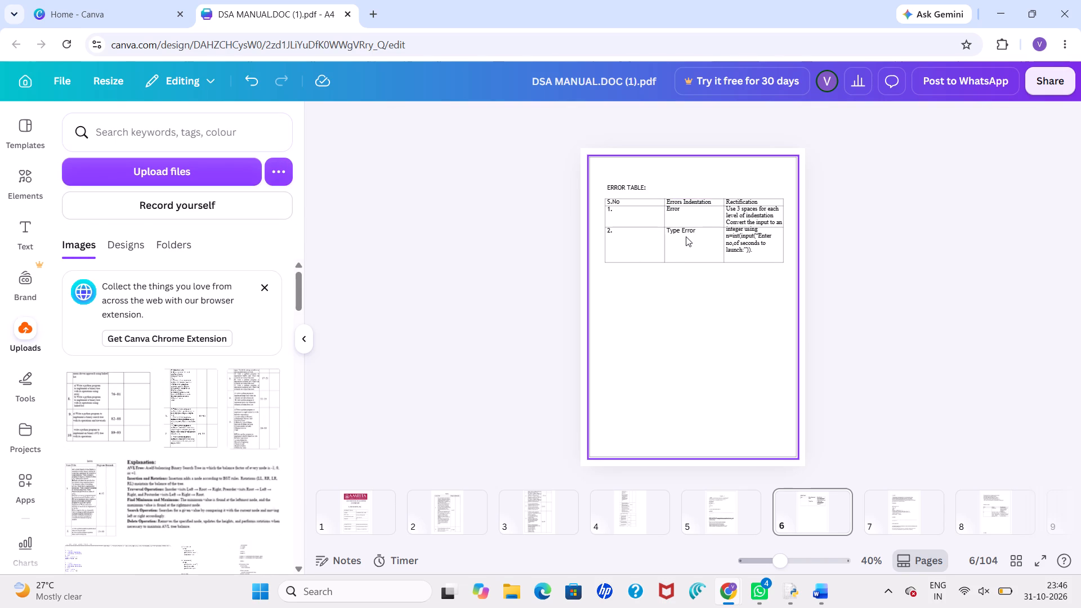
click(691, 233)
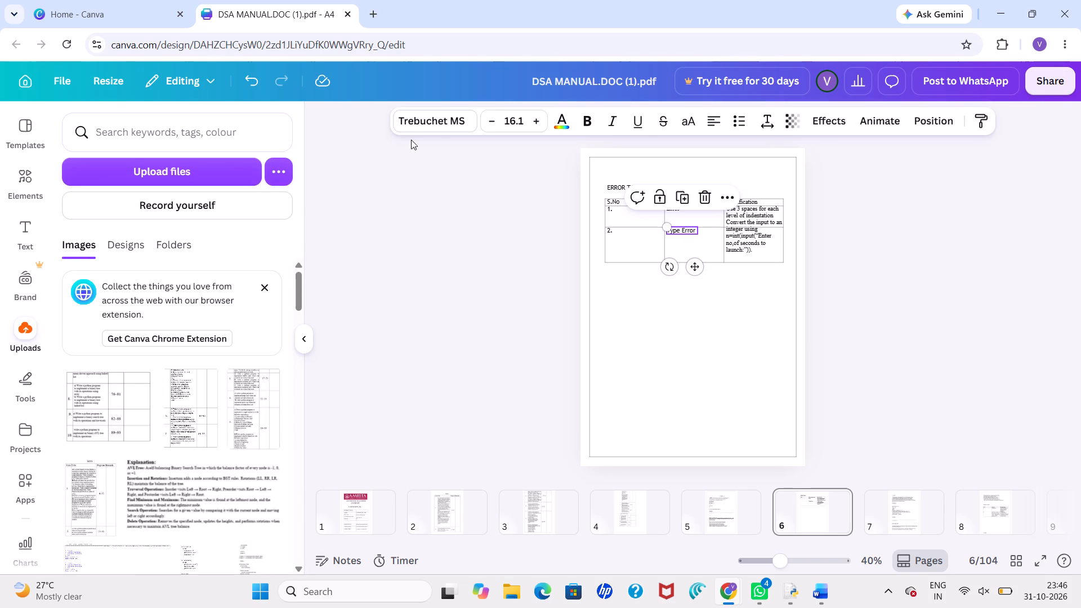
click(423, 120)
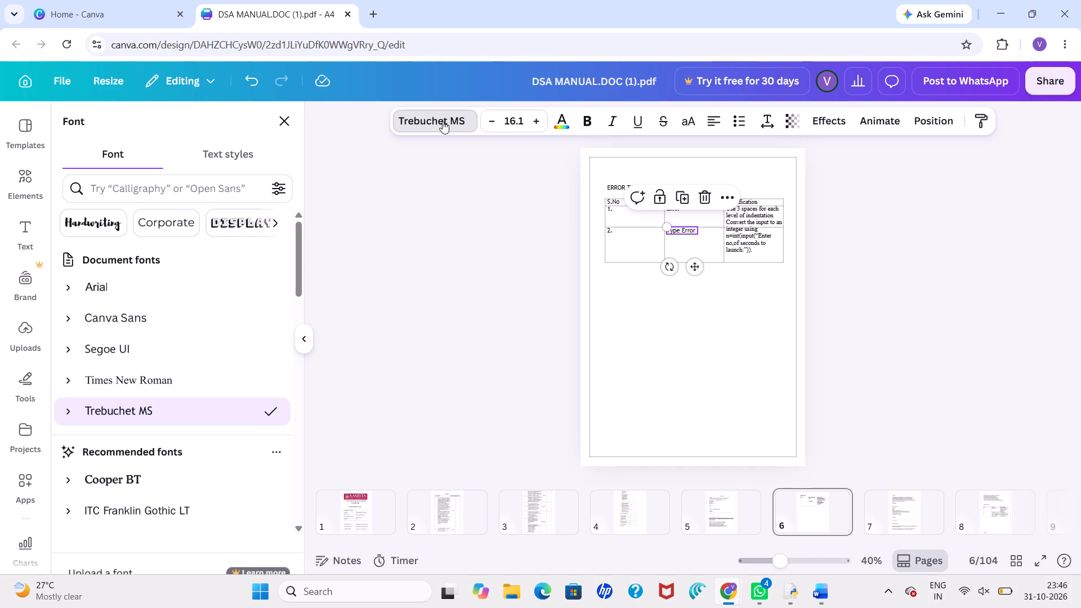
click(156, 378)
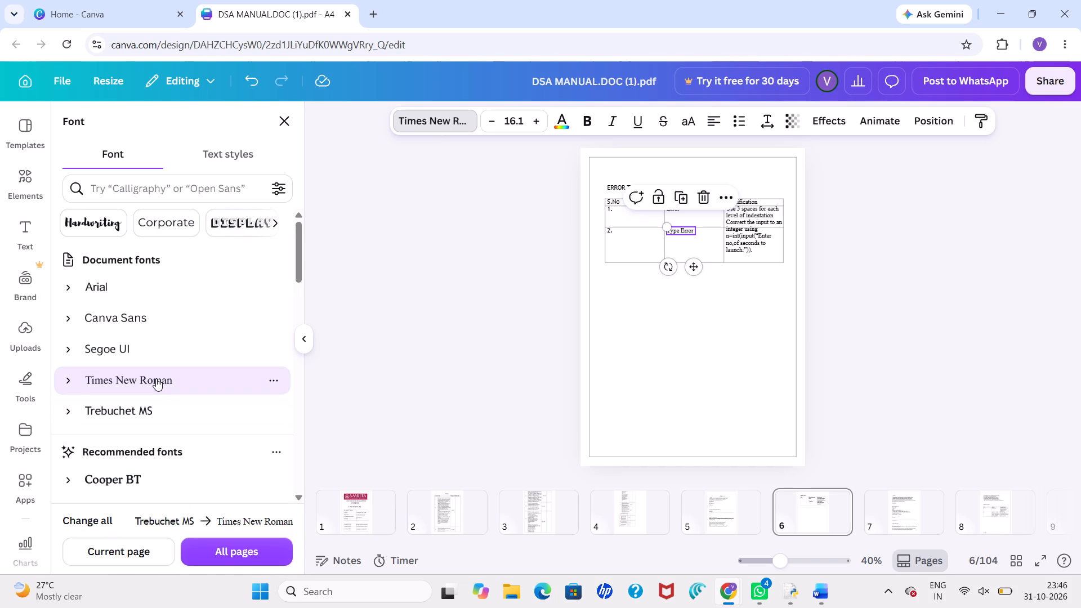
Change the text box containing the ERROR TABLE heading, S.No and row number 1 to Times New Roman.
click(610, 211)
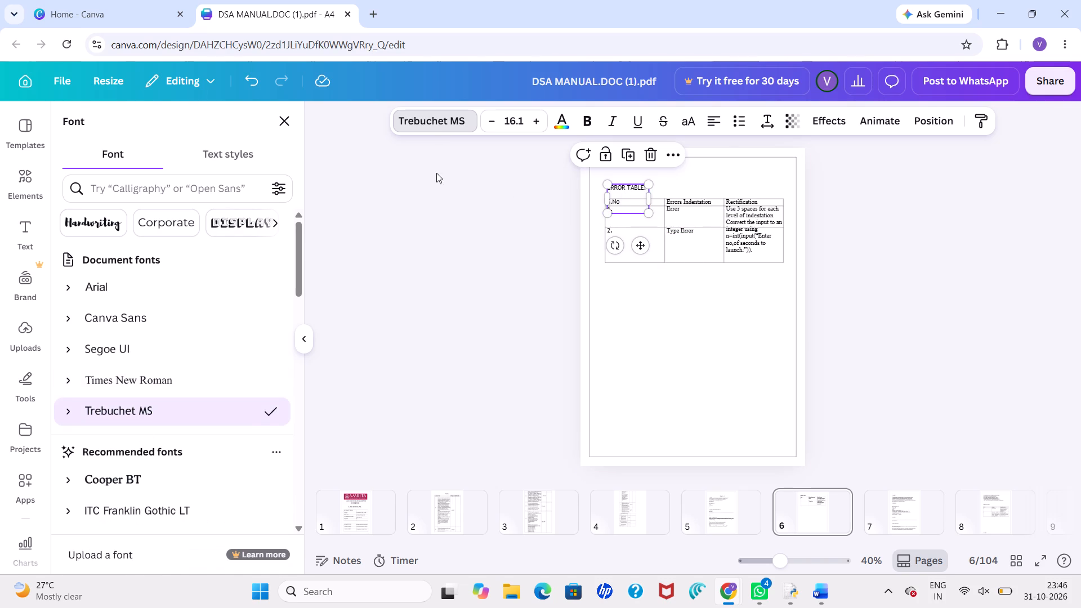
click(450, 118)
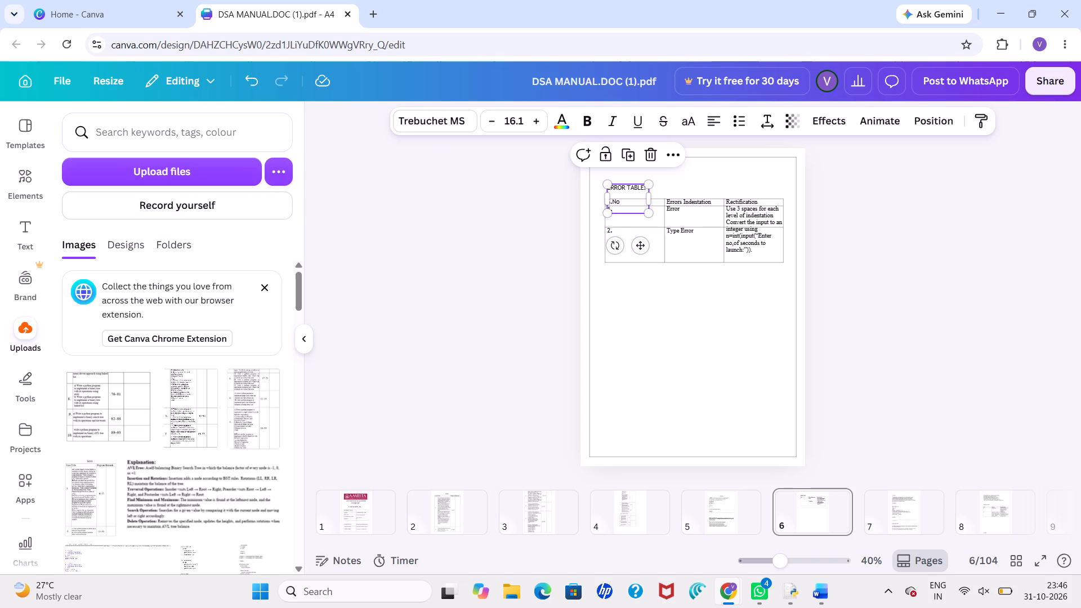
click(472, 122)
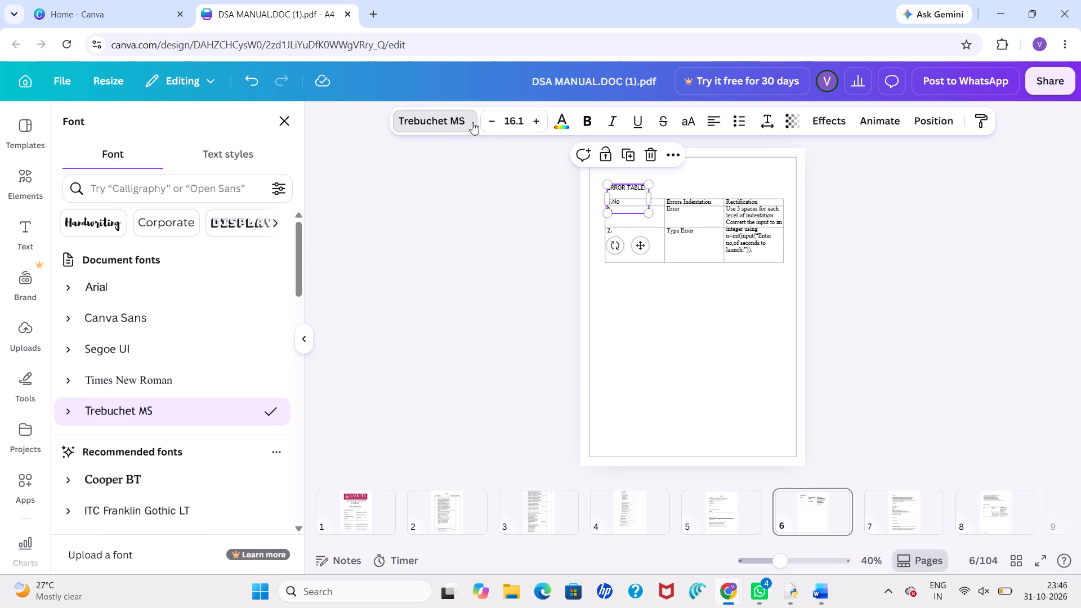
click(189, 383)
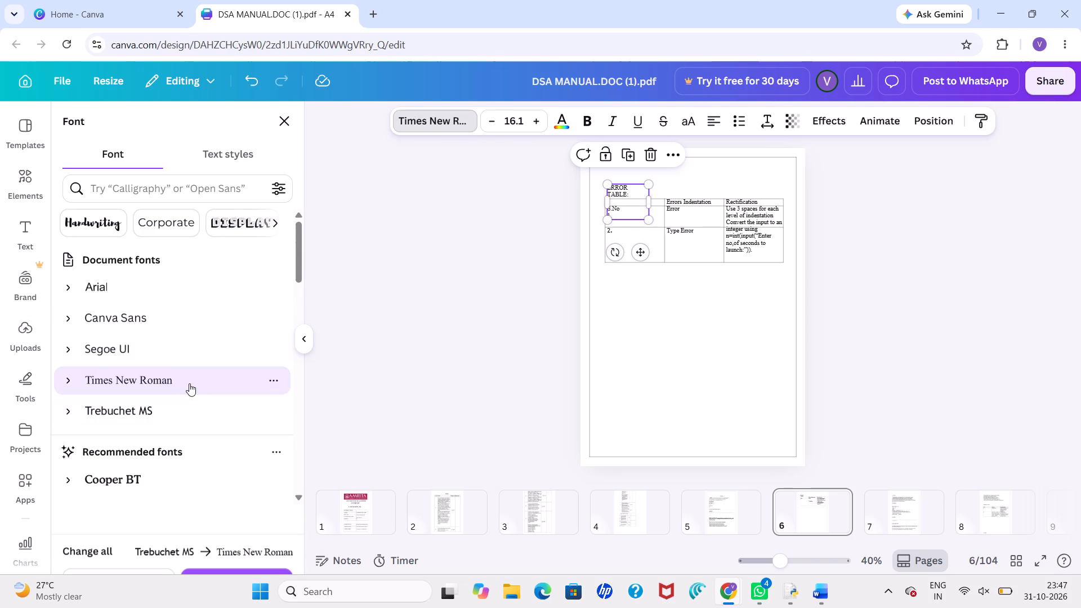
click(424, 427)
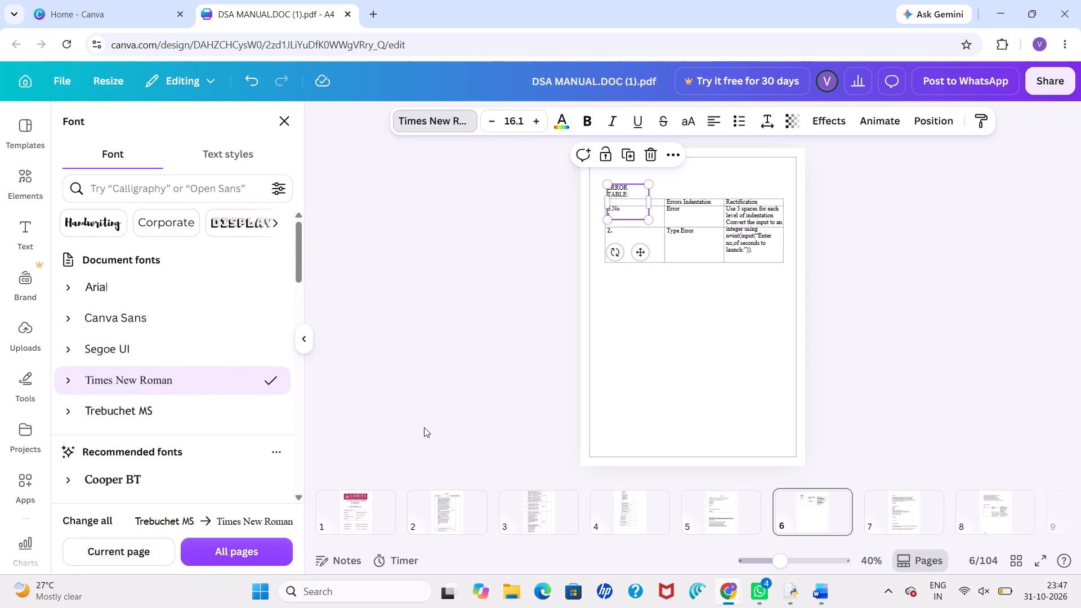
click(880, 221)
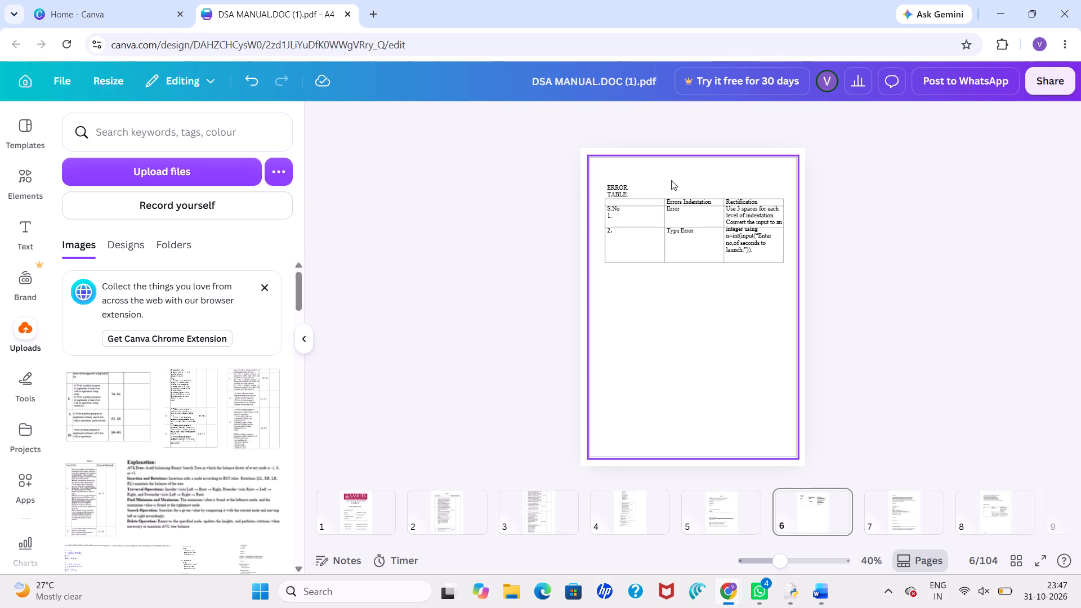
Join the words of the ERROR TABLE heading on page 6 into ERRORTABLE on one line by removing the space between them.
click(622, 189)
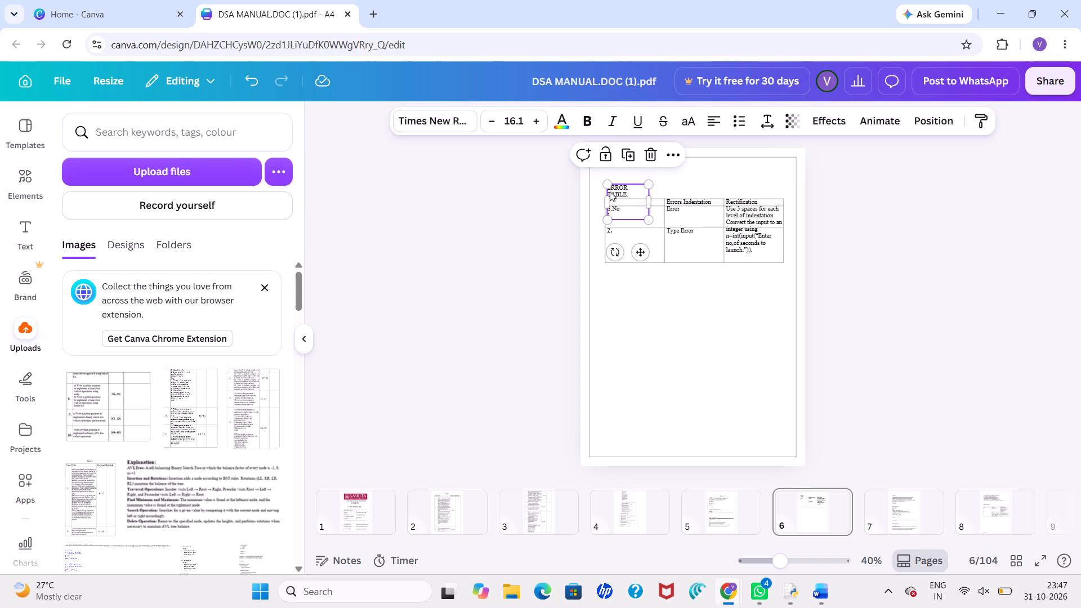
click(610, 191)
click(610, 191)
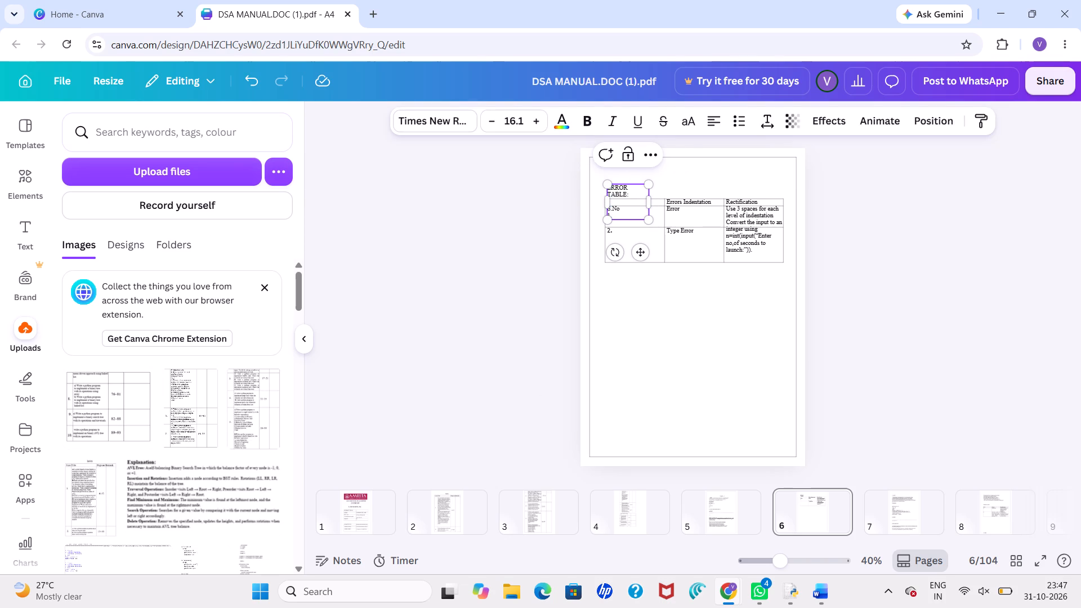
click(607, 191)
key(space)
key(space)
key(BackSpace)
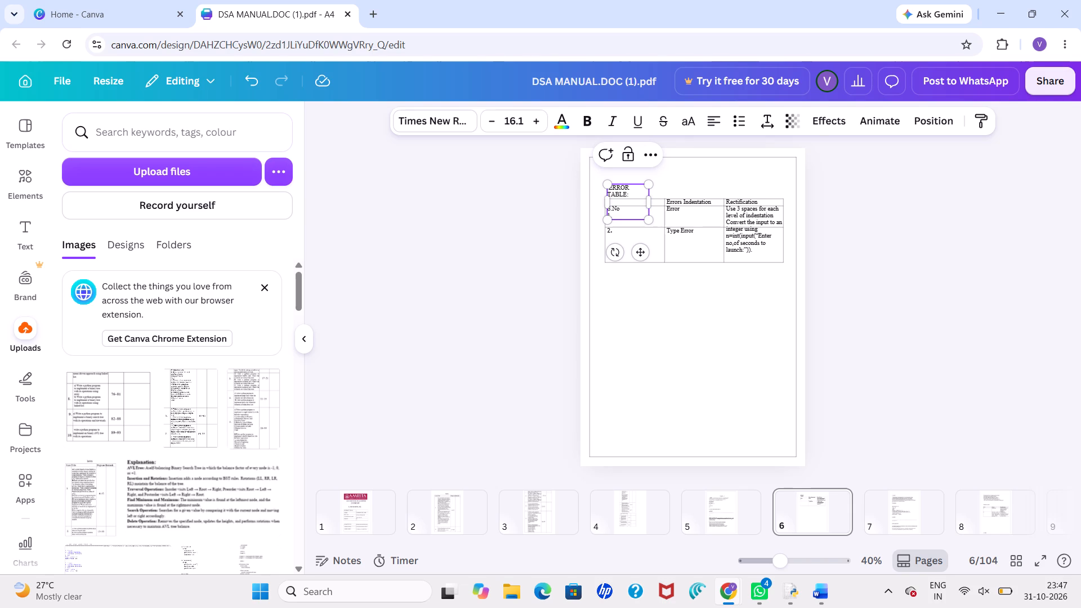
click(608, 194)
click(628, 189)
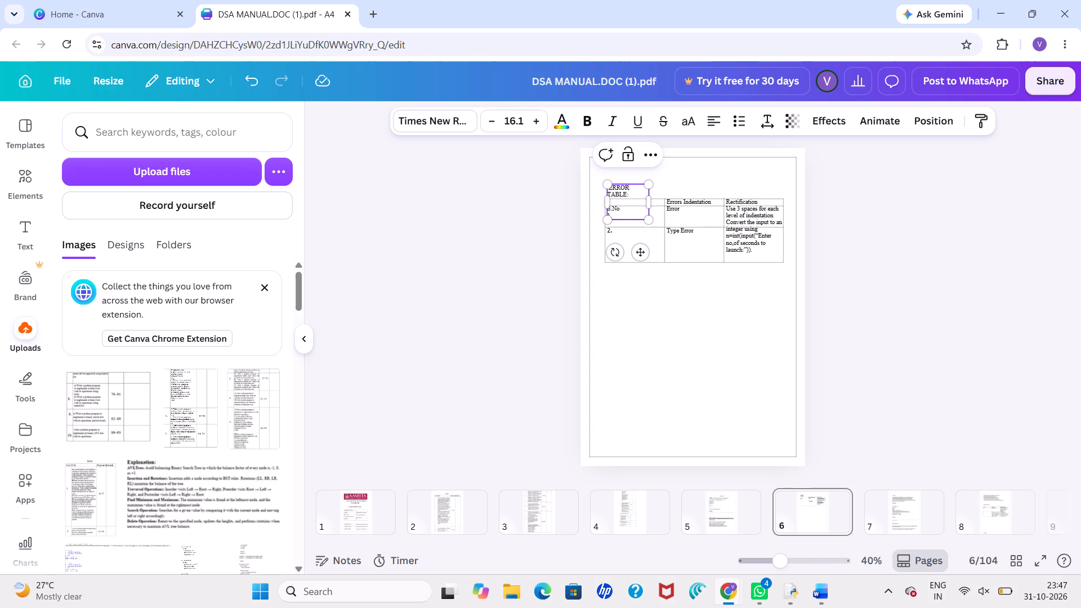
click(610, 194)
click(609, 194)
key(BackSpace)
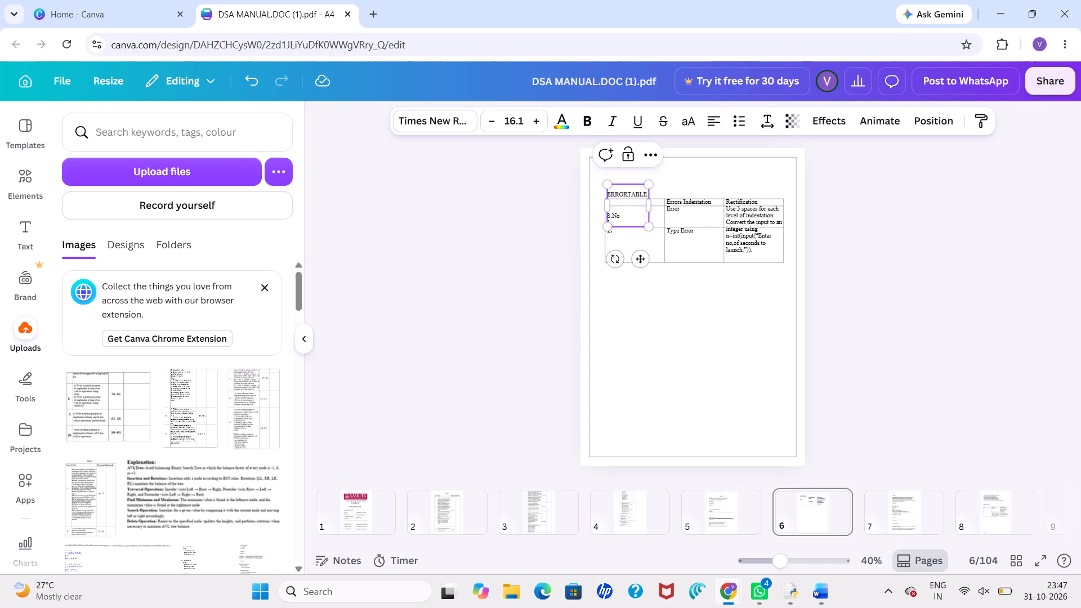
key(space)
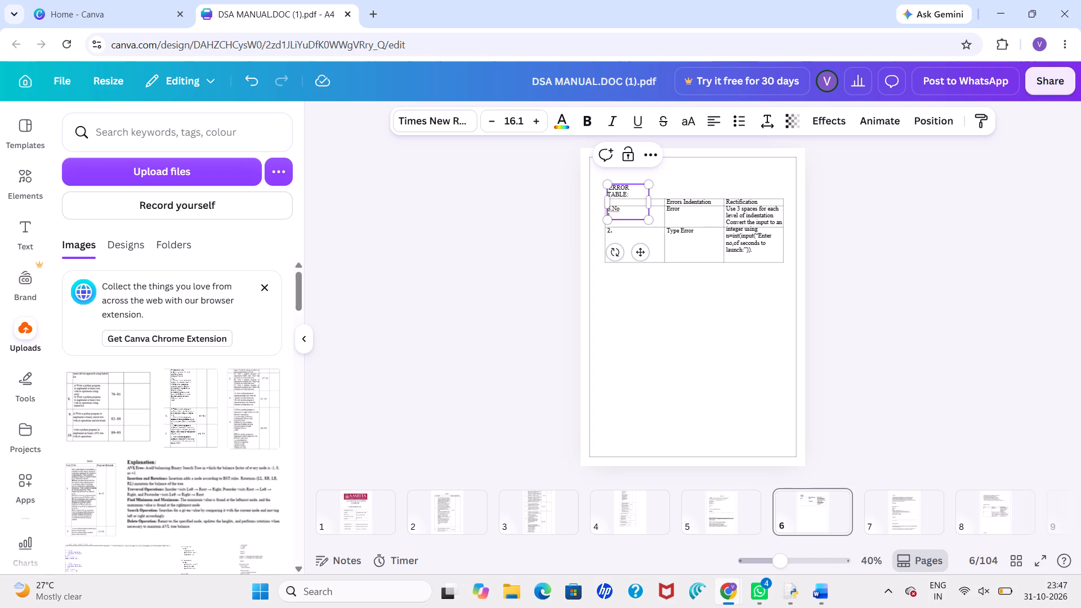
key(BackSpace)
click(846, 209)
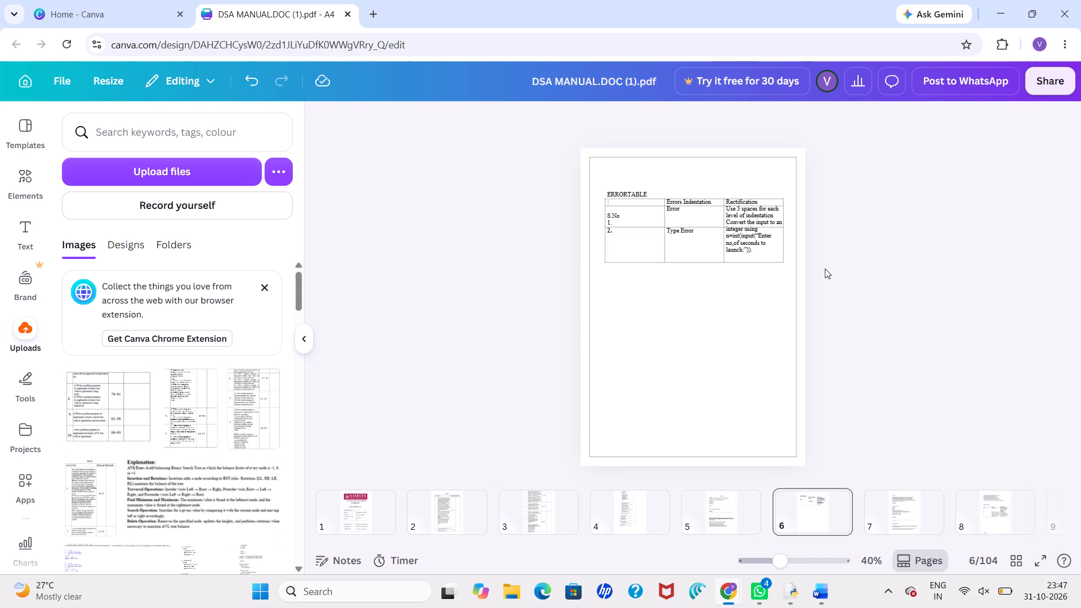
On page 7, change the first line of the 1.B AIM paragraph and the box with its remaining lines and PROGRAM heading to Times New Roman.
click(876, 503)
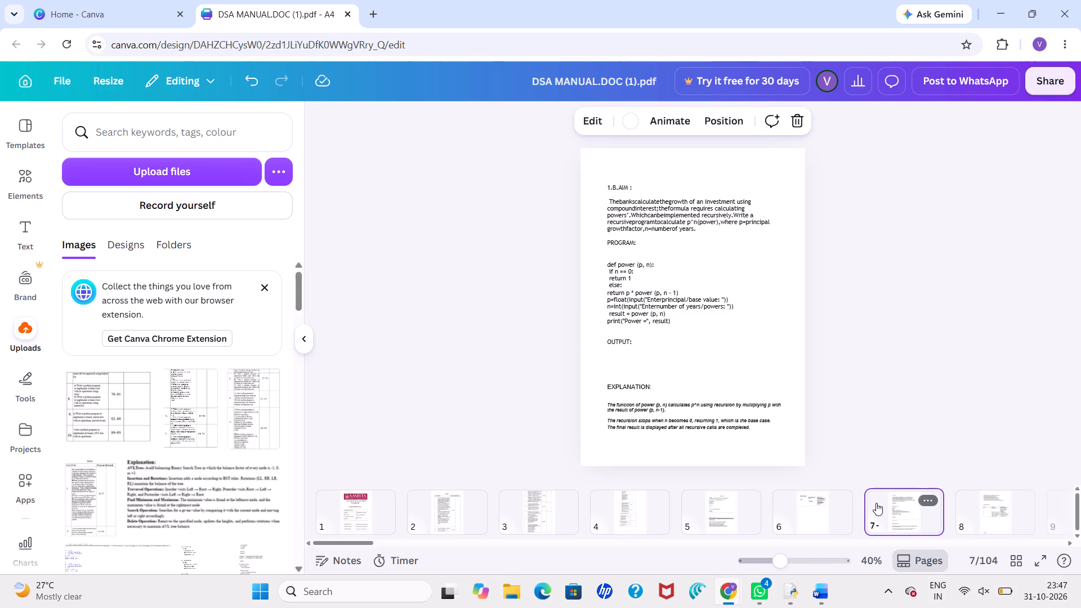
click(674, 204)
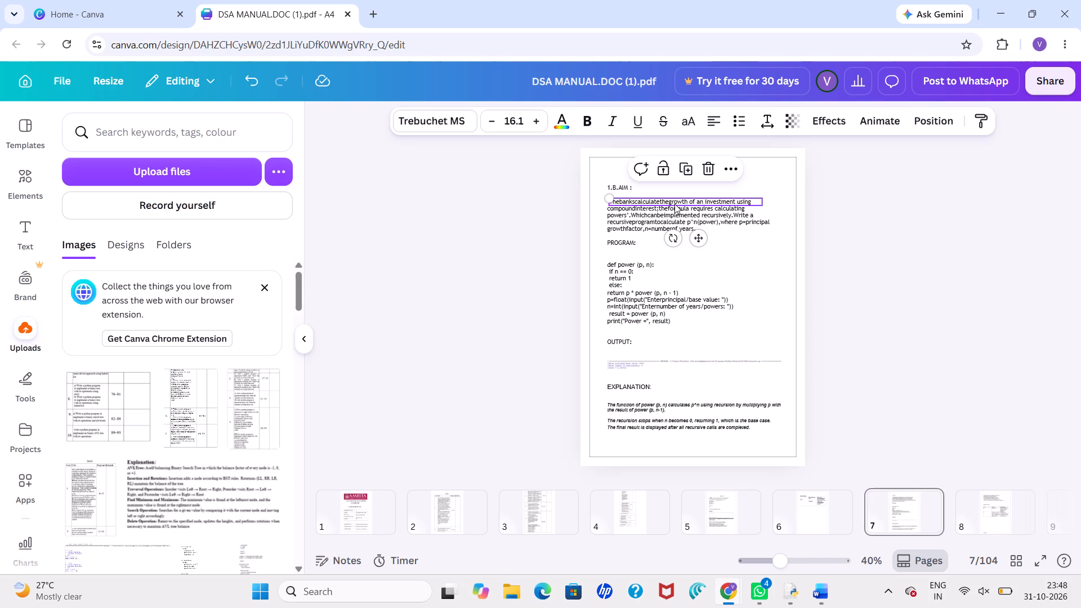
click(467, 124)
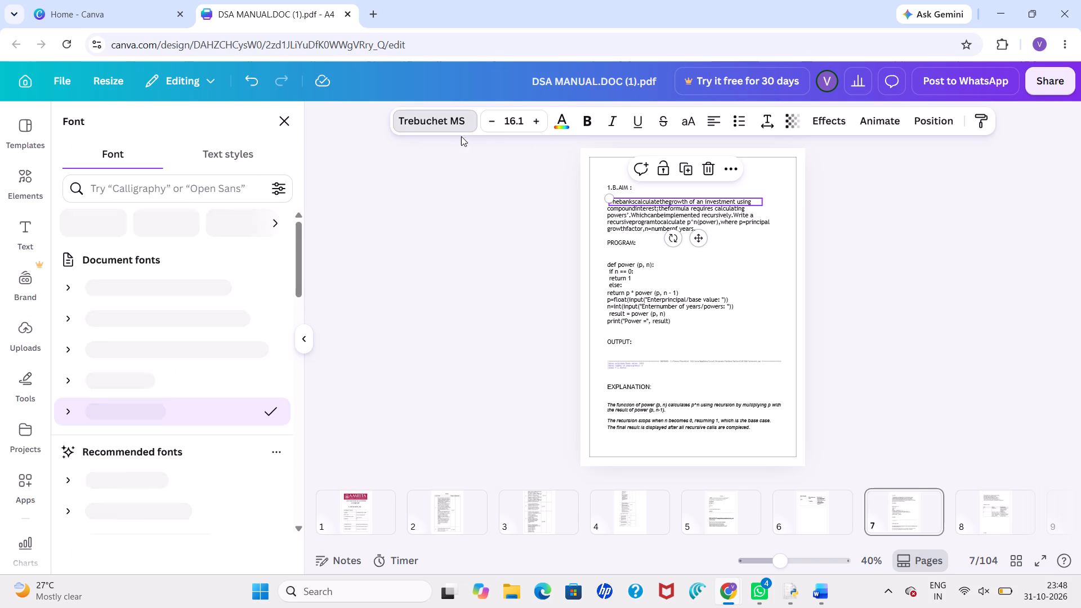
click(228, 377)
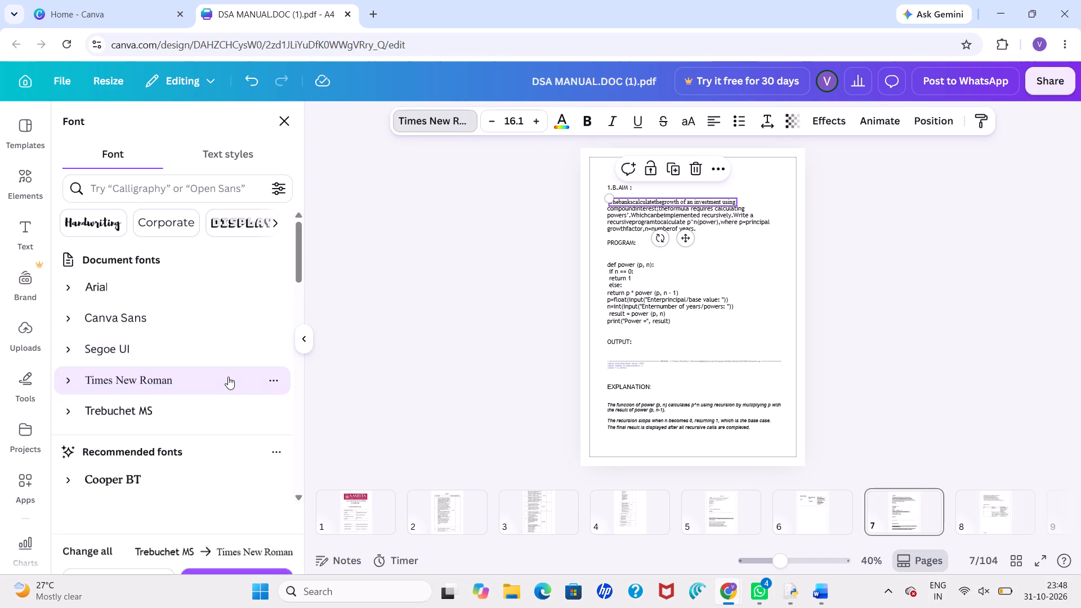
click(619, 220)
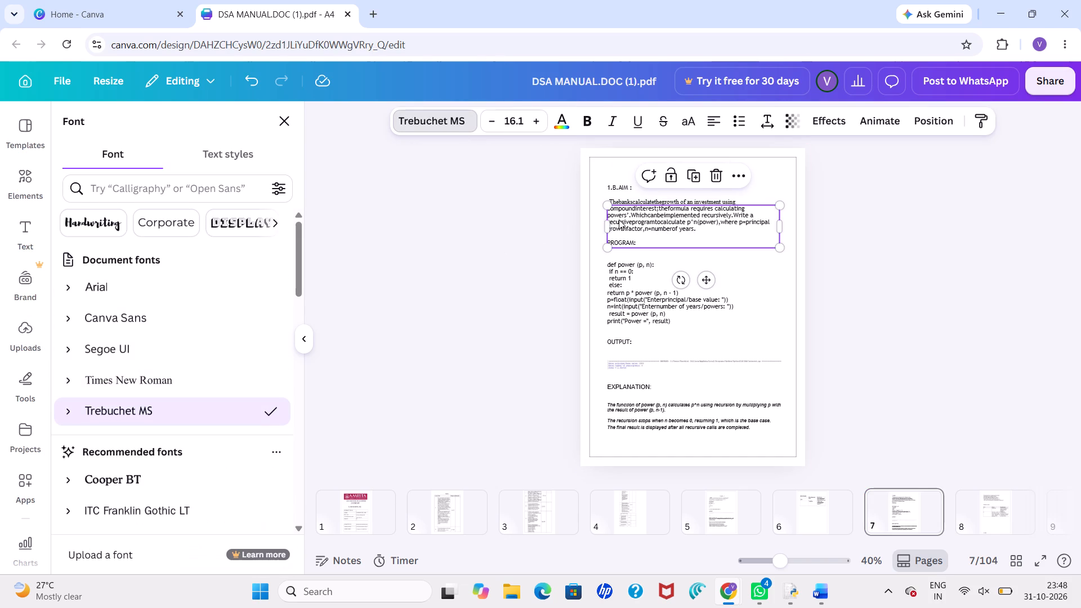
click(453, 123)
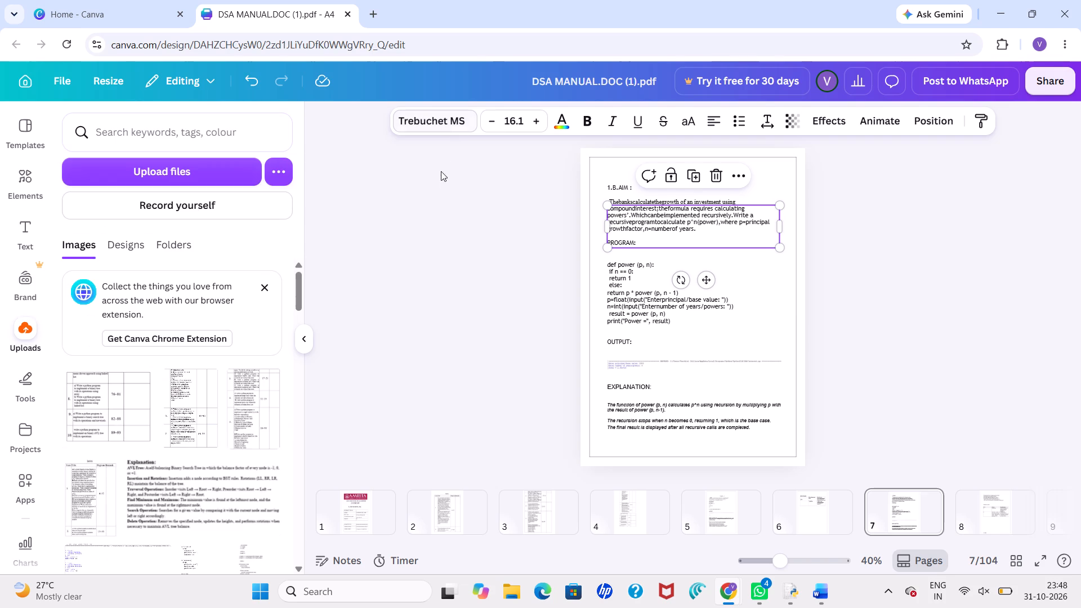
click(447, 123)
click(147, 374)
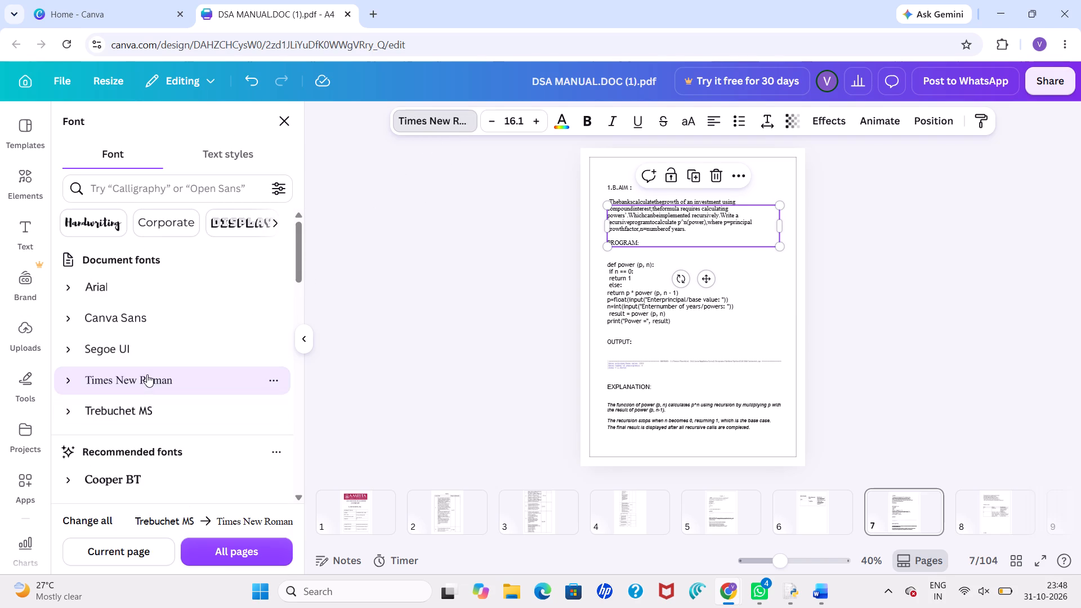
Change the first code line, def power (p, n):, to Times New Roman.
click(628, 266)
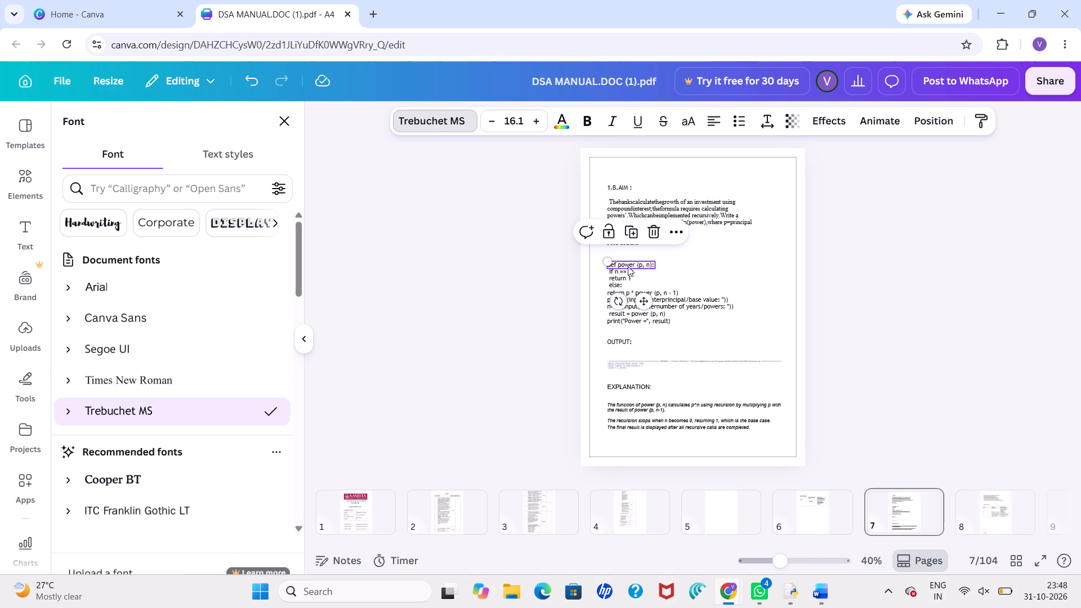
click(456, 120)
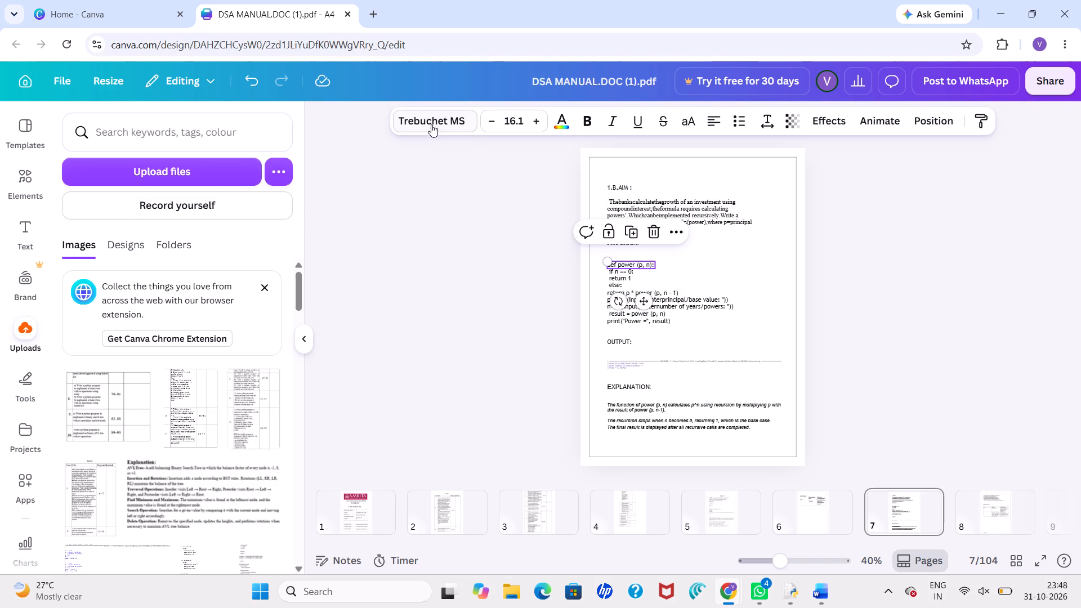
click(431, 124)
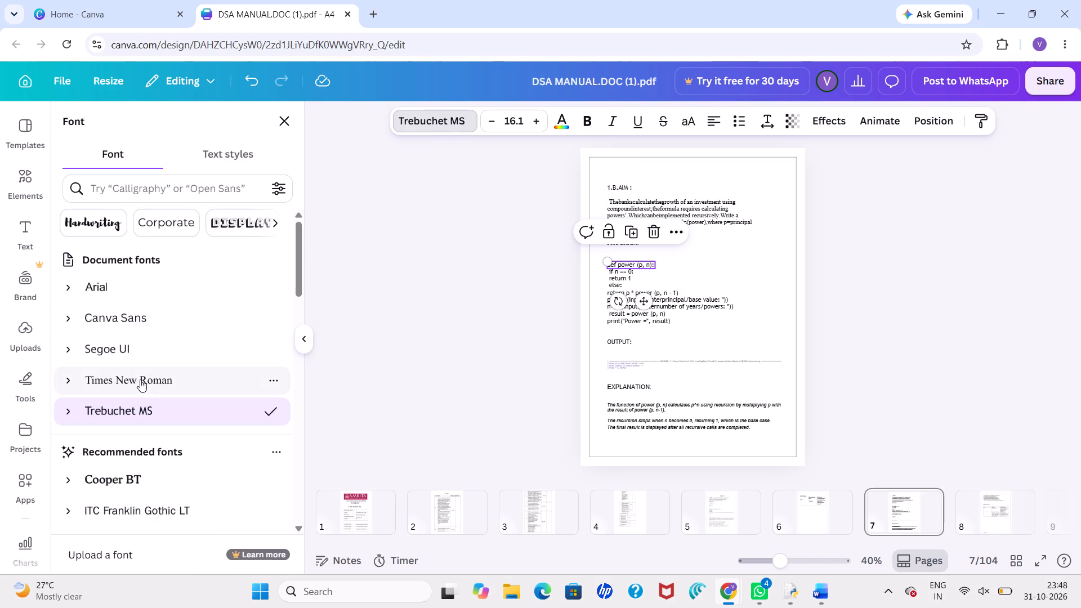
click(140, 379)
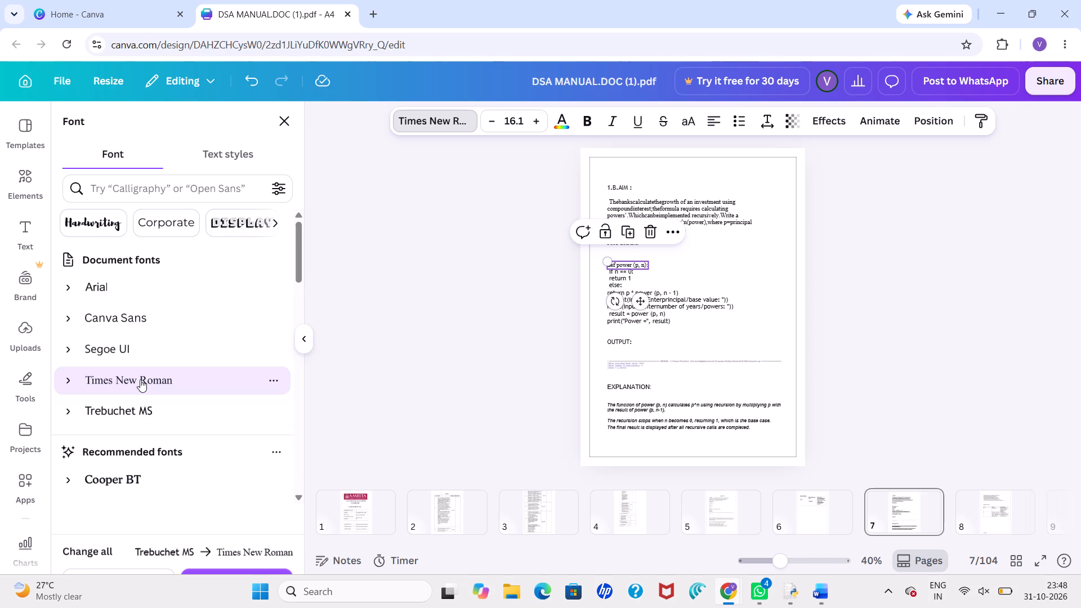
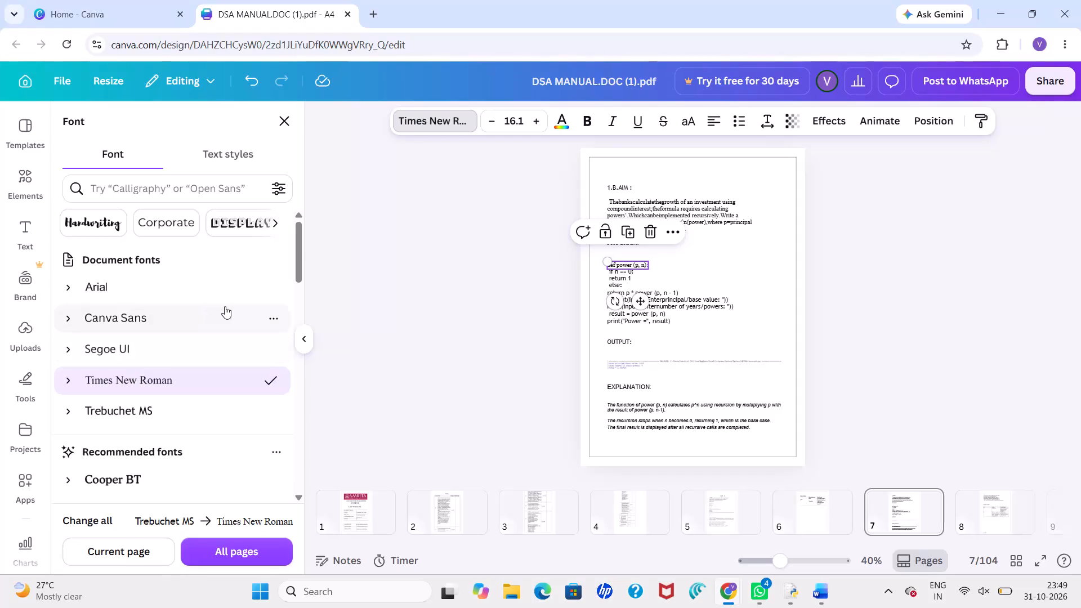
Change the code text box containing if n == 0:, return 1 and else: to Times New Roman.
click(614, 271)
click(448, 113)
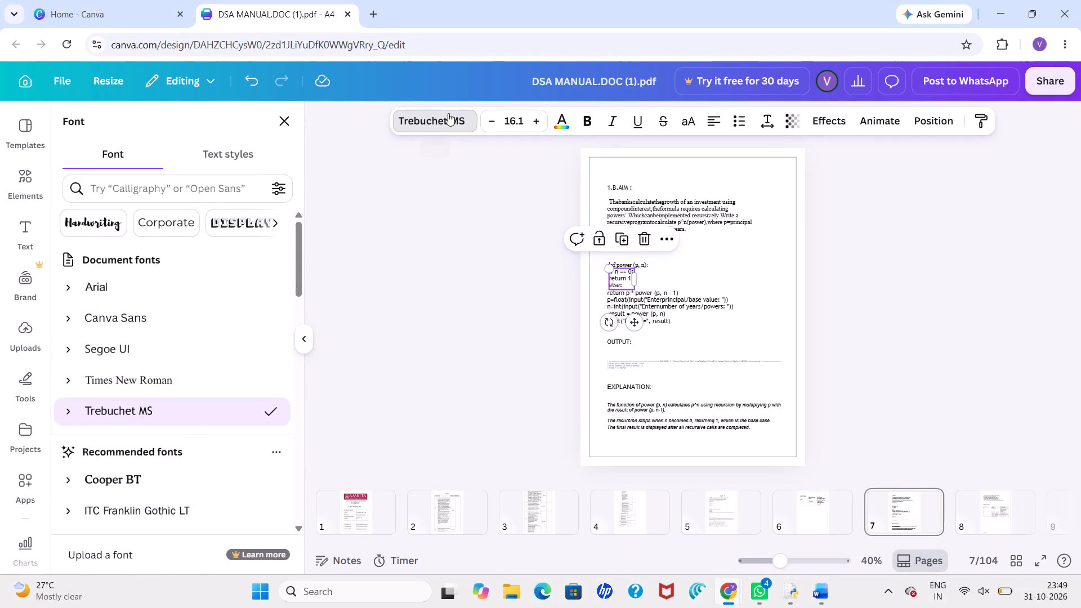
click(468, 120)
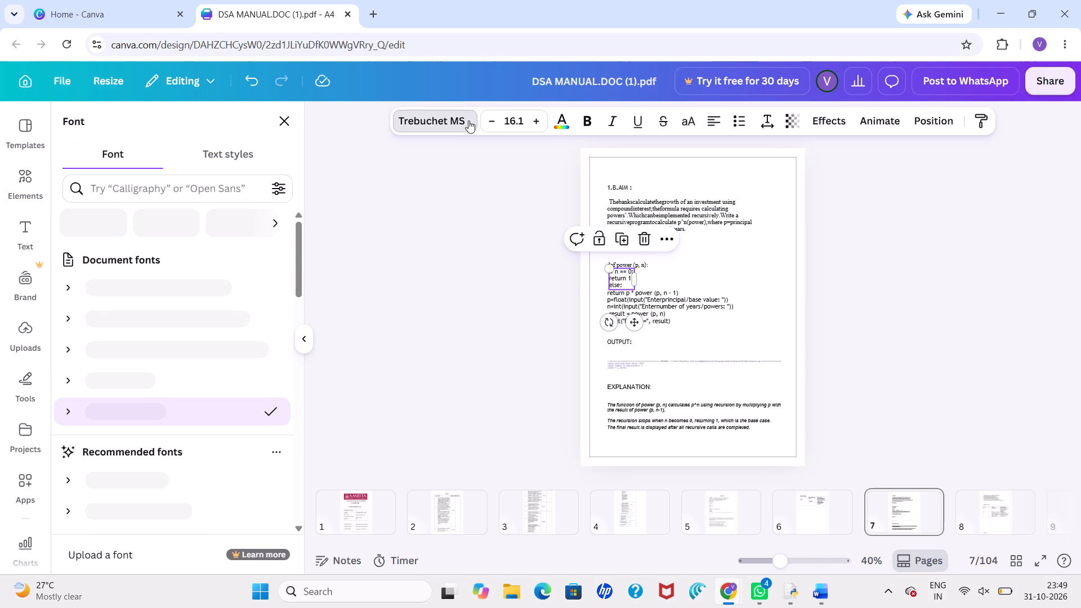
click(468, 120)
click(454, 122)
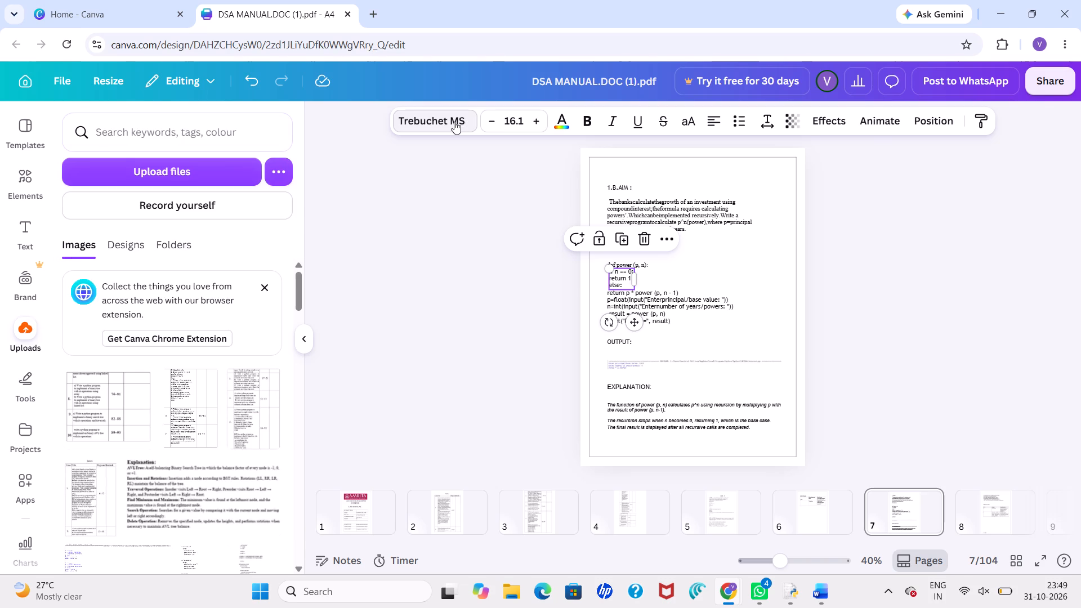
click(198, 377)
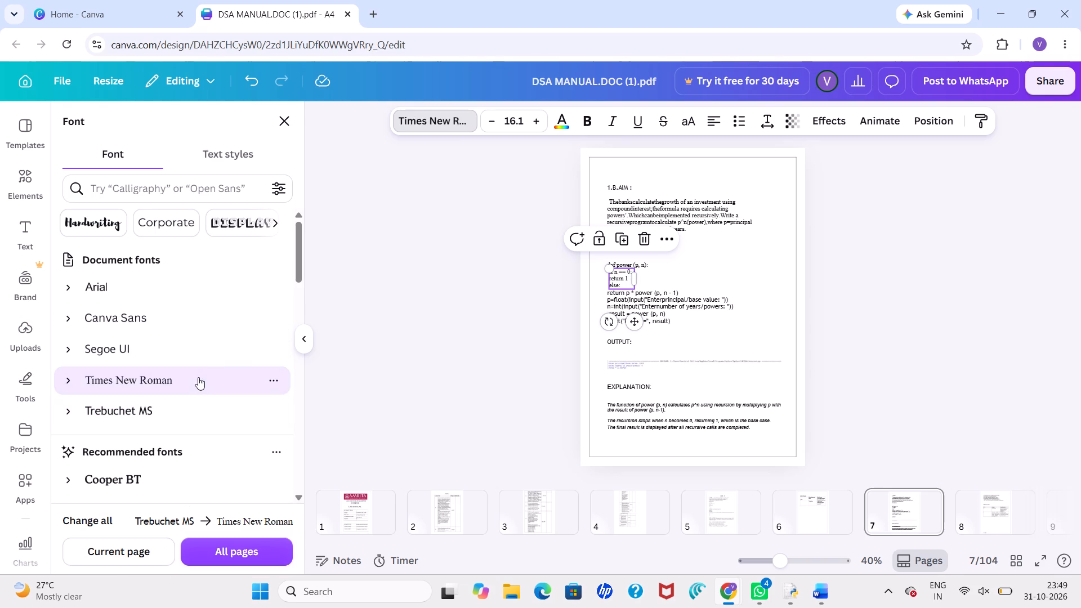
Change the code text box holding return p * power (p, n - 1) and the two input lines for p and n to Times New Roman.
click(629, 300)
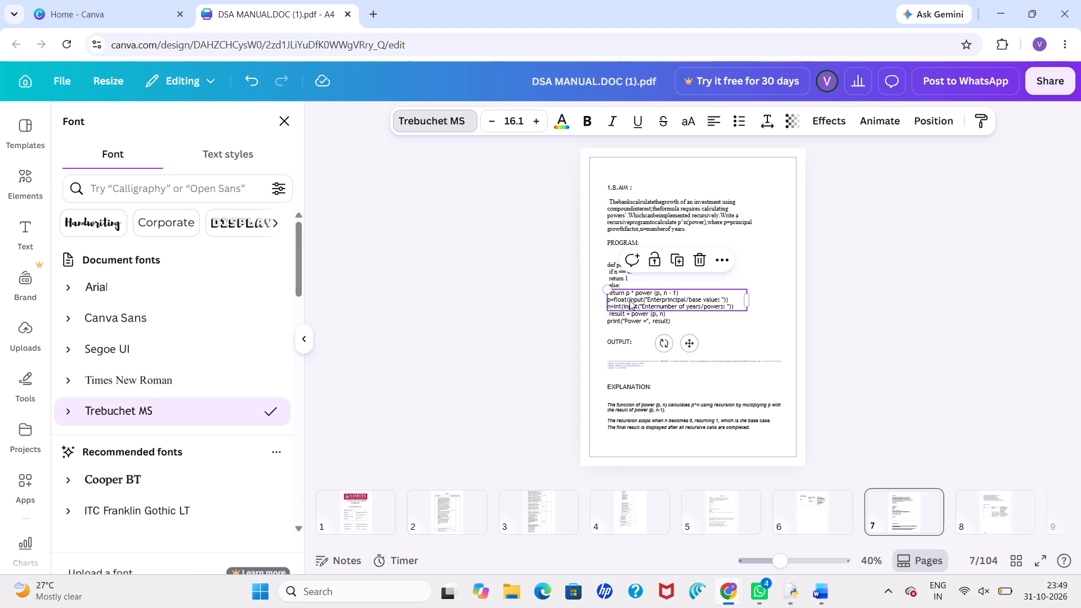
click(452, 125)
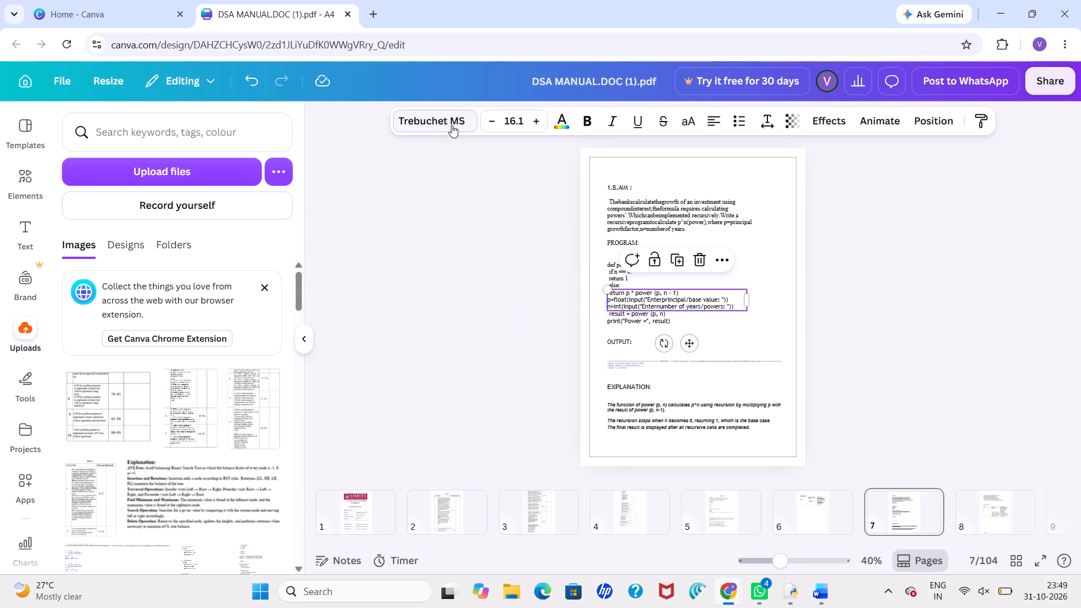
click(452, 125)
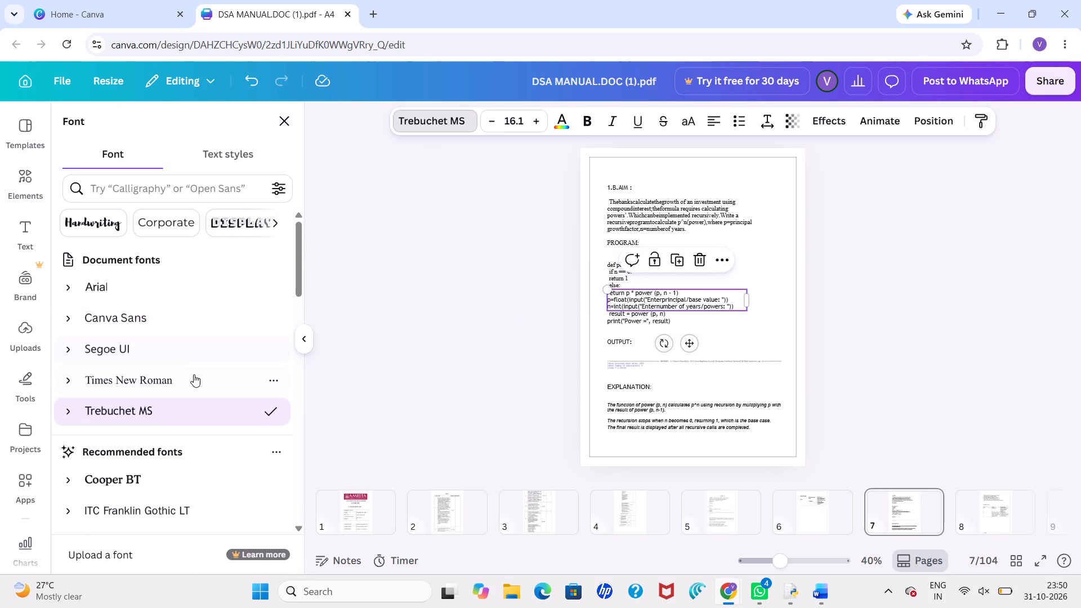
click(194, 375)
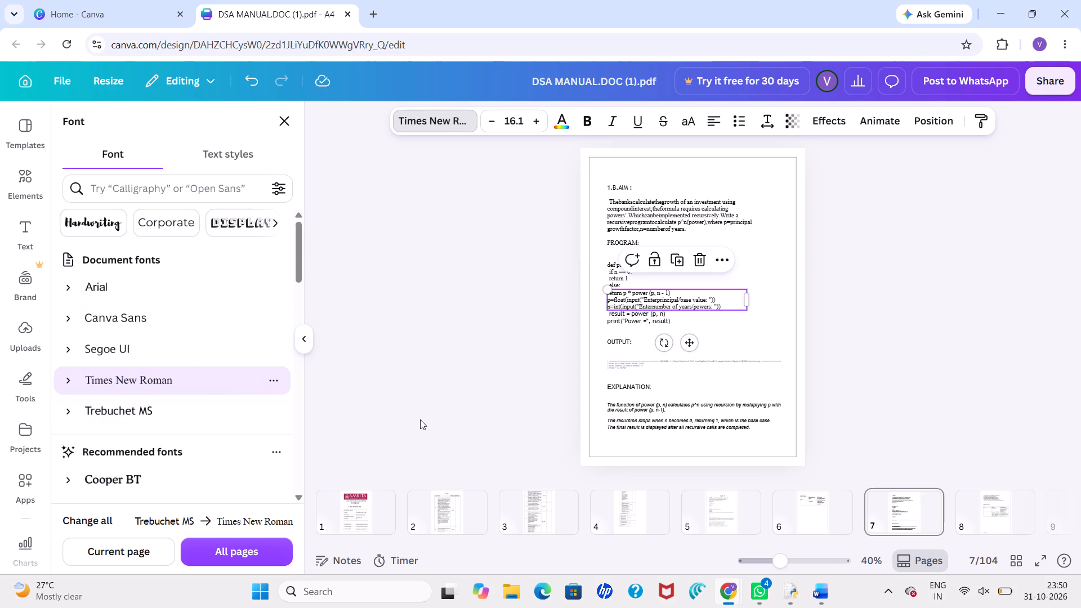
Change the code line result = power (p, n) to Times New Roman.
click(638, 317)
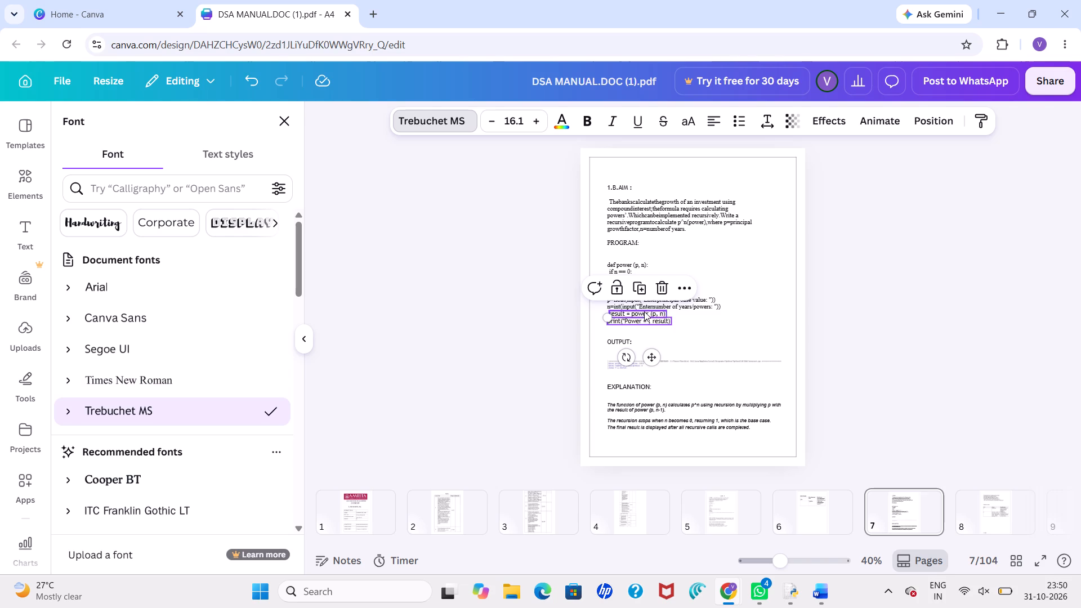
click(644, 311)
click(435, 114)
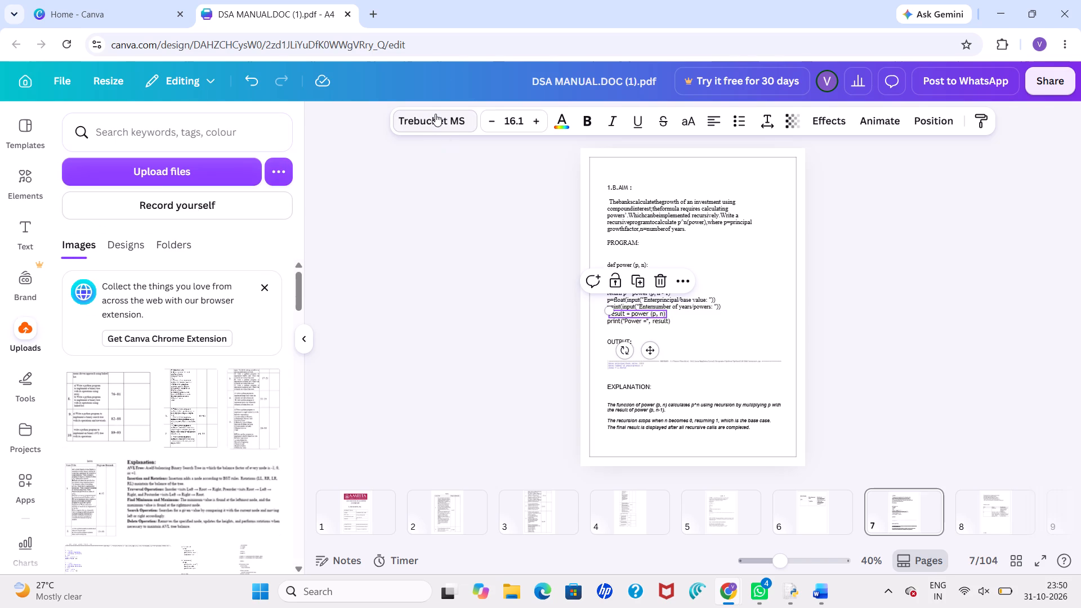
click(414, 118)
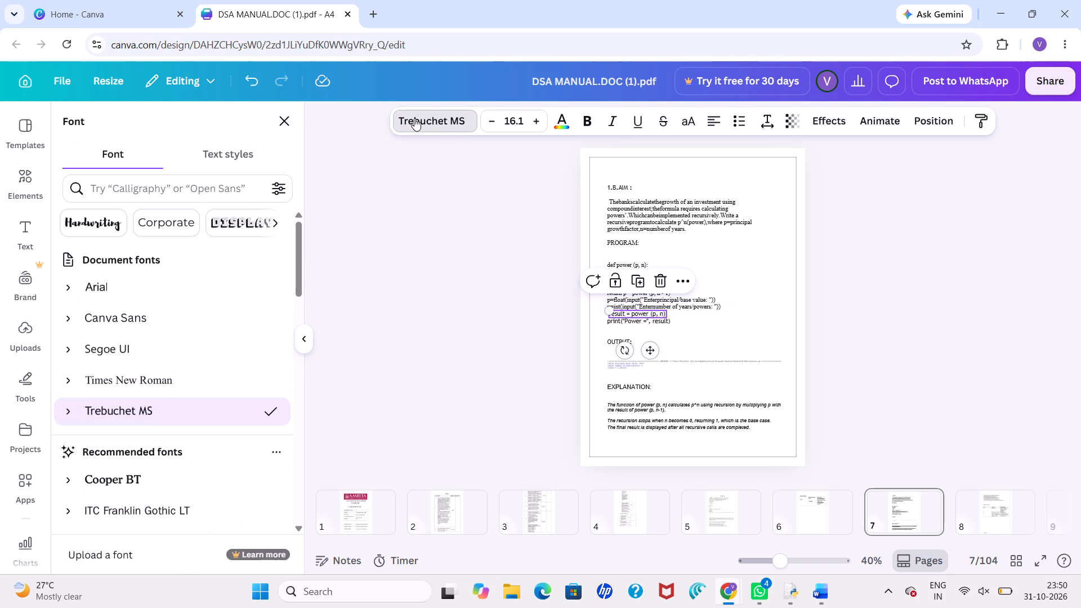
click(209, 386)
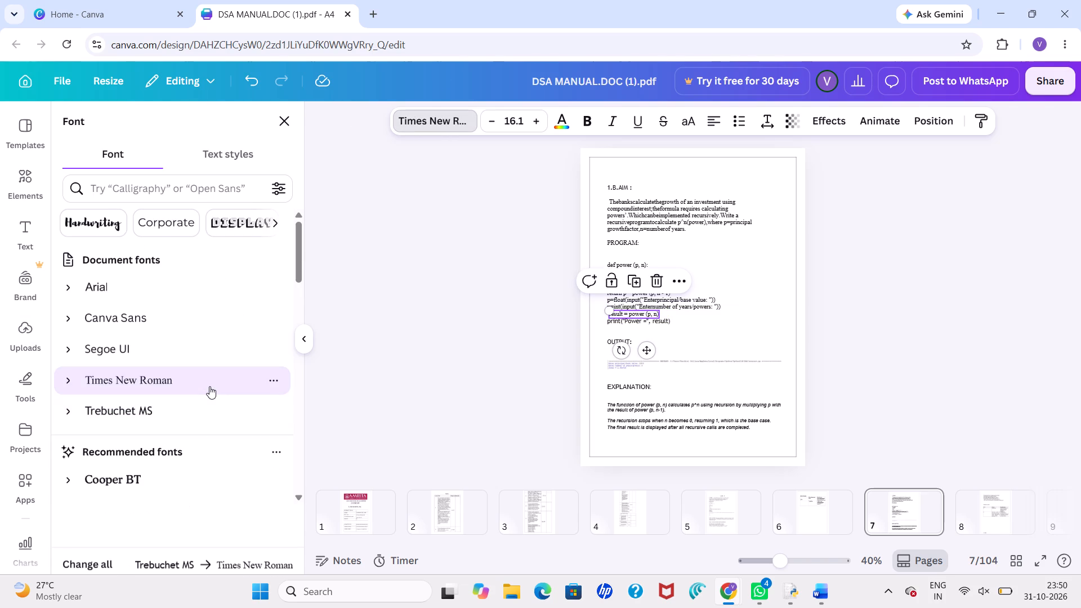
Change the font of the final code line, print("Power =", result).
click(623, 320)
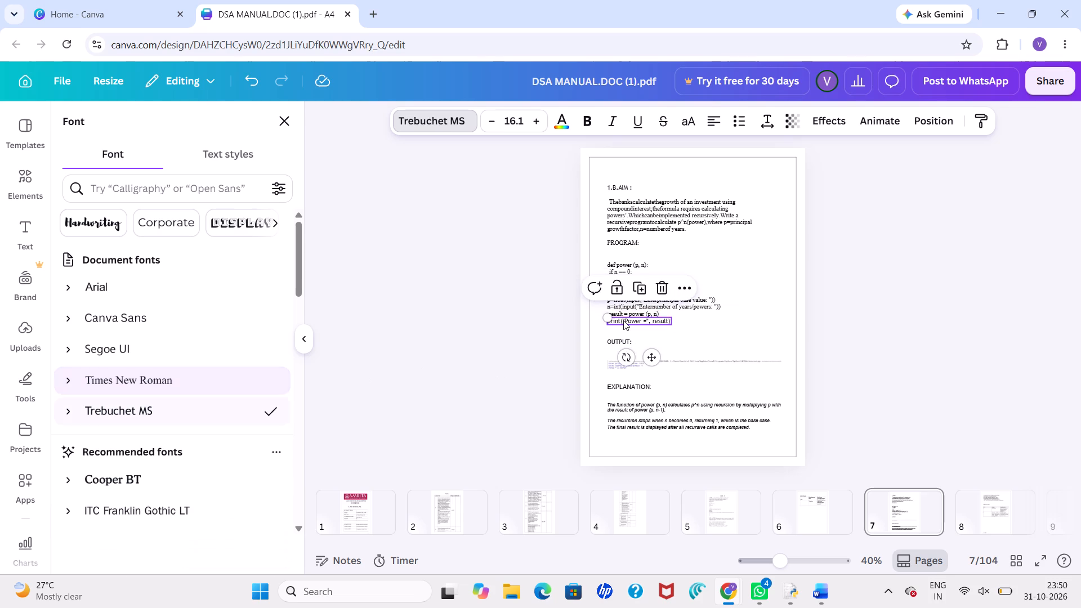
click(460, 127)
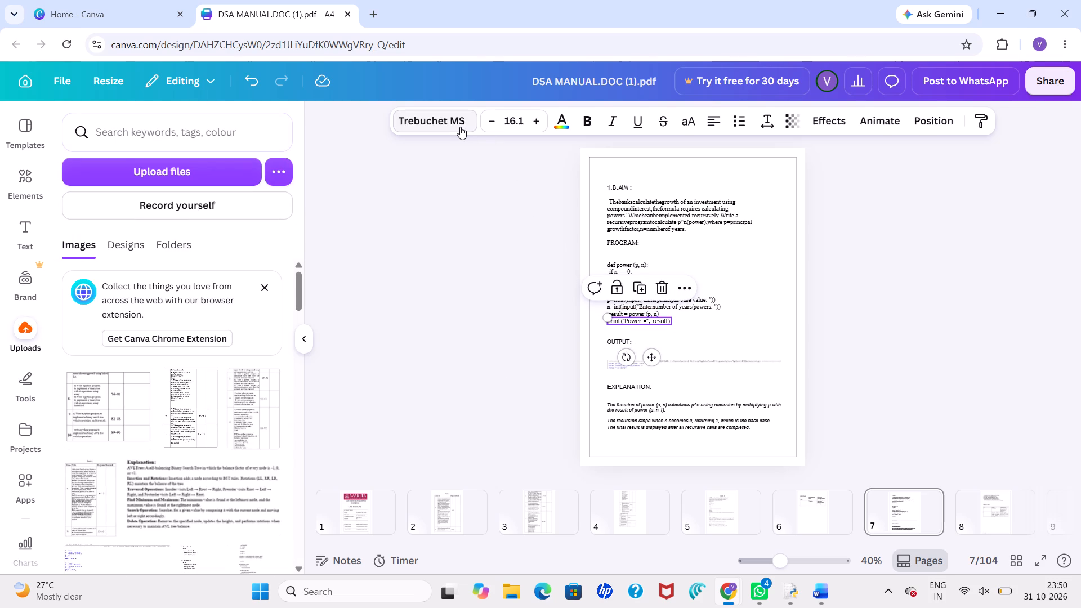
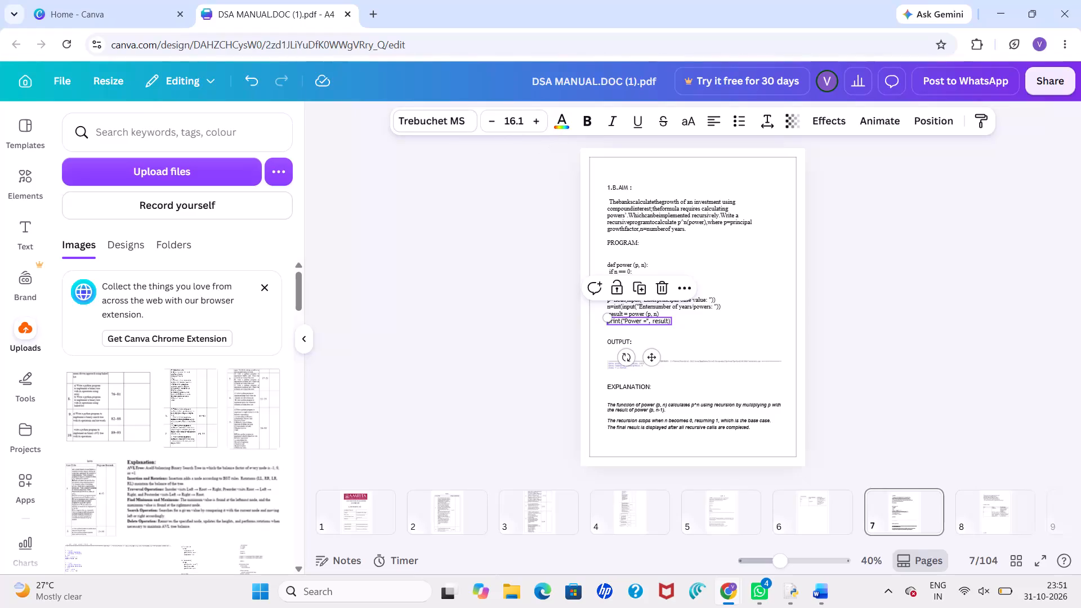
Set the final code line, print("Power =", result), to Times New Roman.
click(451, 120)
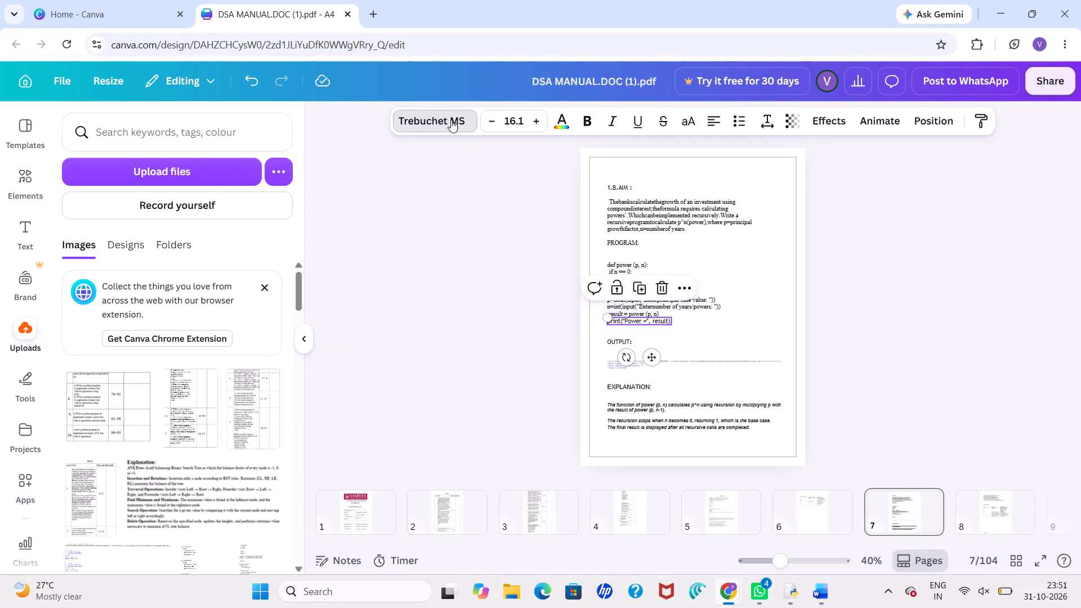
click(227, 386)
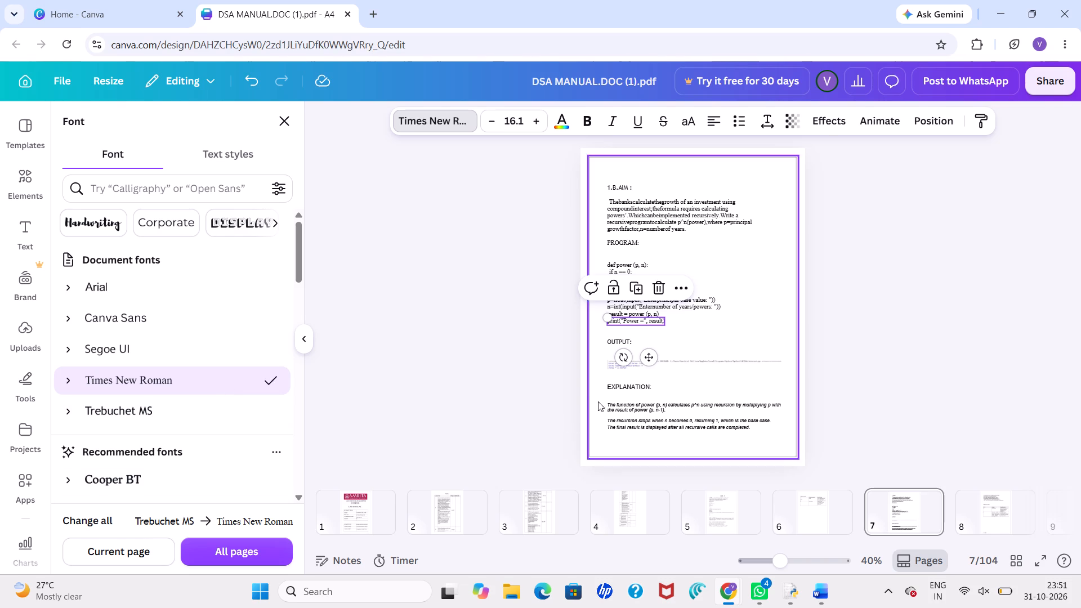
Change the EXPLANATION text box on page 7, including its heading and paragraphs, to Times New Roman.
click(632, 385)
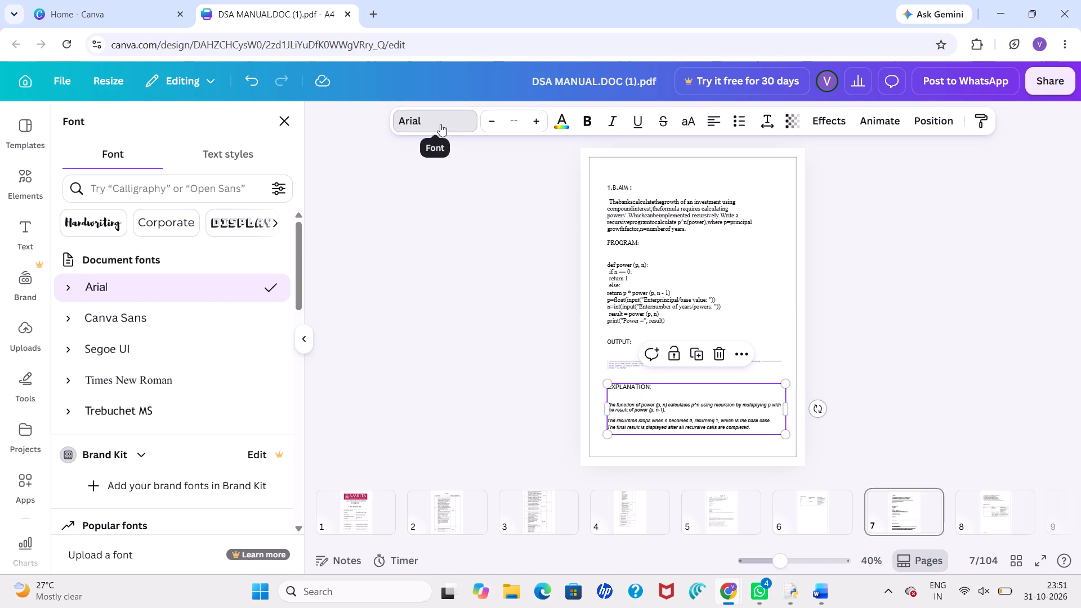
click(440, 124)
click(440, 124)
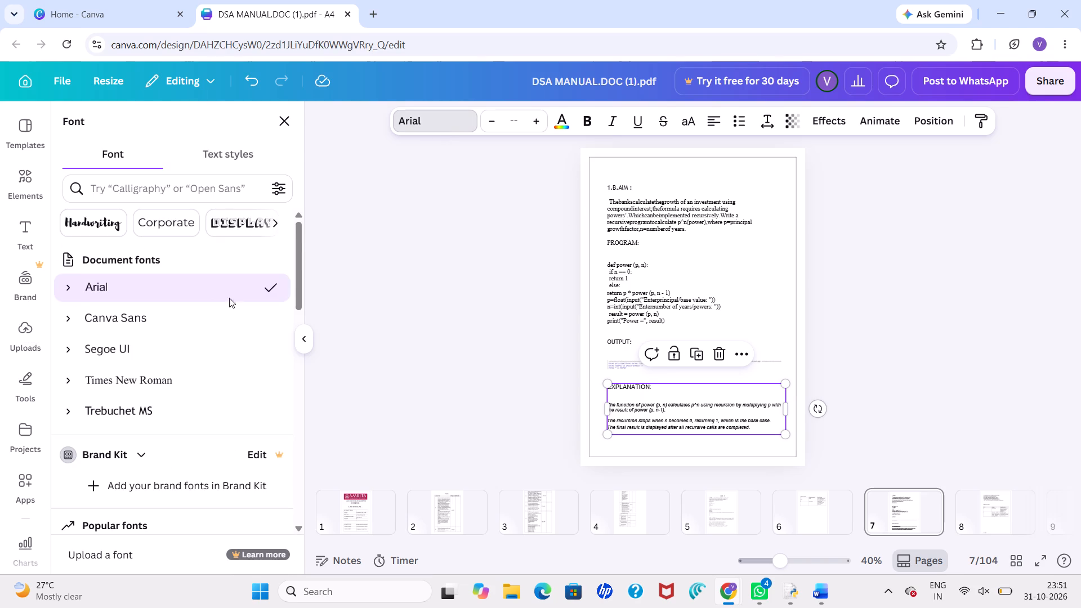
click(199, 381)
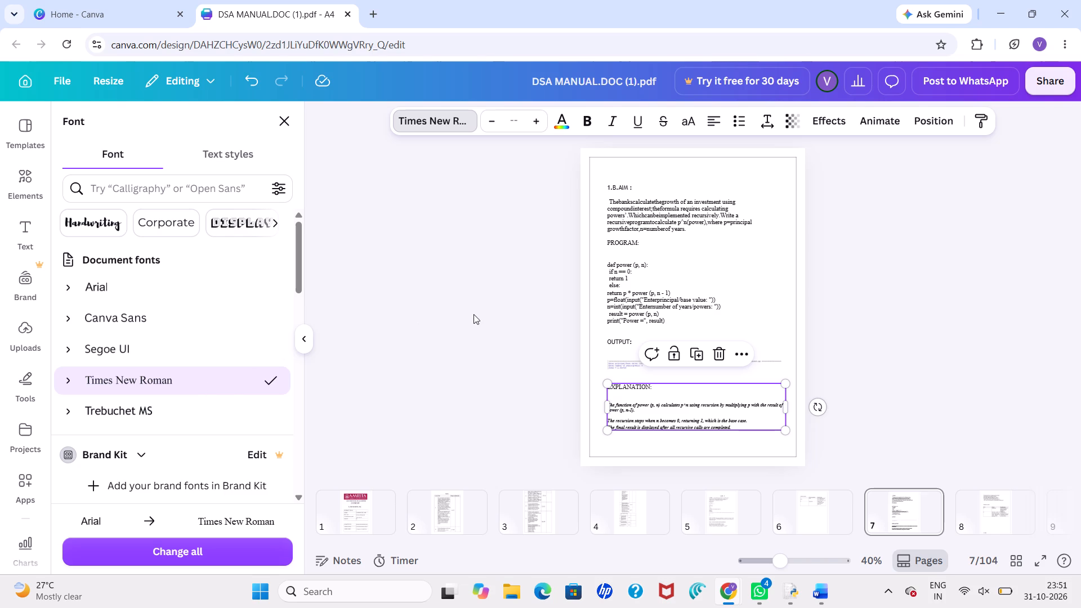
click(842, 287)
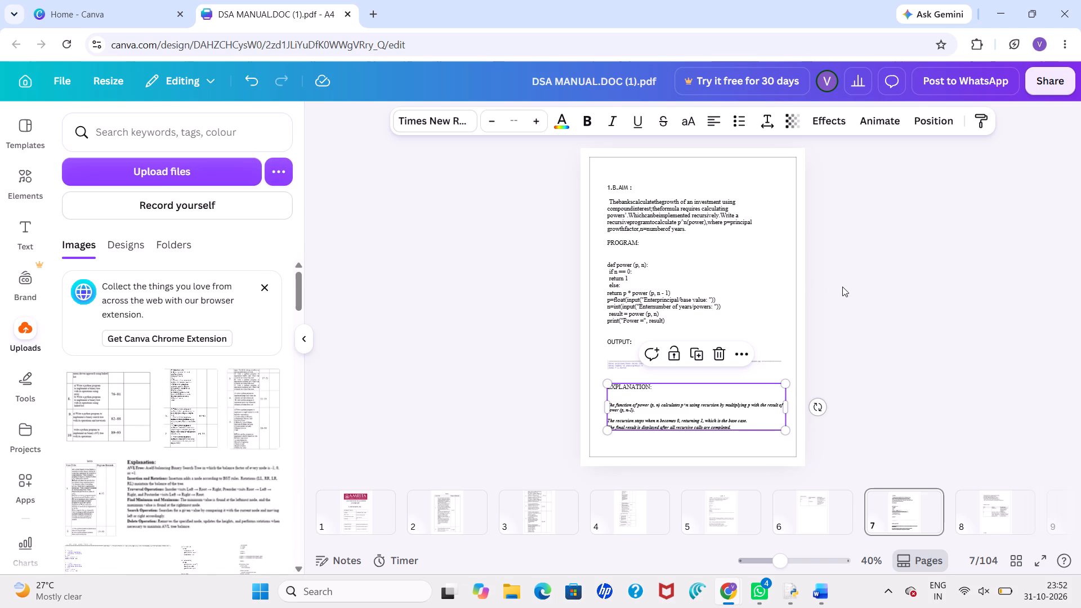
click(842, 287)
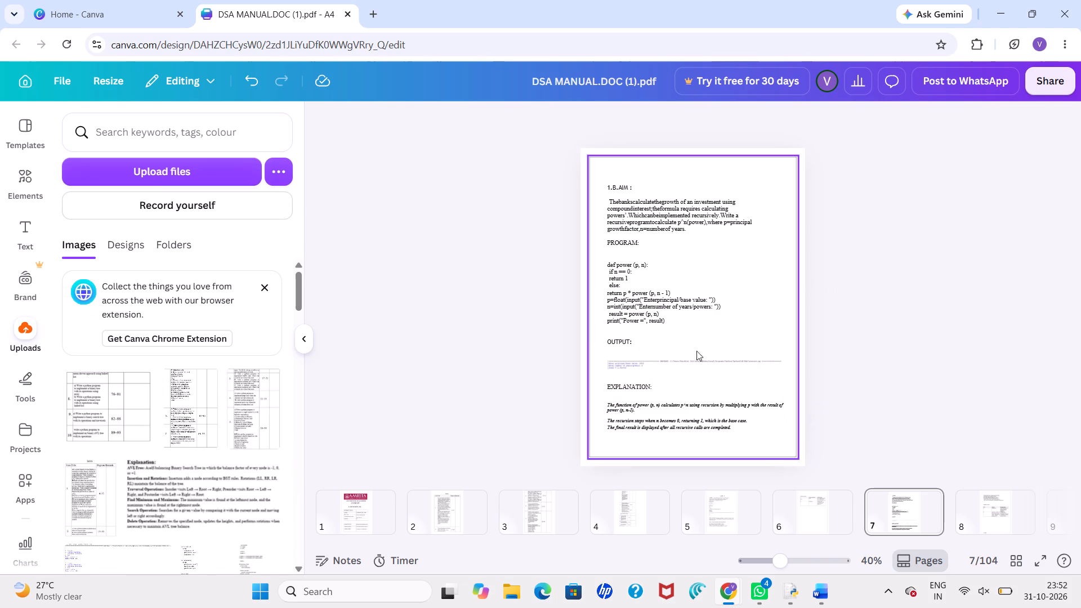
click(659, 407)
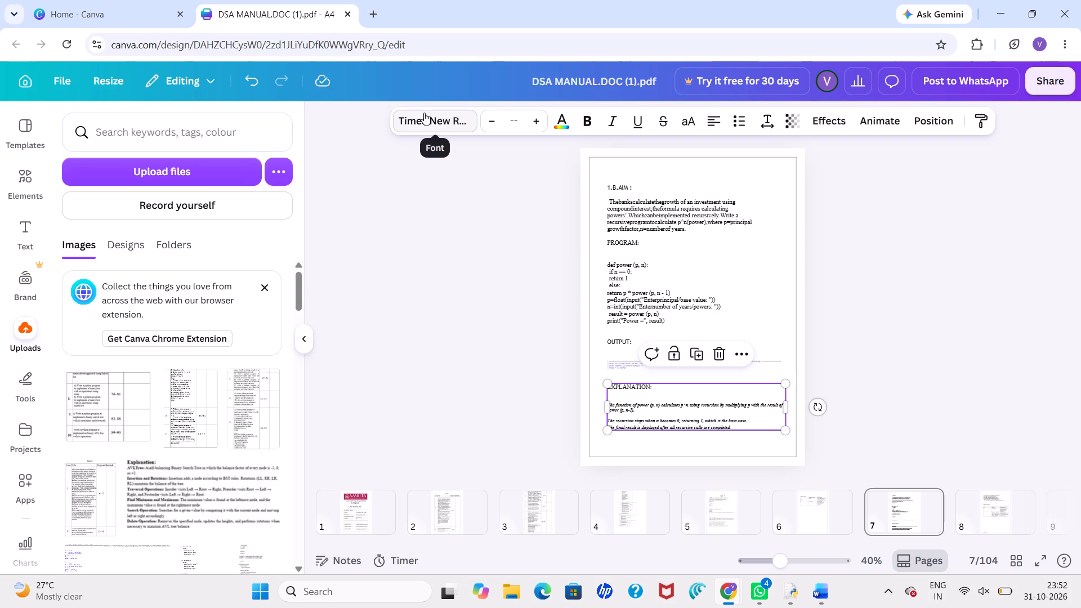
click(424, 113)
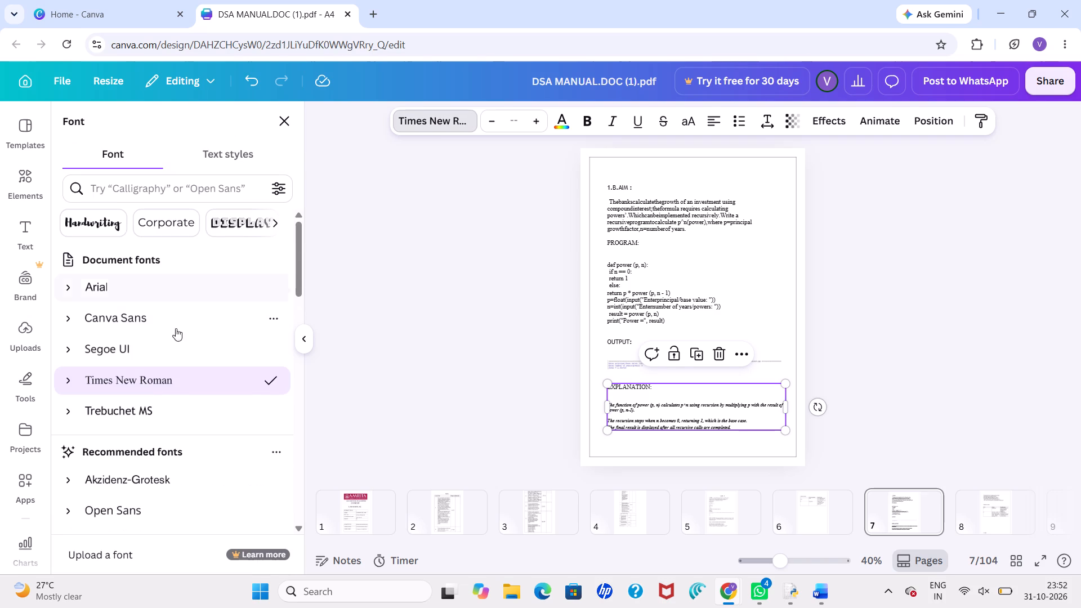
click(166, 381)
click(722, 402)
click(722, 402)
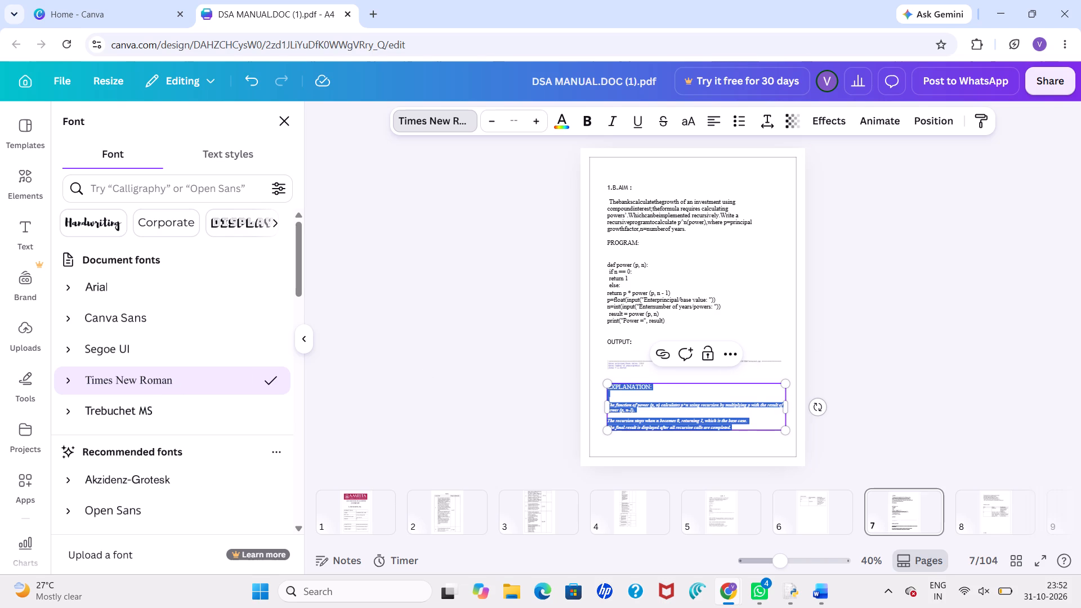
click(1005, 295)
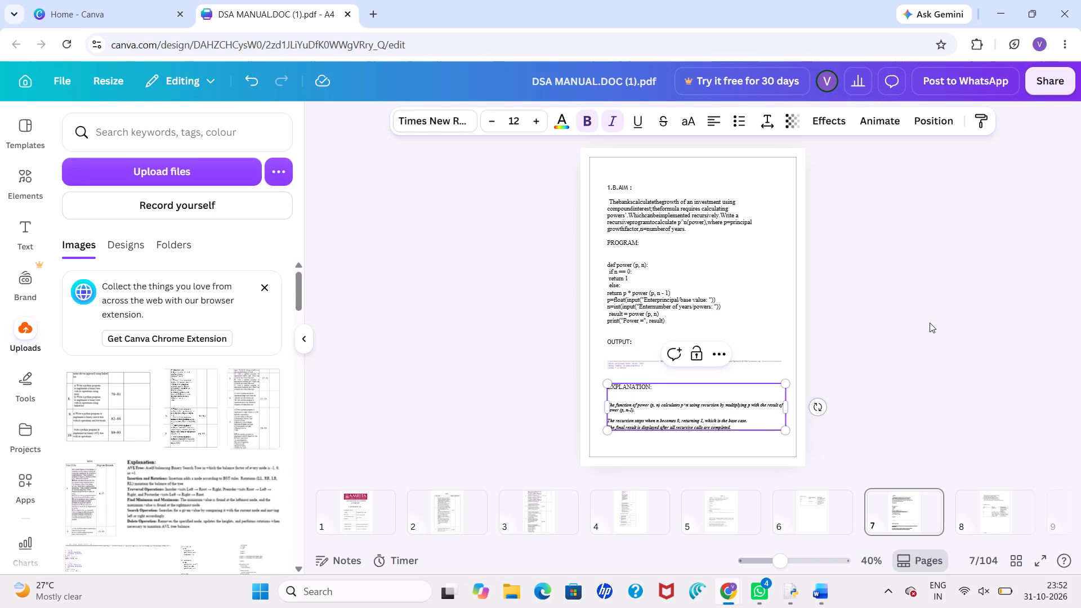
click(930, 323)
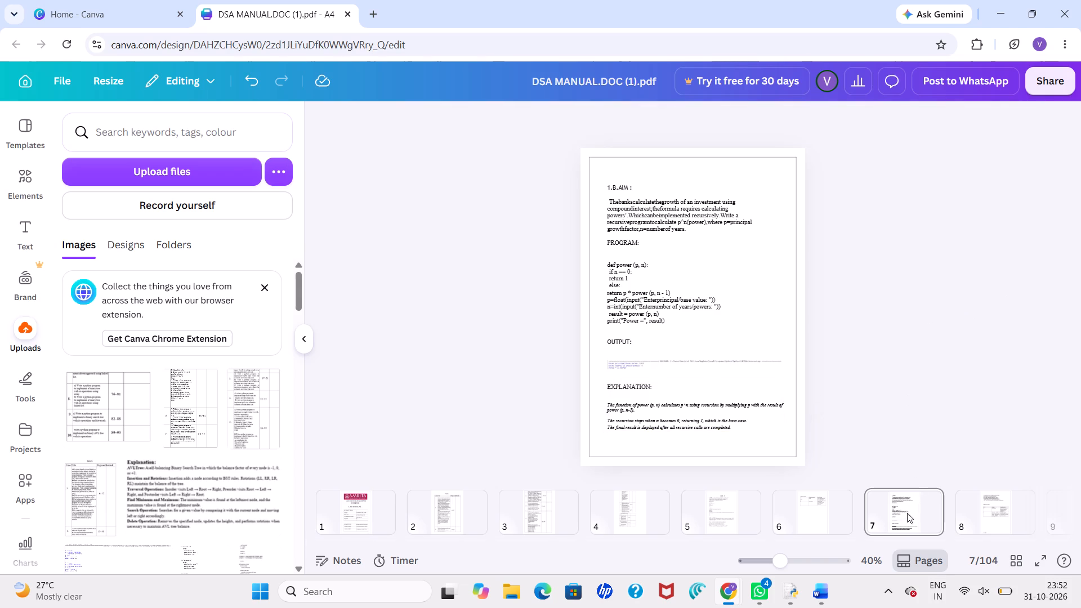
On page 8, change the bullet text box starting "When n becomes 0" to Times New Roman and replace Arial with it on all pages.
scroll(906, 520, left, 1)
click(906, 520)
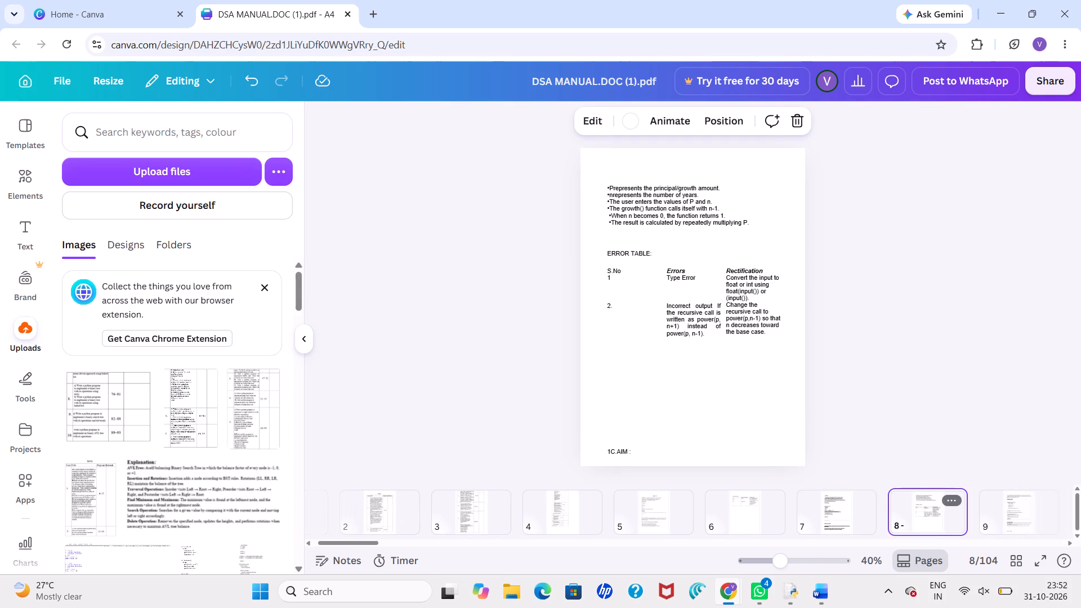
click(686, 214)
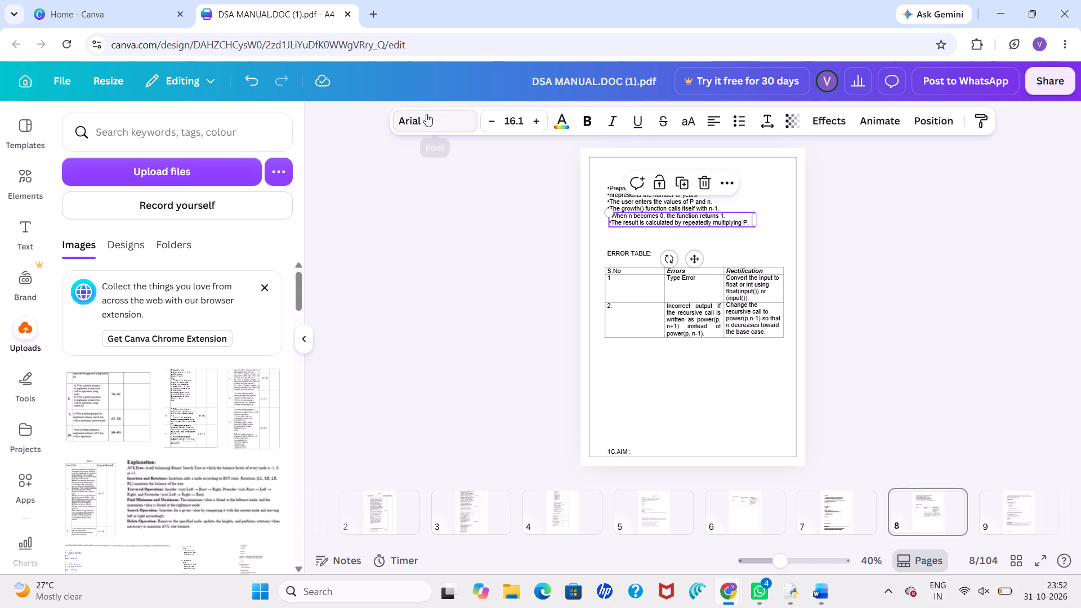
click(426, 114)
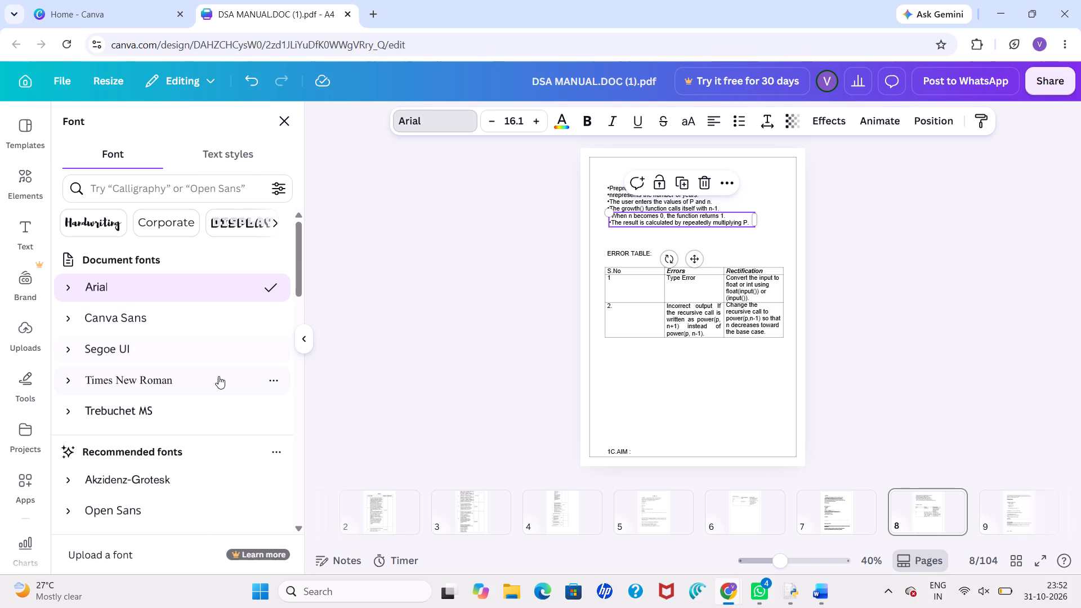
click(218, 376)
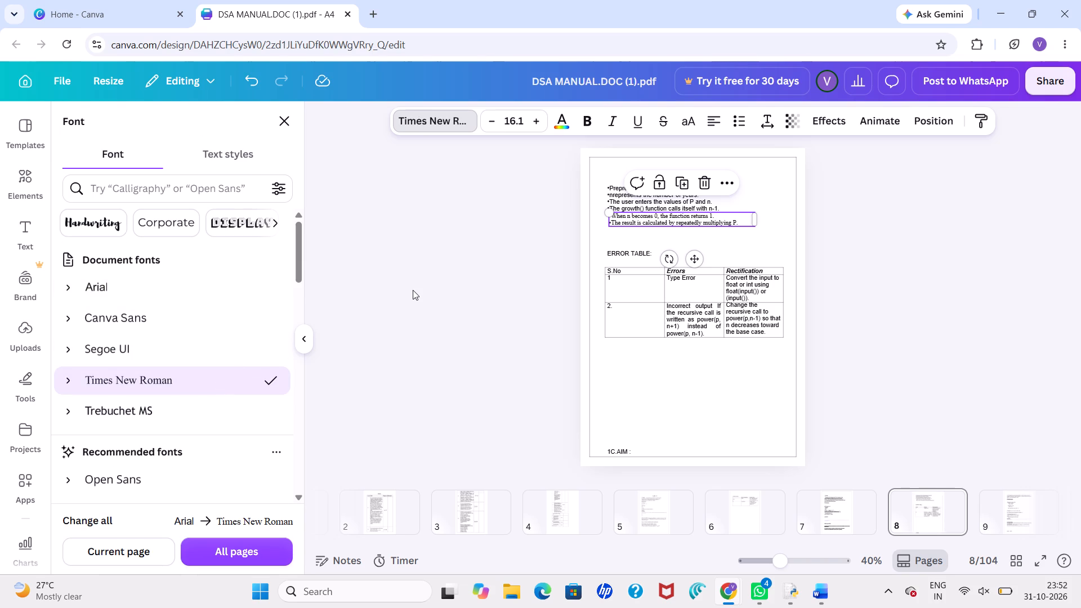
click(221, 552)
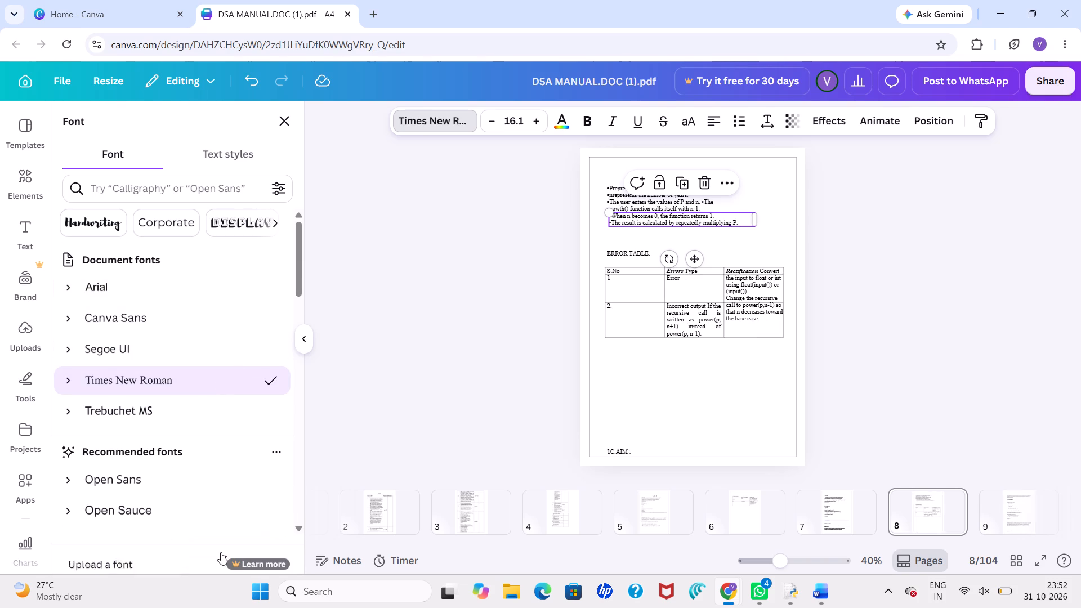
click(397, 357)
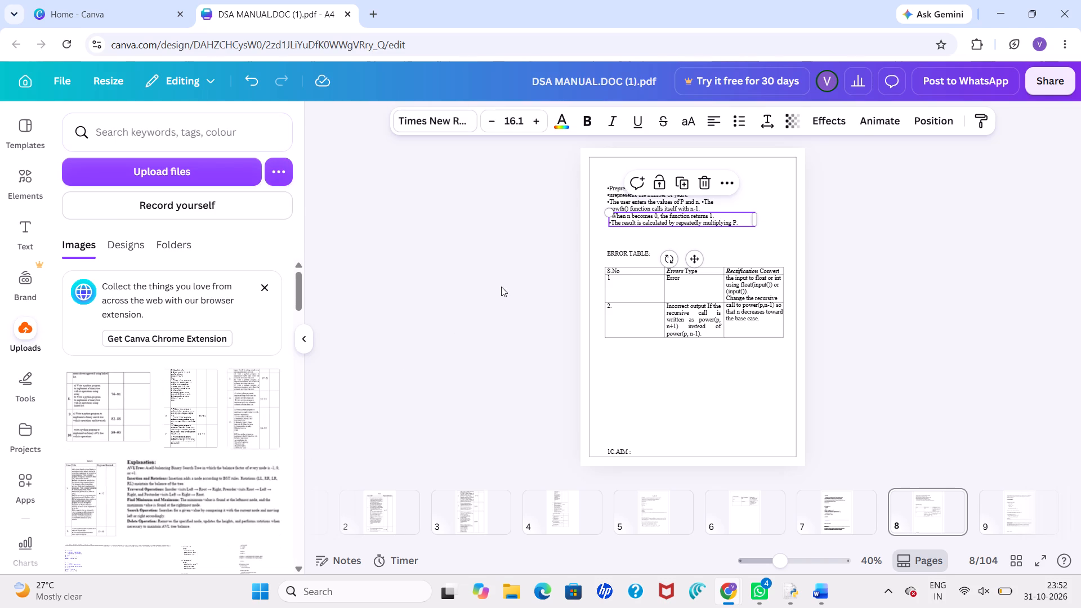
Check the fonts of the code and EXPLANATION text boxes on page 9.
scroll(897, 522, left, 1)
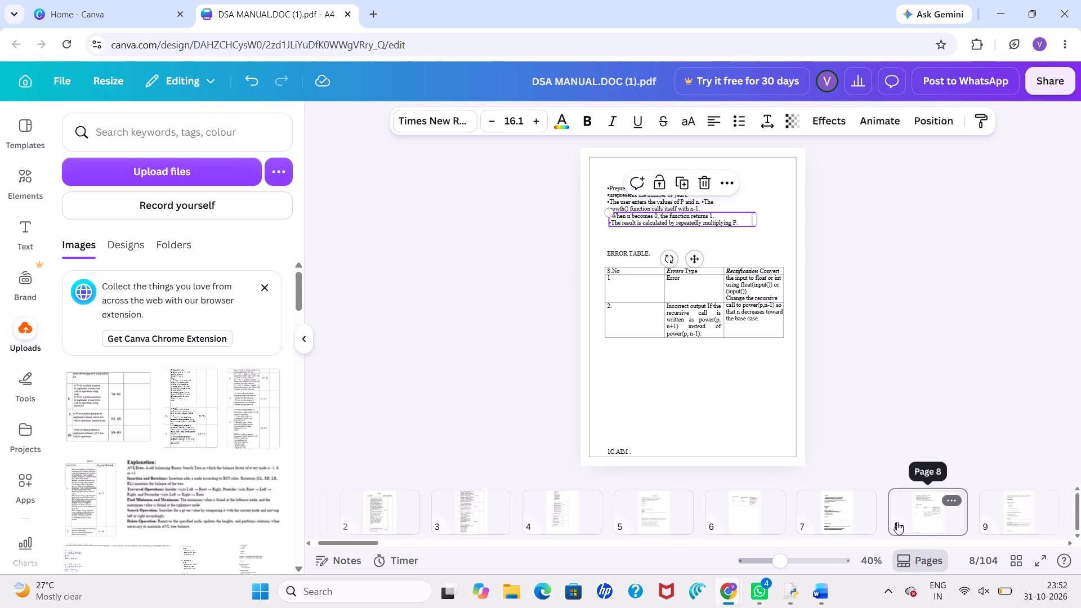
scroll(897, 522, left, 1)
click(945, 502)
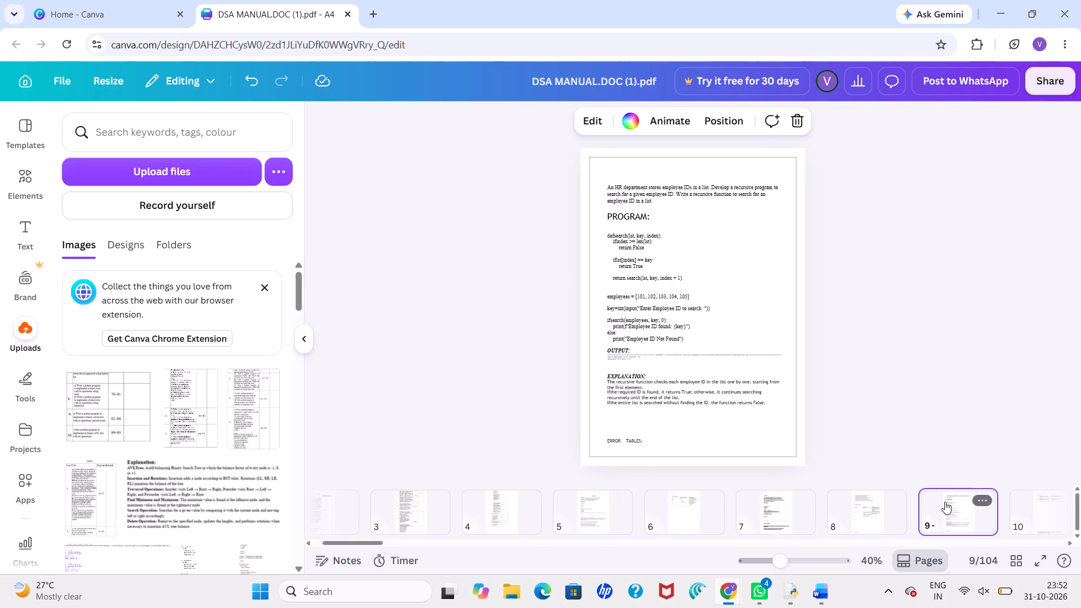
click(638, 237)
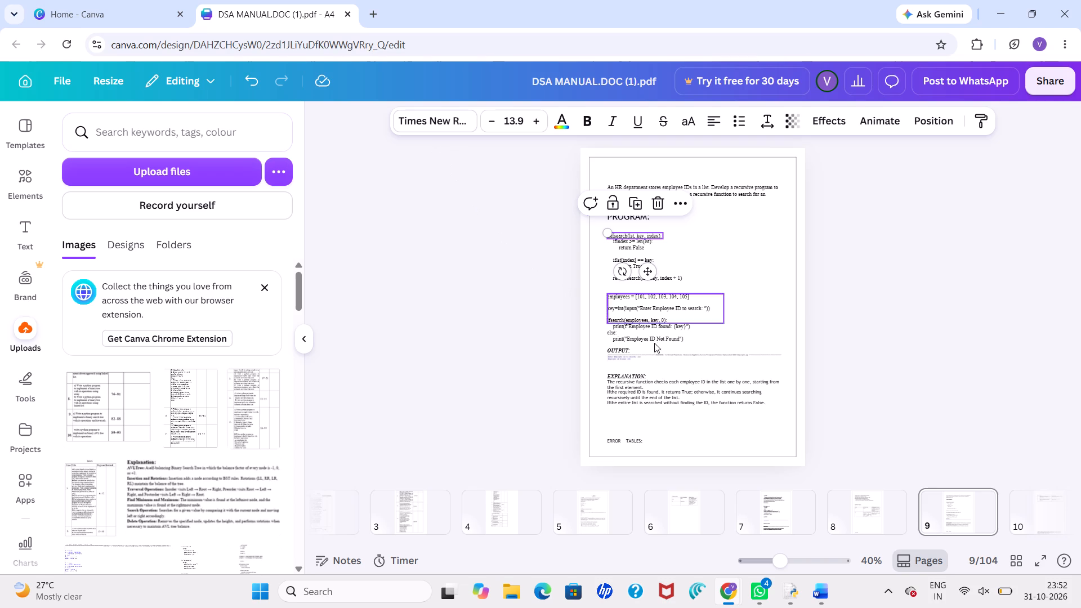
click(661, 387)
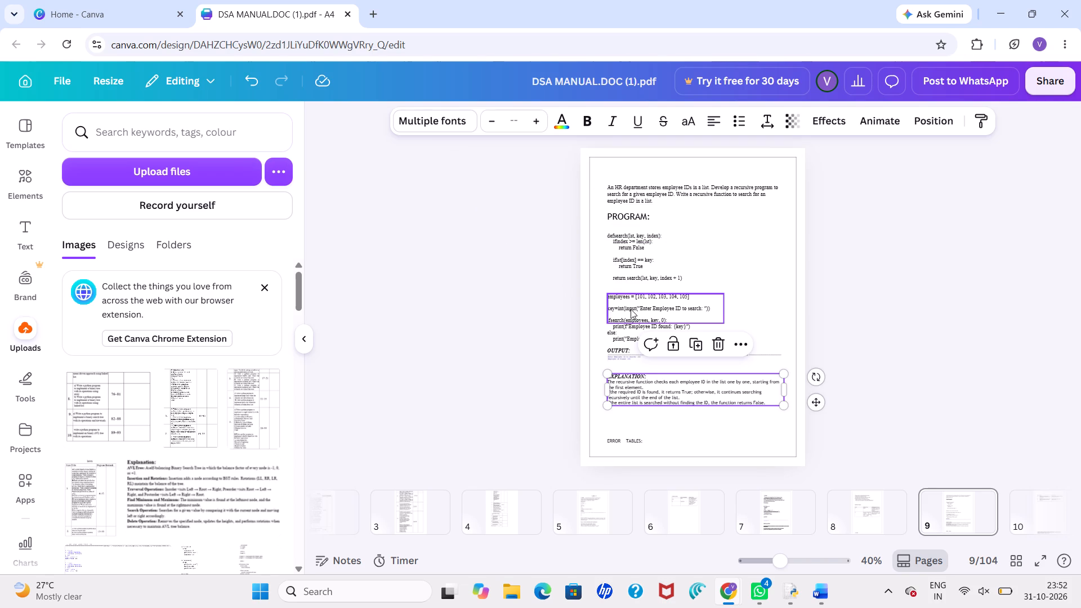
click(631, 309)
click(819, 274)
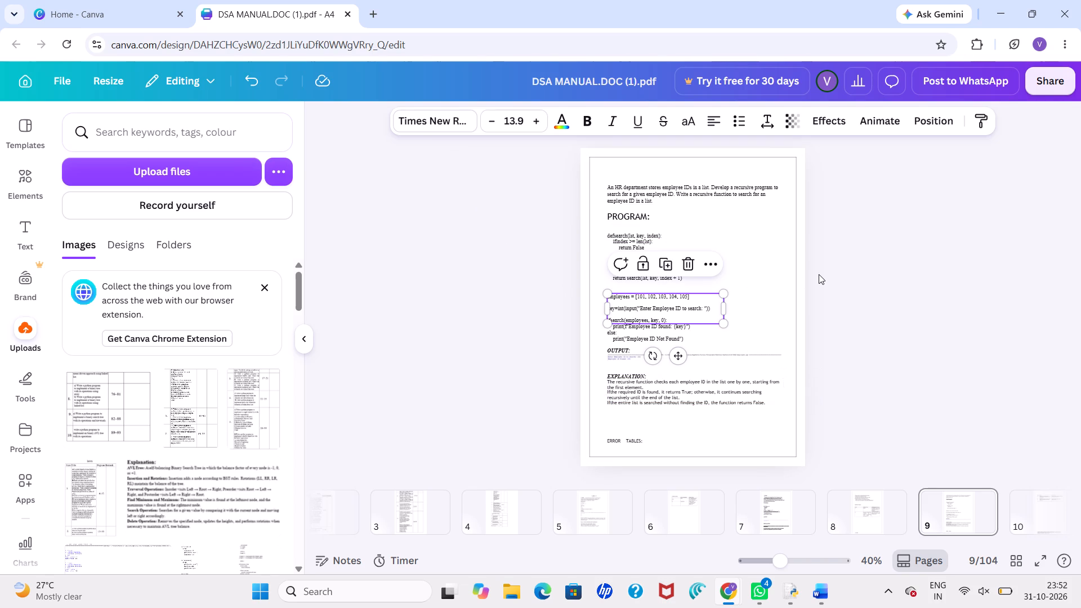
On page 10, change the Errors column text to Times New Roman and replace Trebuchet MS with it on all pages.
scroll(923, 508, left, 1)
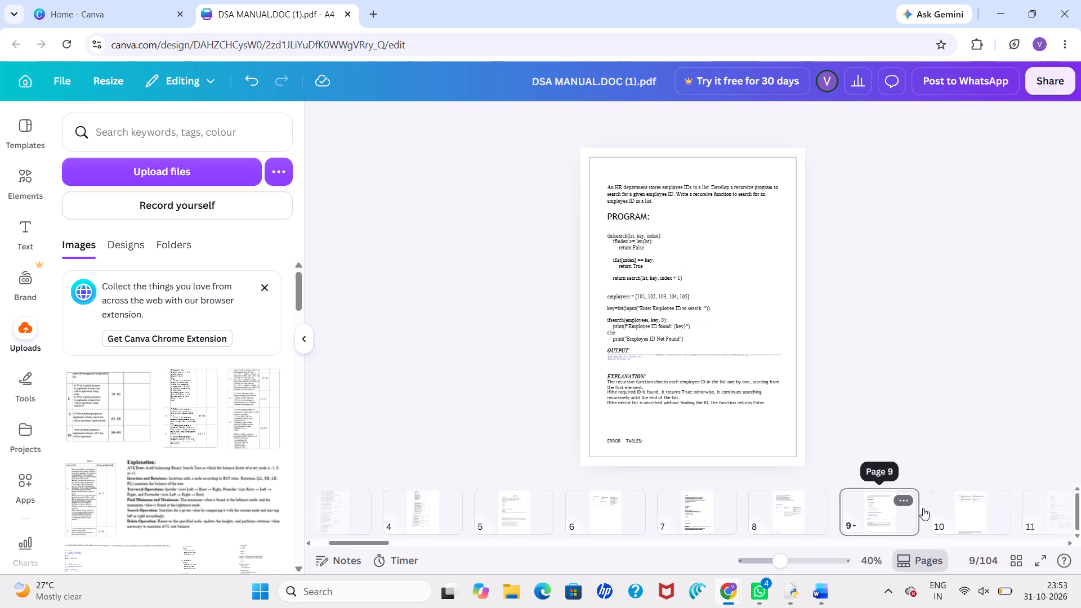
click(990, 504)
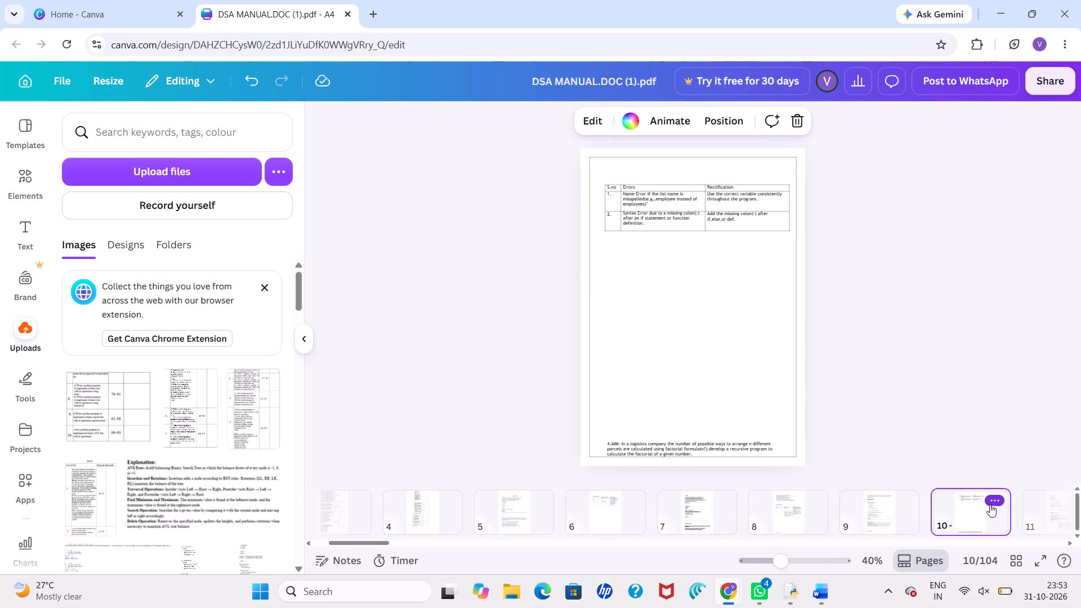
scroll(990, 504, left, 2)
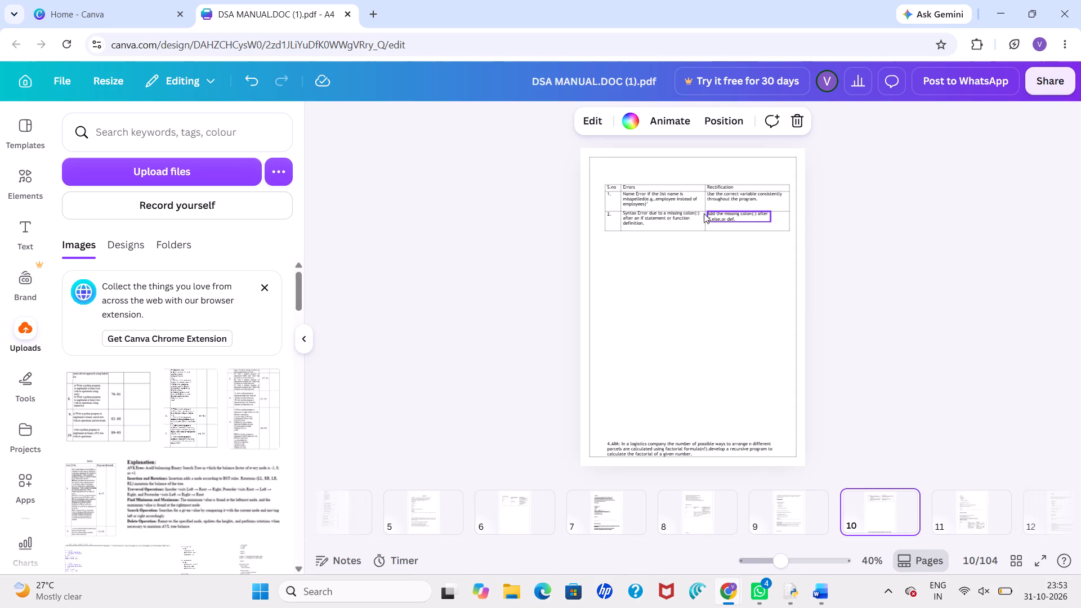
click(682, 202)
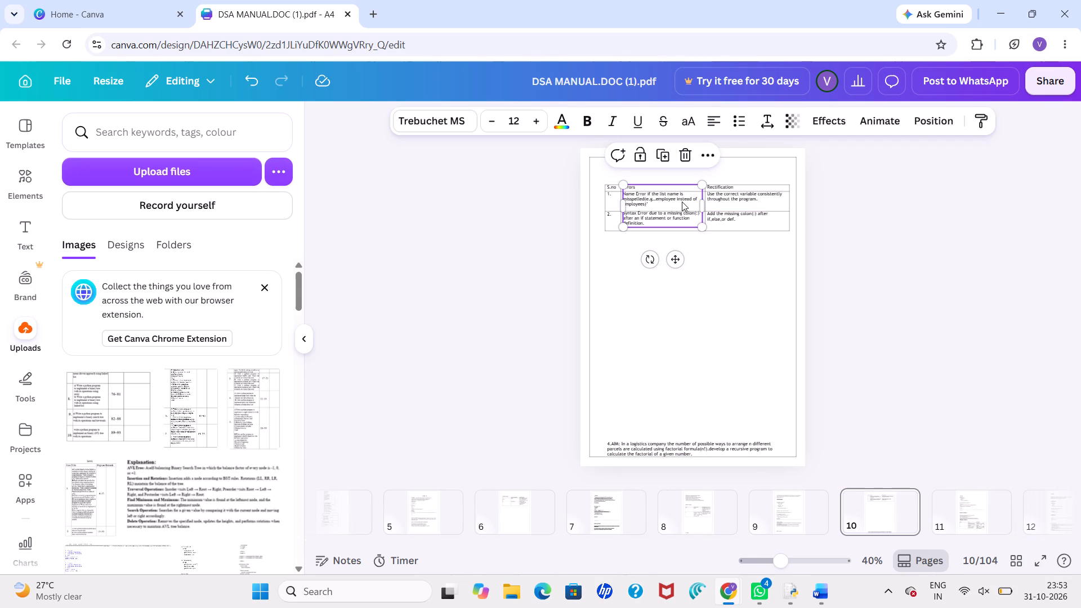
click(454, 119)
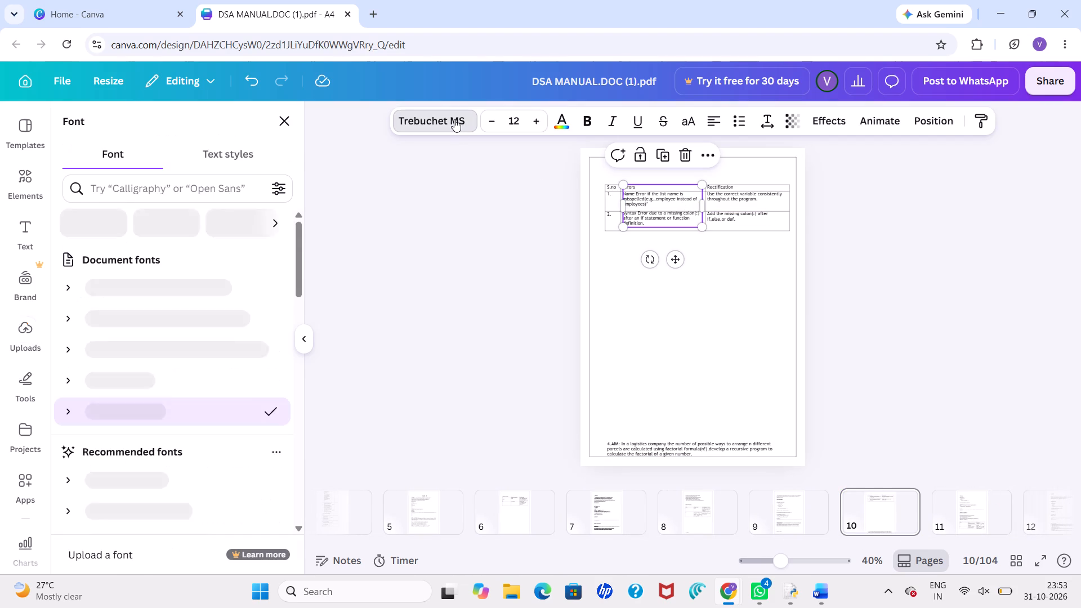
click(245, 385)
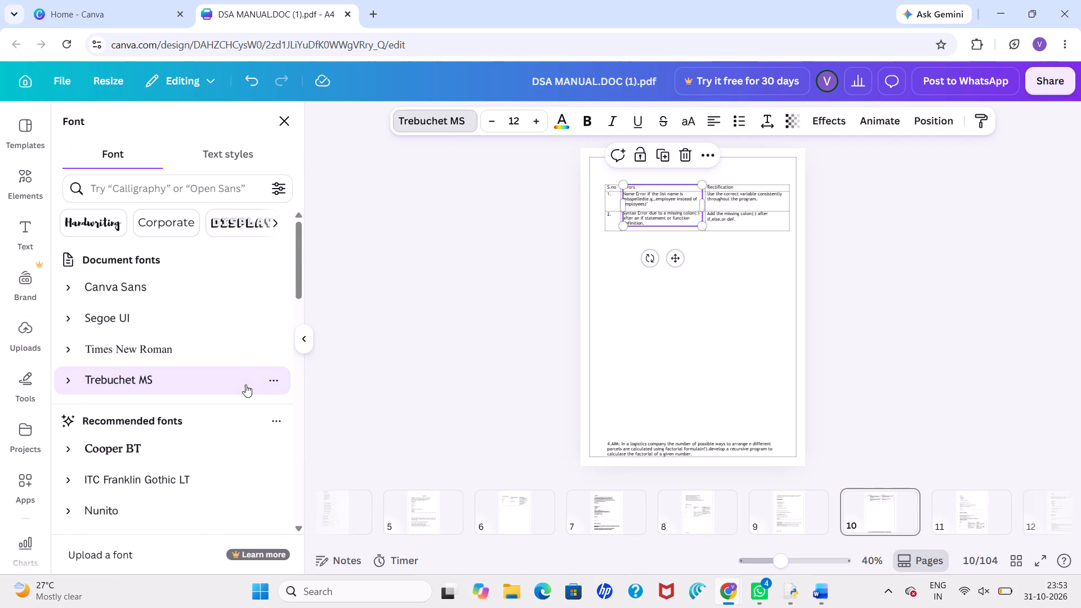
click(240, 356)
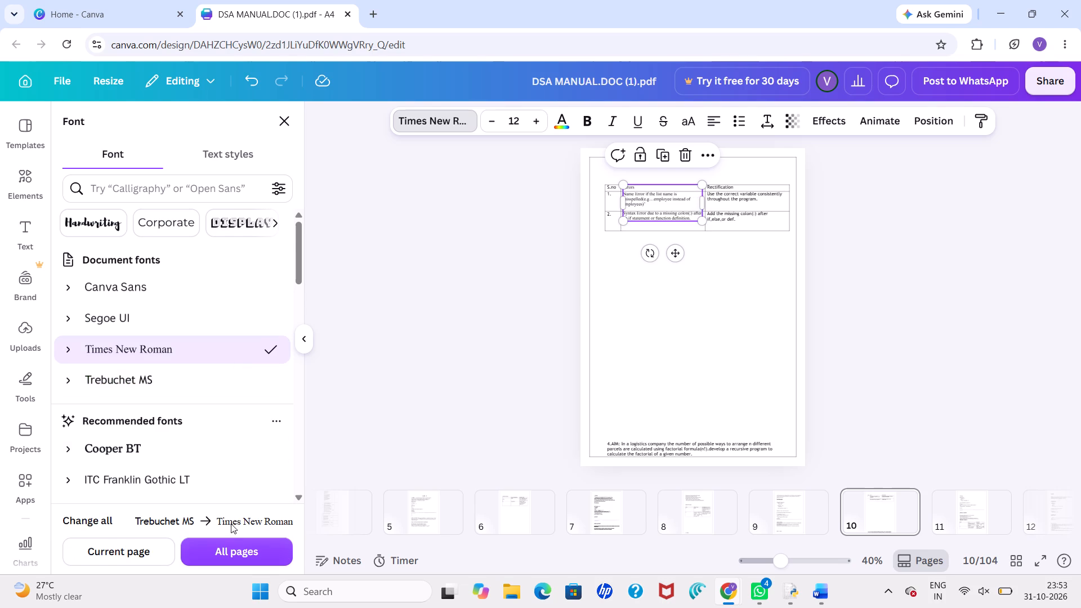
click(234, 548)
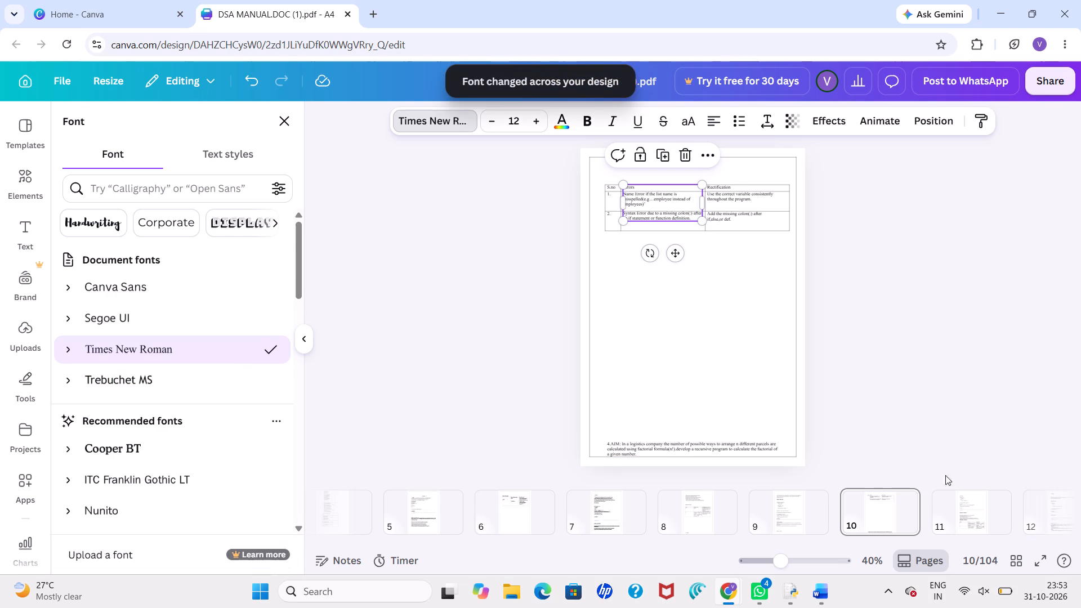
Check the font of the ERROR TABLE heading on page 11.
click(963, 502)
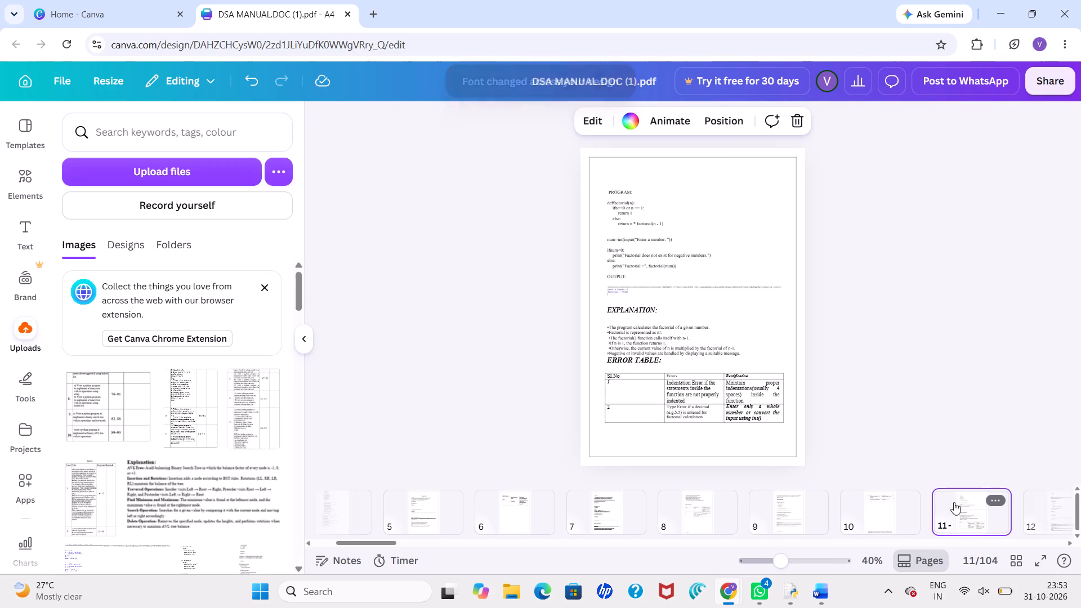
click(647, 359)
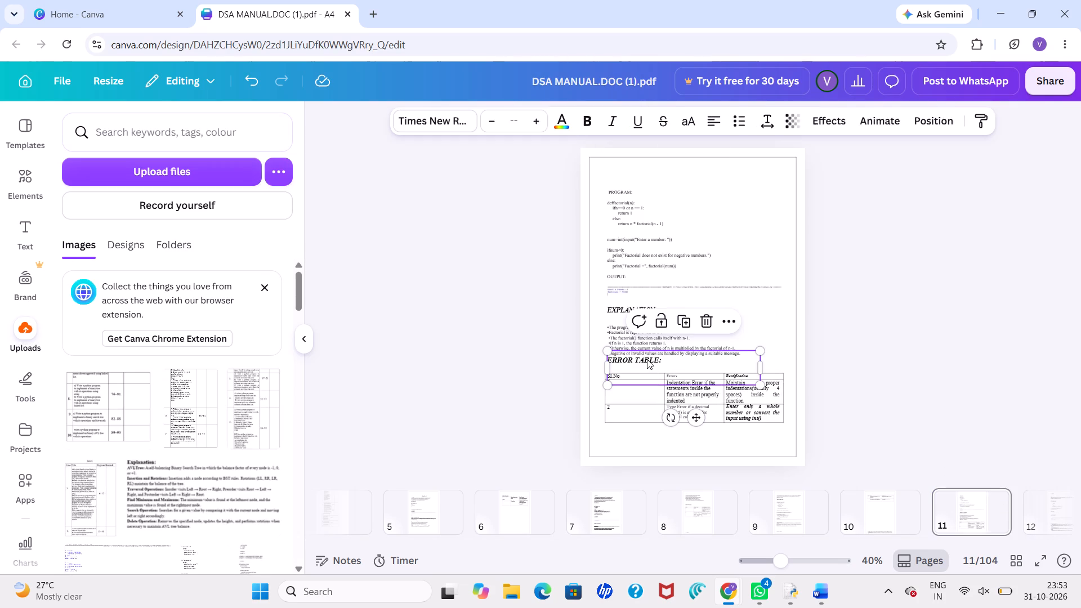
click(933, 299)
scroll(933, 299, down, 1)
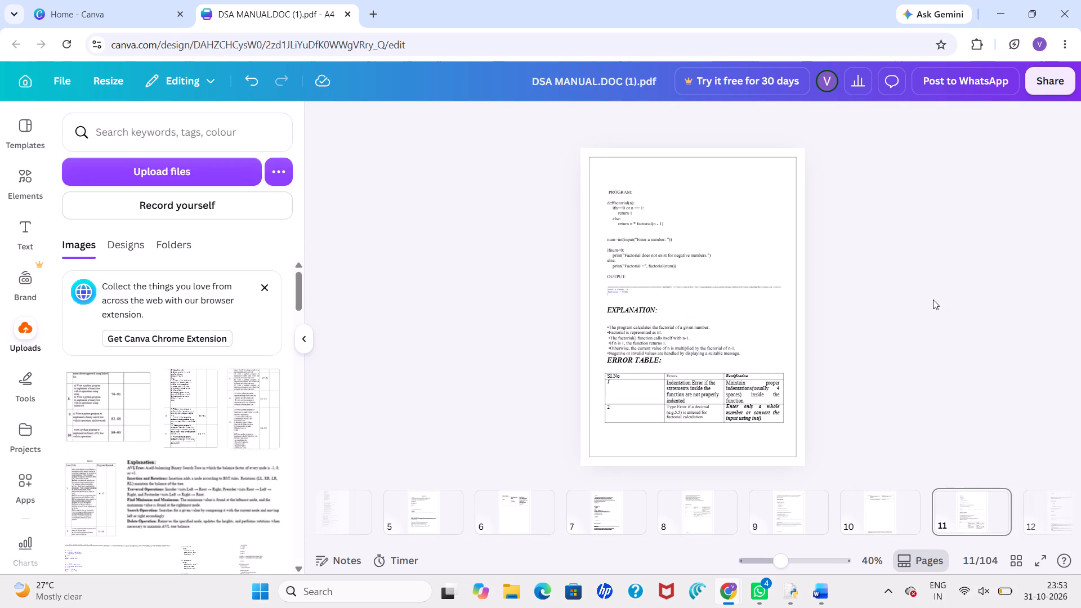
Look through pages 12 to 16, checking the fonts and layout of the lab text and error tables.
scroll(933, 299, down, 1)
scroll(863, 480, left, 1)
scroll(1018, 515, left, 1)
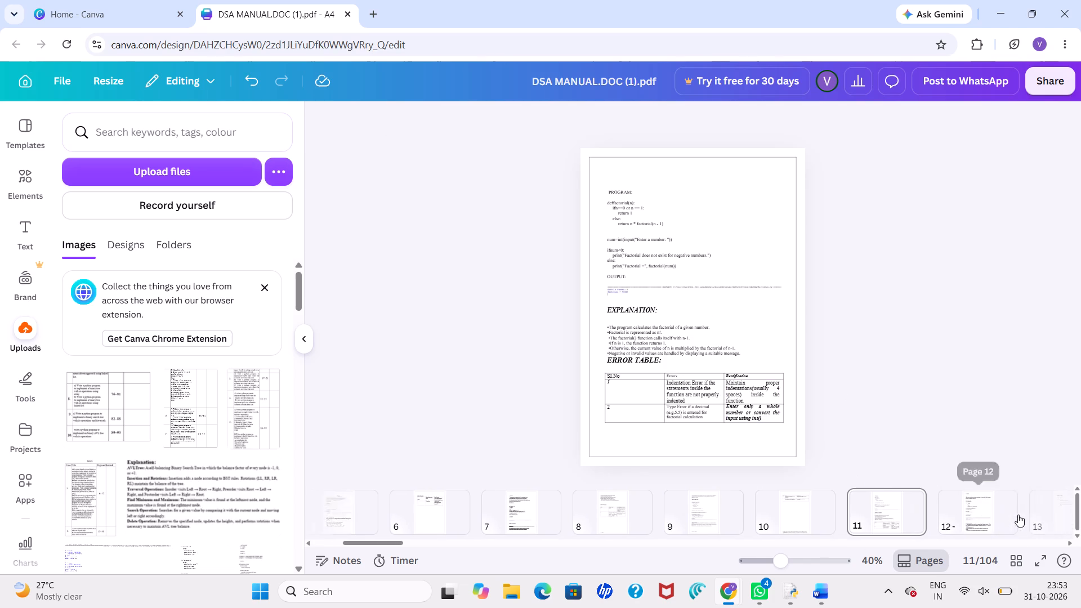
scroll(1018, 515, left, 1)
click(948, 527)
scroll(948, 527, left, 1)
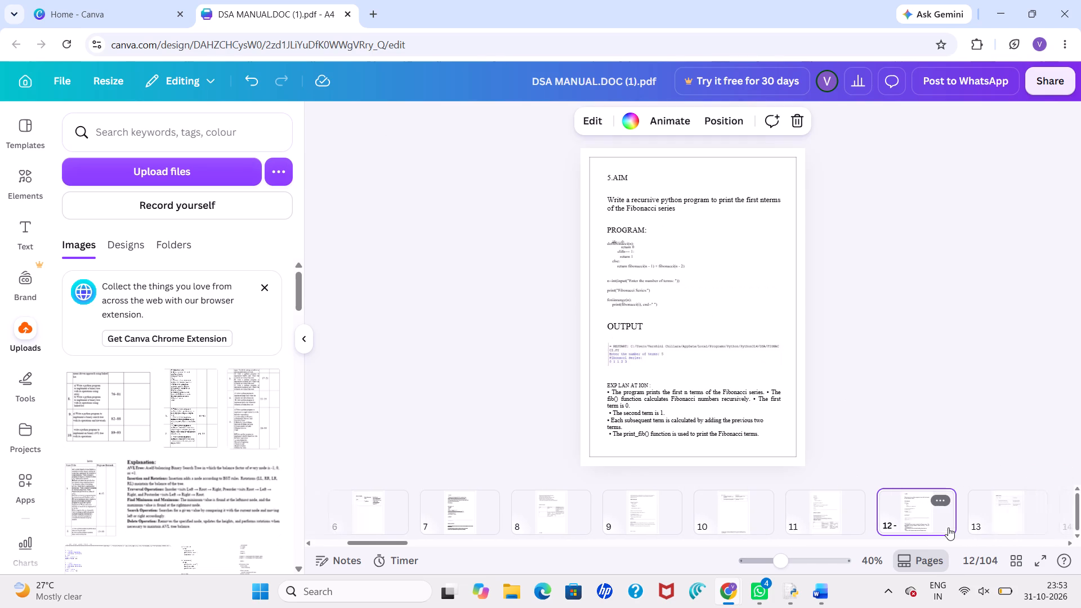
scroll(948, 527, left, 1)
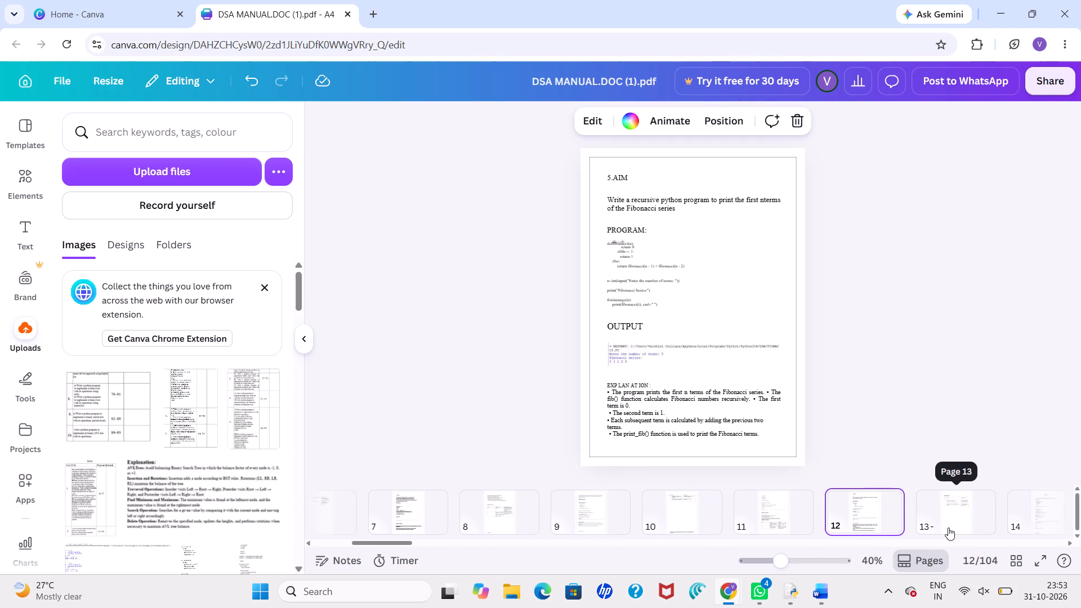
click(948, 527)
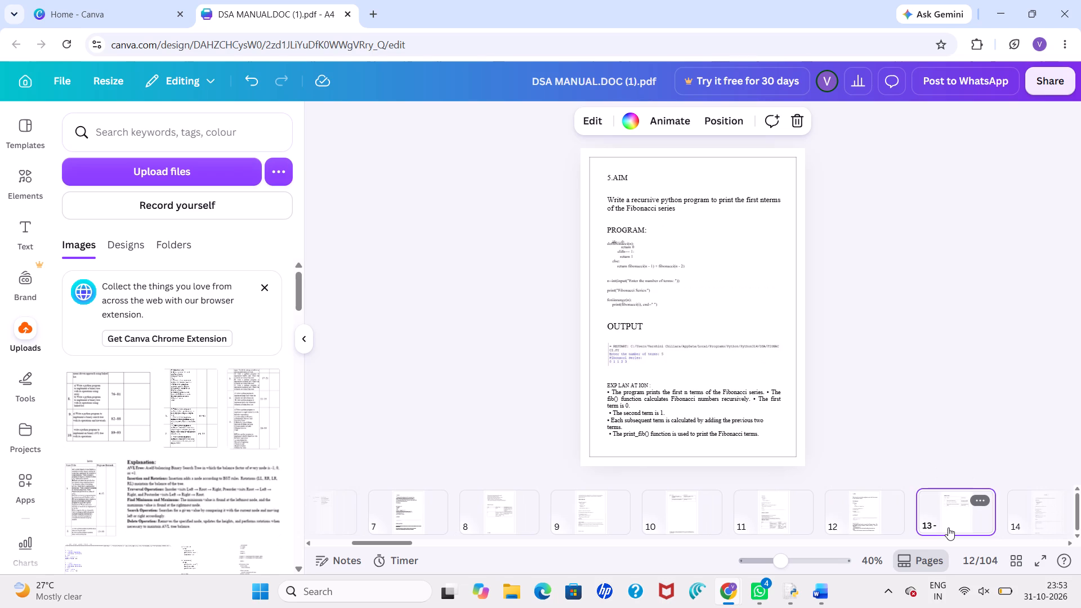
scroll(948, 527, left, 1)
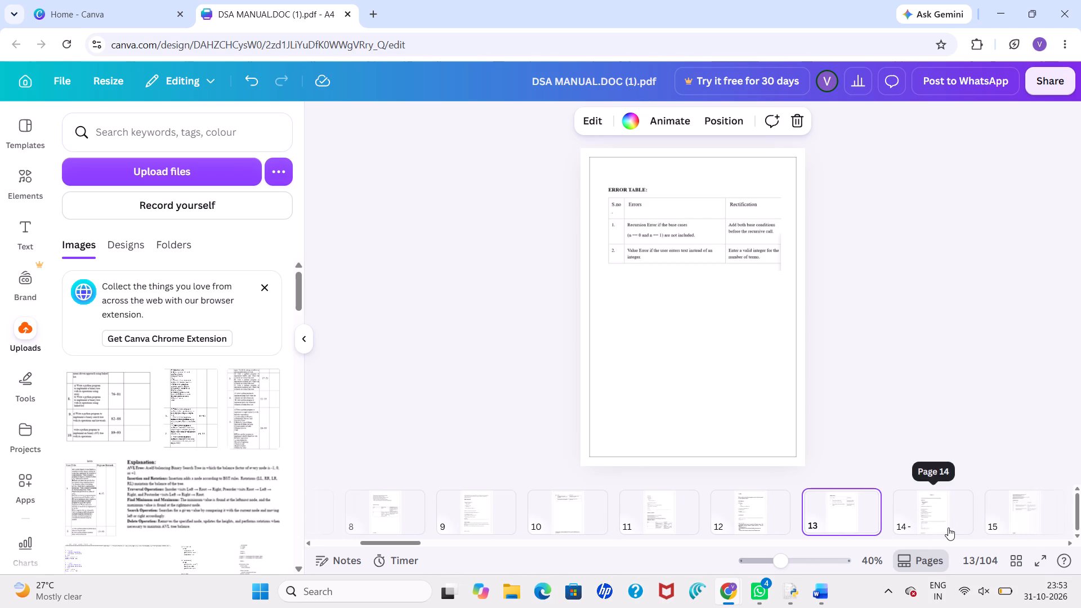
click(948, 527)
scroll(948, 527, left, 1)
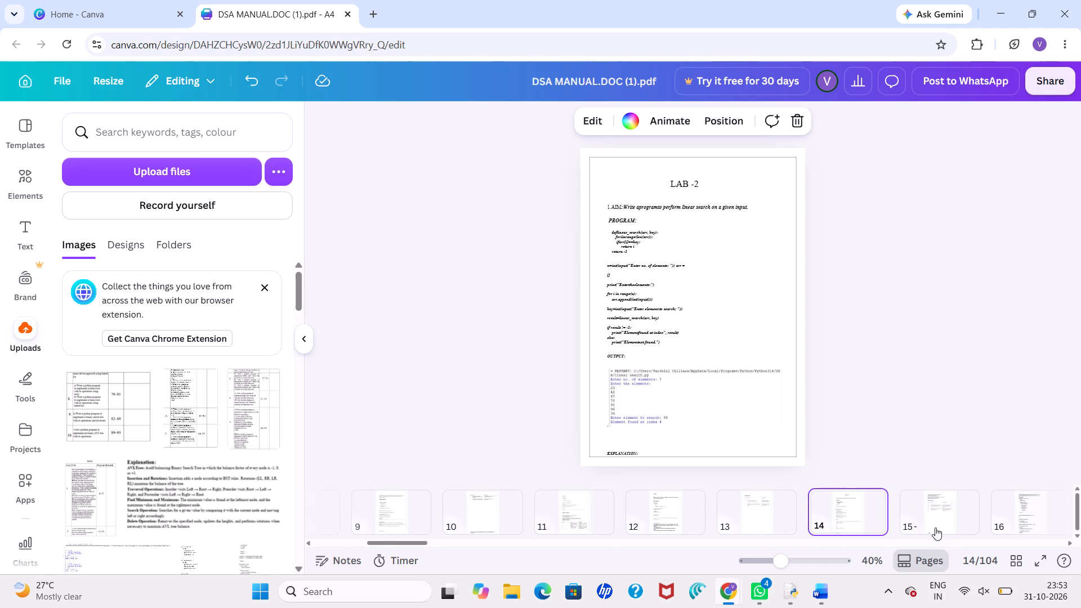
click(935, 527)
scroll(935, 527, left, 1)
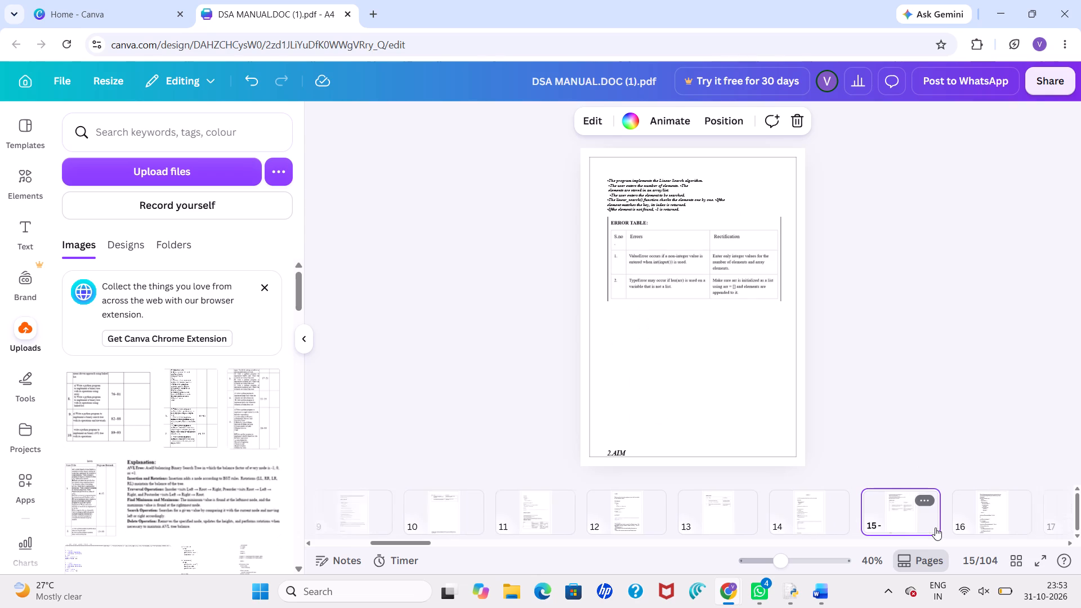
scroll(935, 527, left, 1)
click(941, 522)
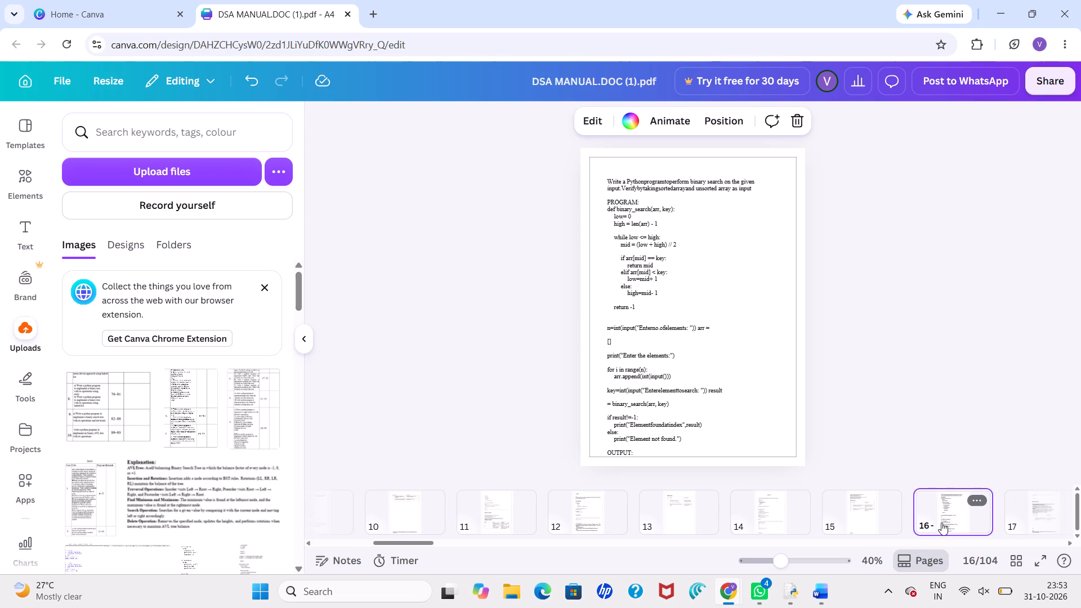
On page 17, clear the bottom text box containing the Aim about implementing binary search along with sorting the elements.
scroll(941, 522, left, 1)
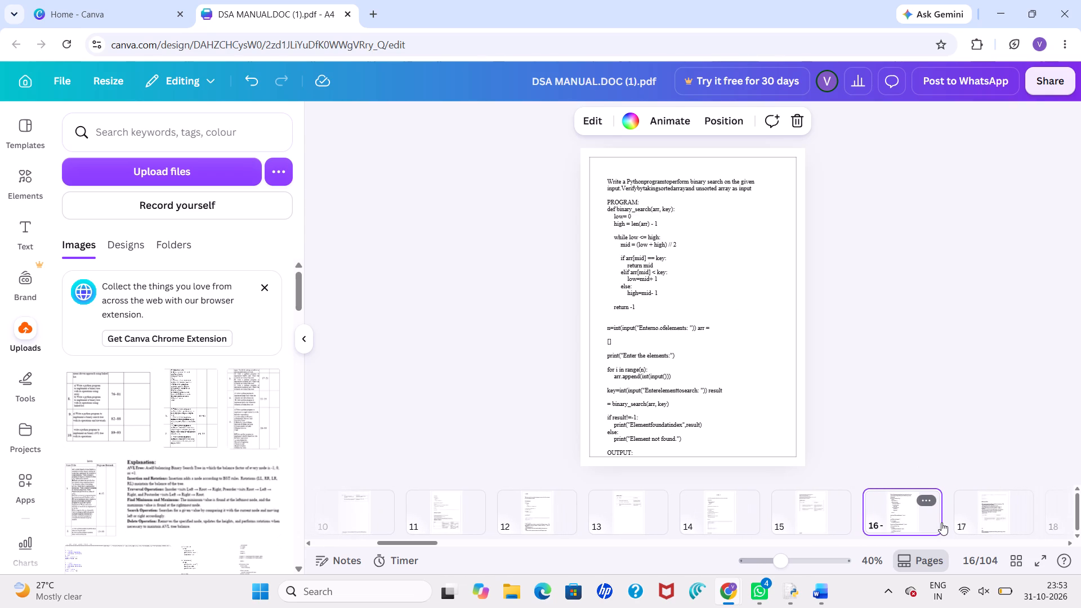
click(991, 506)
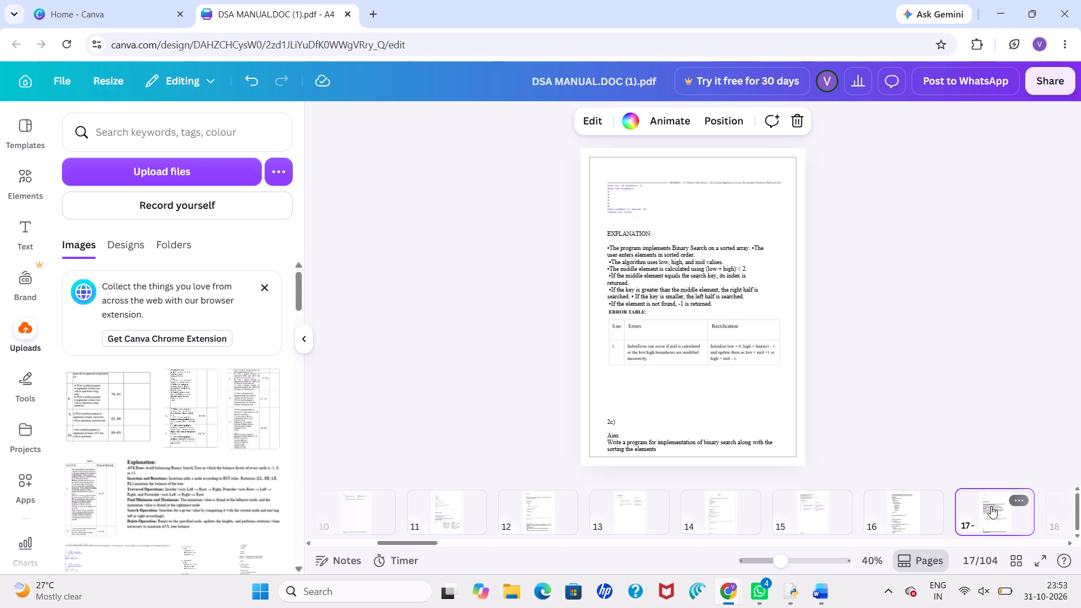
click(607, 419)
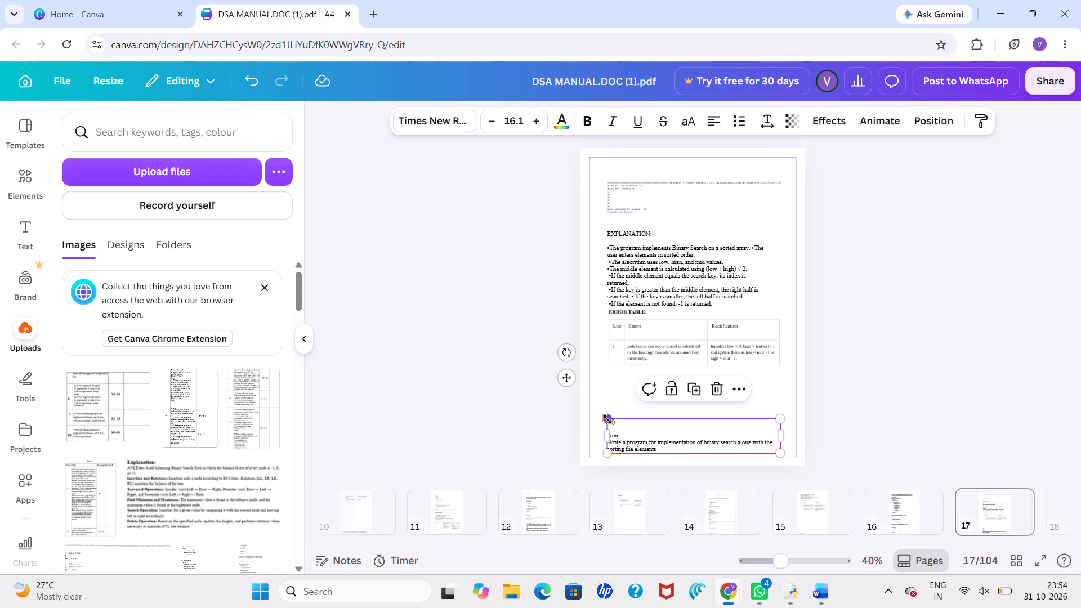
key(Return)
key(Return)
key(Return)
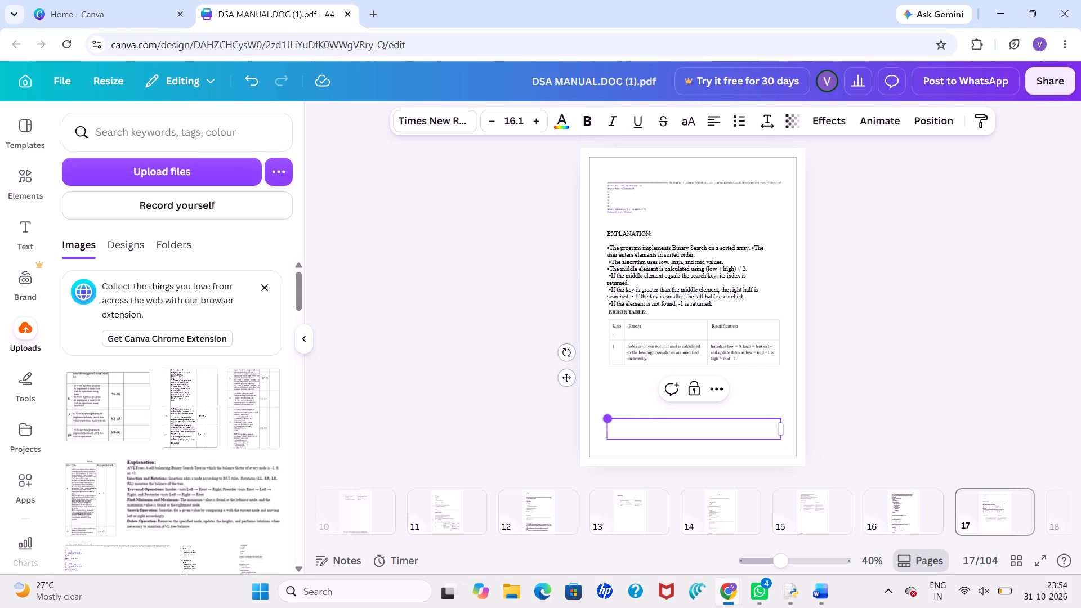
key(Return)
click(1009, 359)
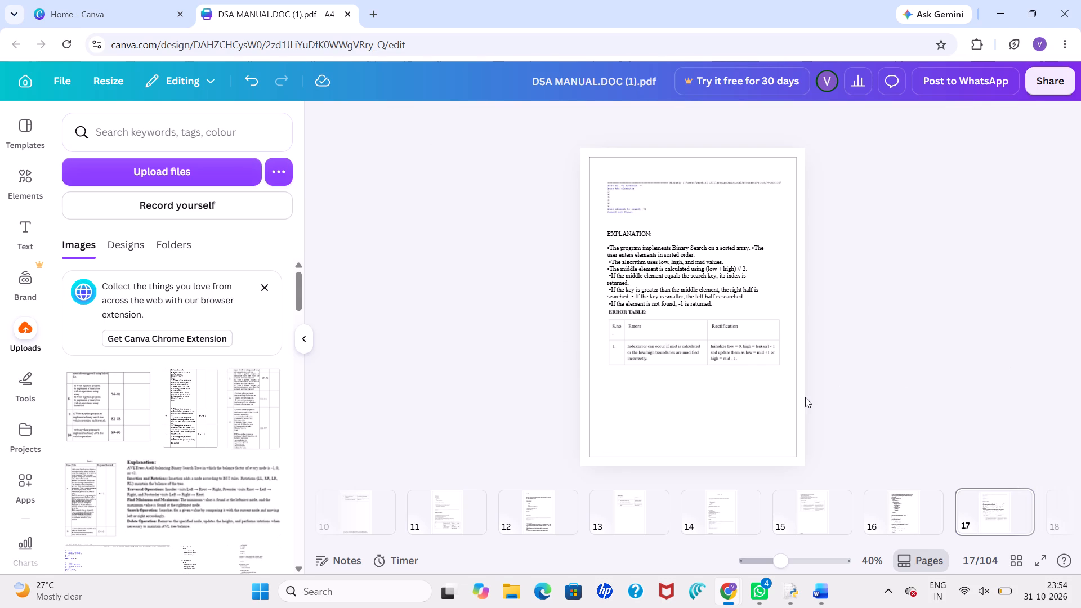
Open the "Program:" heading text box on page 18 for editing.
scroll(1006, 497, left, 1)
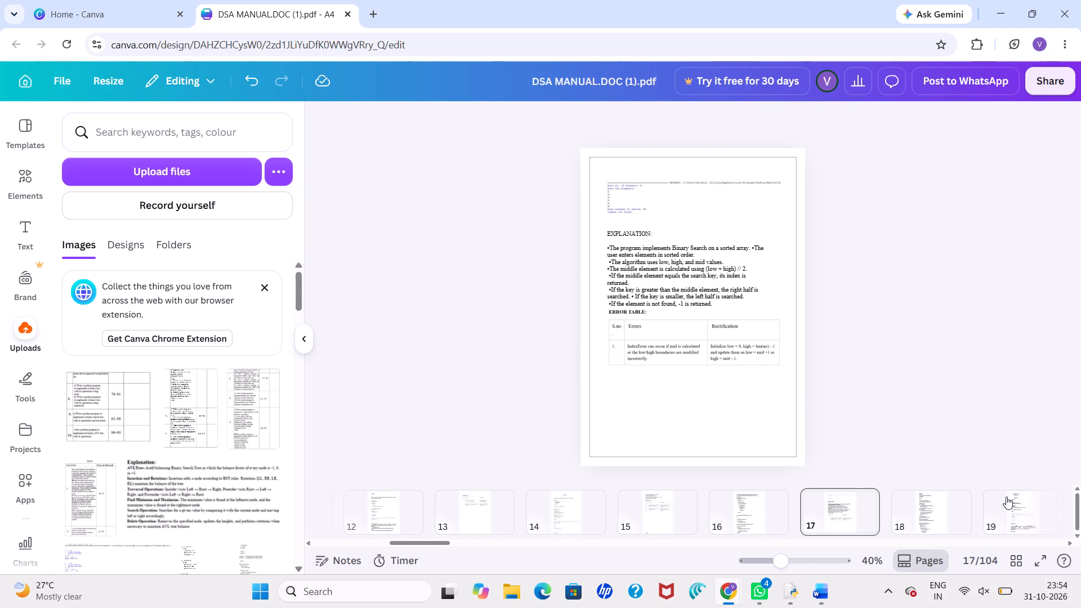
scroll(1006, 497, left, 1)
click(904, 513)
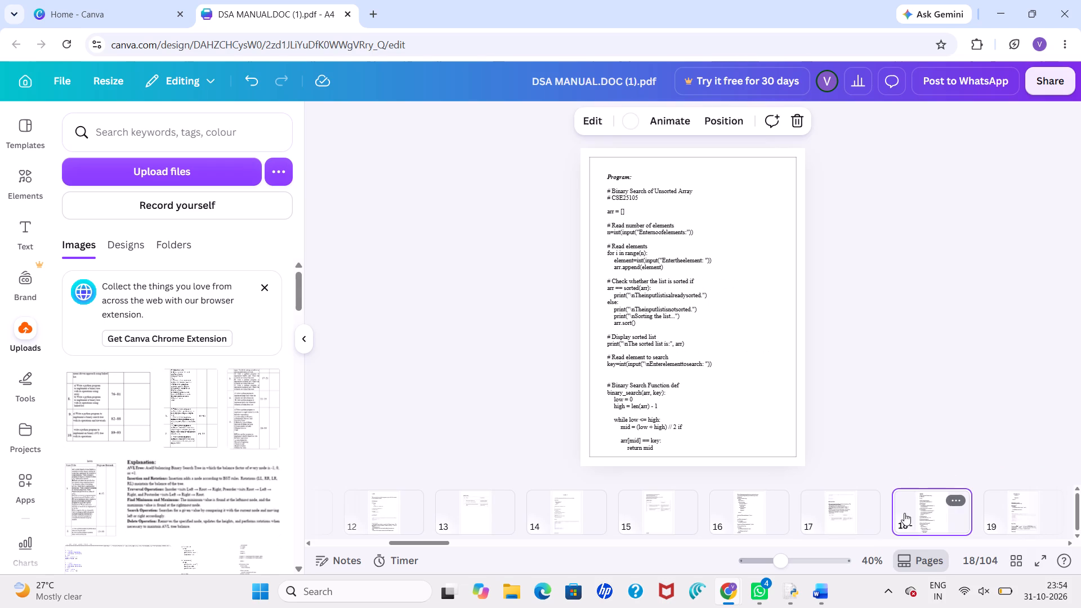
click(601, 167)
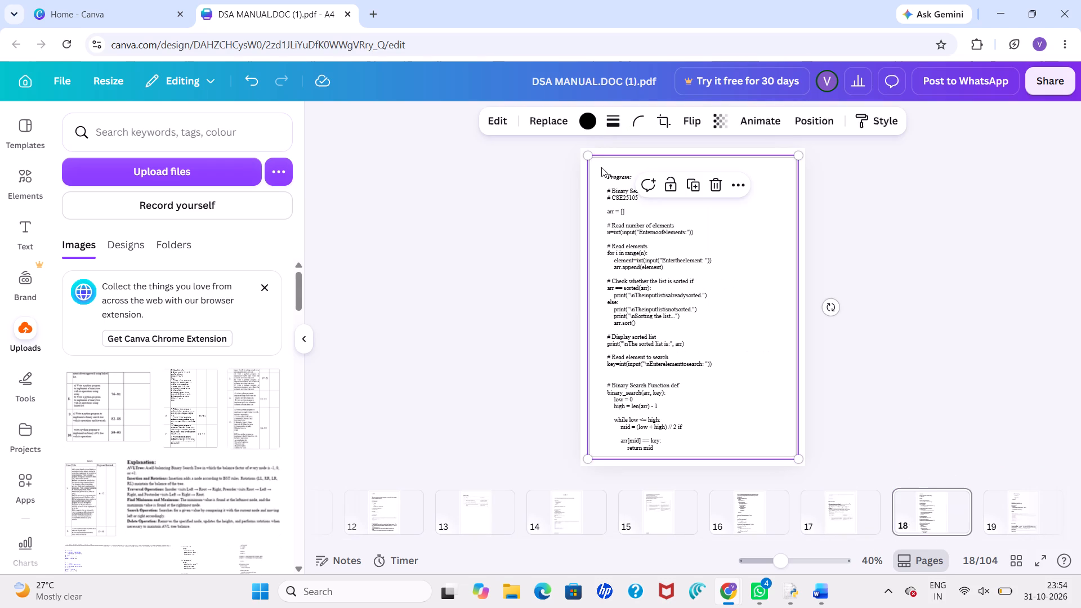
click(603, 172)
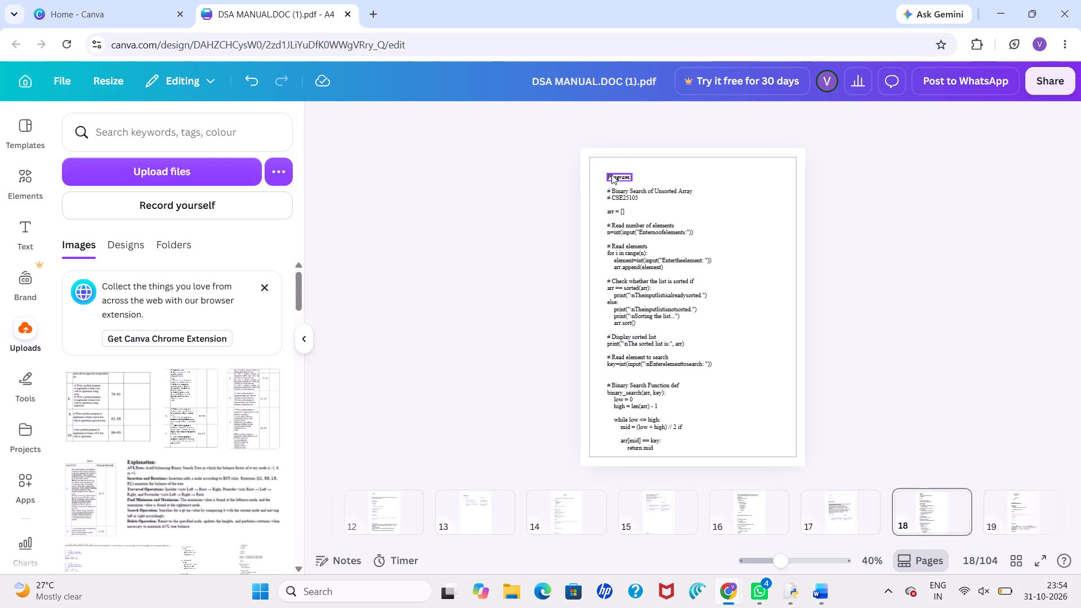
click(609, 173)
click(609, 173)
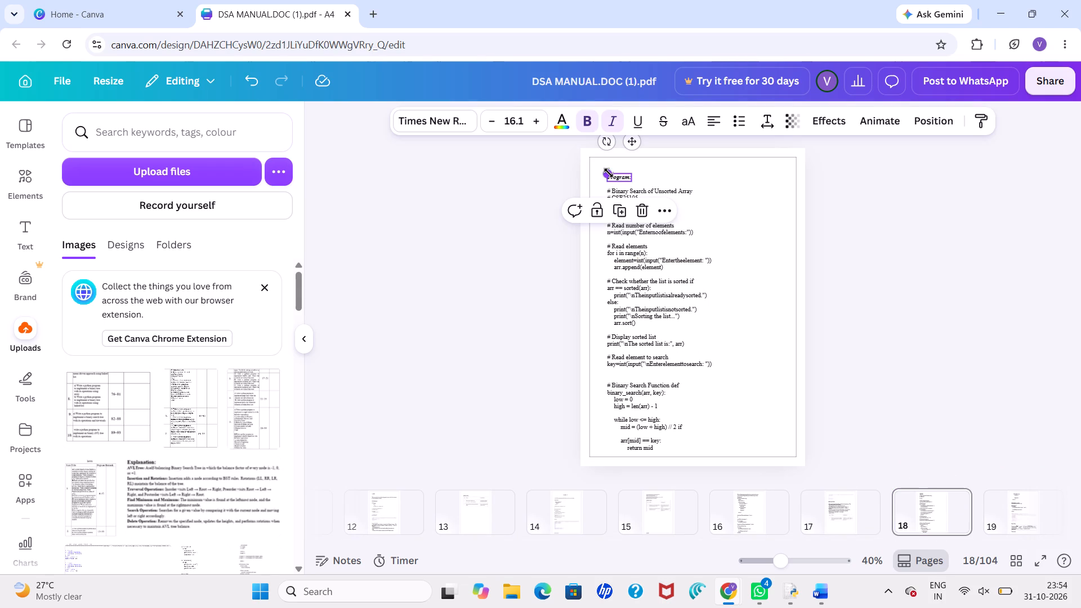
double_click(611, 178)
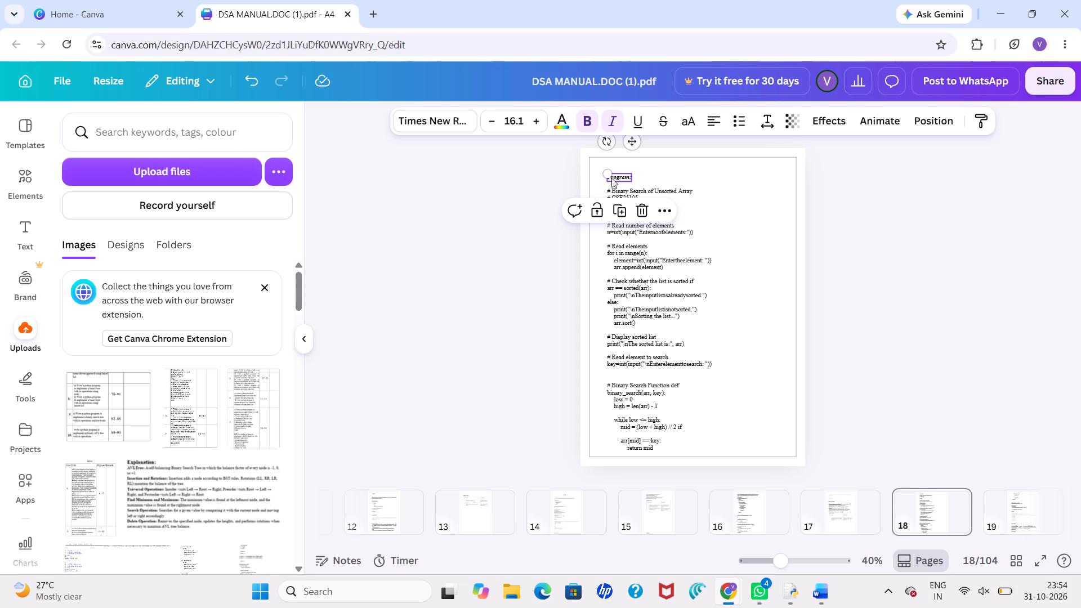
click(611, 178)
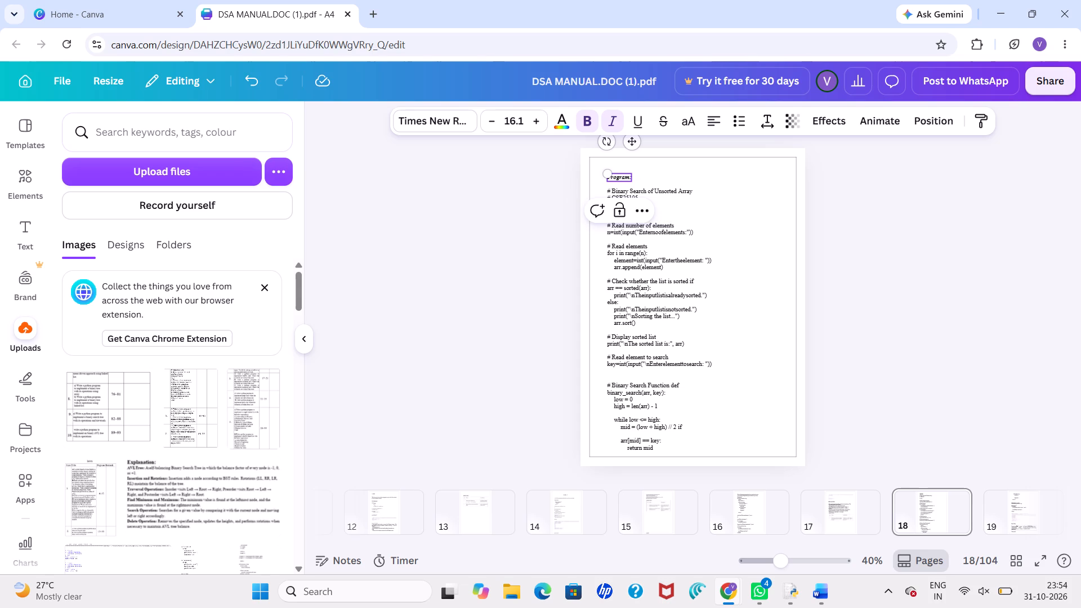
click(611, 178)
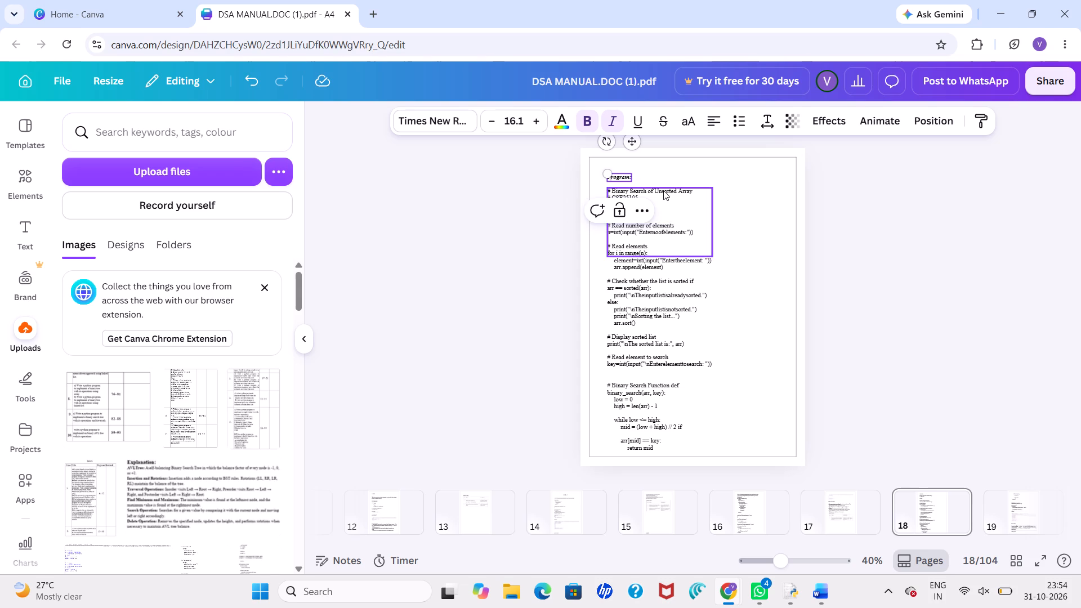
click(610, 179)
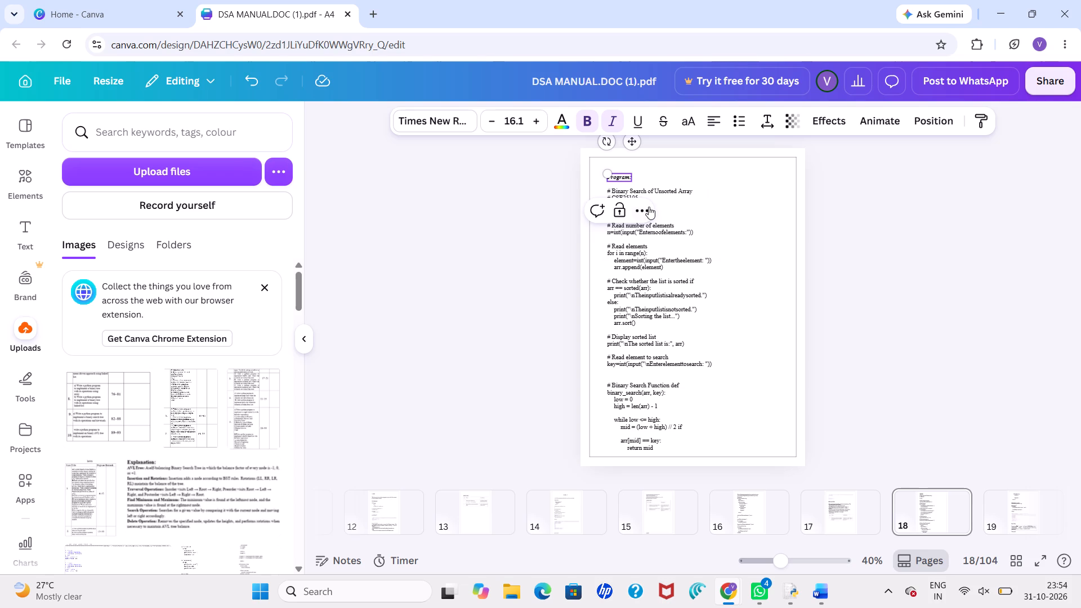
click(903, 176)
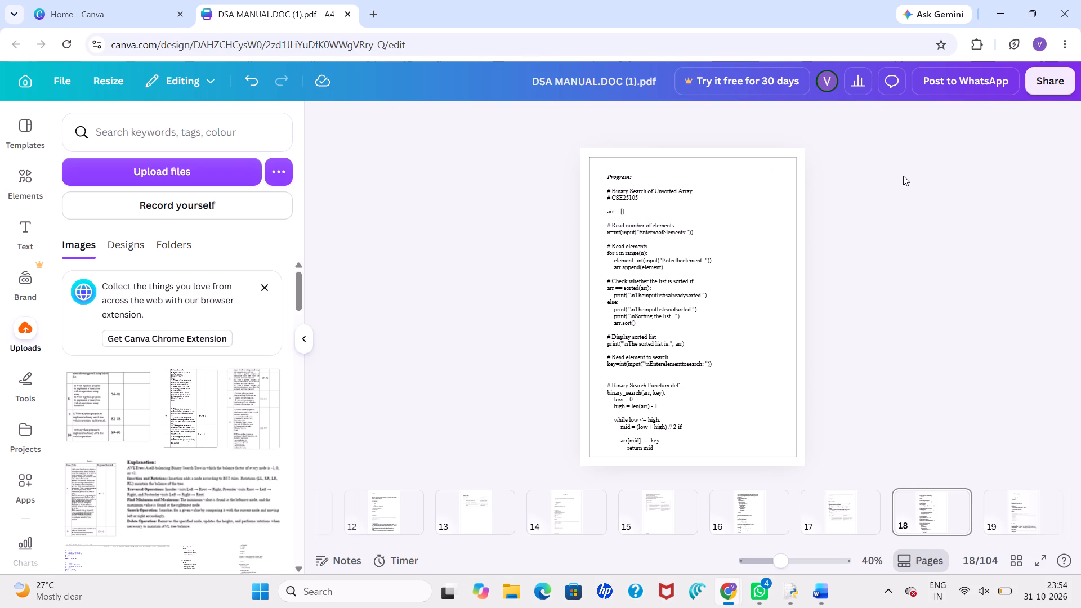
Compare pages 17 and 18, and examine the code, output and error table on page 19.
click(842, 503)
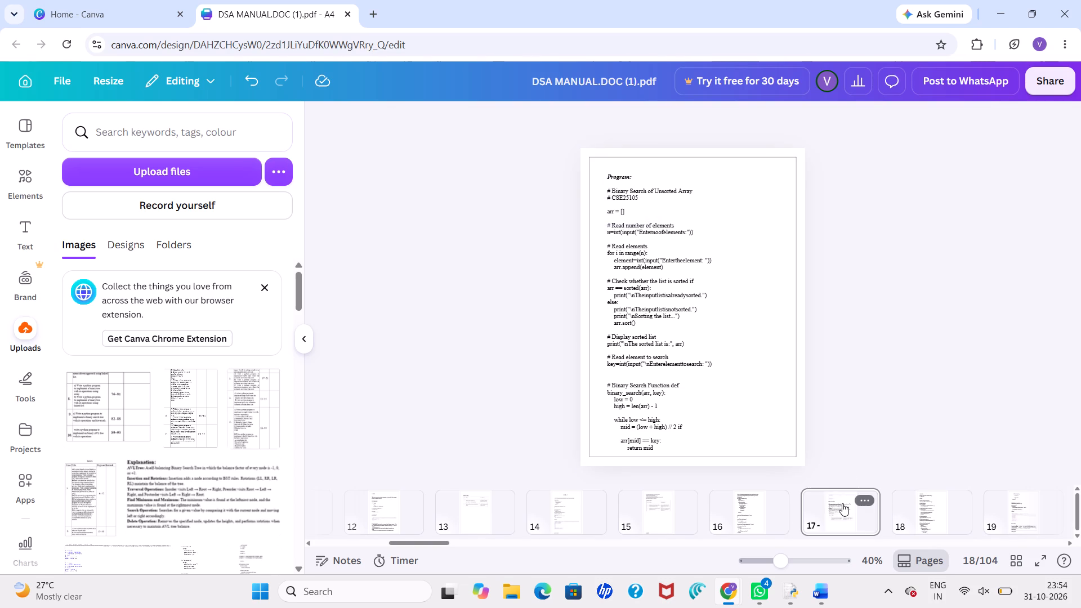
click(900, 509)
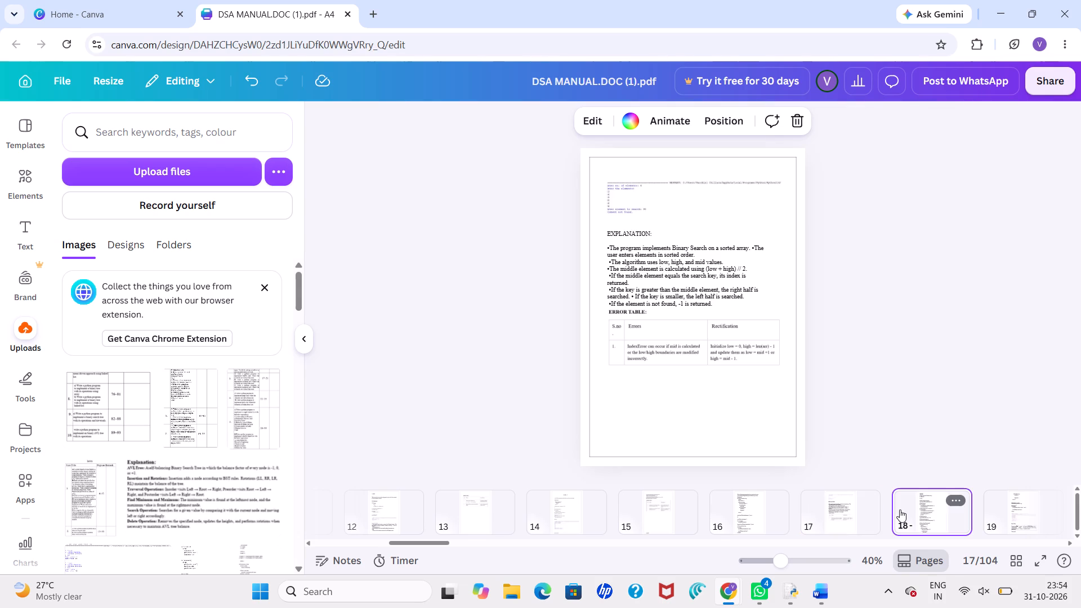
scroll(900, 509, left, 3)
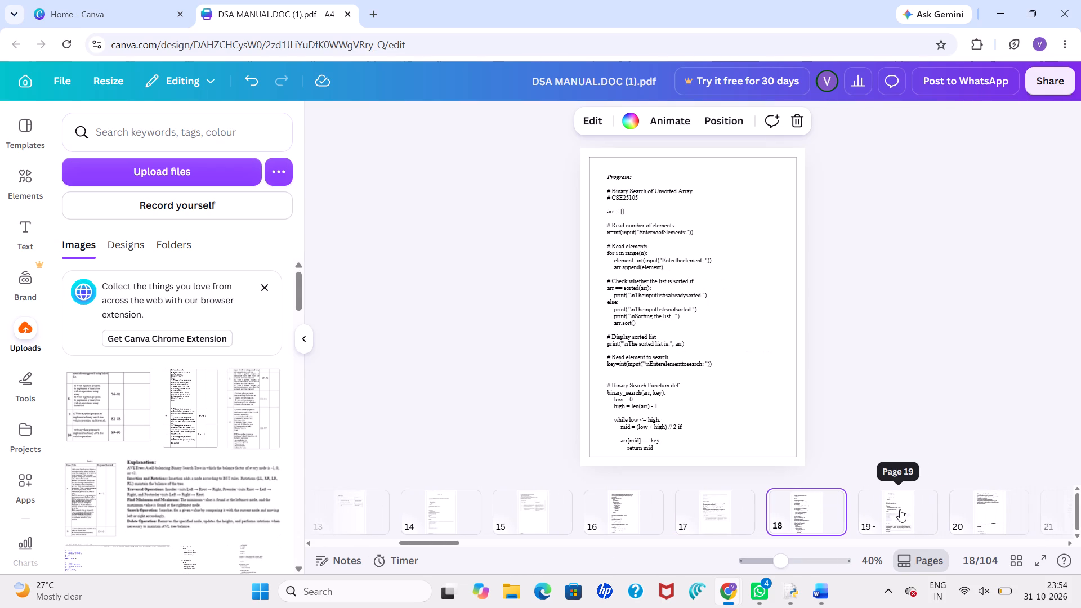
scroll(900, 509, left, 1)
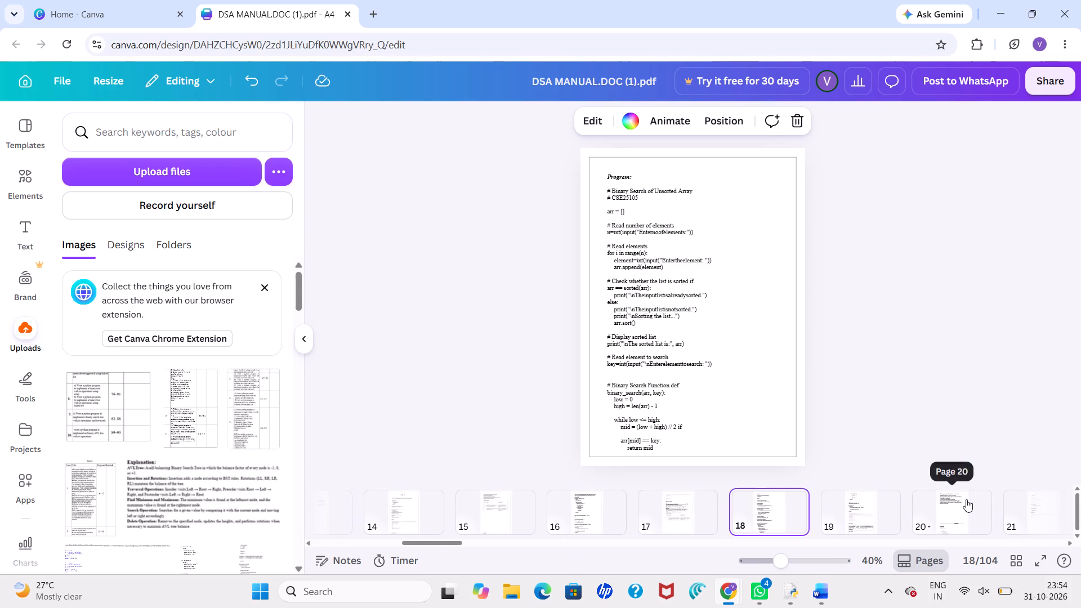
click(851, 513)
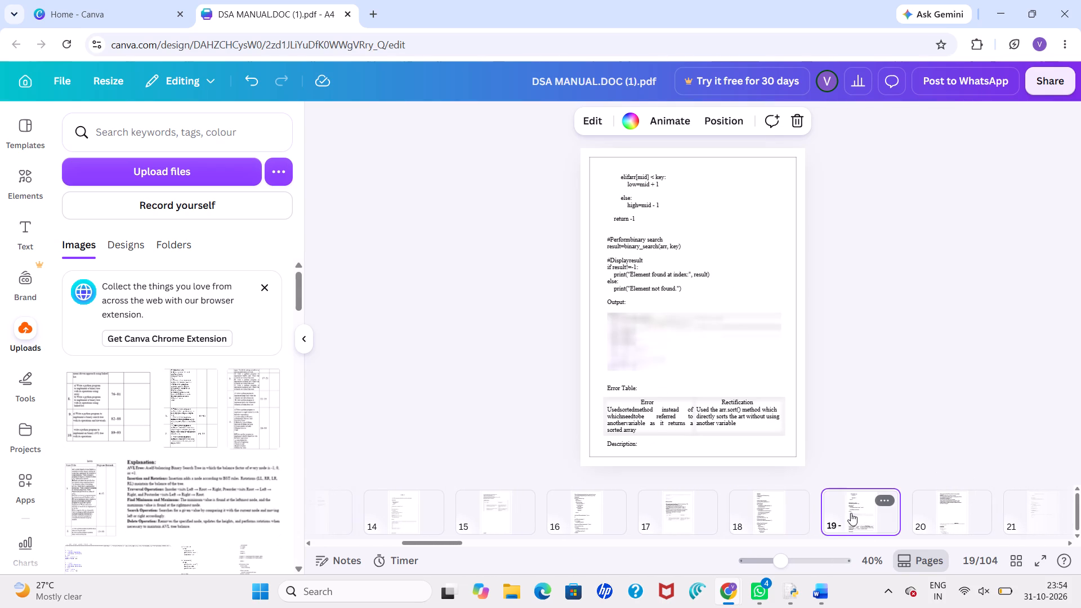
On page 20, move the text block with the bubble sort AIM and PROGRAM heading up above the "LAB – 3" heading.
scroll(851, 513, left, 1)
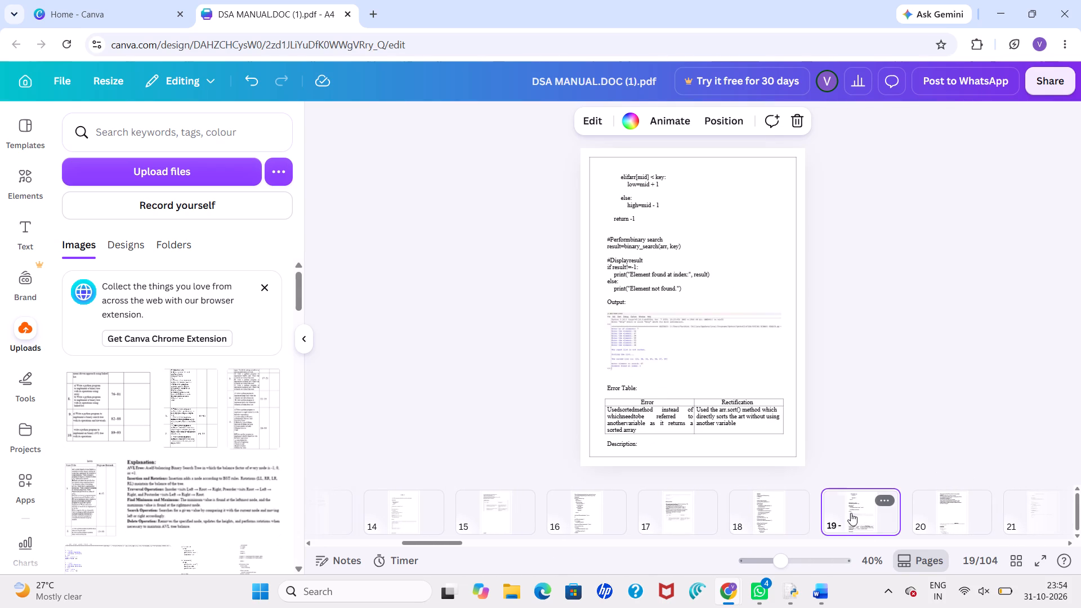
scroll(851, 513, left, 1)
click(892, 509)
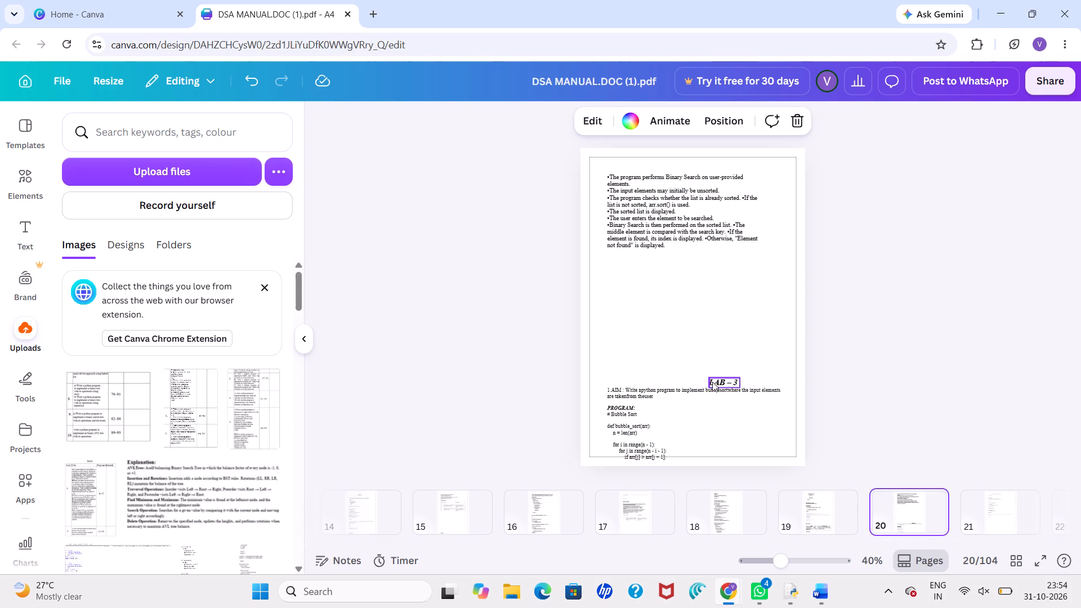
drag(709, 381, 732, 381)
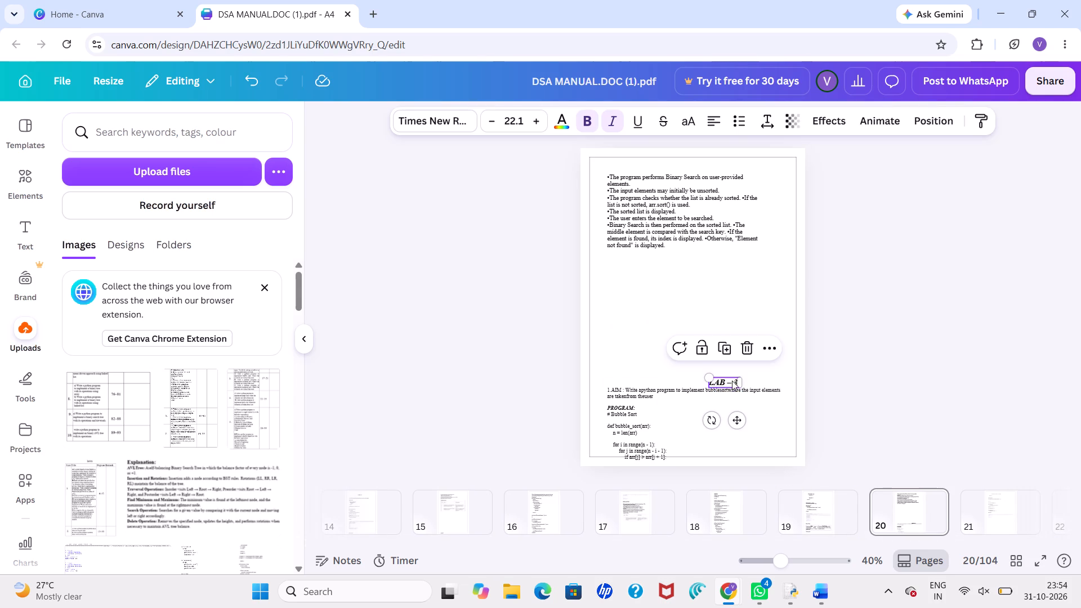
drag(732, 381, 735, 381)
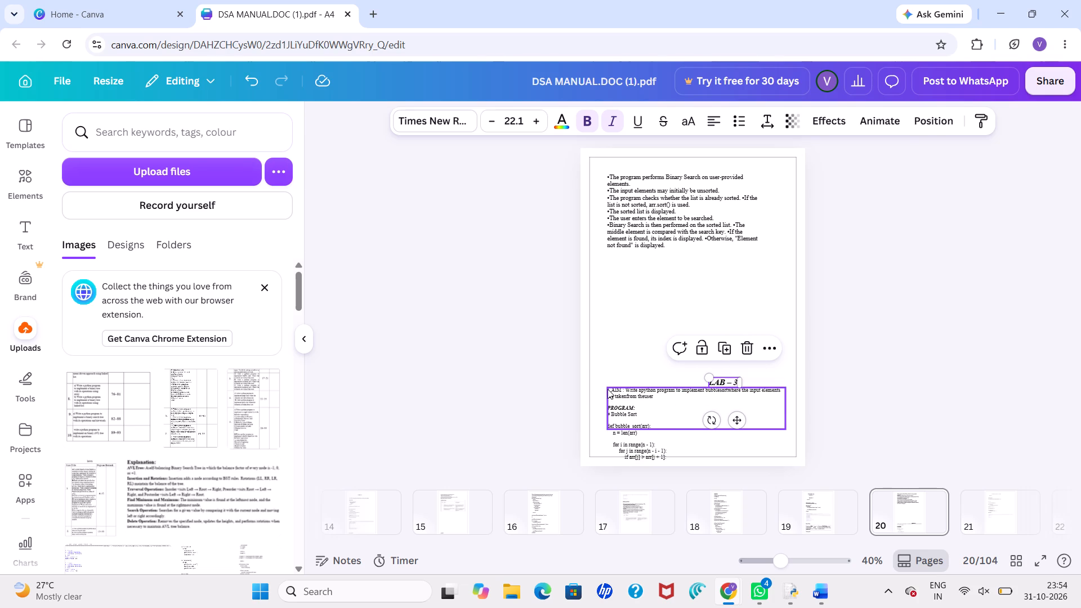
drag(607, 389, 600, 386)
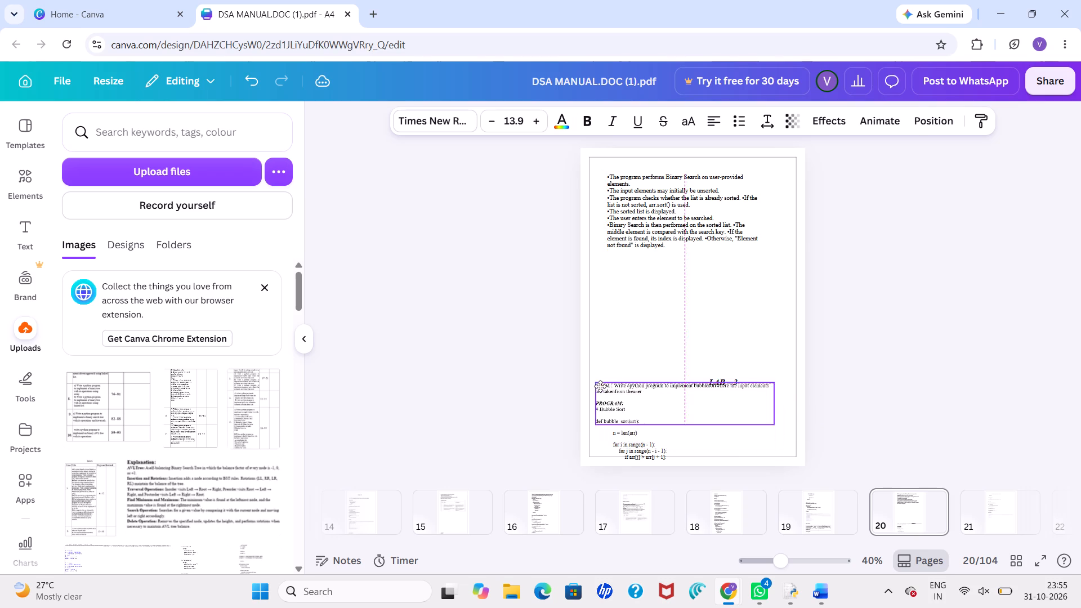
drag(600, 386, 944, 467)
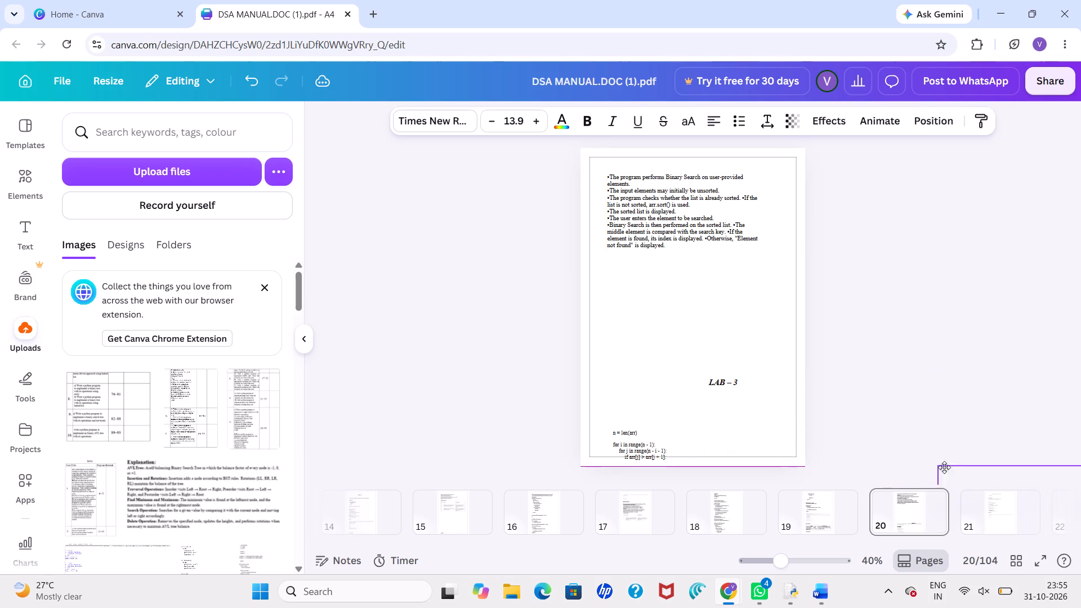
drag(944, 467, 601, 375)
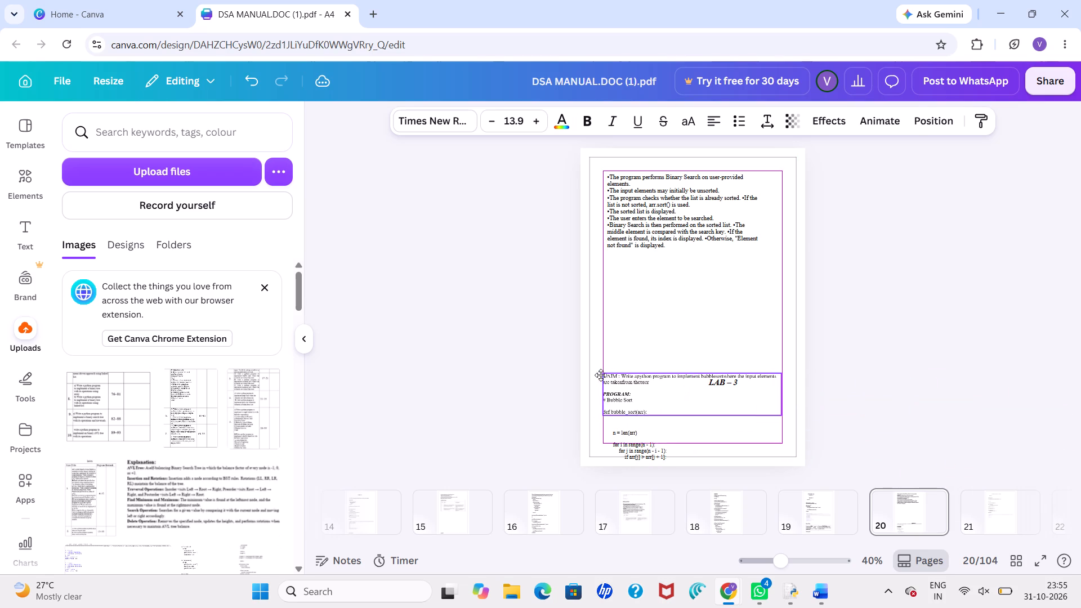
drag(601, 375, 605, 388)
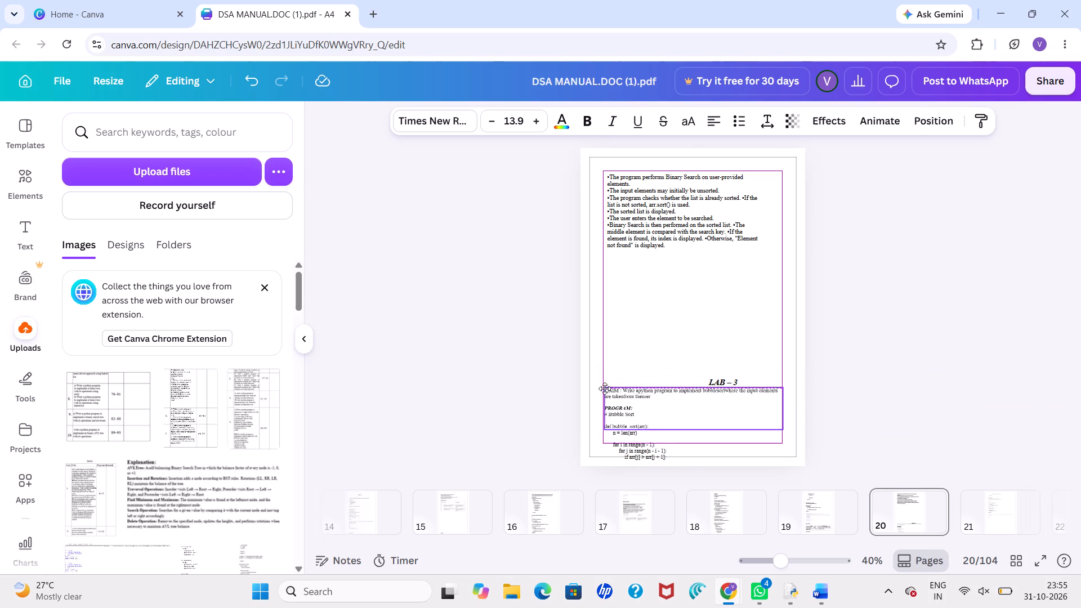
drag(605, 388, 616, 324)
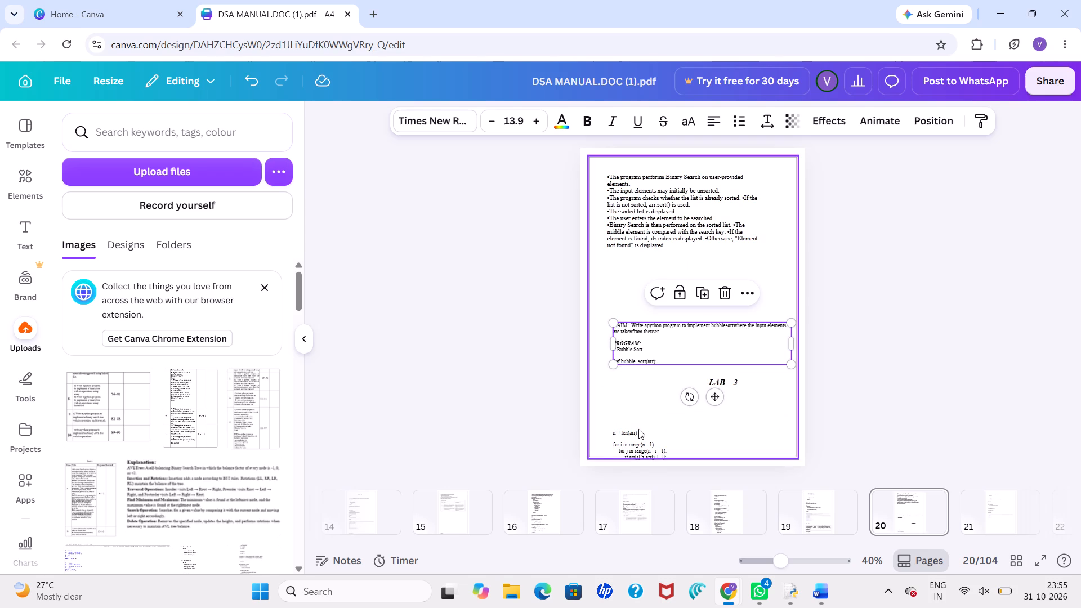
Move the remaining bubble sort code lines on page 20, from "n = len(arr)" to the if statement, up beneath "def bubble_sort(arr):".
drag(633, 437, 637, 402)
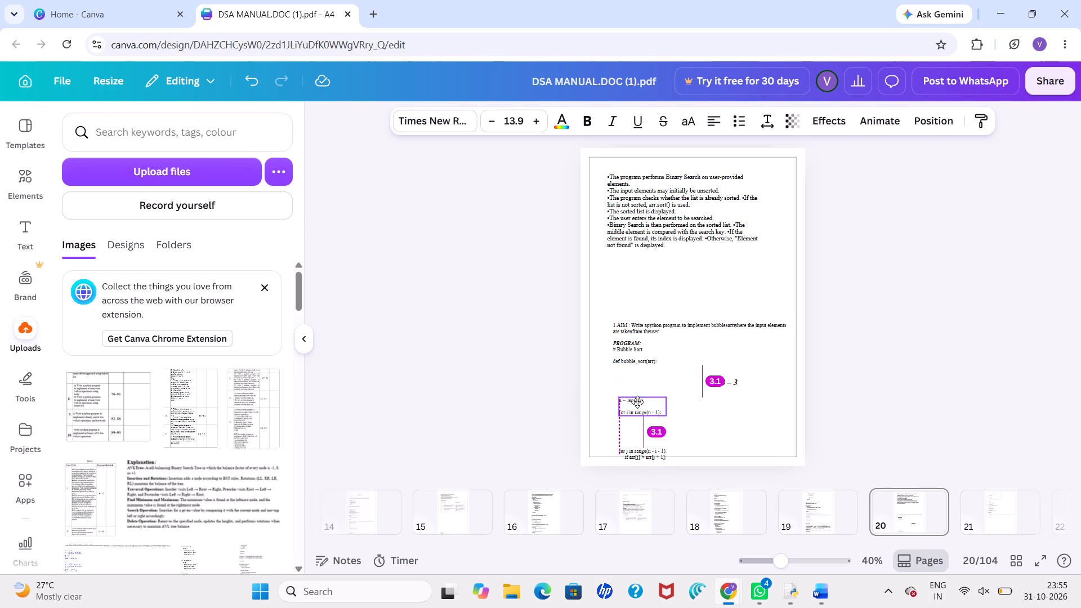
drag(637, 402, 633, 383)
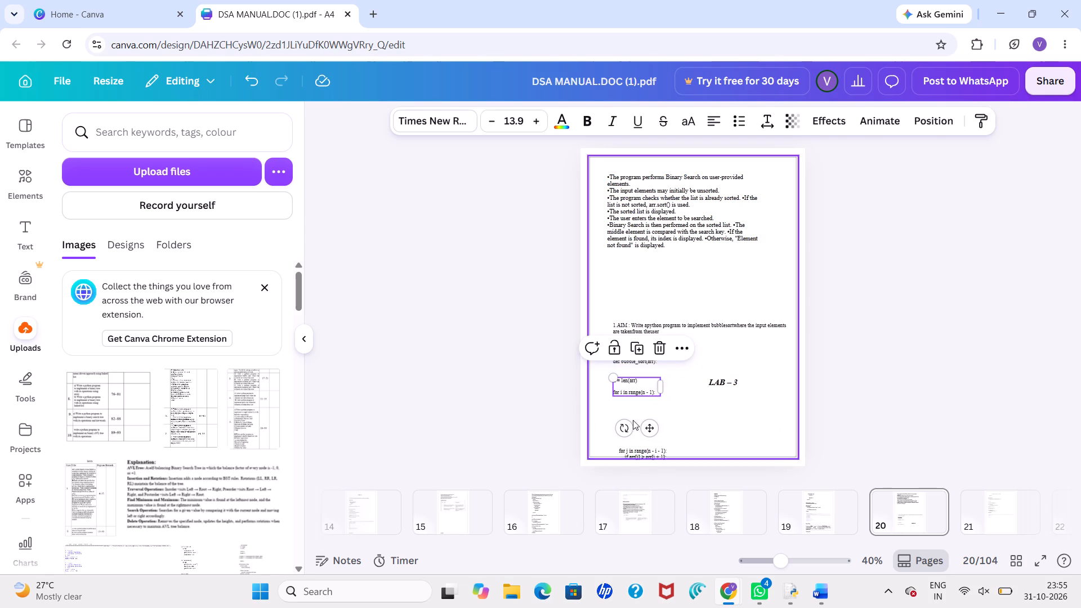
drag(636, 450, 625, 407)
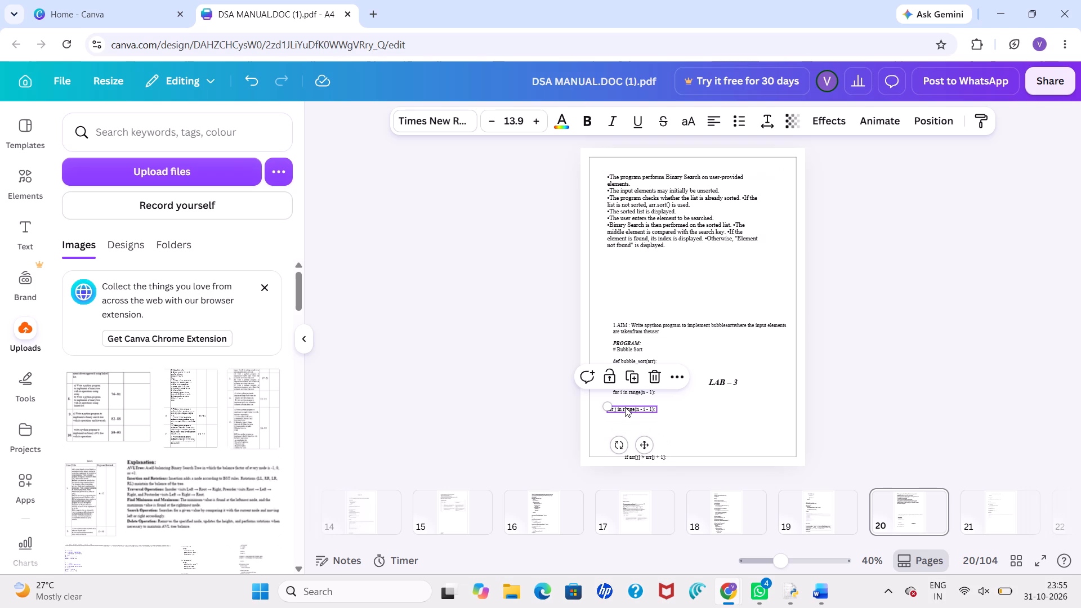
drag(637, 457, 639, 427)
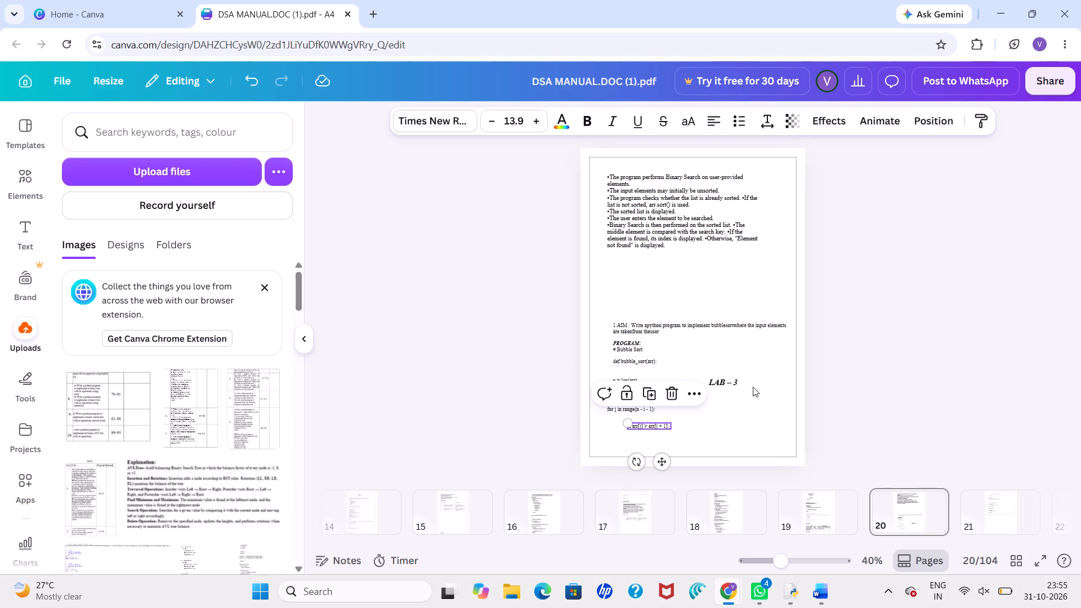
click(863, 338)
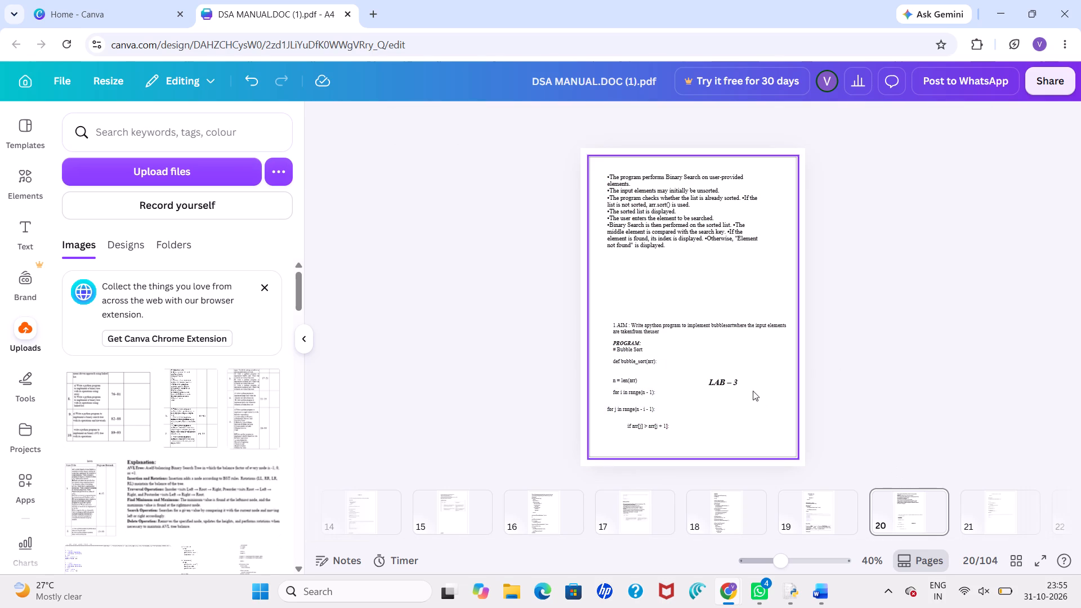
Copy the "LAB – 3" heading on page 20 and delete it from the page.
click(731, 386)
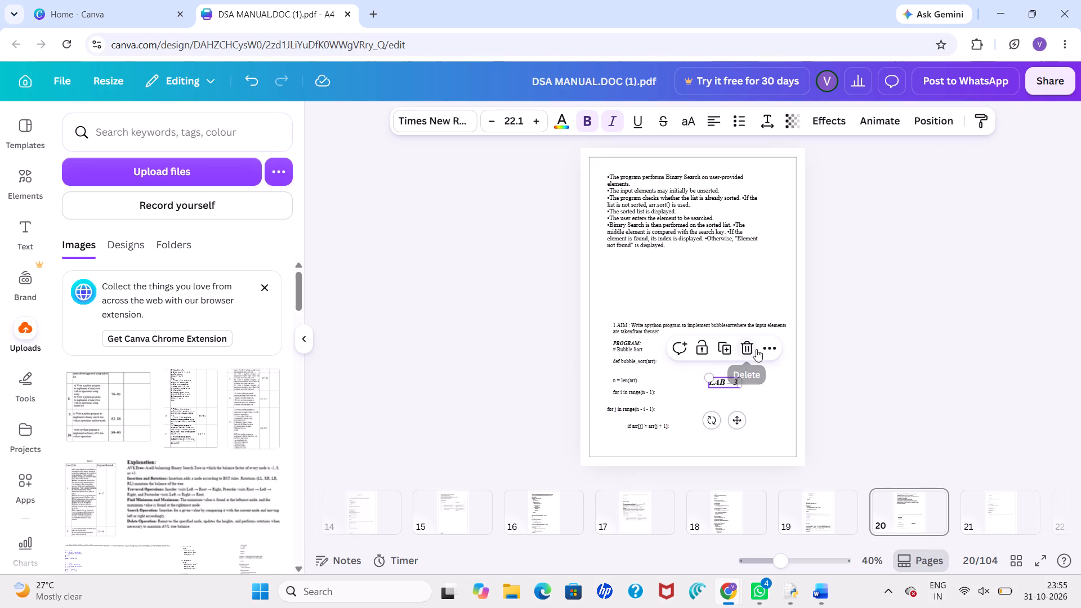
click(761, 348)
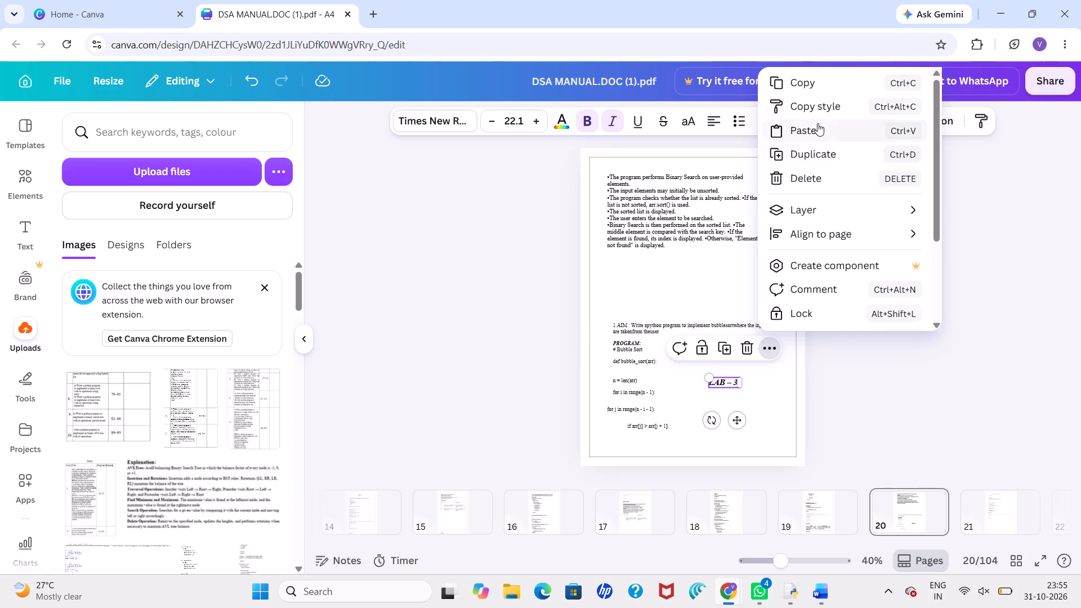
click(829, 74)
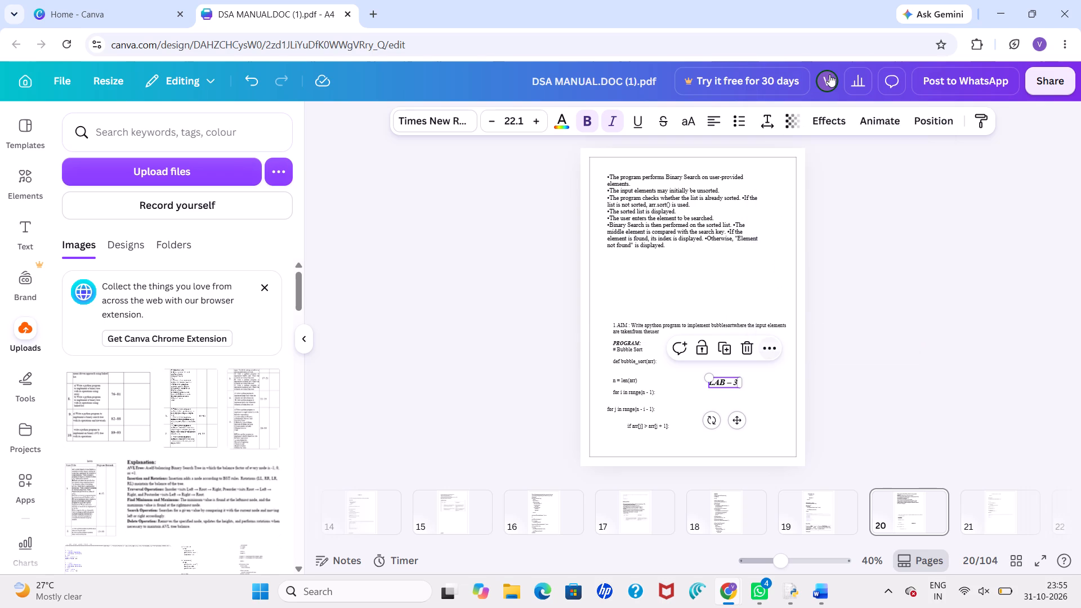
click(751, 342)
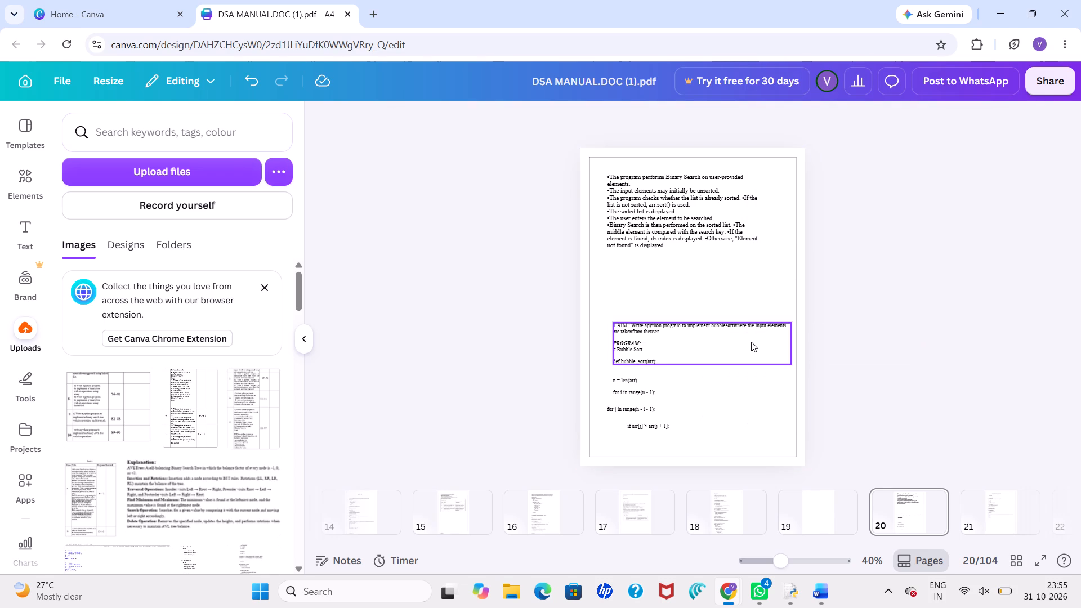
Delete the rectangular page border frame on page 21.
click(979, 508)
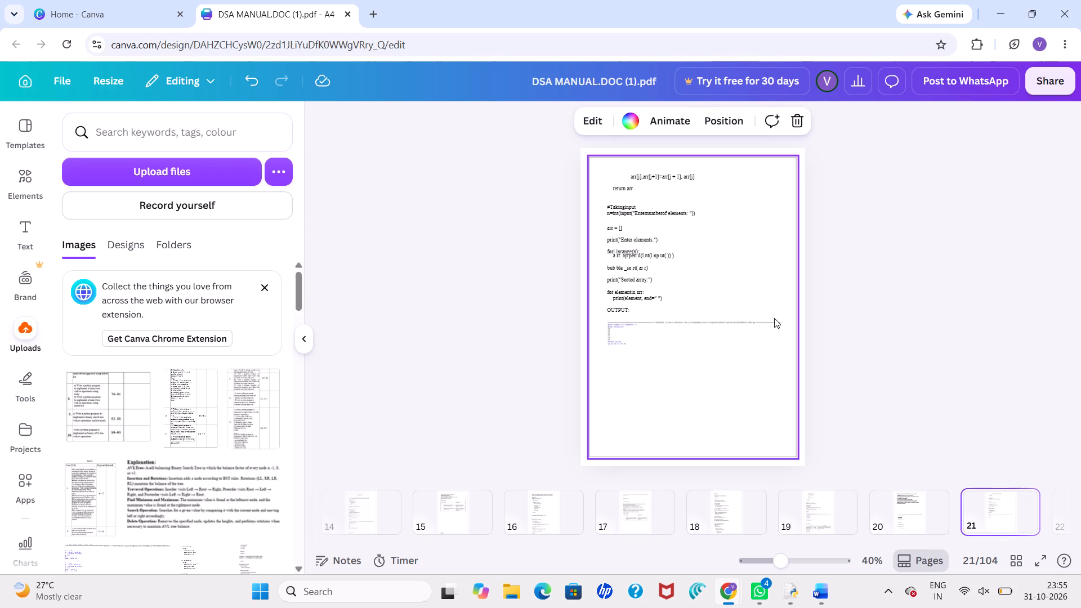
click(621, 340)
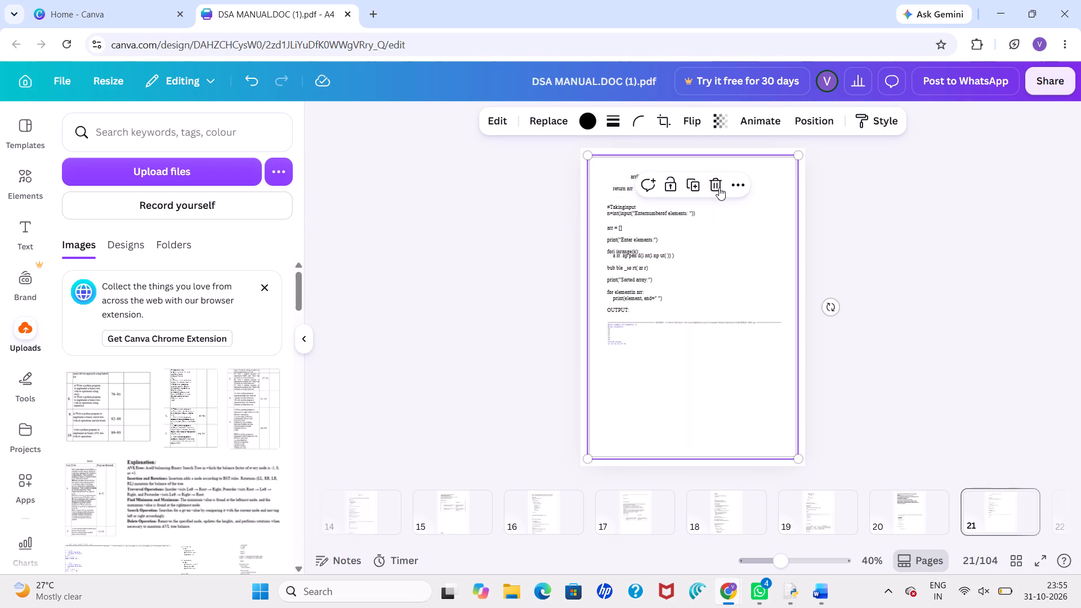
click(718, 186)
Move the output screenshot on page 21 down near the page bottom and place the "OUTPUT:" heading just above it.
click(674, 330)
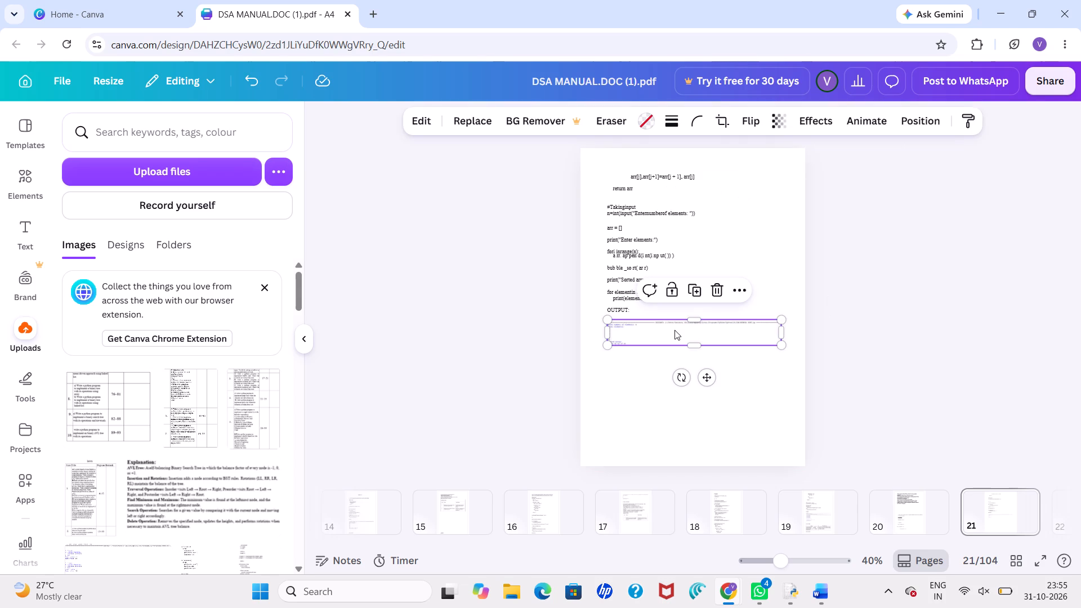
drag(674, 330, 667, 413)
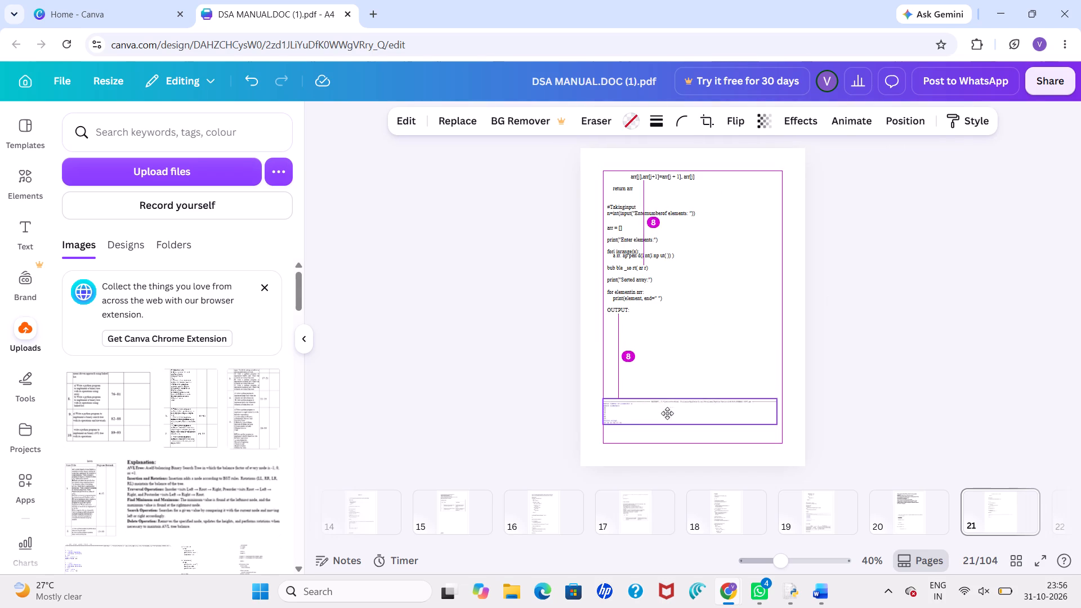
drag(667, 413, 668, 420)
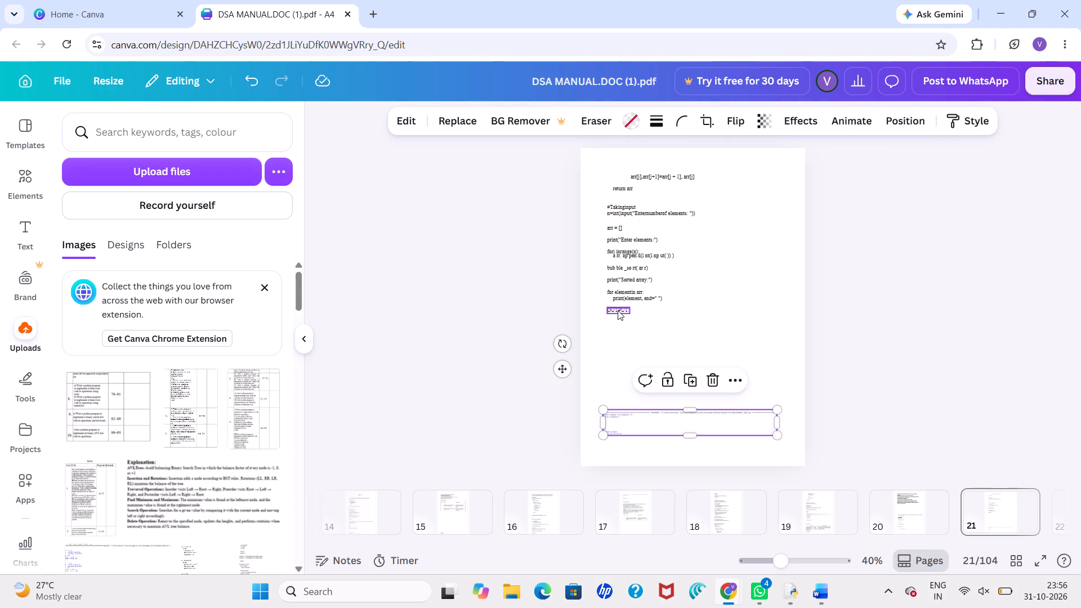
drag(618, 310, 614, 393)
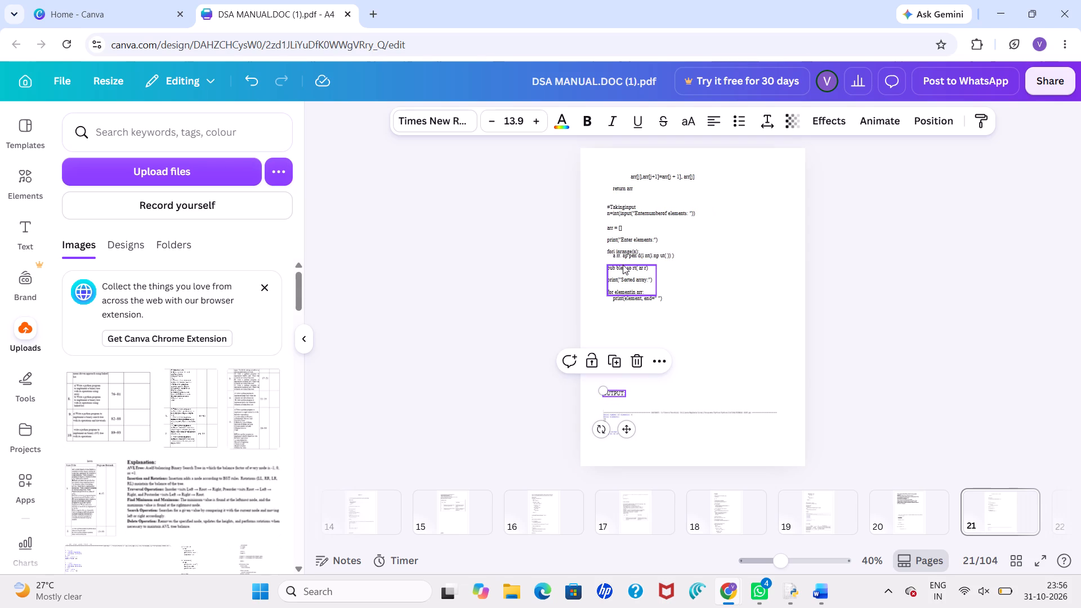
Move the "print(element, end=" ")" line on page 21 down to just above the "OUTPUT:" heading.
drag(623, 265, 616, 346)
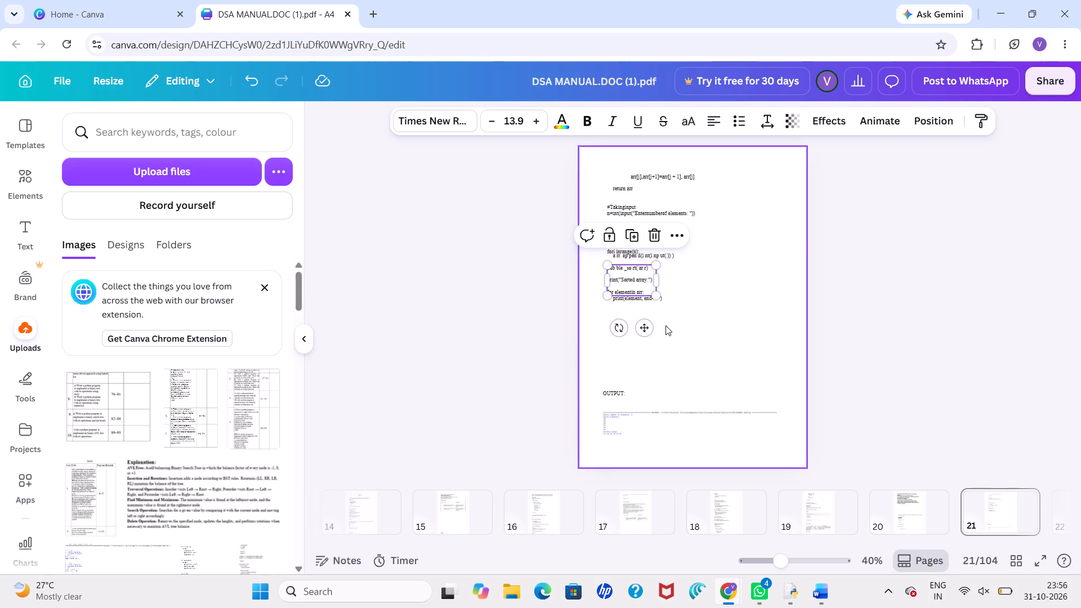
click(873, 227)
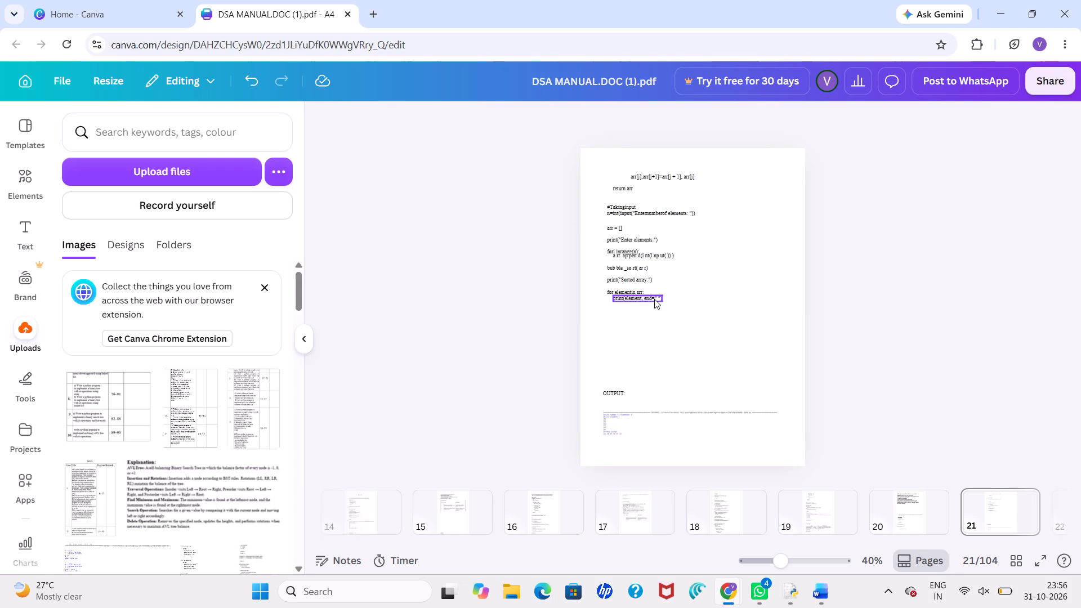
drag(654, 299, 644, 382)
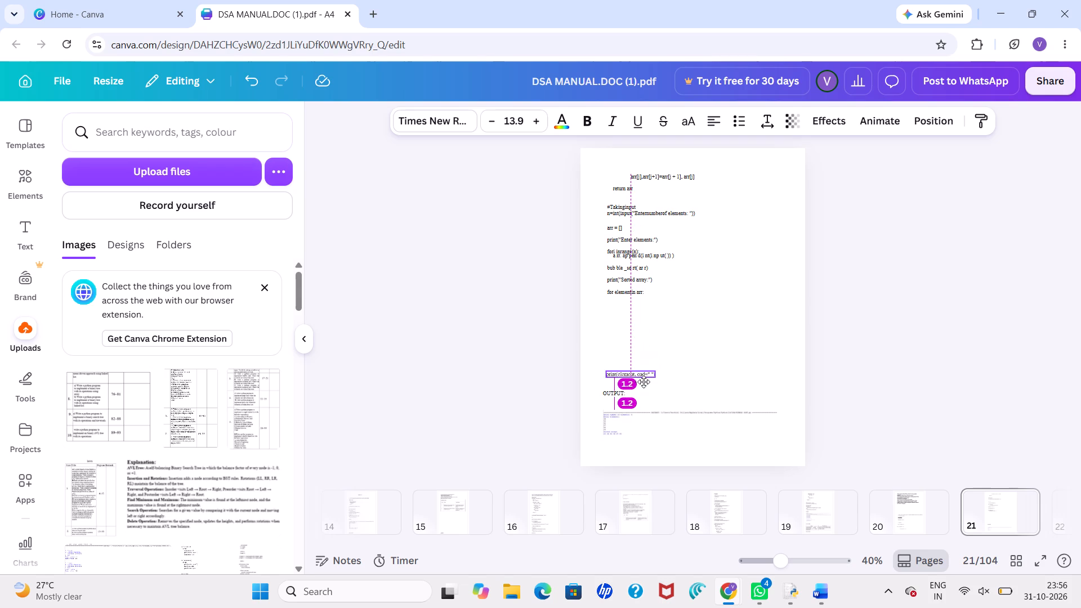
drag(644, 382, 644, 380)
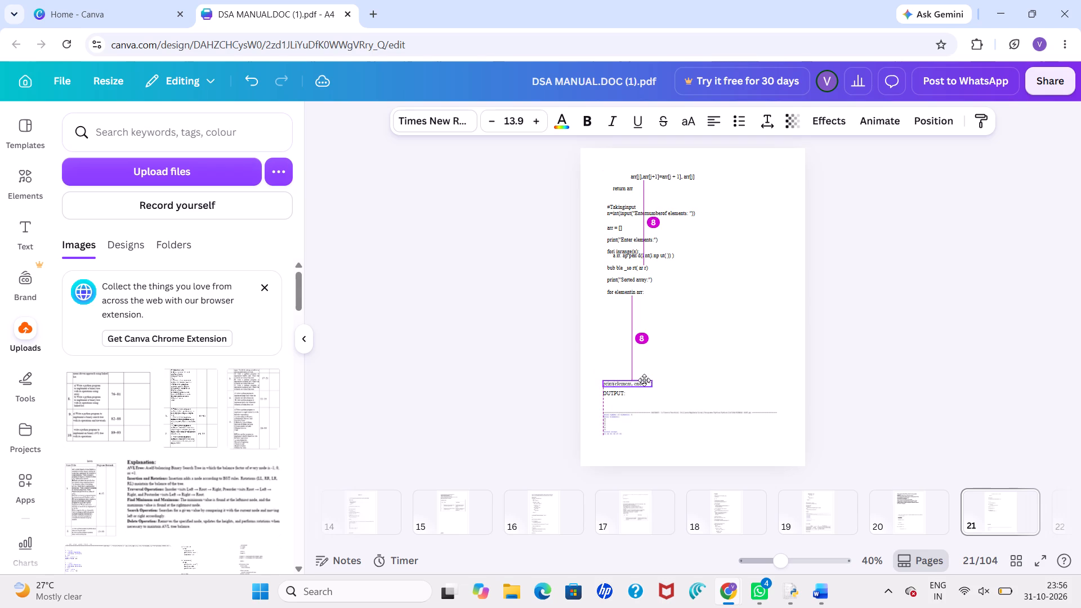
drag(644, 380, 645, 380)
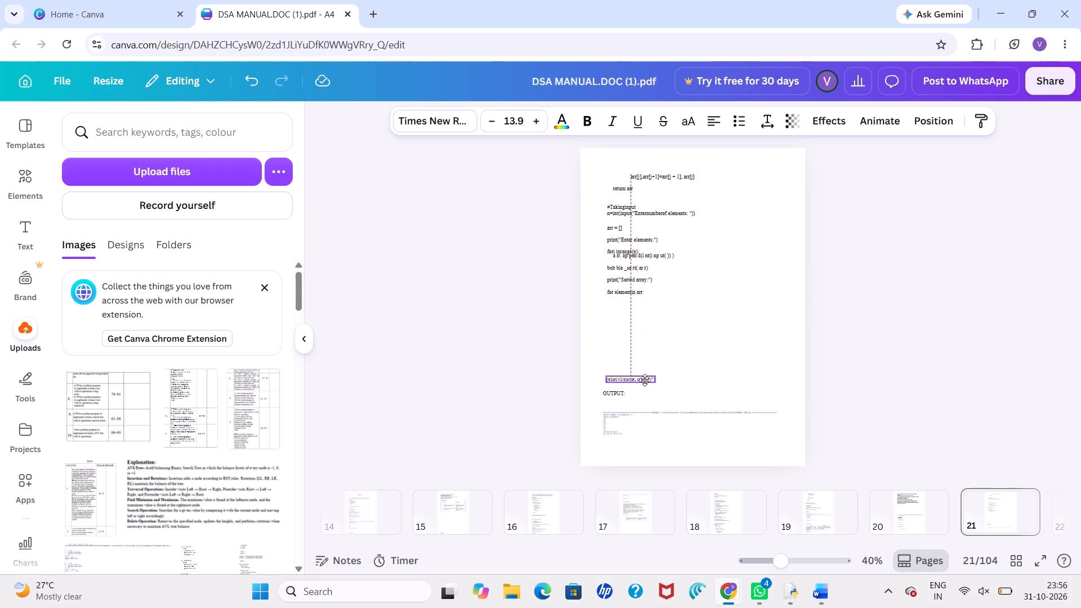
drag(645, 380, 646, 379)
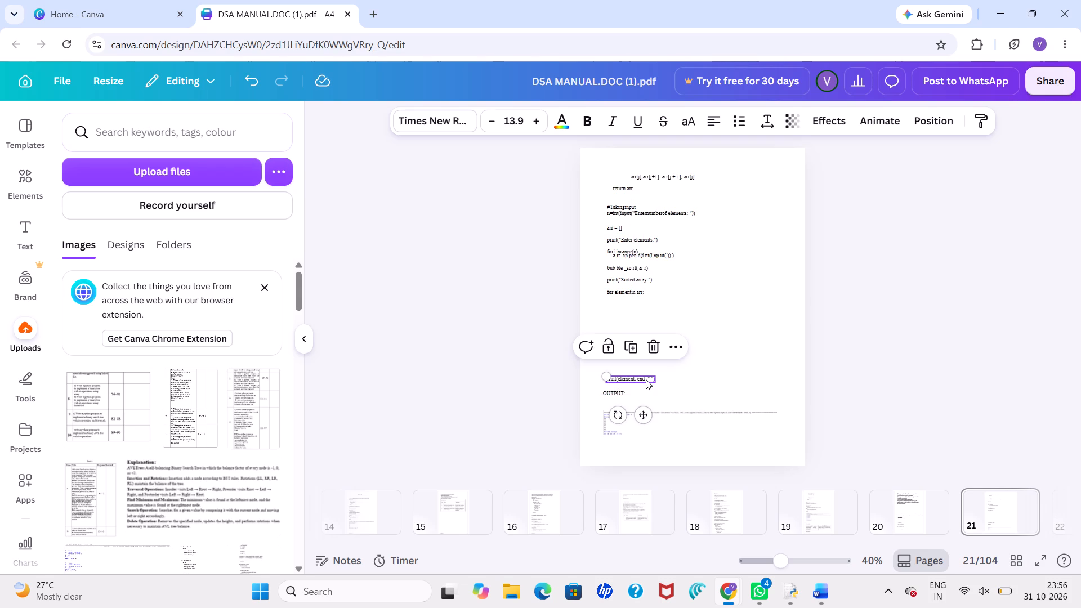
click(859, 225)
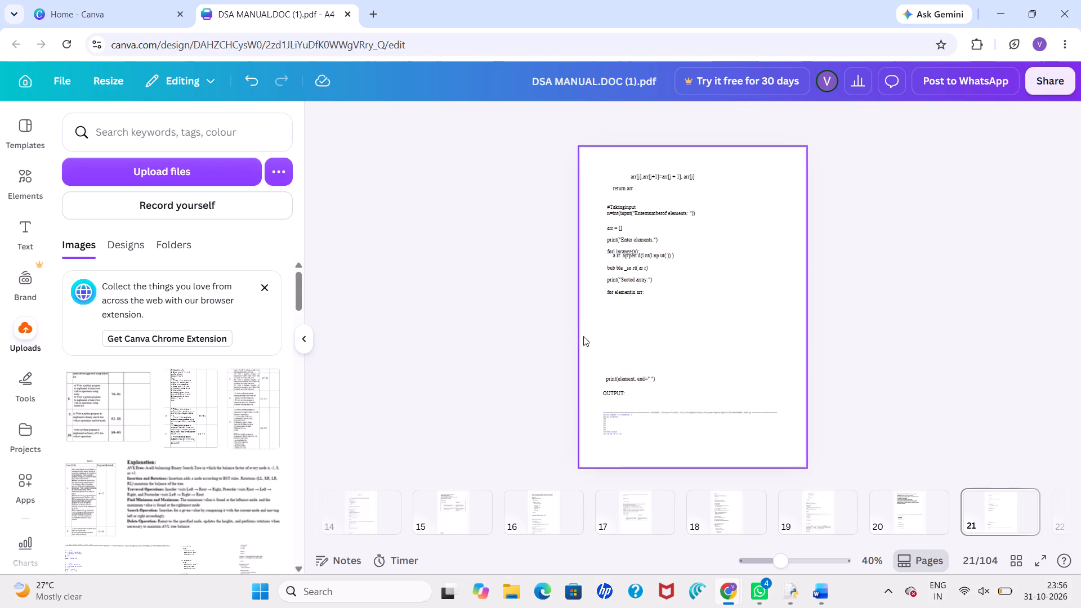
Move the block with the bubble_sort call, "Sorted array" print and for loop down to just above the "print(element" line.
drag(623, 269, 619, 307)
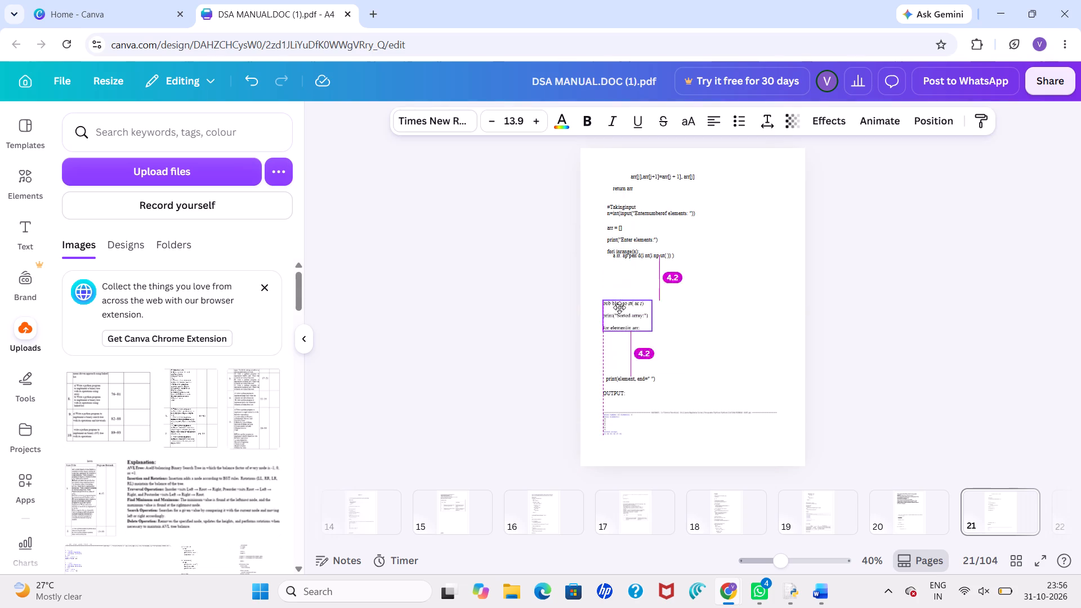
drag(619, 307, 621, 348)
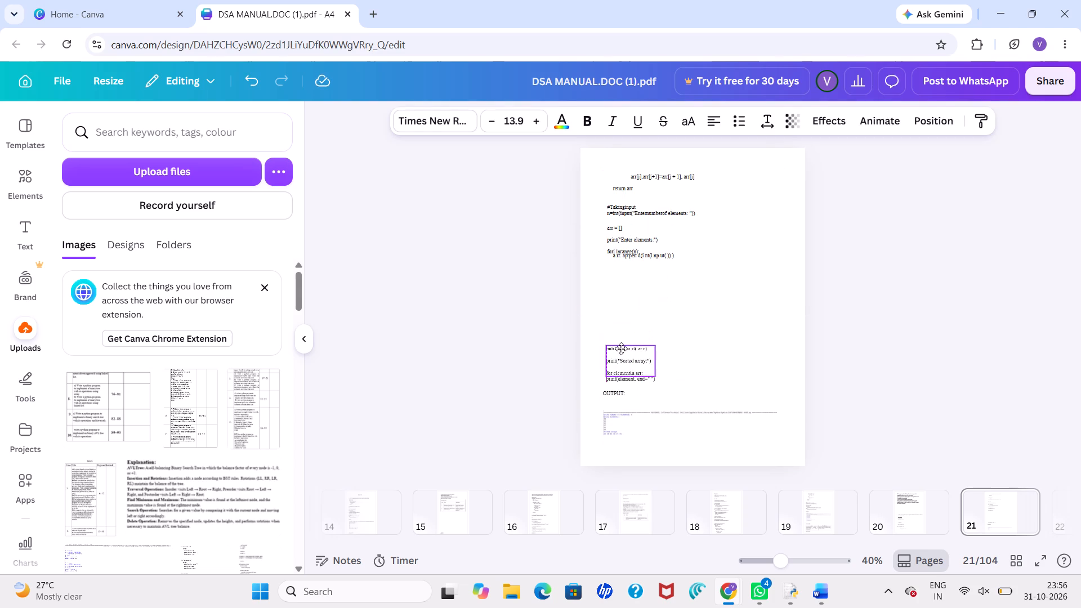
drag(621, 348, 622, 342)
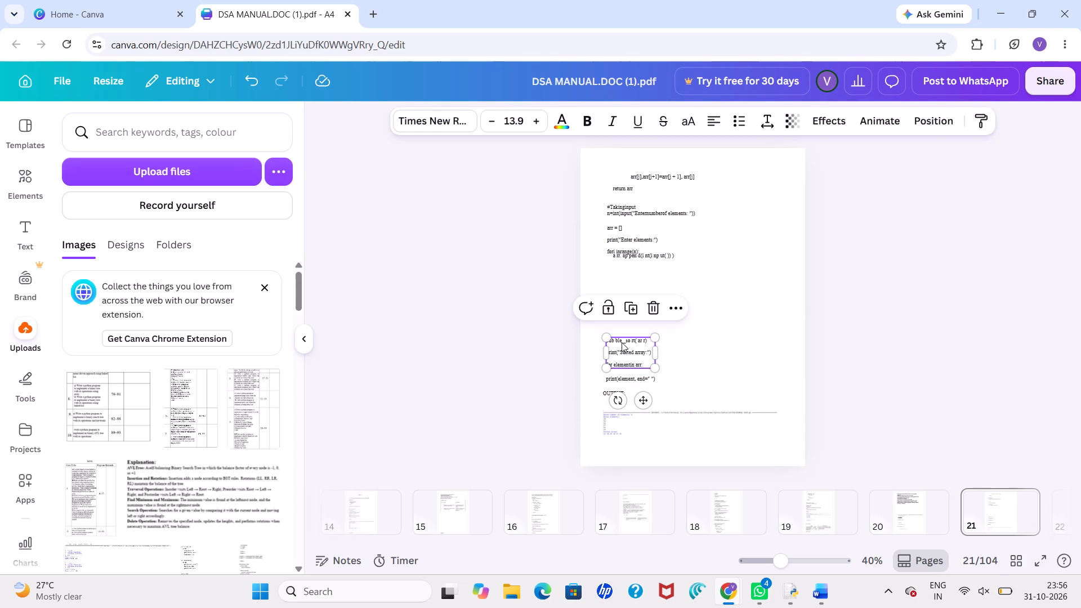
click(879, 272)
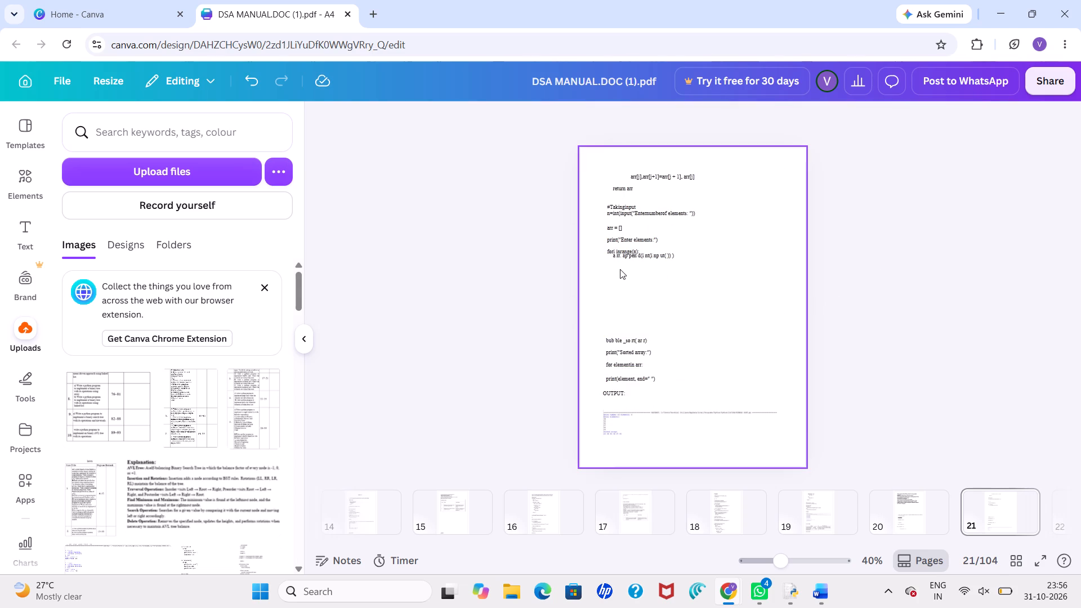
Move the arr.append input line on page 21 down to just above the bubble_sort call.
drag(636, 255, 636, 261)
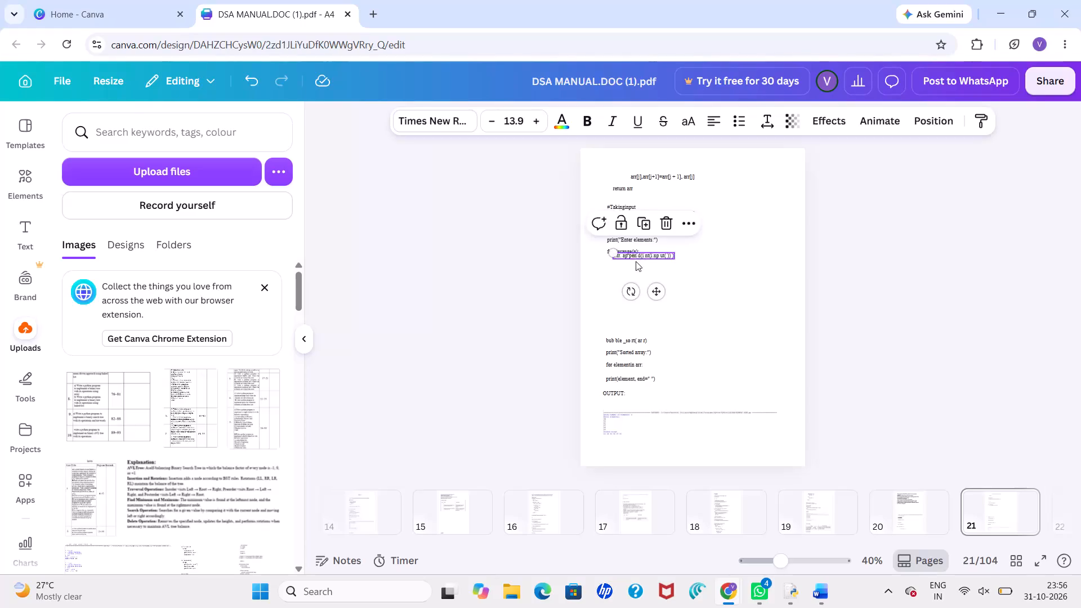
drag(636, 261, 629, 328)
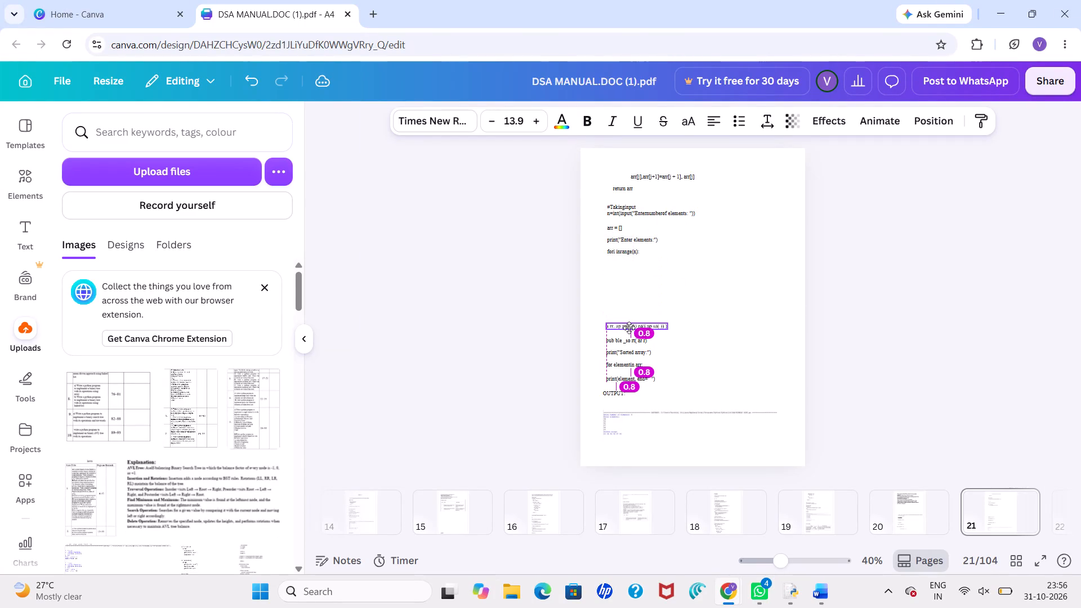
drag(629, 328, 629, 325)
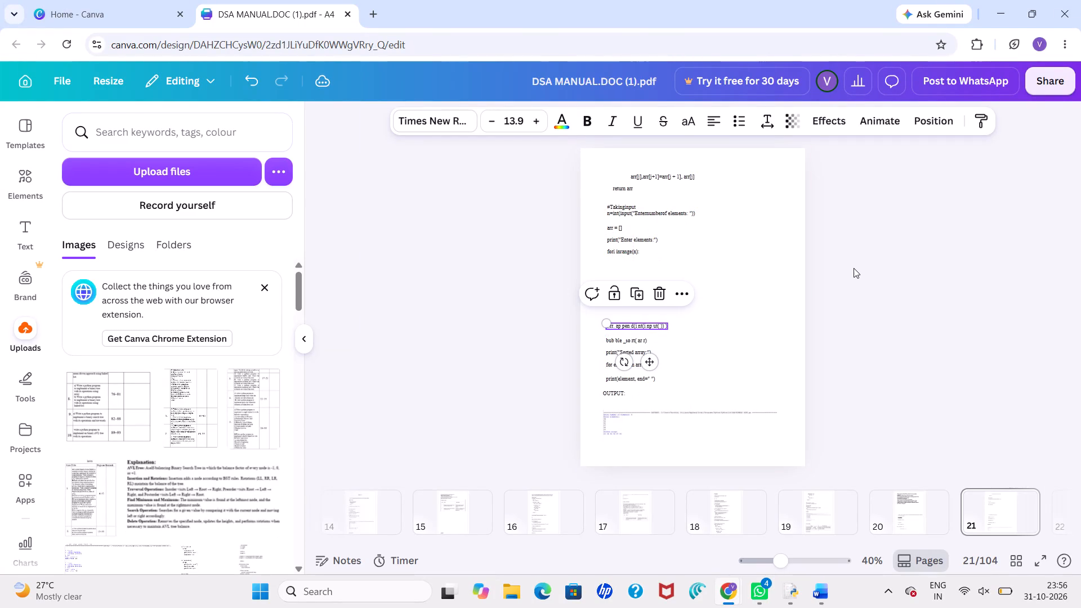
click(854, 268)
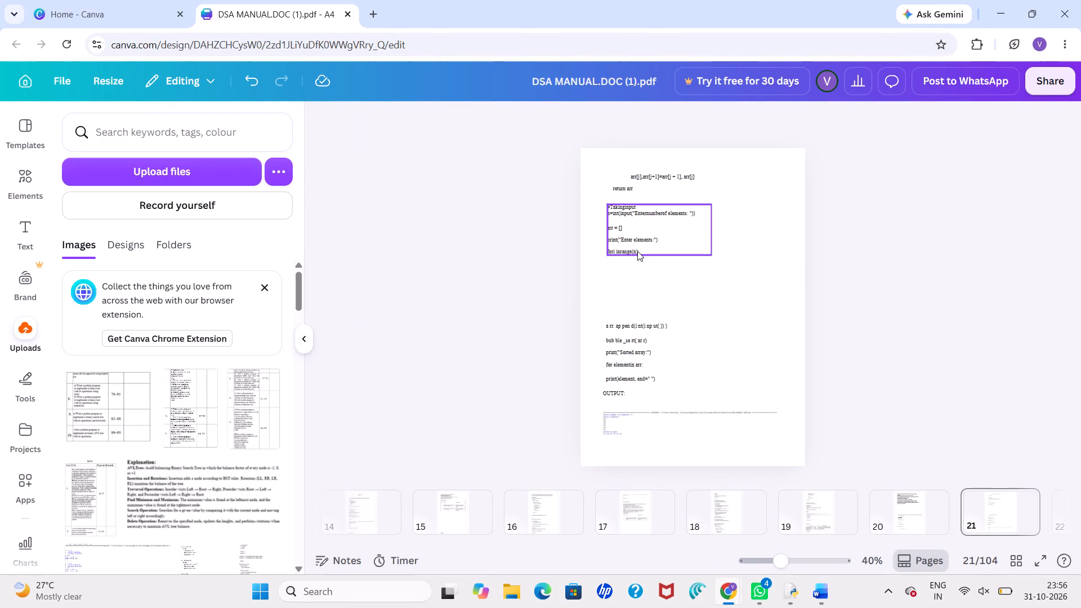
Move the "#Taking input" block on page 21, ending with the range(n) loop line, down to just above the append line.
drag(637, 251, 633, 313)
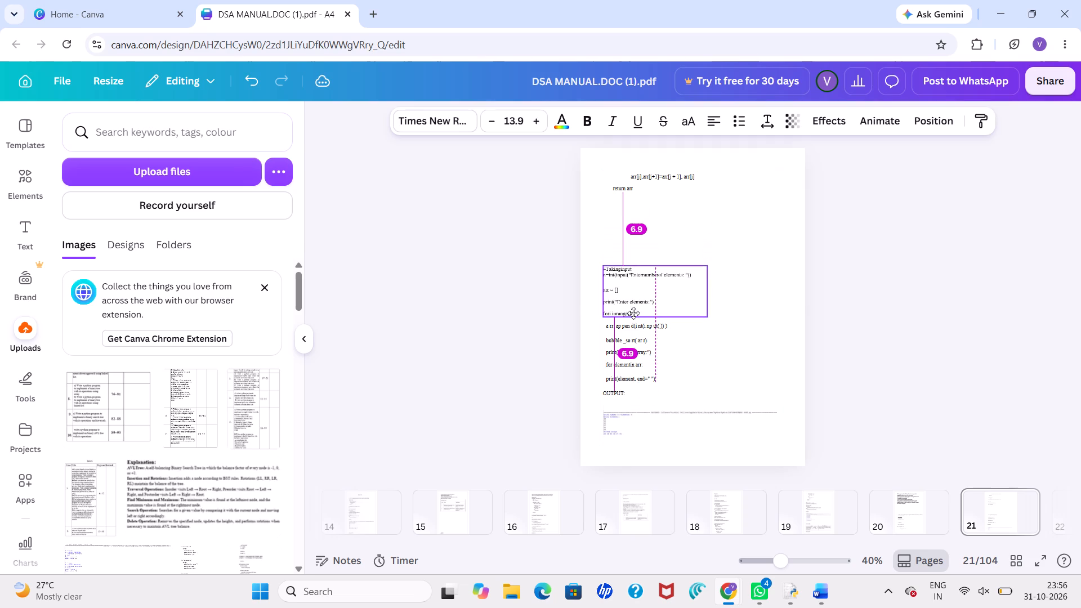
drag(633, 313, 636, 317)
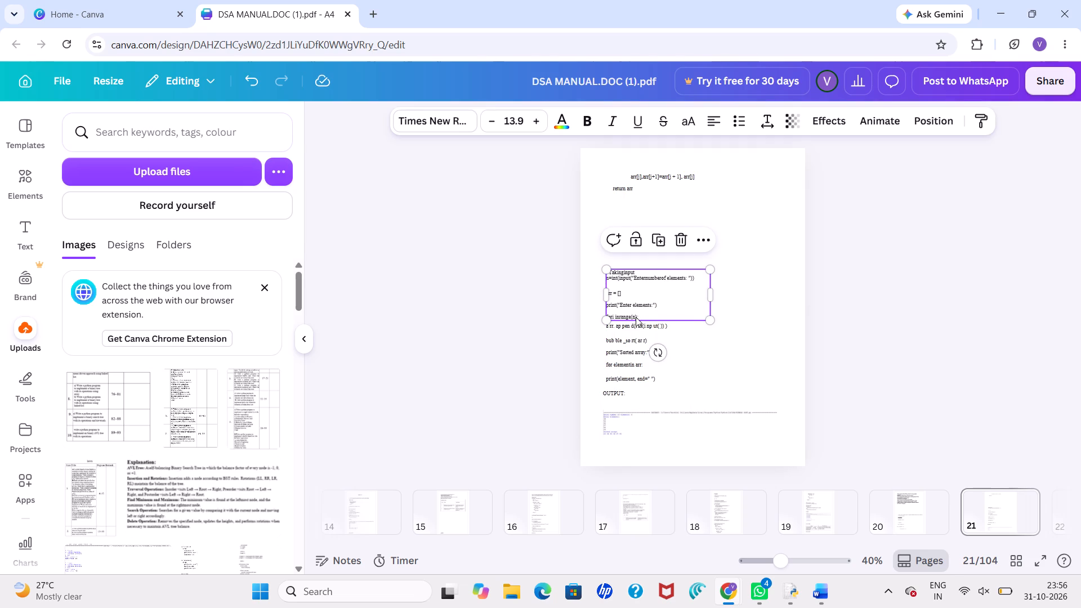
click(864, 199)
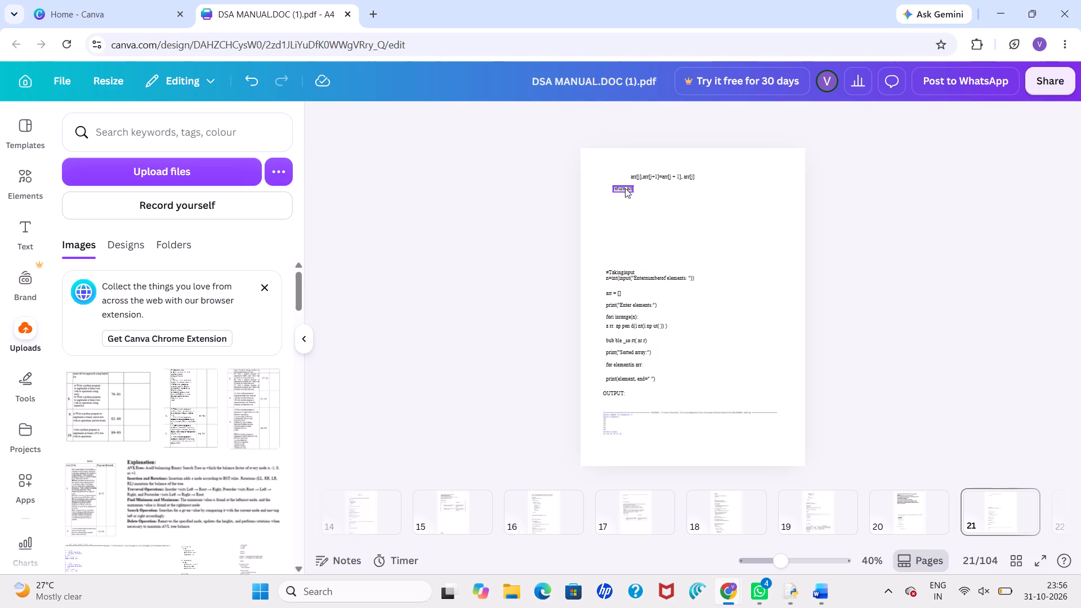
Move the "return arr" line and the arr[j] swap line down so they stack directly above the "#Taking input" block.
drag(625, 188, 619, 262)
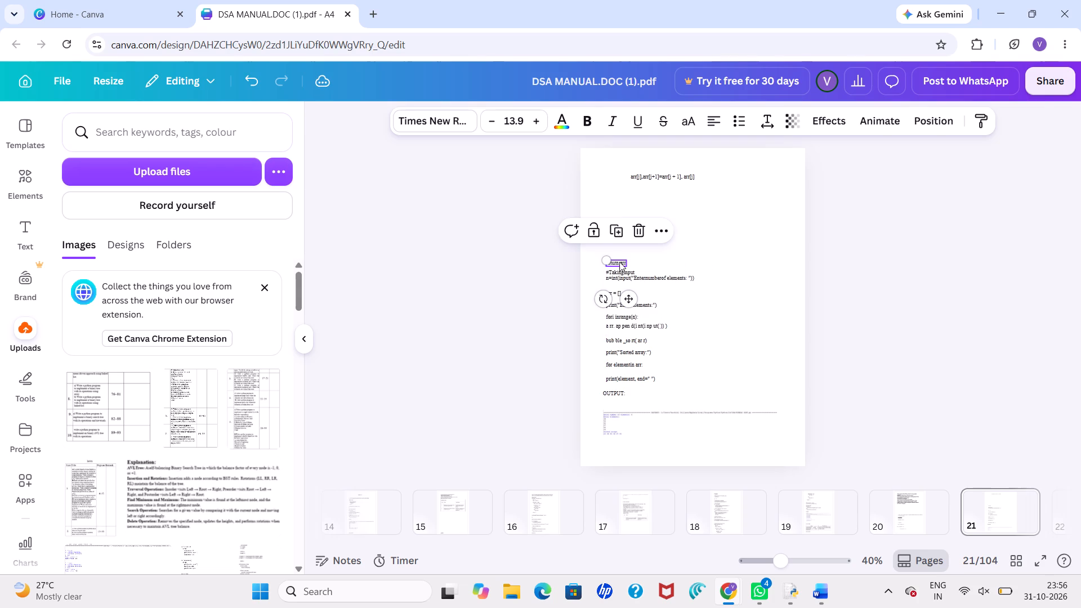
click(856, 180)
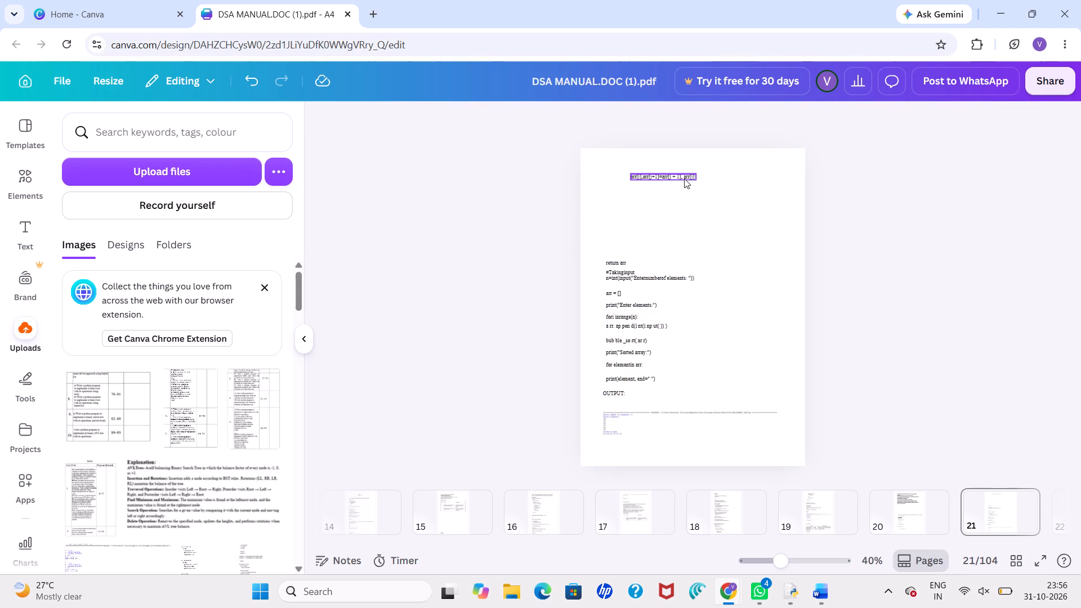
drag(684, 174, 656, 244)
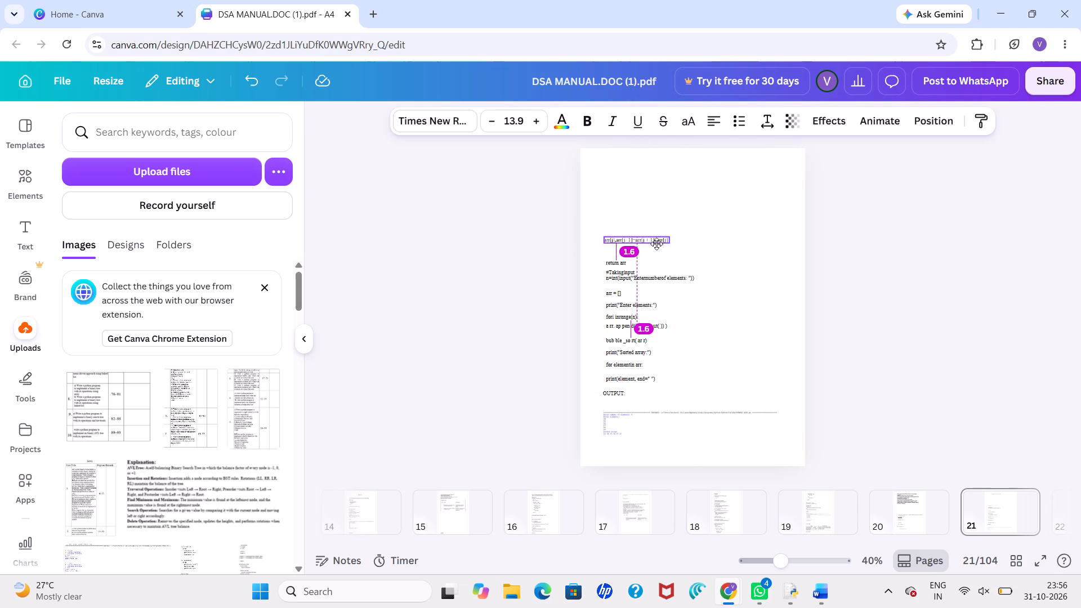
drag(656, 244, 660, 251)
click(906, 172)
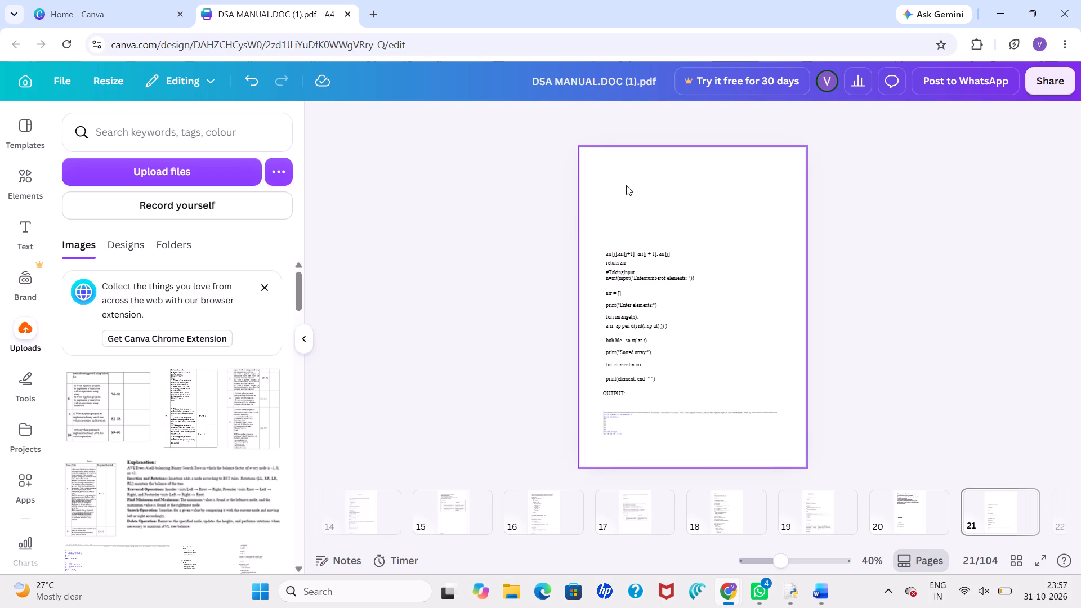
Add a text box at the top of page 21 and paste the copied "LAB – 3" heading in place of its placeholder text.
click(34, 234)
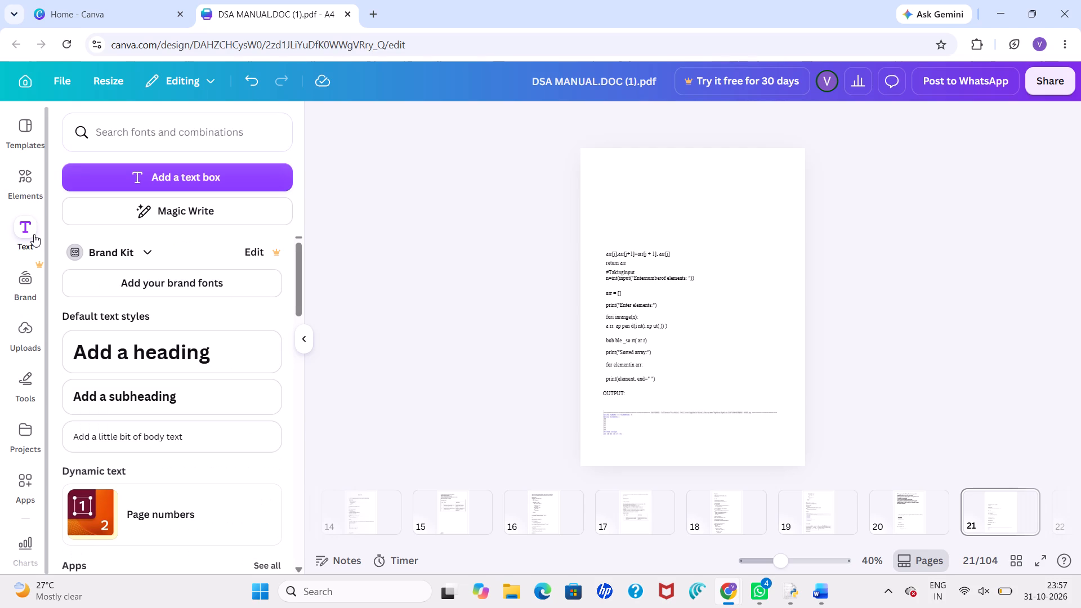
click(102, 164)
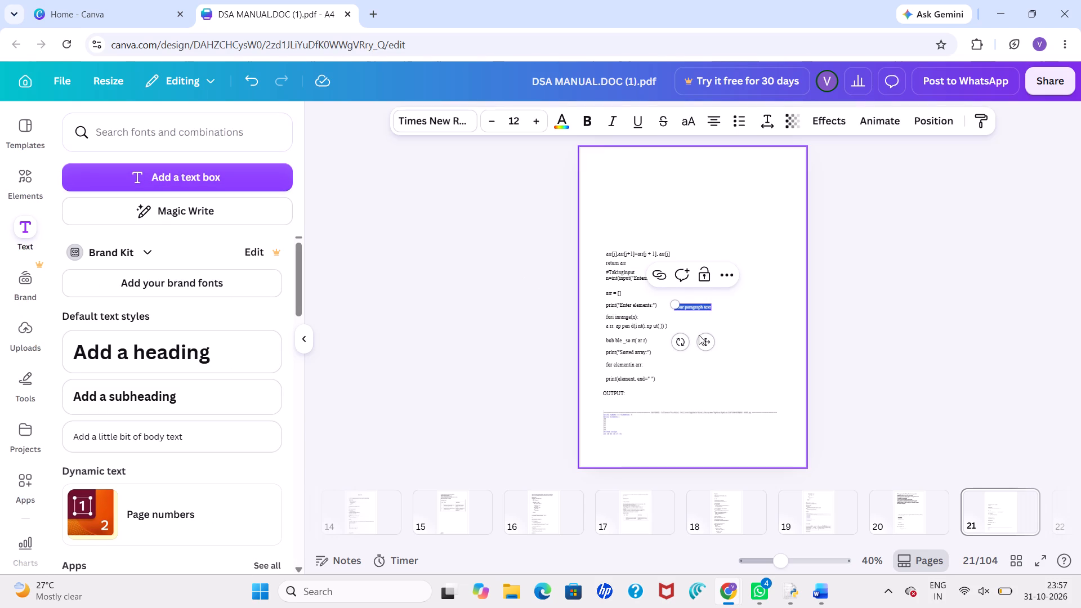
drag(703, 338, 689, 231)
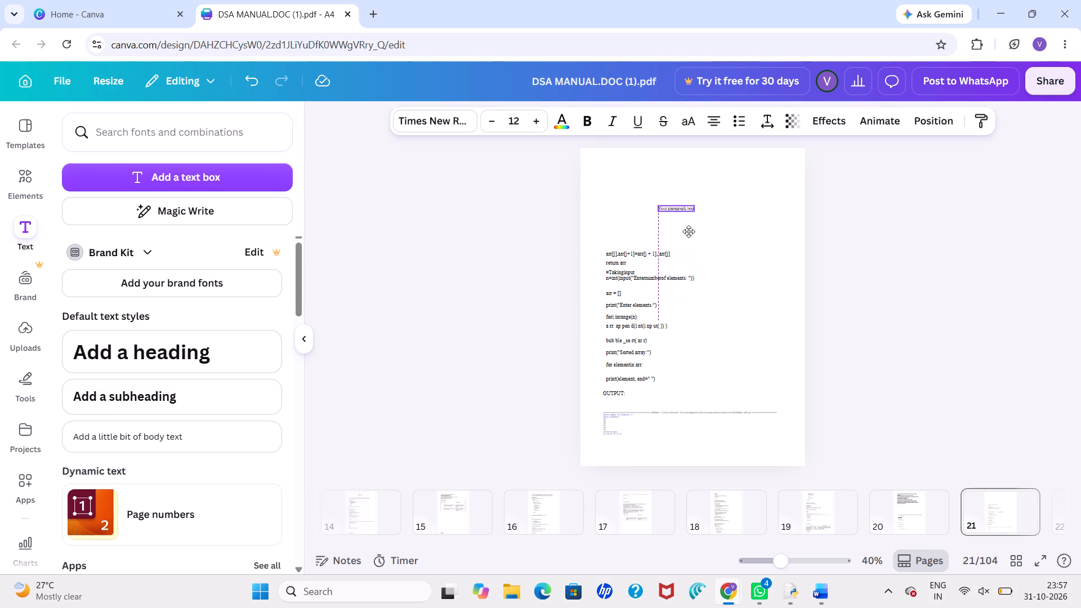
drag(689, 231, 678, 195)
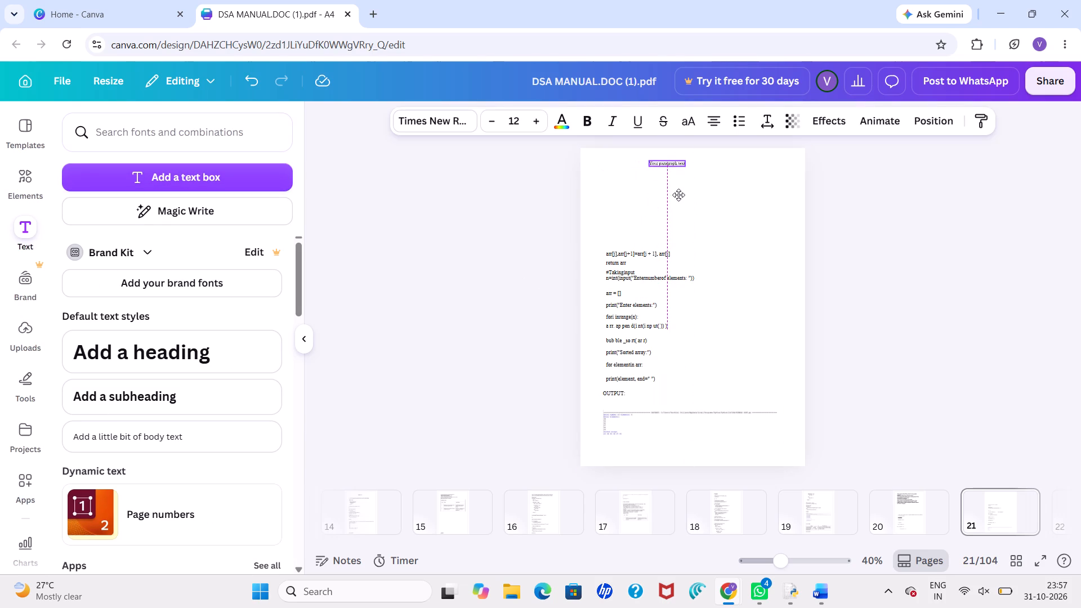
drag(678, 195, 688, 196)
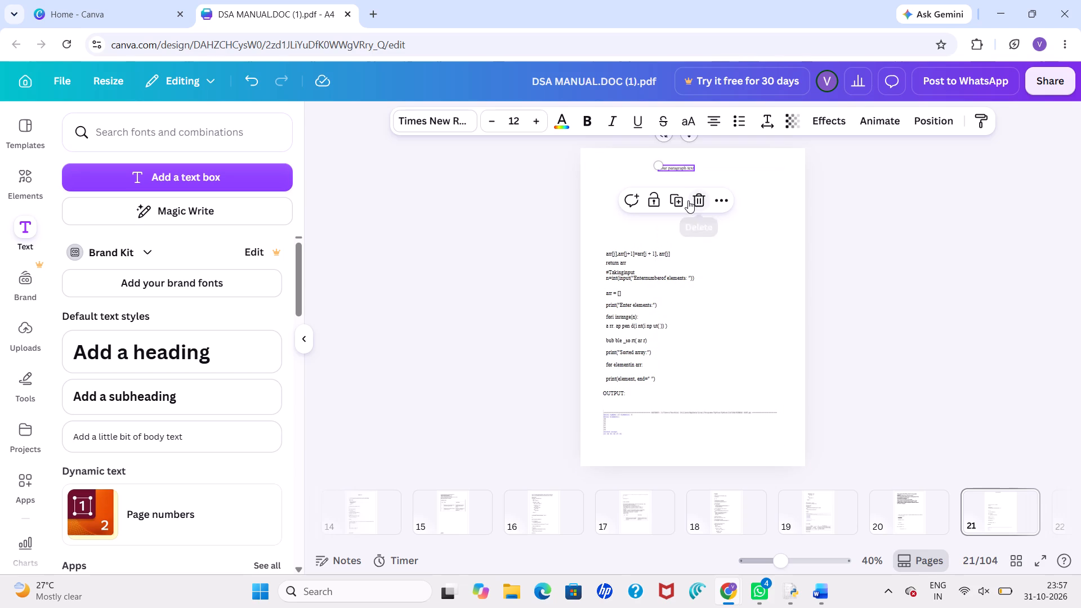
double_click(690, 167)
key(BackSpace)
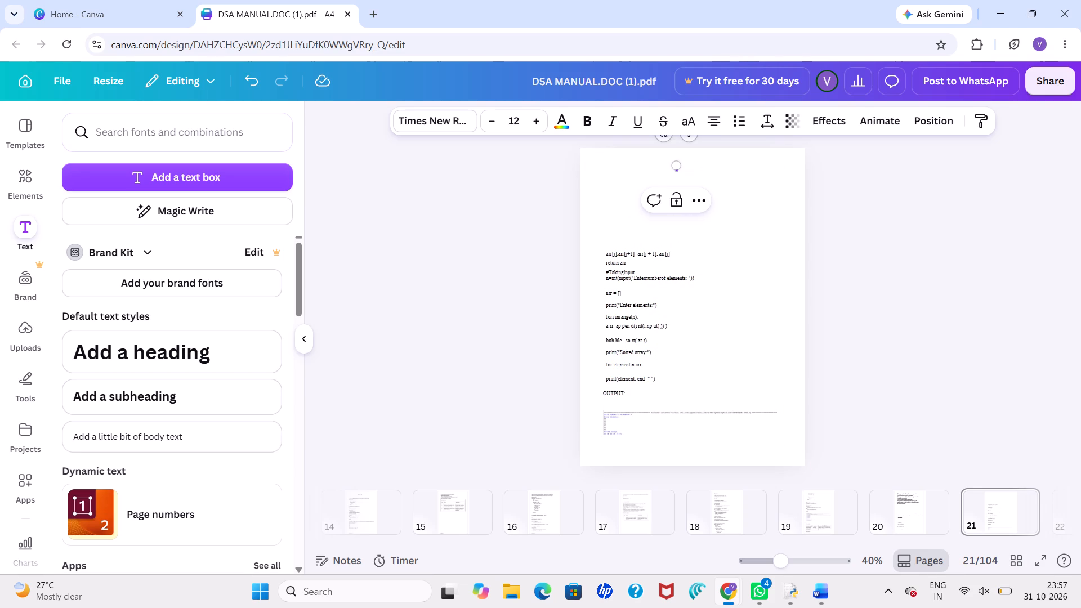
key(ctrl+v)
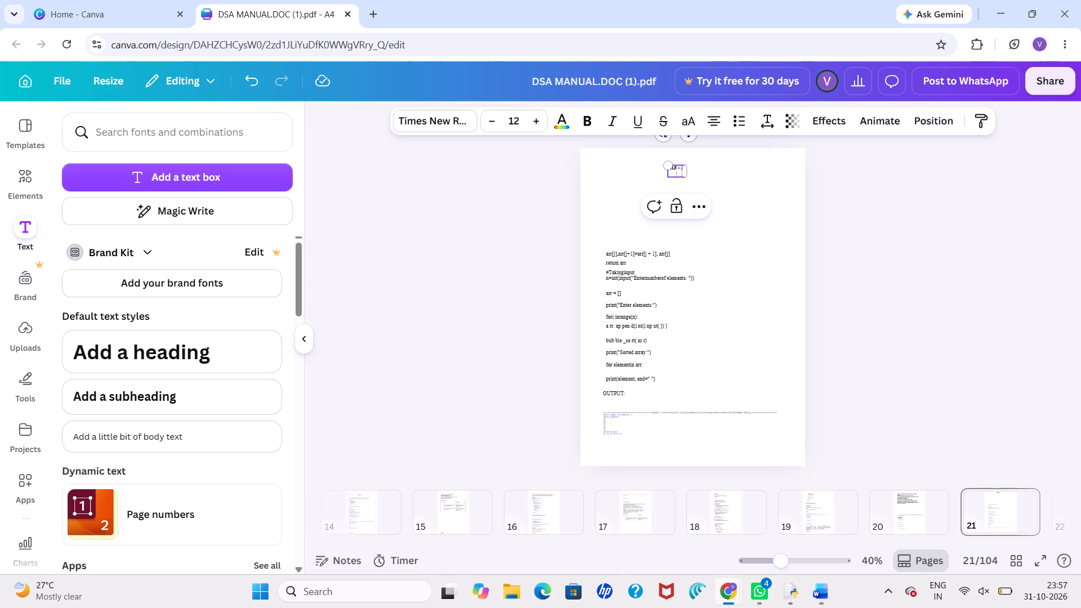
Increase the "LAB – 3" heading's font size to 22.
triple_click(534, 118)
click(534, 118)
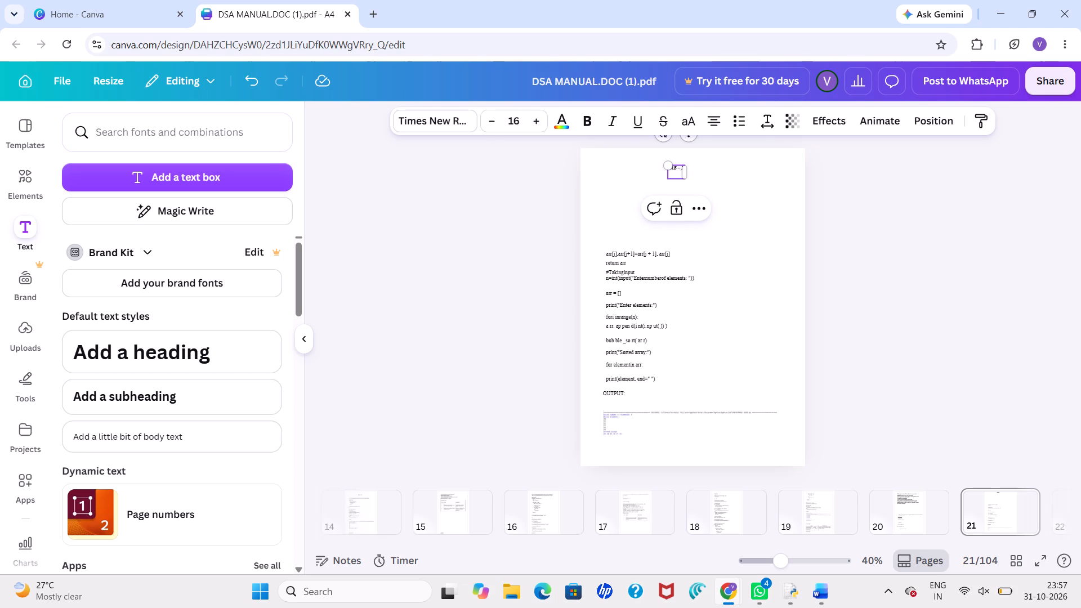
drag(681, 170, 671, 167)
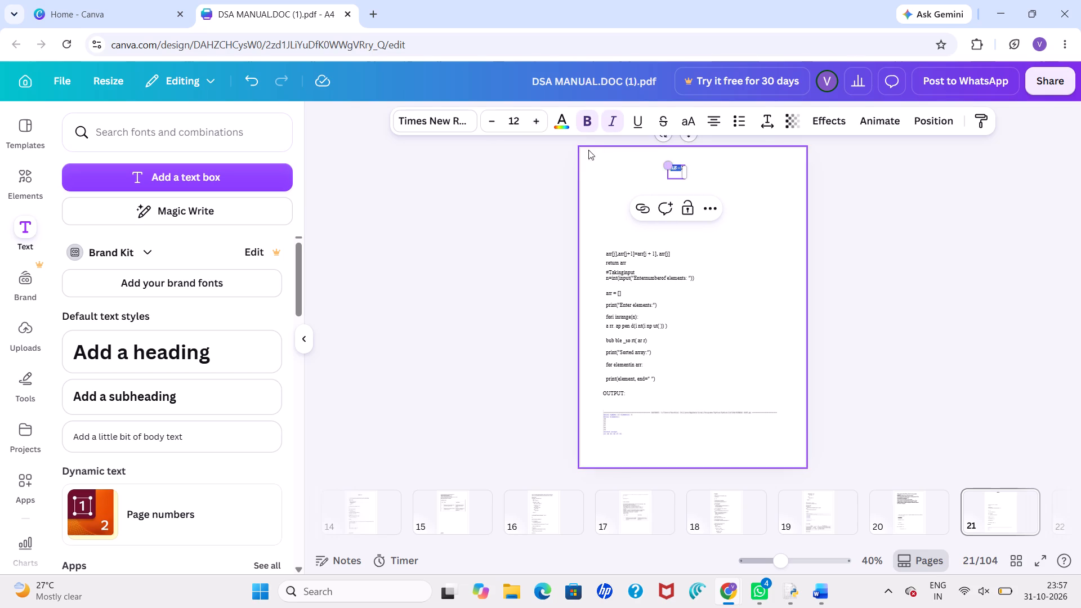
click(536, 115)
triple_click(536, 115)
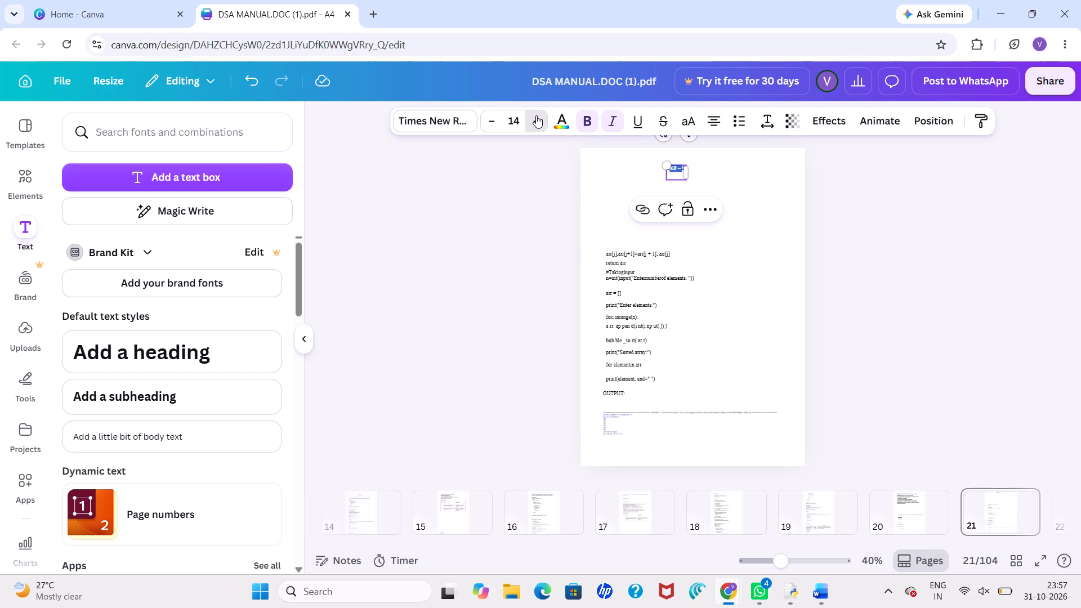
triple_click(536, 115)
triple_click(536, 115)
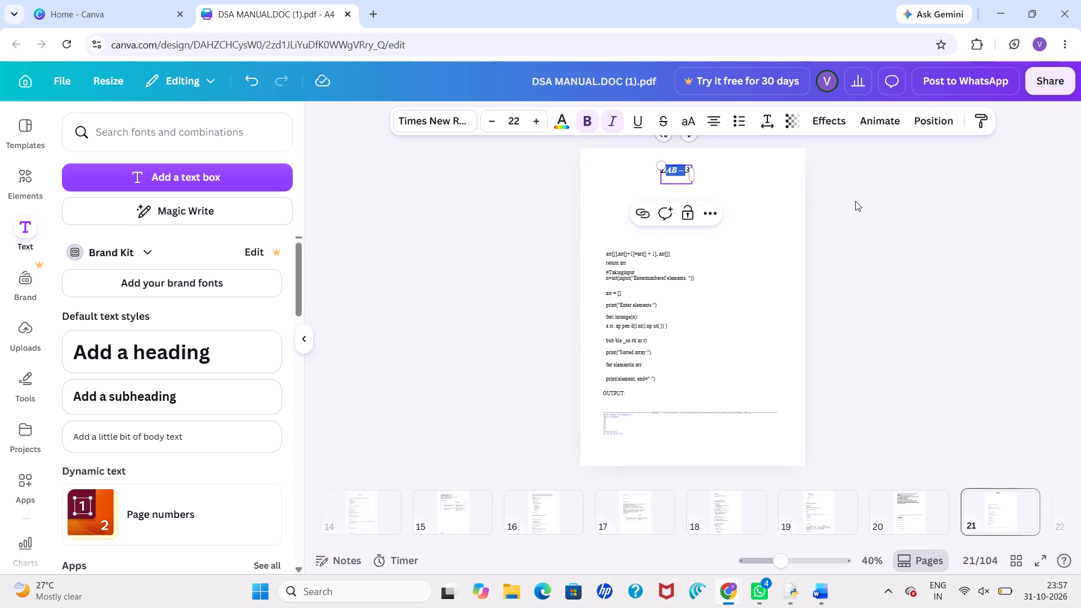
click(855, 201)
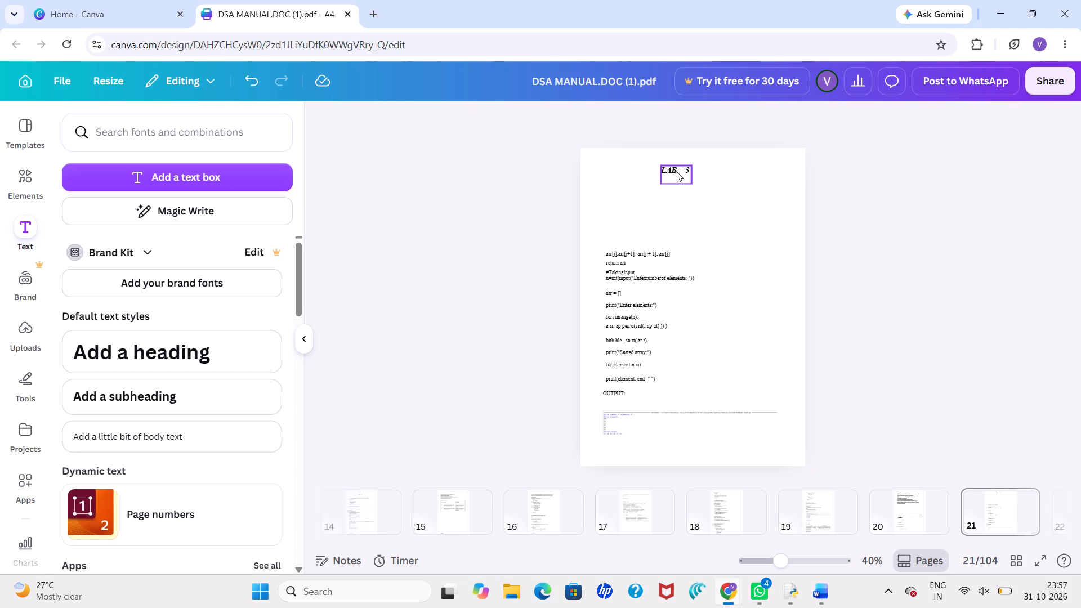
Nudge the "LAB – 3" heading slightly higher, at the top of page 21.
click(677, 172)
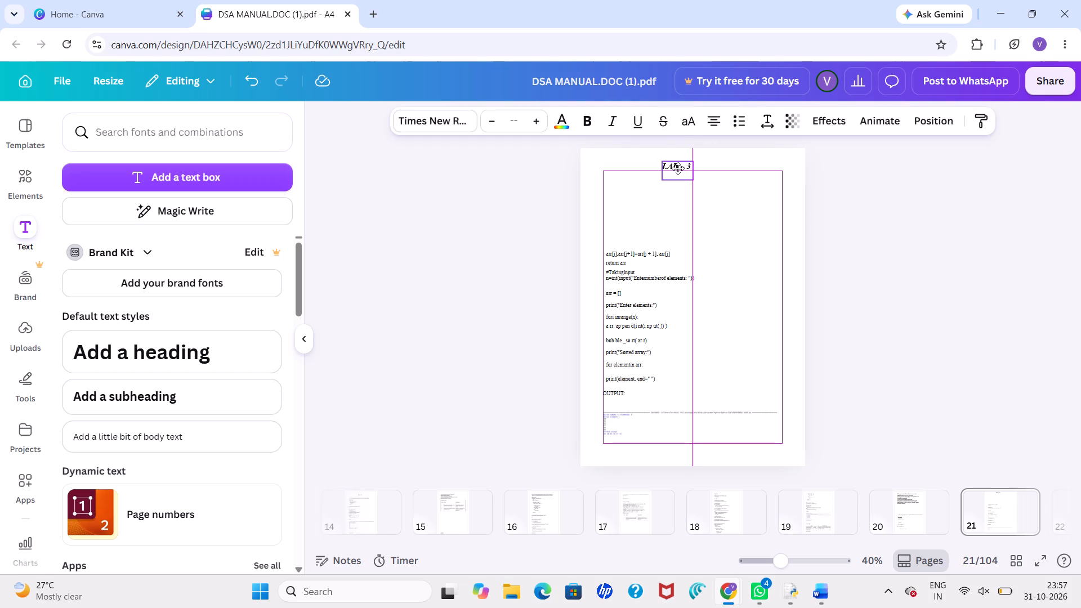
click(881, 187)
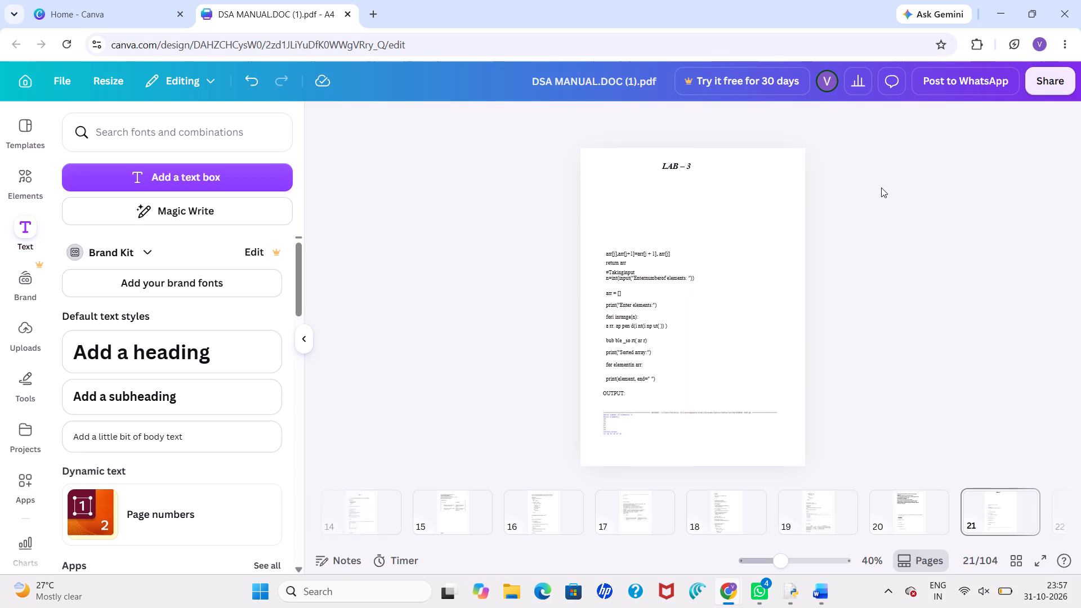
Copy the bubble sort AIM and PROGRAM text block on page 20 and delete it from that page.
click(914, 503)
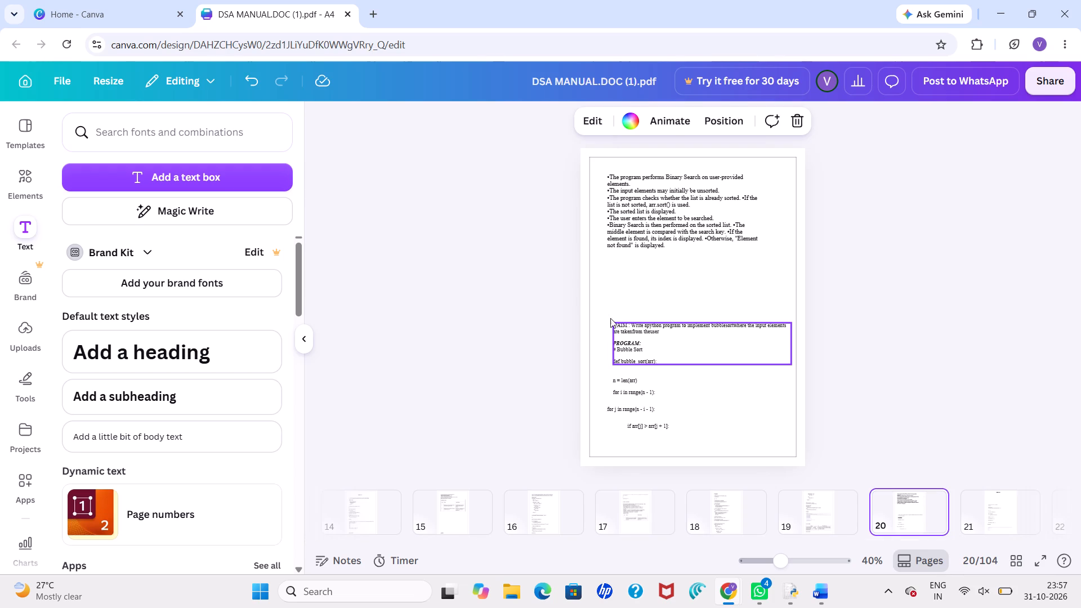
drag(617, 323, 751, 297)
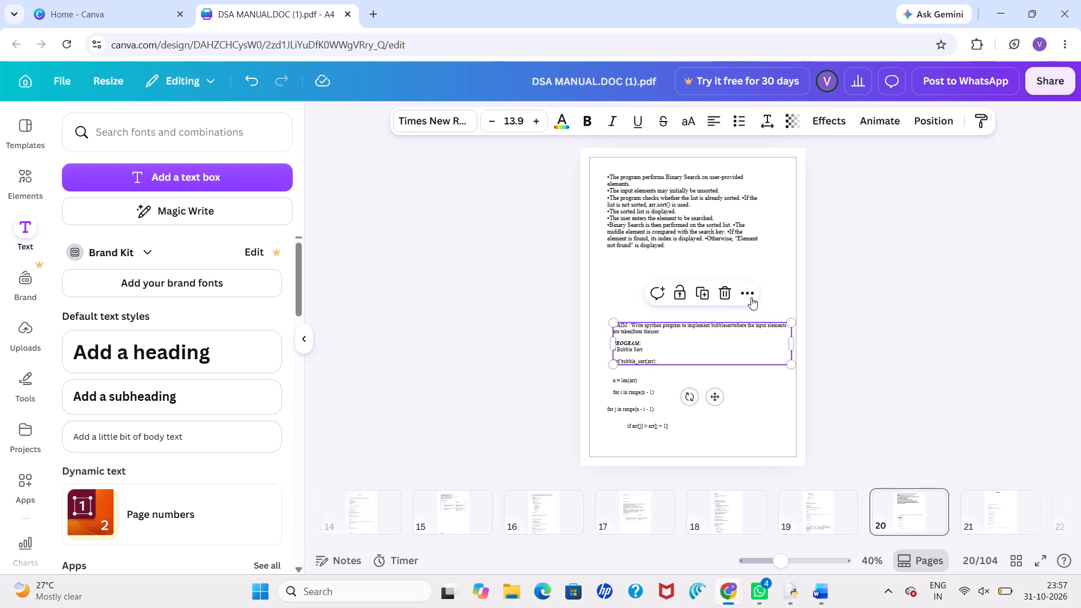
drag(751, 297, 751, 296)
click(751, 296)
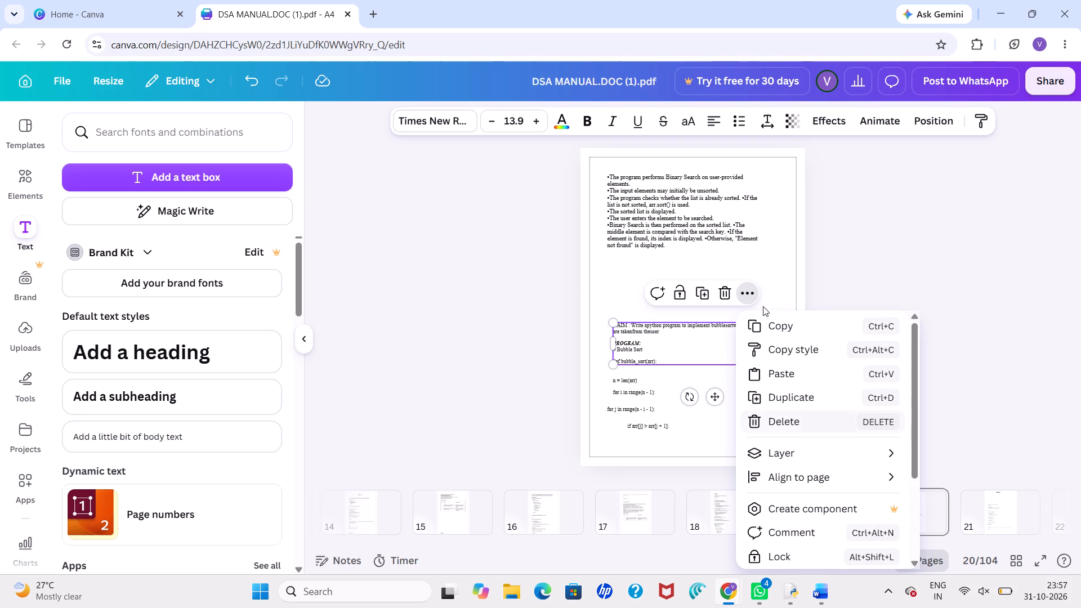
click(775, 317)
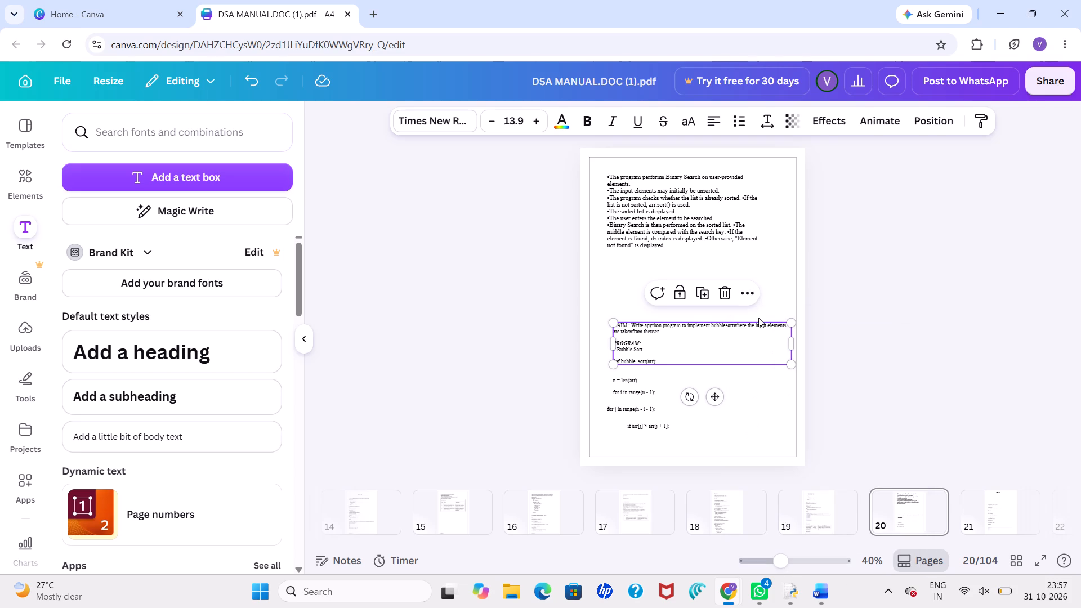
click(723, 282)
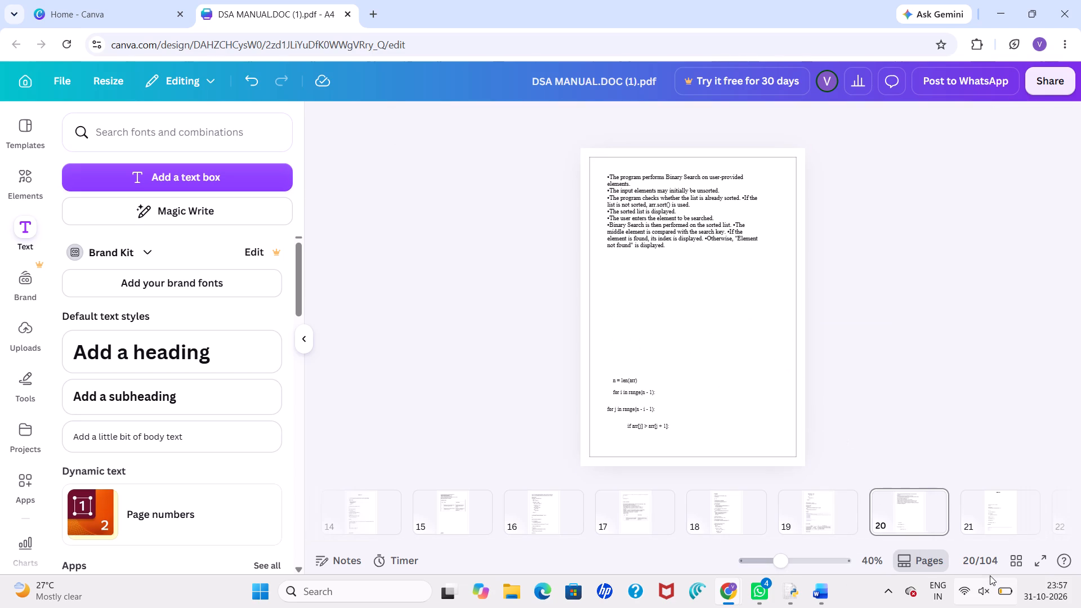
click(999, 513)
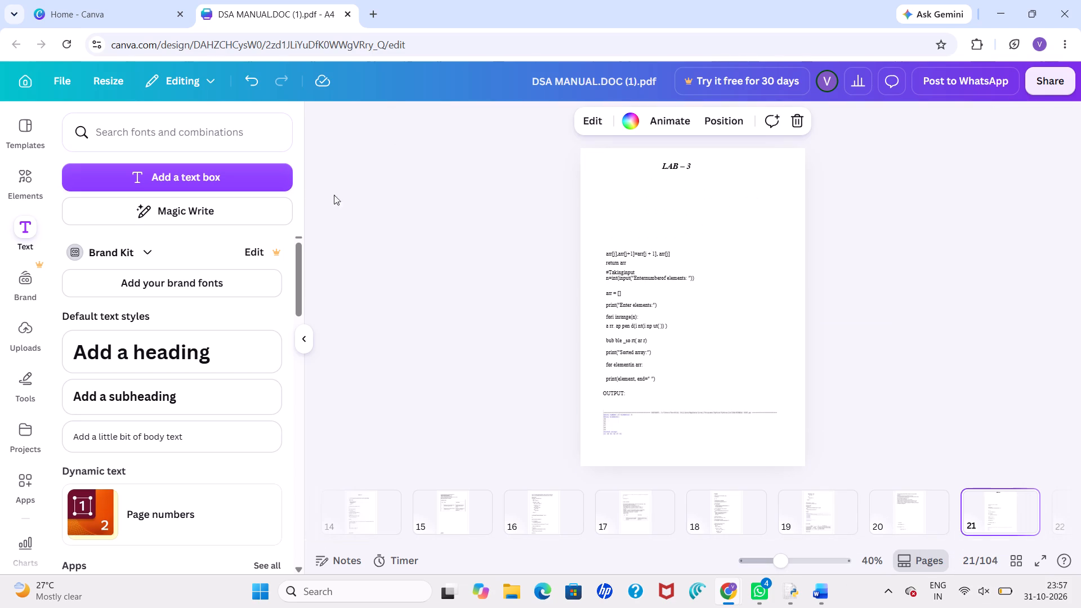
click(257, 171)
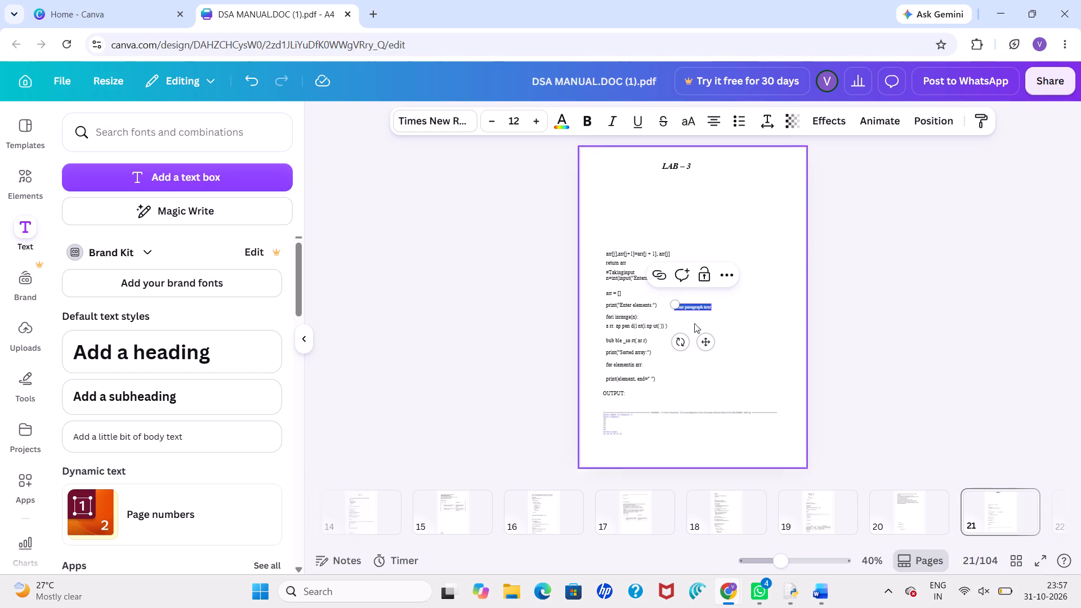
drag(701, 306, 671, 231)
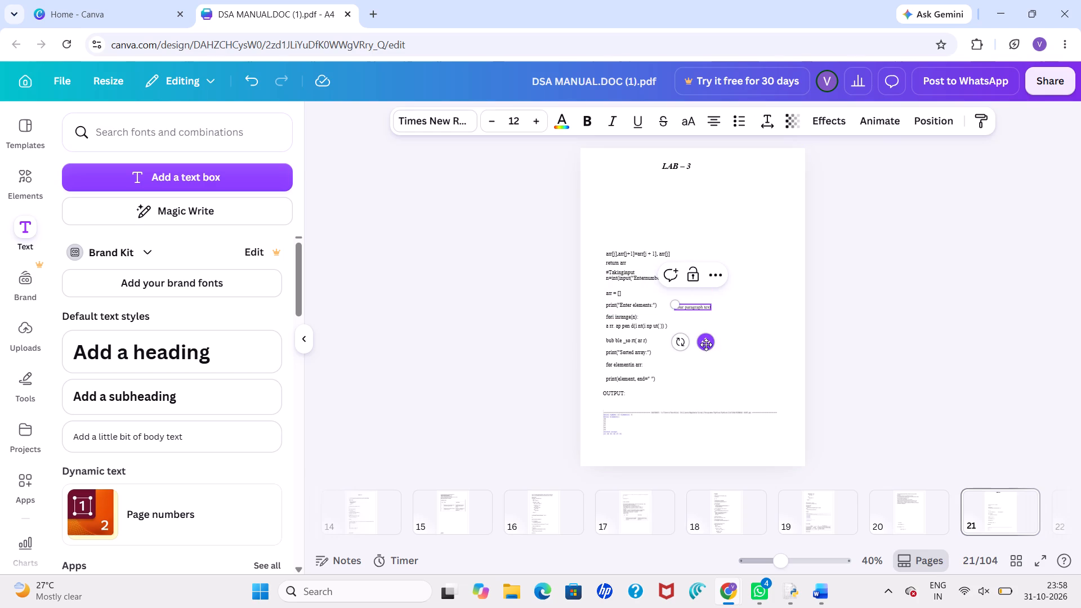
drag(706, 345, 633, 221)
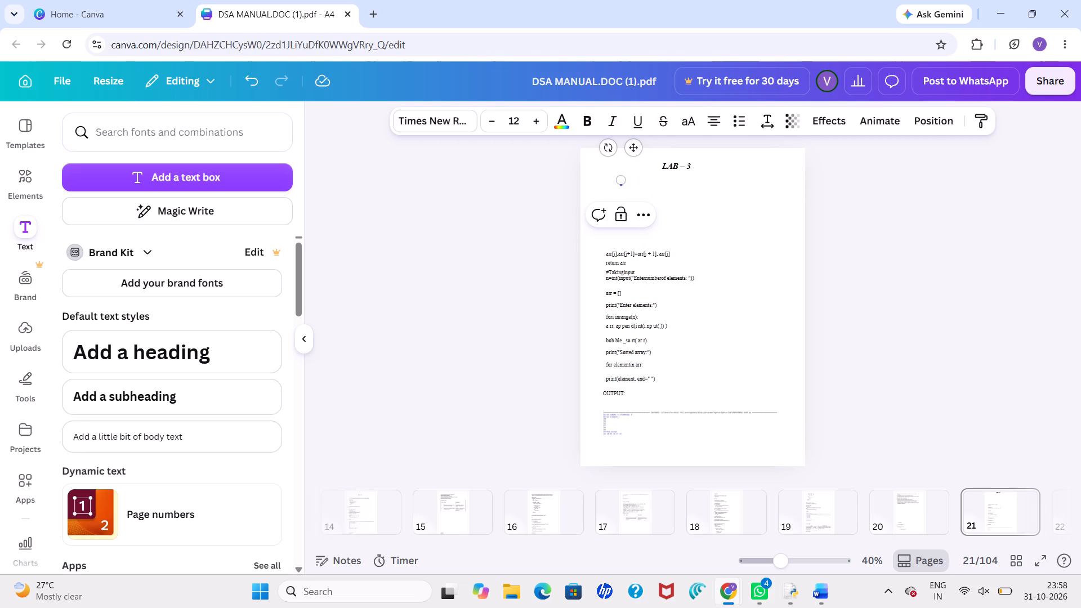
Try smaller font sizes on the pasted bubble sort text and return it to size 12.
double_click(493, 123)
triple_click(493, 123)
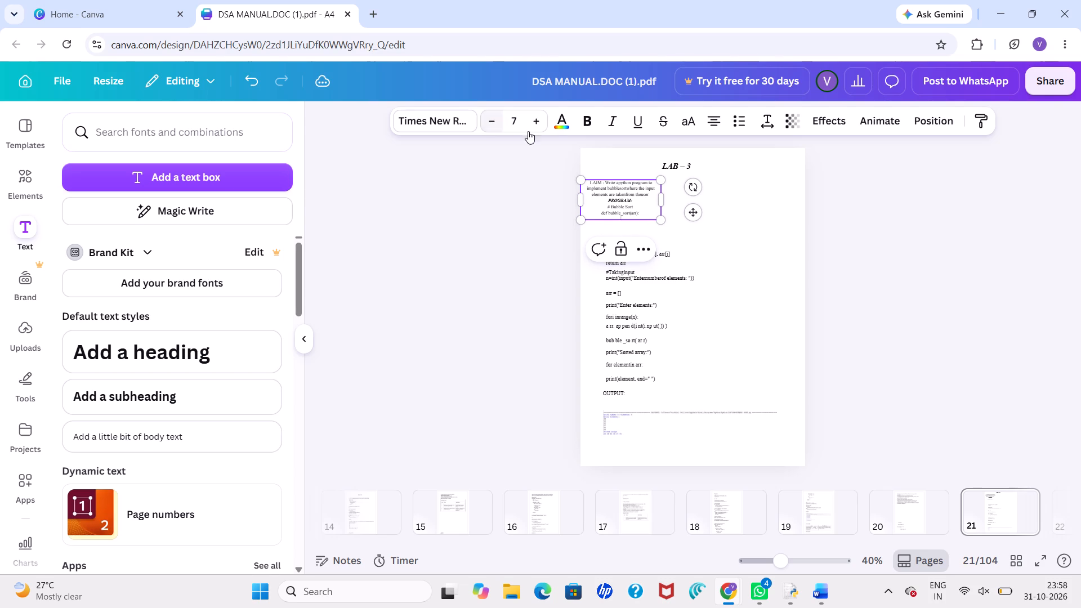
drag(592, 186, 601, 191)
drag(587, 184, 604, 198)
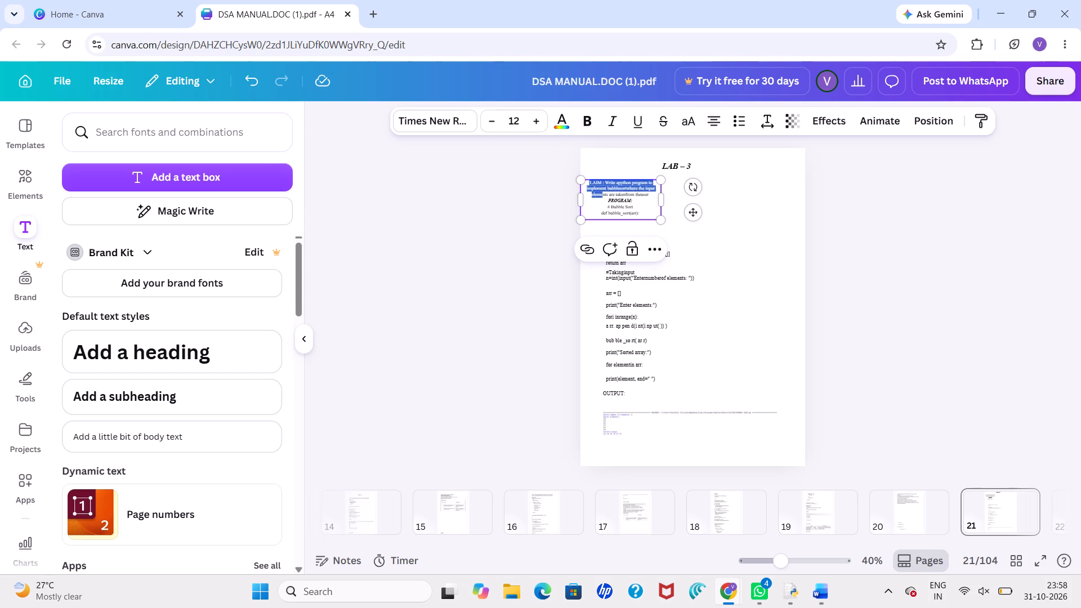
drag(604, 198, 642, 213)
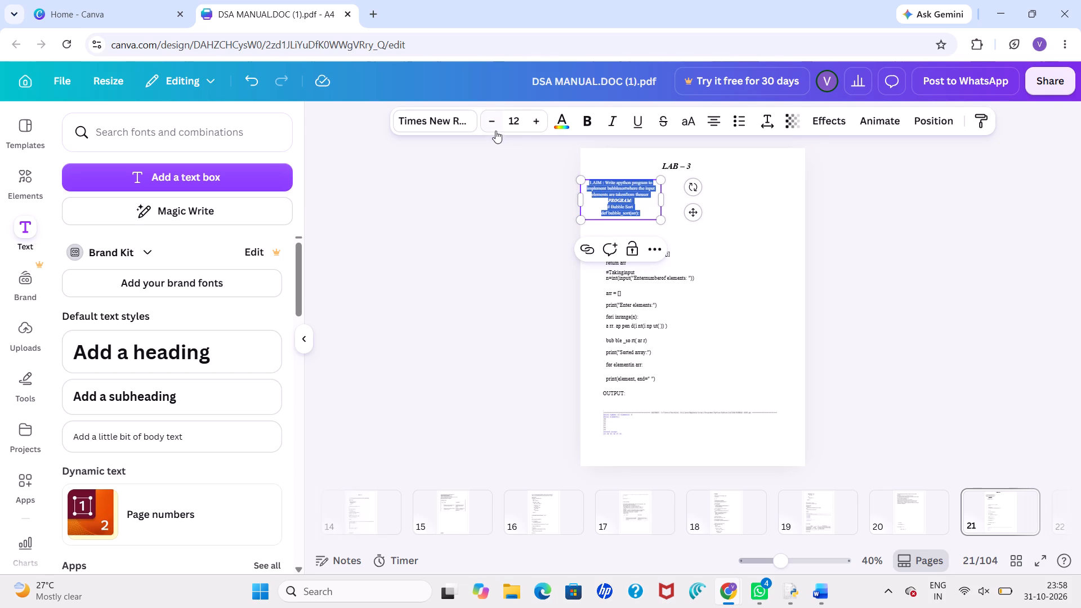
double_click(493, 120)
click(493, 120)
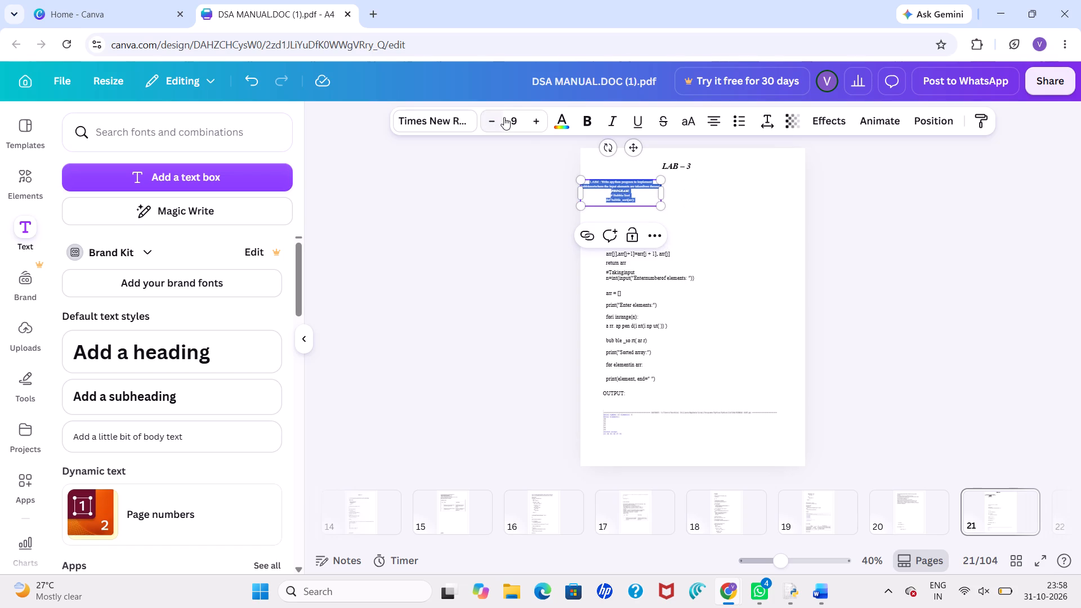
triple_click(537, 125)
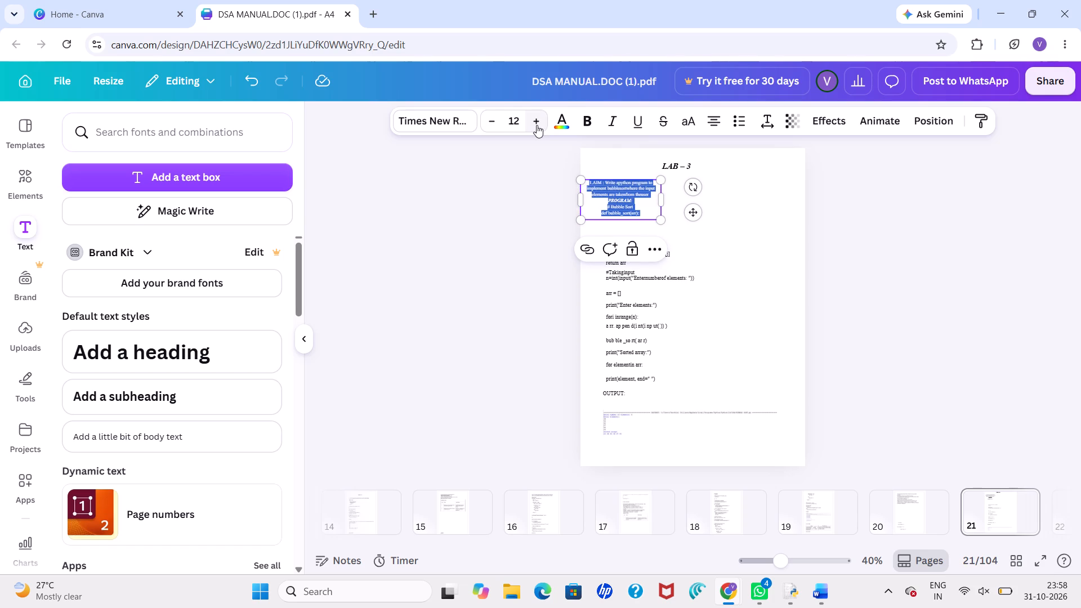
Insert blank lines between the AIM statement and the "PROGRAM:" heading in the pasted text.
click(645, 206)
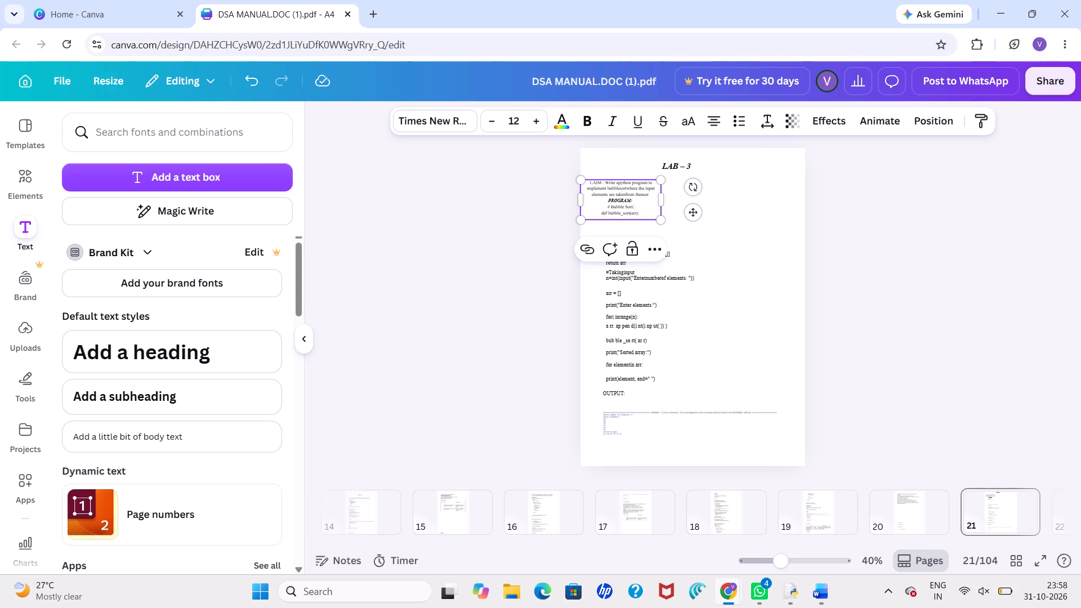
click(606, 198)
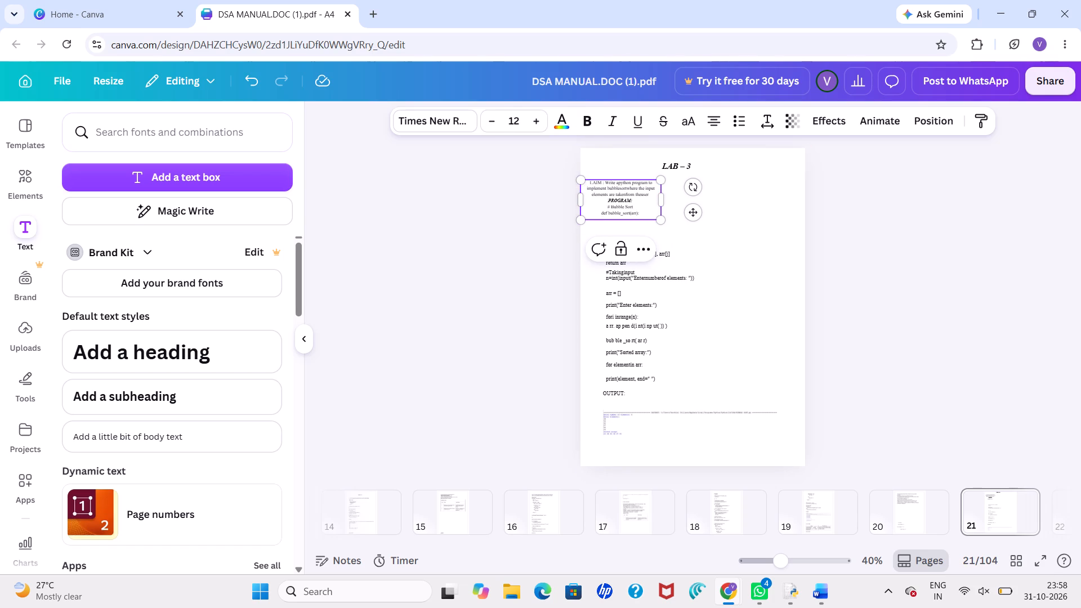
key(BackSpace)
key(Return)
key(Return)
key(Return)
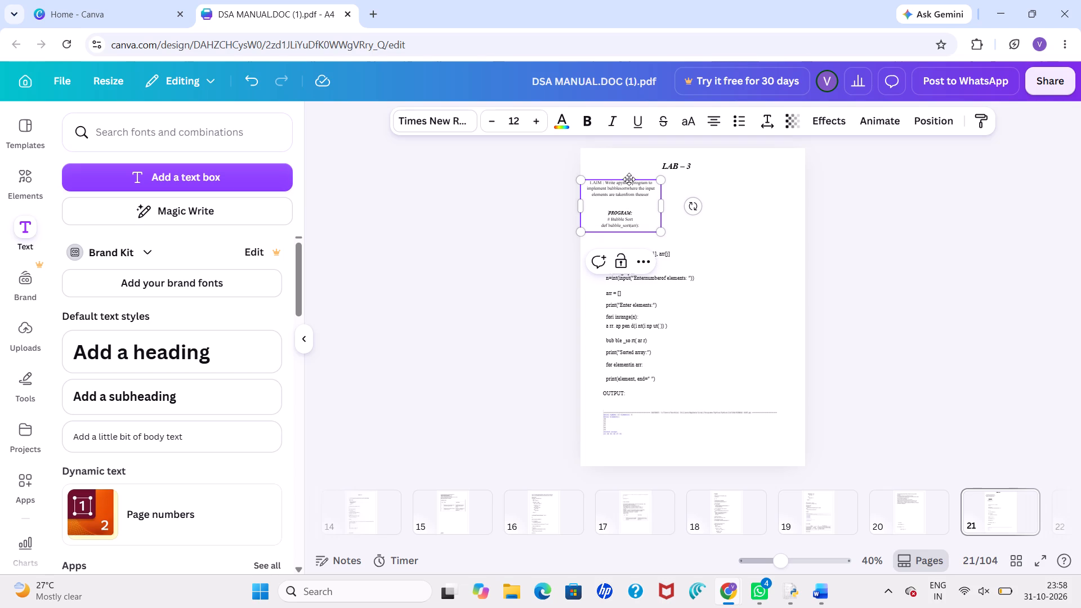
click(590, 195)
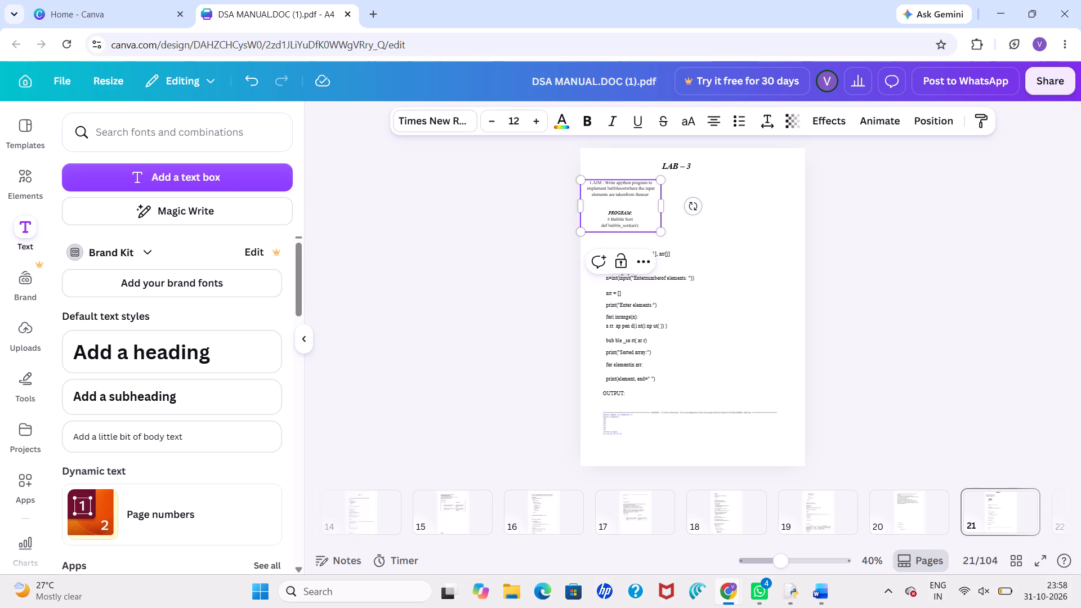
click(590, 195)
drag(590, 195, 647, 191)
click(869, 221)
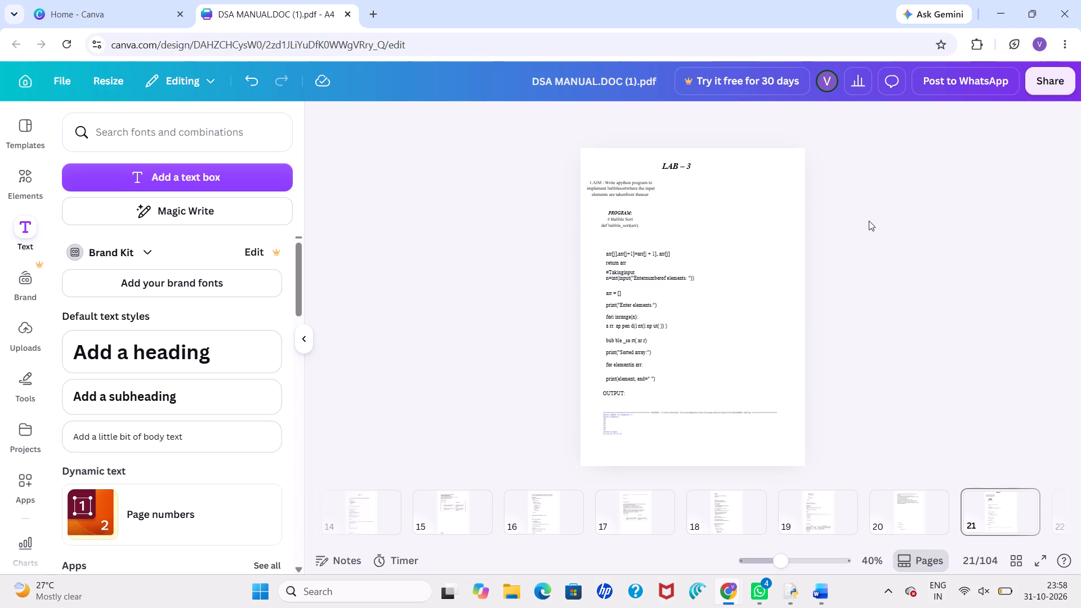
Widen the AIM and PROGRAM text box to span the full width of page 21.
click(647, 196)
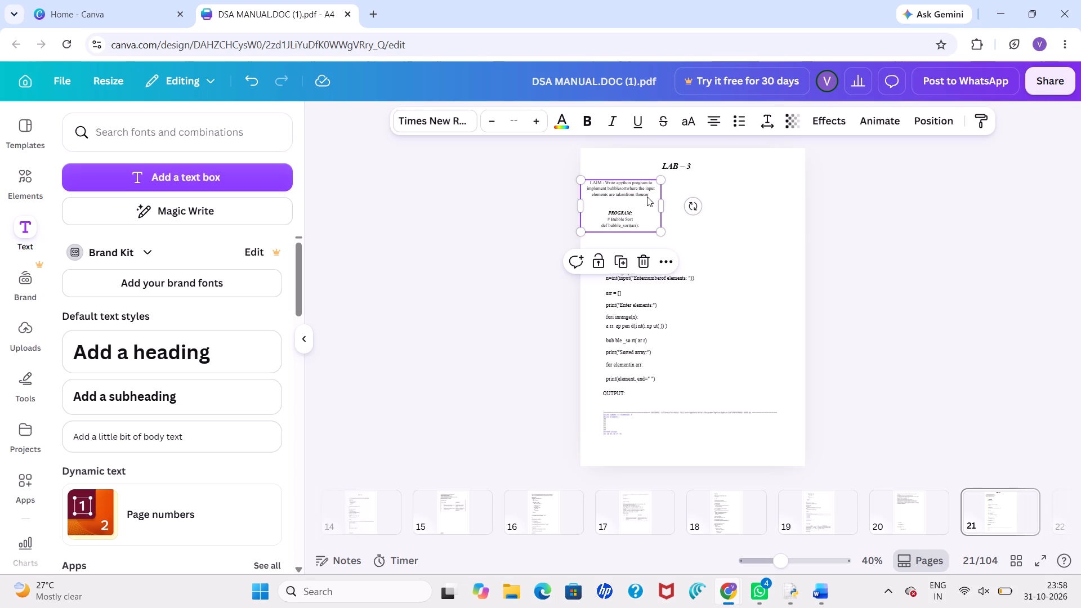
click(647, 196)
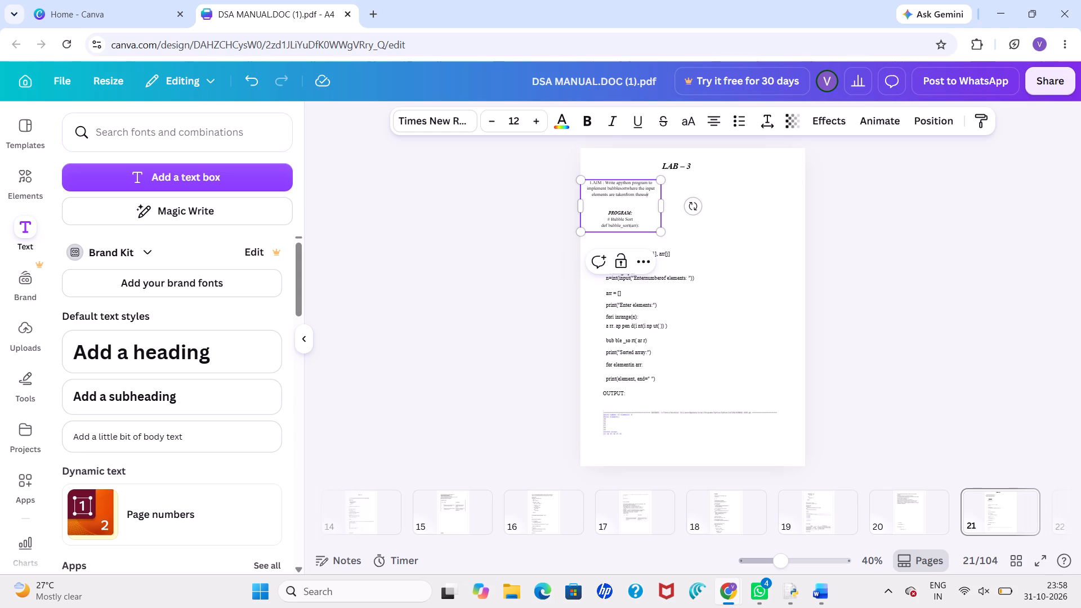
click(654, 182)
drag(665, 200, 752, 190)
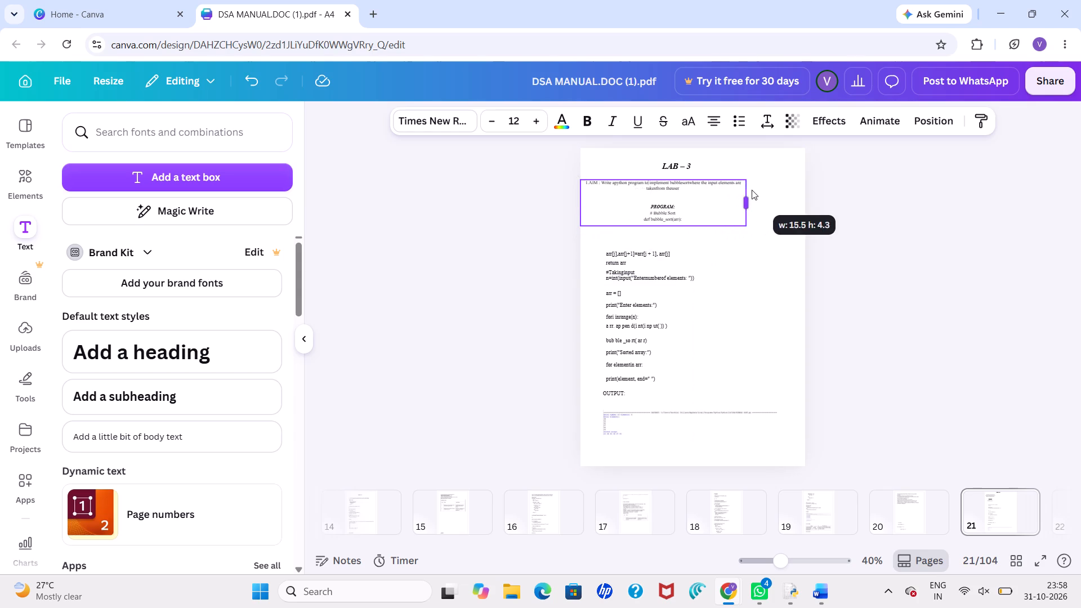
drag(752, 190, 807, 184)
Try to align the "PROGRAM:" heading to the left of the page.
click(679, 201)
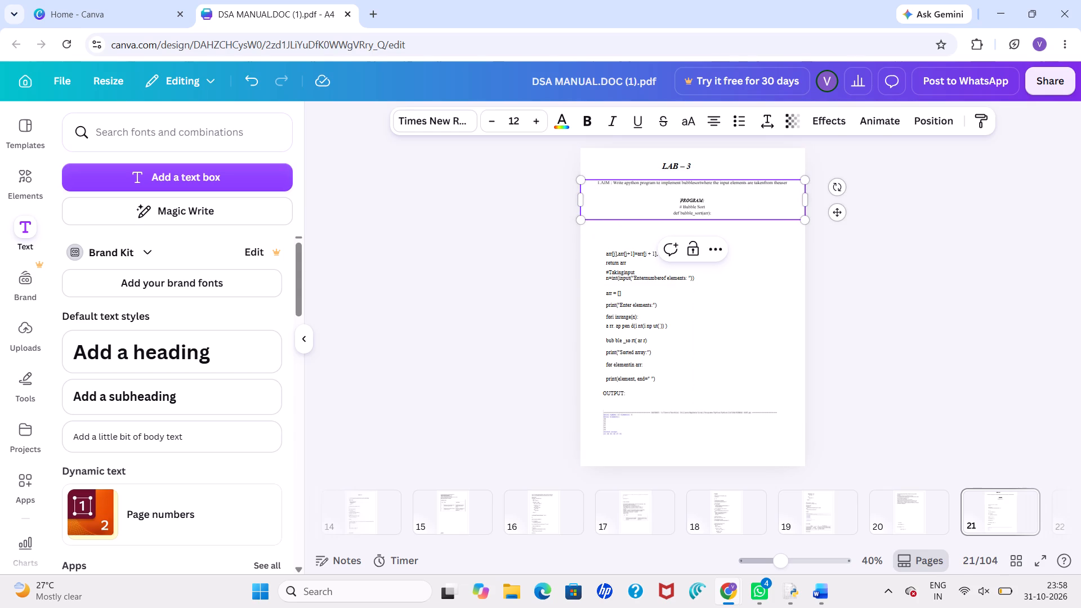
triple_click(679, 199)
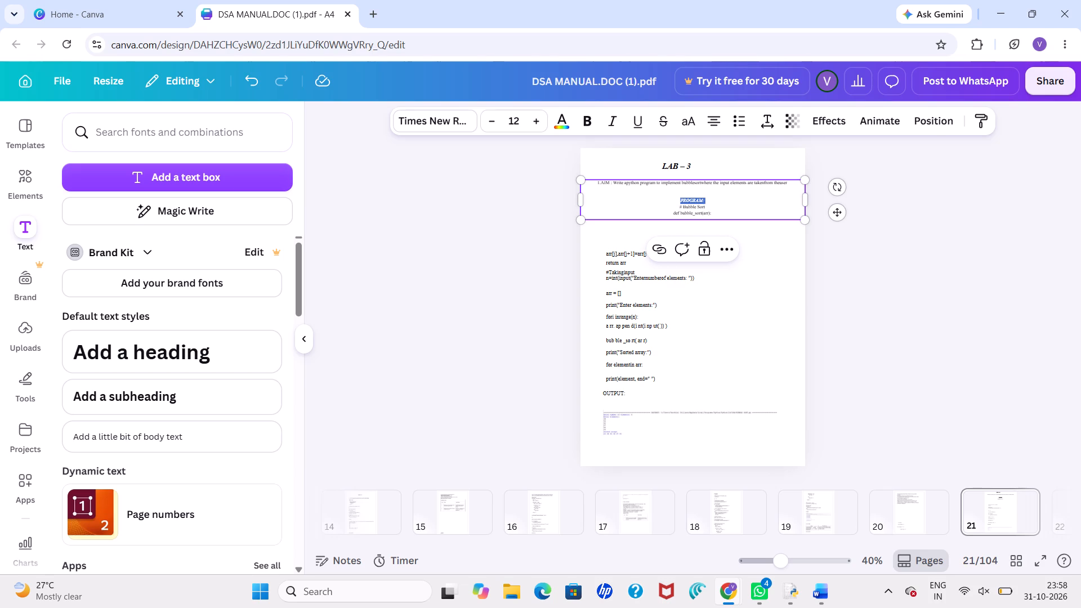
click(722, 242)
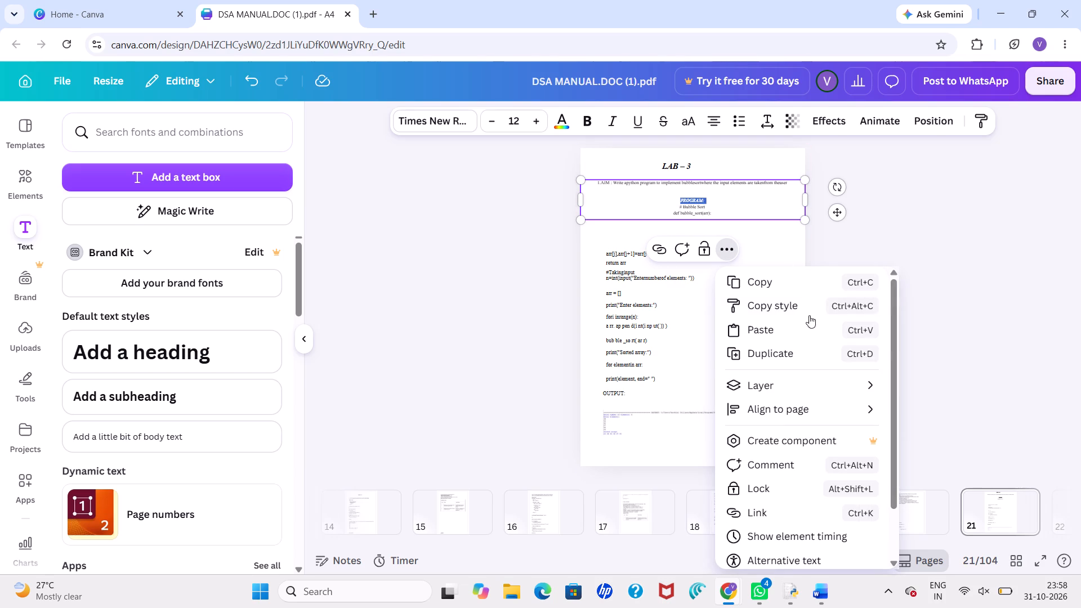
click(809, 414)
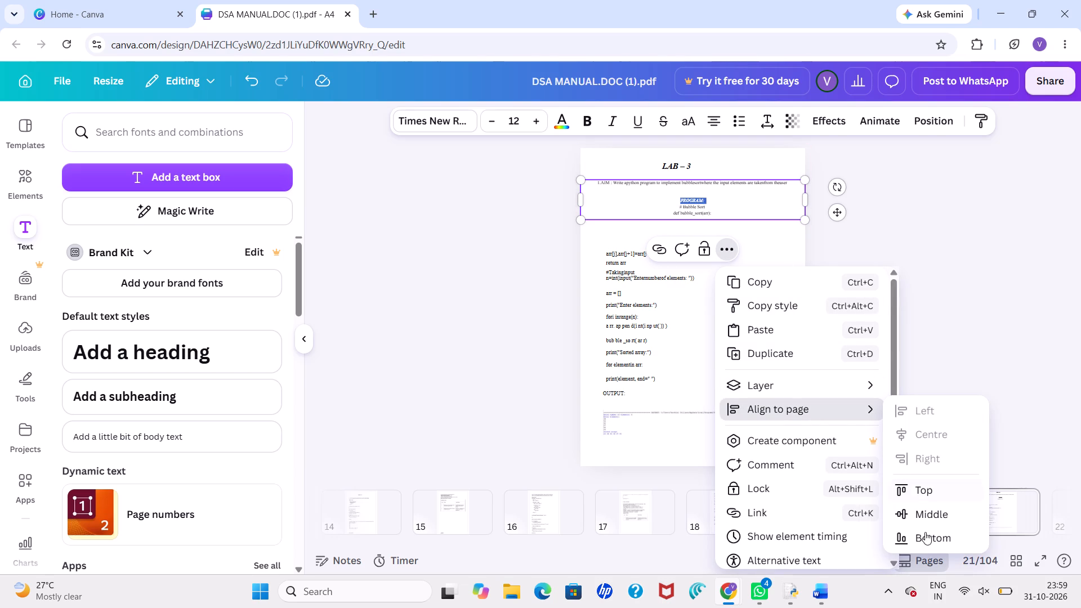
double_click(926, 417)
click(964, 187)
Delete the "PROGRAM:", "# Bubble Sort" and "def bubble_sort(arr):" lines from the text box, keeping only the AIM statement.
double_click(698, 202)
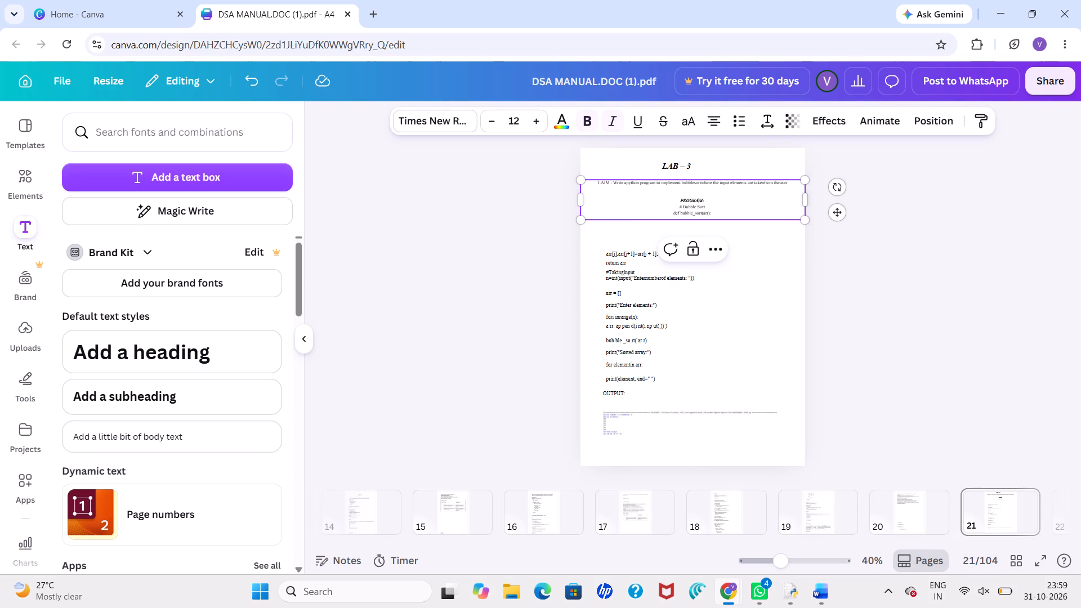
click(699, 200)
drag(699, 200, 680, 202)
drag(680, 202, 680, 201)
drag(715, 213, 671, 204)
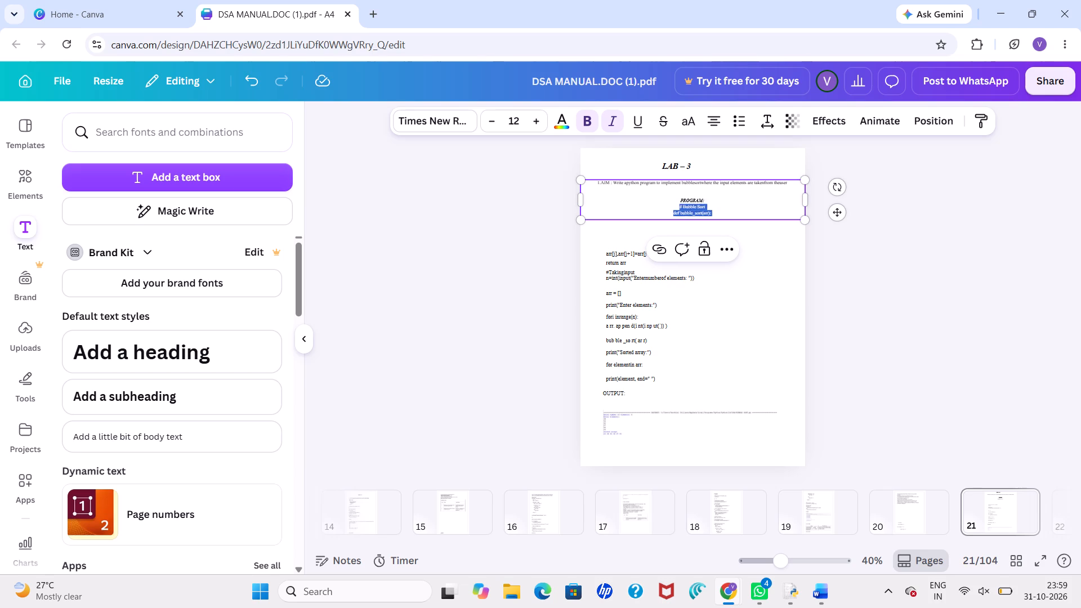
drag(671, 204, 664, 196)
key(BackSpace)
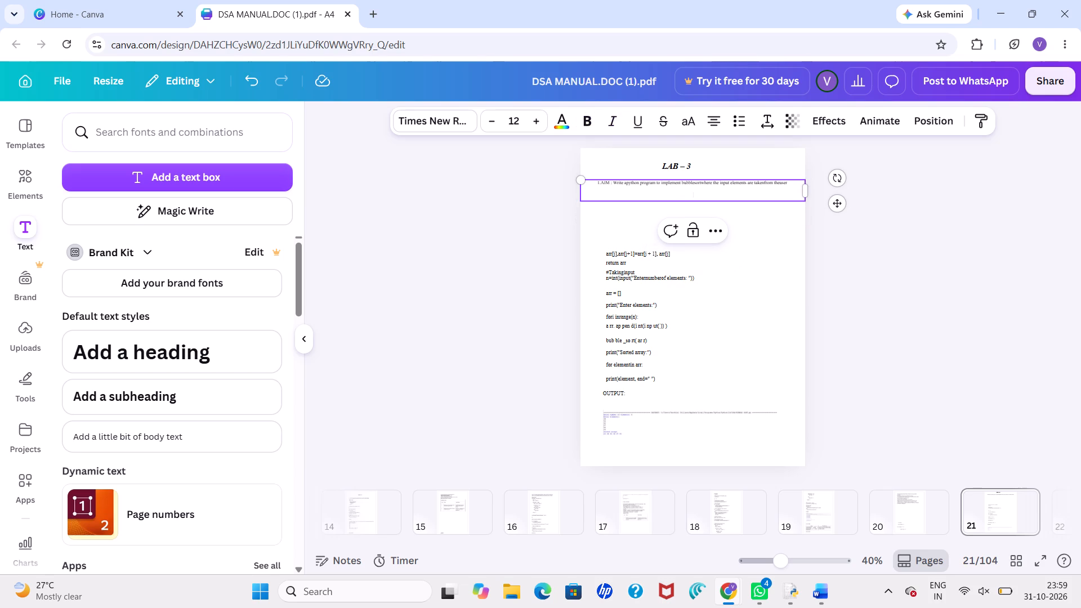
click(875, 228)
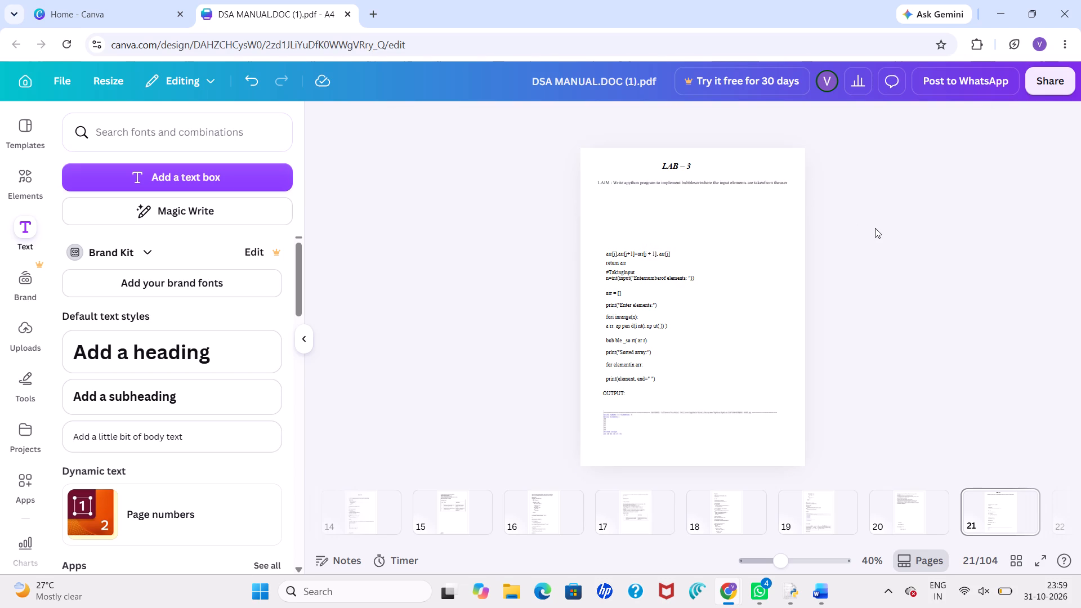
Reposition the "arr[j],arr[j+1]=arr[j + 1], arr[j]" line on page 21 just above "return arr", in line with the other code.
drag(665, 254, 609, 252)
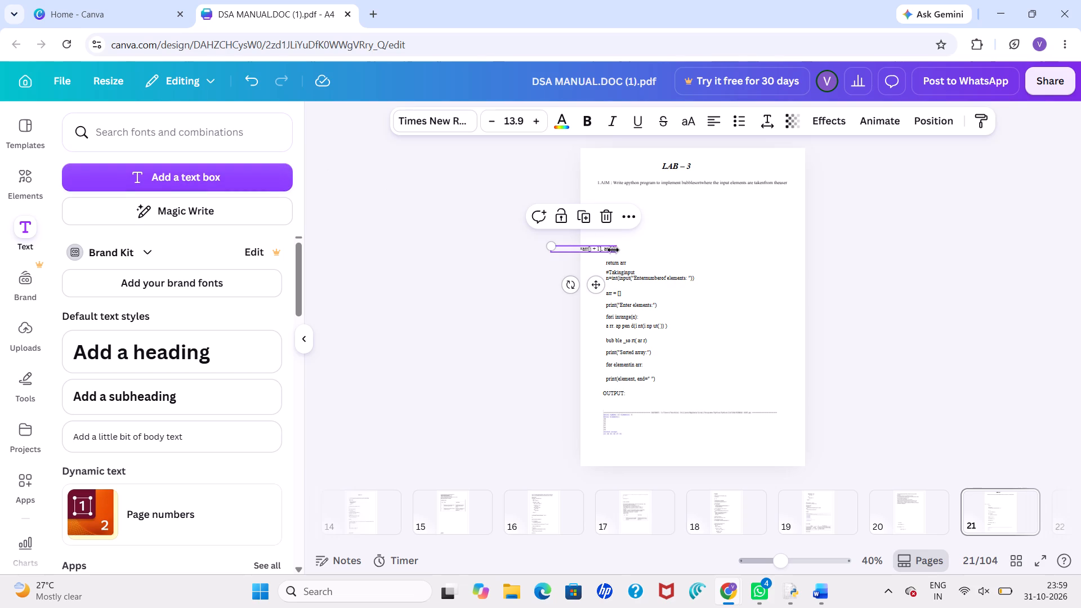
drag(610, 248, 622, 253)
drag(622, 253, 654, 251)
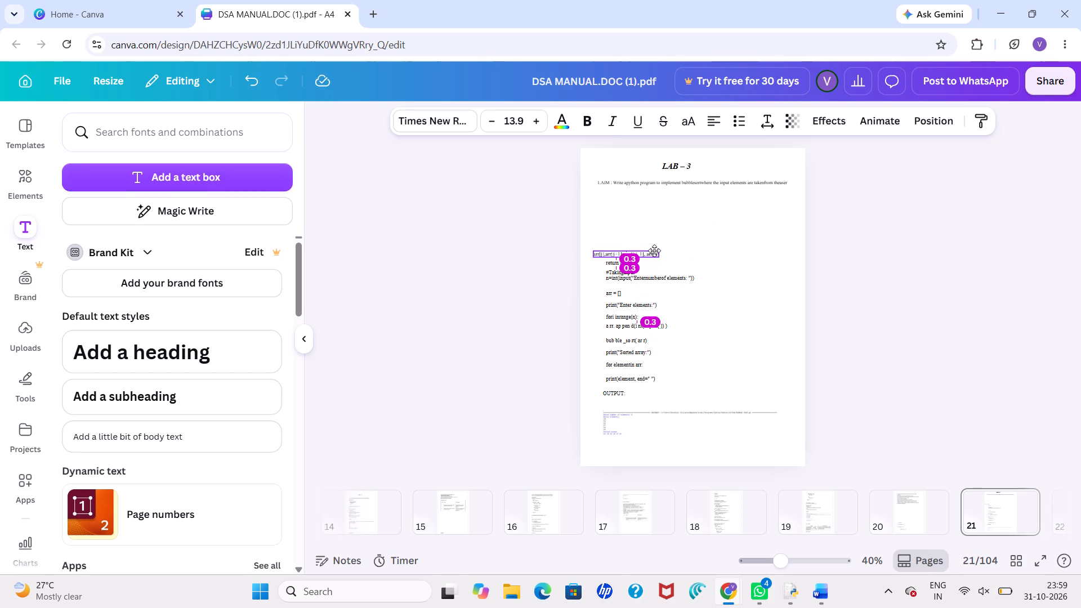
drag(654, 251, 668, 251)
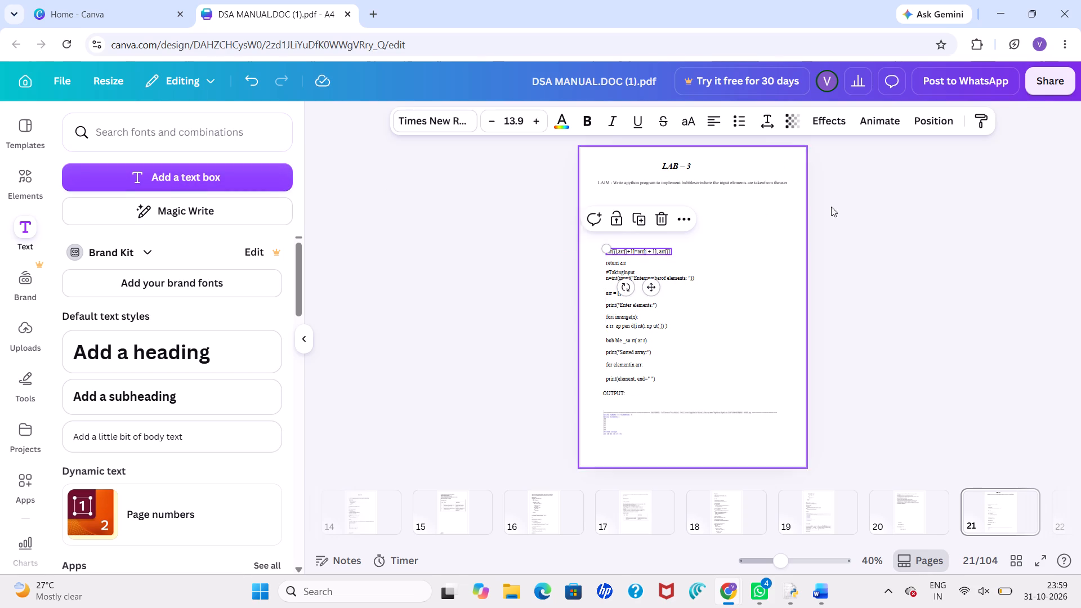
click(972, 210)
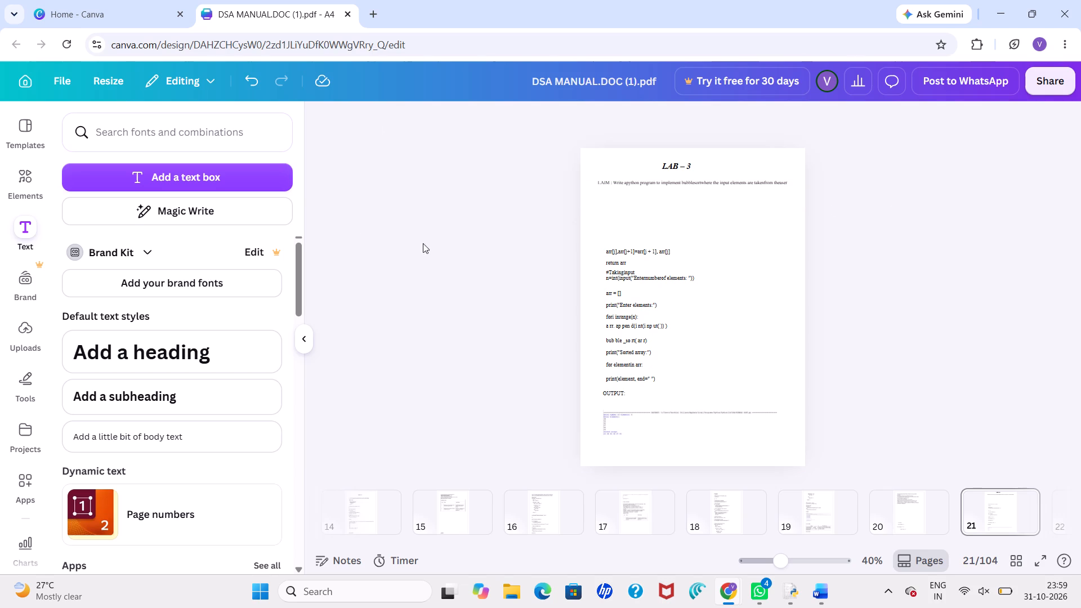
Add a text box below the AIM statement on page 21 and fill it with the copied AIM and PROGRAM text.
click(216, 175)
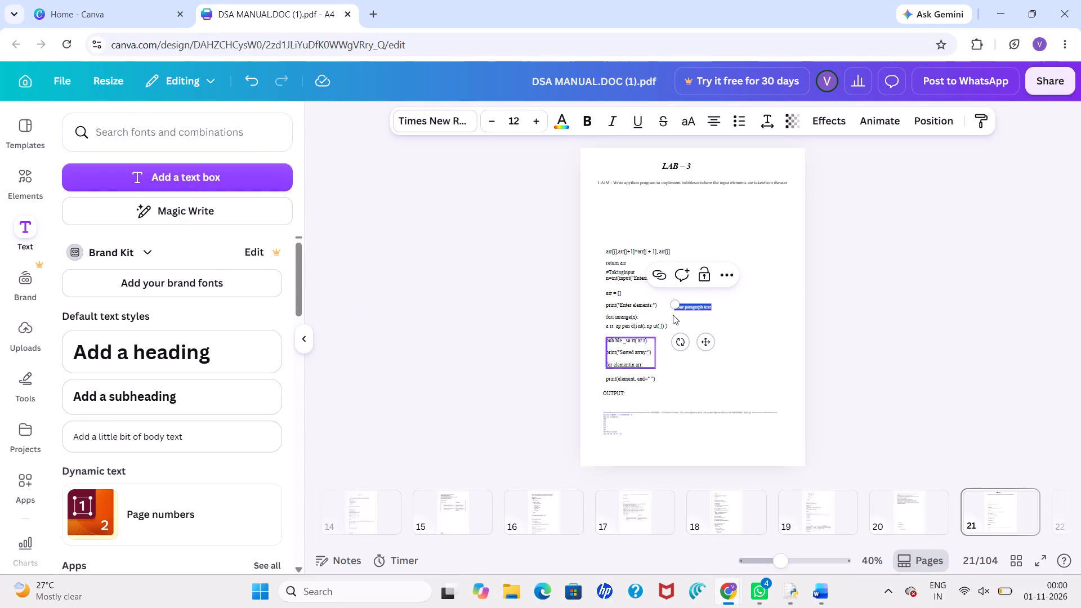
drag(706, 342, 671, 267)
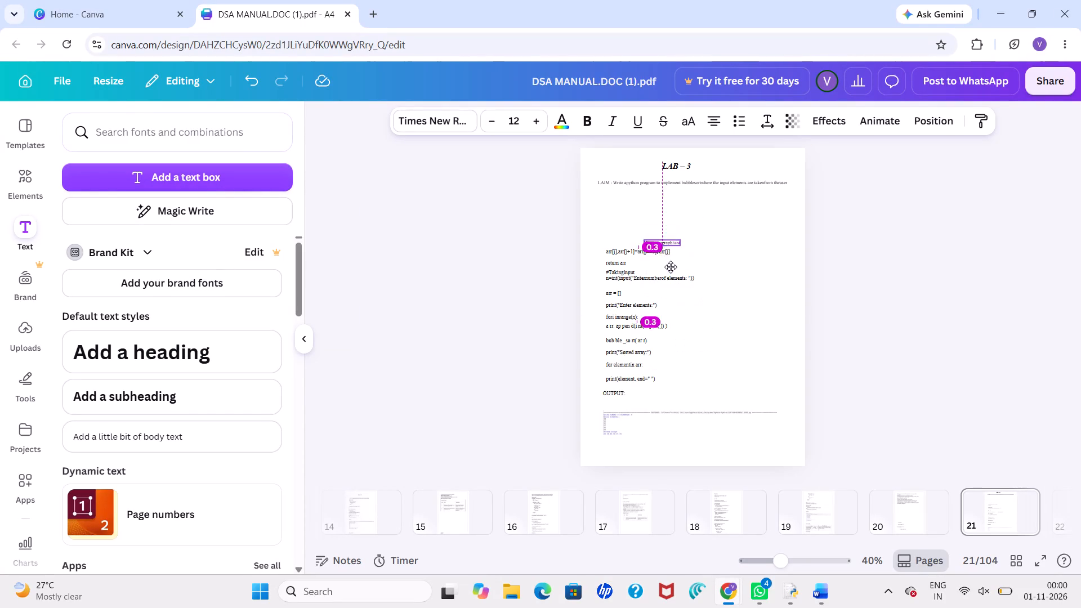
drag(671, 267, 632, 228)
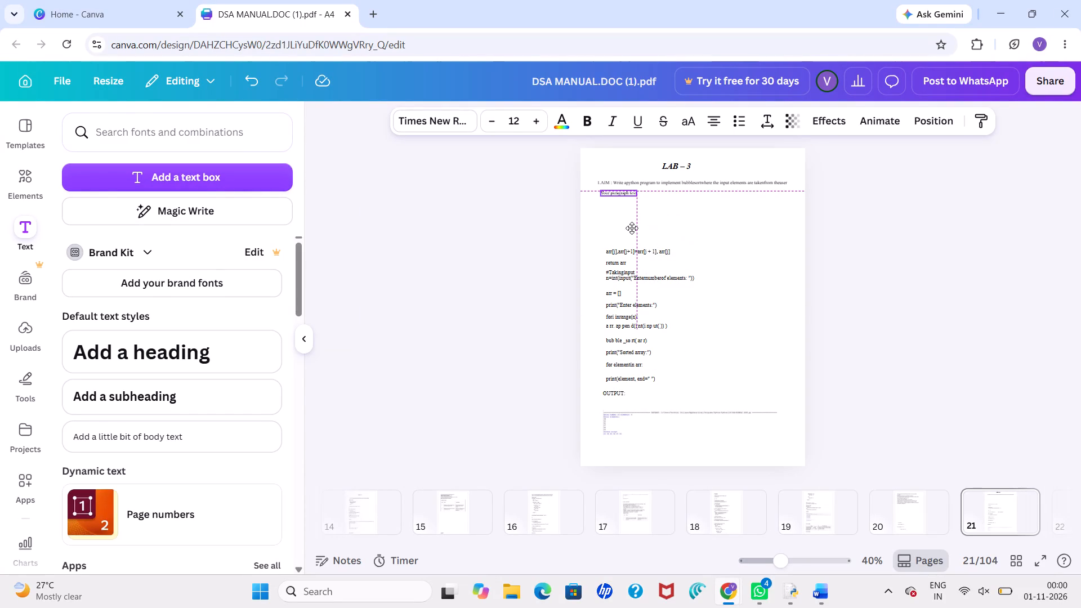
drag(632, 228, 633, 231)
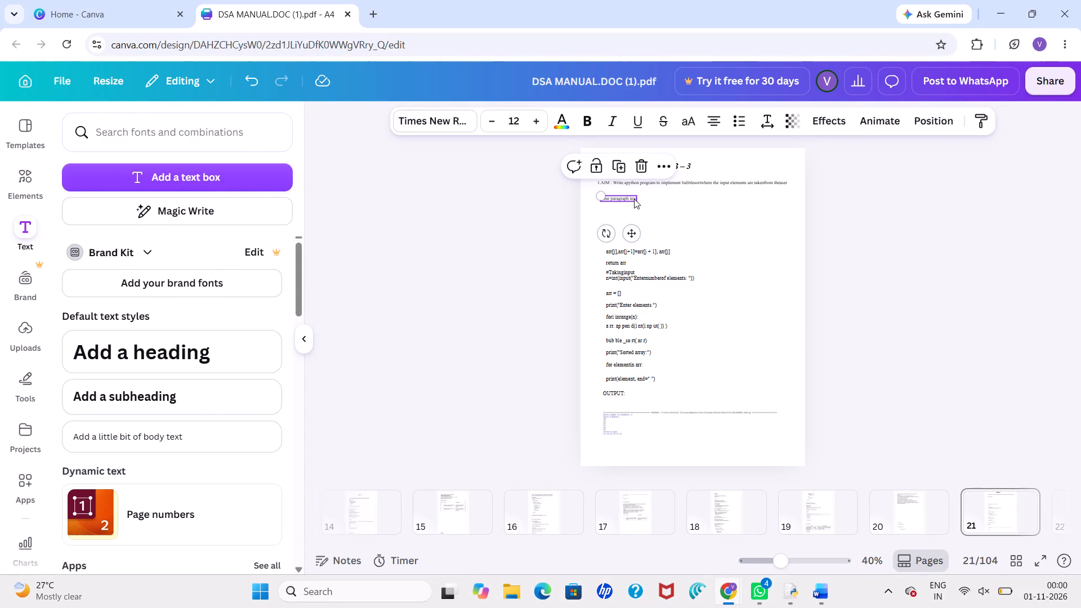
double_click(634, 199)
key(BackSpace)
key(ctrl+v)
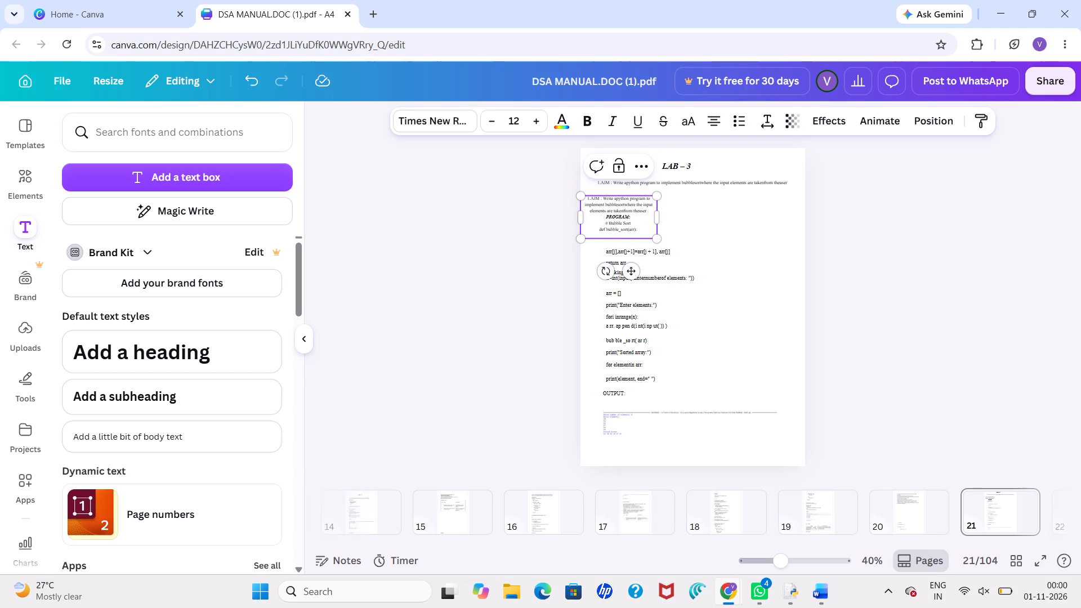
Delete the duplicate AIM statement from the new text box, keeping the "PROGRAM:", "# Bubble Sort" and "def bubble_sort(arr):" lines.
drag(647, 212, 586, 198)
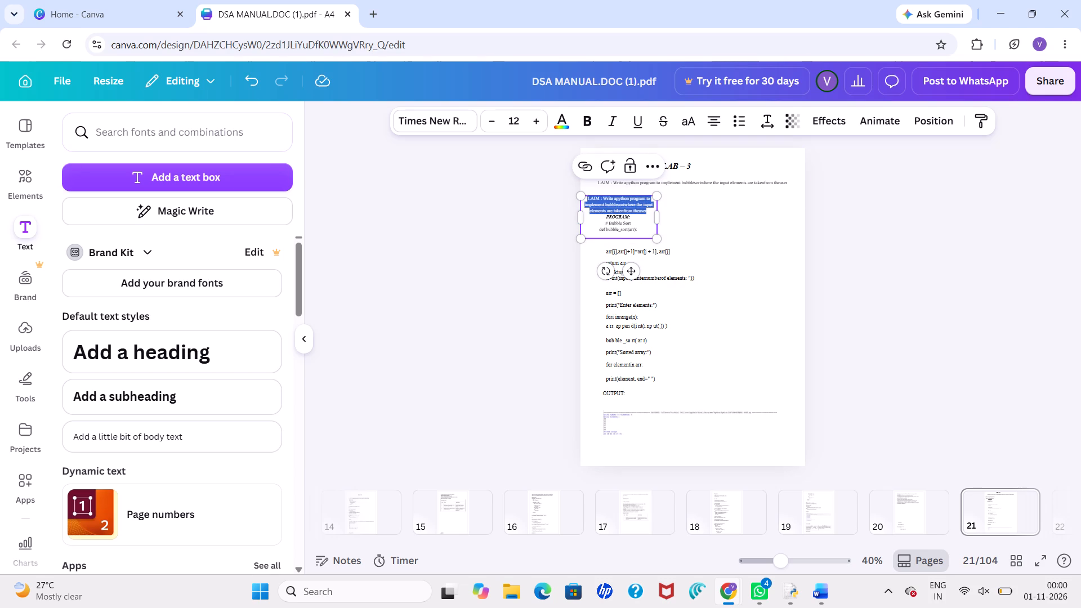
key(BackSpace)
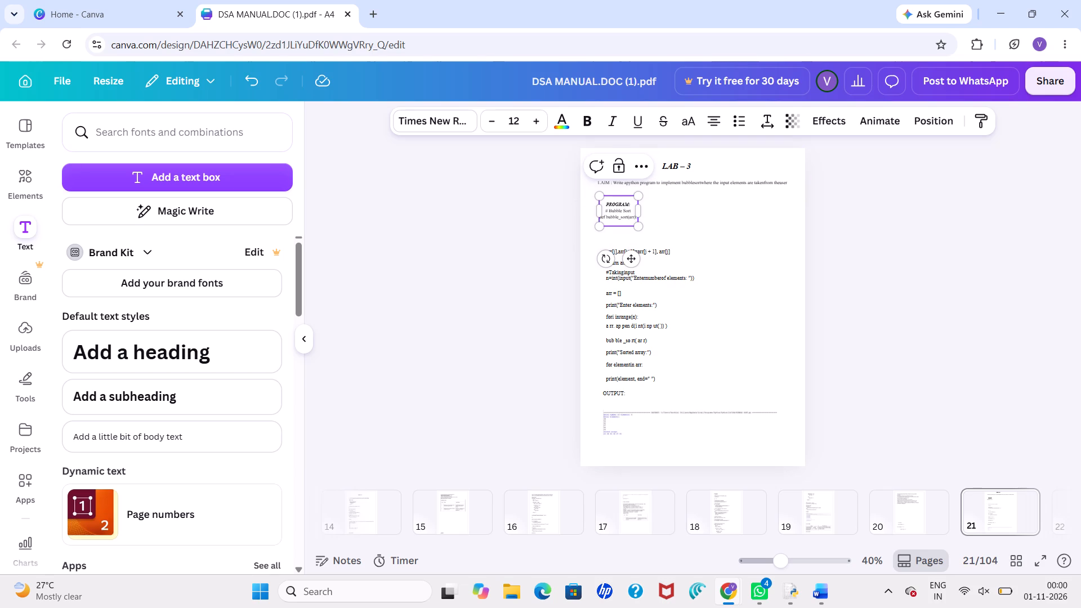
drag(618, 207, 613, 202)
click(863, 230)
click(863, 230)
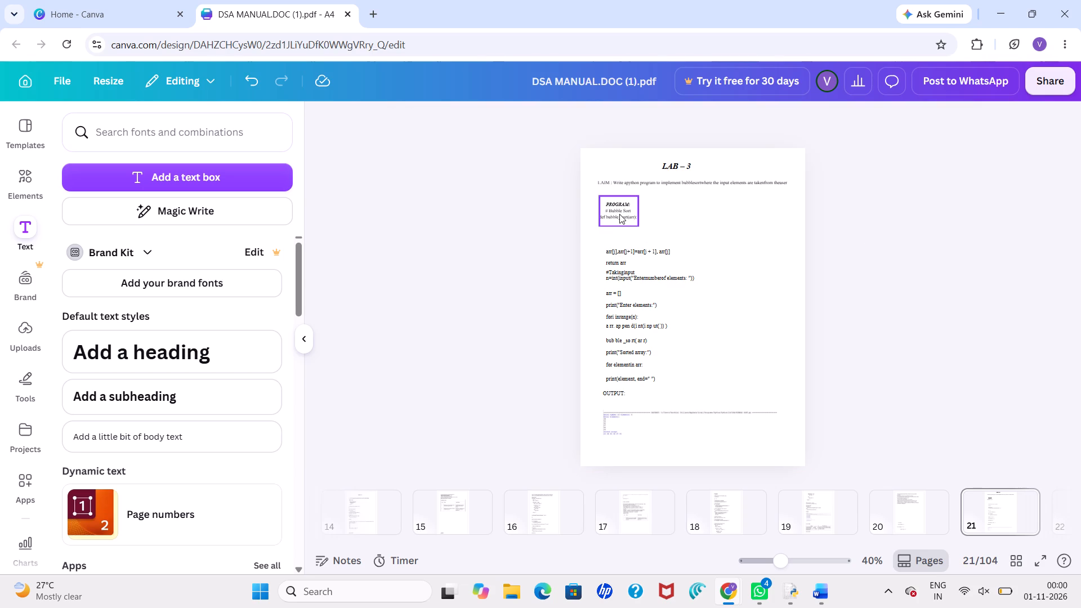
Copy the "n = len(arr)" and "for i in range(n - 1):" text box on page 20, then delete it there.
click(912, 522)
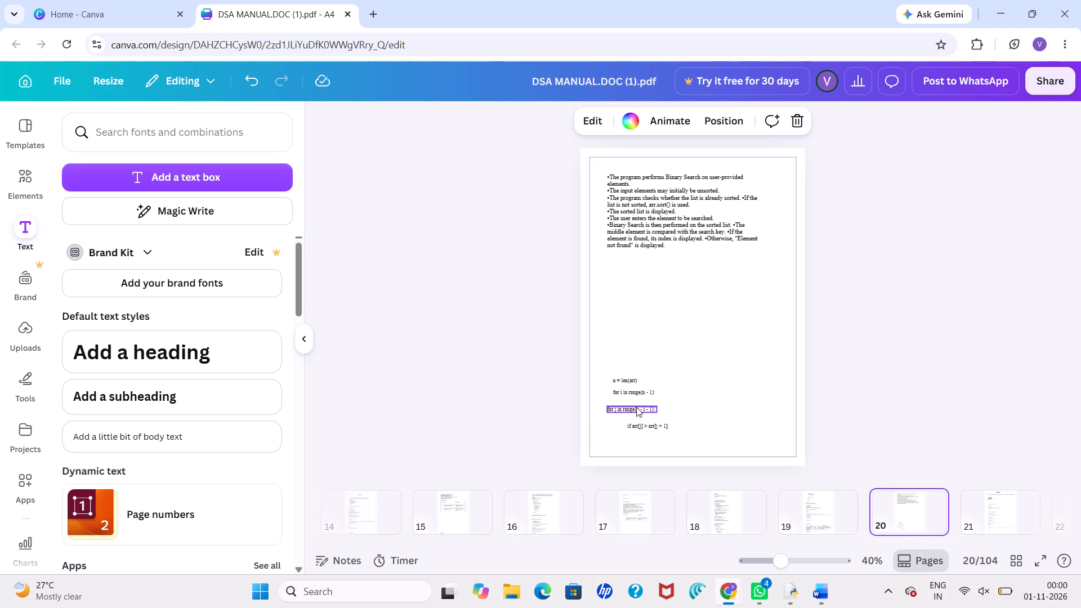
click(624, 376)
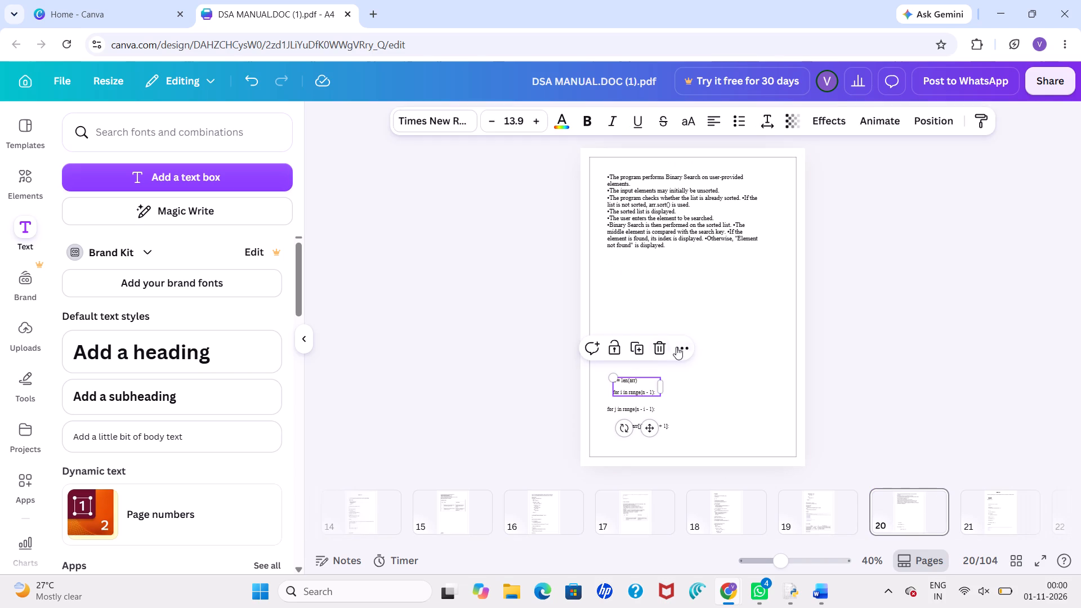
click(678, 346)
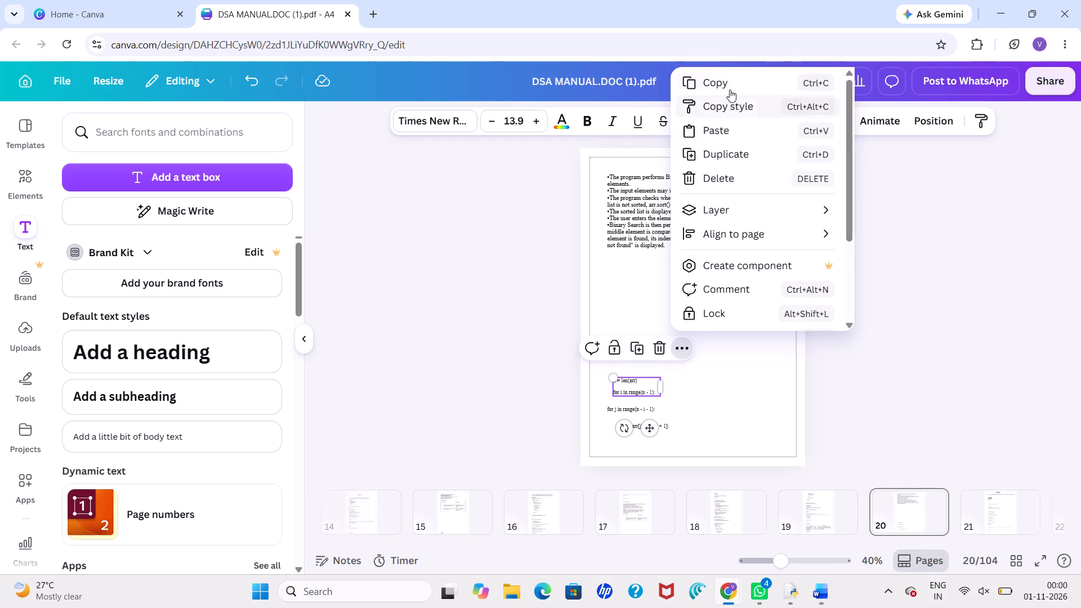
click(736, 73)
click(659, 354)
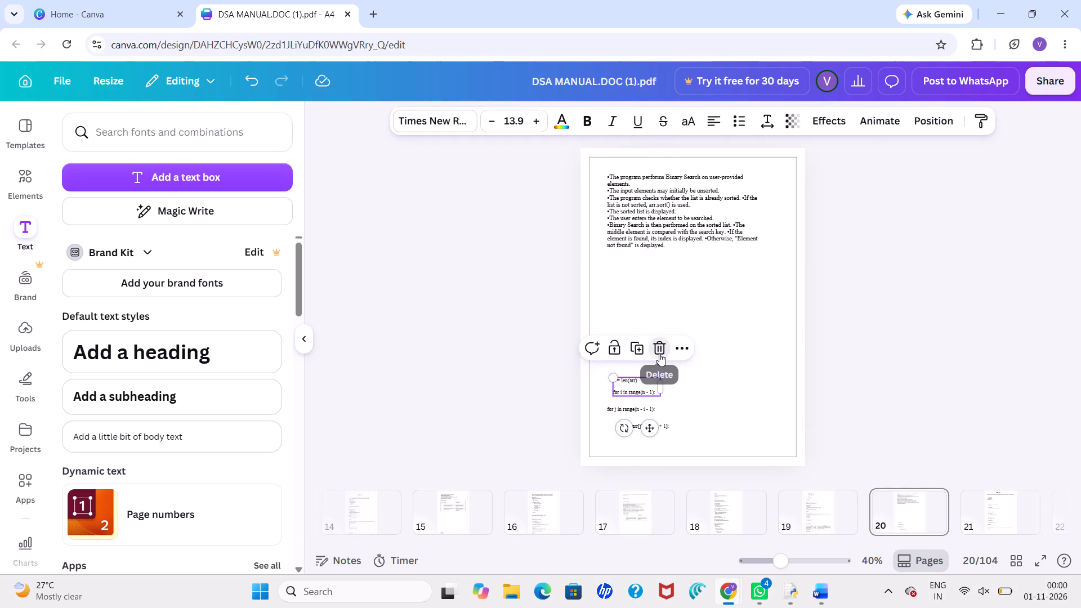
Paste the "n = len(arr)" and "for i in range(n - 1):" lines into a new text box directly under "def bubble_sort(arr):" on page 21.
click(970, 507)
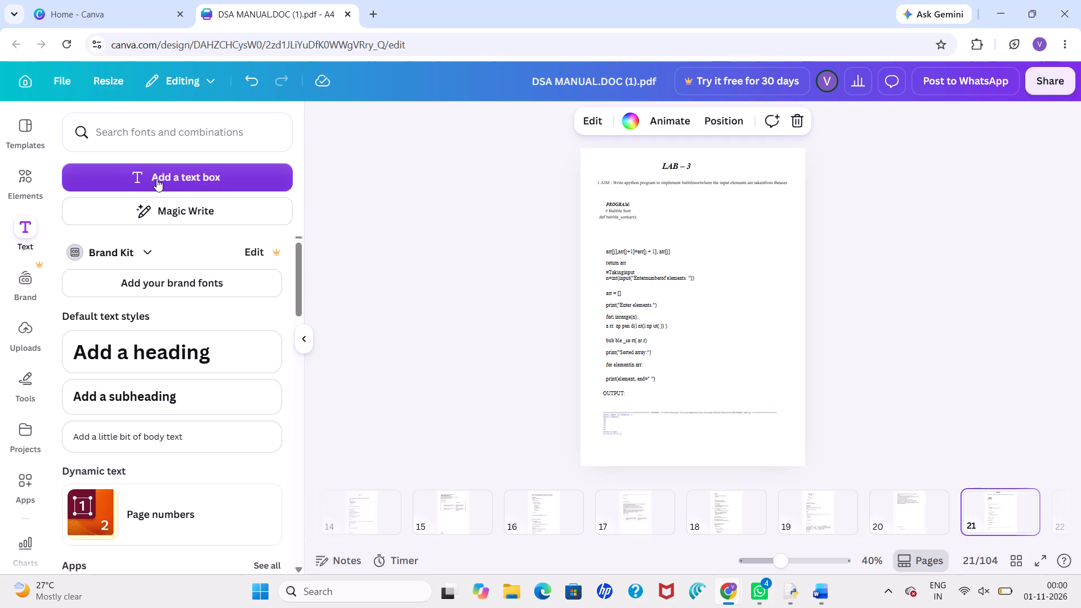
click(168, 173)
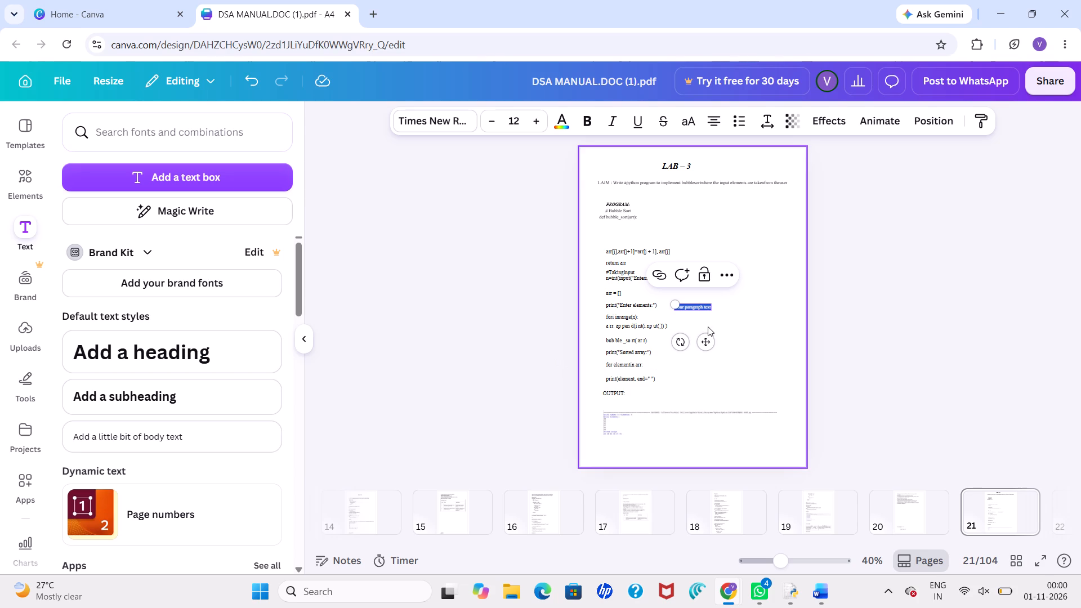
drag(700, 340, 665, 306)
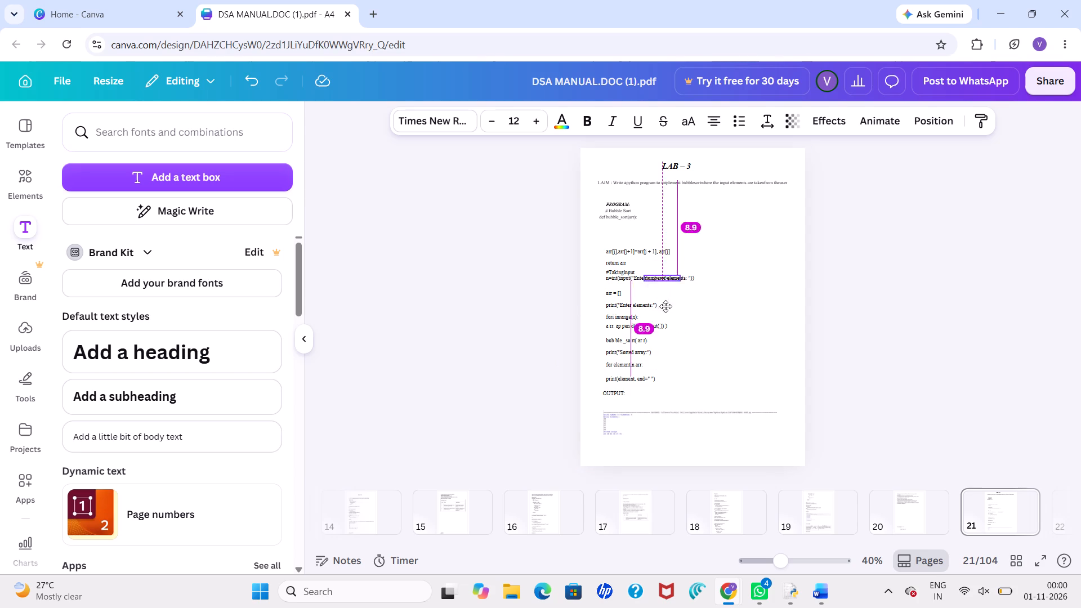
drag(665, 306, 625, 261)
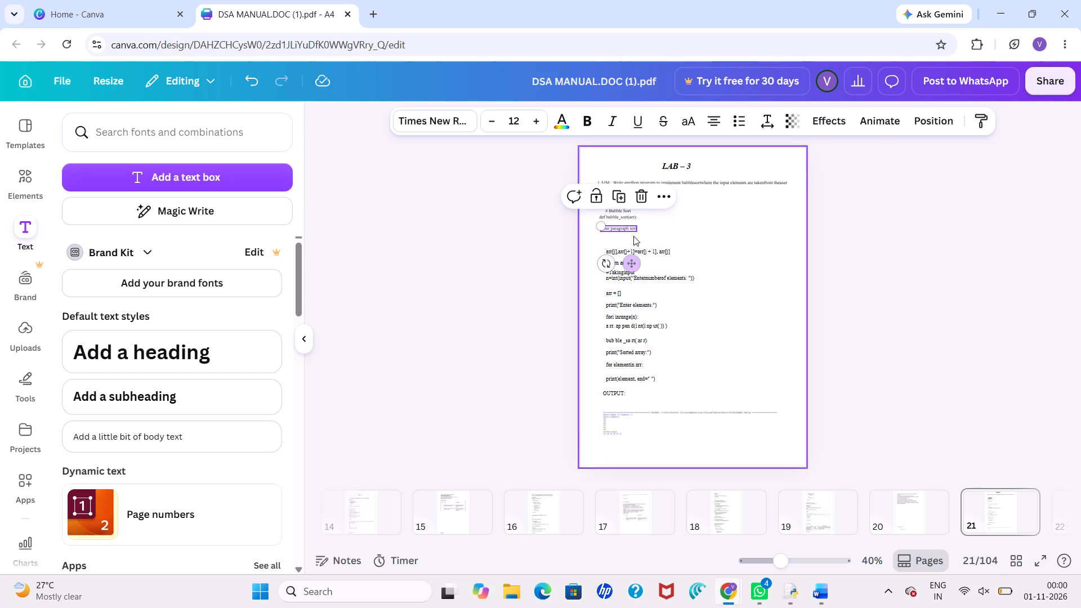
double_click(636, 229)
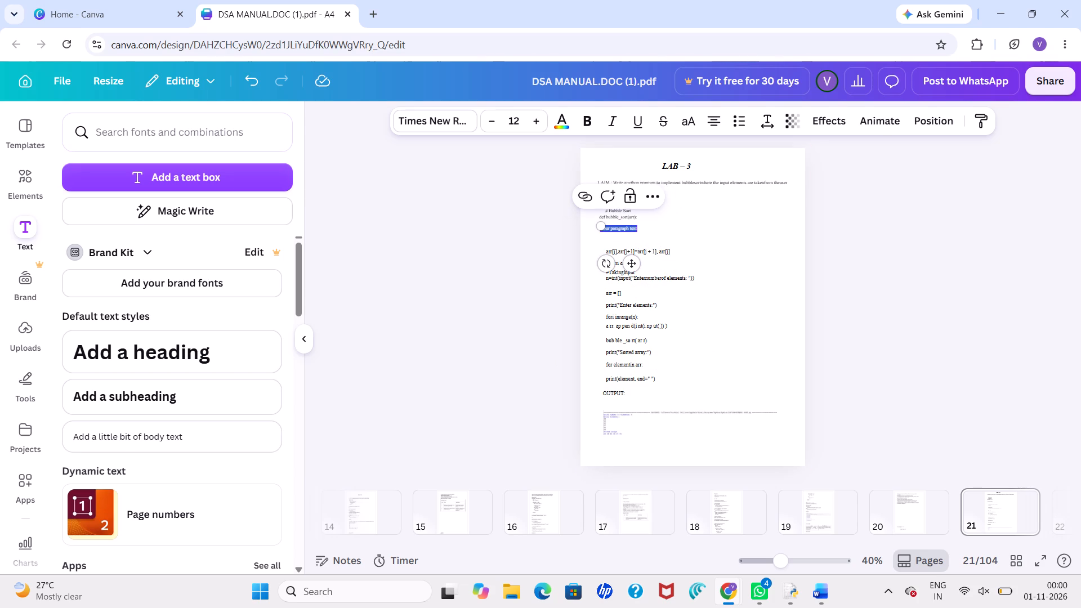
key(BackSpace)
key(ctrl+v)
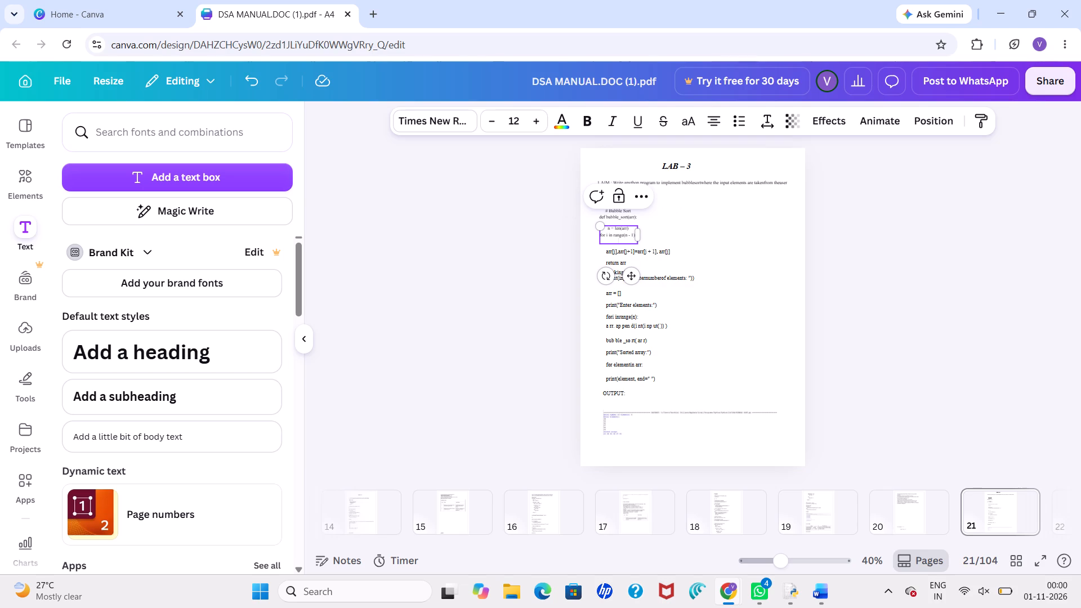
click(945, 181)
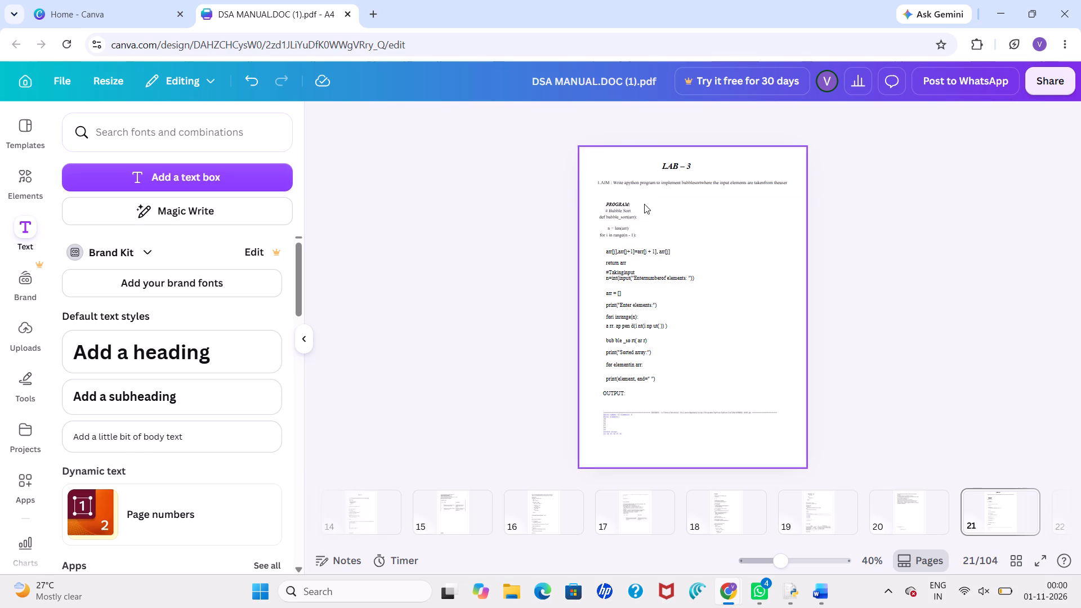
click(623, 236)
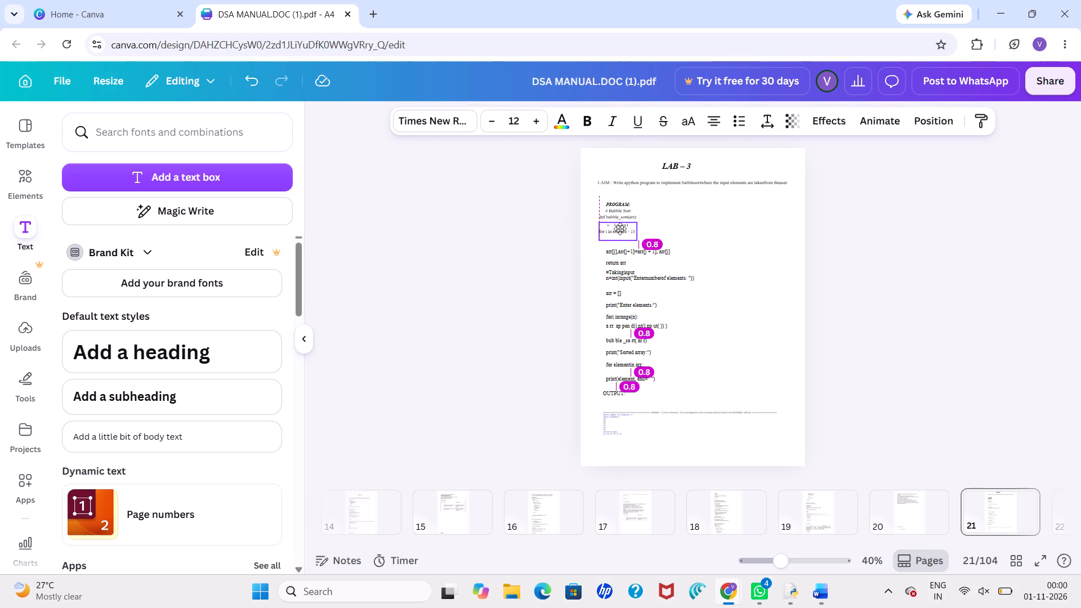
click(927, 211)
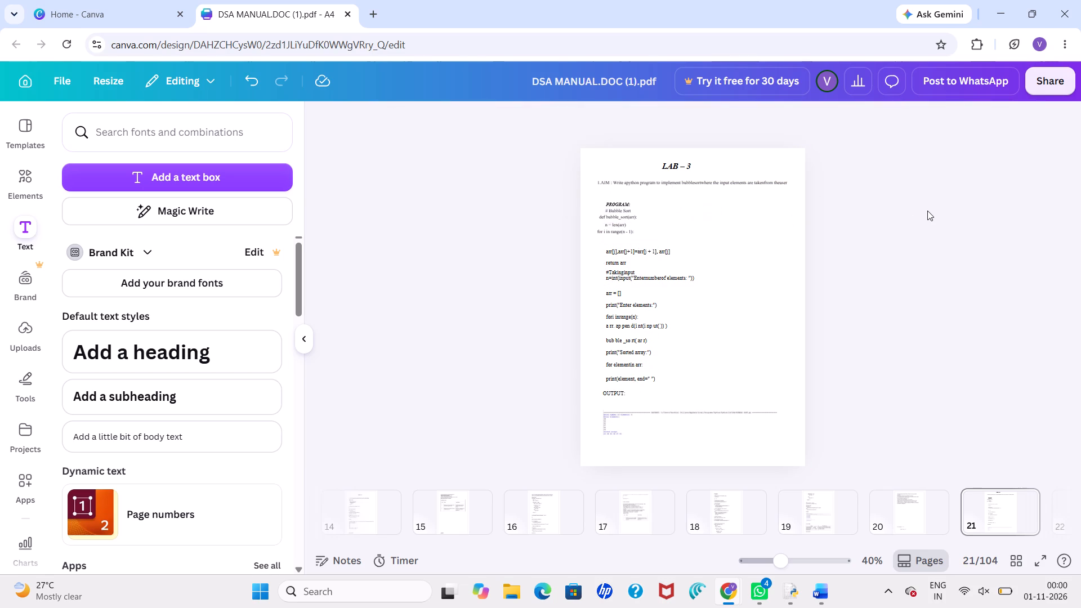
Copy the "for j in range(n - i - 1):" text box on page 20, then delete it there.
click(906, 512)
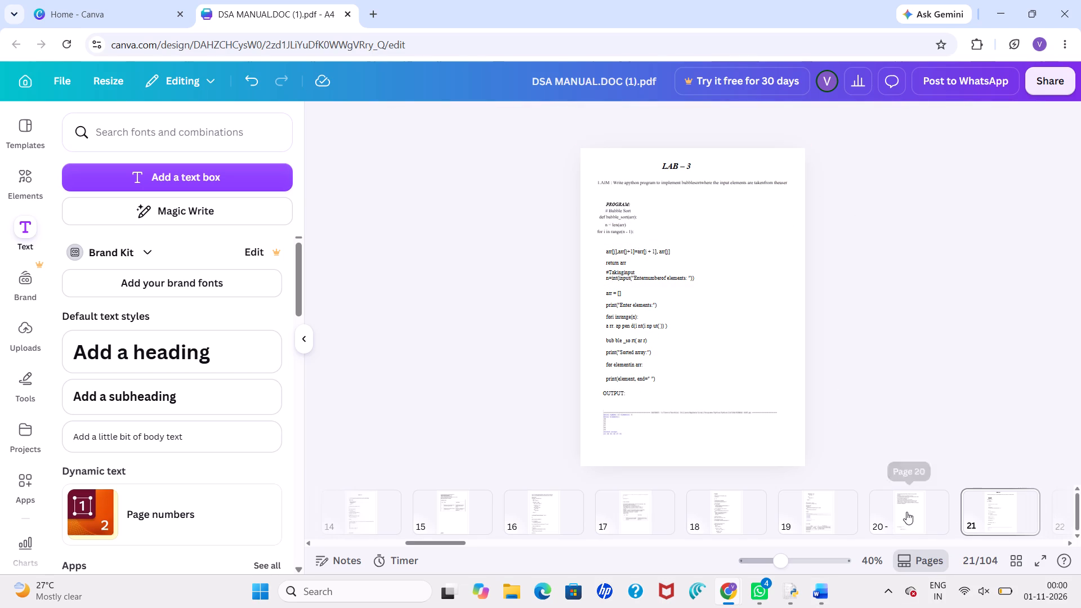
click(640, 409)
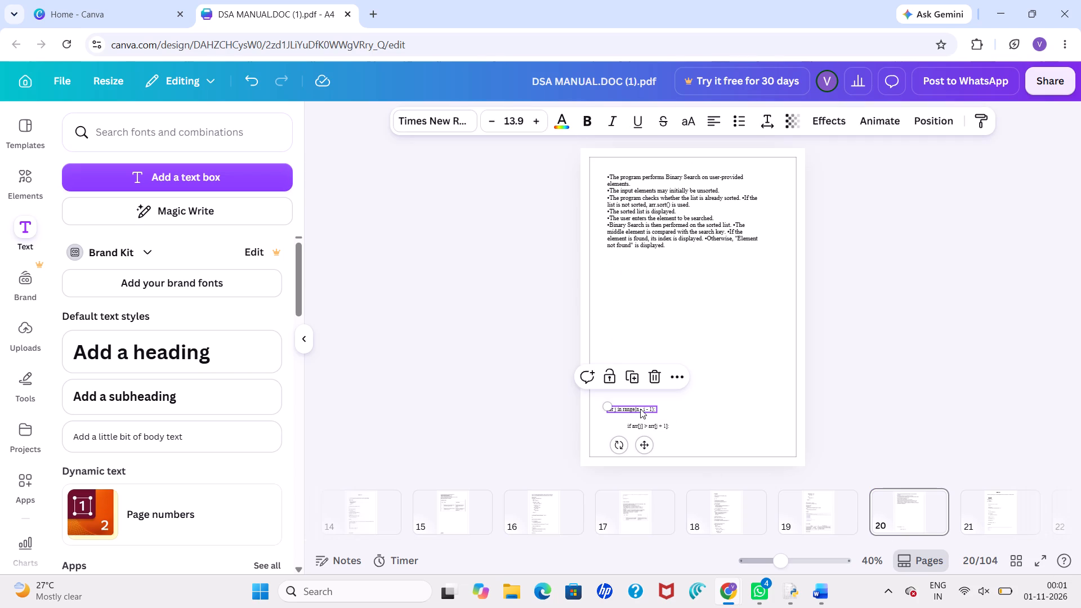
click(678, 373)
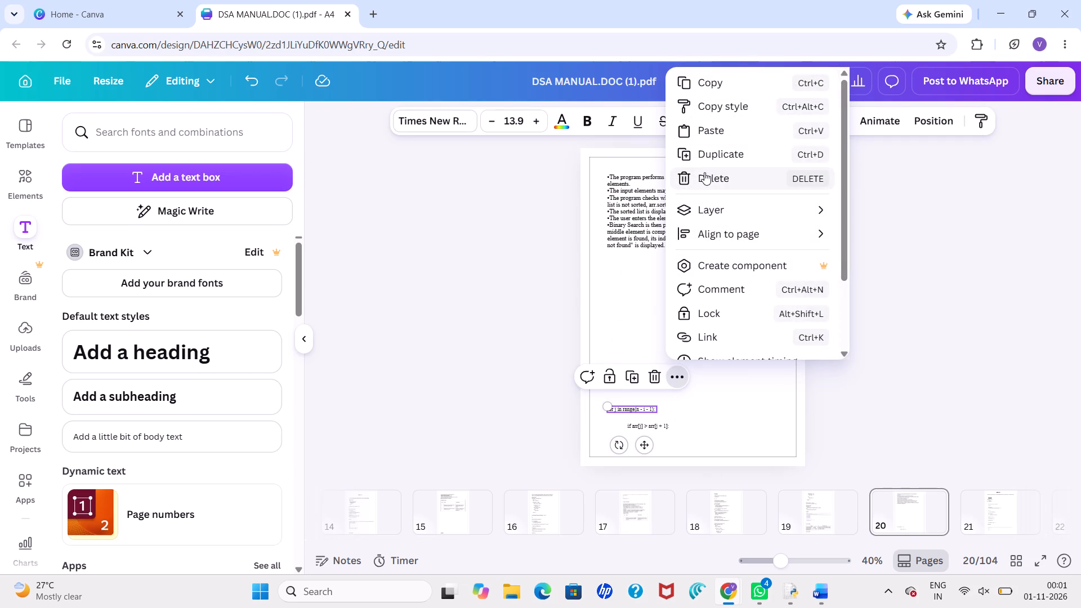
click(715, 87)
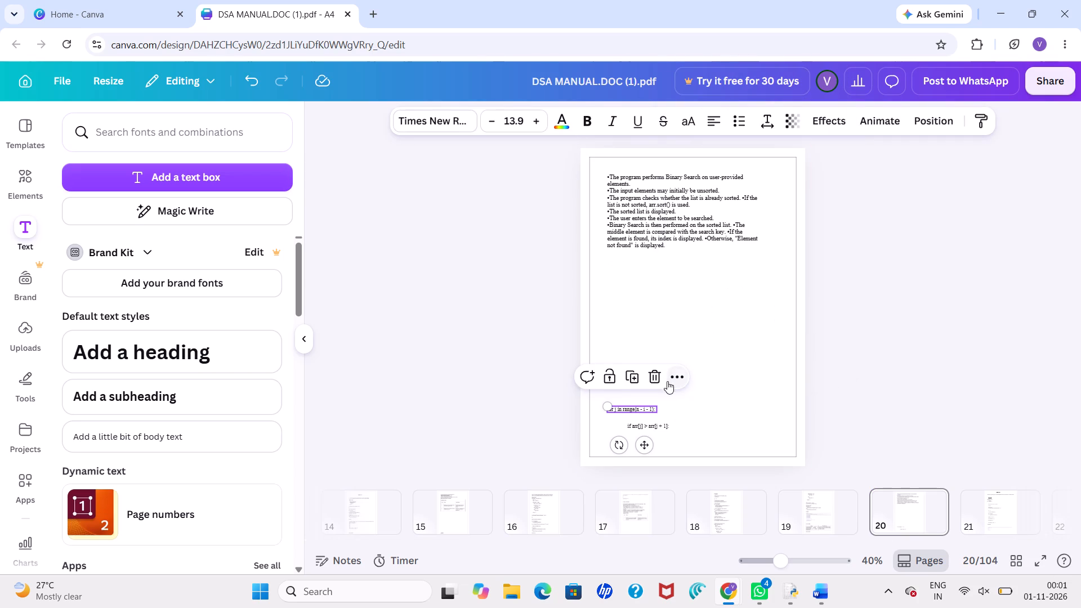
click(659, 382)
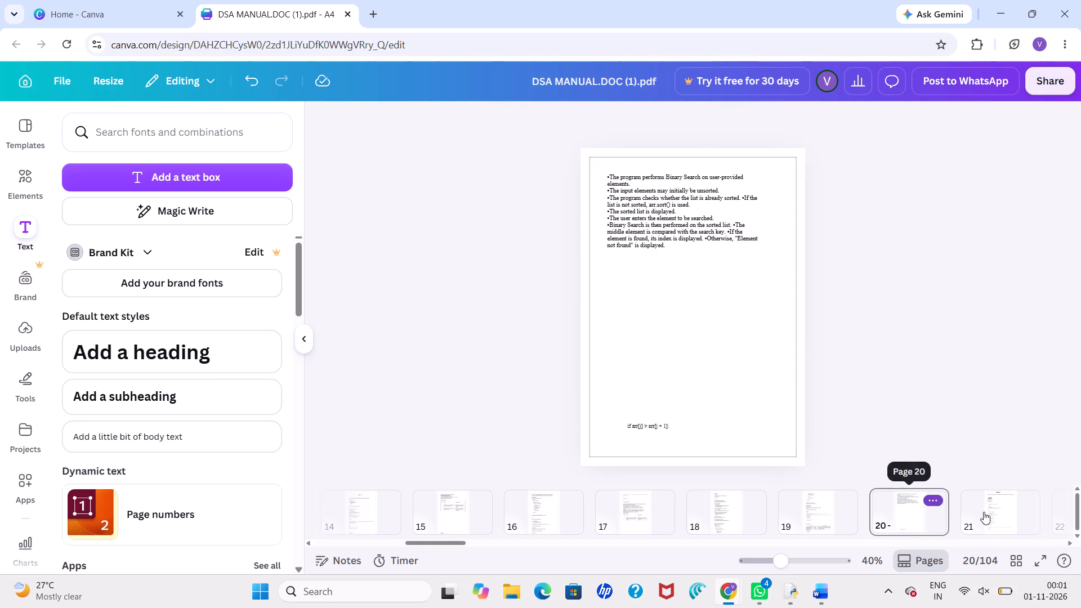
Paste the "for j in range(n - i - 1):" line into a new text box directly under "for i in range(n - 1):" on page 21.
click(984, 512)
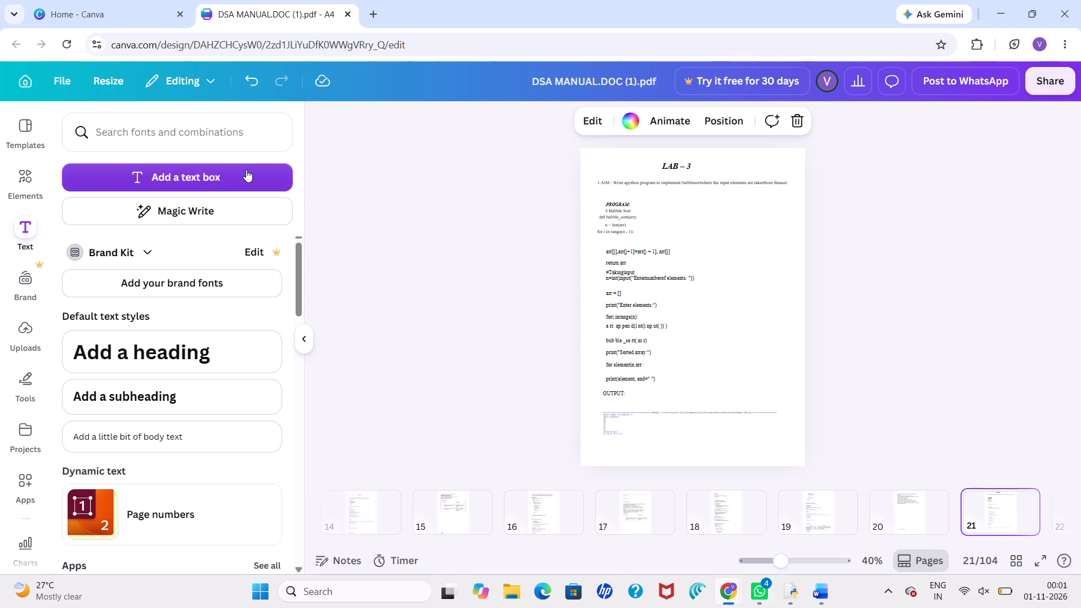
click(246, 169)
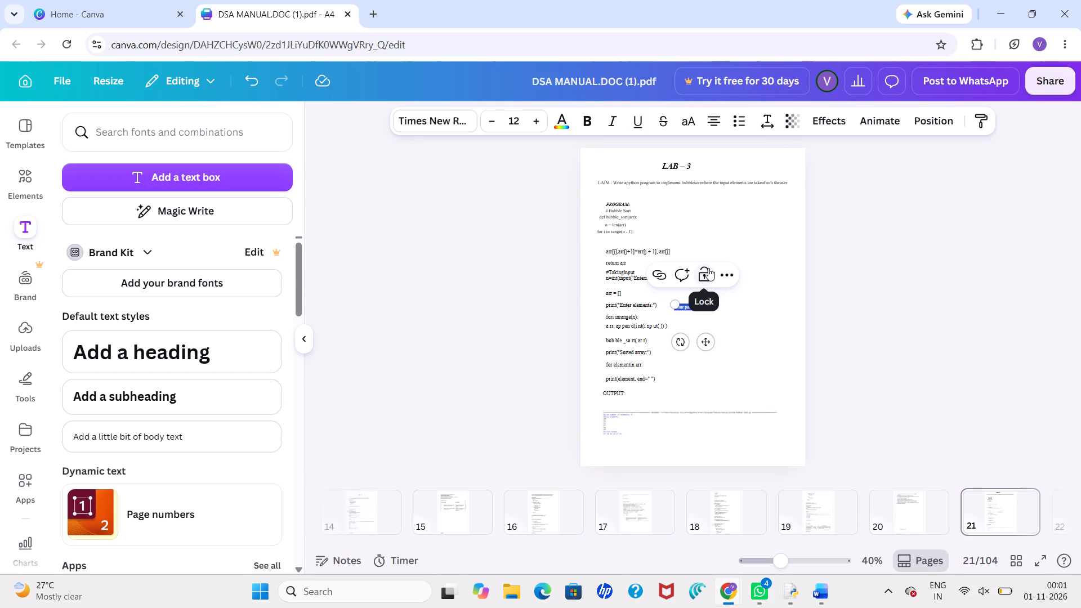
key(BackSpace)
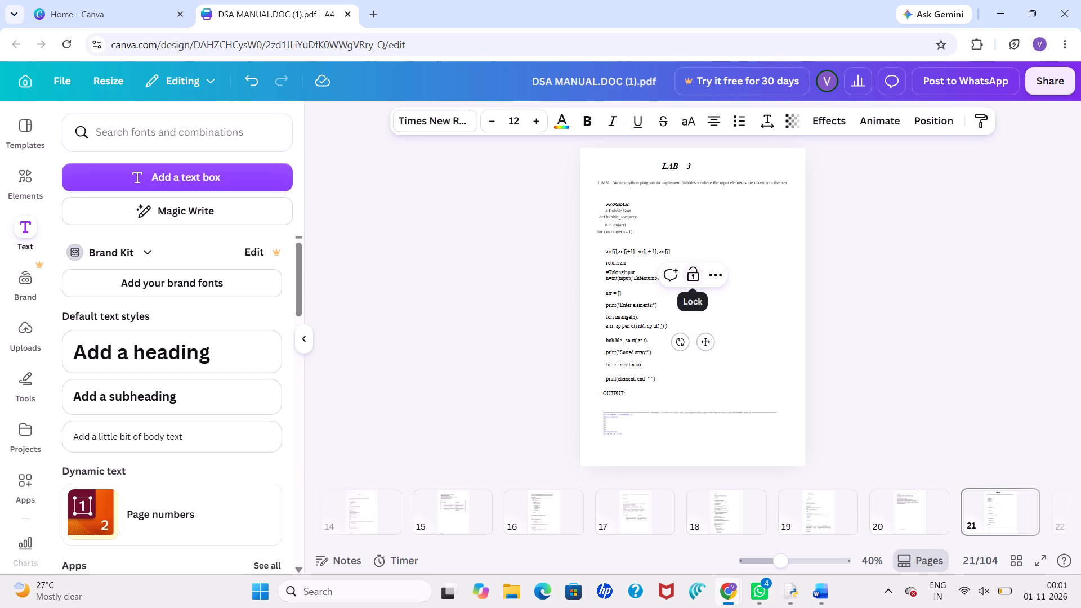
key(ctrl+v)
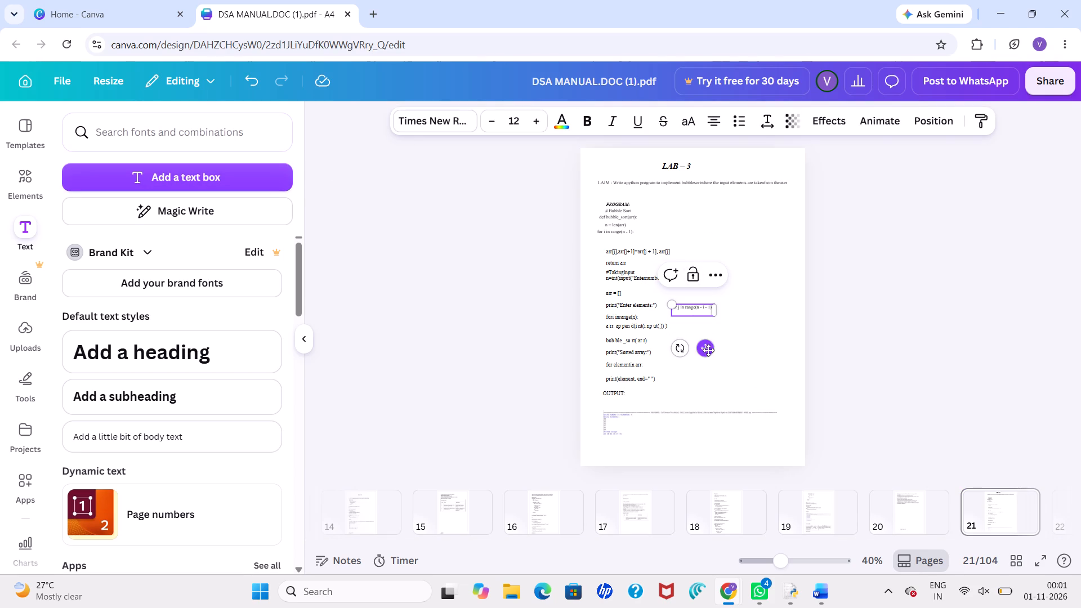
drag(708, 350, 644, 288)
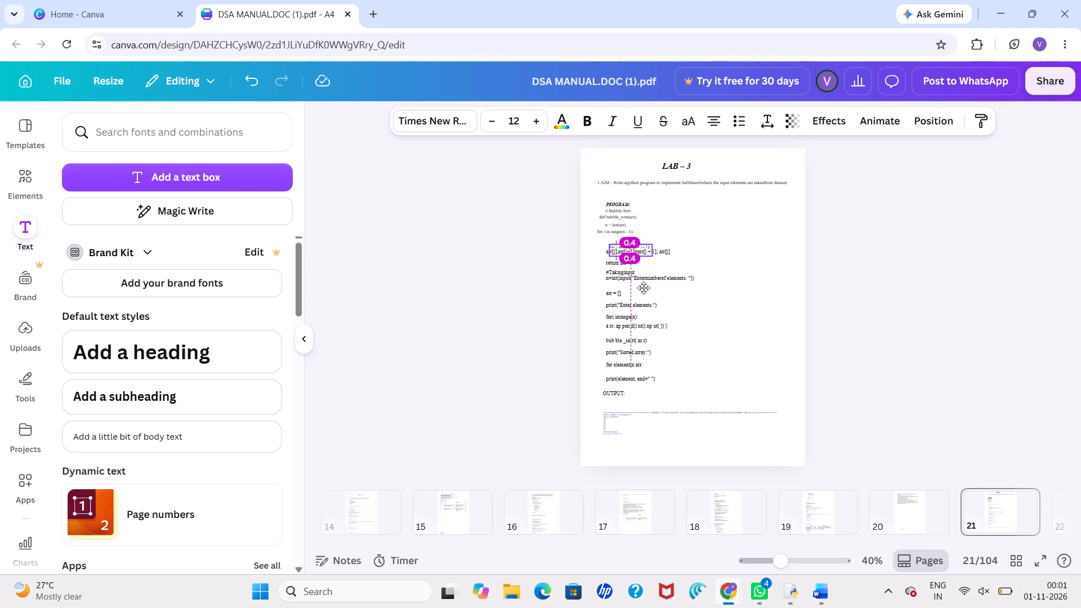
drag(644, 288, 638, 281)
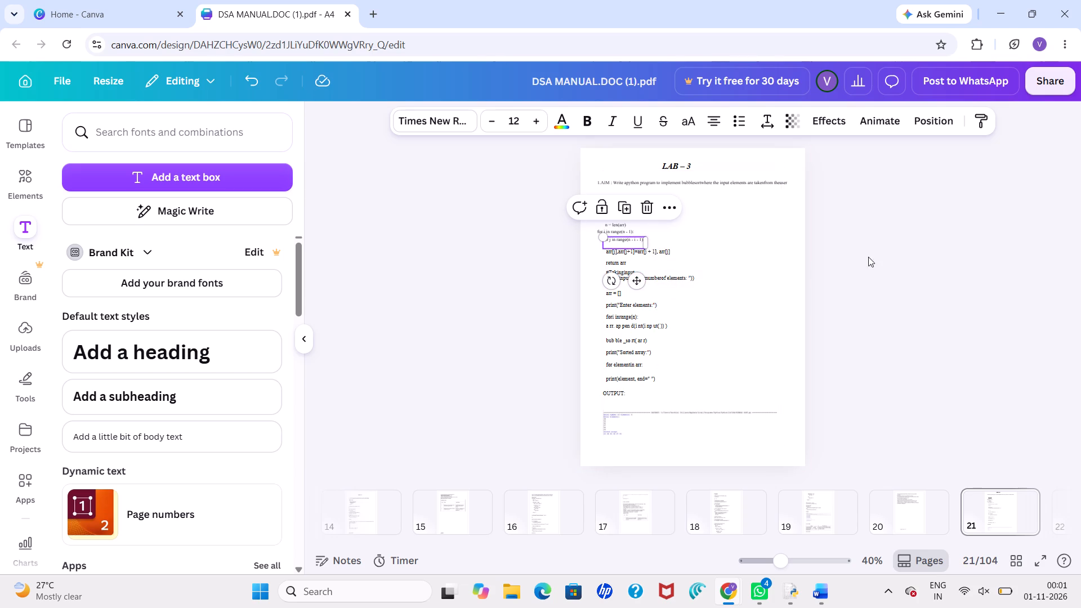
click(892, 254)
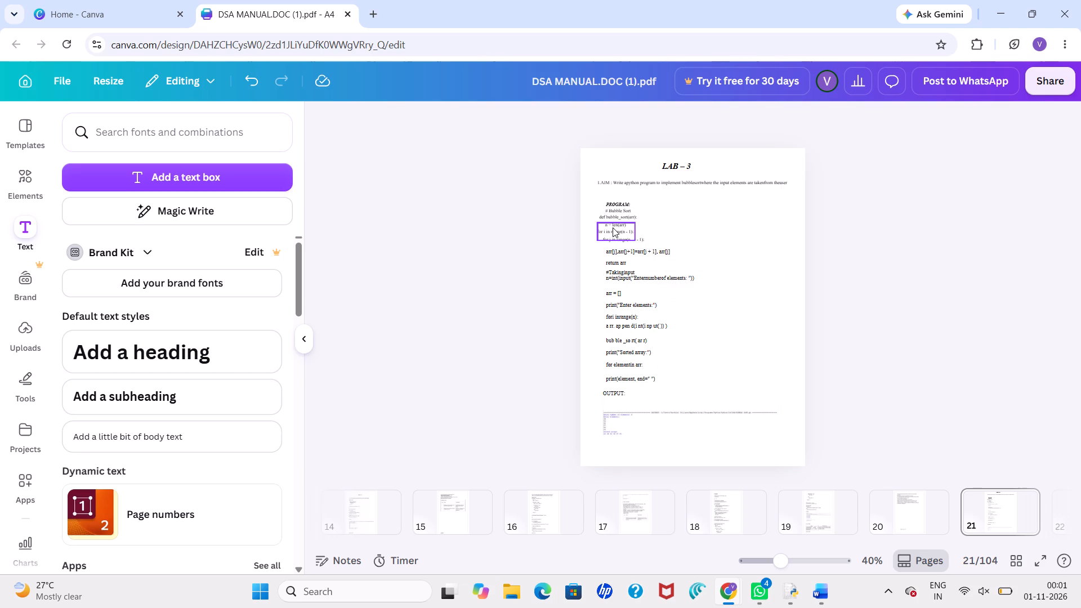
Shift the "n = len(arr)" and "for i in range(n - 1):" text box slightly right to align with the code around it.
click(613, 227)
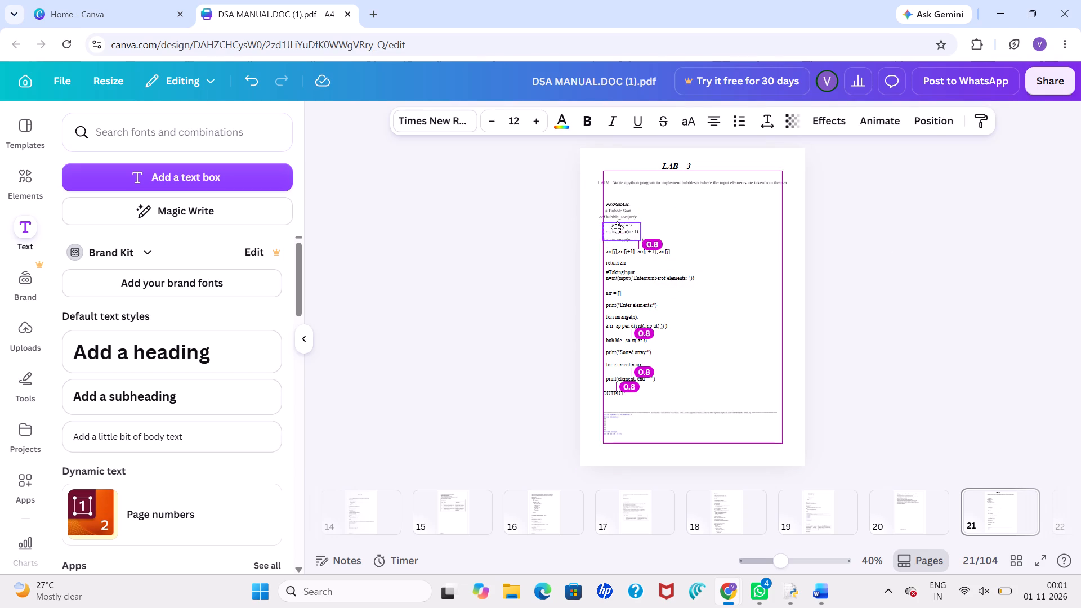
click(614, 211)
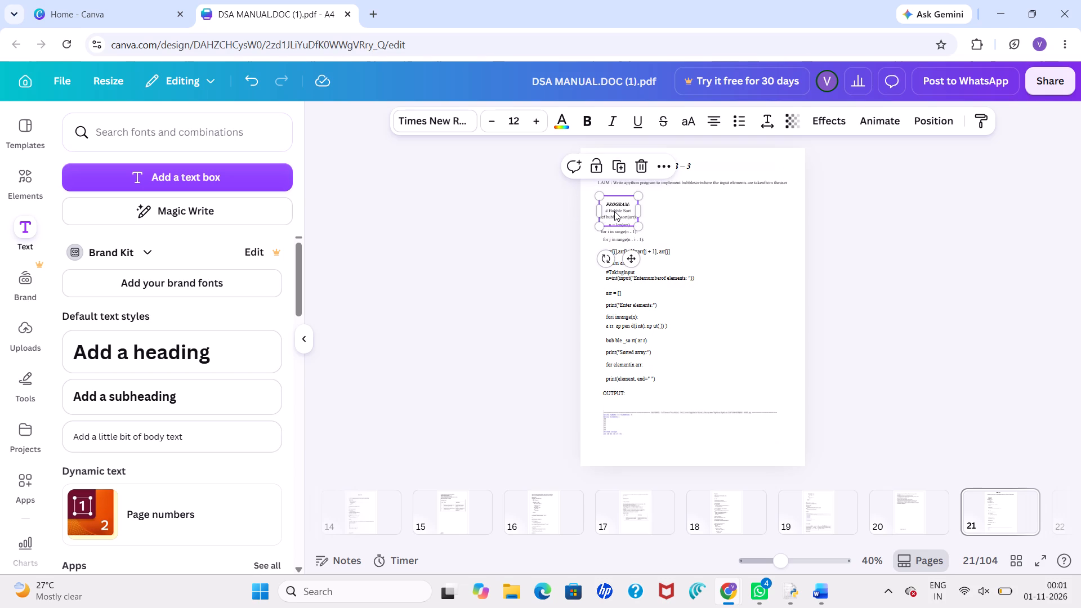
click(878, 223)
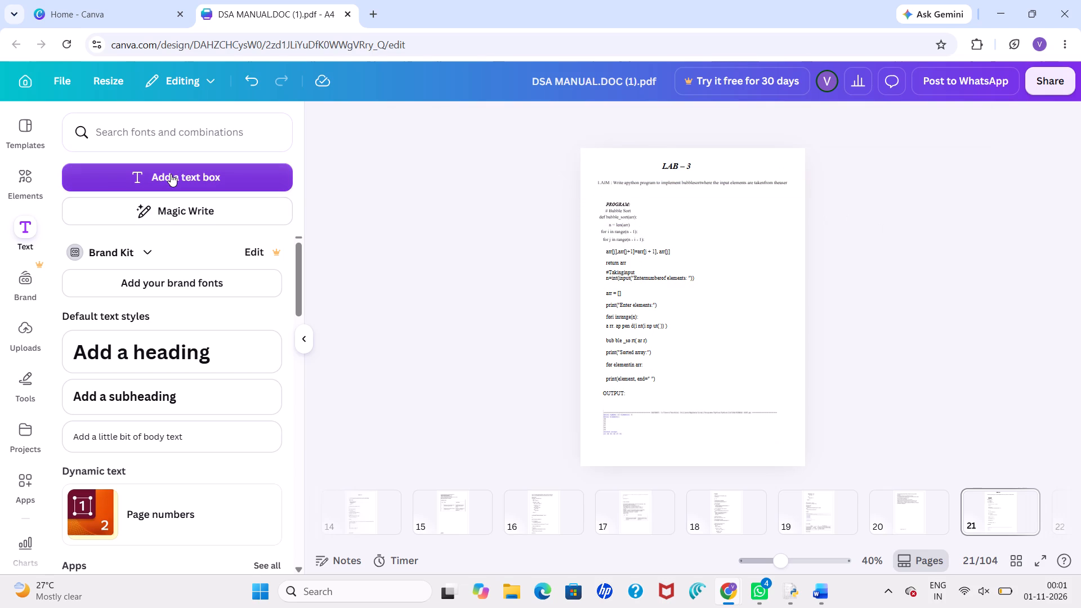
Copy the "if arr[j] > arr[j + 1]:" text box on page 20, then delete it there.
click(894, 526)
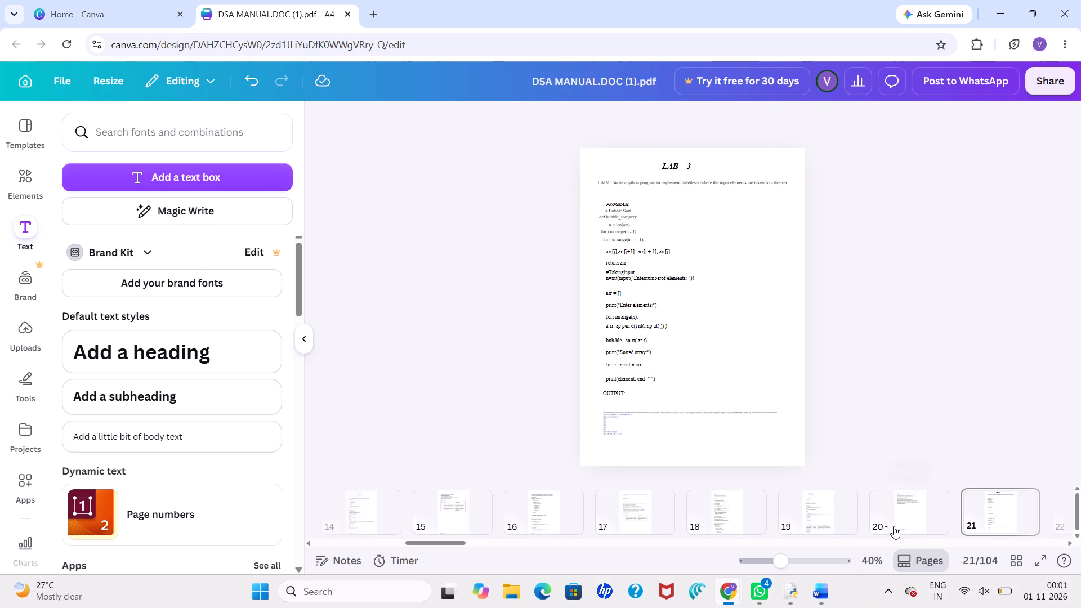
click(656, 430)
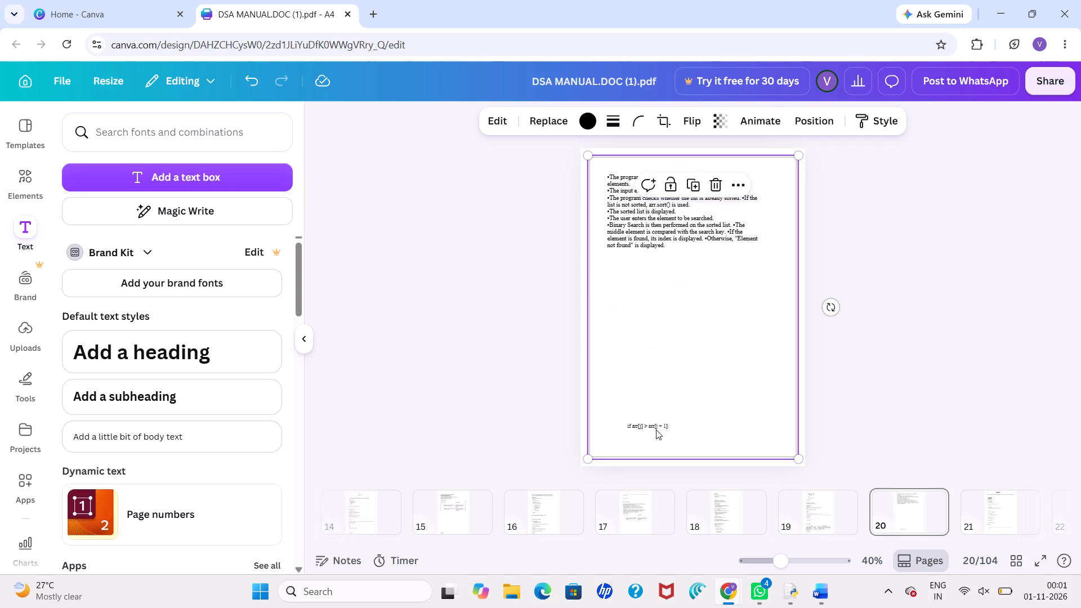
click(656, 428)
click(693, 392)
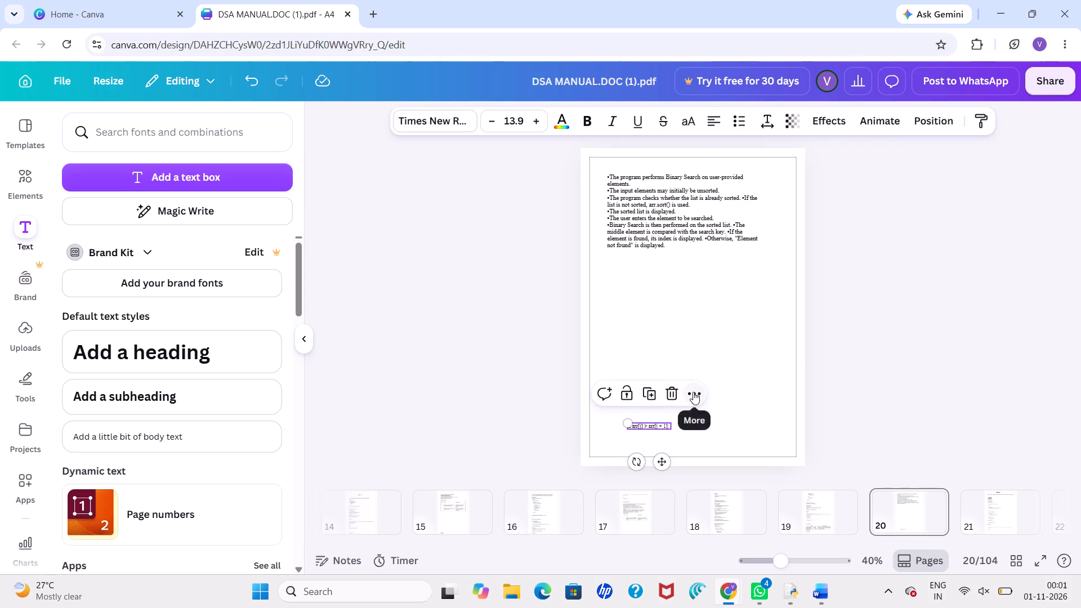
click(744, 71)
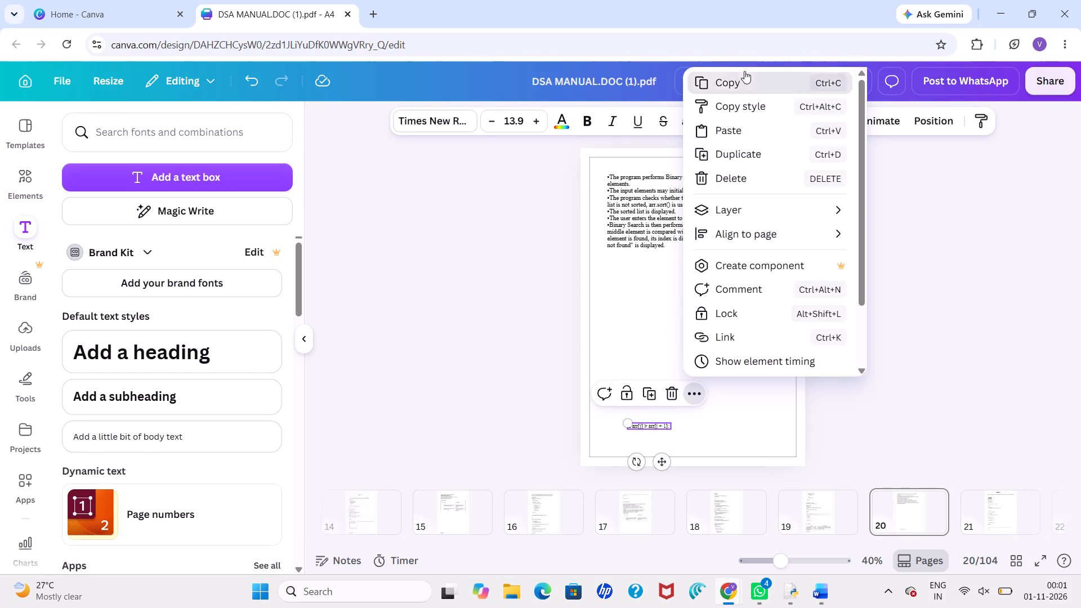
click(673, 396)
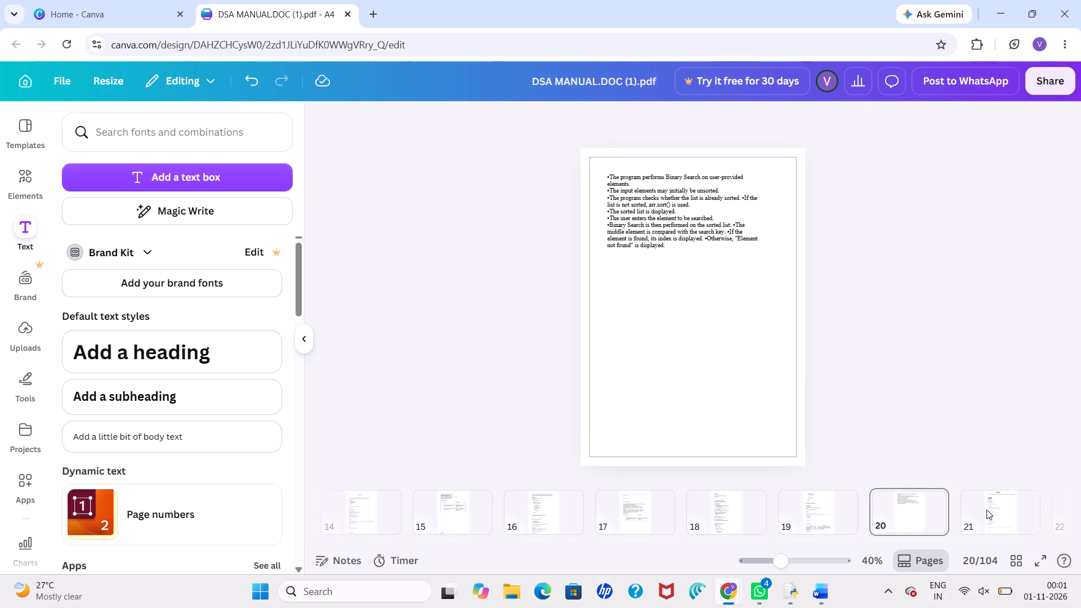
Paste the "if arr[j] > arr[j + 1]:" line into a new text box directly under "for j in range(n - i - 1):" on page 21.
click(1007, 525)
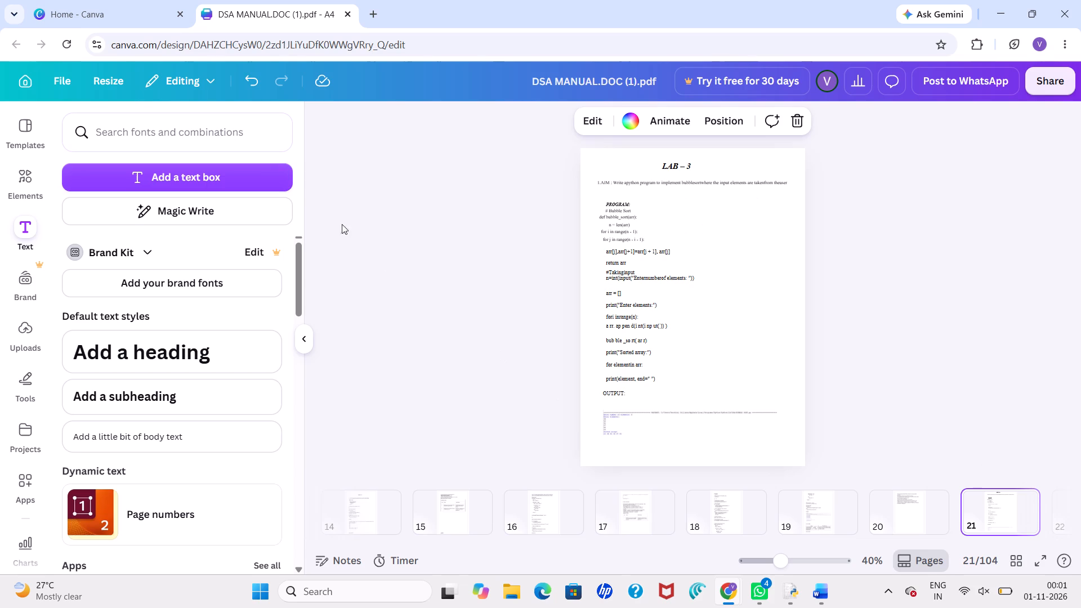
click(257, 165)
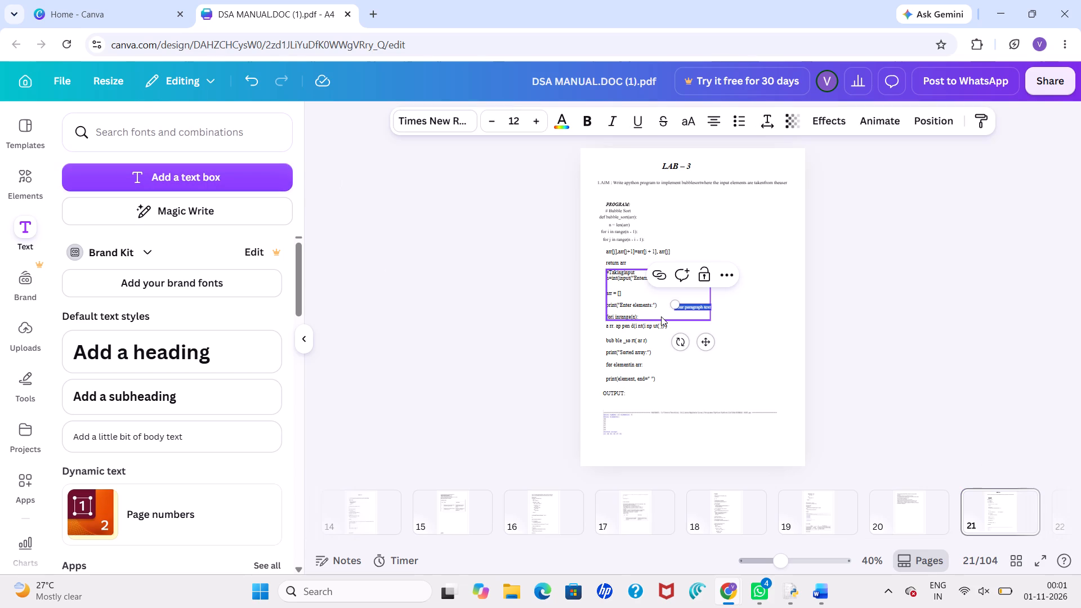
key(BackSpace)
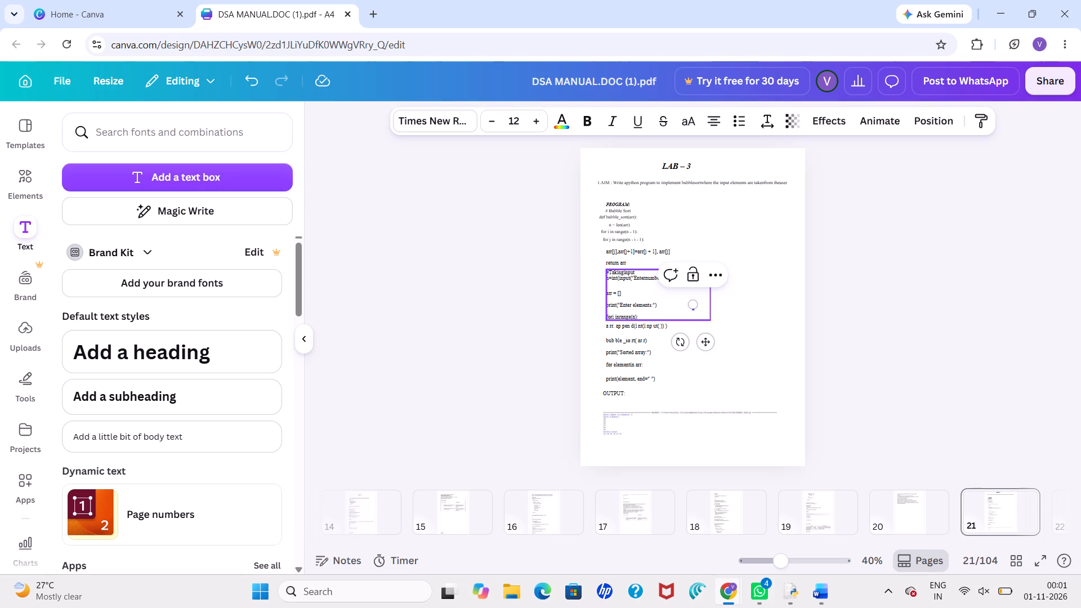
key(ctrl+v)
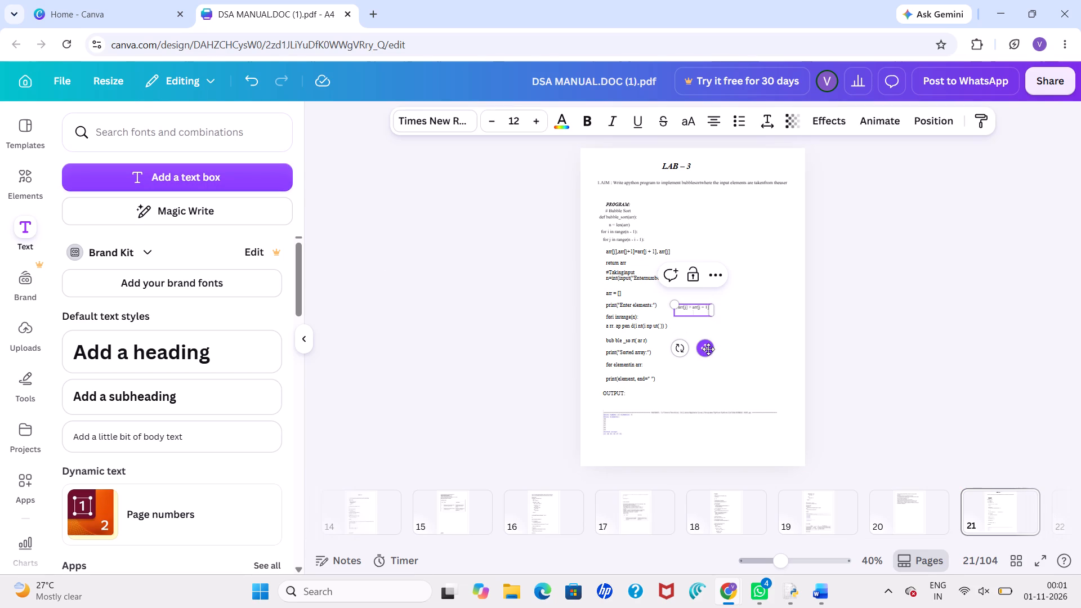
drag(708, 349, 641, 294)
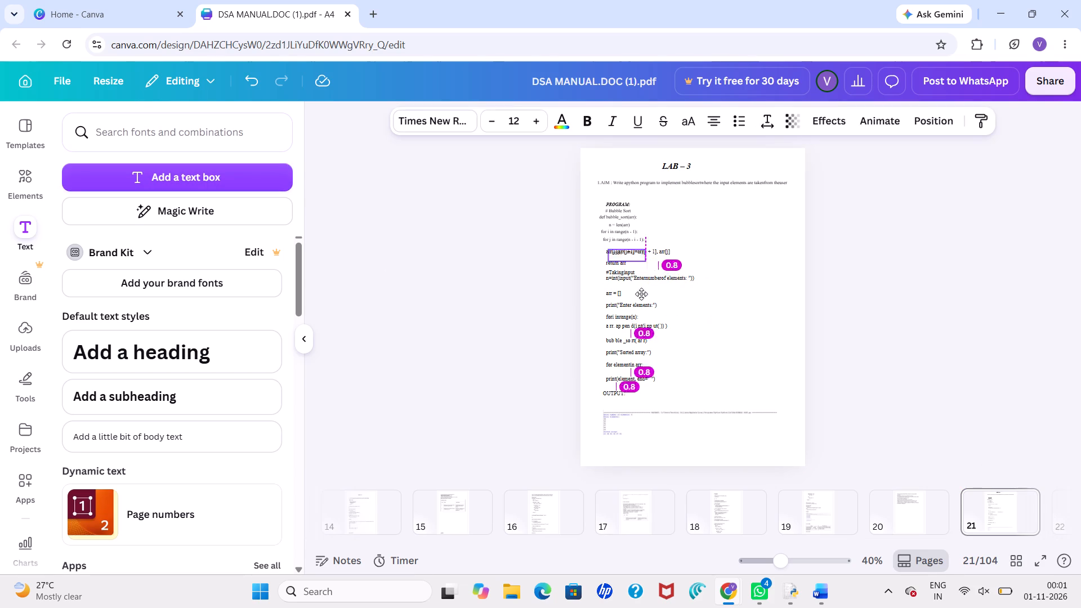
drag(641, 294, 635, 288)
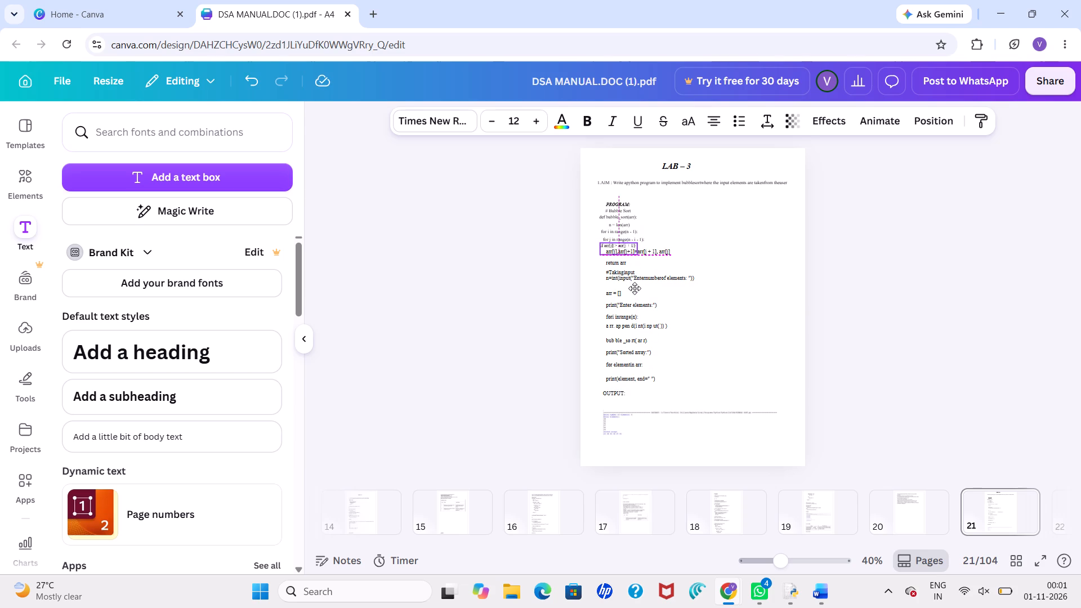
drag(635, 288, 635, 288)
click(930, 224)
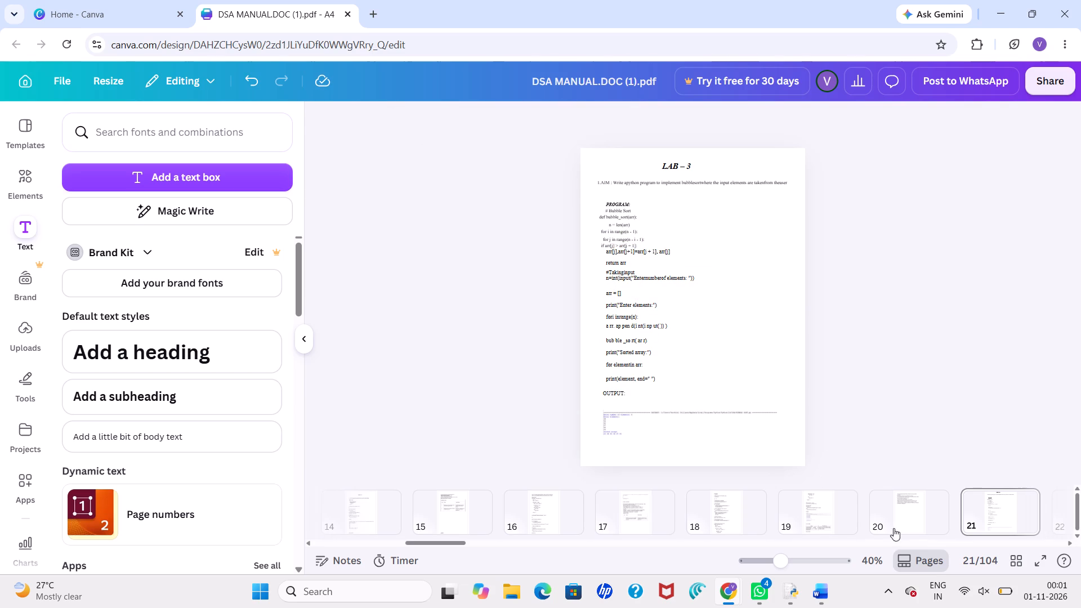
Move the "2.AIM:" insertion sort text box on page 23 up to the top of the page, just inside the border.
scroll(938, 529, left, 3)
click(849, 509)
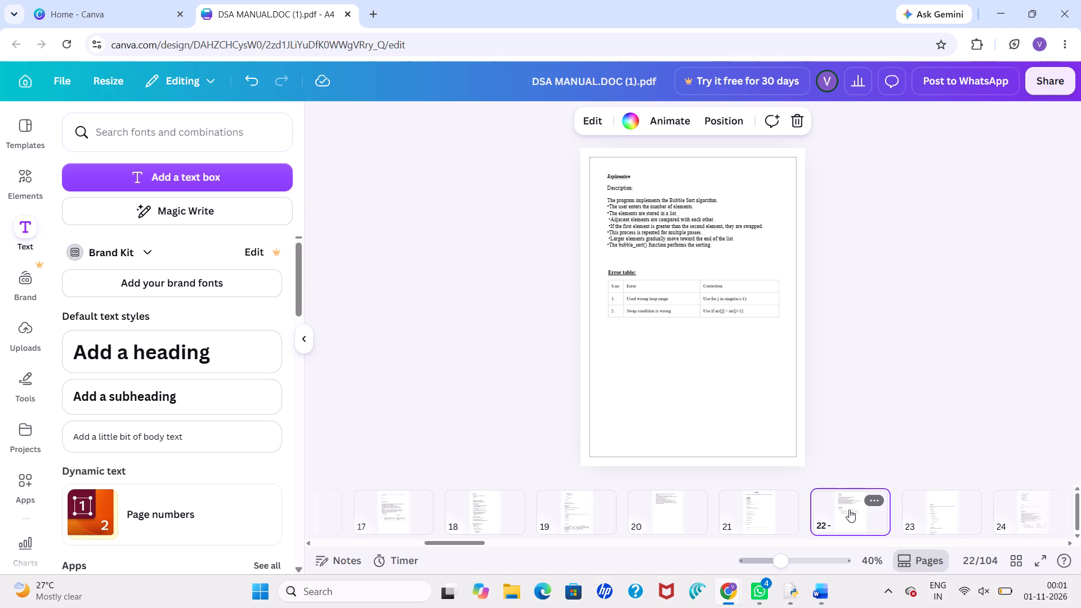
scroll(844, 509, left, 1)
click(844, 509)
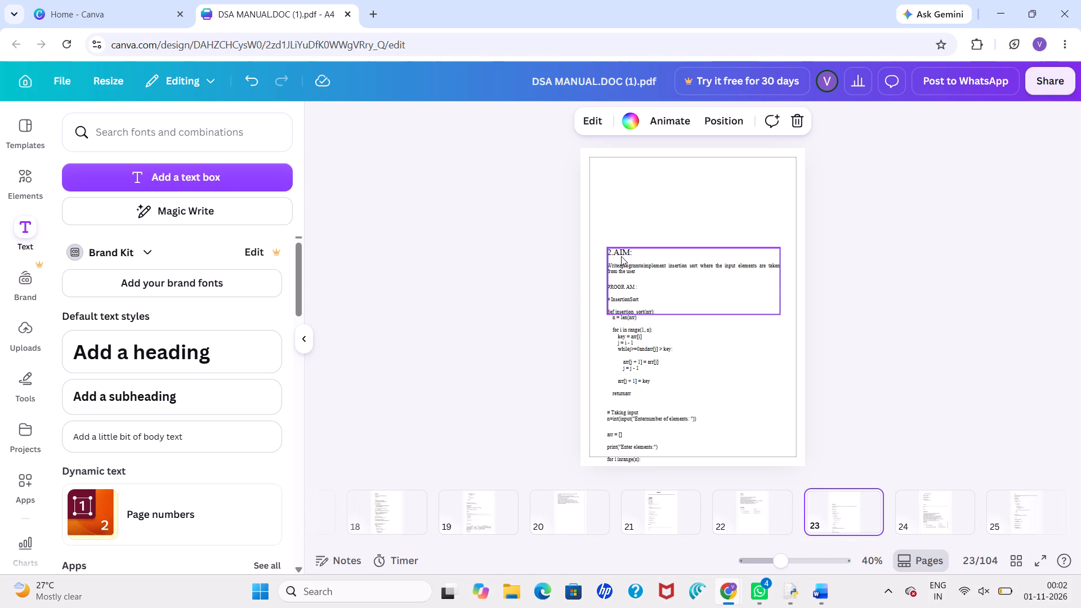
drag(621, 256, 610, 189)
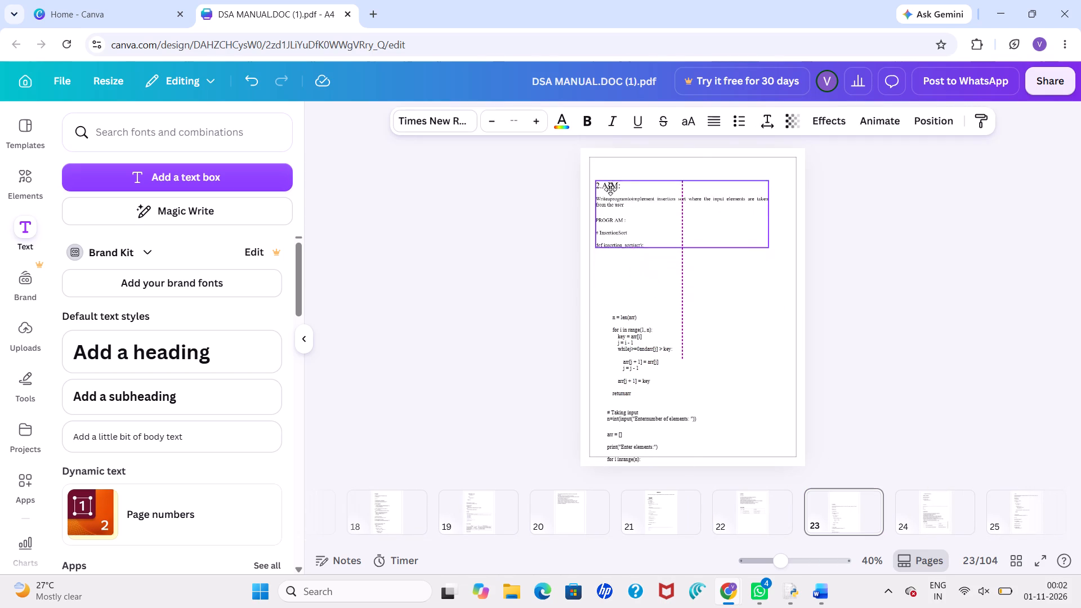
drag(610, 189, 609, 173)
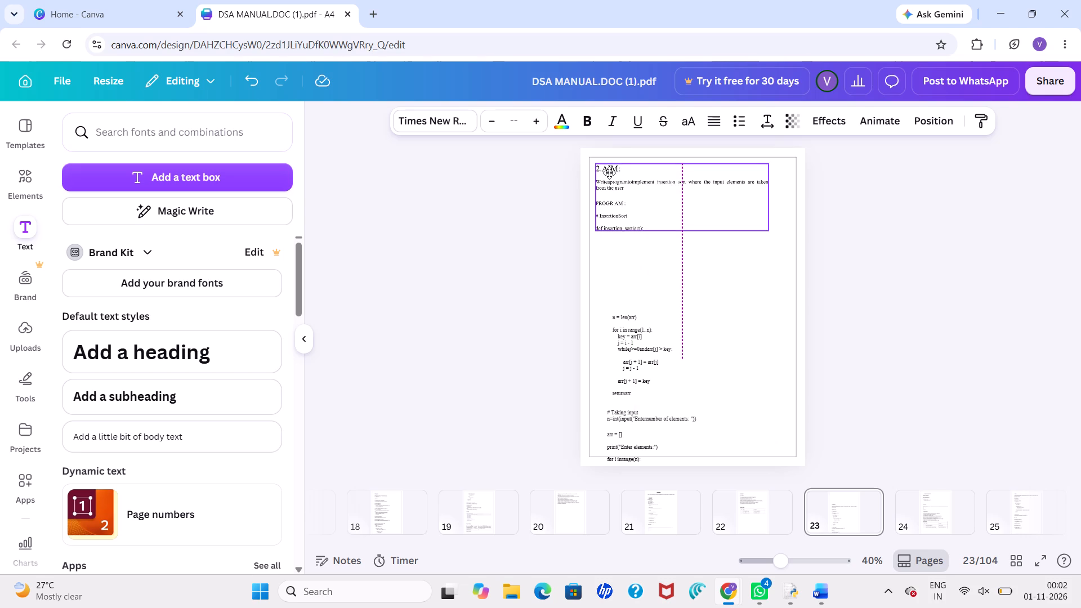
drag(609, 173, 613, 174)
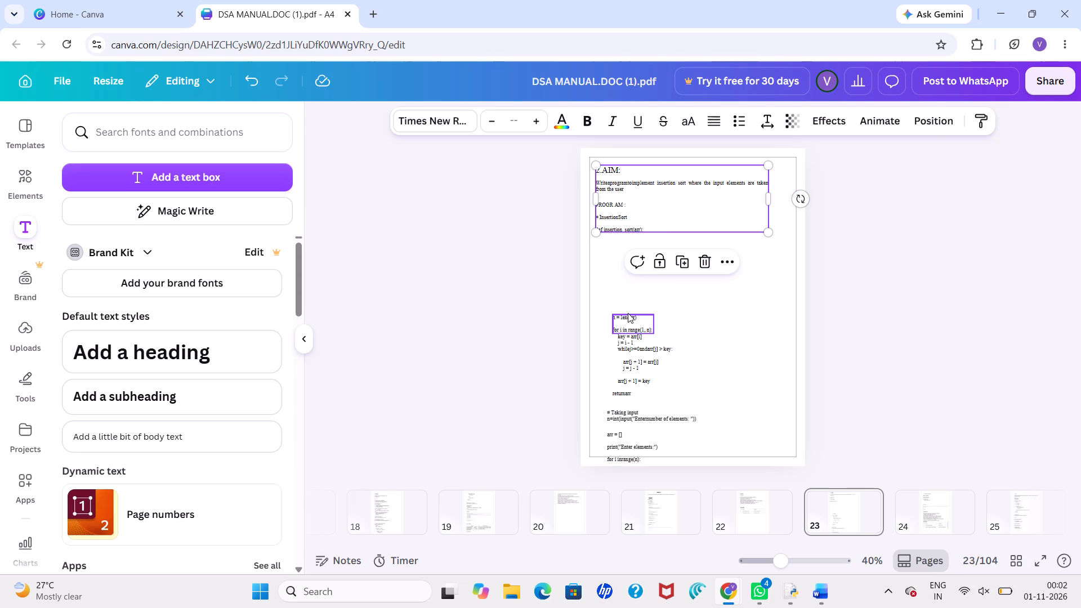
Move the "n = len(arr)" and "for i in range(1, n):" text box on page 23 directly under "def insertion_sort(arr):".
drag(628, 313, 628, 312)
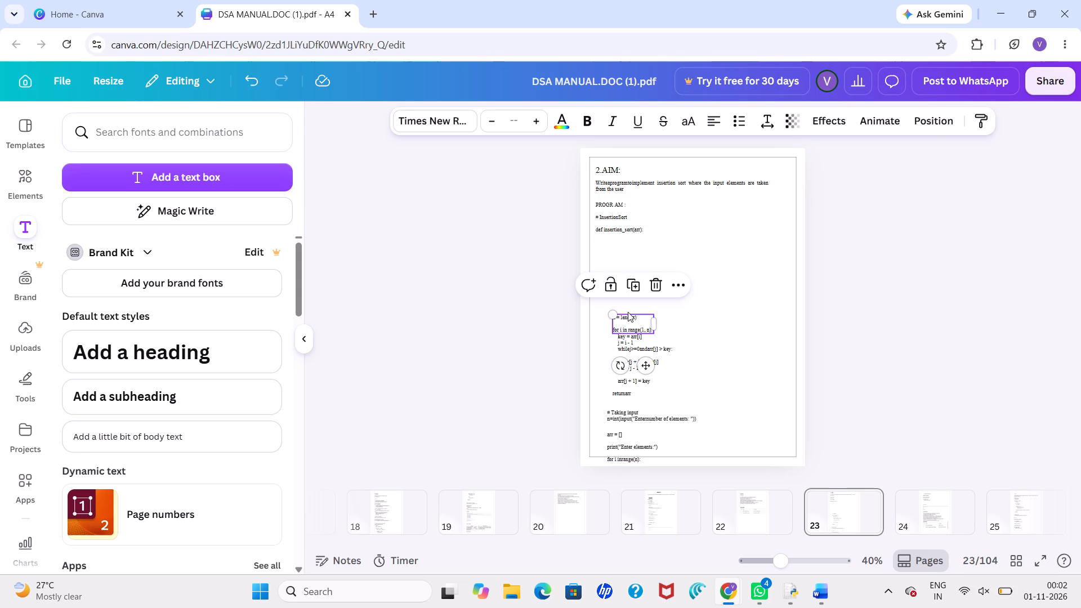
drag(628, 312, 612, 274)
click(848, 265)
click(634, 315)
drag(634, 315, 618, 274)
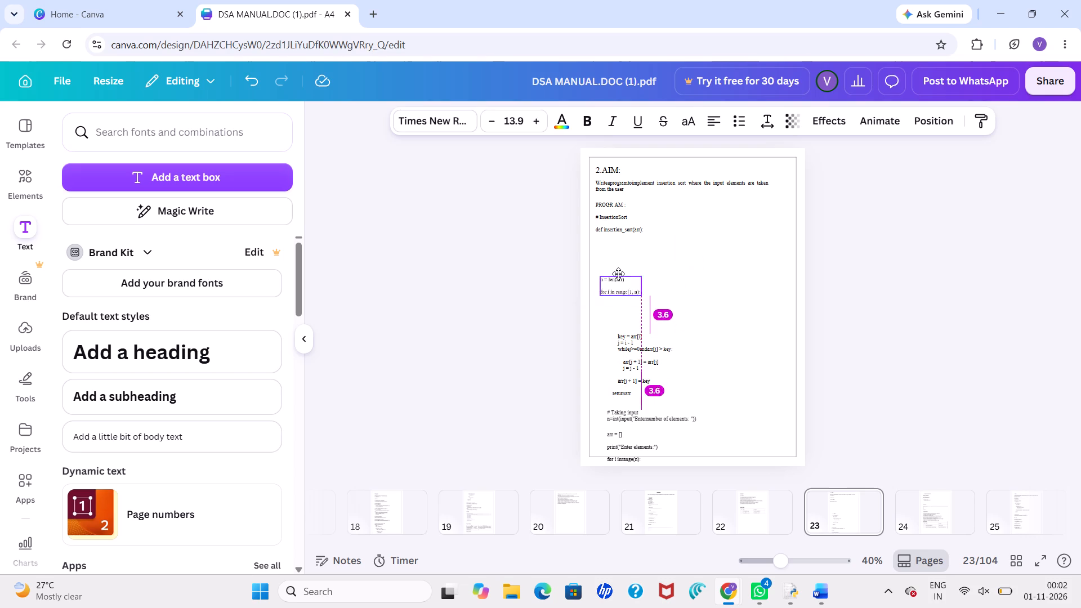
drag(618, 274, 615, 239)
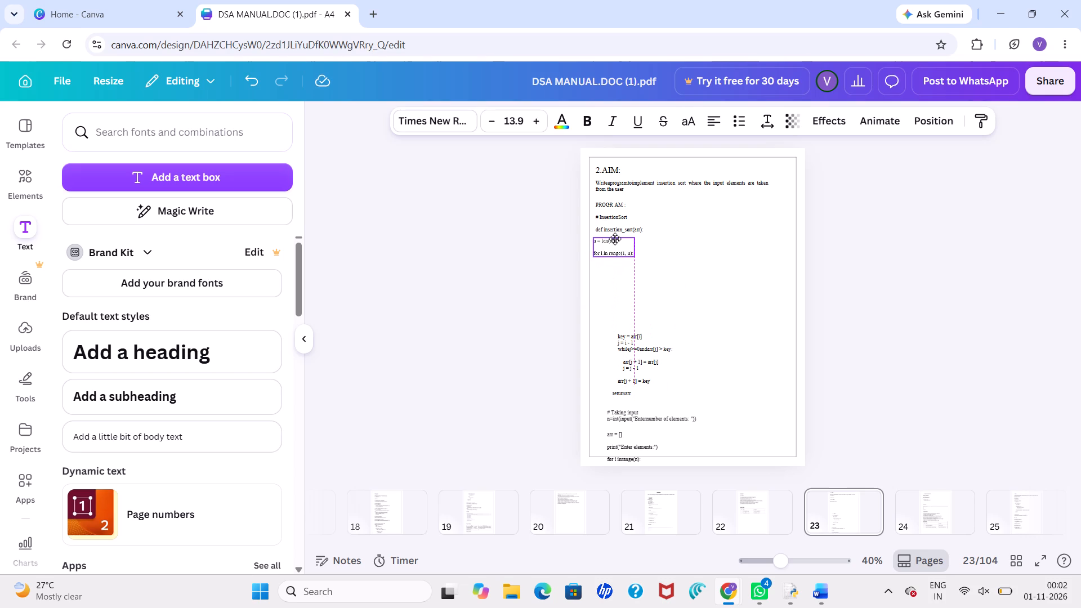
drag(615, 239, 617, 238)
drag(617, 238, 618, 238)
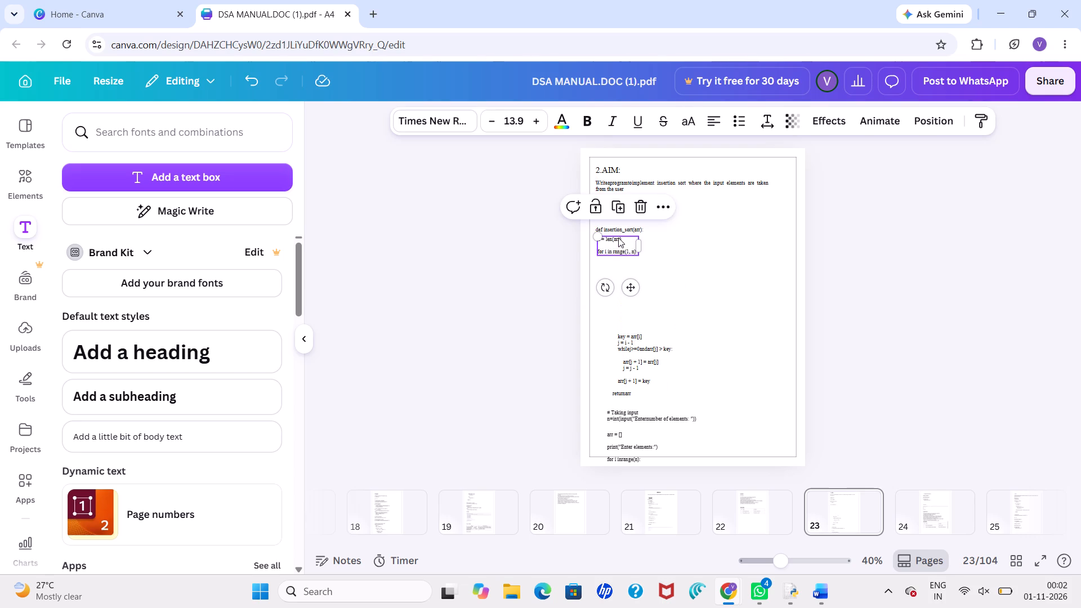
click(863, 198)
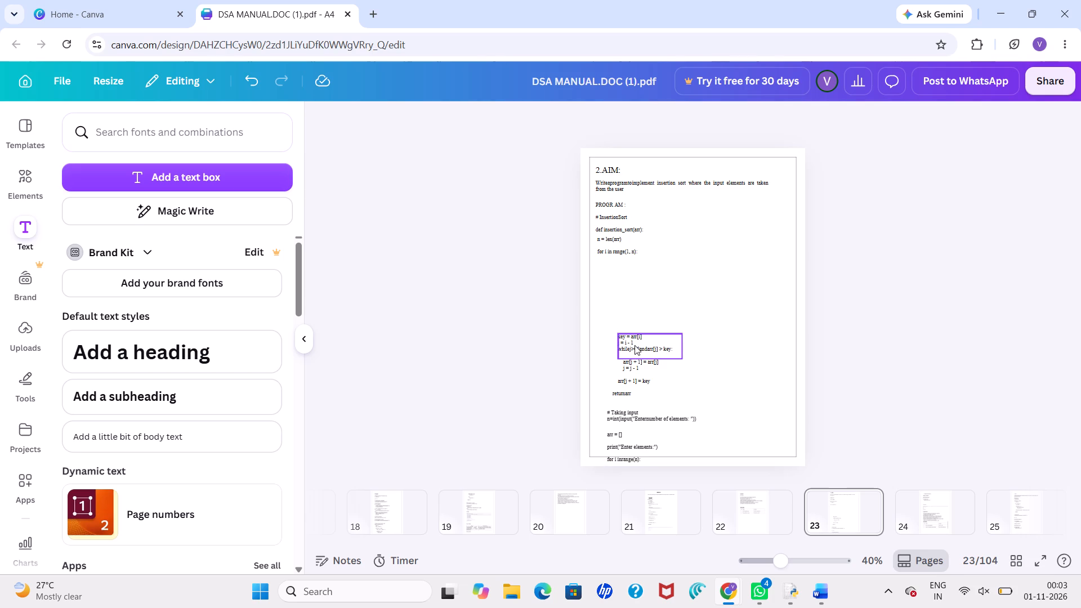
Move the "key = arr[i]", "j = i - 1" and while-condition text box on page 23 directly under "for i in range(1, n):".
drag(635, 345, 608, 281)
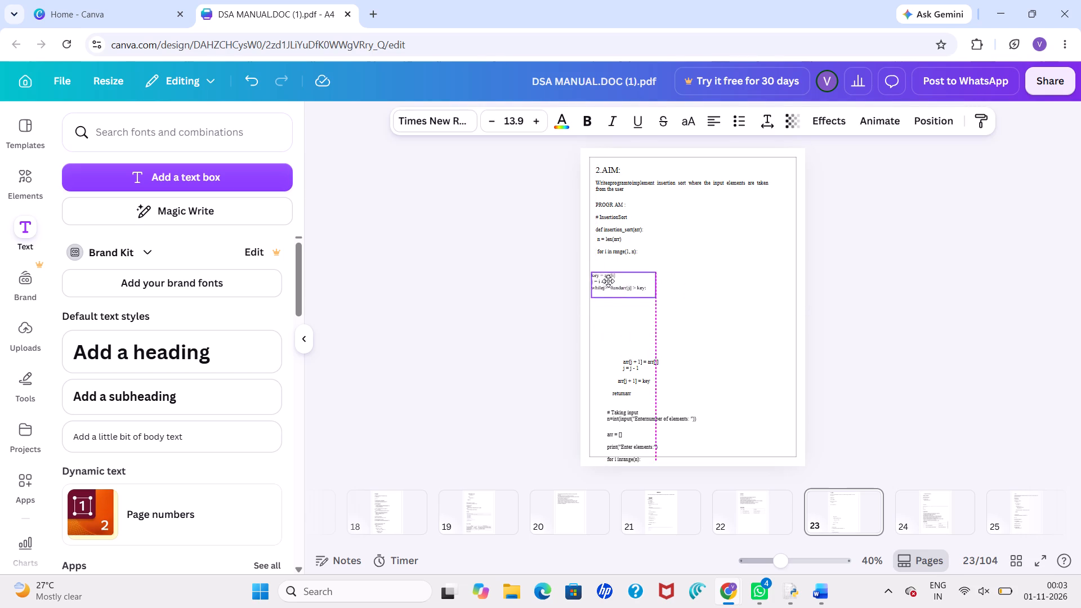
drag(608, 281, 615, 271)
click(851, 234)
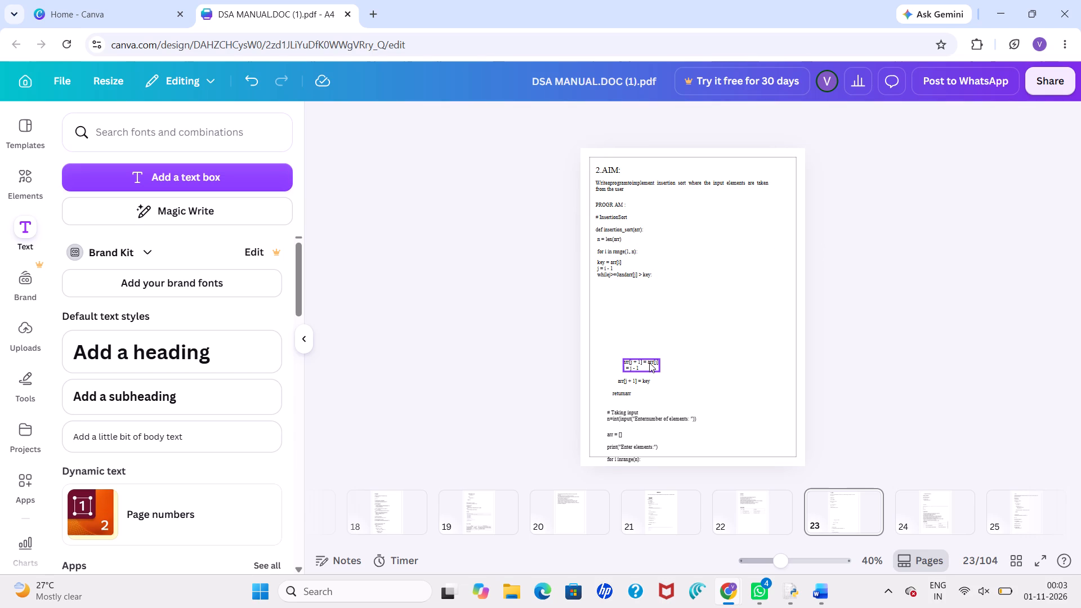
Move the "arr[j + 1] = arr[j]" and "j = j - 1" text box on page 23 just below the while line.
drag(648, 362, 627, 311)
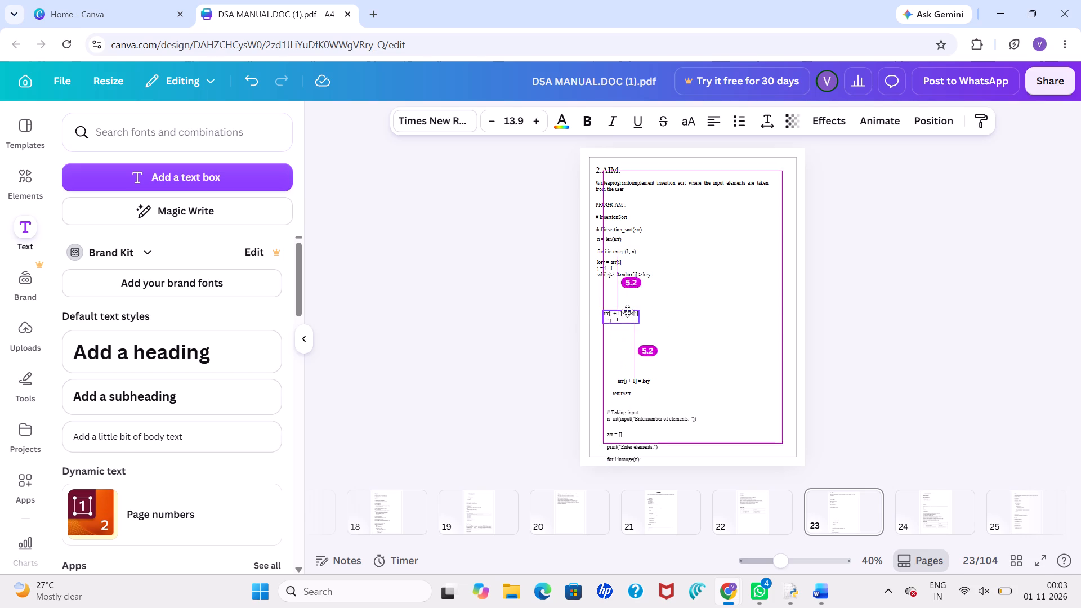
drag(627, 311, 622, 283)
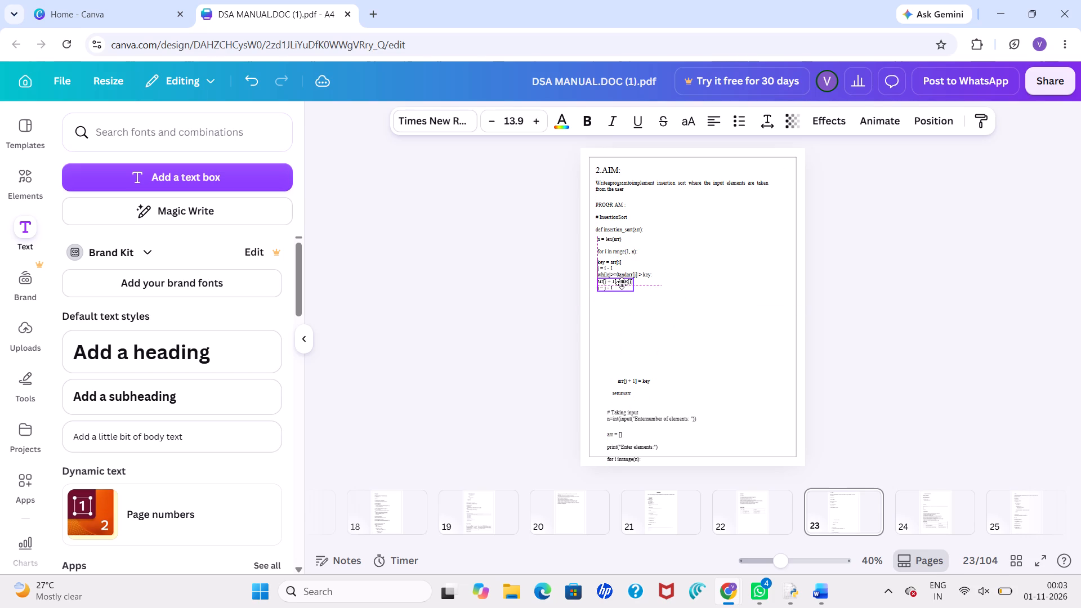
drag(622, 283, 622, 286)
drag(622, 286, 623, 285)
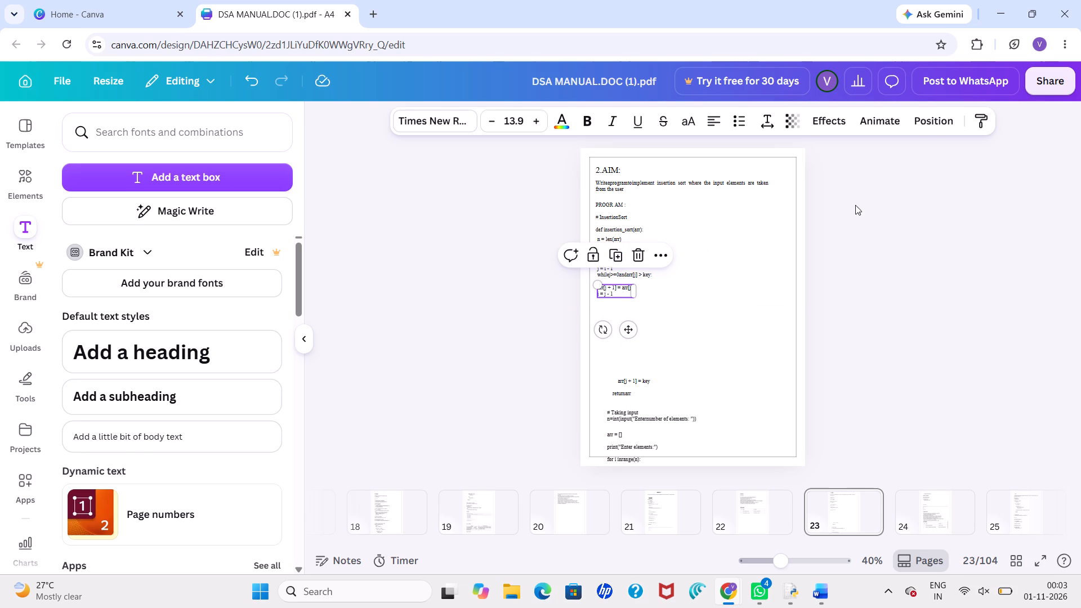
click(867, 201)
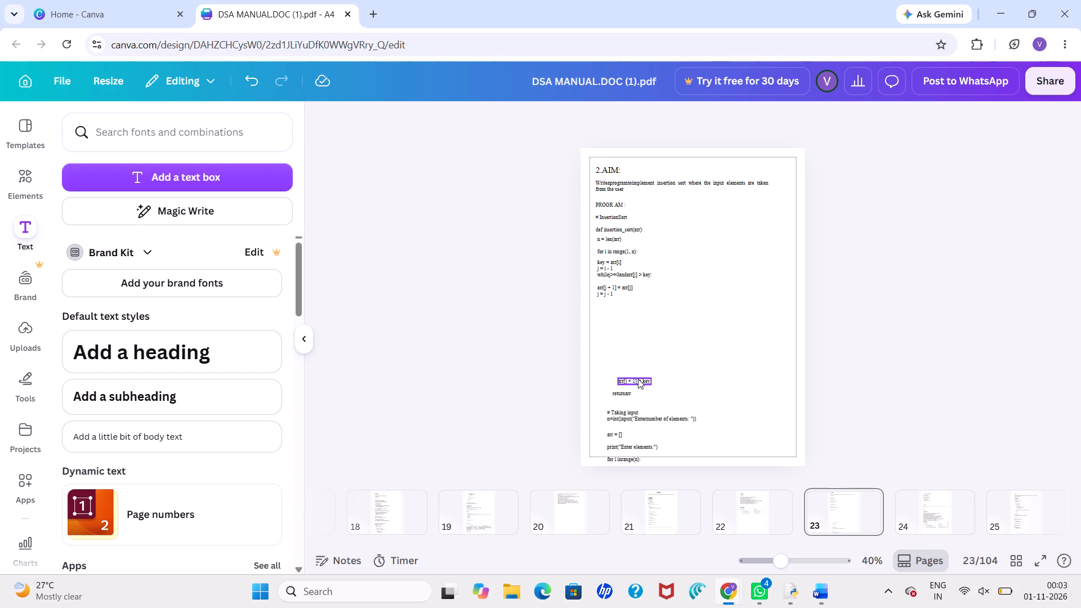
Move the "arr[j + 1] = key" text box on page 23 directly under "j = j - 1".
drag(638, 379, 615, 303)
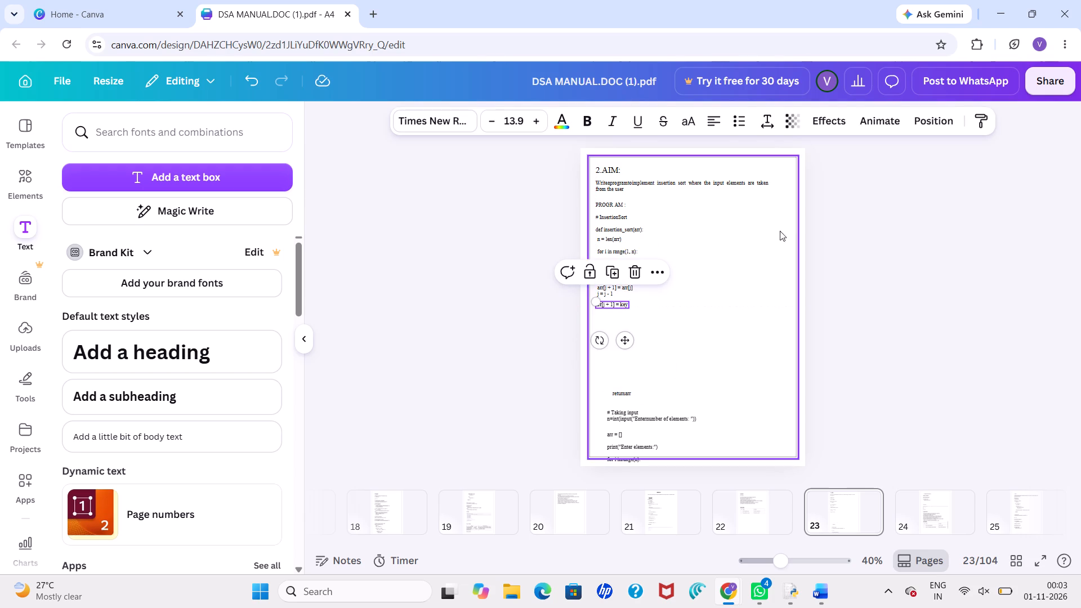
click(852, 226)
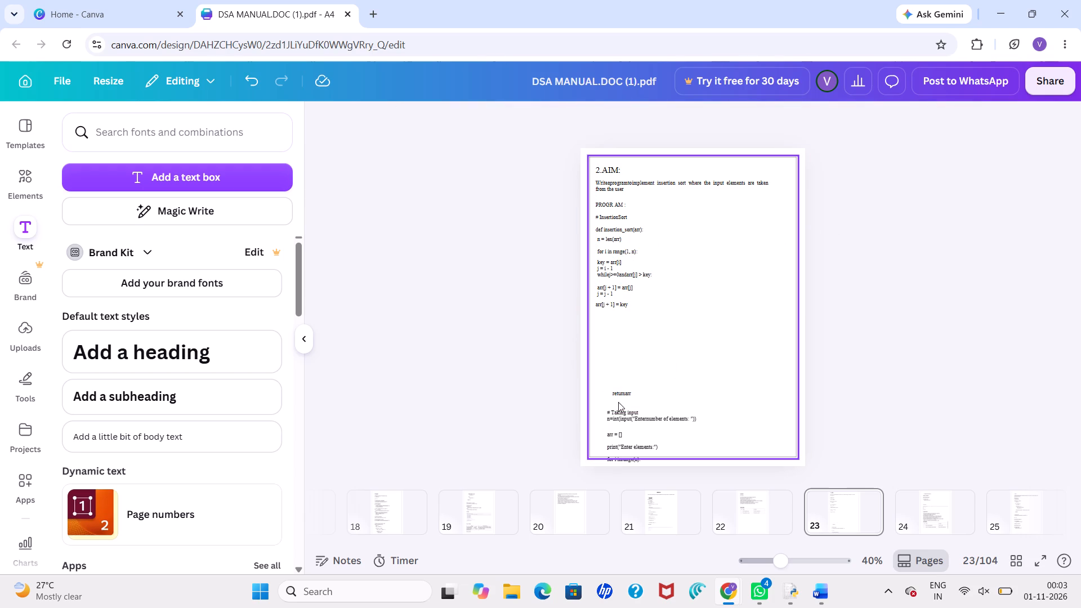
Move the return arr text box on page 23 directly under "arr[j + 1] = key".
drag(620, 394, 610, 357)
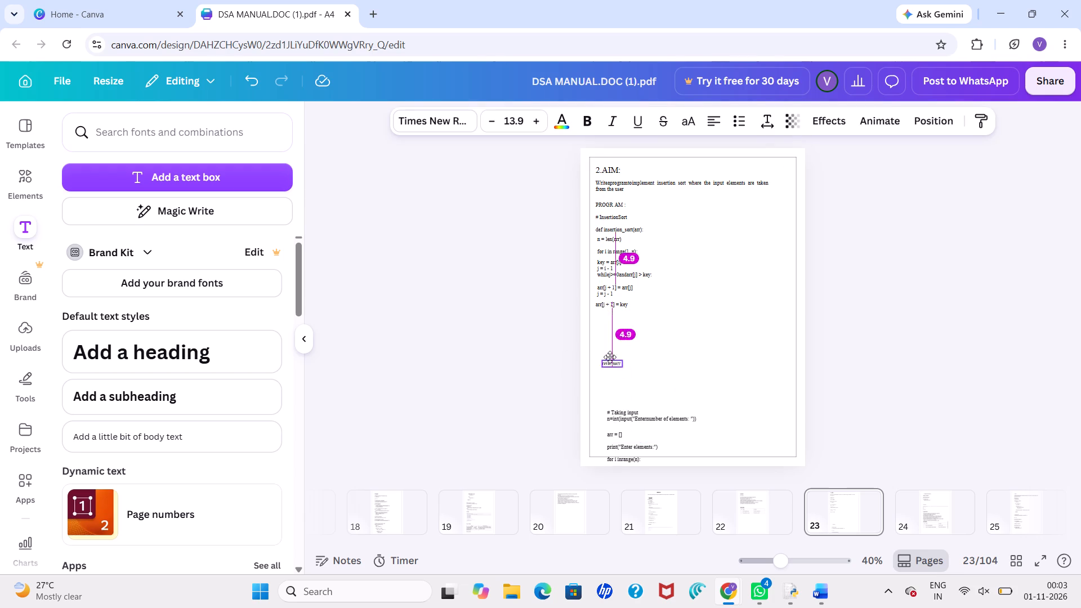
drag(610, 357, 602, 317)
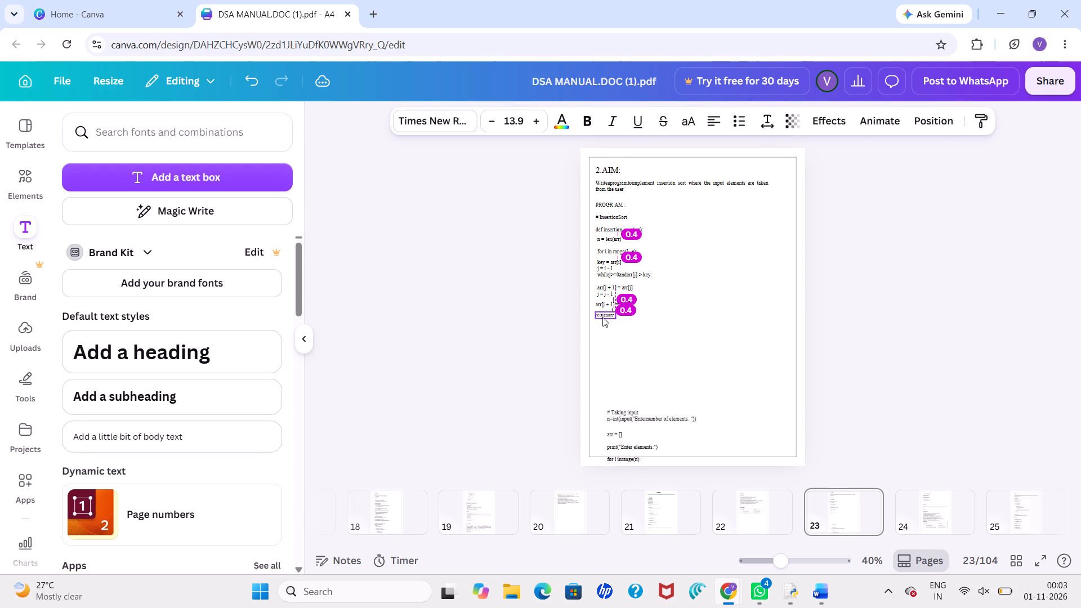
click(820, 338)
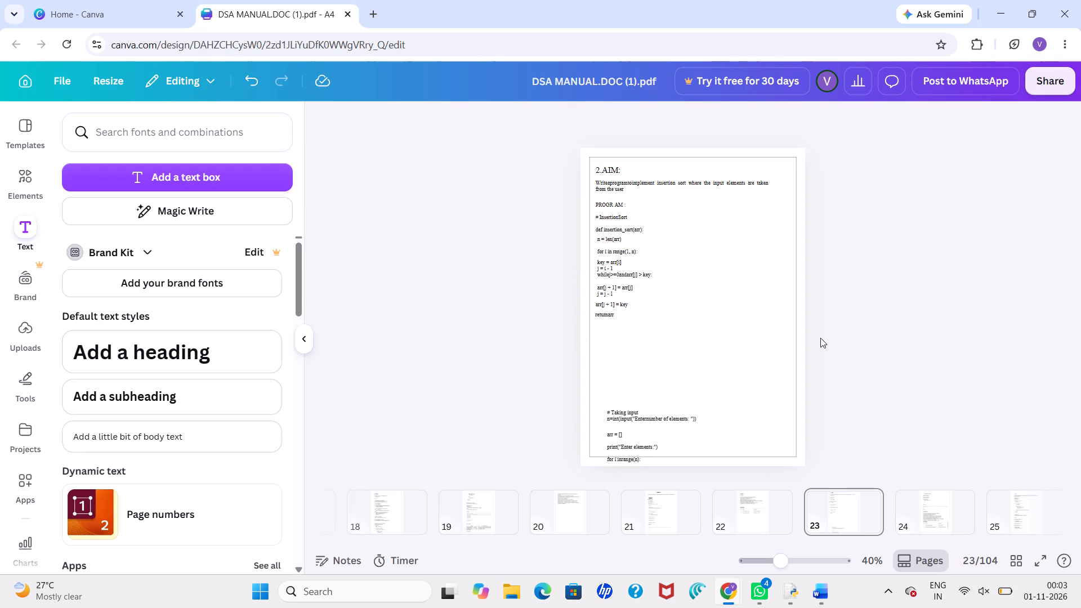
Move the "# Taking input" text box on page 23 directly under the return arr line, aligned with the code above.
drag(624, 424, 614, 394)
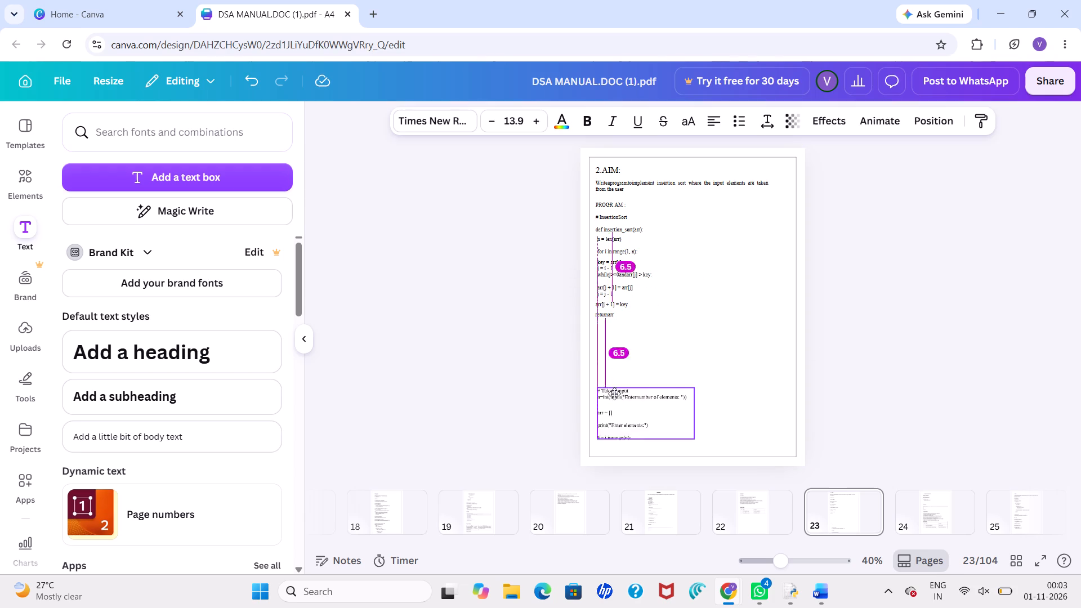
drag(614, 394, 613, 337)
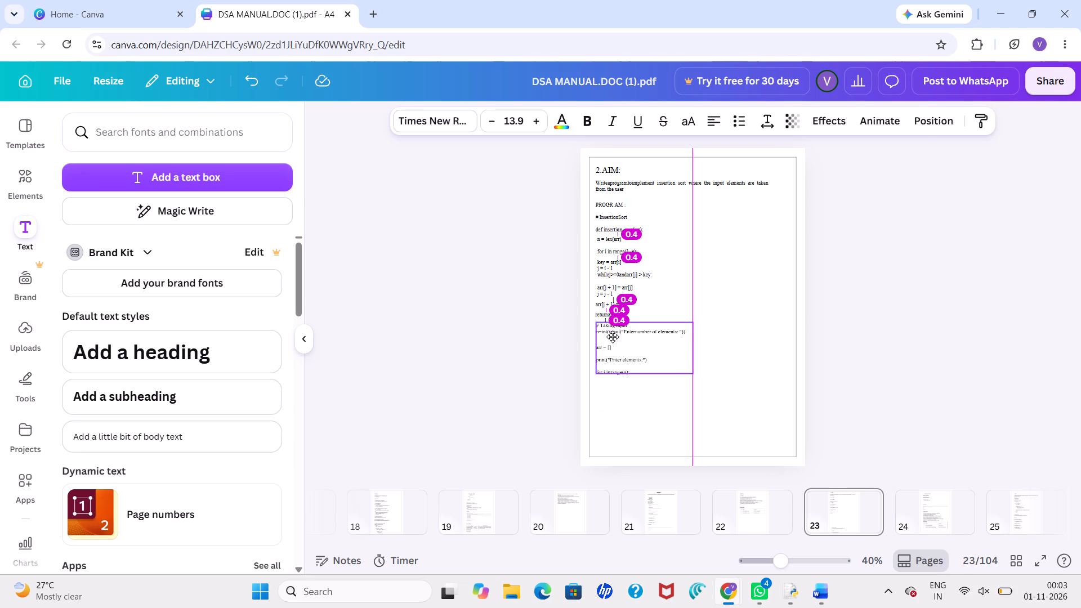
drag(613, 337, 613, 338)
click(848, 280)
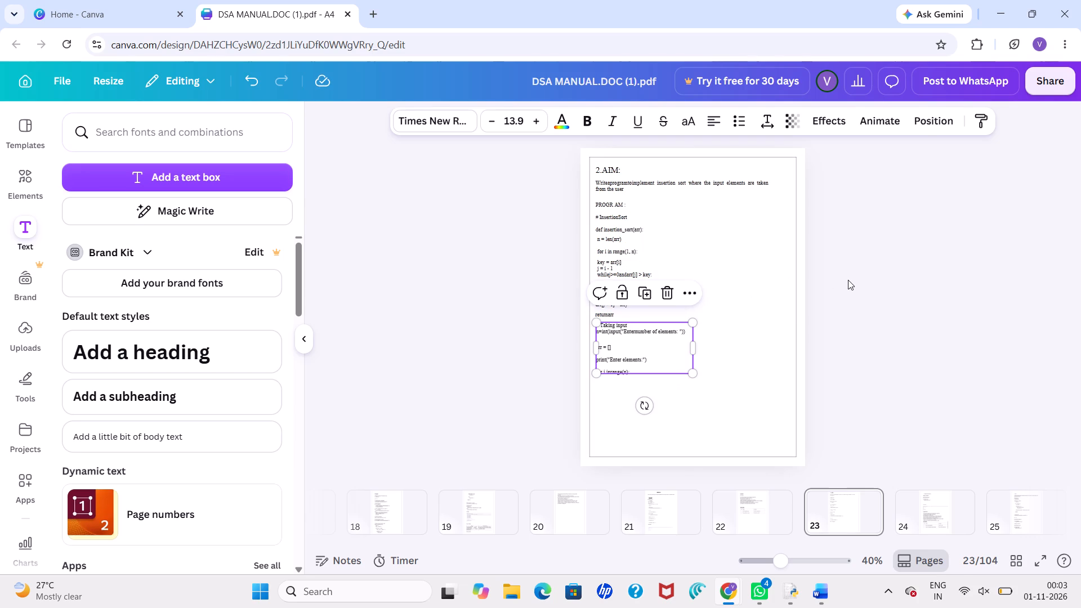
Check the text layout of pages 24 to 26 for misplaced content.
click(909, 506)
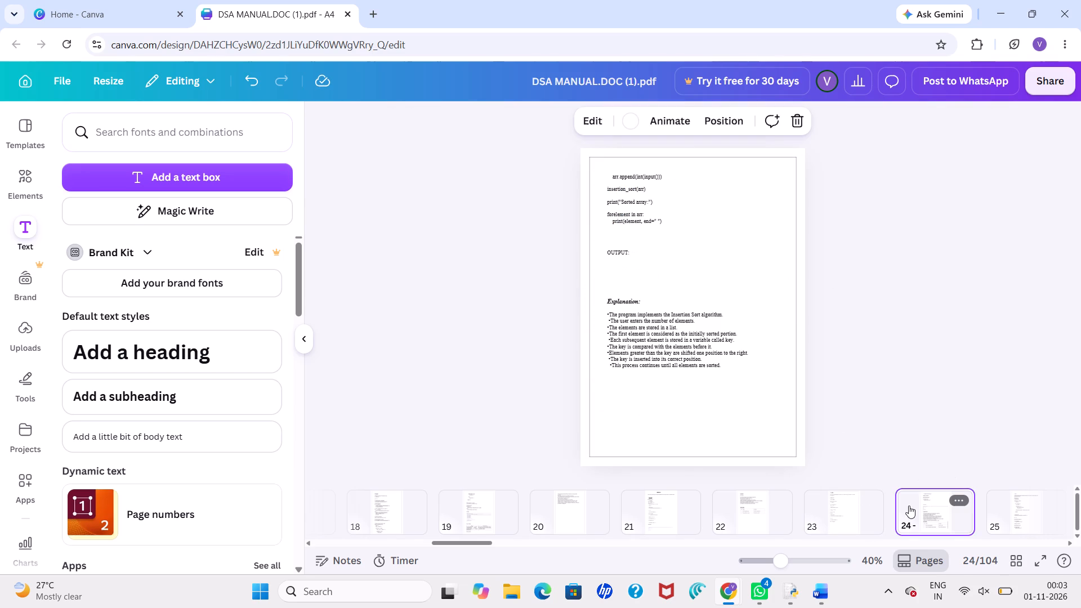
scroll(909, 506, left, 1)
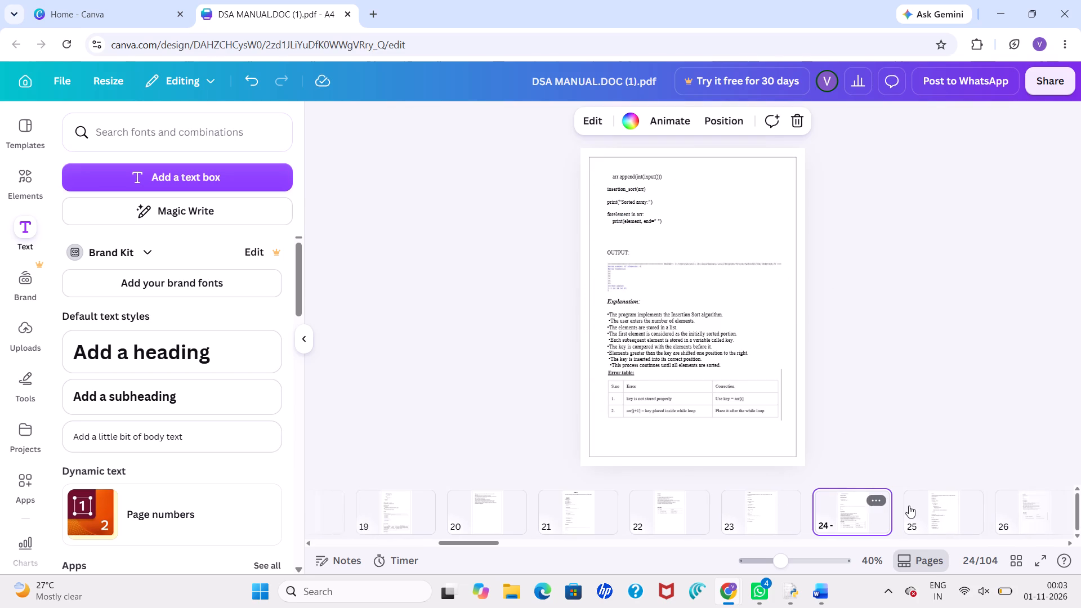
scroll(909, 506, left, 2)
click(909, 506)
scroll(909, 506, left, 2)
click(881, 512)
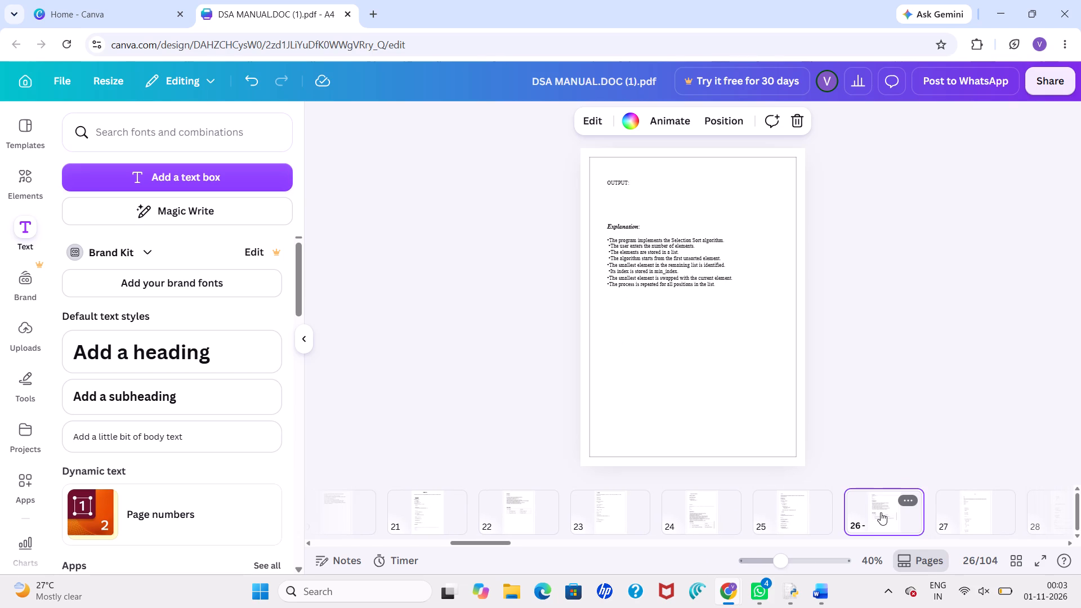
scroll(881, 512, left, 2)
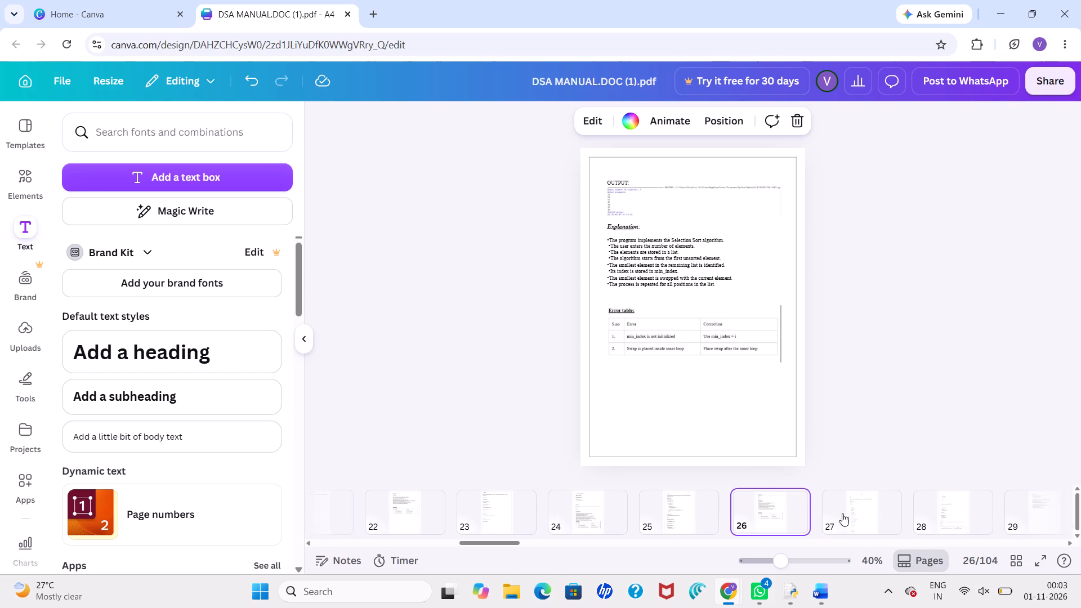
On page 27, enlarge the merge sort text box's font one step and set the aim sentence through "def merge_sort(arr):" to size 13.
click(873, 516)
scroll(873, 516, left, 1)
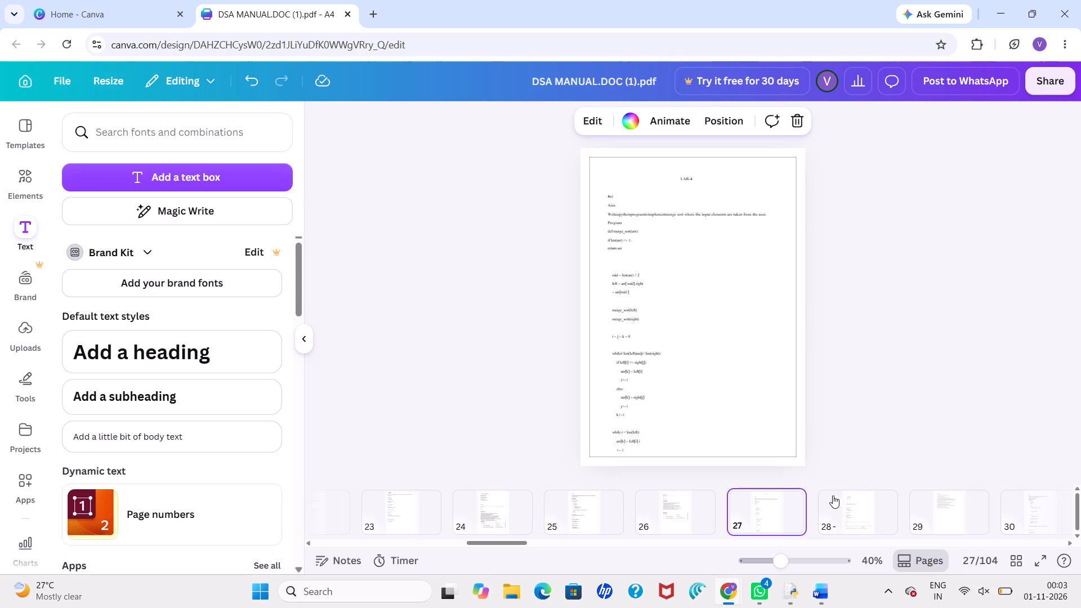
click(623, 202)
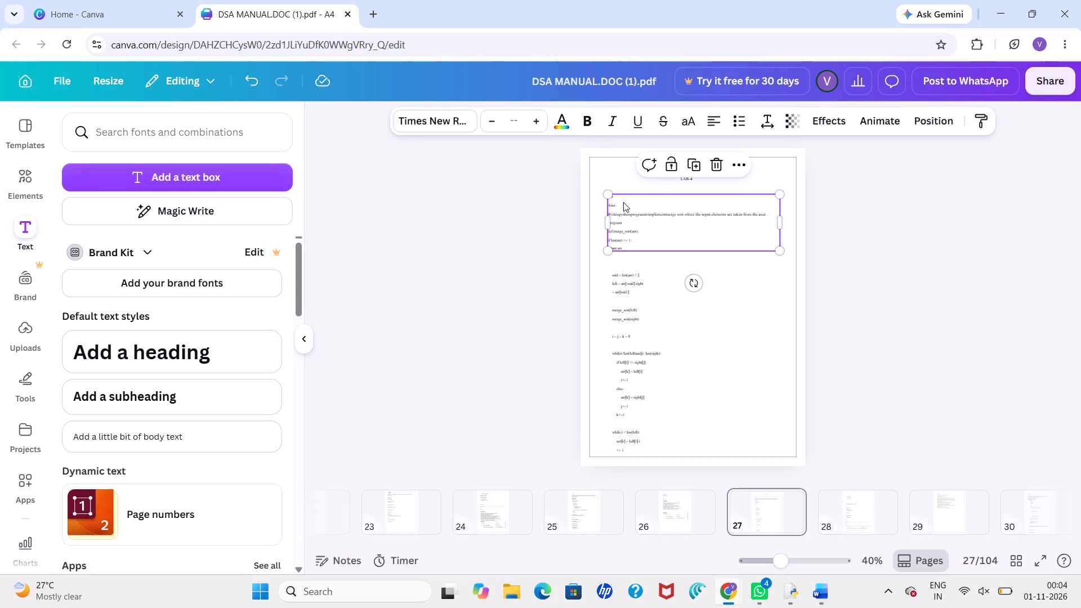
click(530, 118)
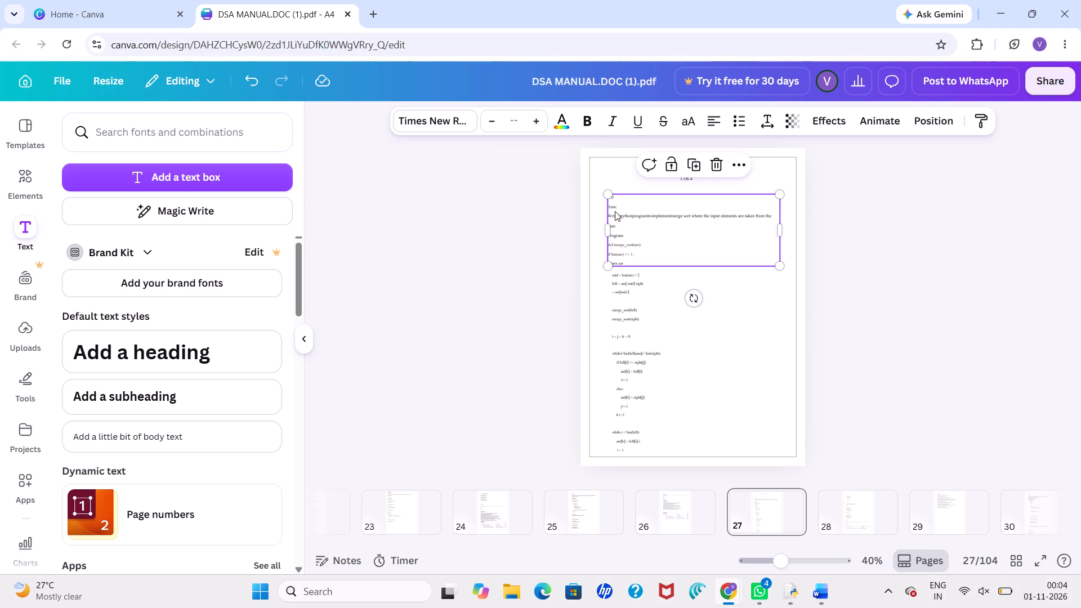
click(628, 259)
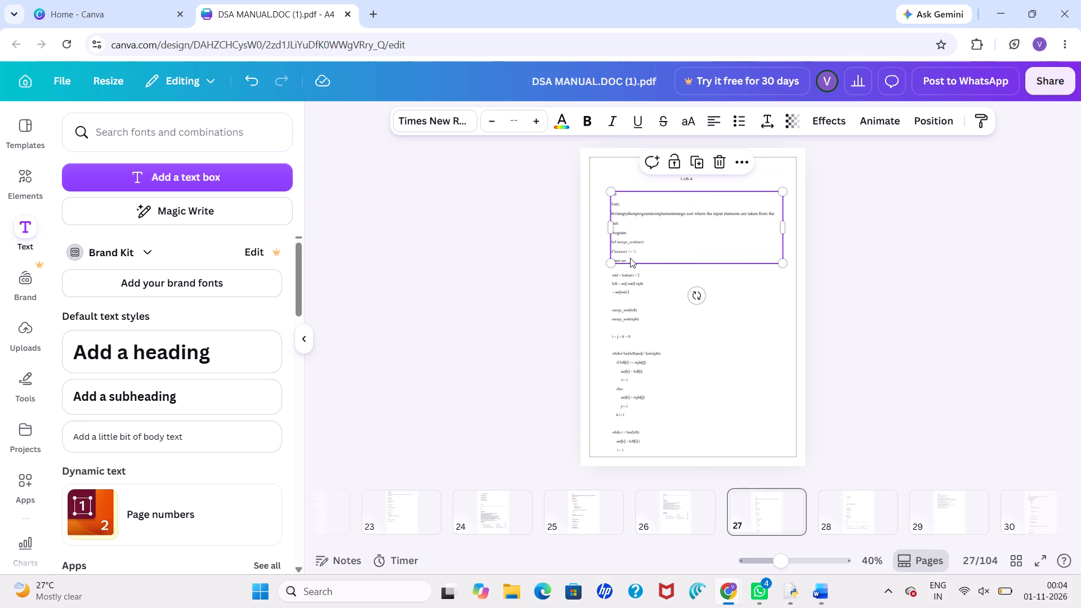
triple_click(653, 233)
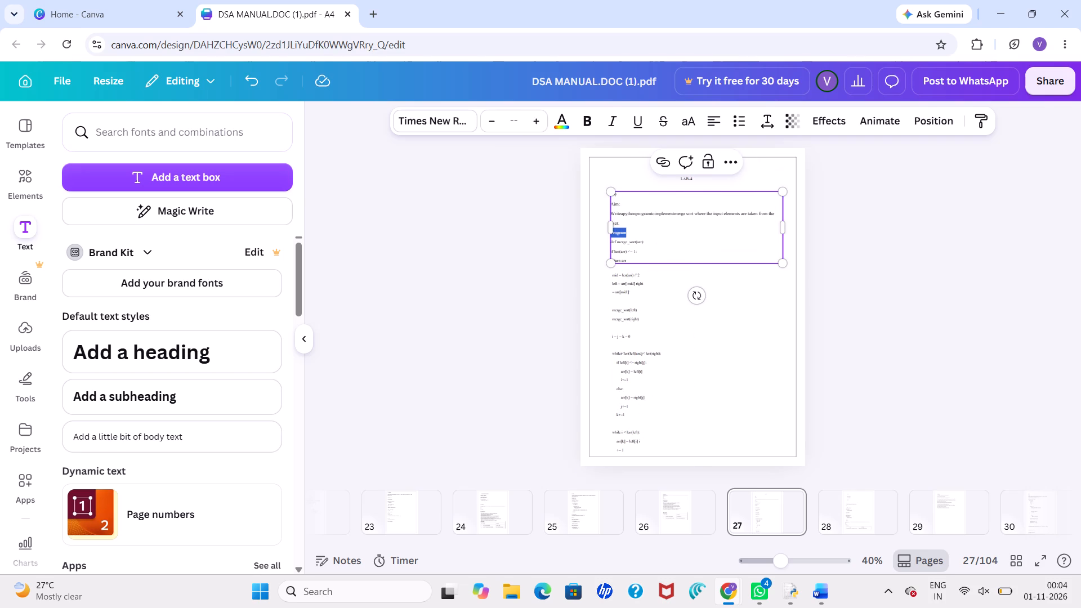
triple_click(653, 233)
drag(648, 243, 621, 200)
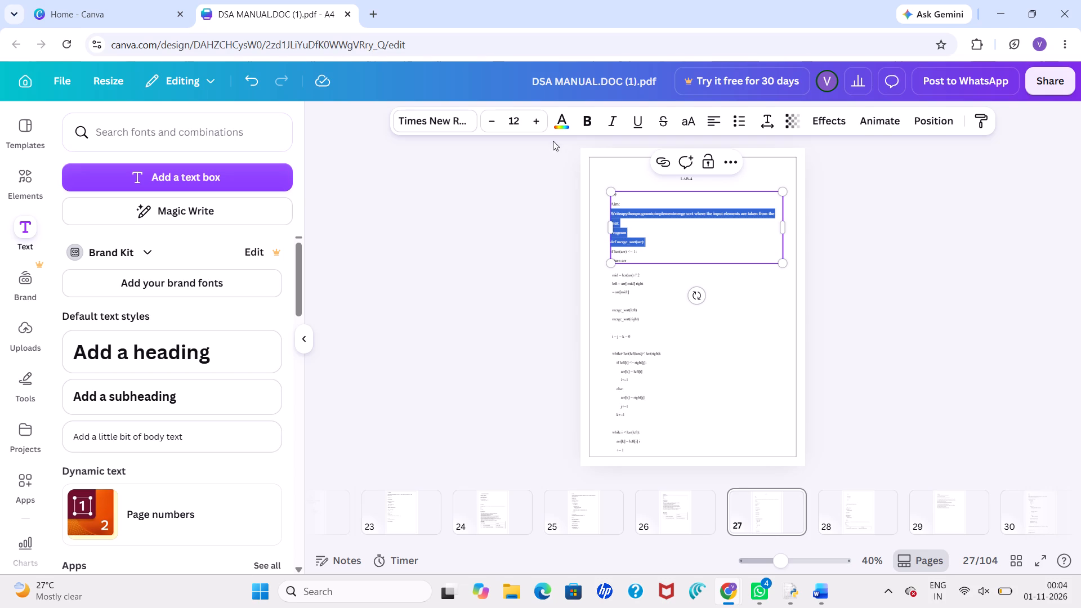
click(537, 123)
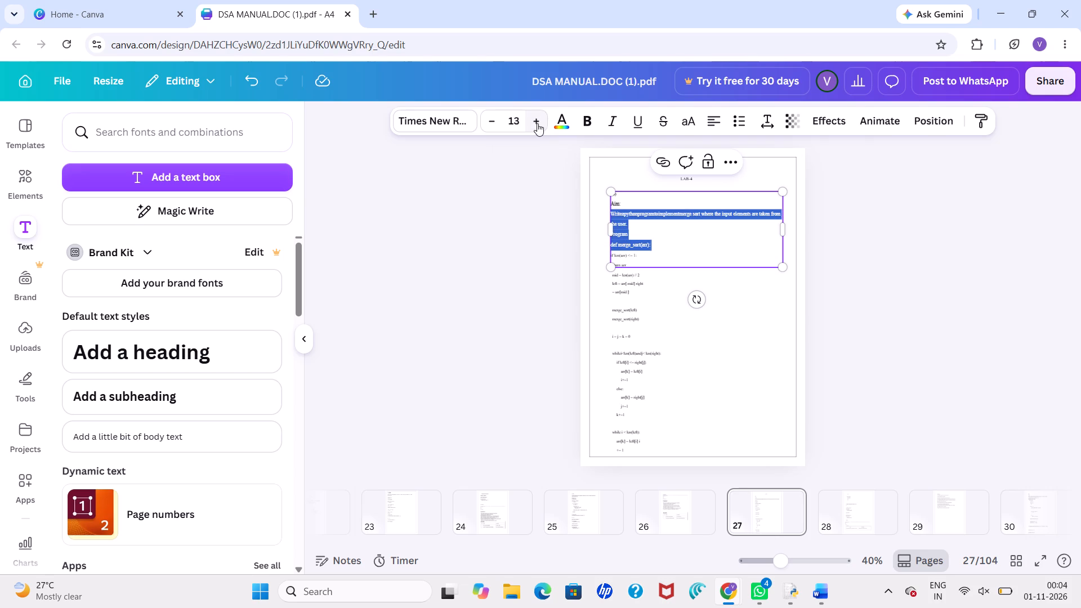
Increase the font size of the page 27 text from the aim sentence through "return arr" by two steps.
drag(646, 265, 645, 265)
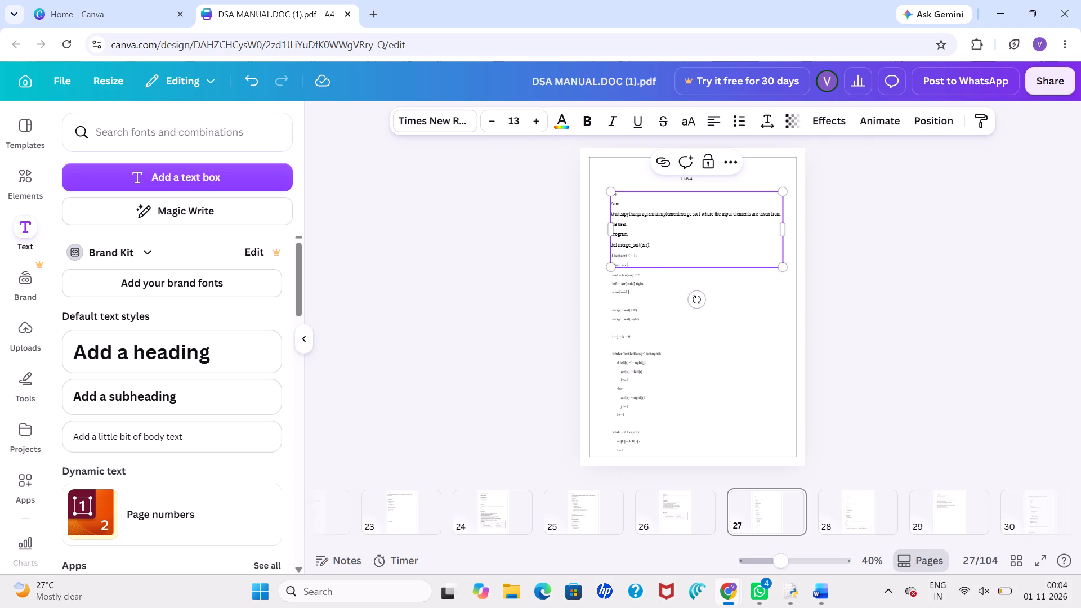
drag(645, 265, 609, 255)
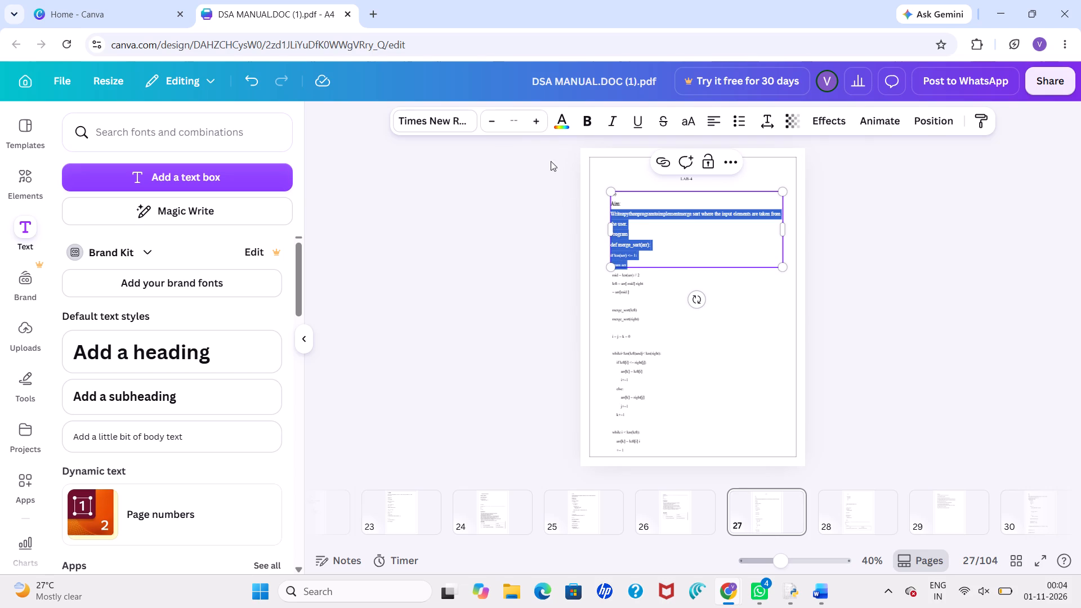
click(534, 121)
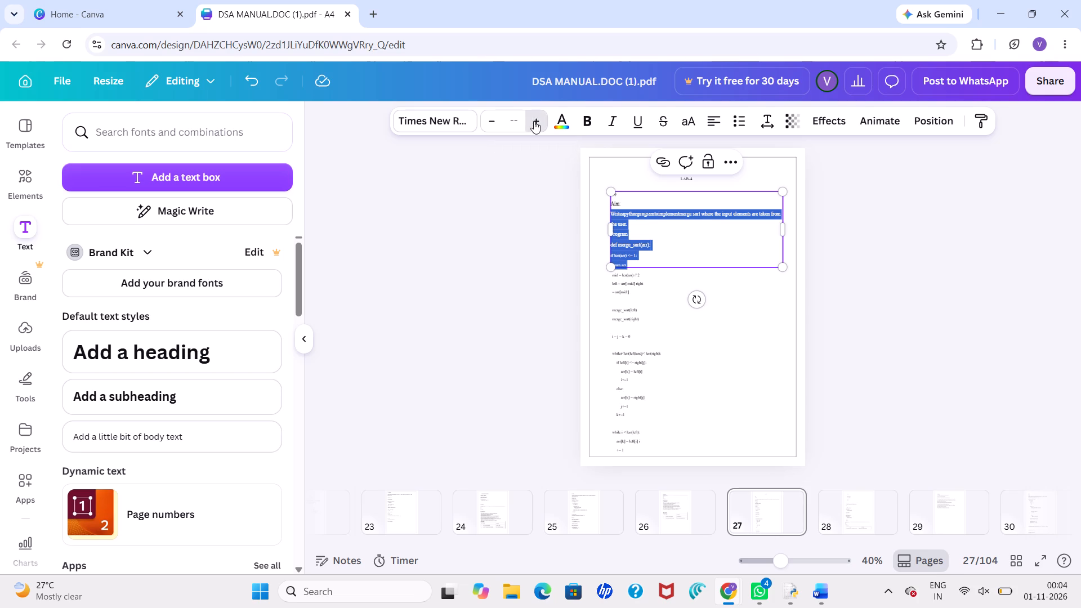
click(534, 121)
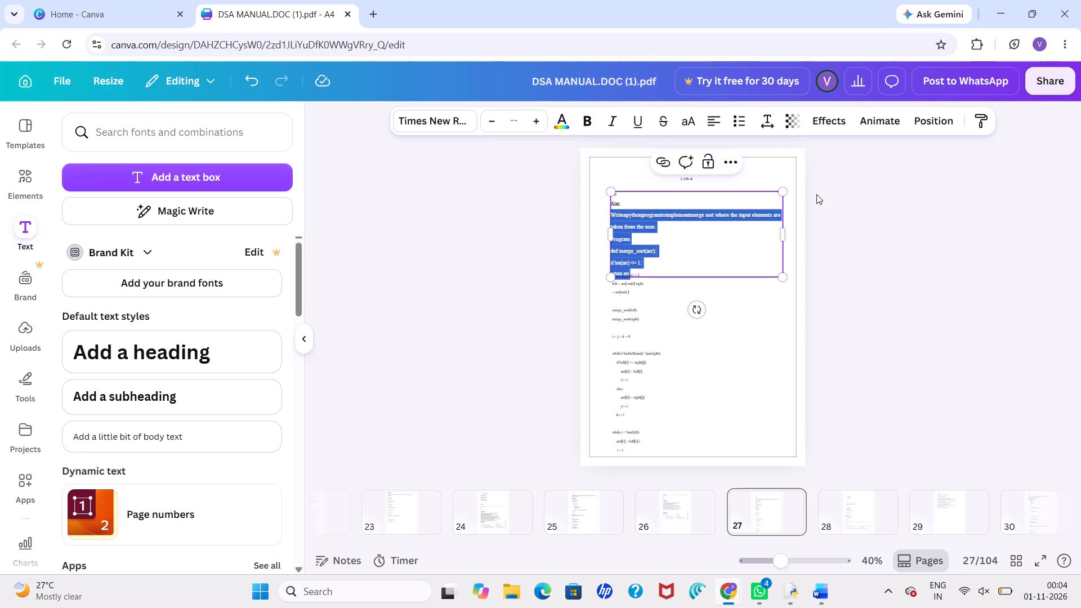
click(852, 193)
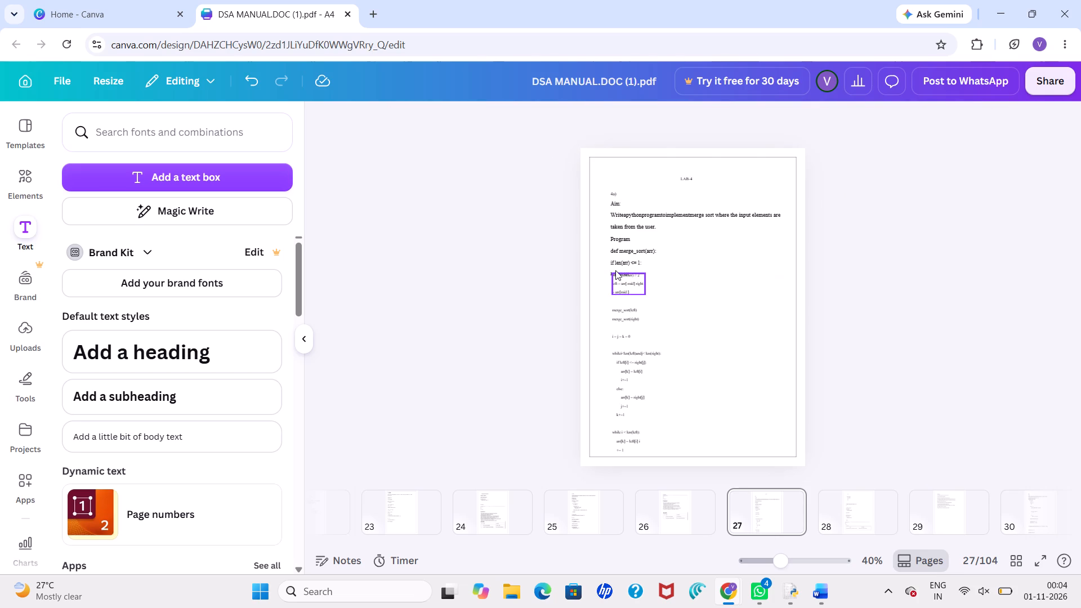
drag(615, 270, 611, 257)
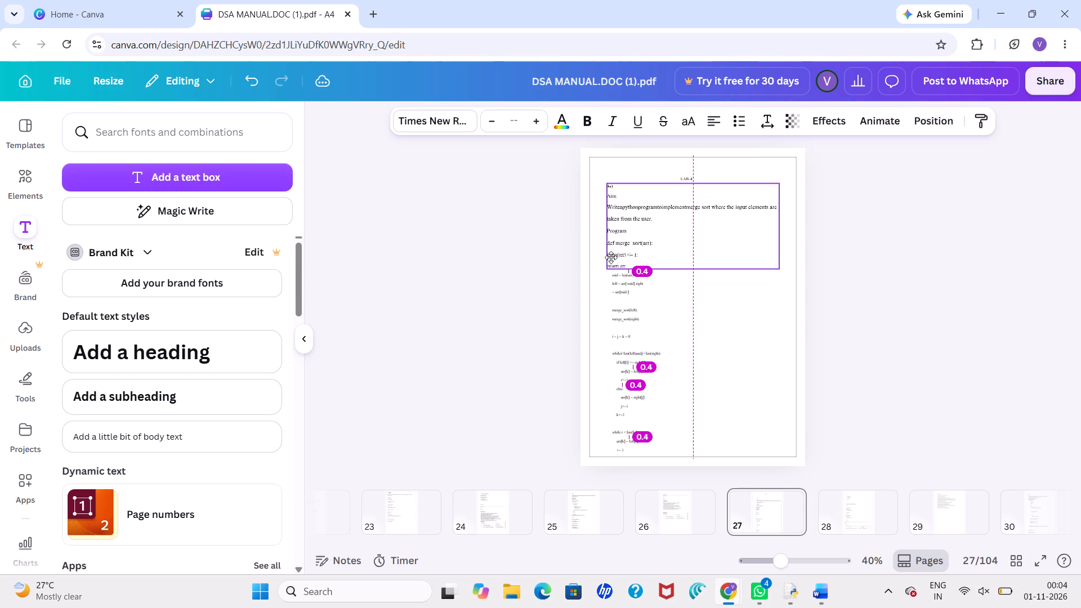
drag(611, 257, 614, 263)
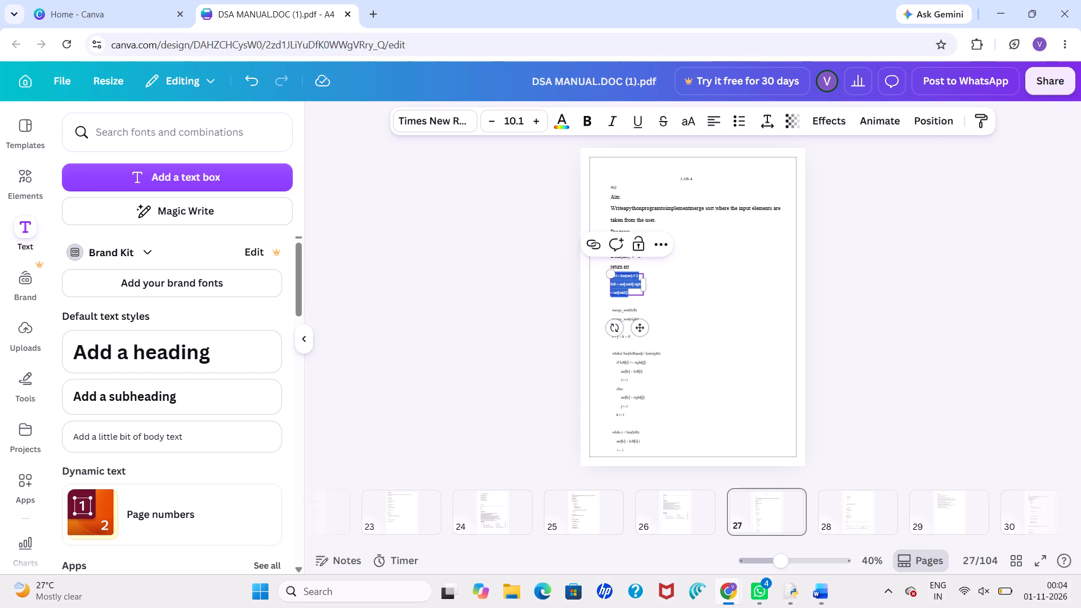
triple_click(535, 124)
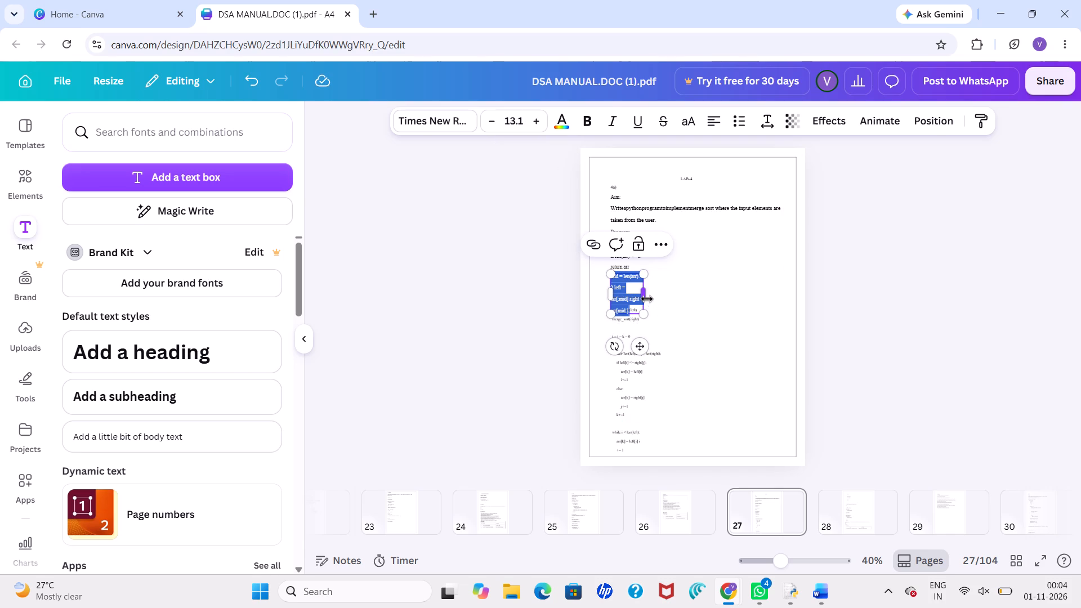
drag(647, 299, 671, 279)
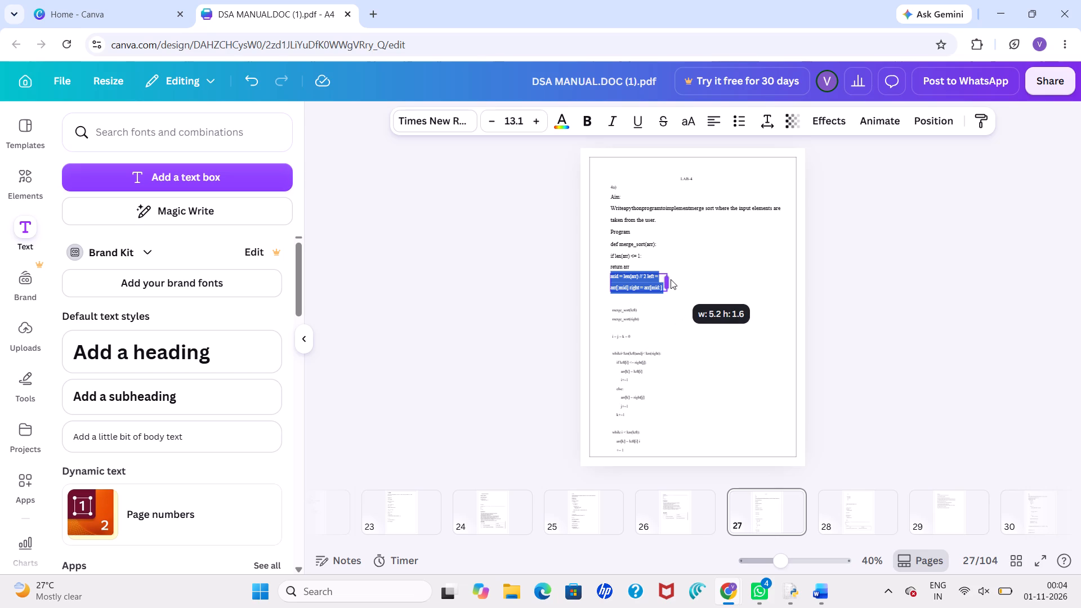
drag(671, 279, 669, 294)
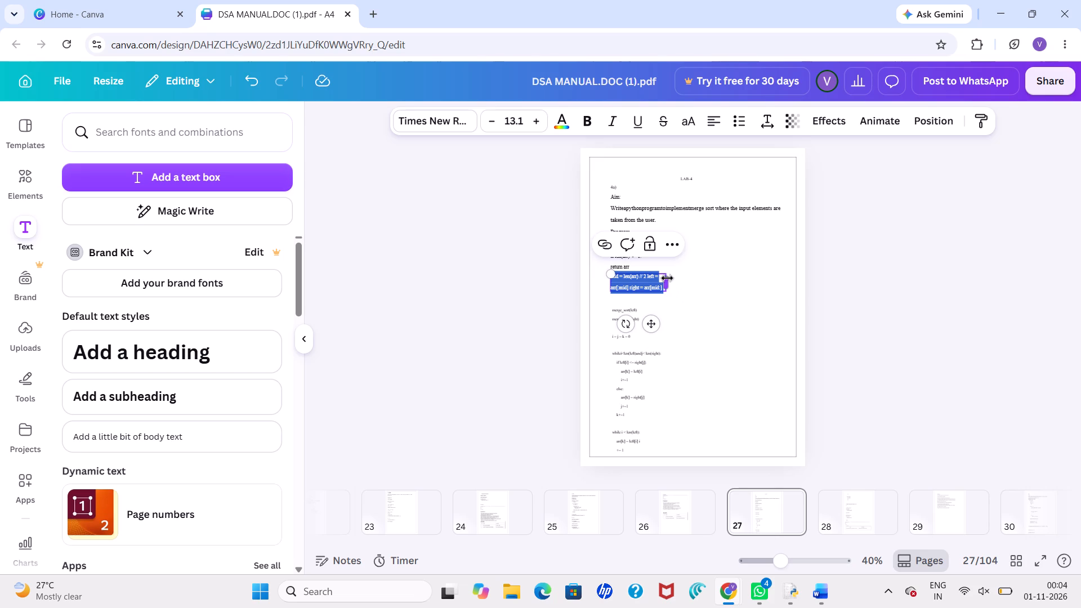
drag(667, 278, 672, 287)
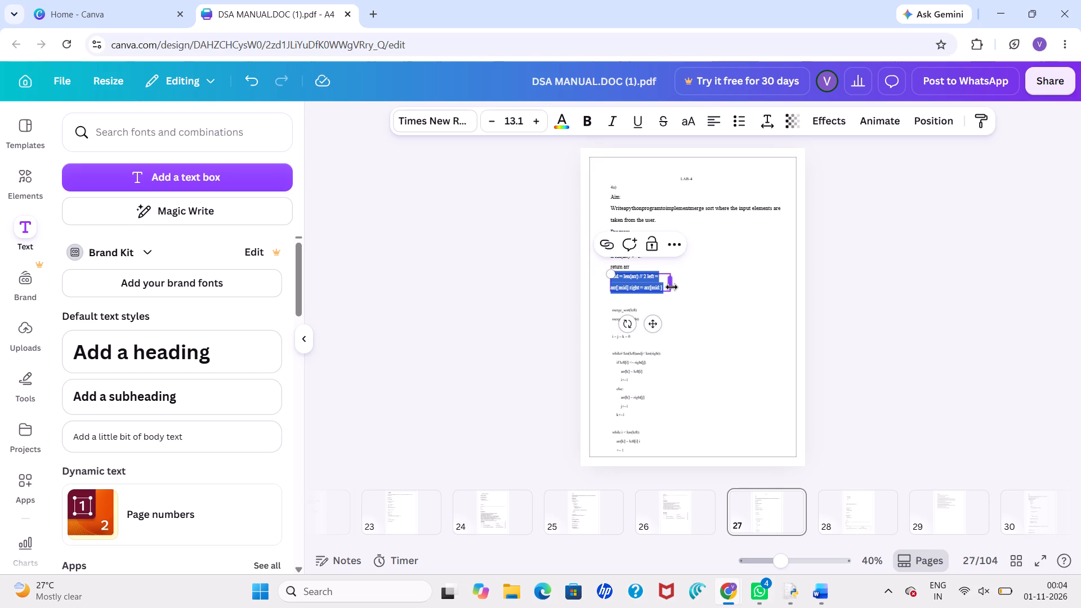
click(908, 245)
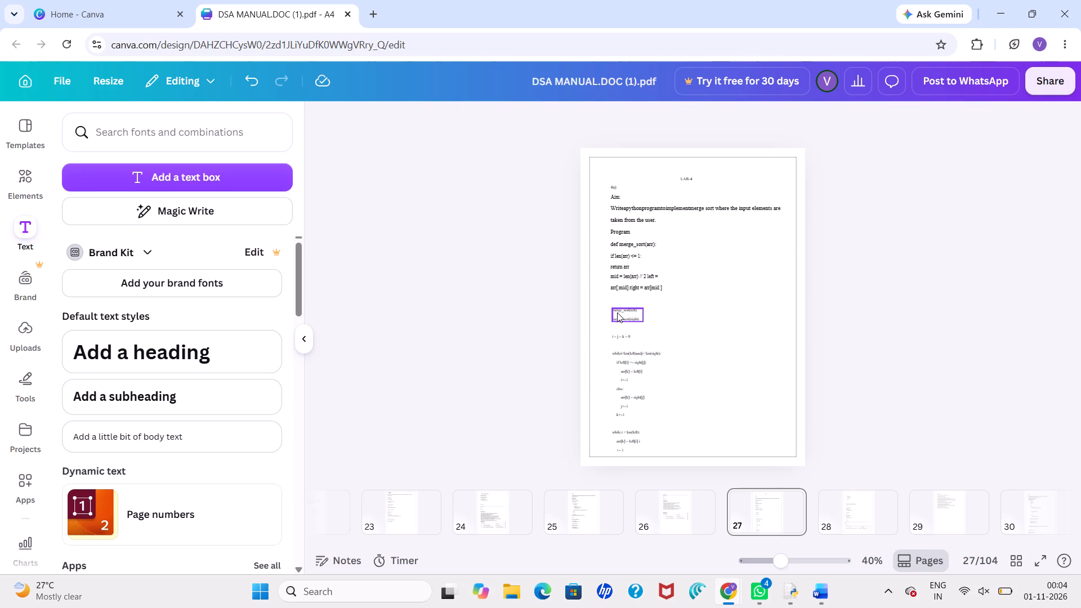
Increase the font size of the two recursive merge_sort call lines on page 27 to 12.1.
double_click(618, 312)
click(618, 312)
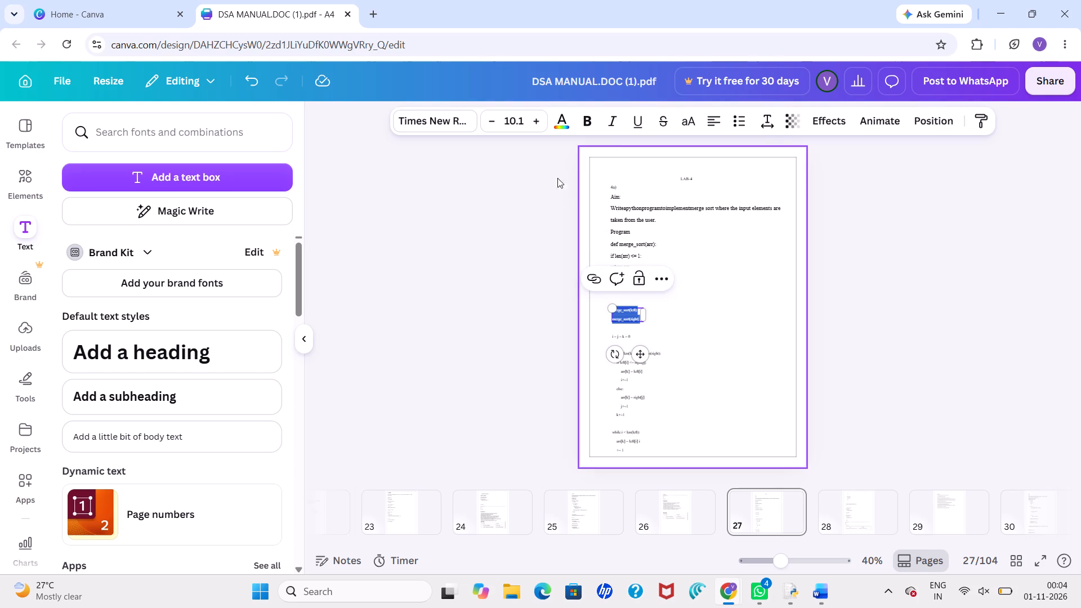
double_click(533, 118)
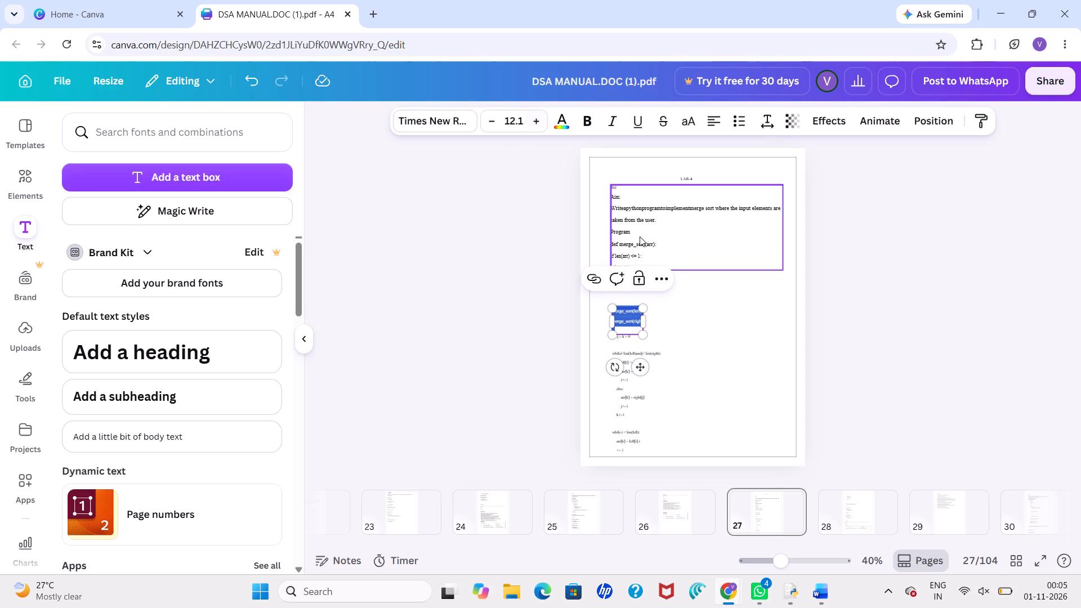
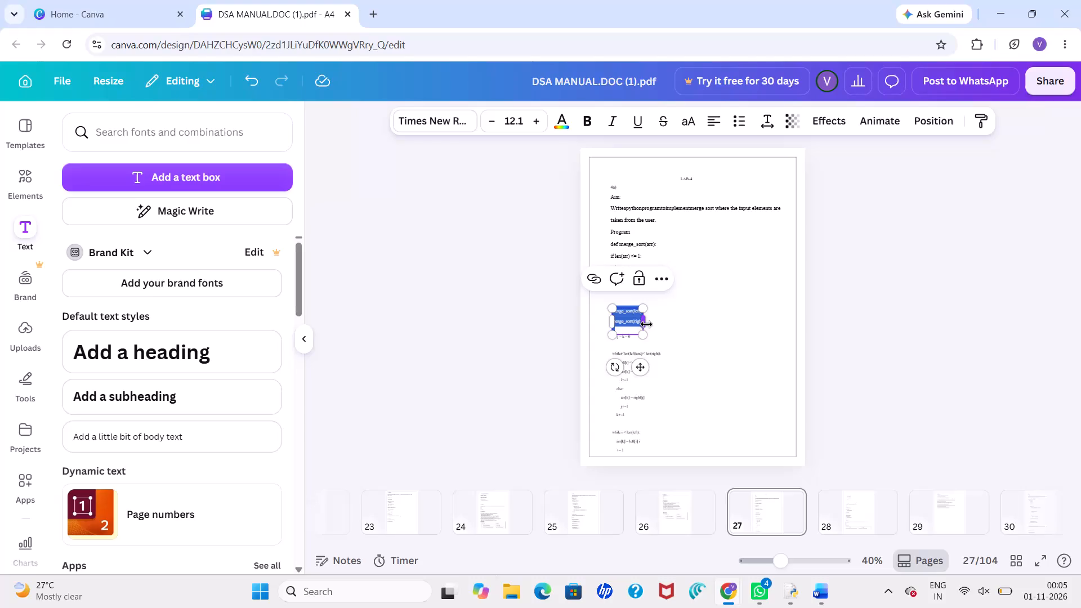
On page 27, widen the merge_sort(left) / merge_sort(right) text box and set its font size to 13.1.
drag(646, 324, 665, 314)
click(845, 281)
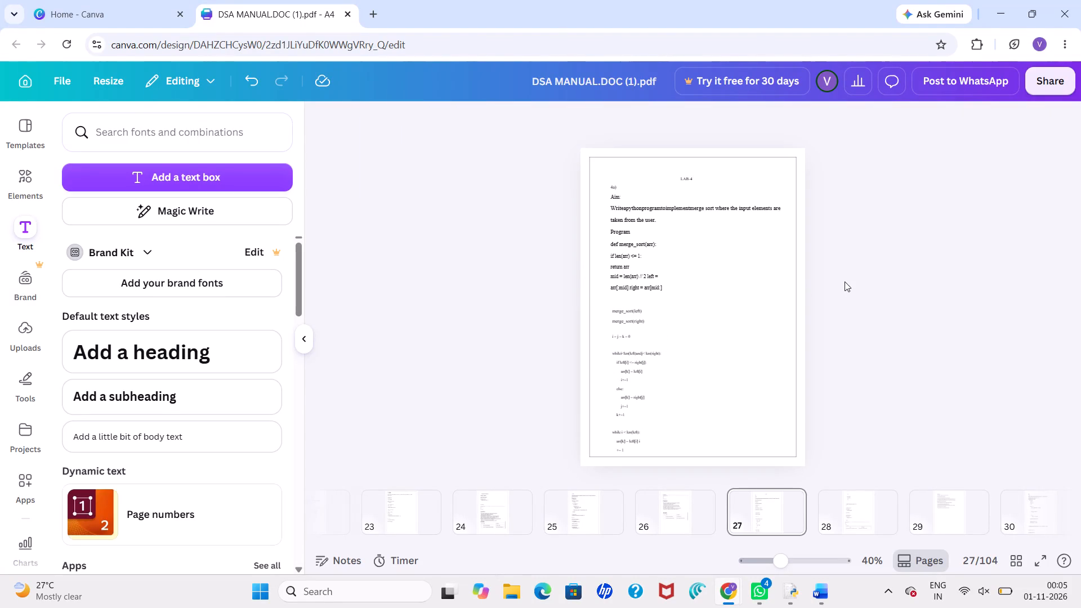
click(628, 319)
double_click(628, 319)
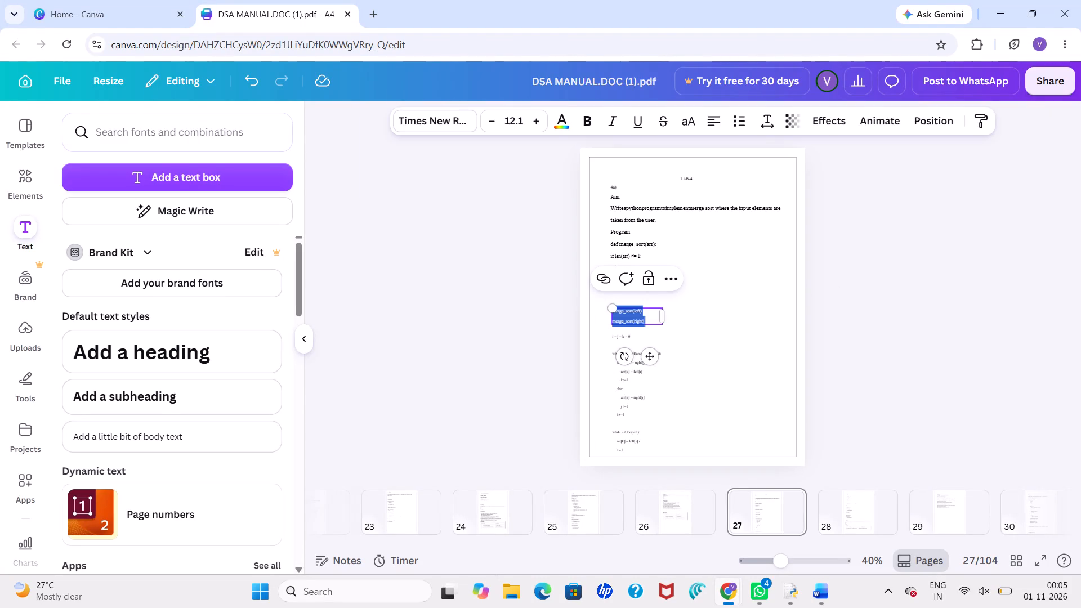
click(536, 124)
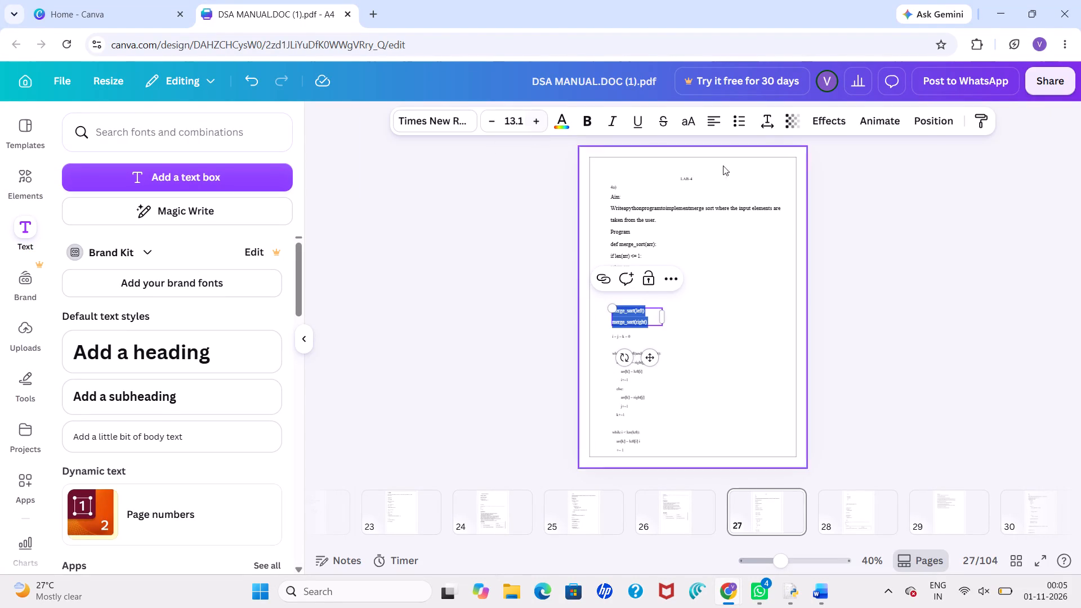
click(828, 234)
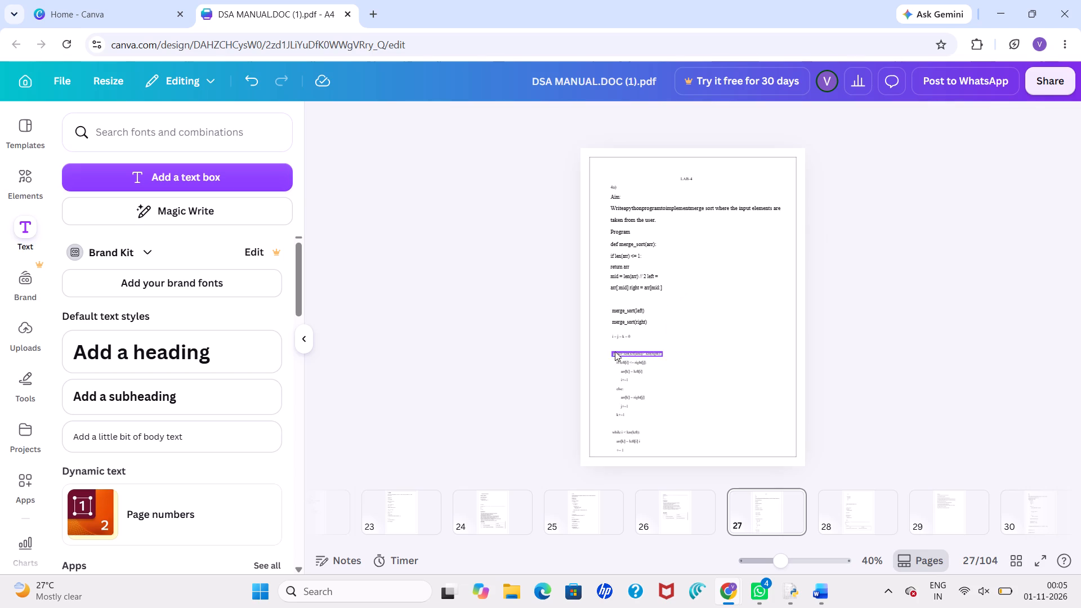
Increase the font size of the "i = j = k = 0" line by two increments.
click(622, 338)
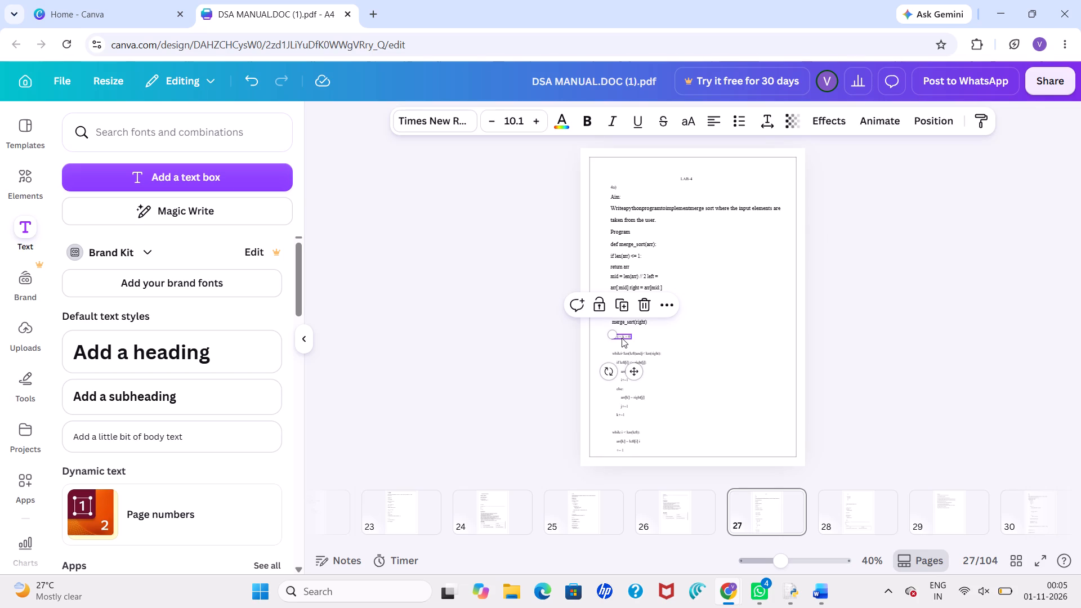
click(539, 119)
click(539, 119)
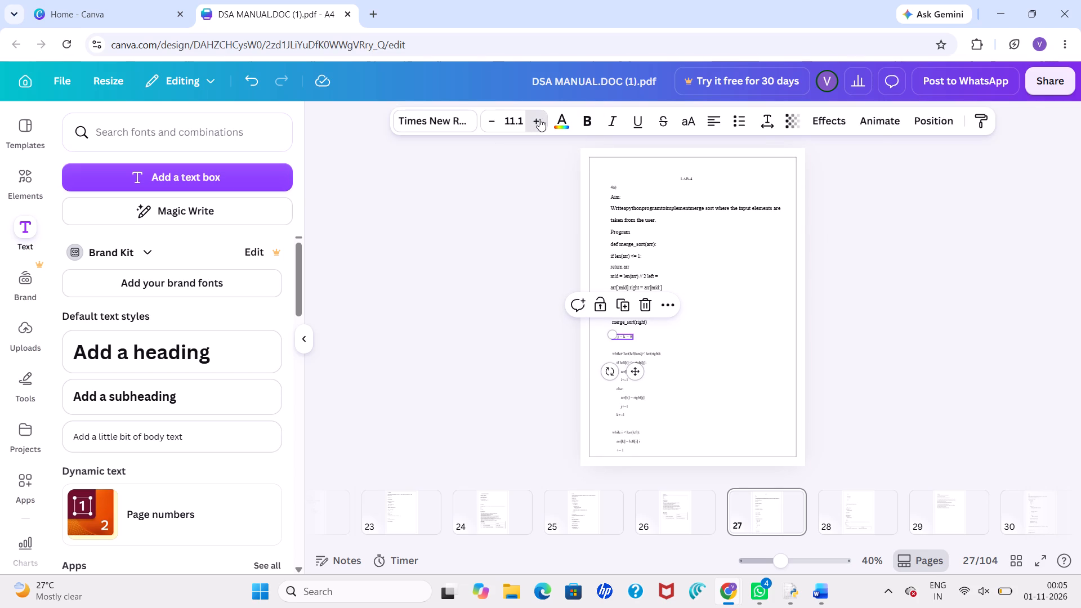
click(816, 347)
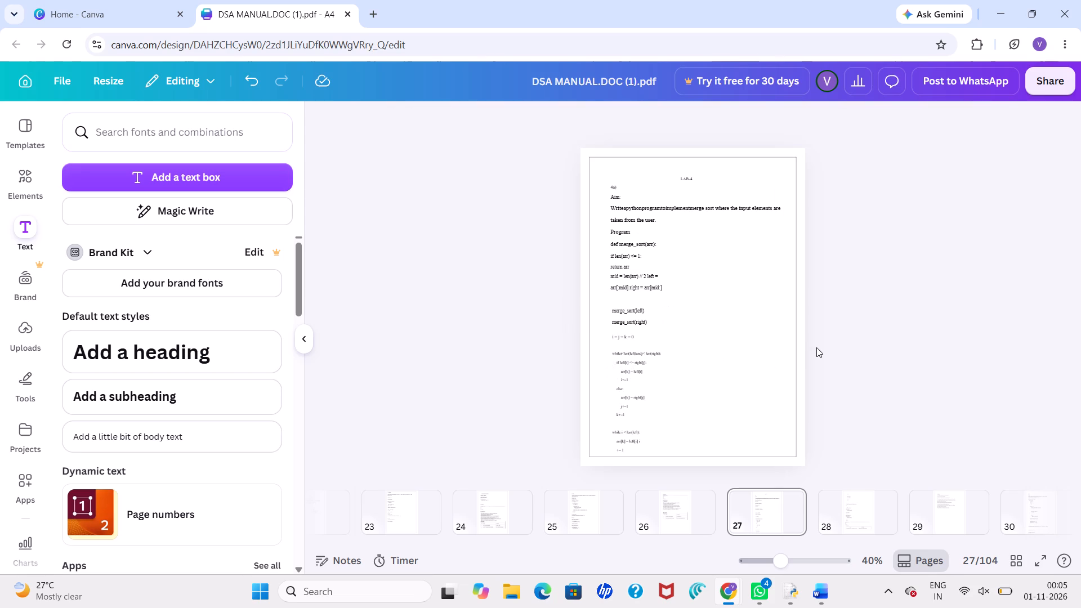
Set the font size of the while line, the if left[i] line and the arr[k] = left[i] text box to 12.1.
click(637, 353)
double_click(537, 114)
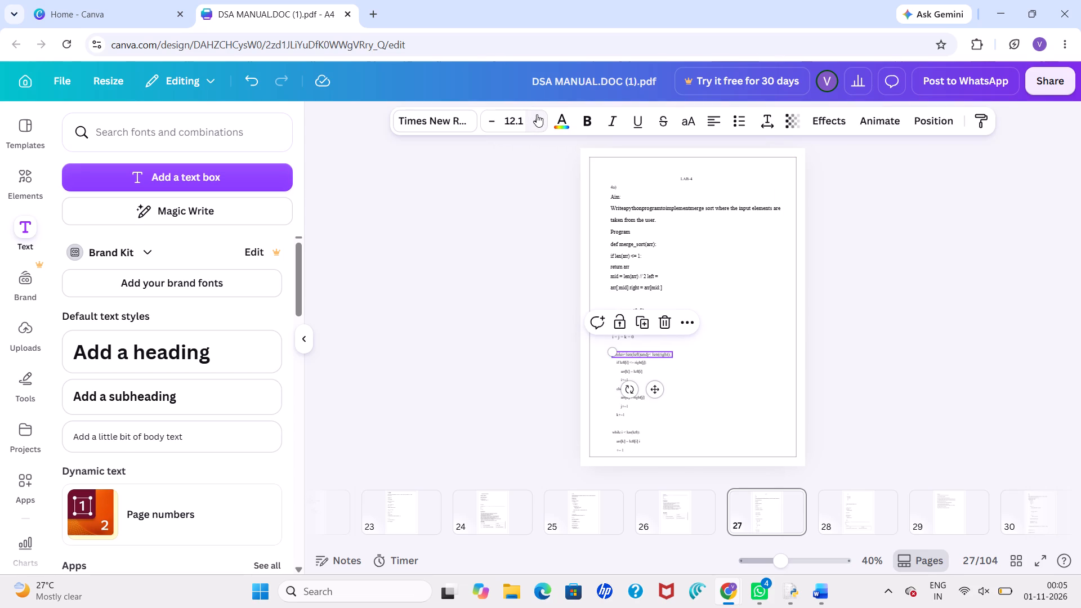
click(629, 359)
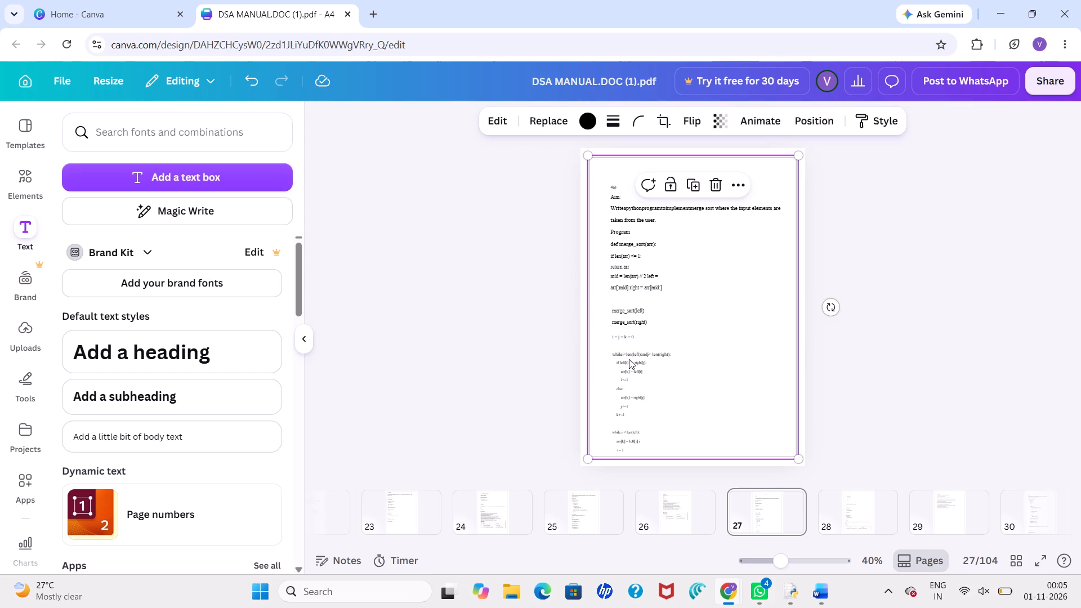
click(630, 365)
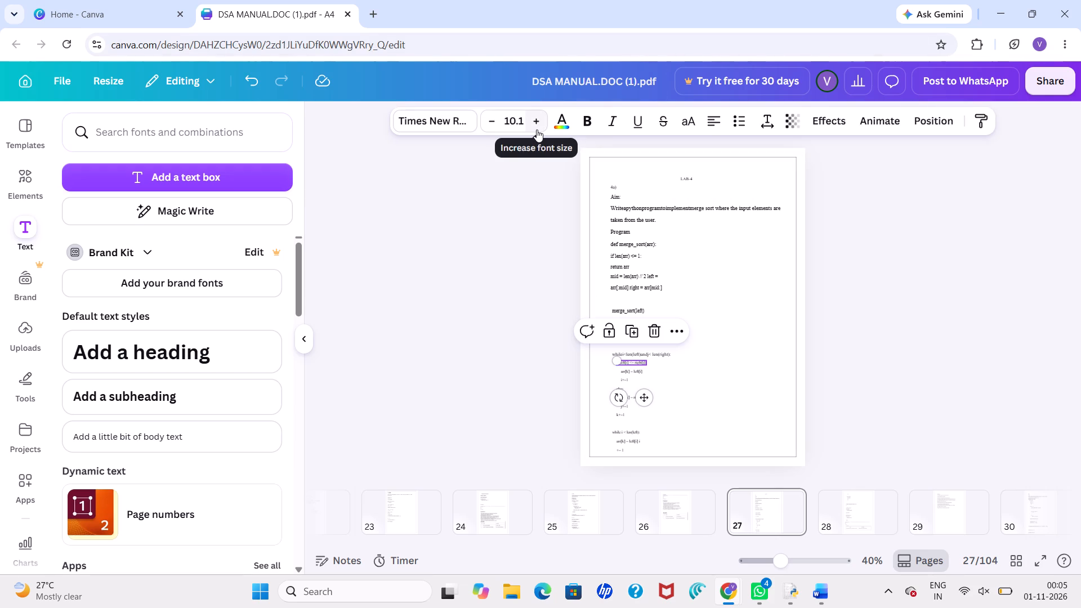
double_click(537, 129)
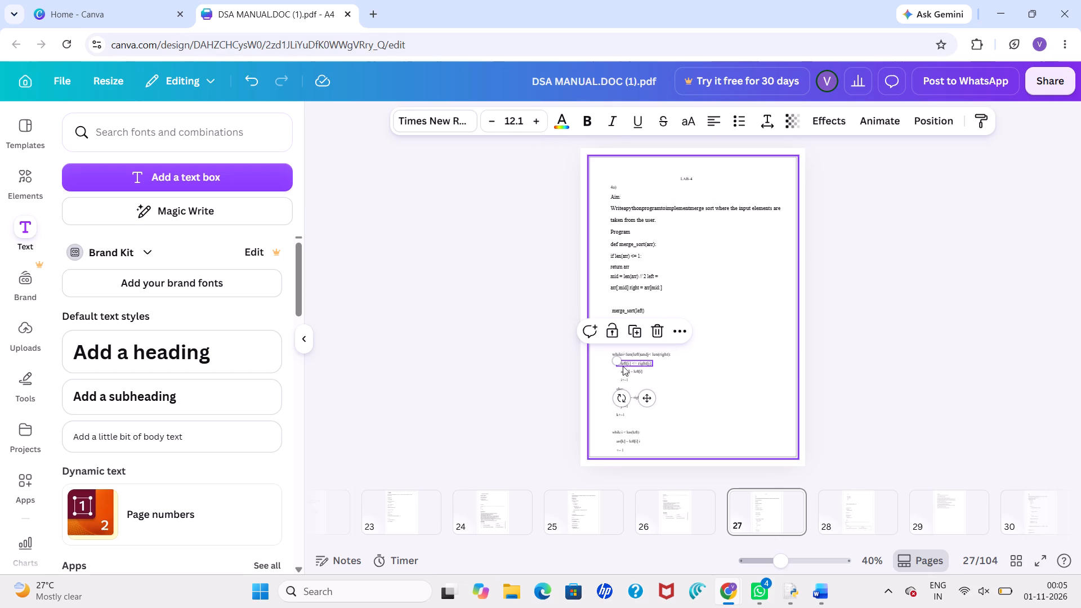
click(622, 372)
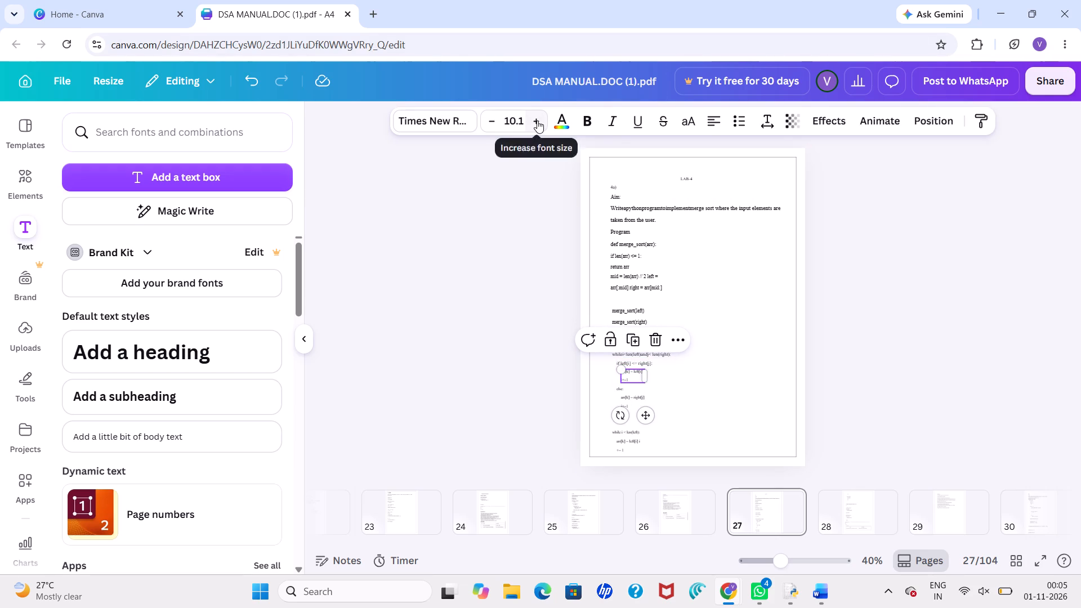
double_click(537, 120)
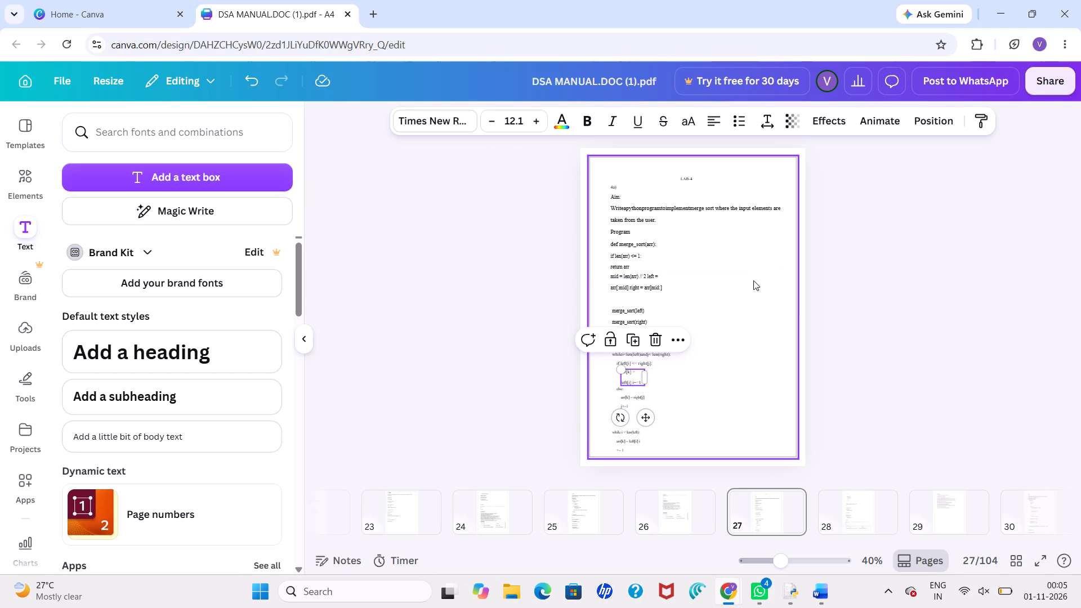
Move the merge_sort(left) / merge_sort(right) text box up to sit directly beneath the arr[:mid] line.
click(636, 313)
drag(636, 313, 635, 313)
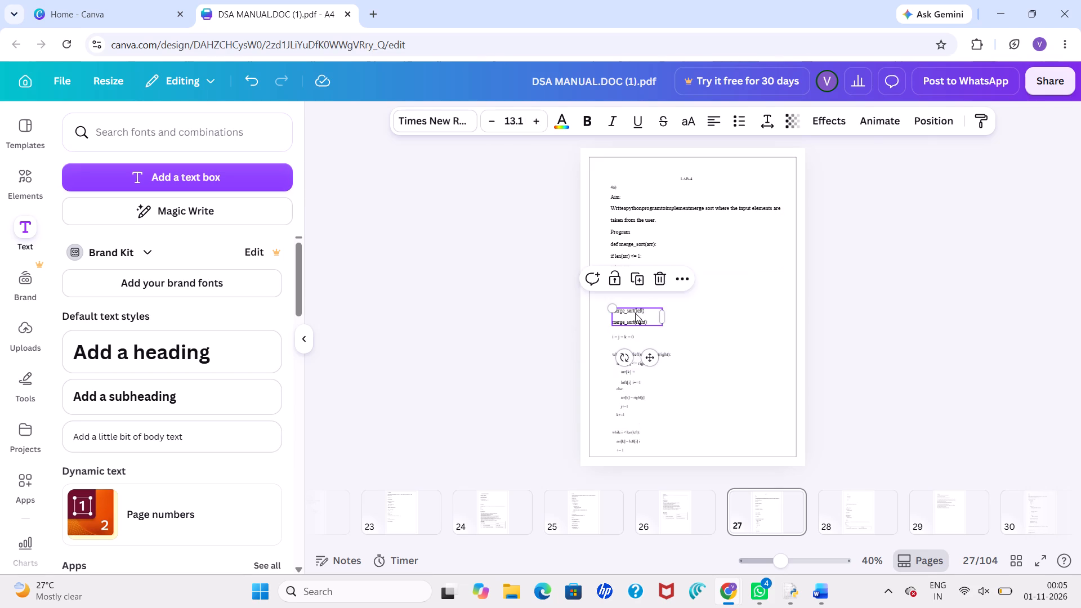
drag(635, 313, 633, 302)
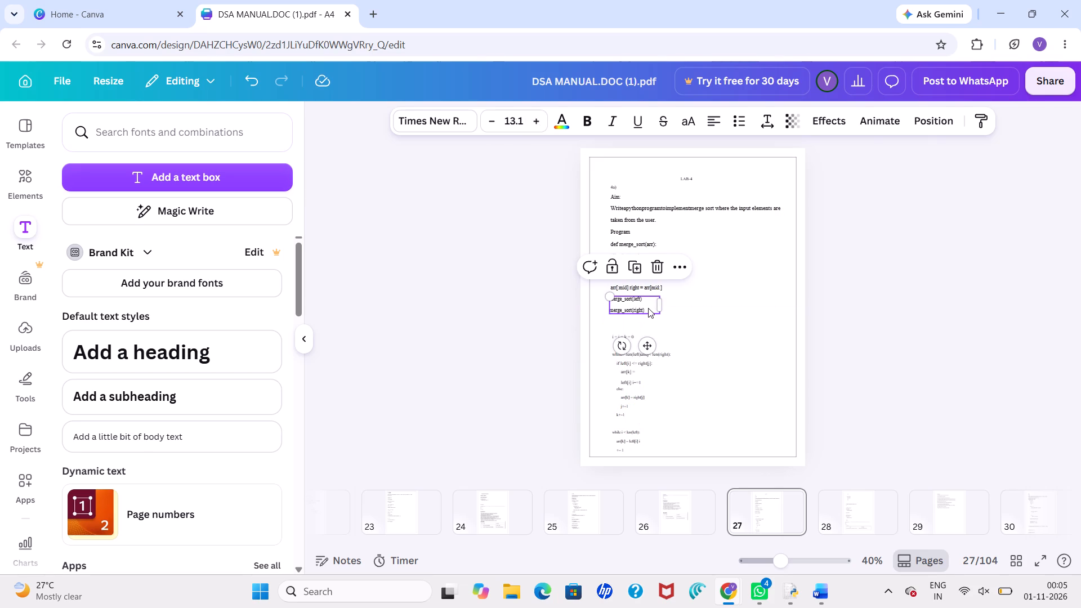
click(649, 308)
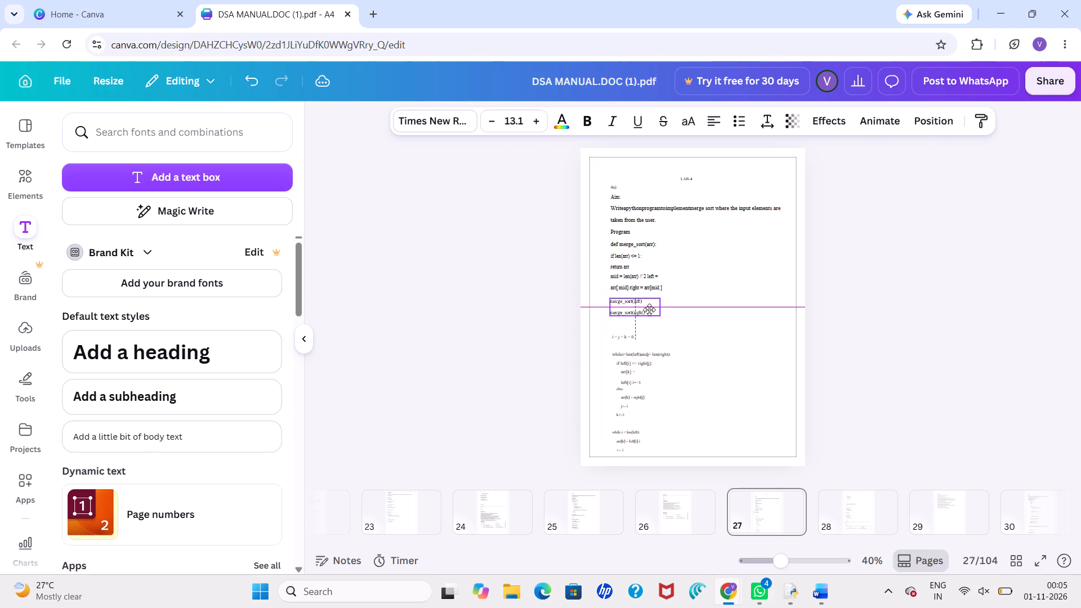
triple_click(649, 307)
click(649, 307)
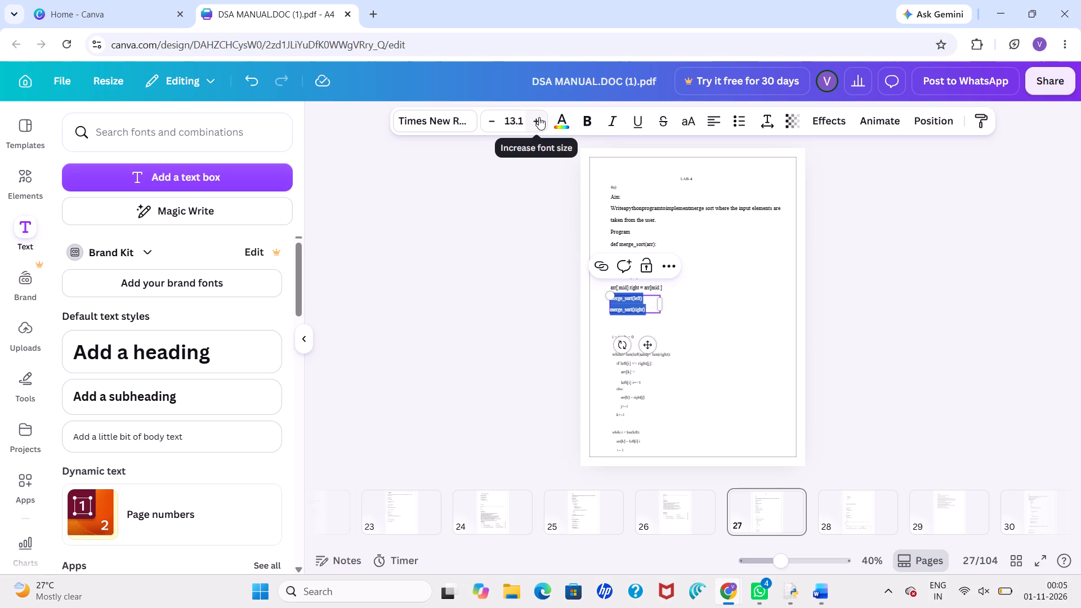
click(653, 352)
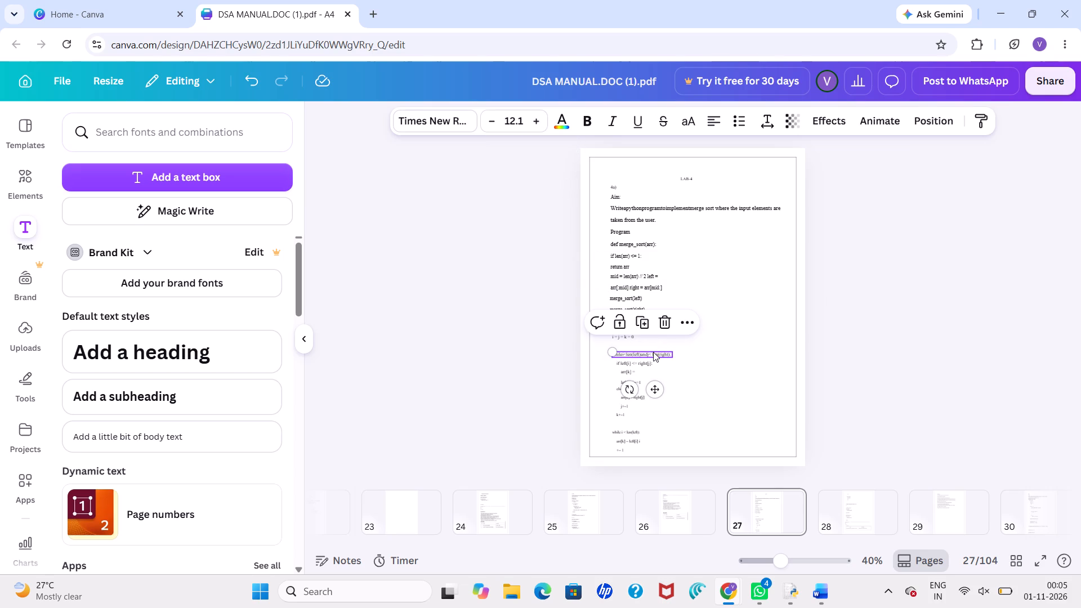
Look through pages 28 to 31, checking the text layout of the merge sort and quick sort material.
click(843, 513)
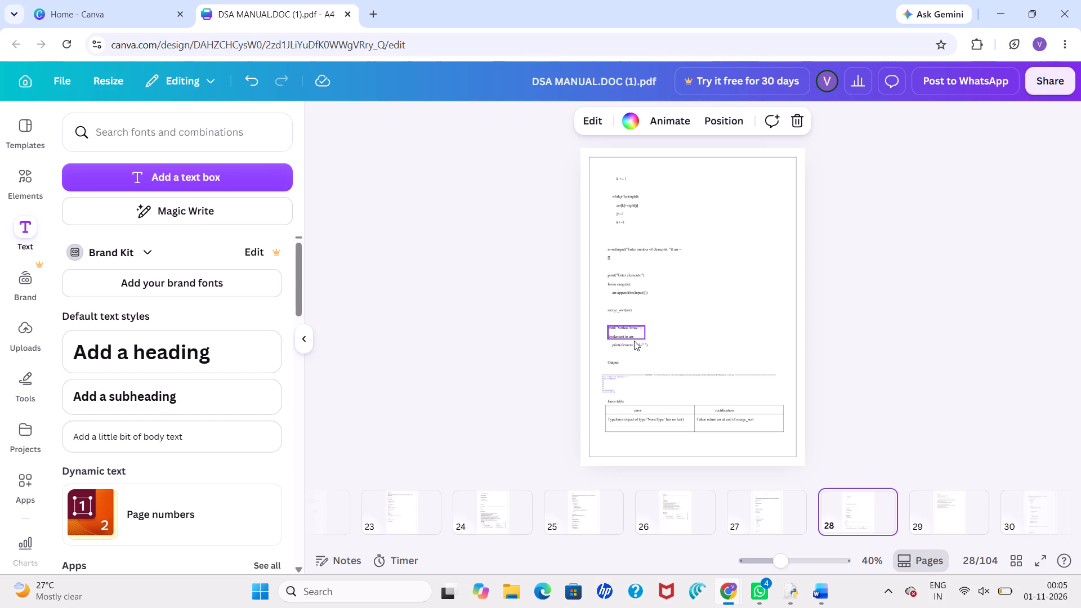
click(933, 494)
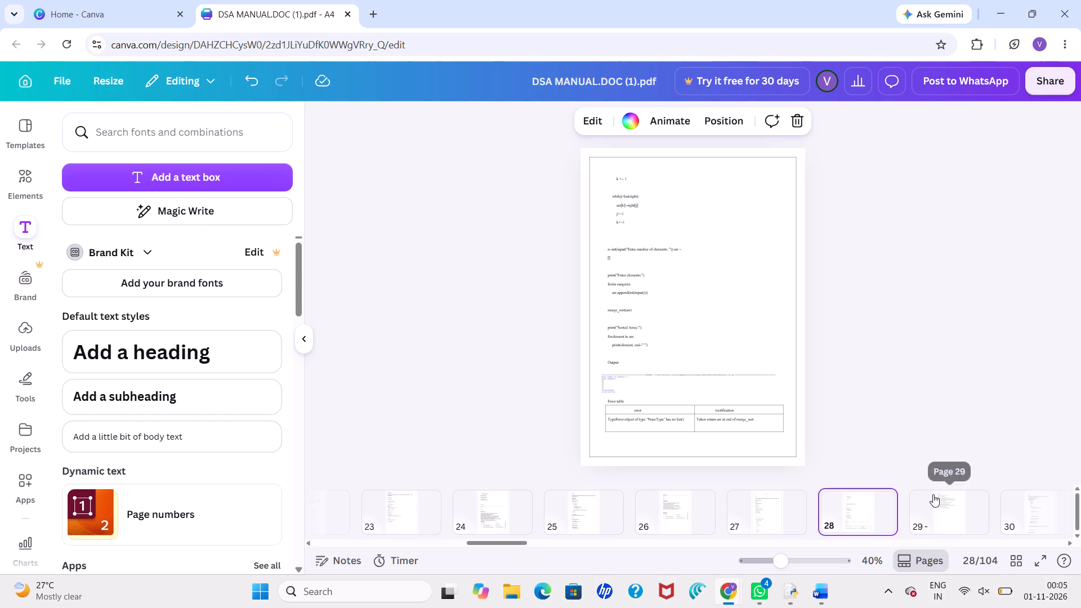
scroll(933, 494, left, 3)
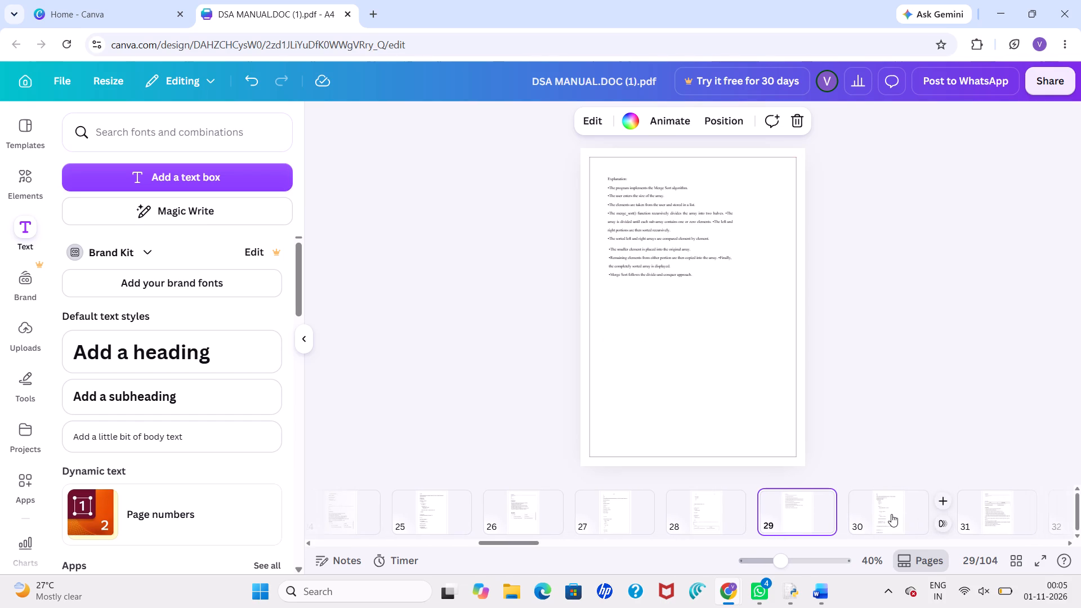
click(891, 514)
scroll(891, 514, left, 2)
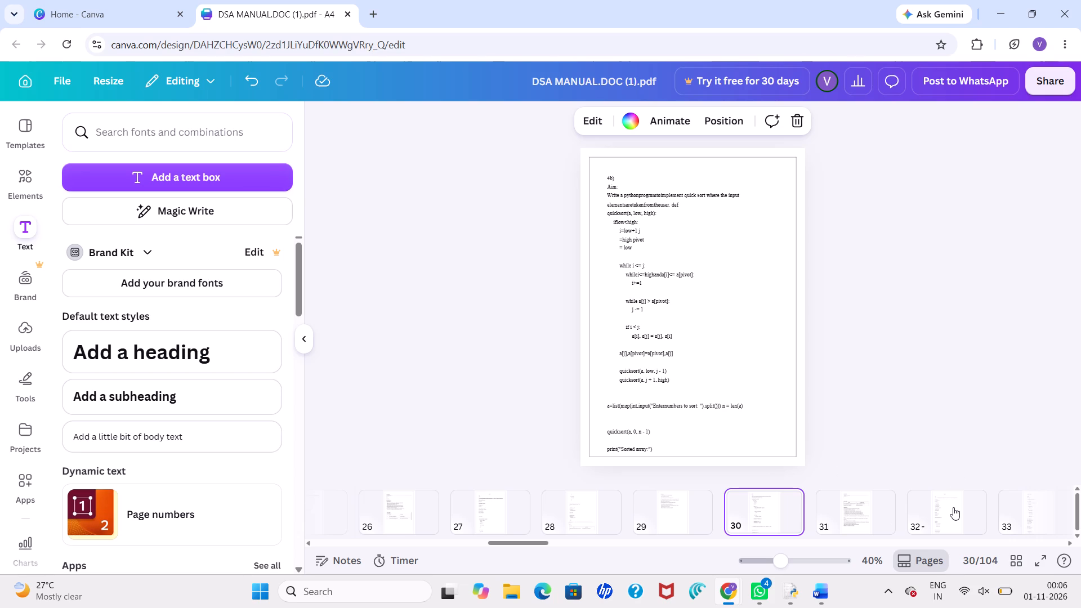
click(864, 522)
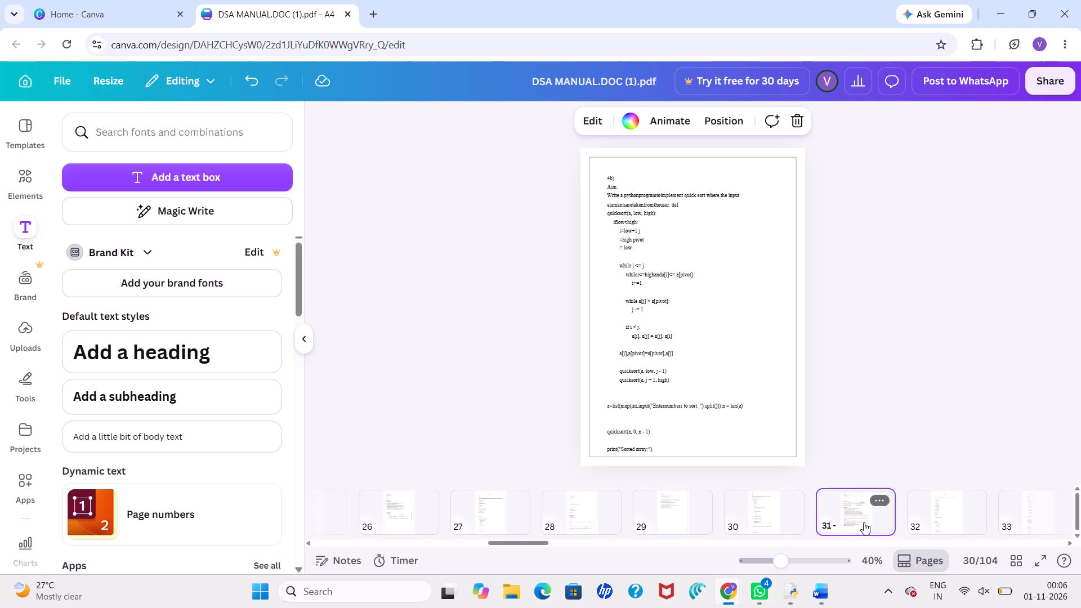
Look through pages 32 to 40, checking the text layout of the singly linked list program and its output.
click(937, 518)
scroll(937, 518, left, 1)
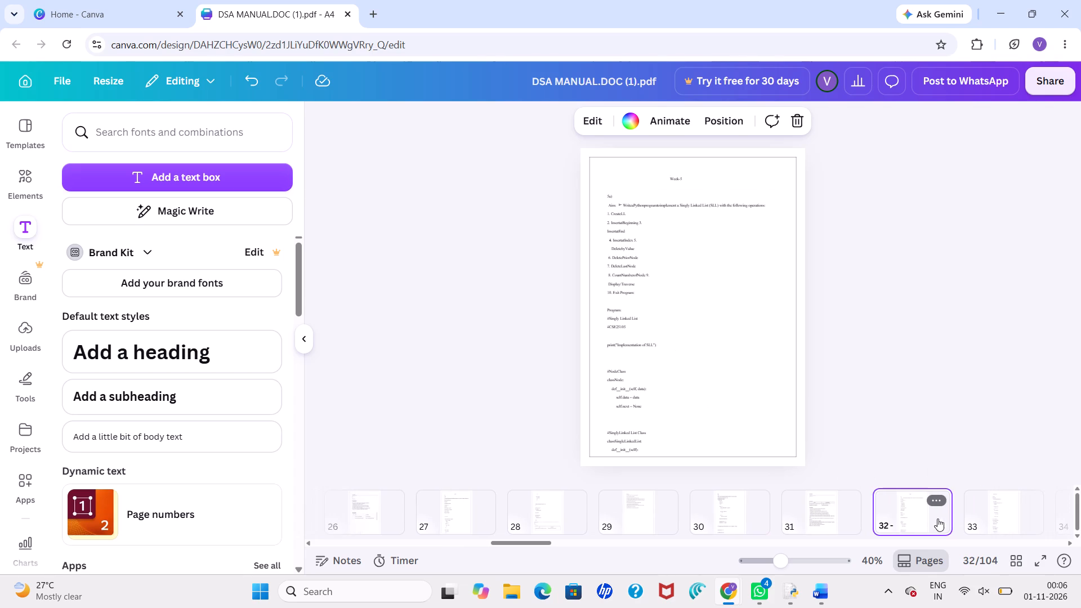
scroll(648, 261, up, 1)
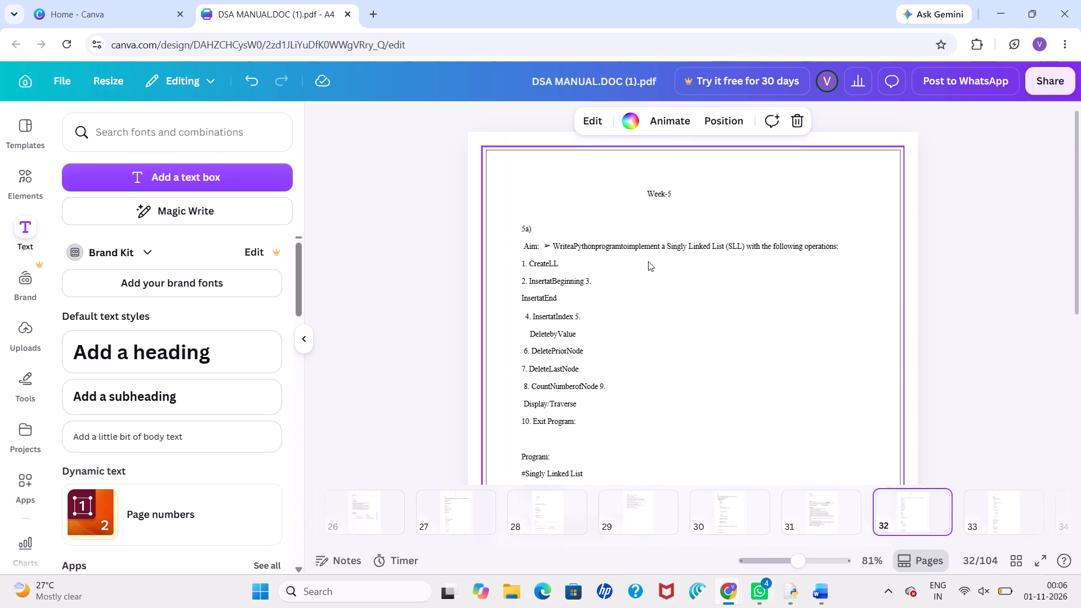
click(985, 509)
scroll(985, 509, left, 2)
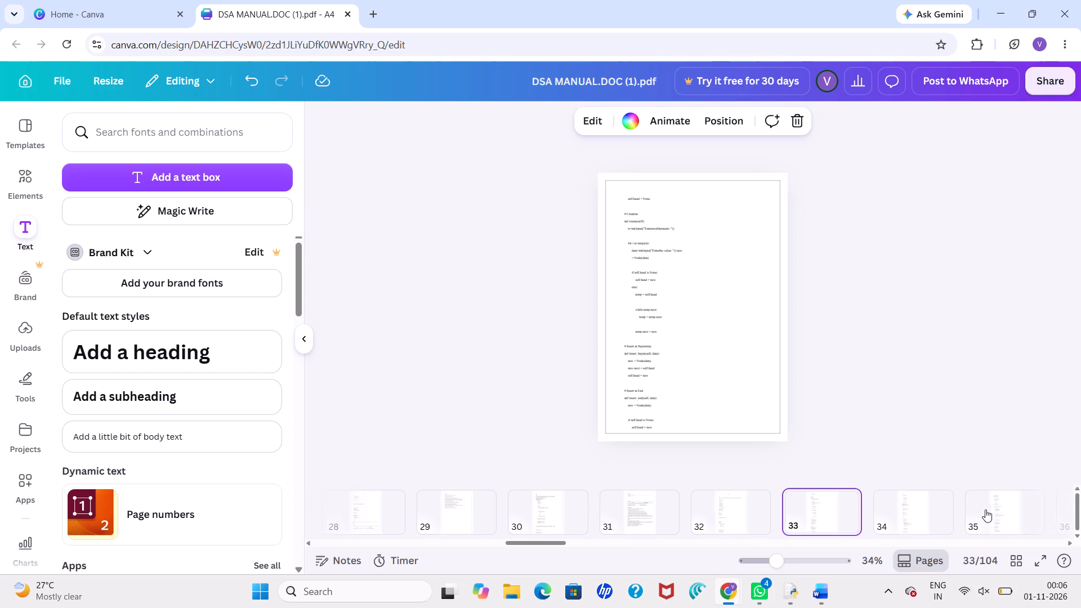
scroll(985, 509, left, 1)
click(905, 506)
scroll(905, 506, left, 1)
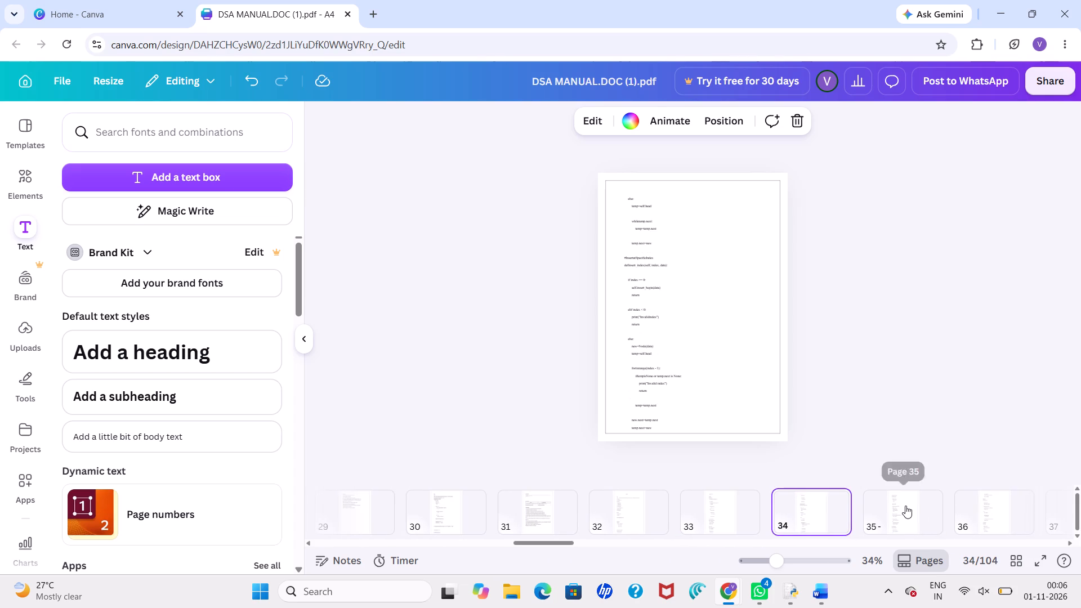
click(905, 506)
scroll(905, 506, left, 1)
click(887, 506)
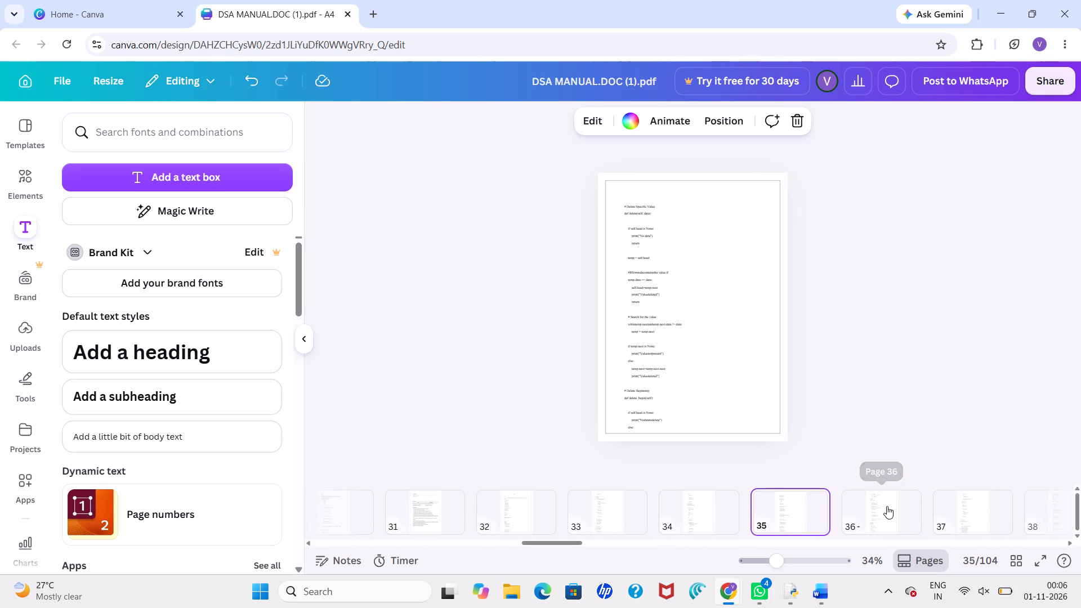
scroll(887, 506, left, 1)
click(887, 506)
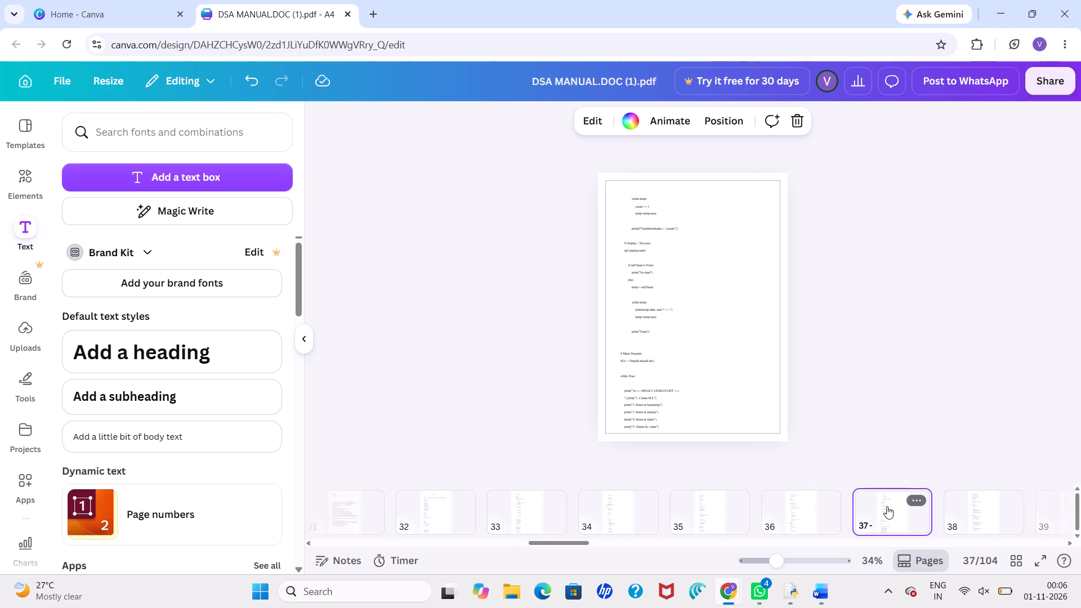
scroll(887, 506, left, 1)
click(887, 506)
scroll(887, 506, left, 1)
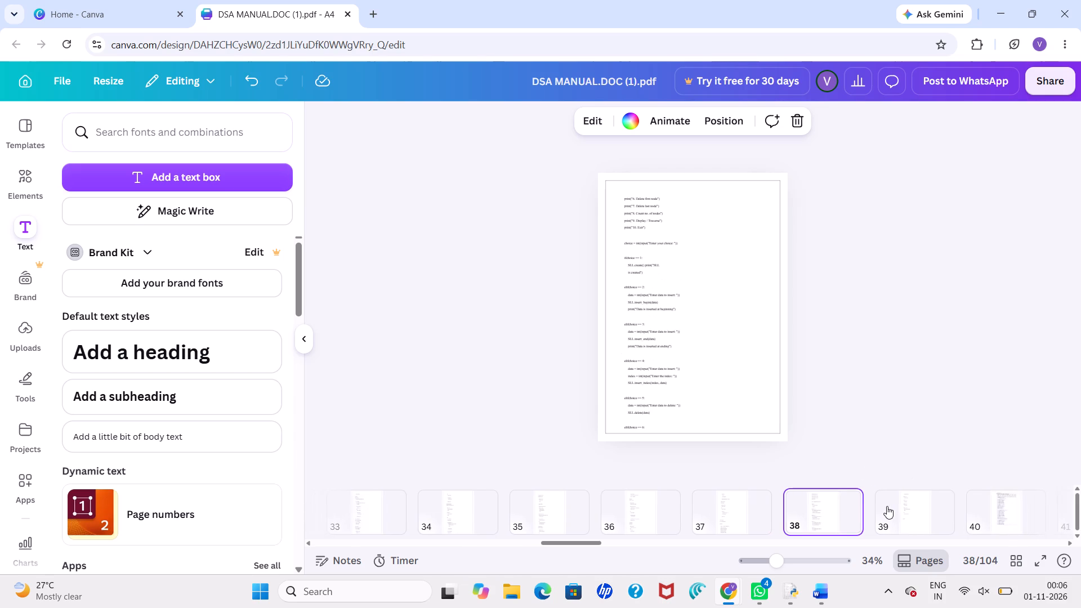
scroll(887, 506, left, 1)
click(904, 509)
scroll(904, 509, left, 1)
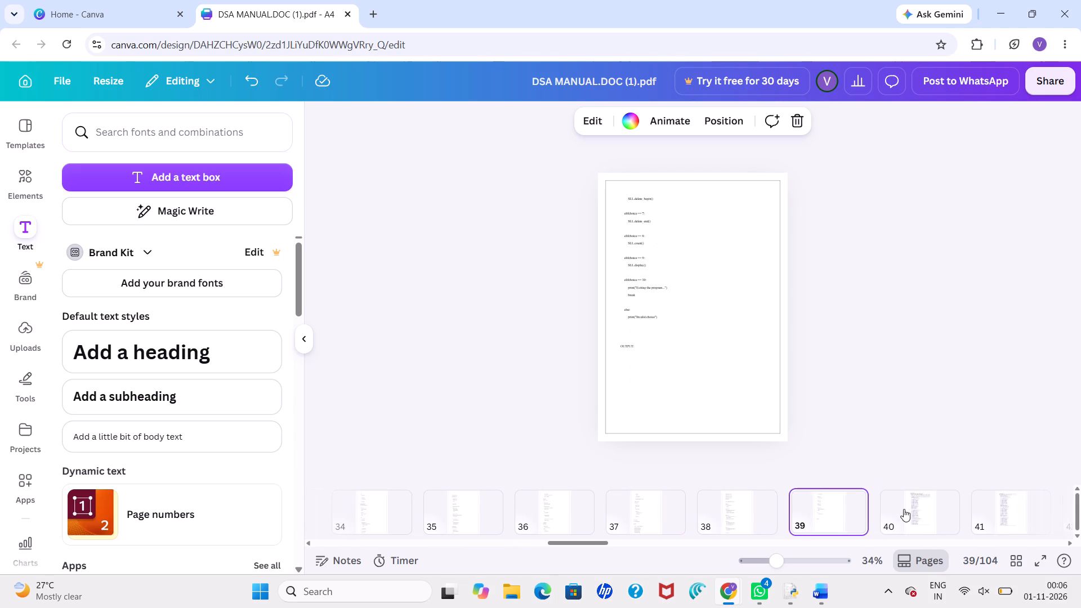
scroll(904, 509, left, 1)
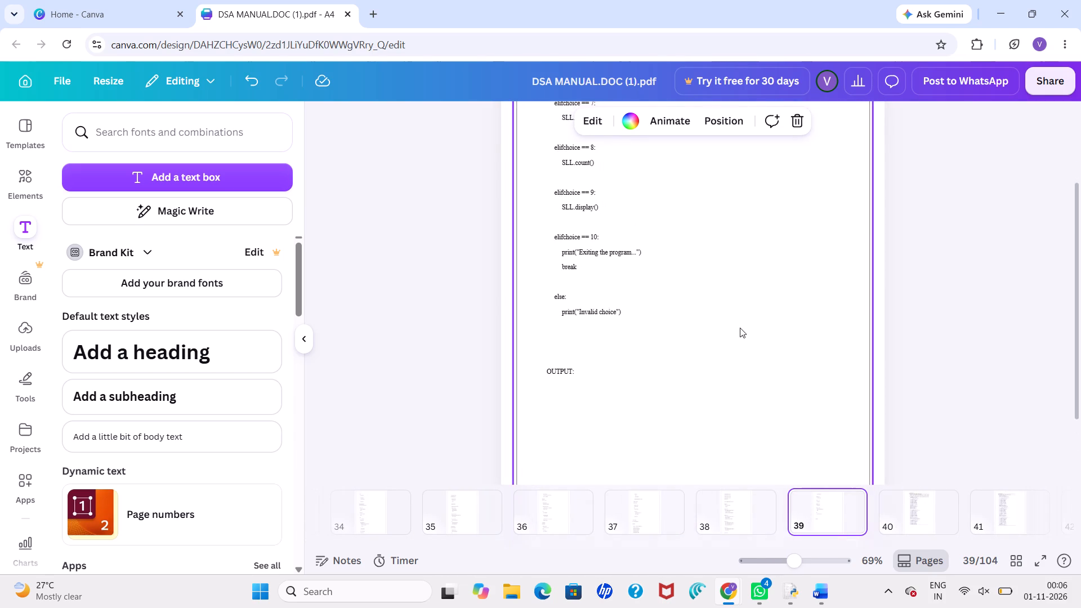
scroll(740, 328, down, 1)
click(917, 519)
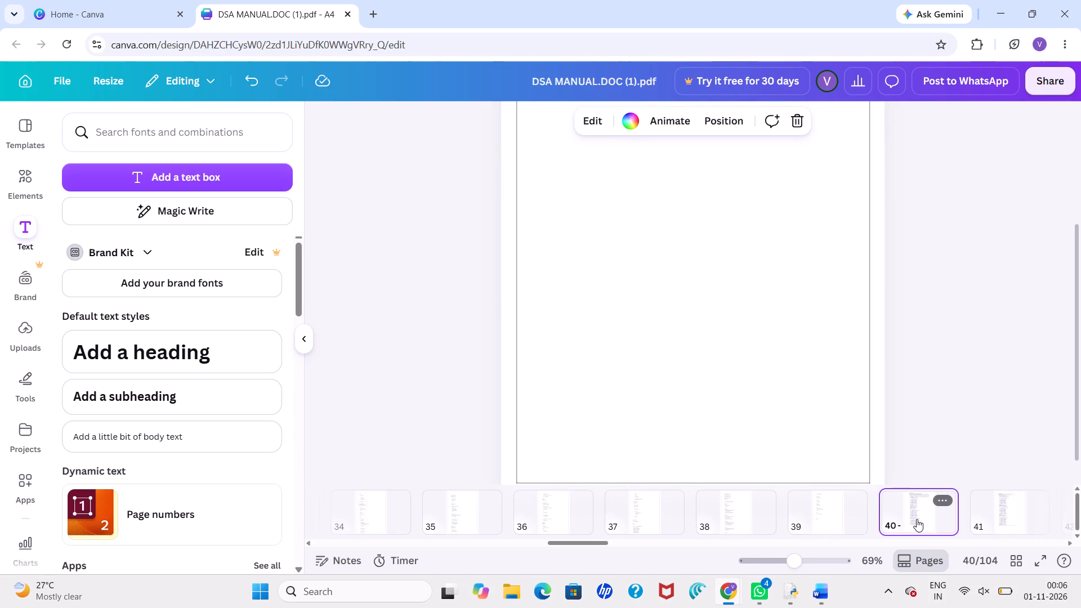
scroll(858, 252, left, 1)
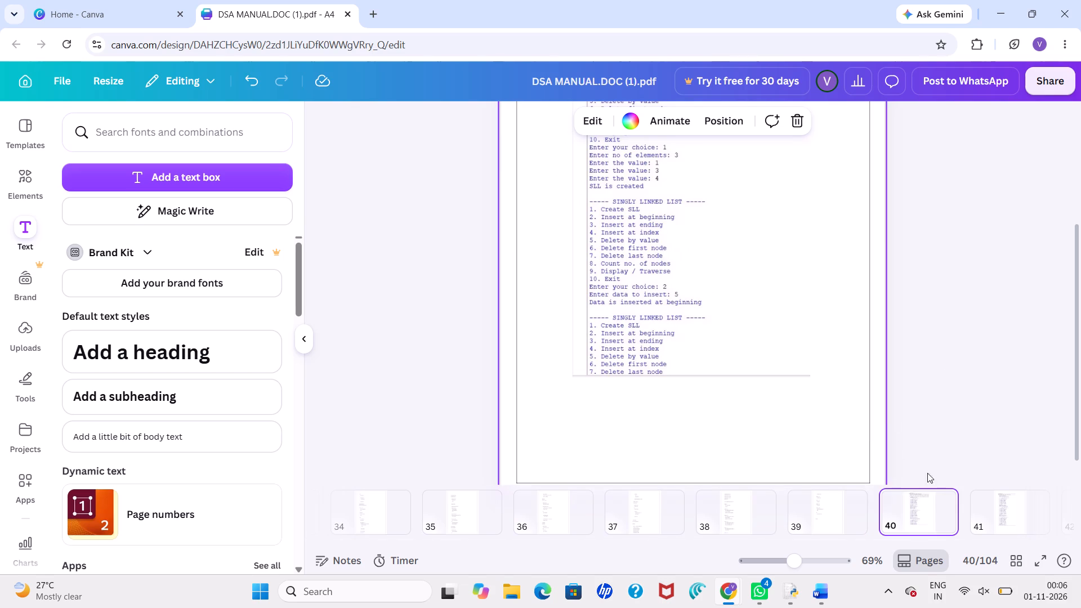
Look through pages 42 to 49, checking the text layout of the singly linked list output and the start of the doubly linked list program.
scroll(949, 505, left, 3)
click(897, 509)
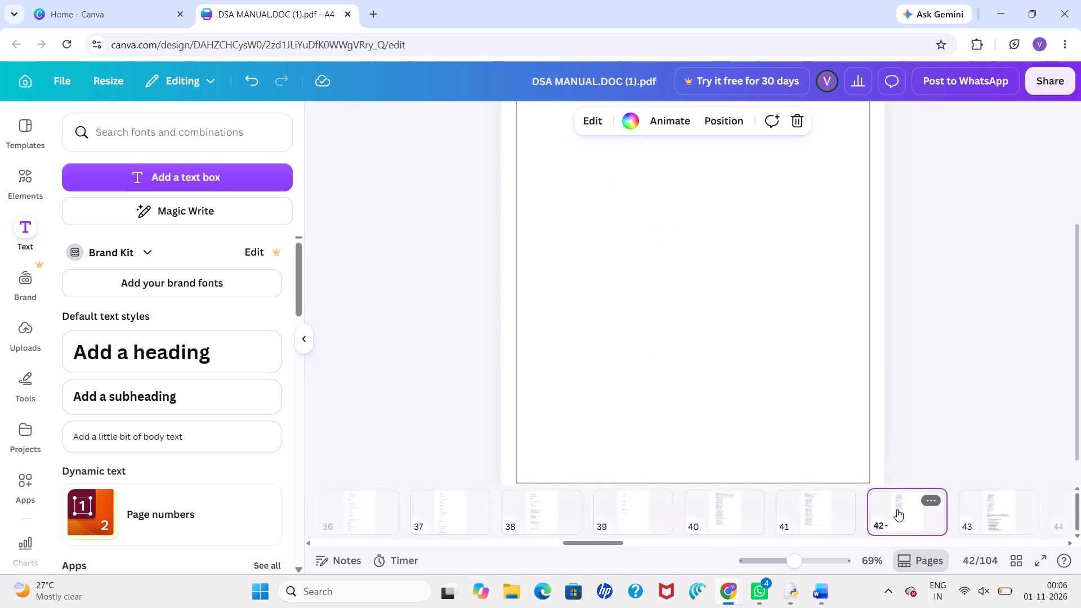
click(988, 510)
scroll(988, 510, left, 2)
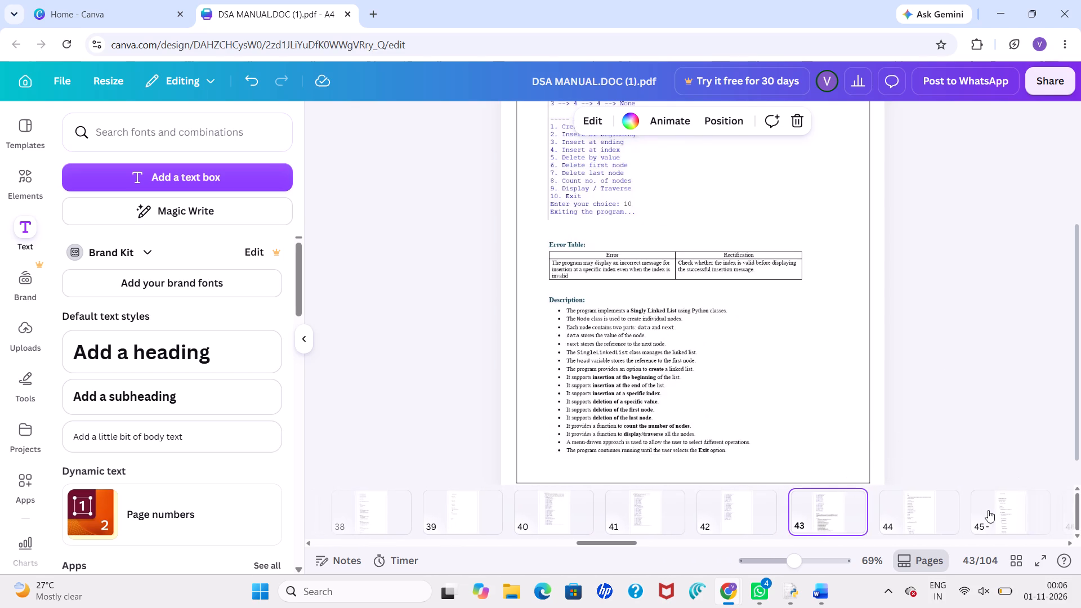
click(922, 518)
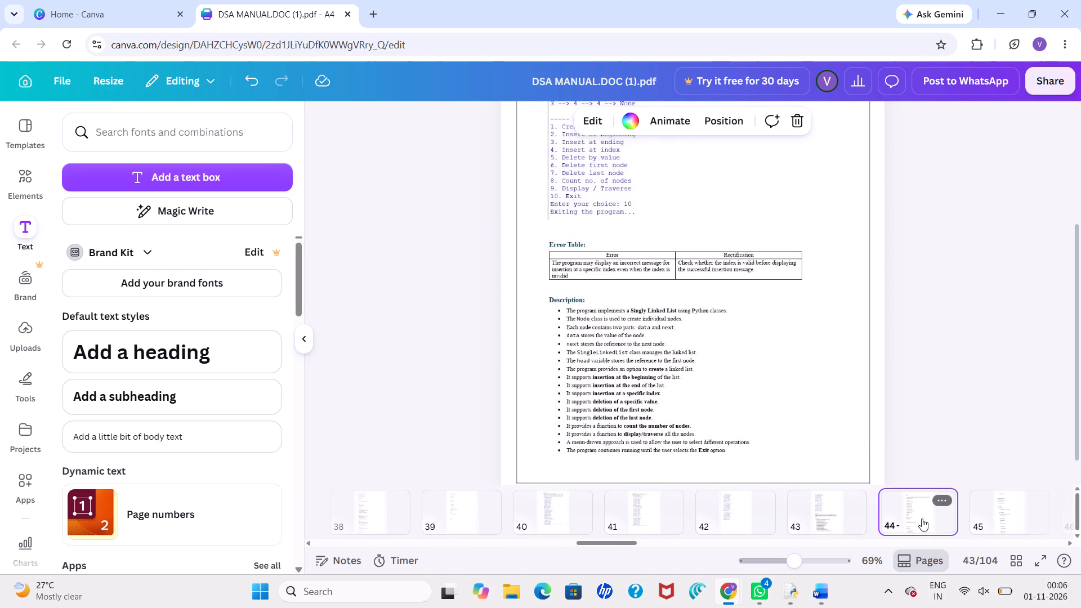
scroll(793, 306, up, 3)
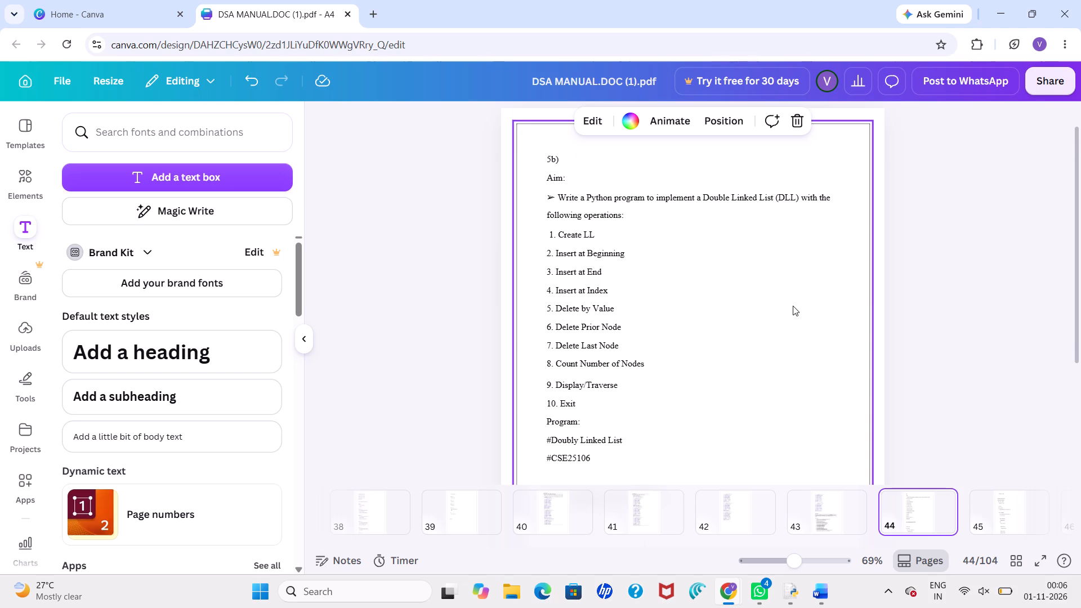
scroll(878, 499, left, 4)
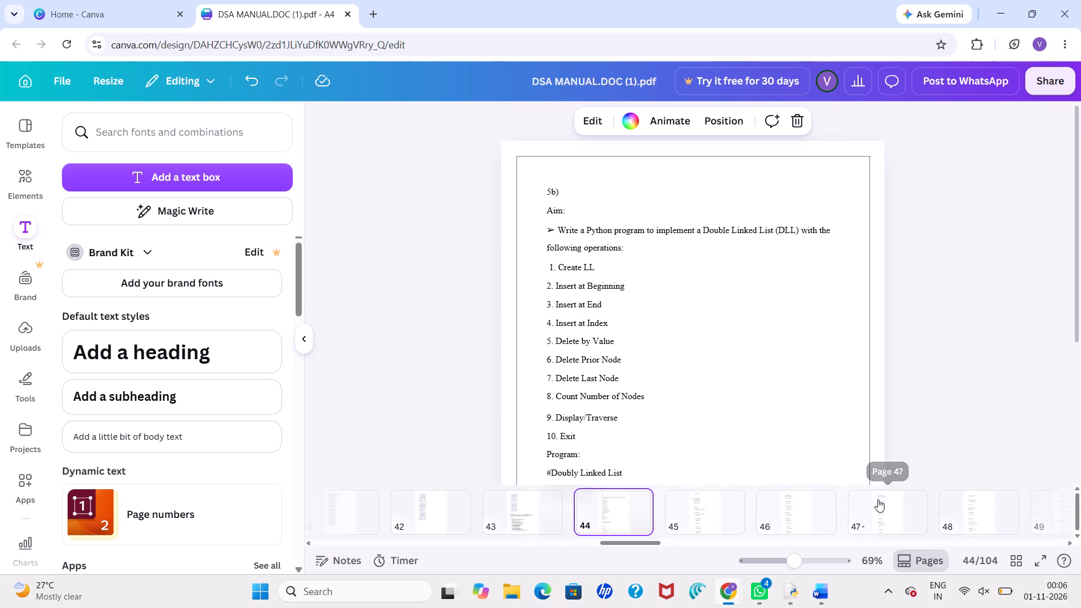
click(970, 511)
scroll(970, 511, left, 1)
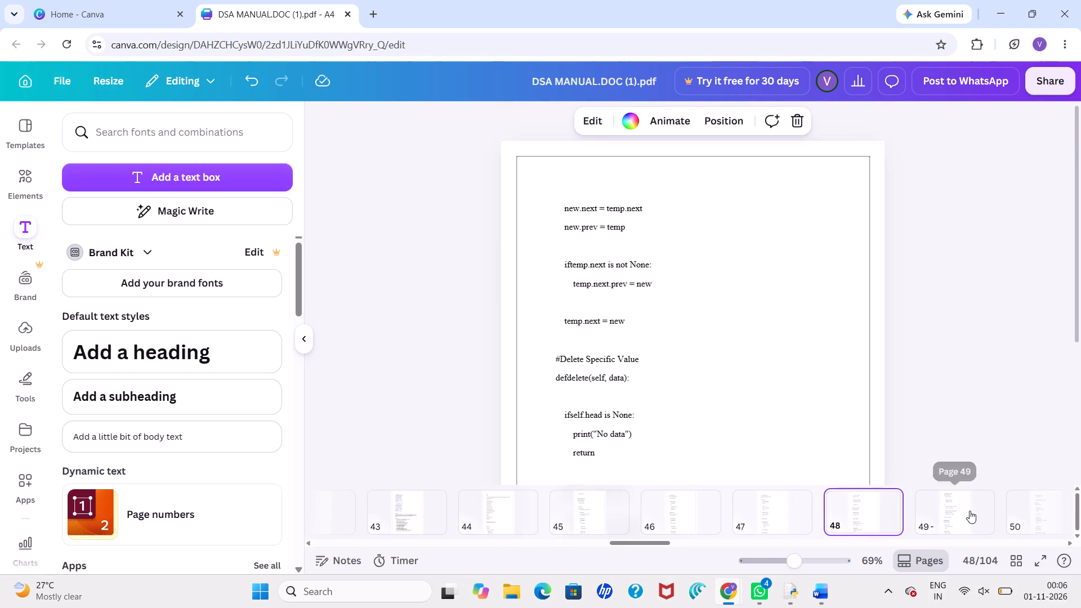
click(948, 519)
scroll(948, 519, left, 2)
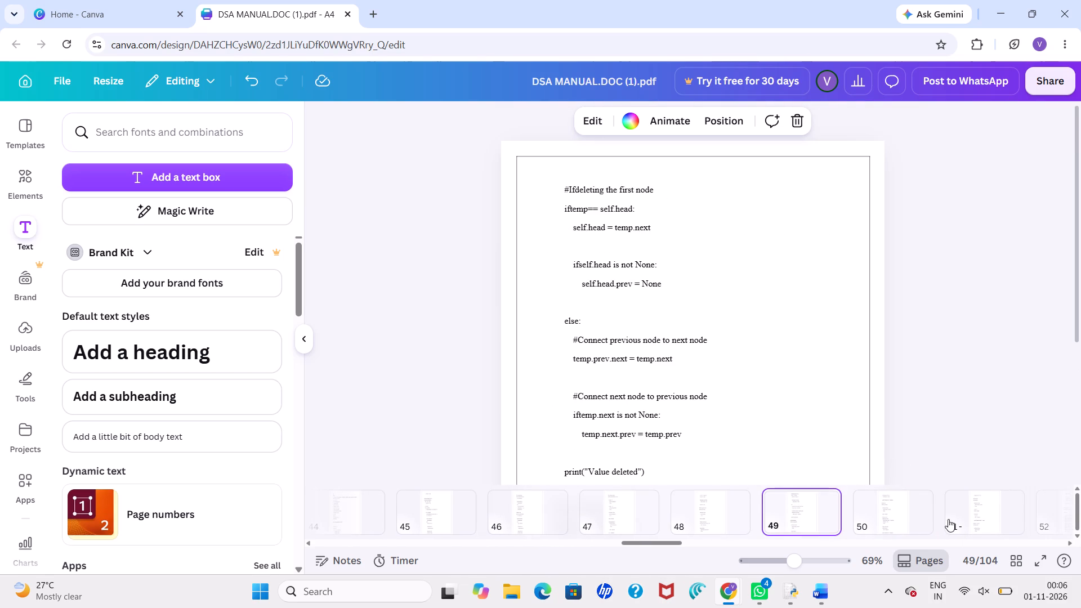
Look through pages 50 to 55, checking the text layout of the rest of the doubly linked list program and its output.
click(877, 499)
scroll(877, 499, left, 2)
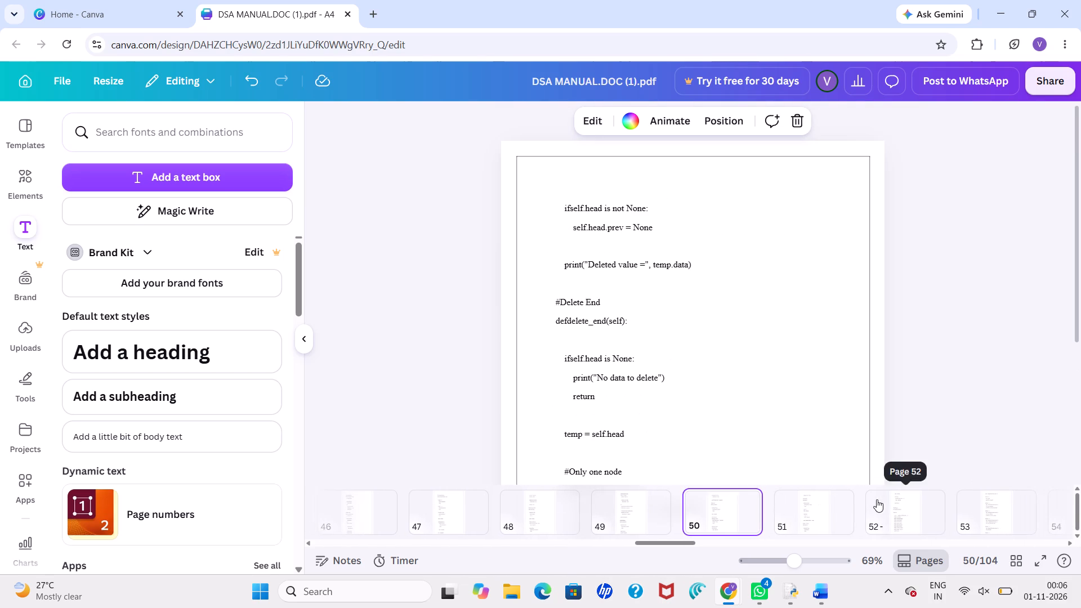
click(827, 499)
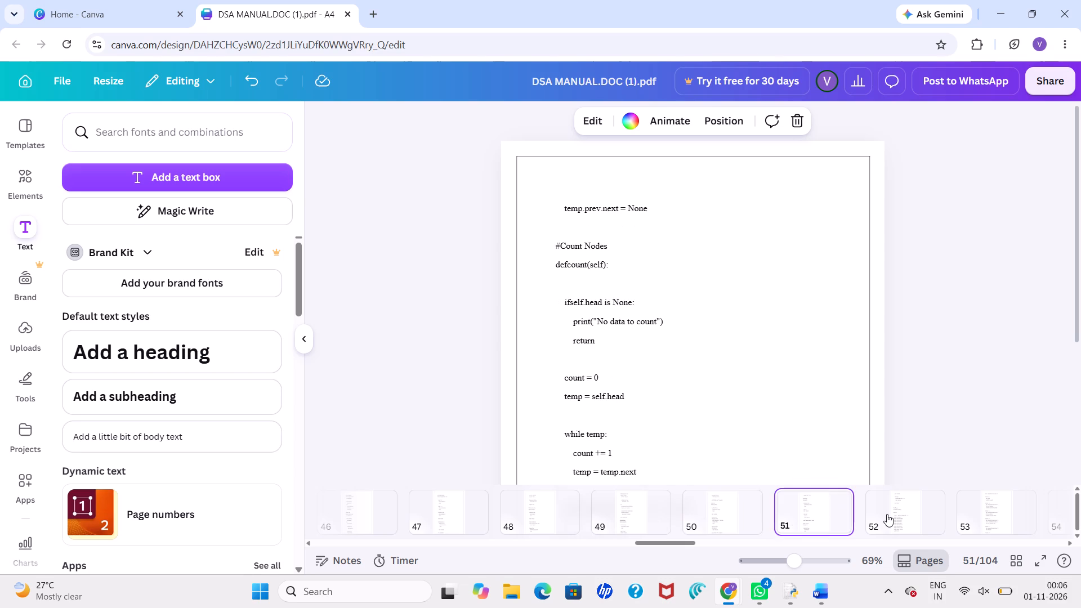
click(887, 514)
click(972, 515)
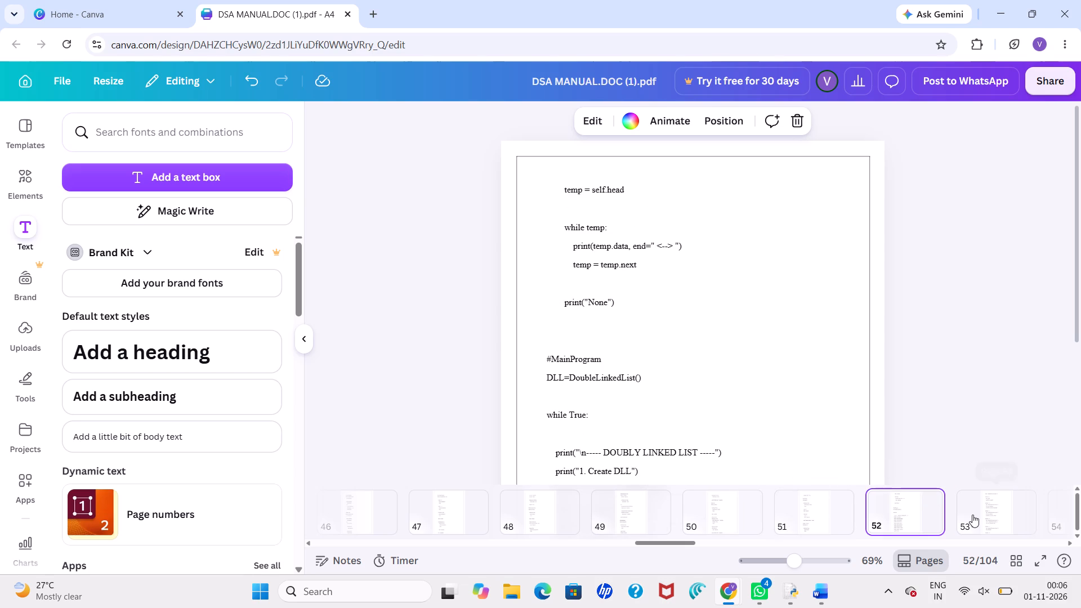
scroll(972, 515, left, 3)
click(885, 521)
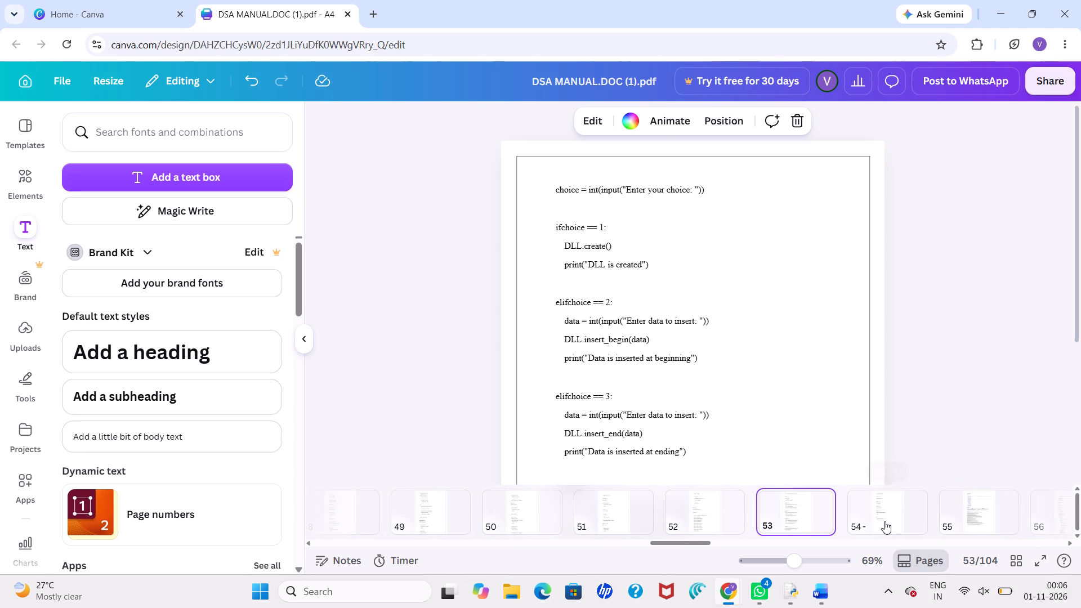
click(981, 516)
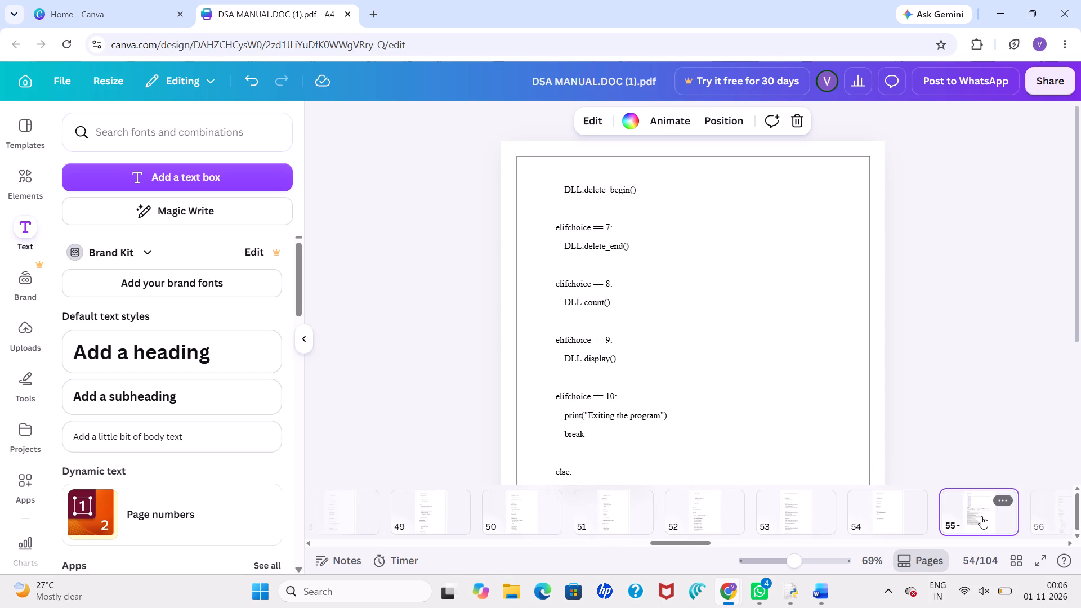
scroll(981, 516, left, 3)
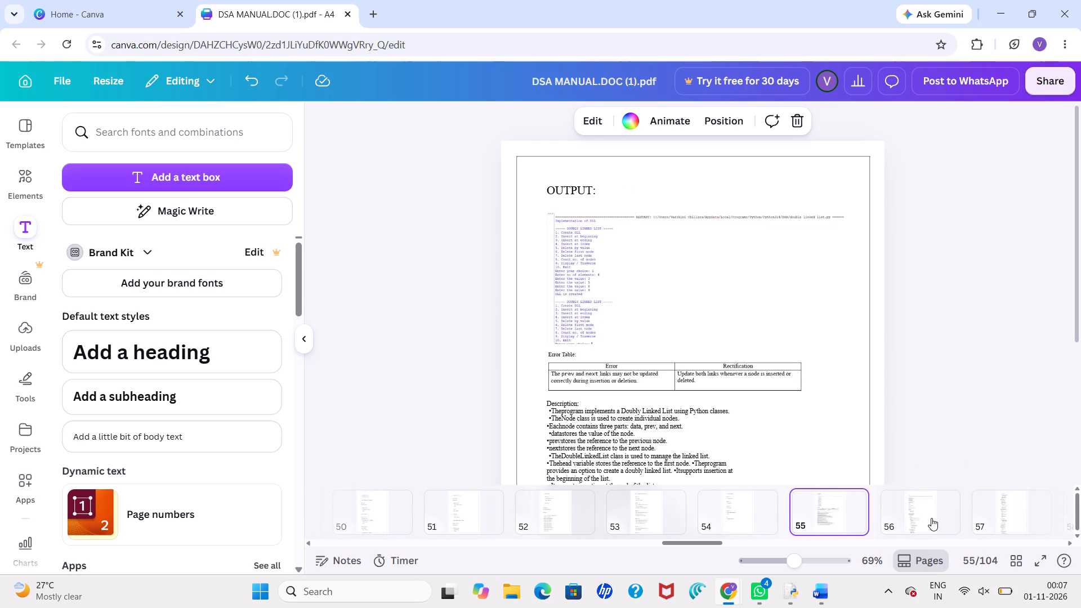
Look through pages 56 to 61, checking the text layout of the circular linked list program and its output.
click(931, 518)
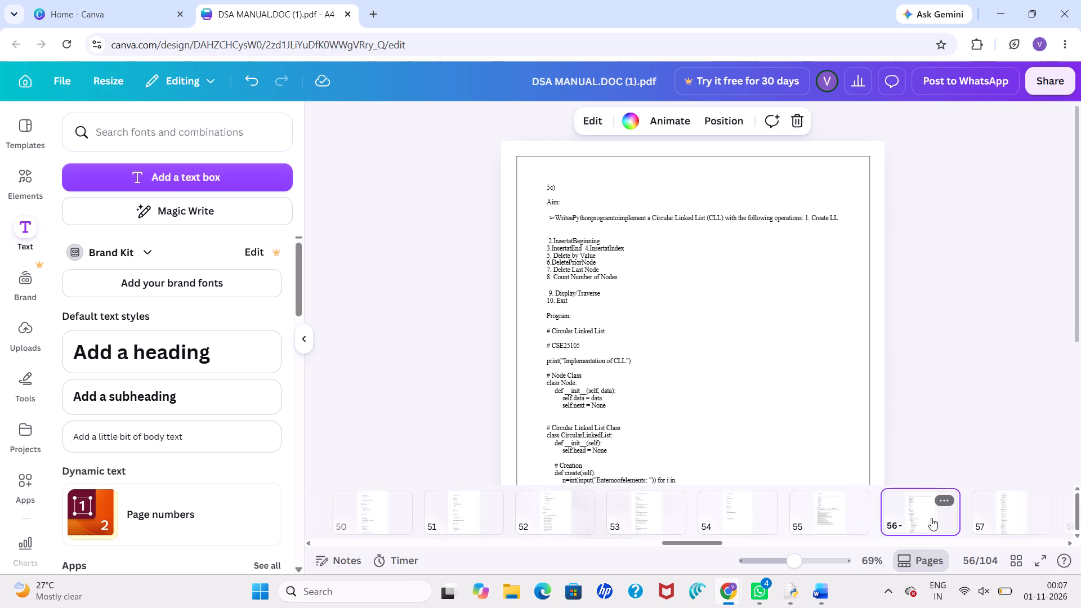
scroll(931, 518, left, 6)
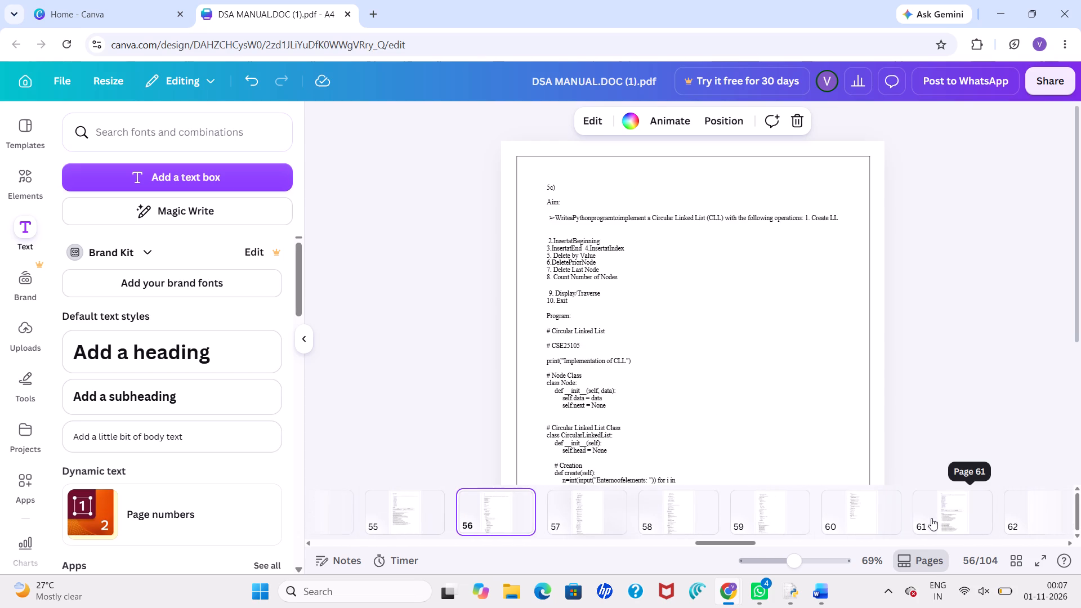
click(860, 503)
scroll(860, 503, left, 1)
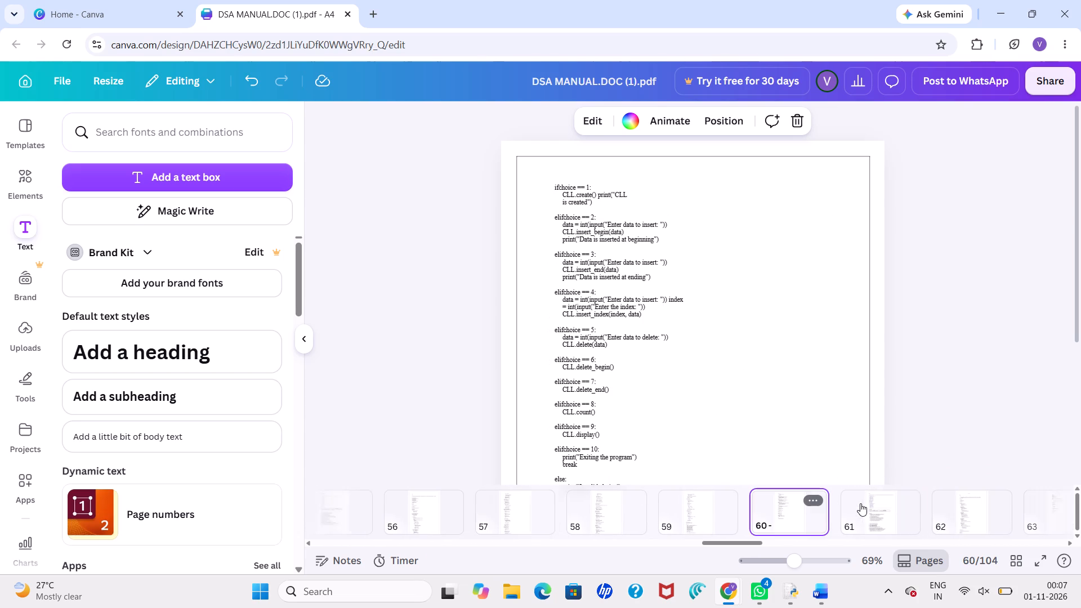
scroll(860, 503, left, 1)
click(860, 503)
click(902, 510)
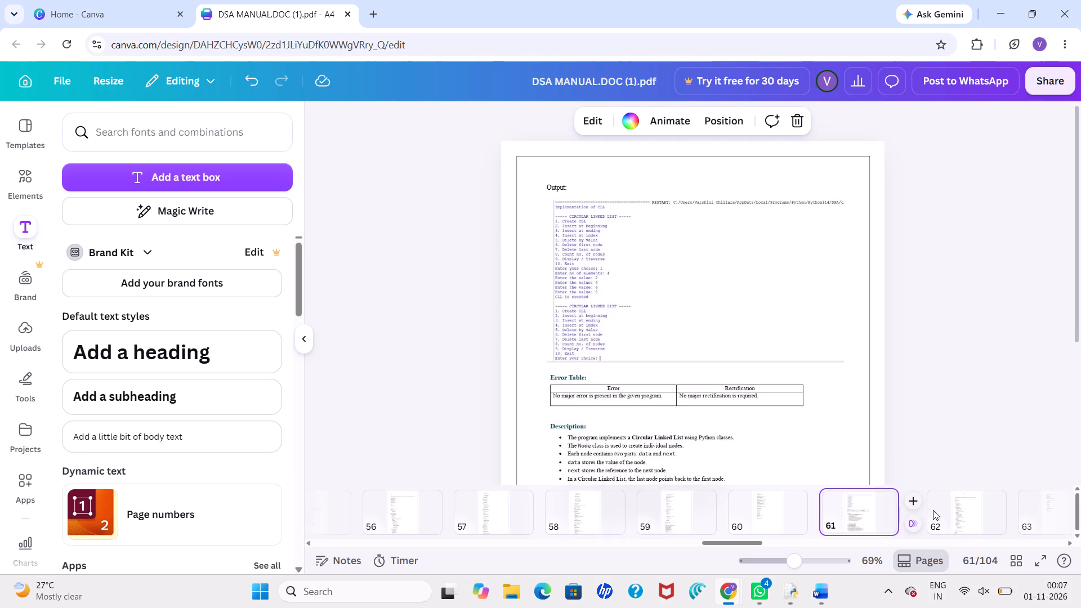
Look back and forth through pages 62 to 67, checking the text layout of the Week-6 stack programs and their outputs.
click(961, 520)
scroll(961, 520, left, 4)
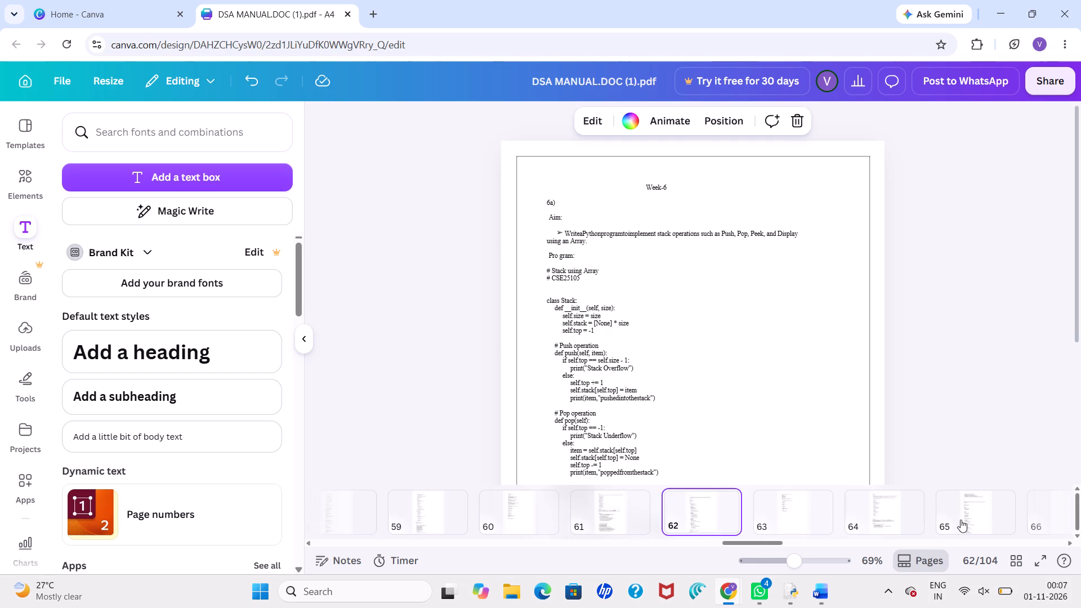
scroll(961, 520, left, 1)
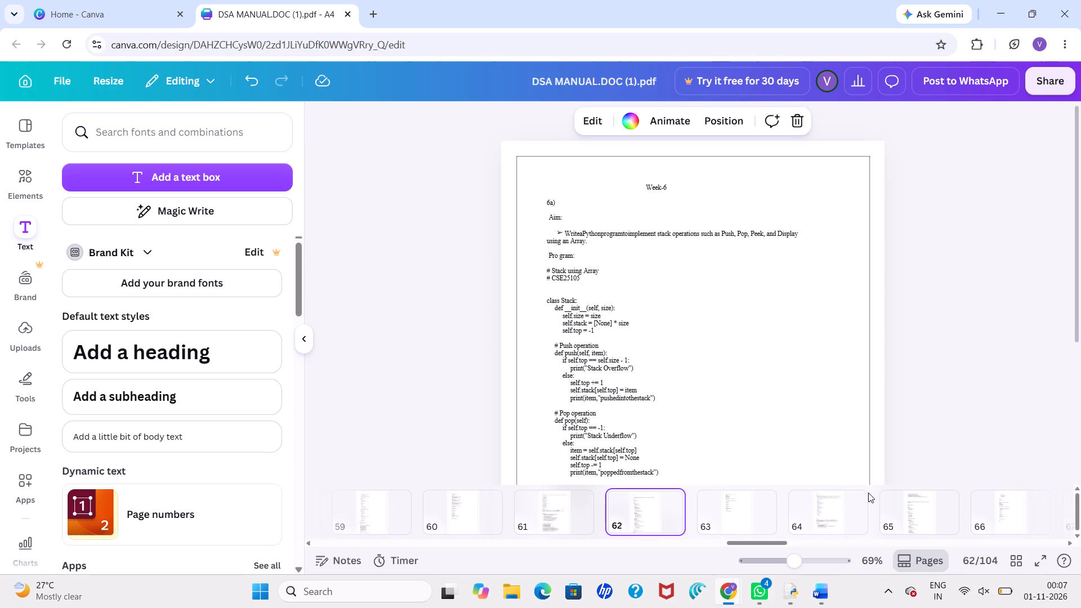
click(732, 518)
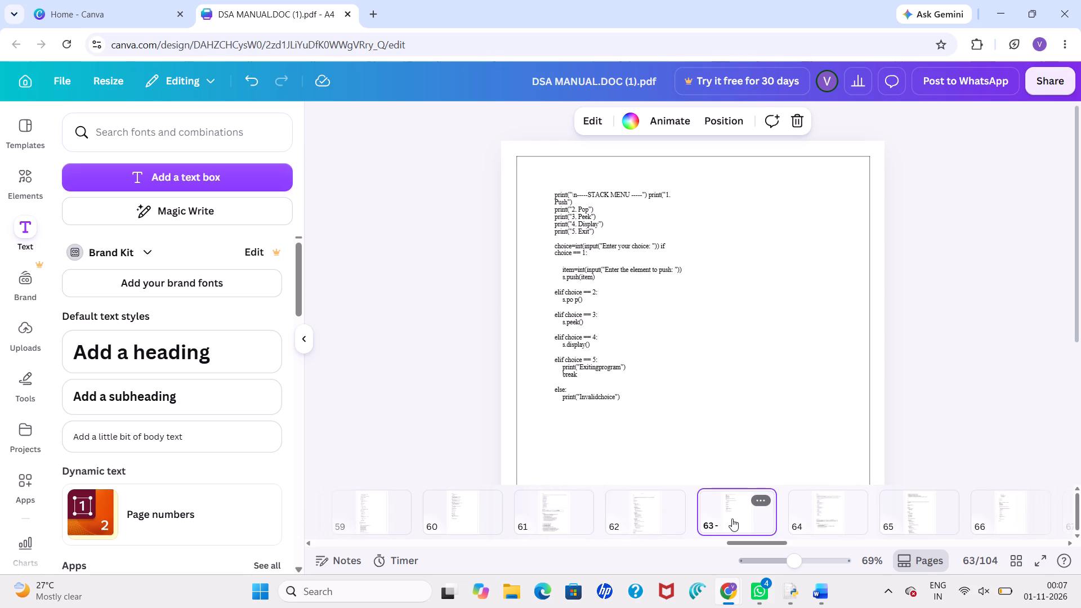
click(817, 500)
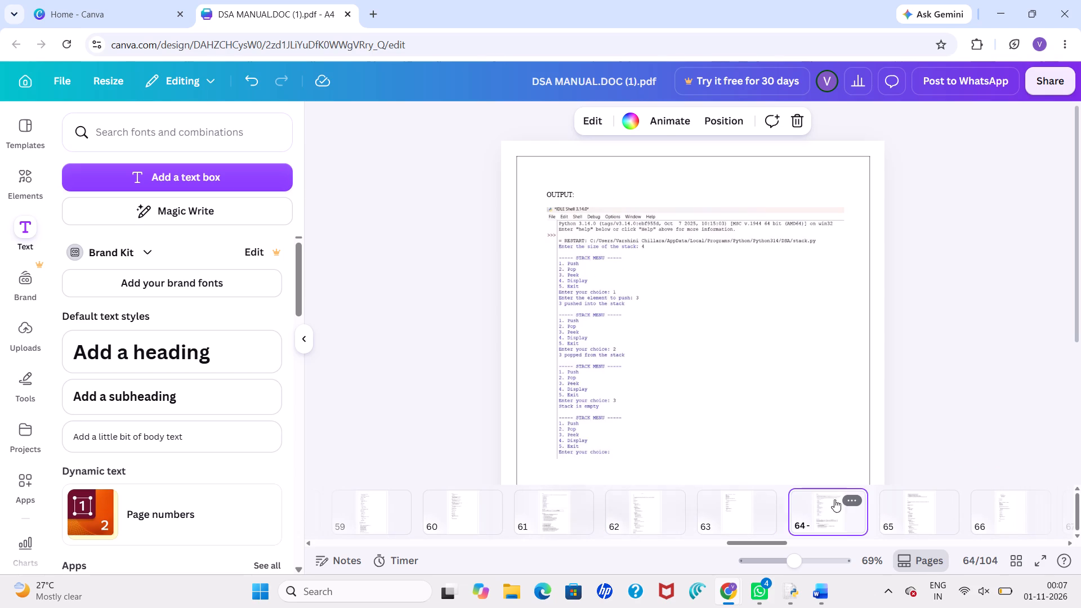
click(900, 516)
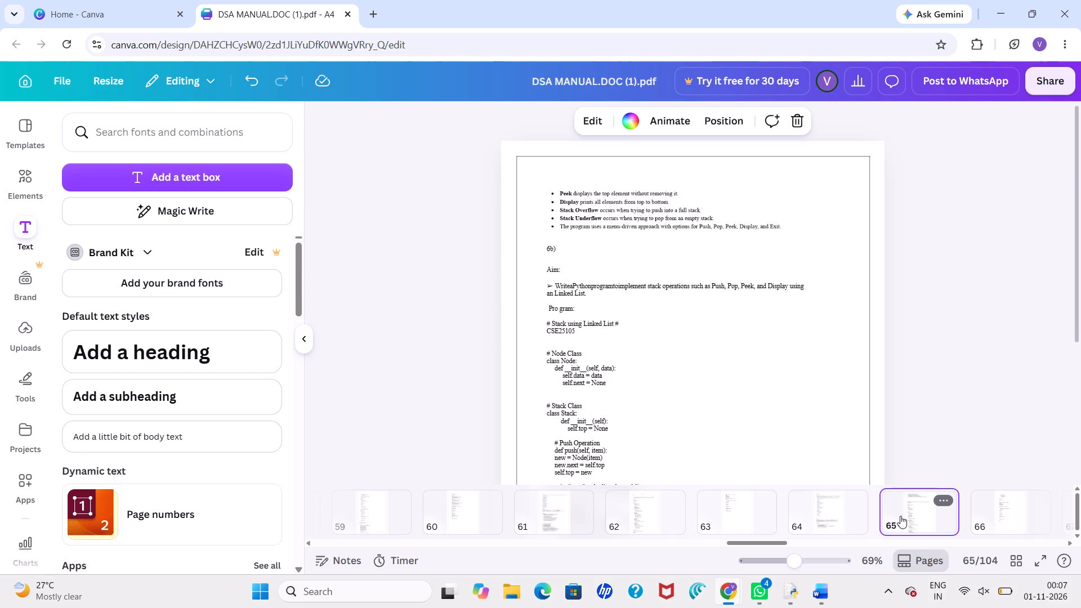
click(814, 515)
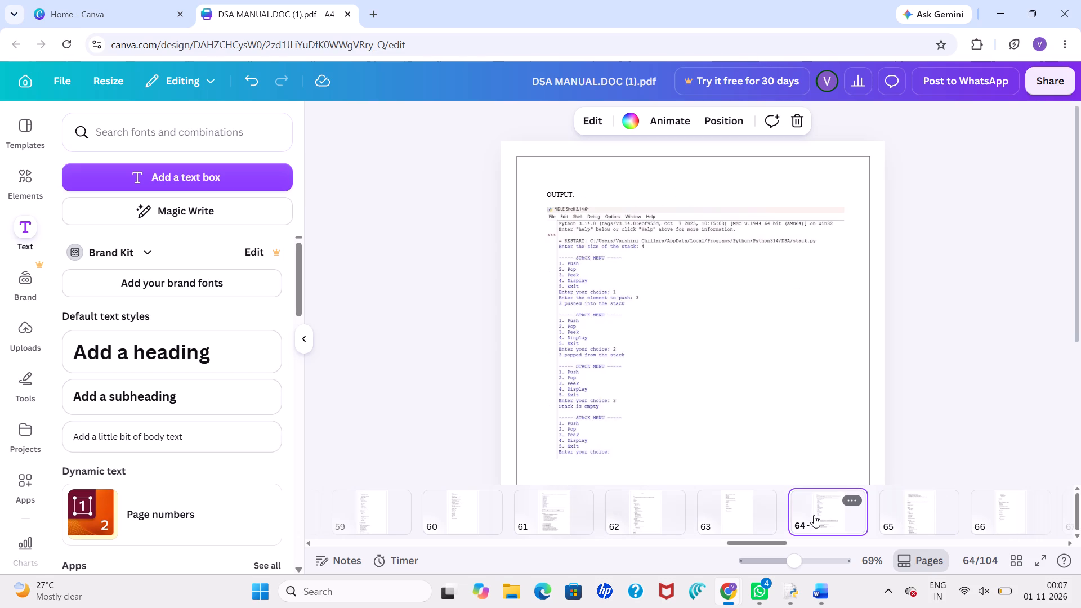
click(749, 516)
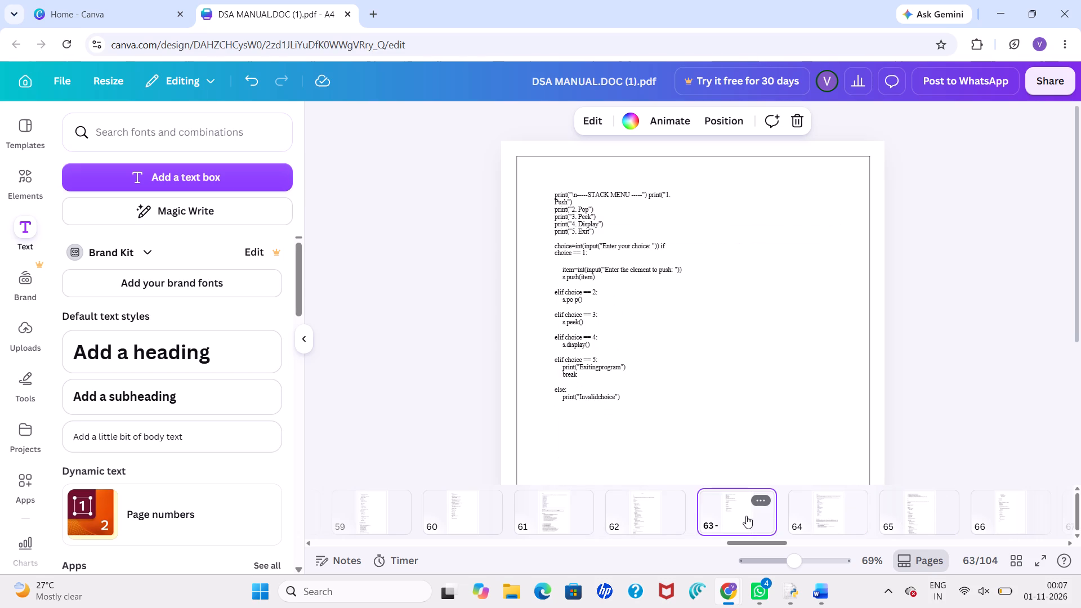
click(643, 517)
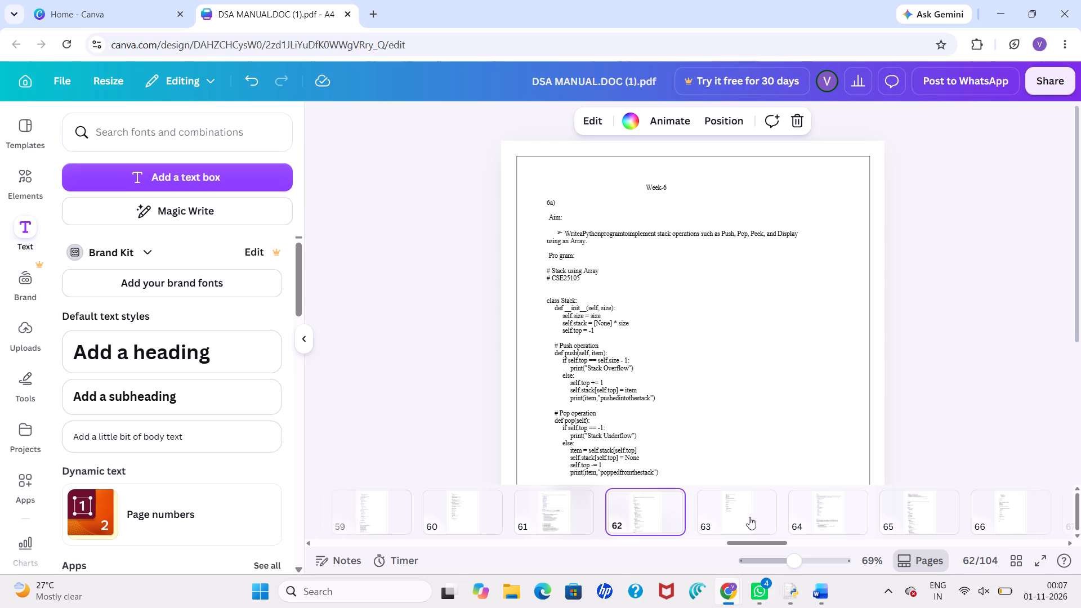
click(838, 515)
click(904, 512)
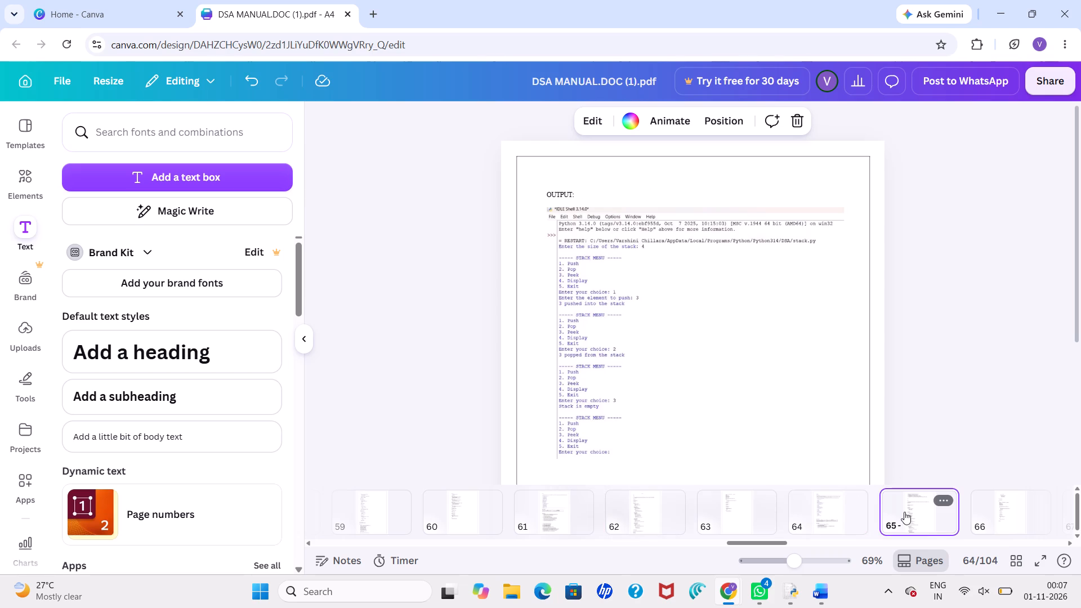
click(991, 507)
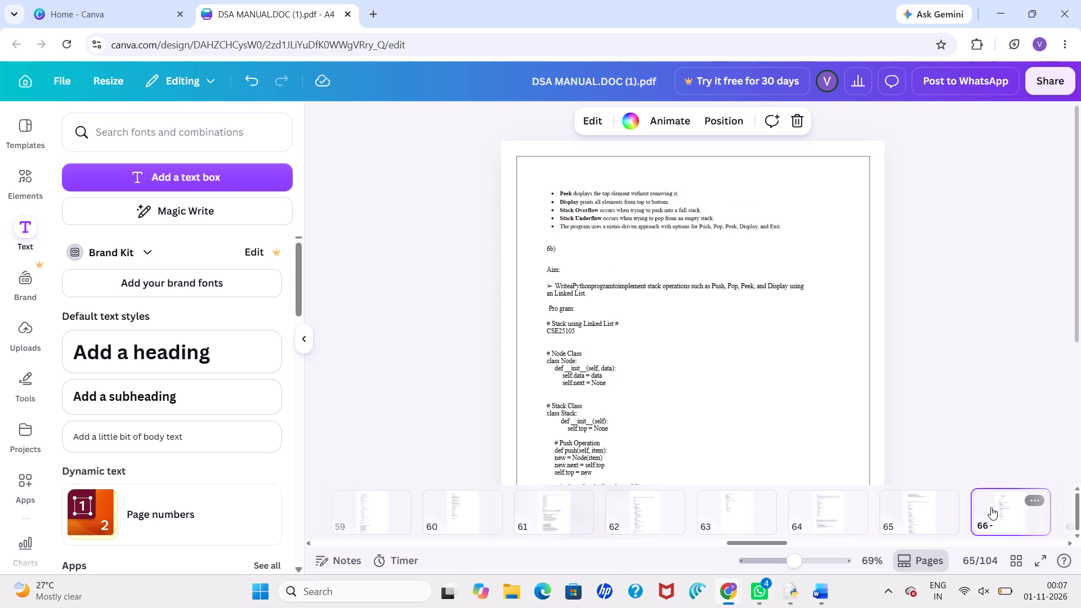
scroll(991, 507, left, 2)
click(991, 507)
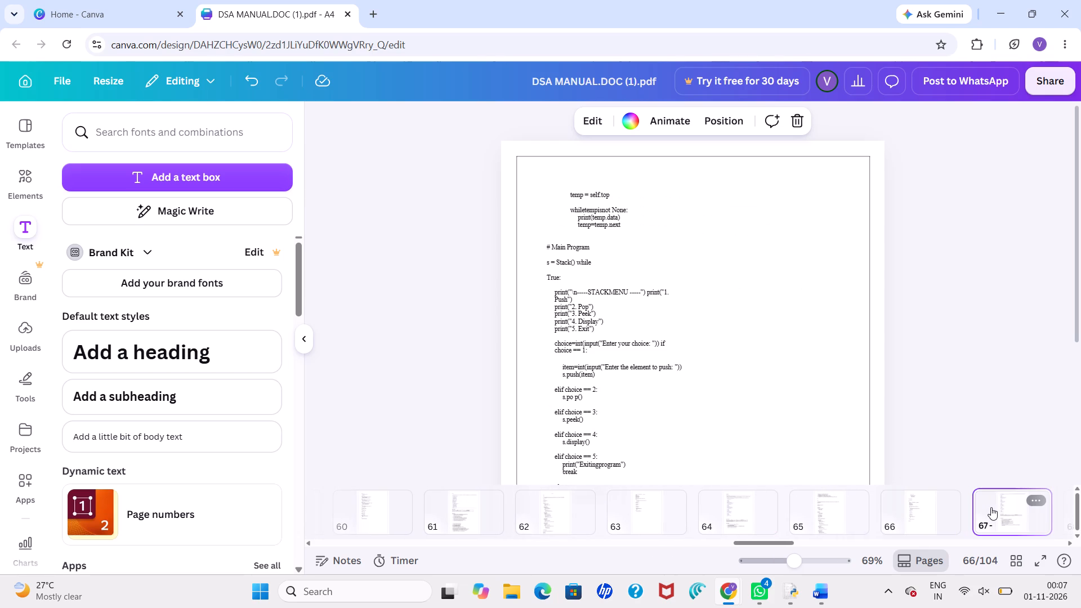
scroll(991, 507, left, 1)
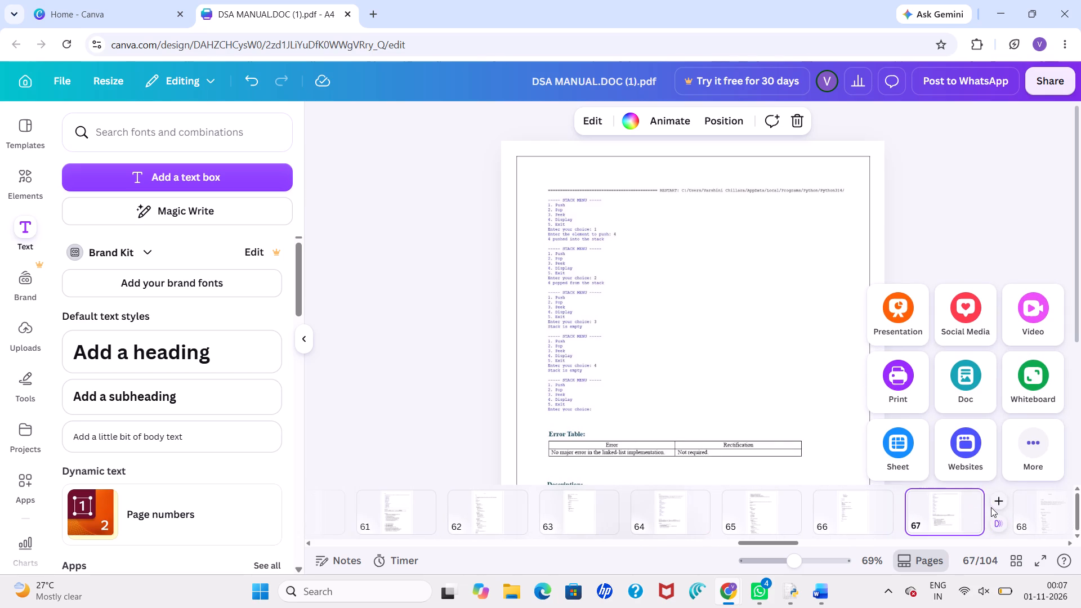
click(962, 242)
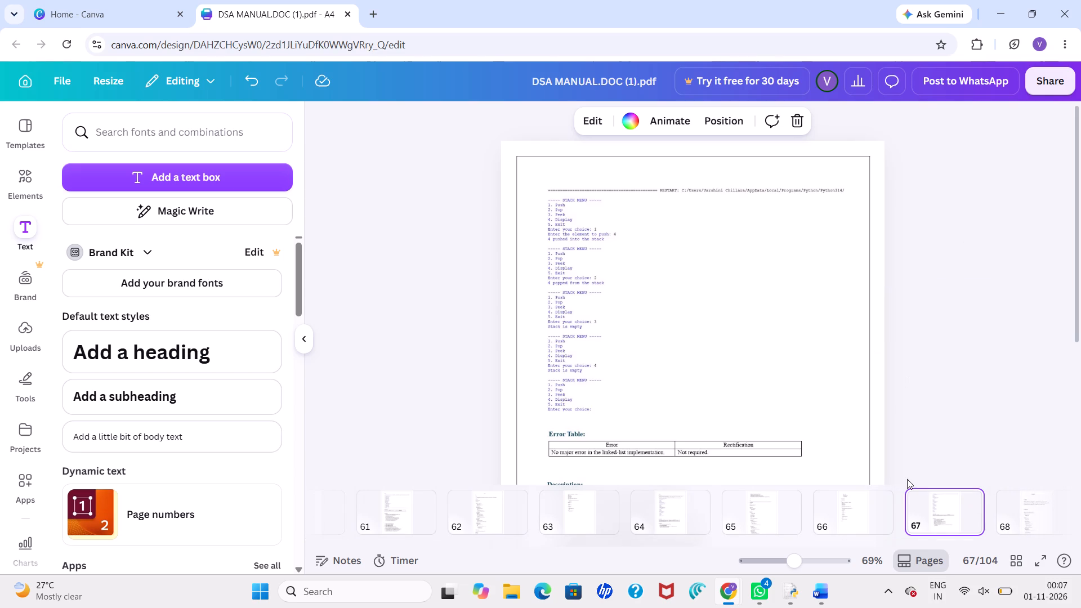
Look through pages 68 to 72, checking the text layout of the Lab-7 queue program, its output and the error table.
scroll(907, 479, left, 3)
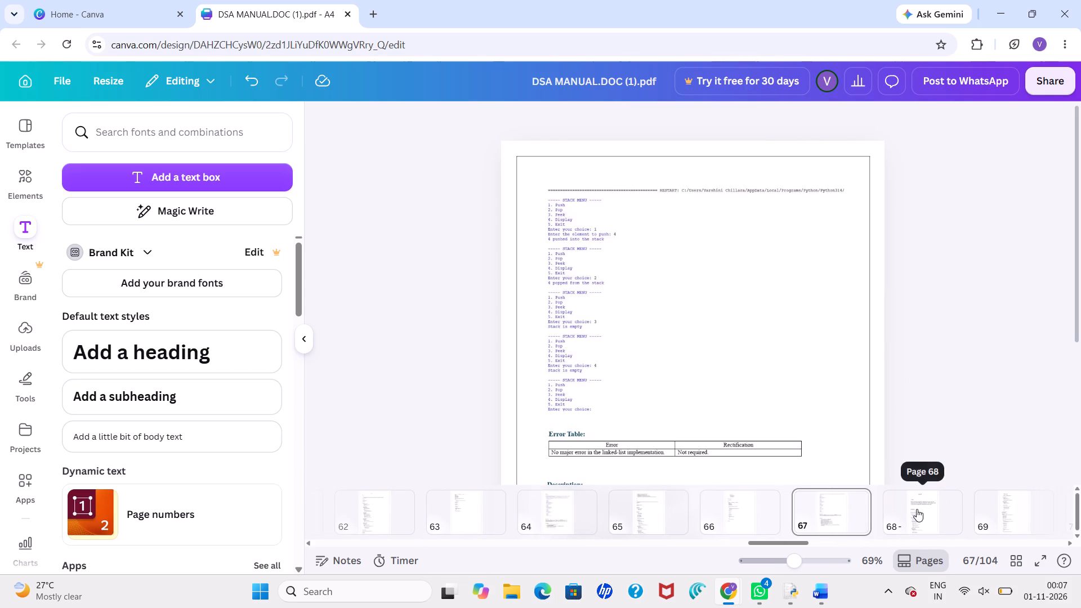
click(917, 509)
scroll(917, 509, left, 2)
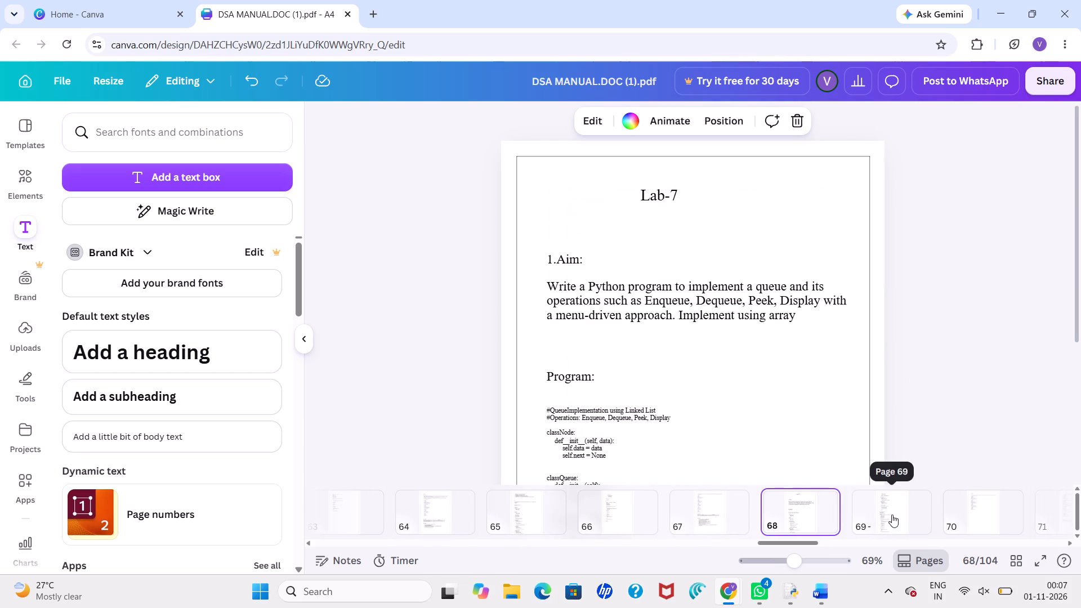
click(892, 515)
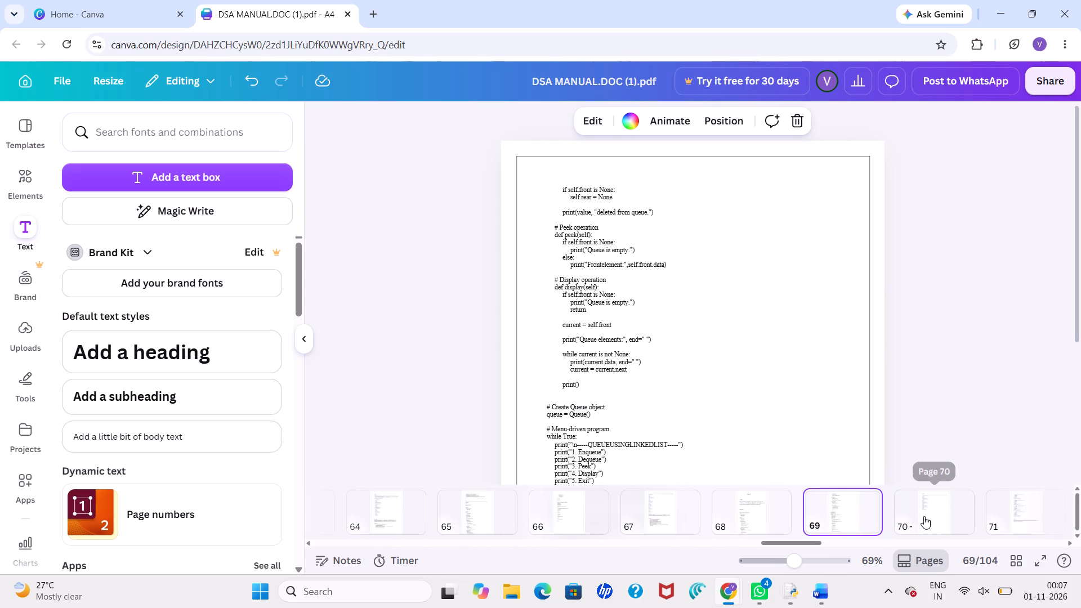
click(924, 516)
click(955, 510)
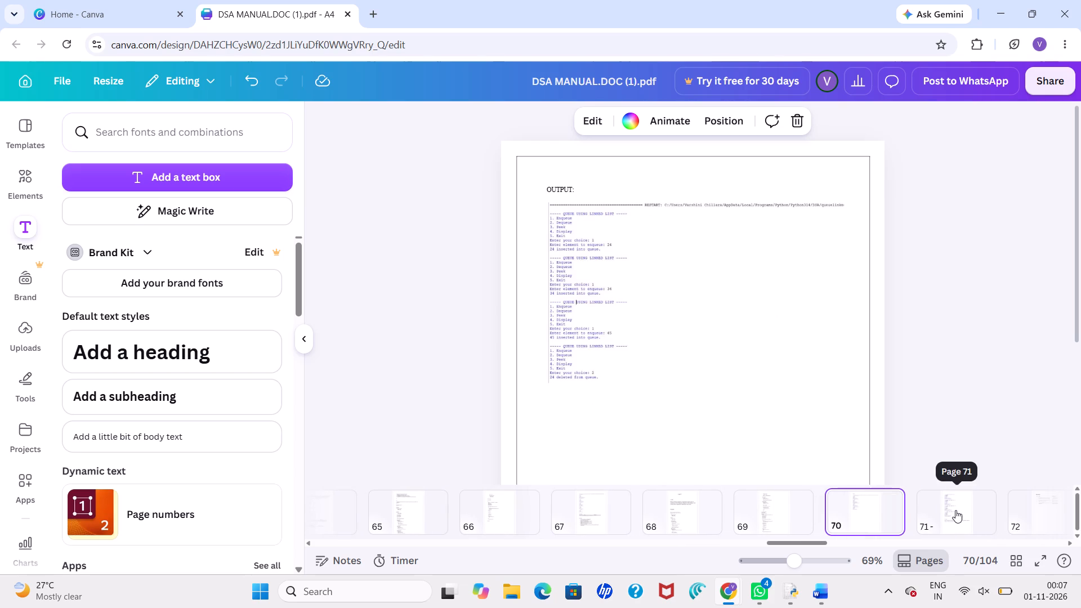
click(955, 510)
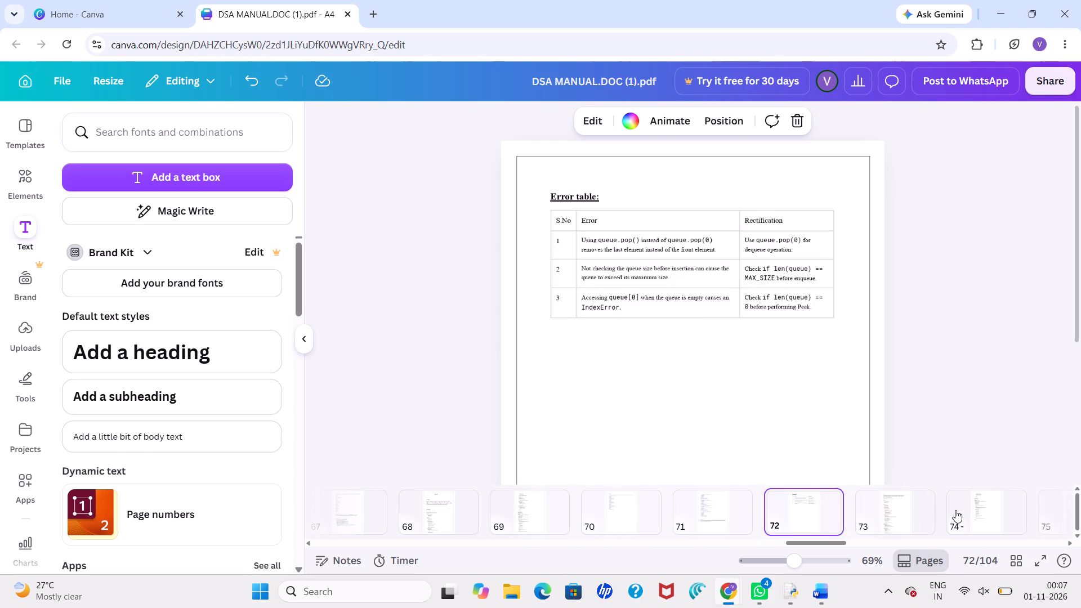
Look through pages 73 to 80, checking the text layout of the linked-list queue and array circular queue programs and their outputs.
click(894, 524)
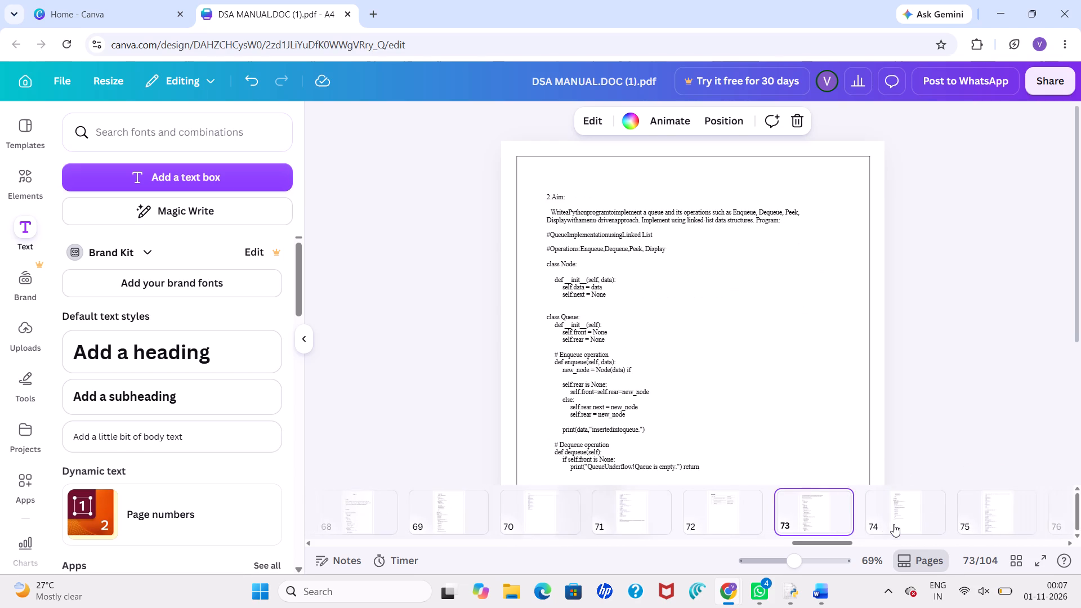
click(894, 524)
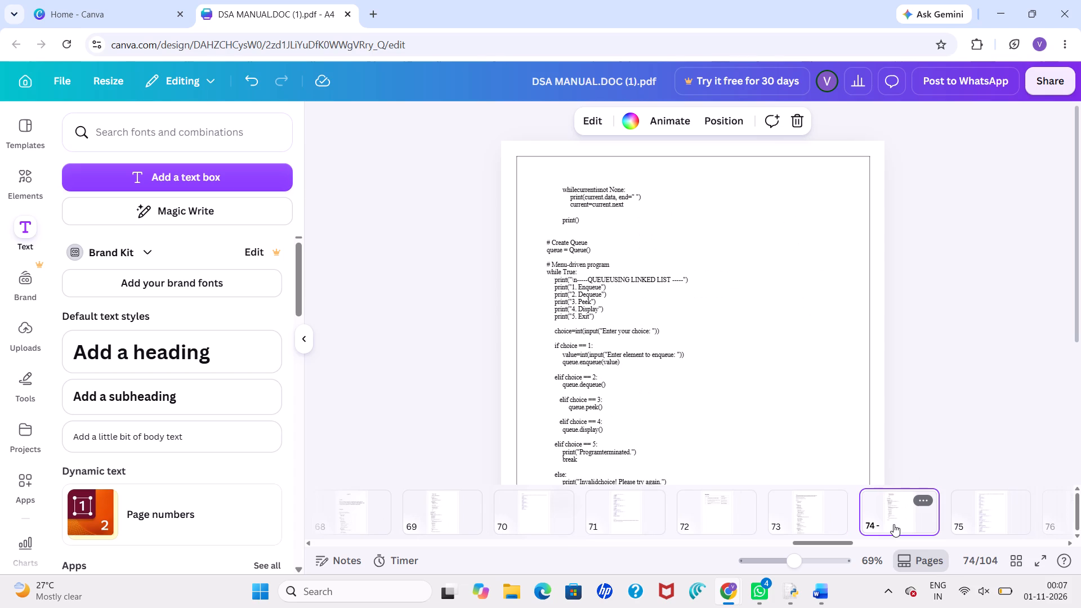
click(972, 507)
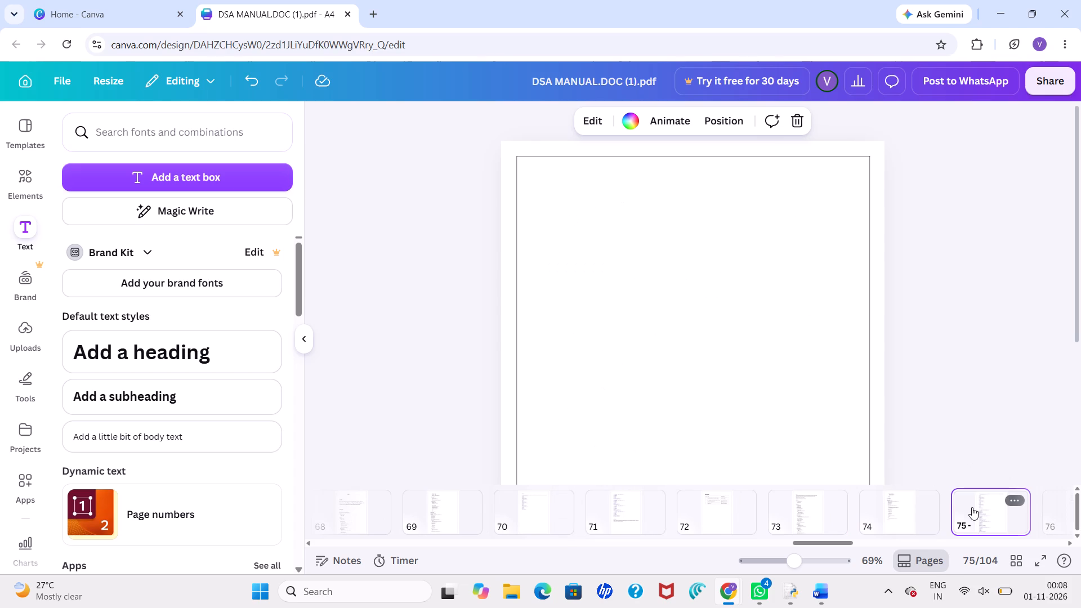
click(972, 507)
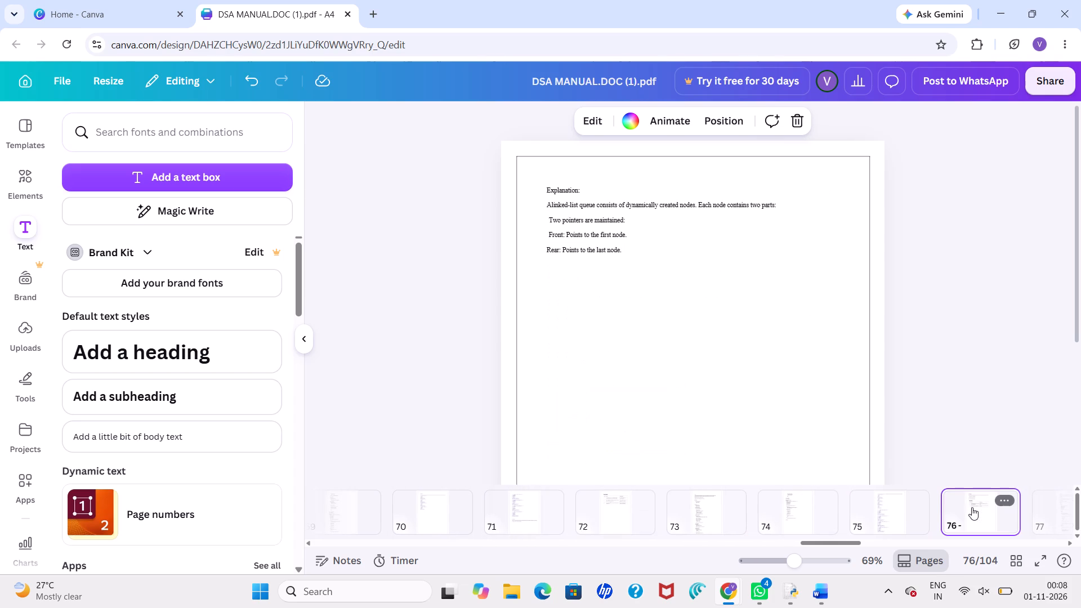
click(972, 507)
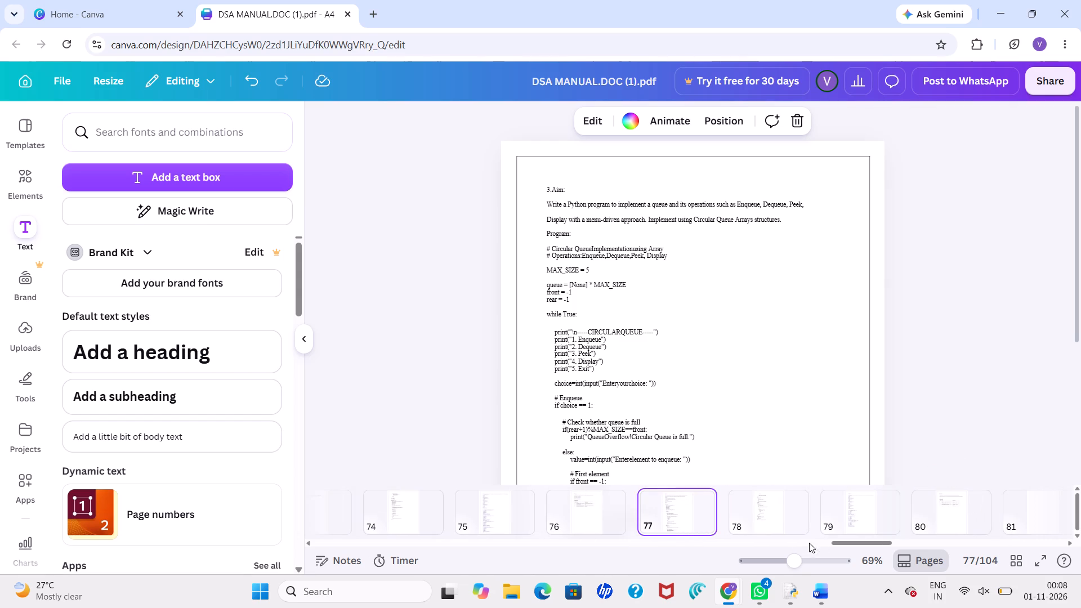
click(771, 523)
click(836, 524)
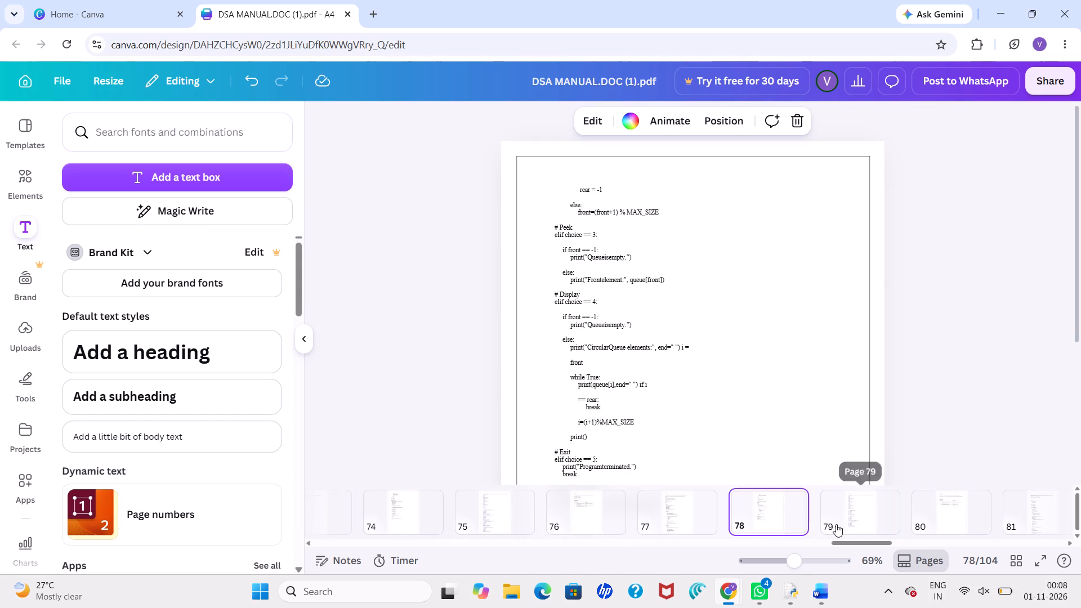
click(927, 529)
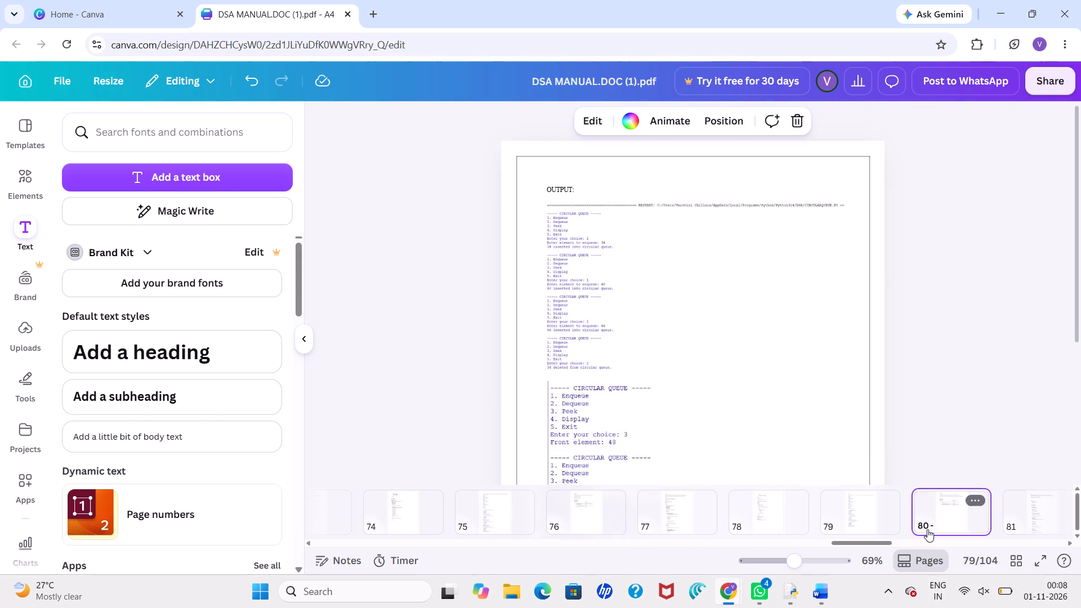
Look through pages 81 to 85, returning to page 84 to check the linked-list circular queue output, explanation and error table.
click(899, 507)
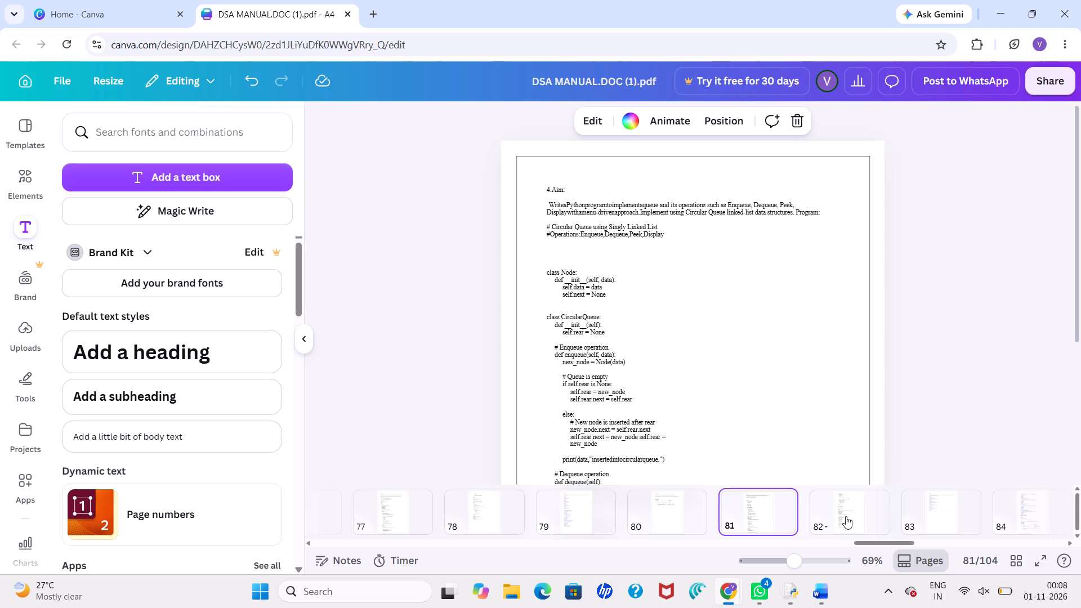
click(846, 516)
click(923, 524)
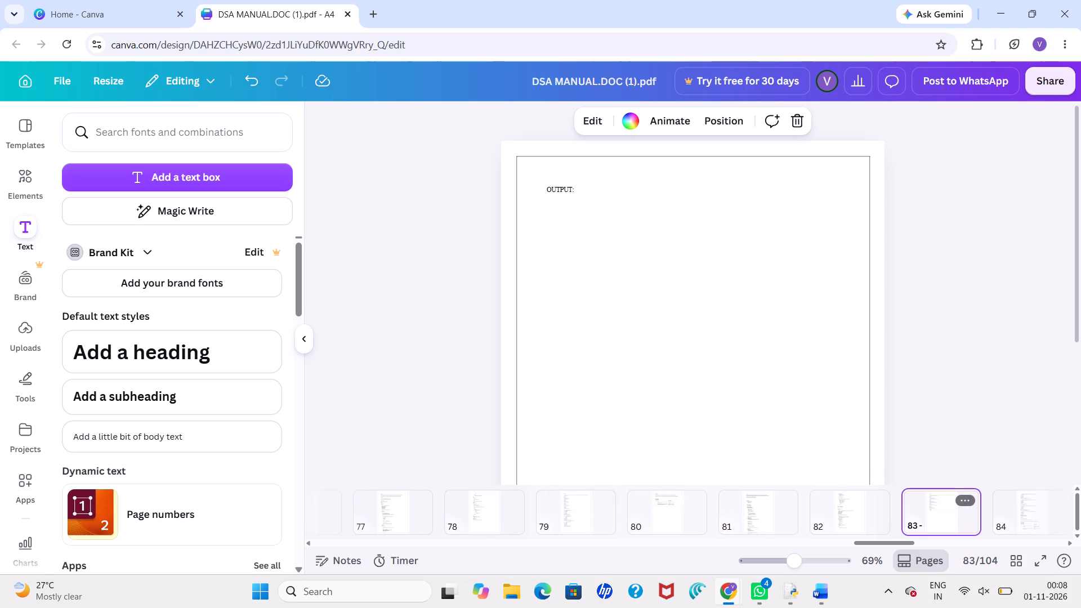
click(923, 524)
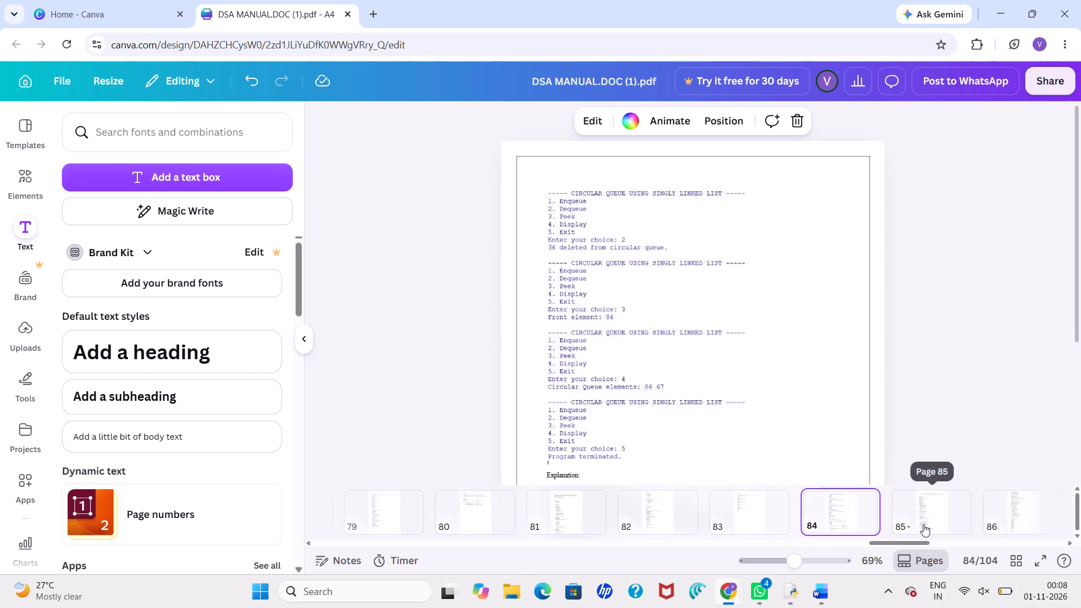
click(923, 524)
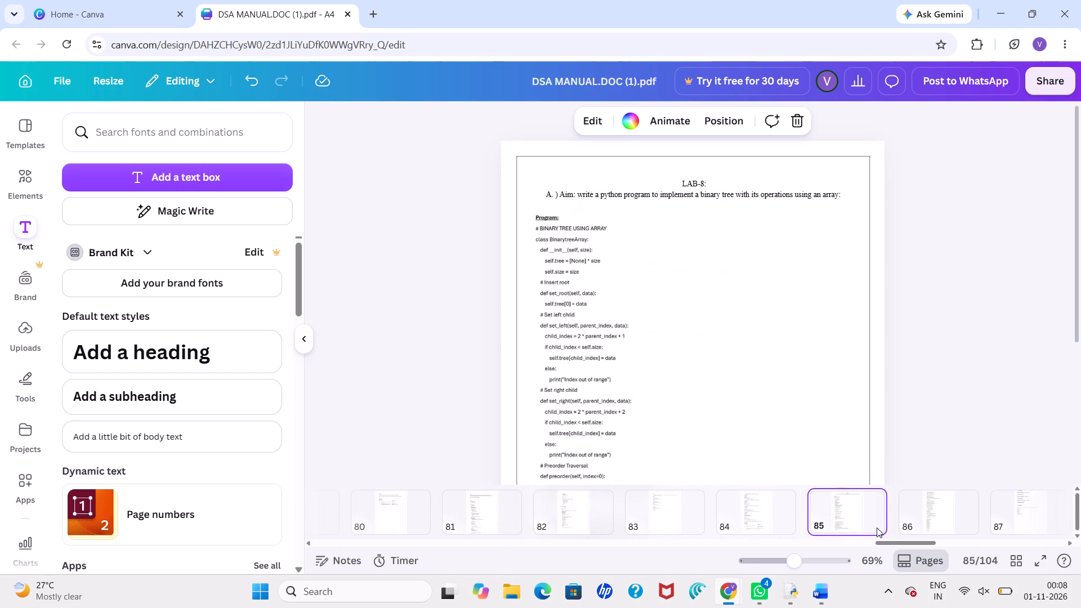
click(757, 526)
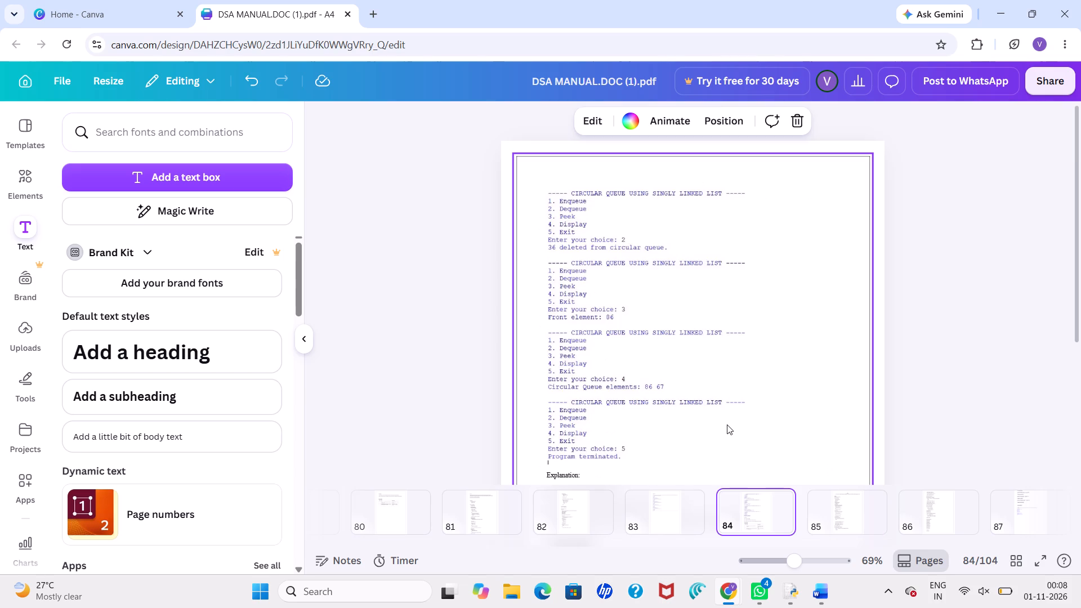
Look back and forth through pages 85 to 88, checking the LAB-8 binary tree programs, the array output and what follows it.
click(818, 498)
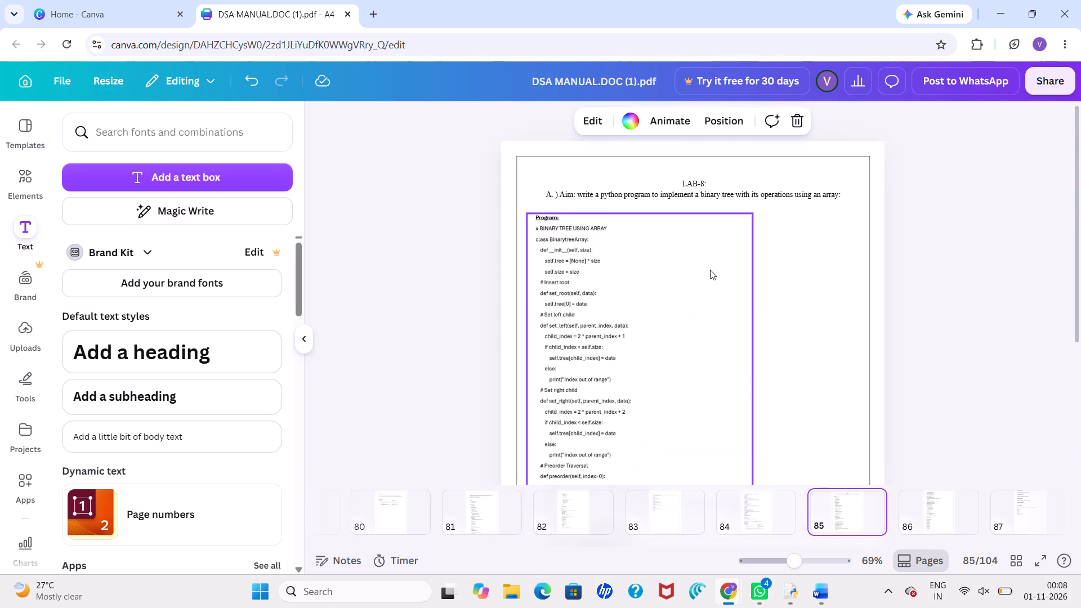
click(935, 511)
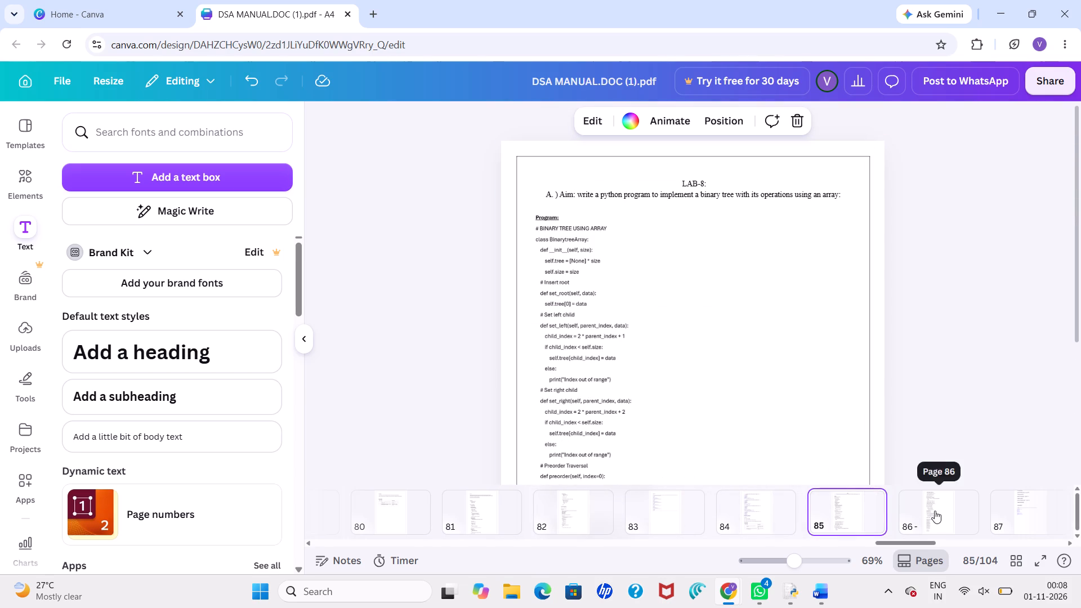
click(935, 511)
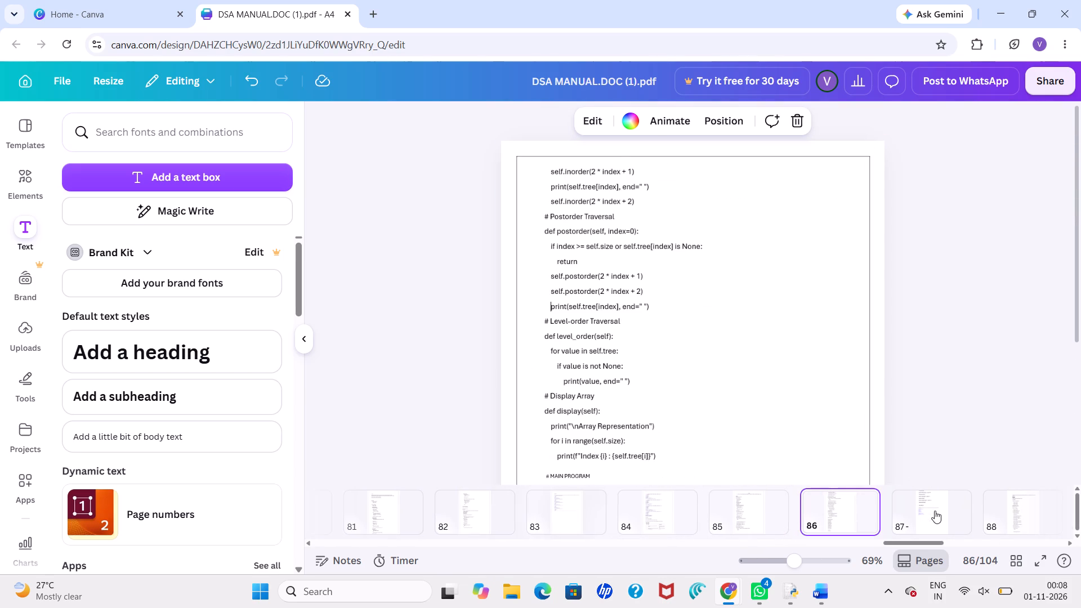
click(959, 508)
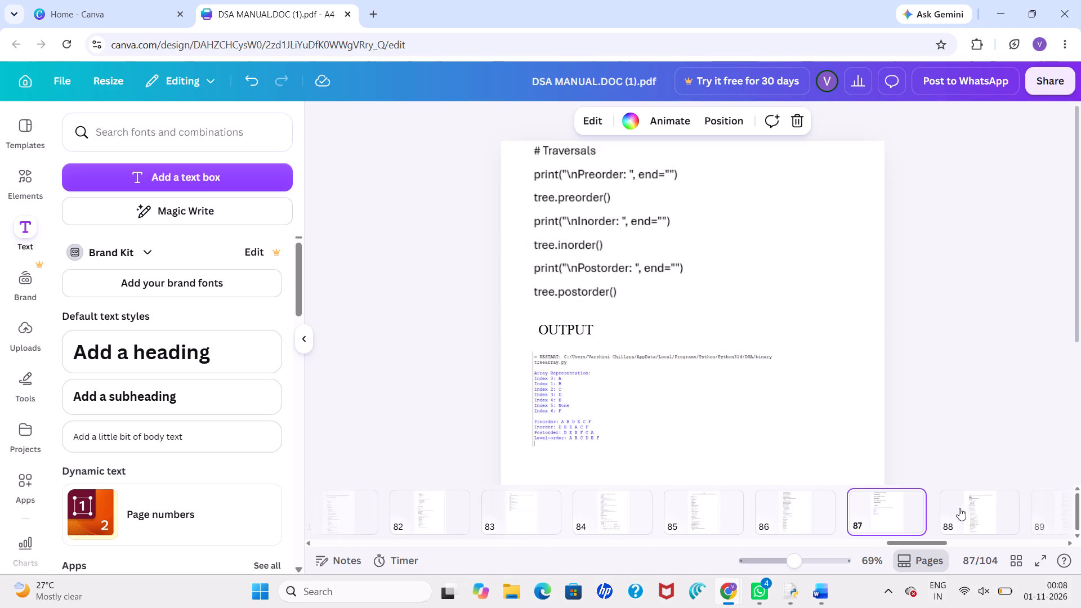
click(959, 508)
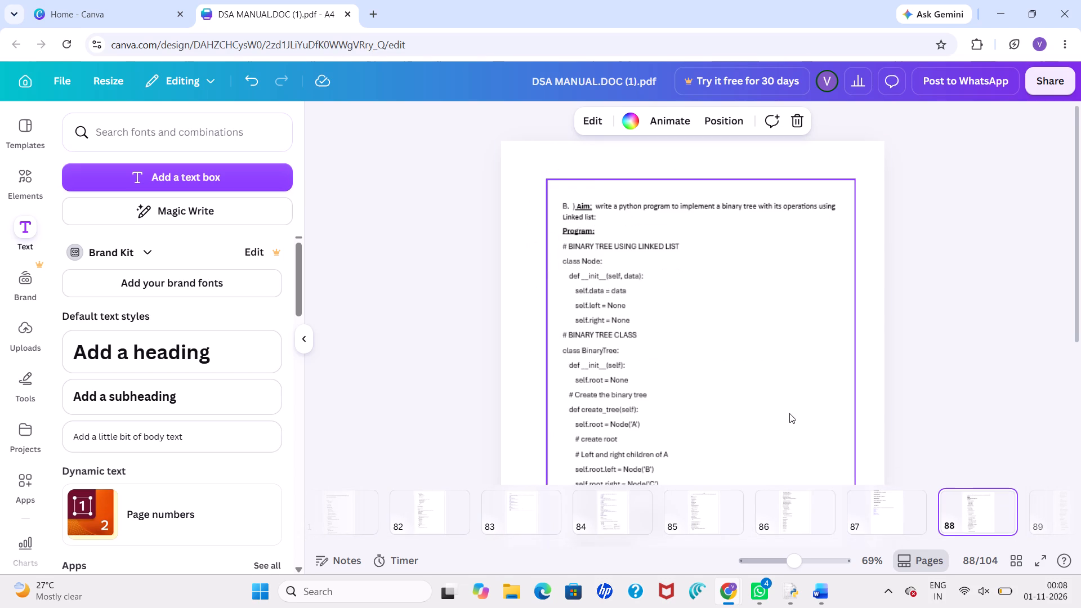
click(894, 512)
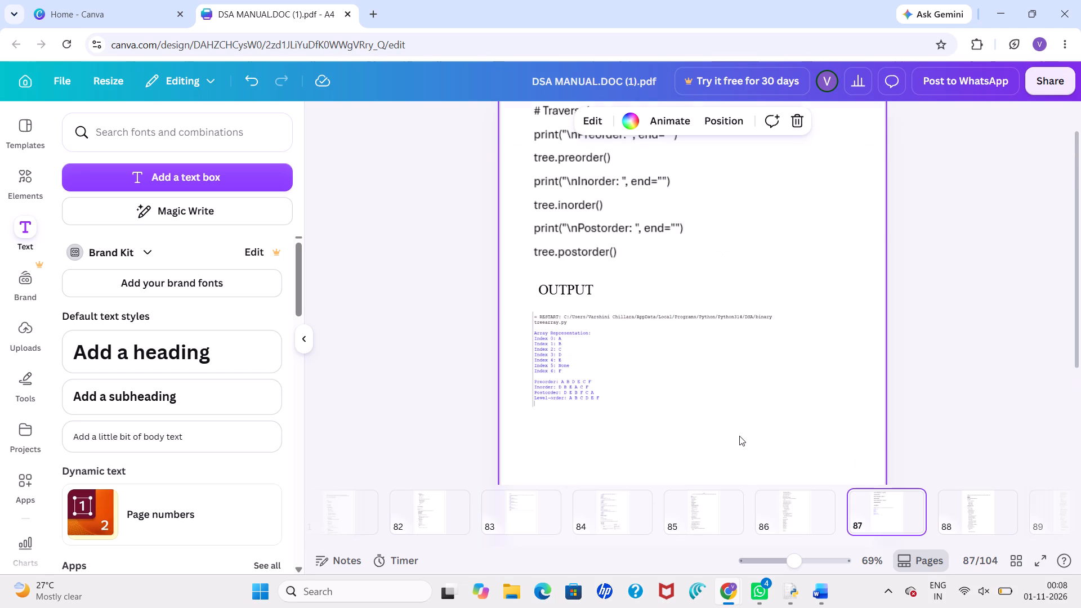
click(788, 512)
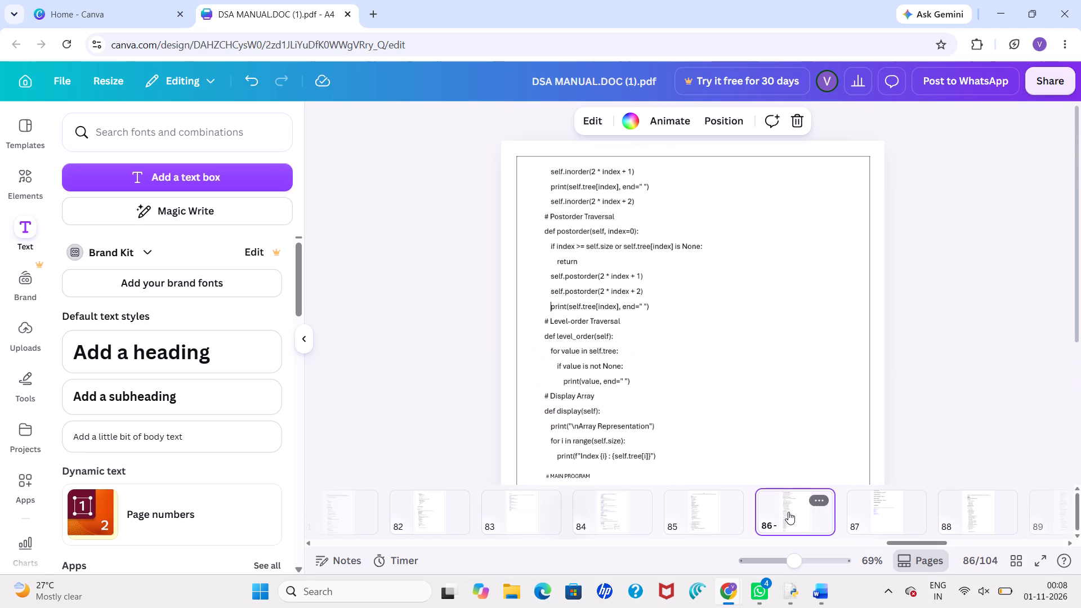
click(690, 513)
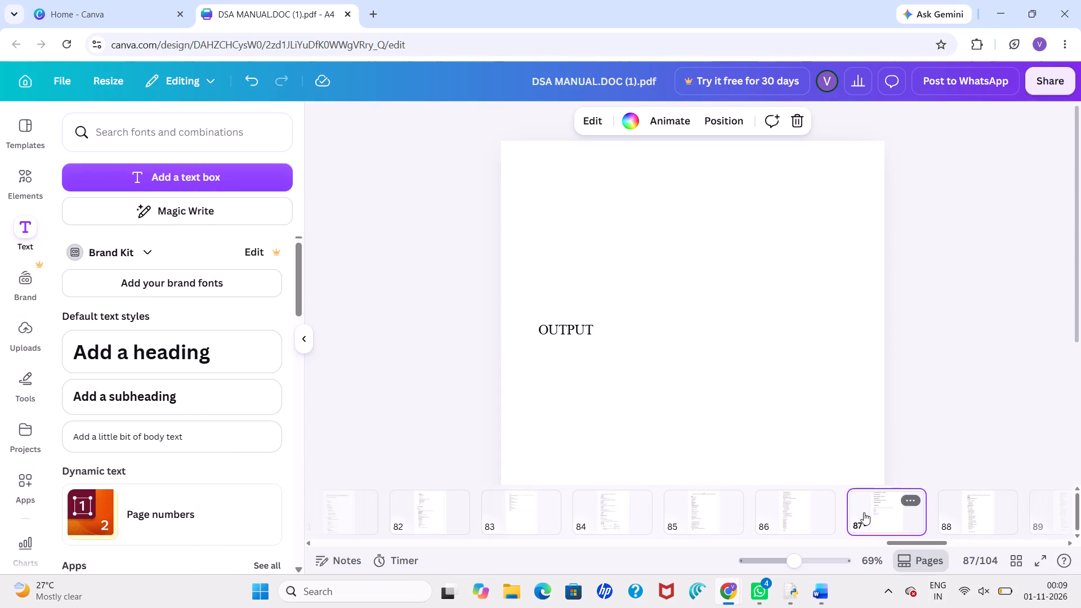
click(961, 518)
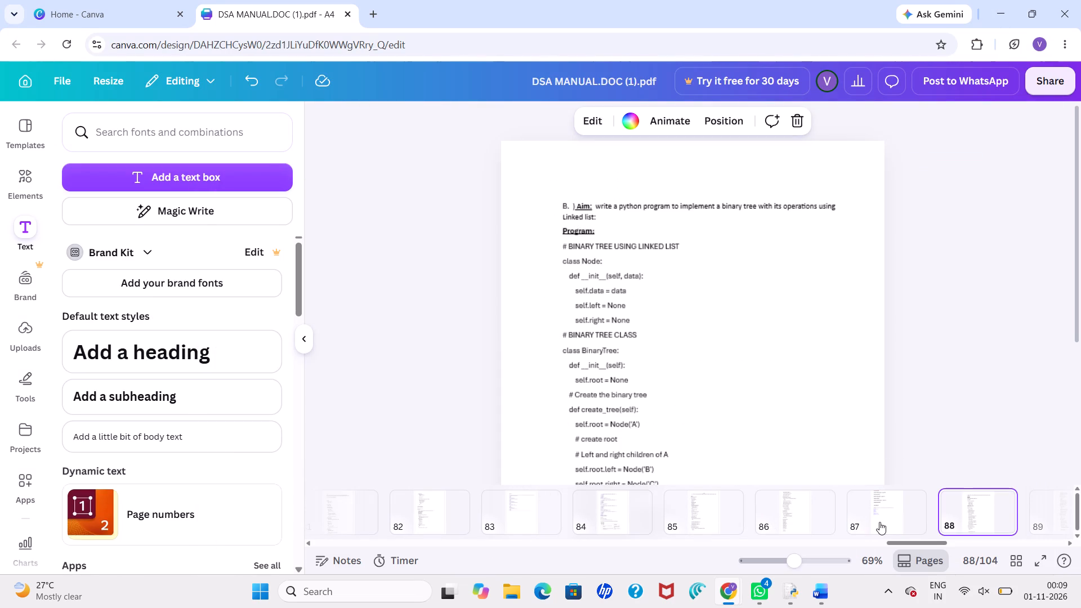
click(877, 522)
scroll(654, 414, down, 2)
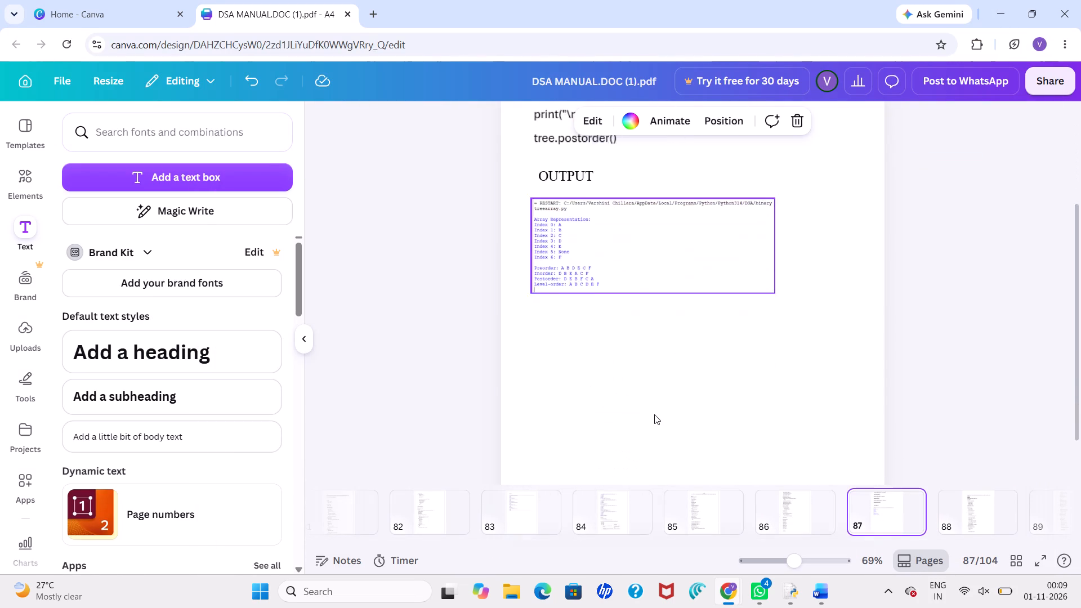
scroll(654, 414, down, 2)
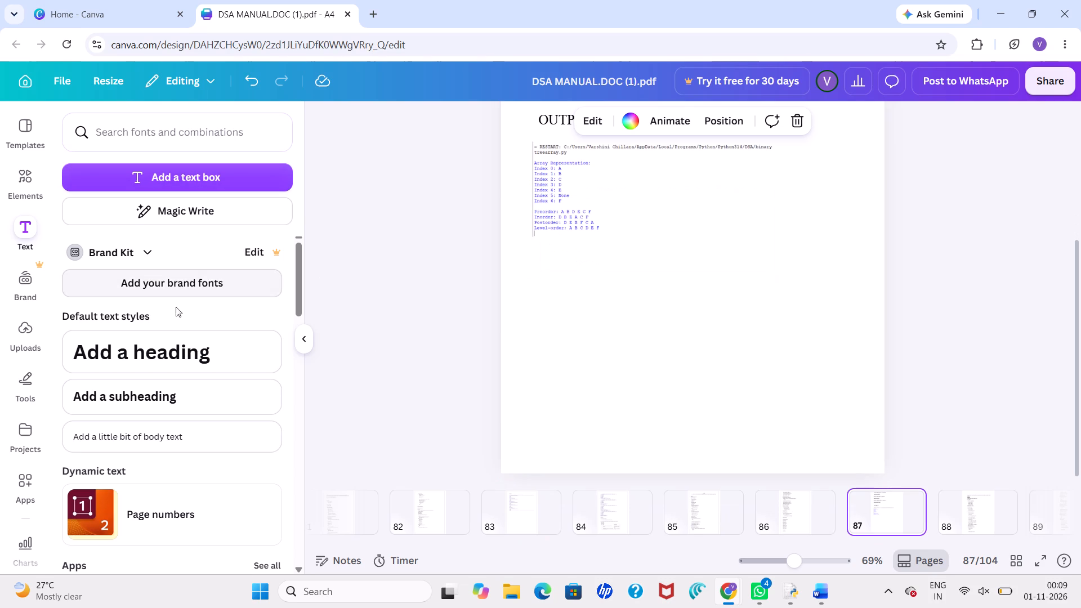
click(30, 337)
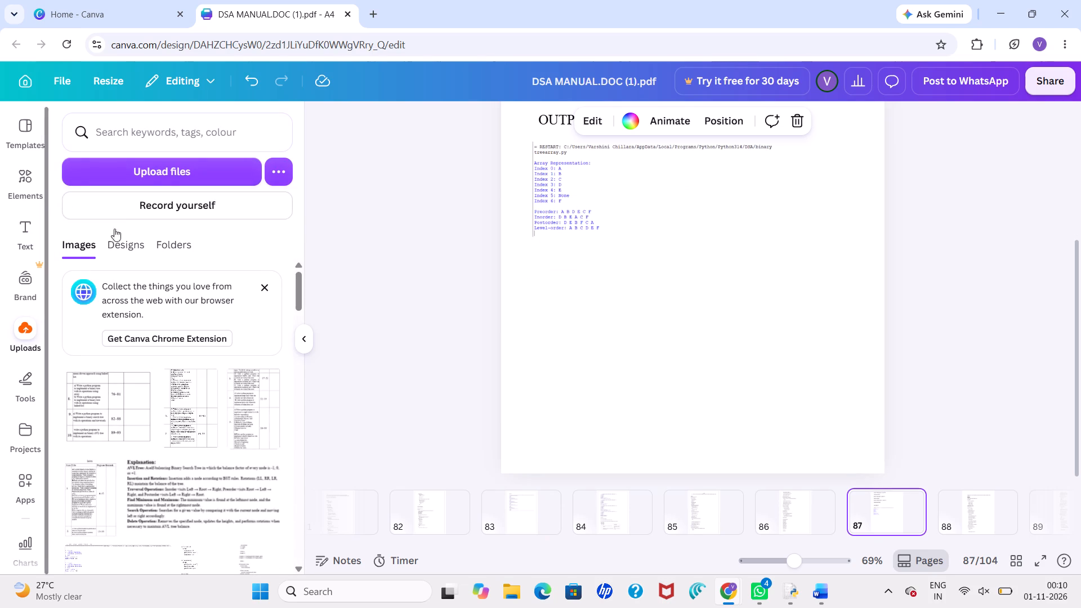
click(172, 163)
scroll(172, 163, down, 3)
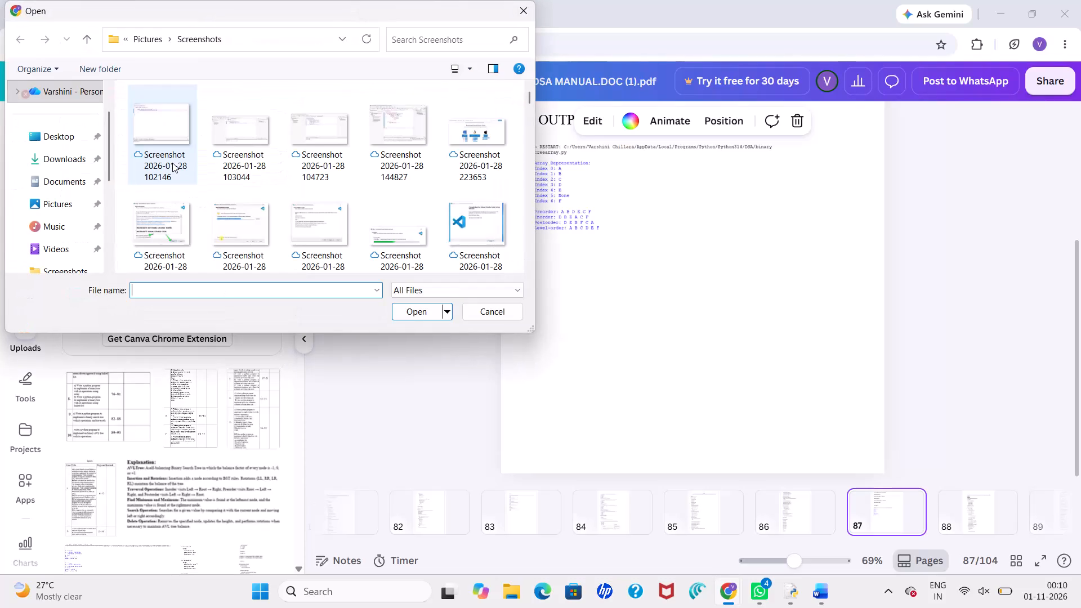
scroll(172, 163, down, 20)
scroll(172, 163, down, 17)
scroll(172, 163, down, 7)
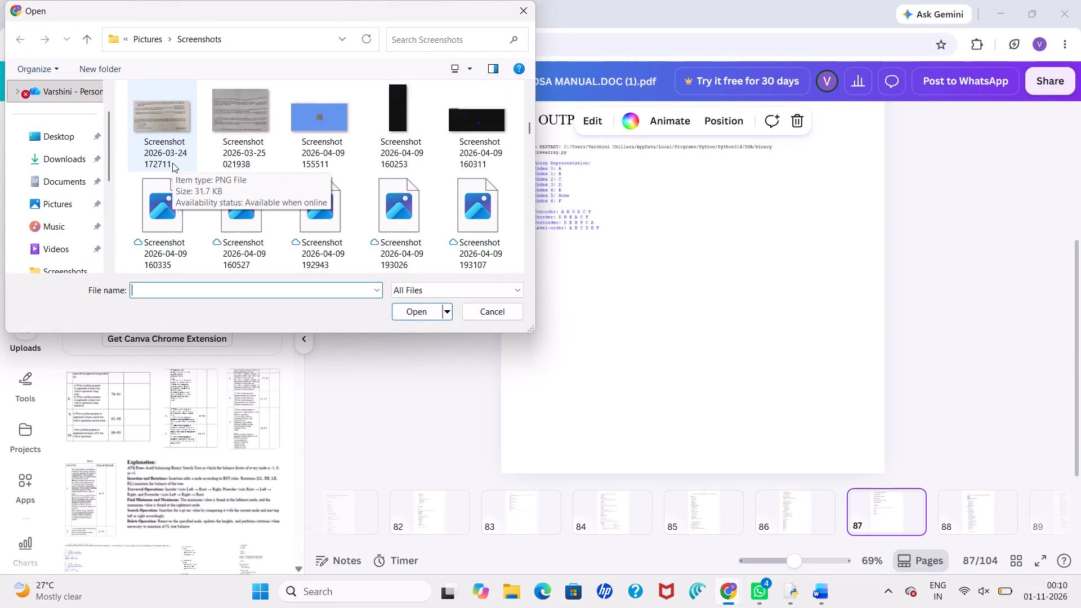
scroll(172, 163, down, 3)
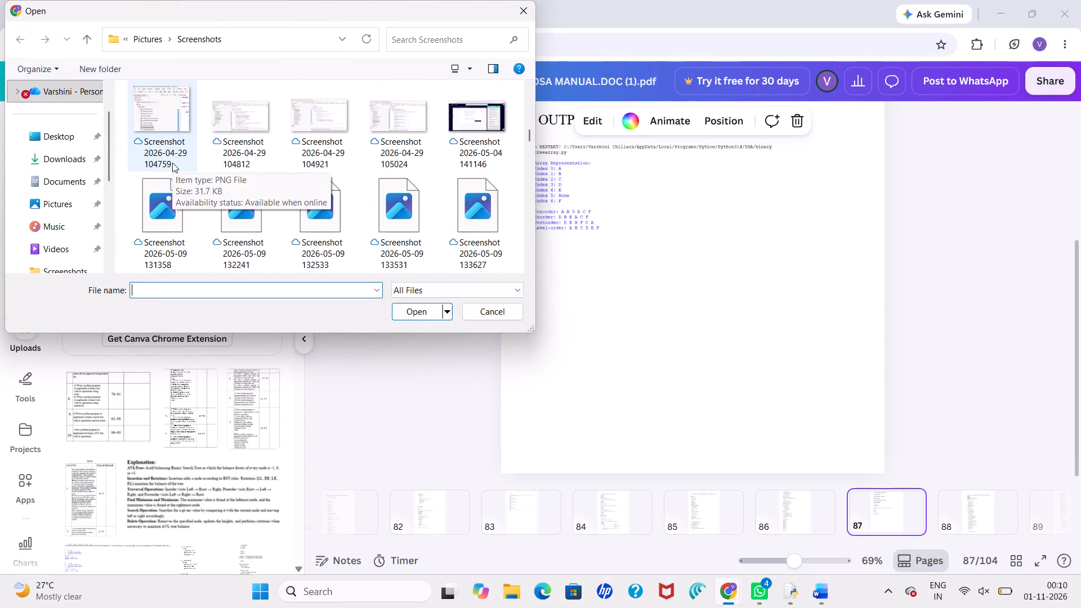
scroll(172, 163, down, 11)
key(3)
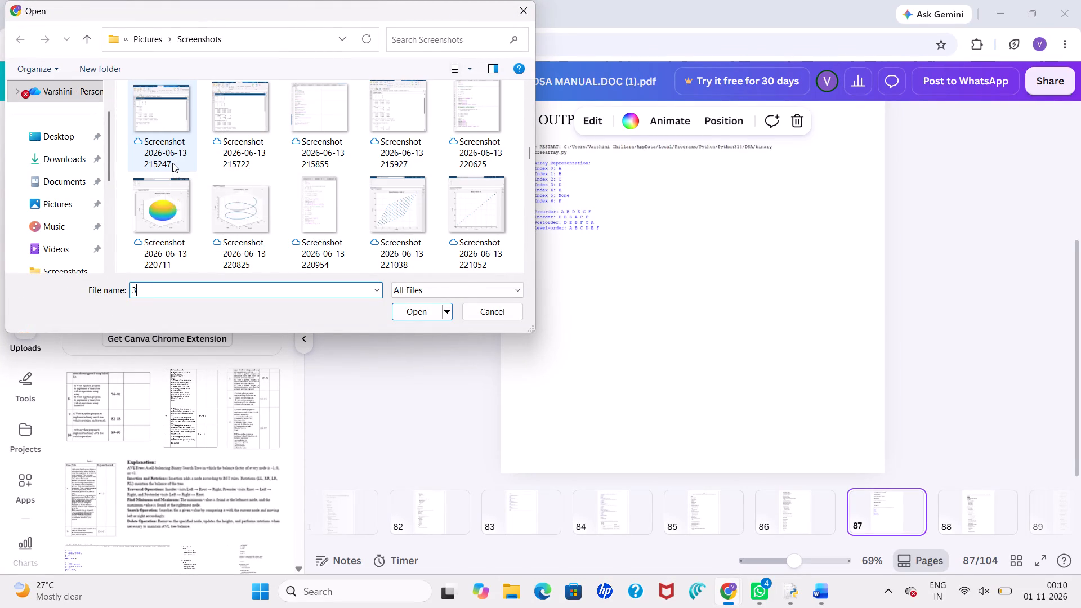
scroll(172, 163, down, 20)
scroll(172, 163, down, 20)
scroll(172, 163, down, 20)
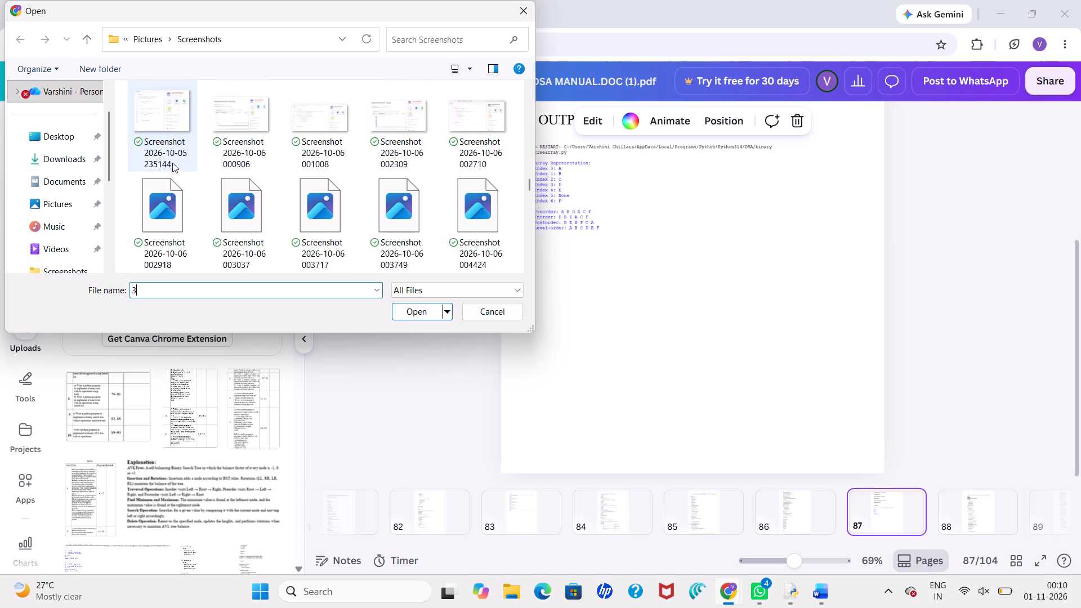
scroll(172, 163, down, 20)
scroll(172, 163, down, 20)
scroll(172, 163, down, 20)
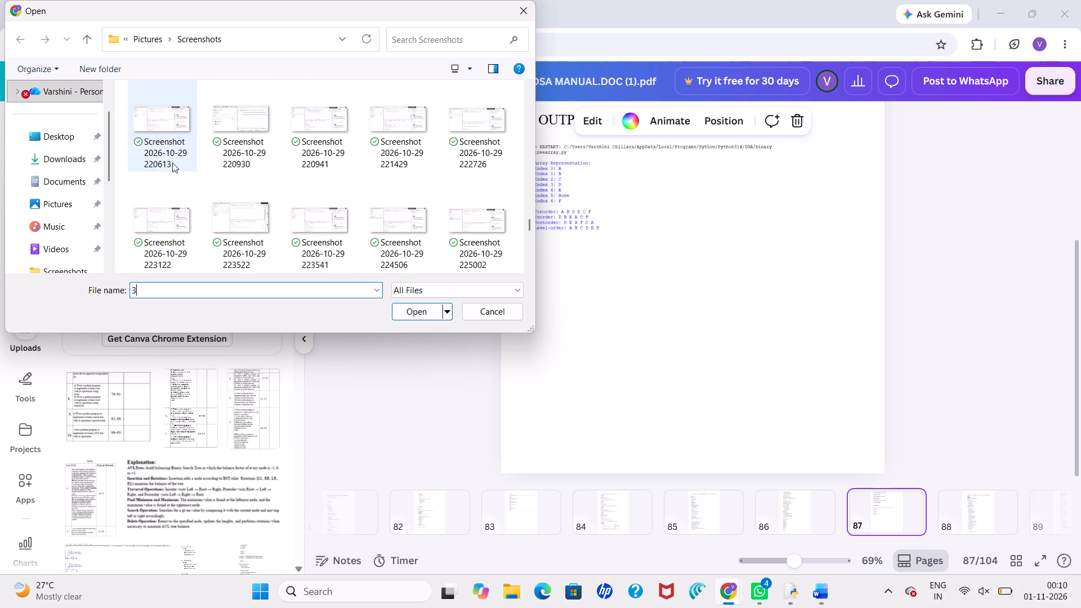
scroll(172, 163, down, 20)
scroll(172, 163, down, 20)
scroll(172, 163, down, 20)
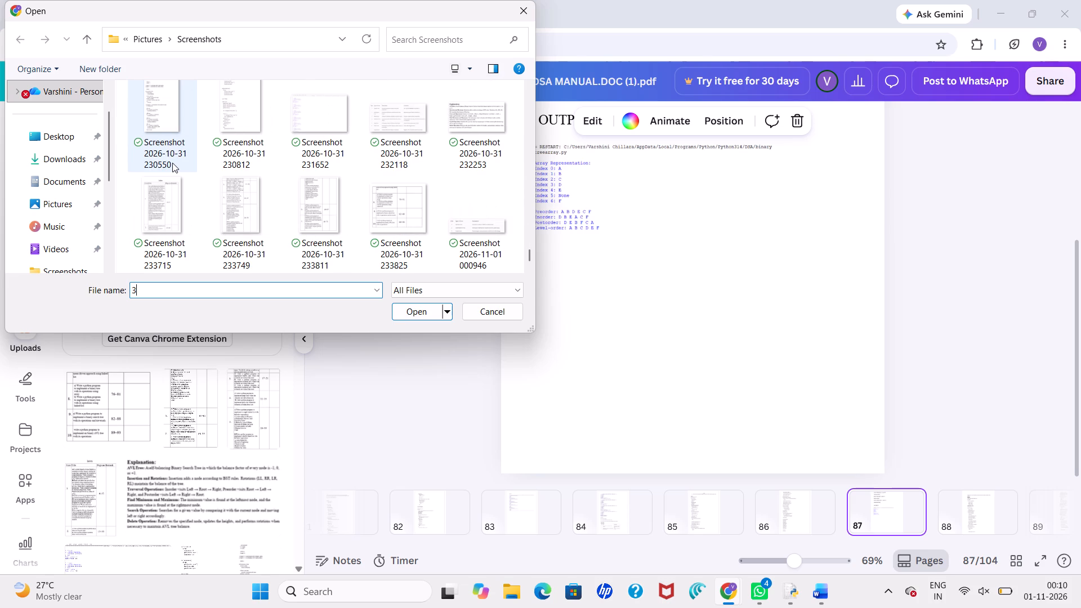
scroll(172, 163, down, 20)
scroll(172, 163, down, 20)
scroll(172, 163, down, 20)
scroll(172, 163, down, 4)
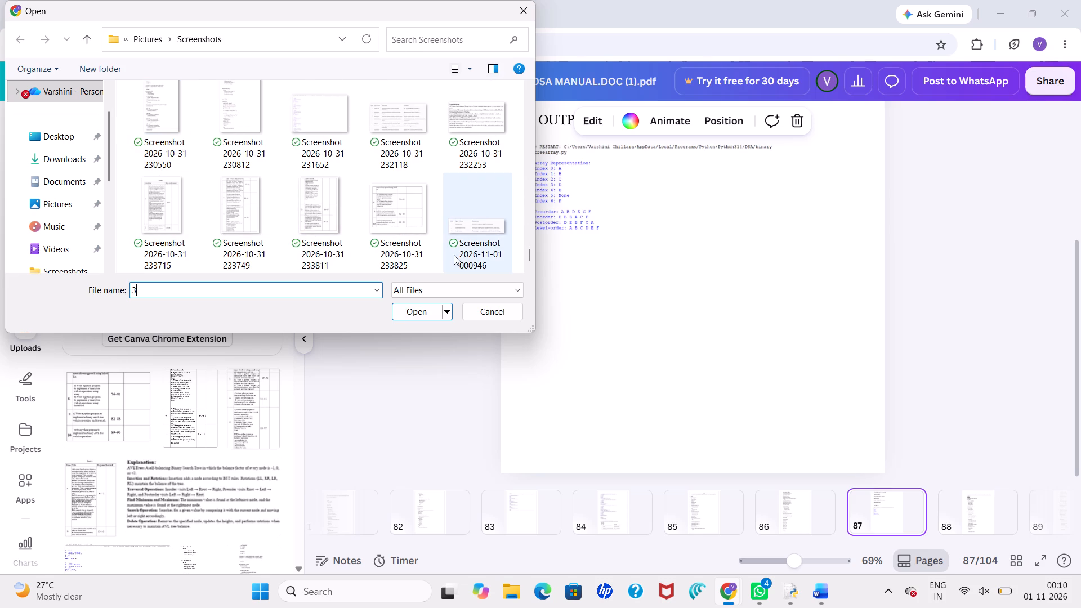
double_click(454, 255)
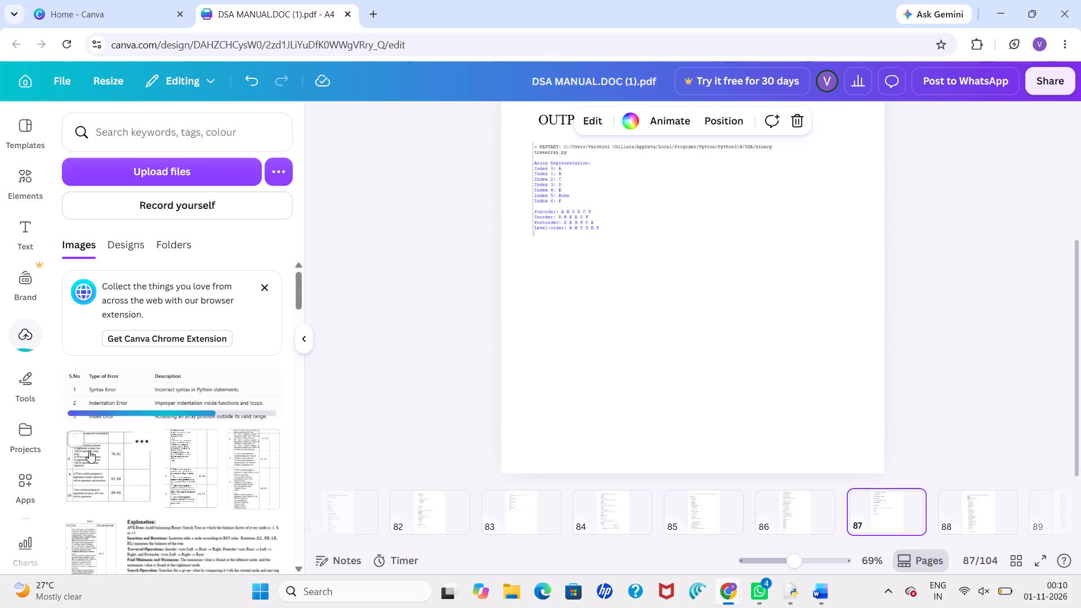
Insert the uploaded error table image on page 87 and place it below the binary tree output, leaving room for a heading.
click(106, 388)
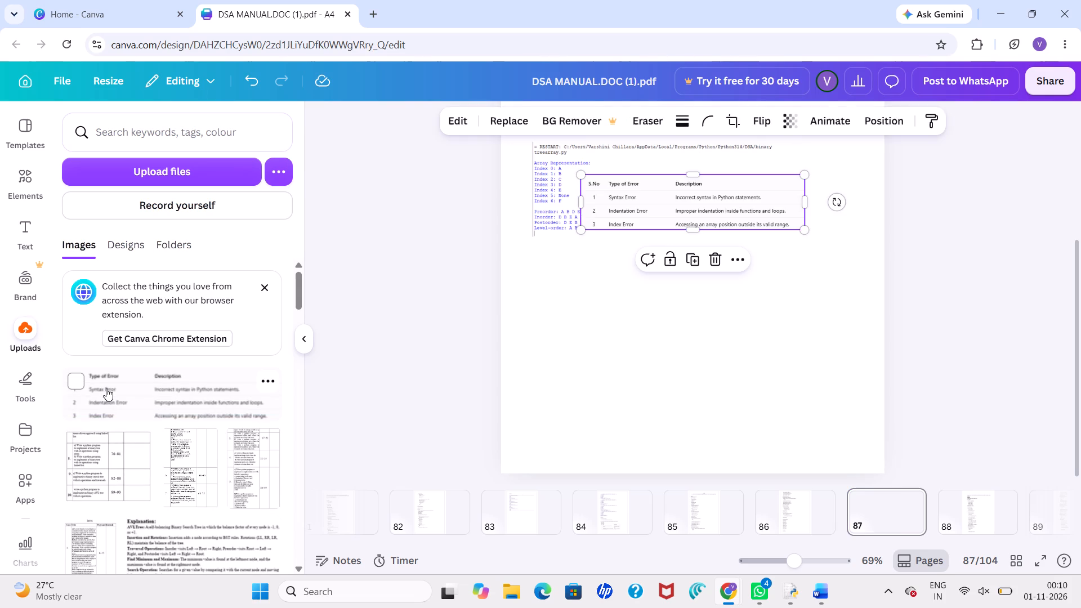
drag(638, 203, 636, 240)
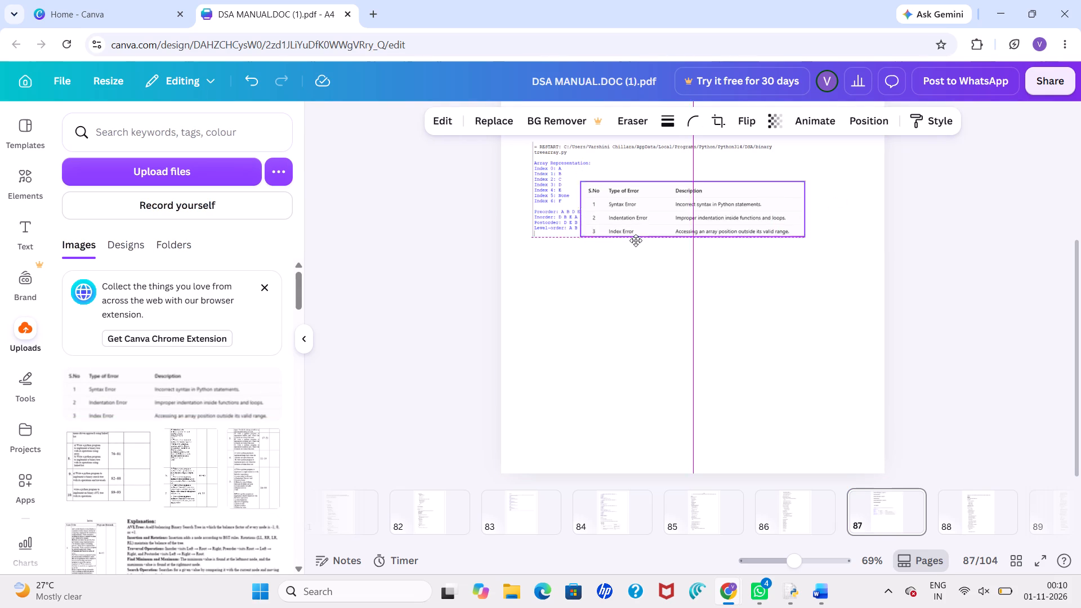
drag(636, 240, 586, 311)
click(928, 306)
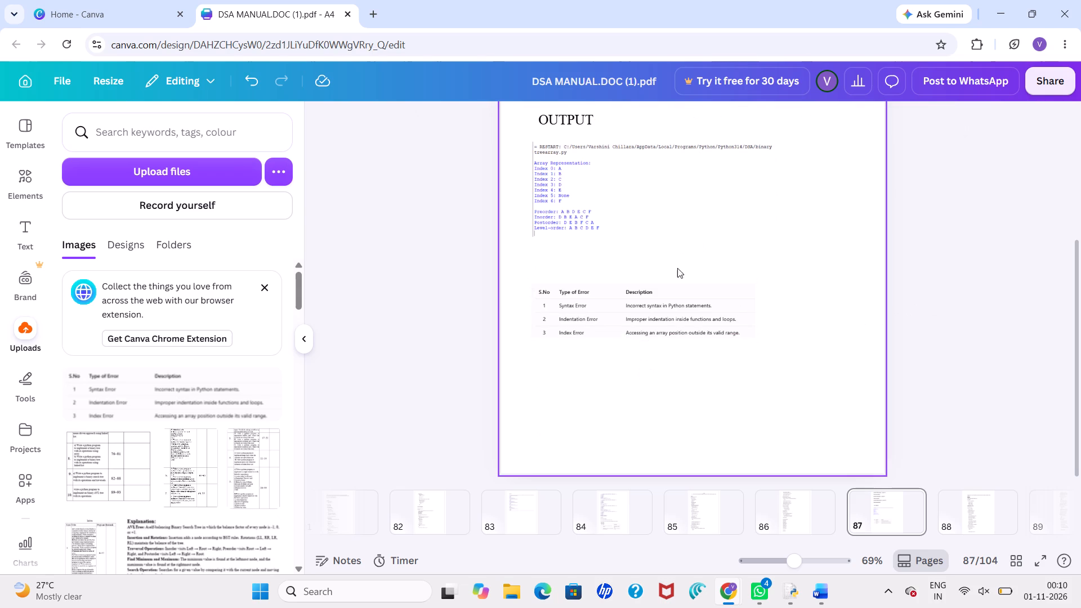
Add a text box reading "ERROR TABLE" and place it as a heading between the output and the error table image.
click(28, 256)
click(160, 164)
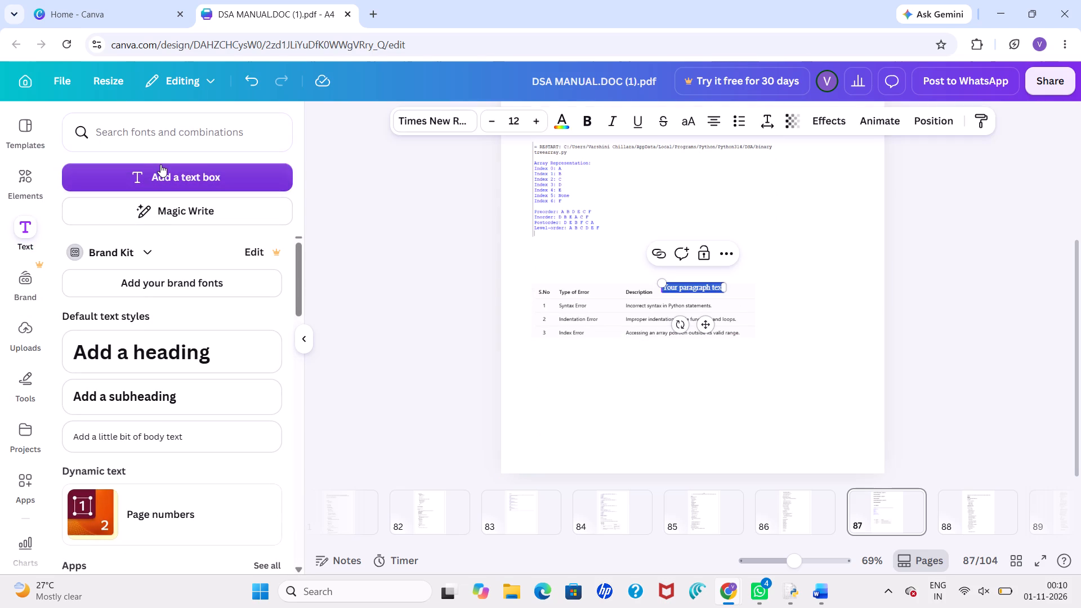
key(BackSpace)
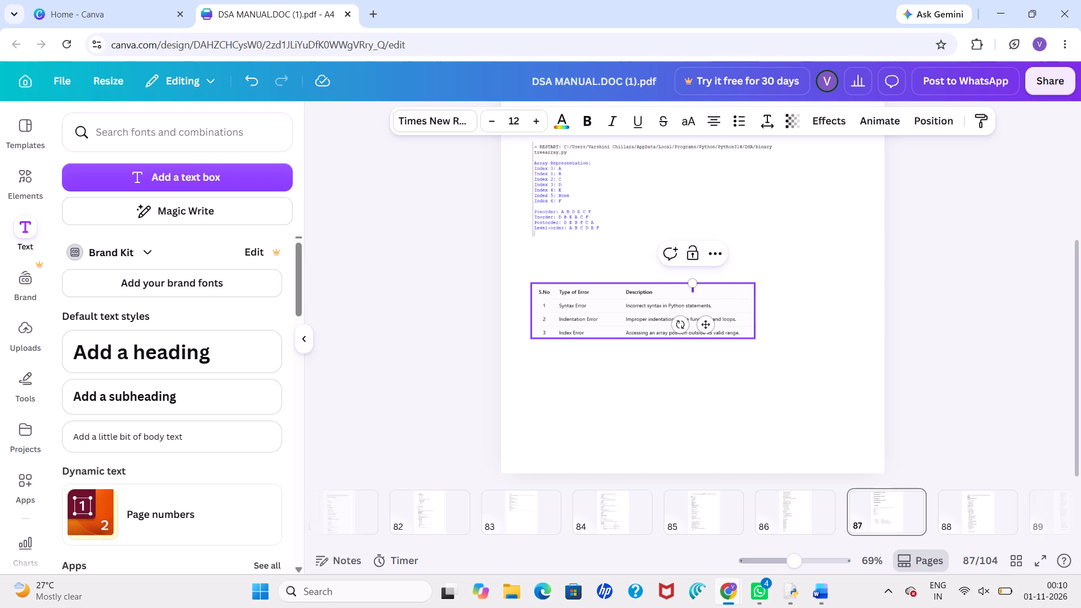
text(ERROR)
key(space)
key(space)
text(TABLE)
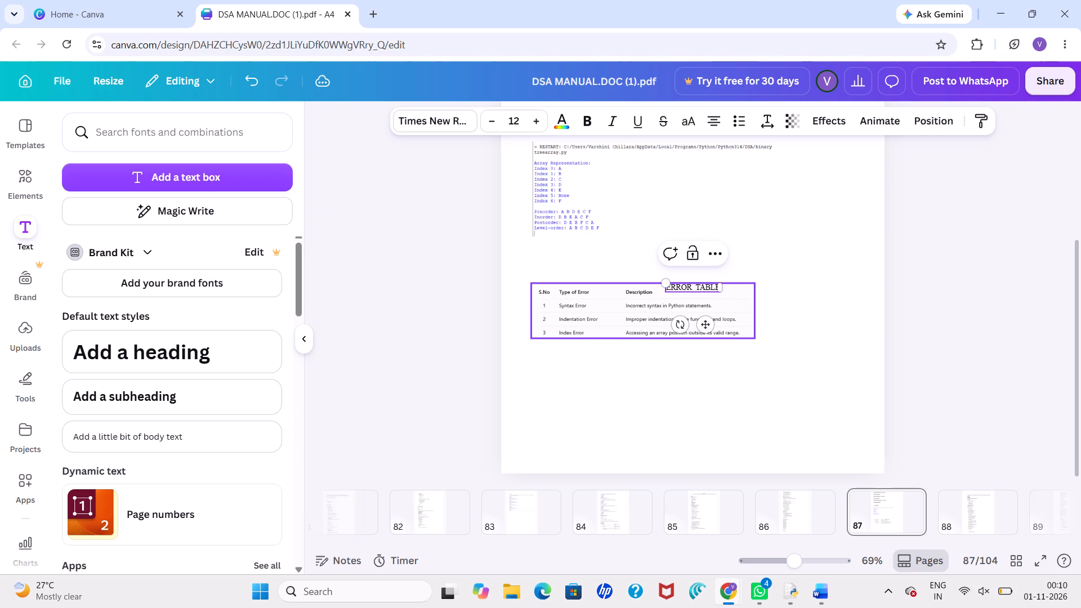
drag(704, 318, 570, 289)
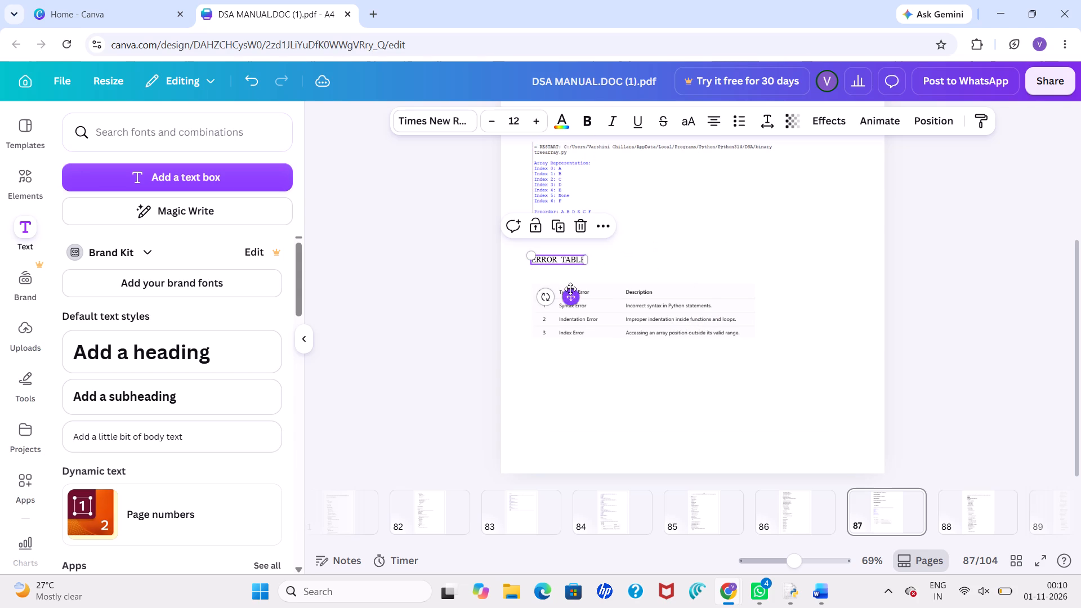
click(949, 278)
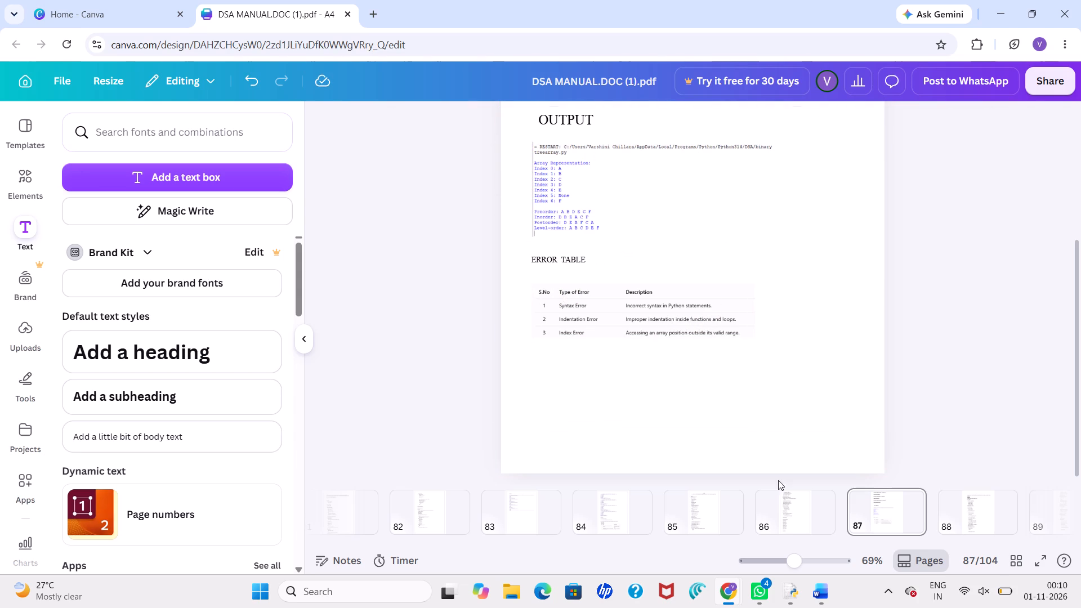
click(785, 517)
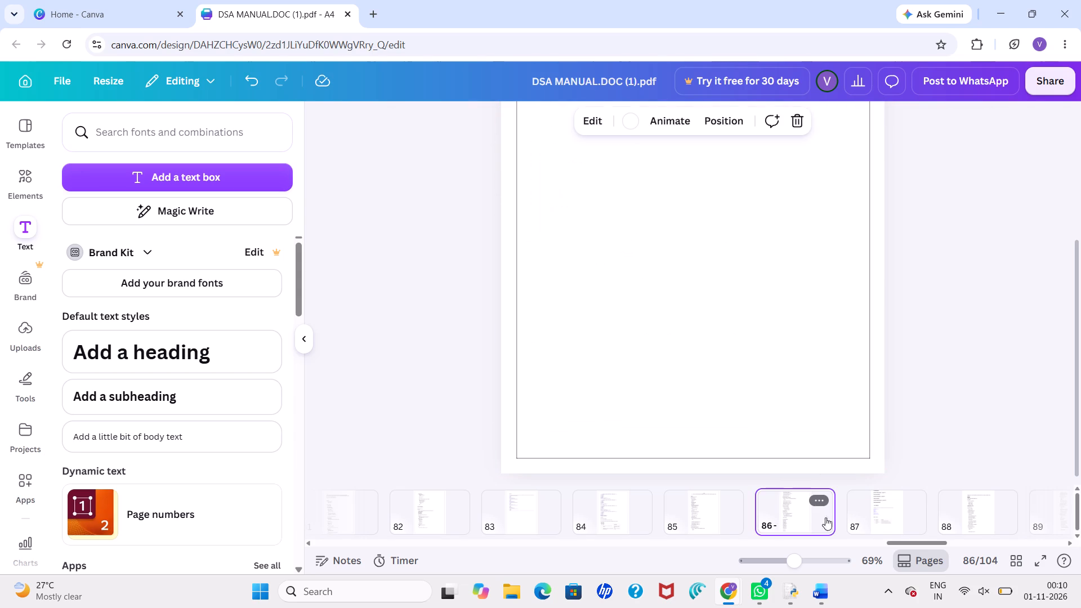
click(886, 520)
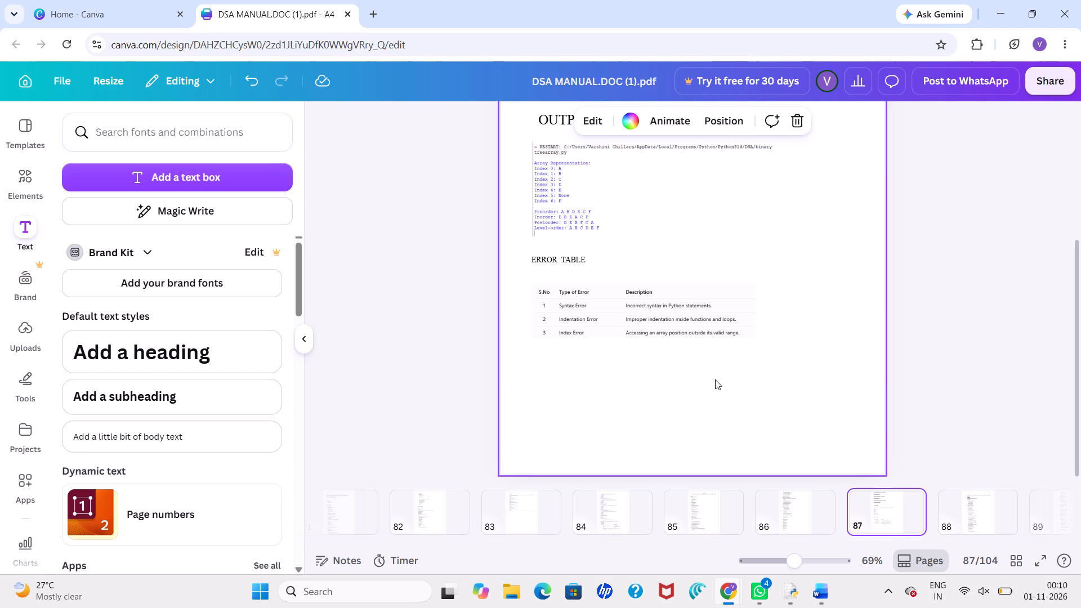
scroll(715, 379, down, 1)
click(956, 499)
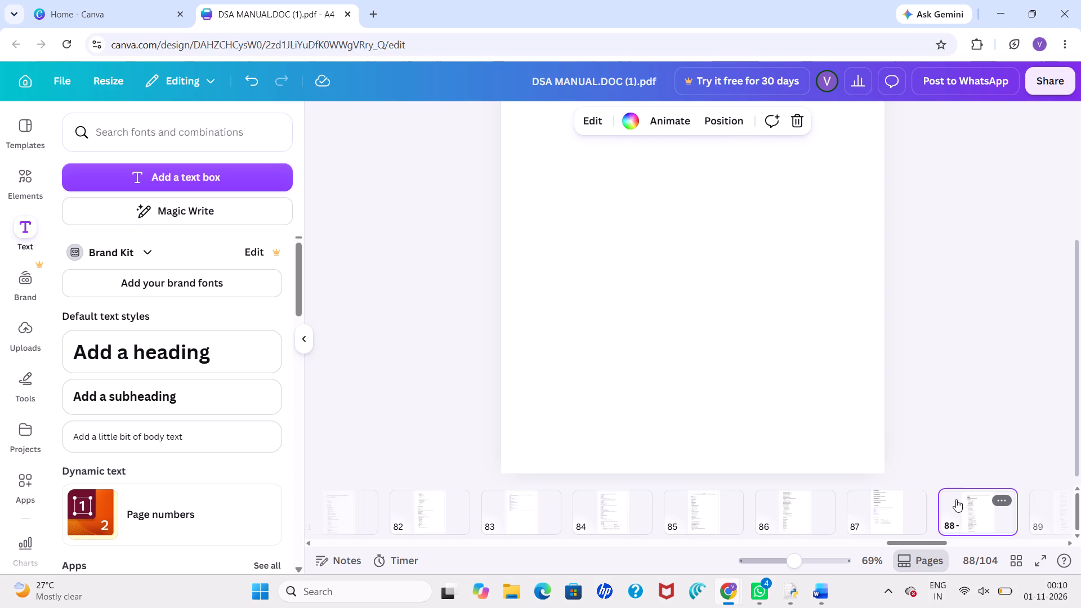
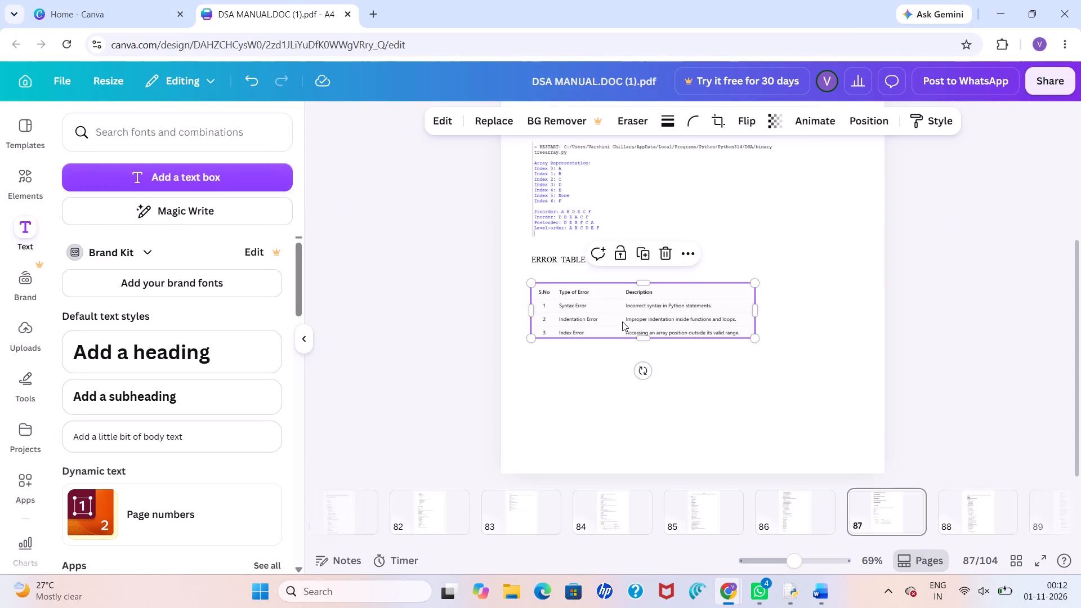
drag(622, 321, 621, 308)
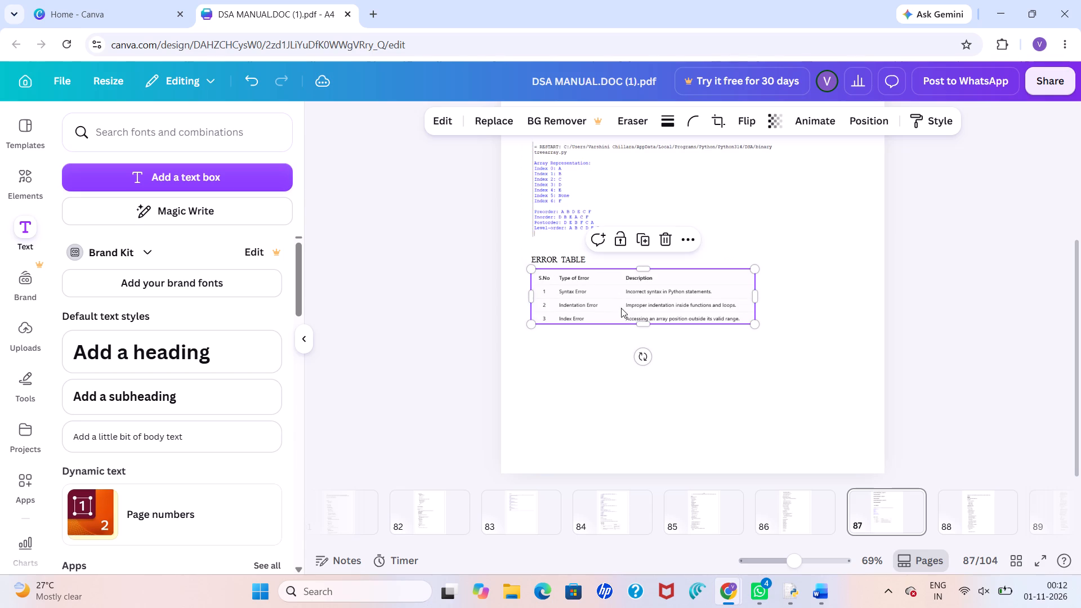
click(937, 258)
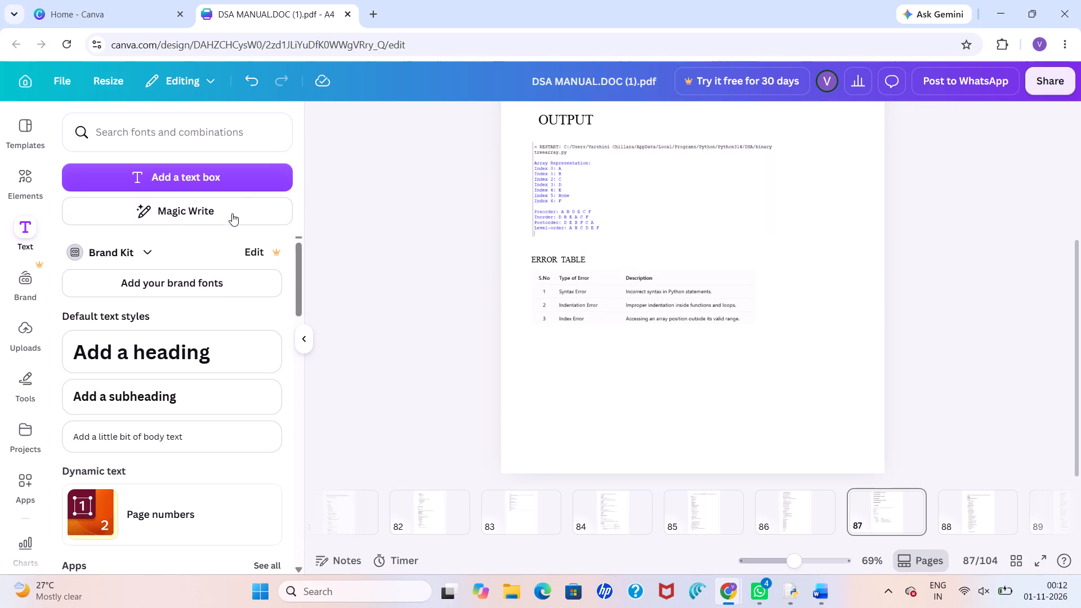
Add a text box, replace its placeholder with "EXPLANATION", and place it as a heading below the error table image.
click(243, 184)
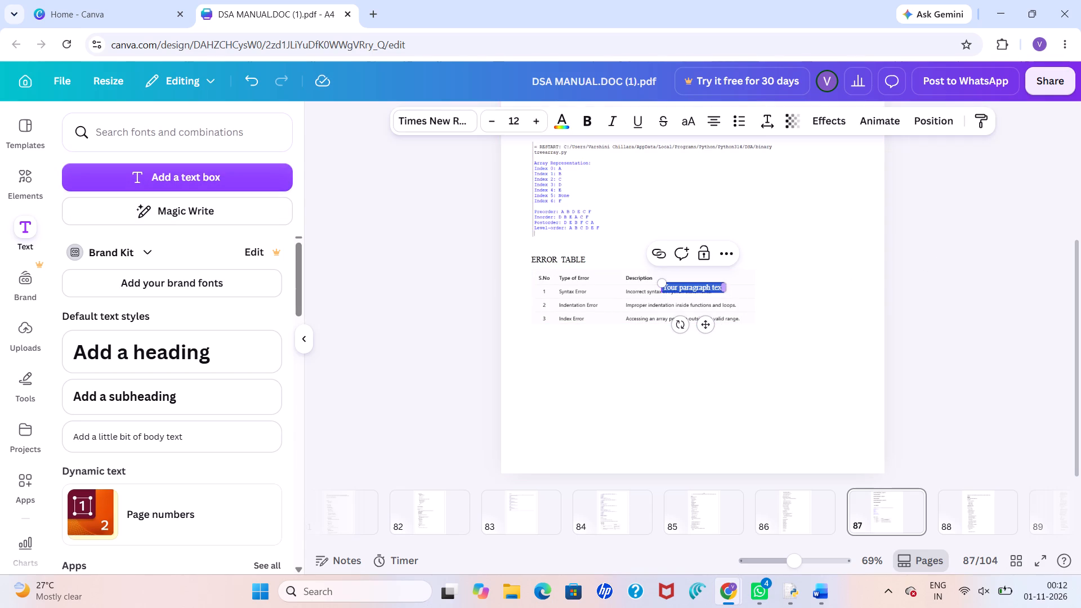
click(718, 287)
key(BackSpace)
key(BackSpace)
key(BackSpace)
key(BackSpace)
key(BackSpace)
key(BackSpace)
key(BackSpace)
key(BackSpace)
key(BackSpace)
key(BackSpace)
key(BackSpace)
key(BackSpace)
key(BackSpace)
key(BackSpace)
key(BackSpace)
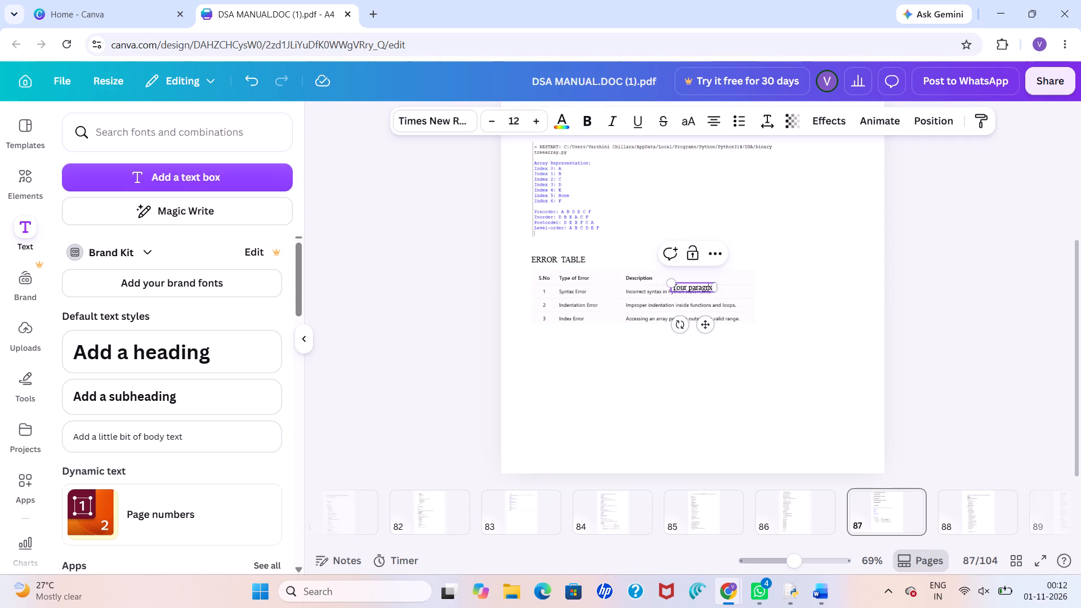
key(BackSpace)
key(BackSpace)
key(BackSpace)
key(BackSpace)
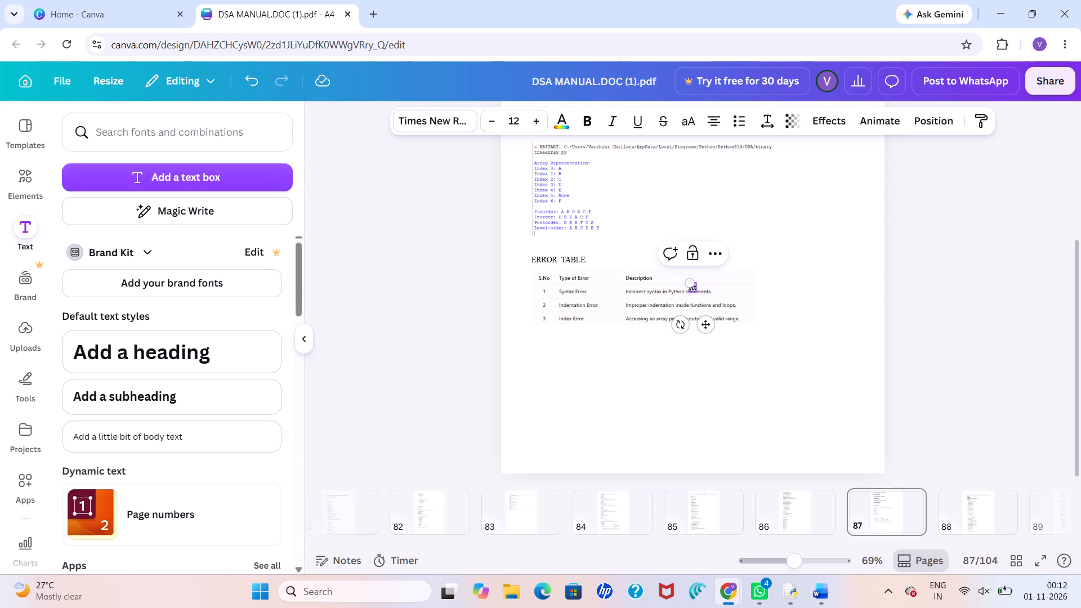
text(EXPLANATION)
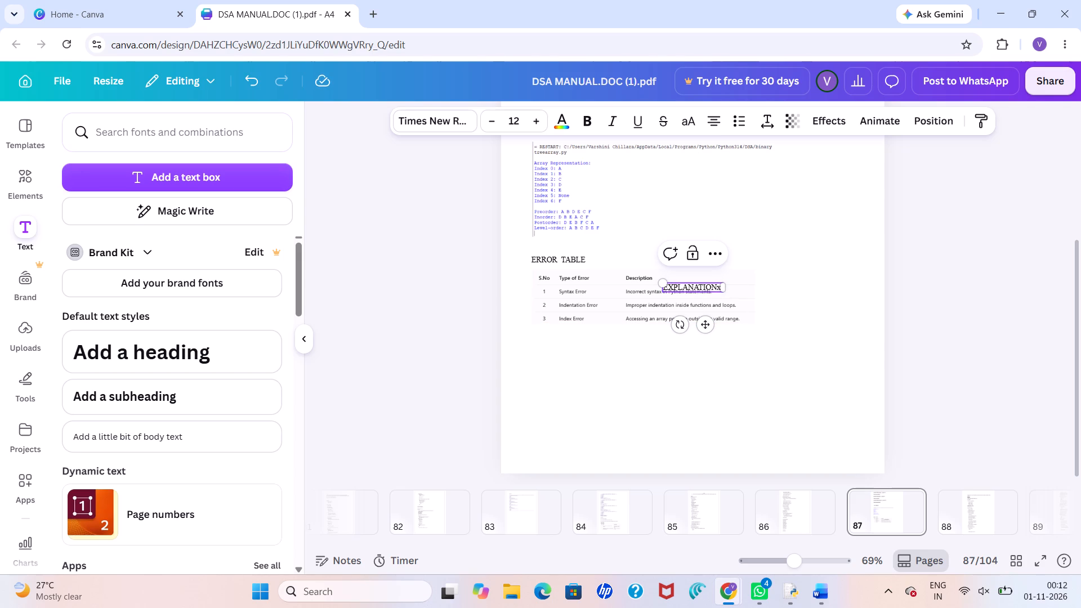
drag(699, 288, 603, 342)
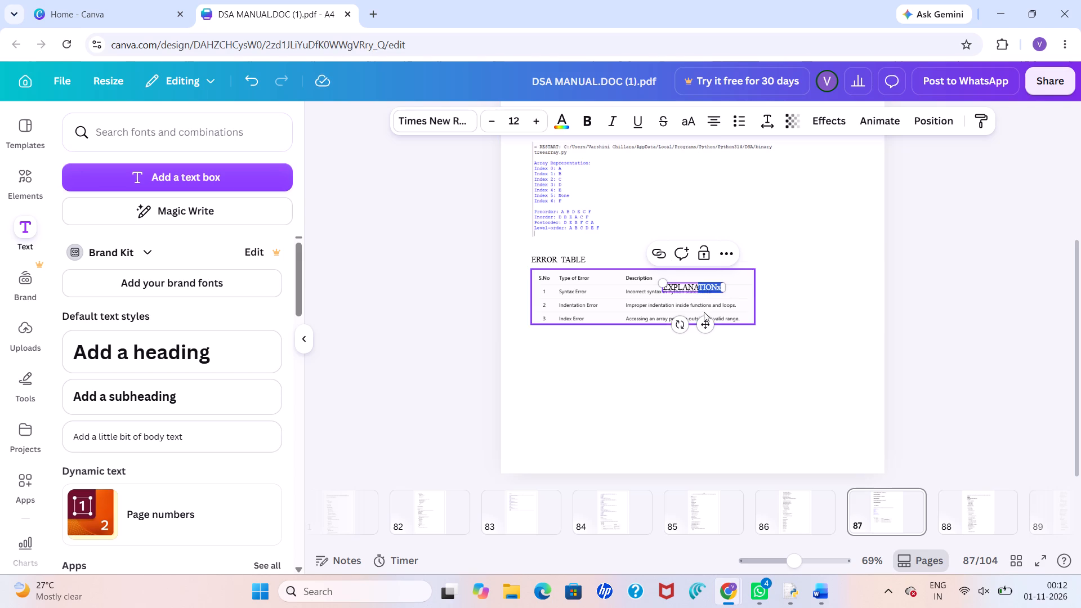
drag(704, 318, 676, 335)
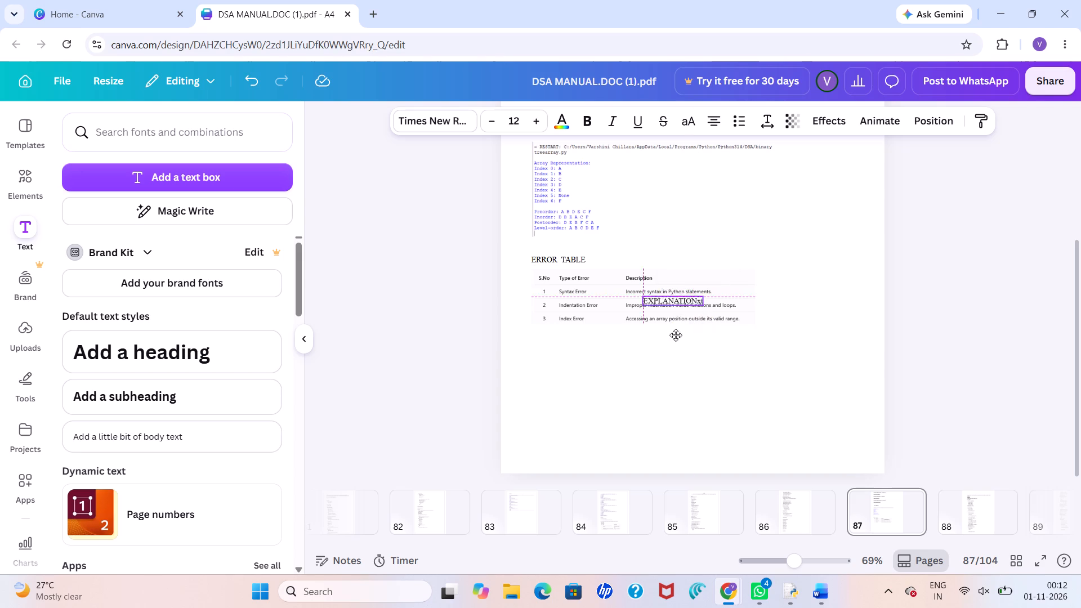
drag(676, 335, 574, 369)
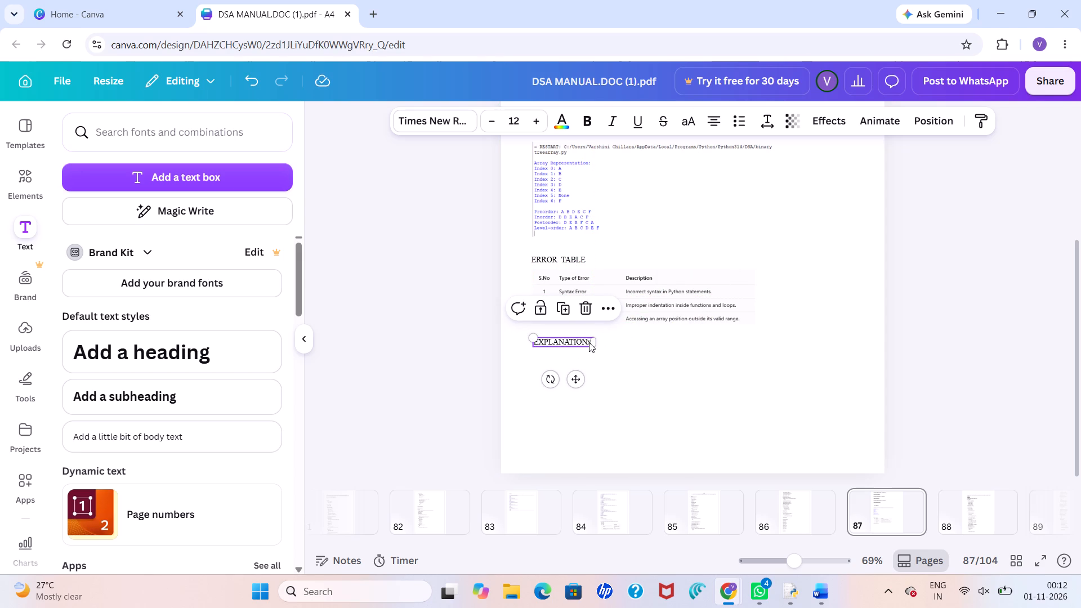
Widen the EXPLANATION heading box slightly, delete the leftover placeholder letters after the word, and nudge the heading closer to the table.
click(589, 342)
double_click(589, 342)
click(589, 342)
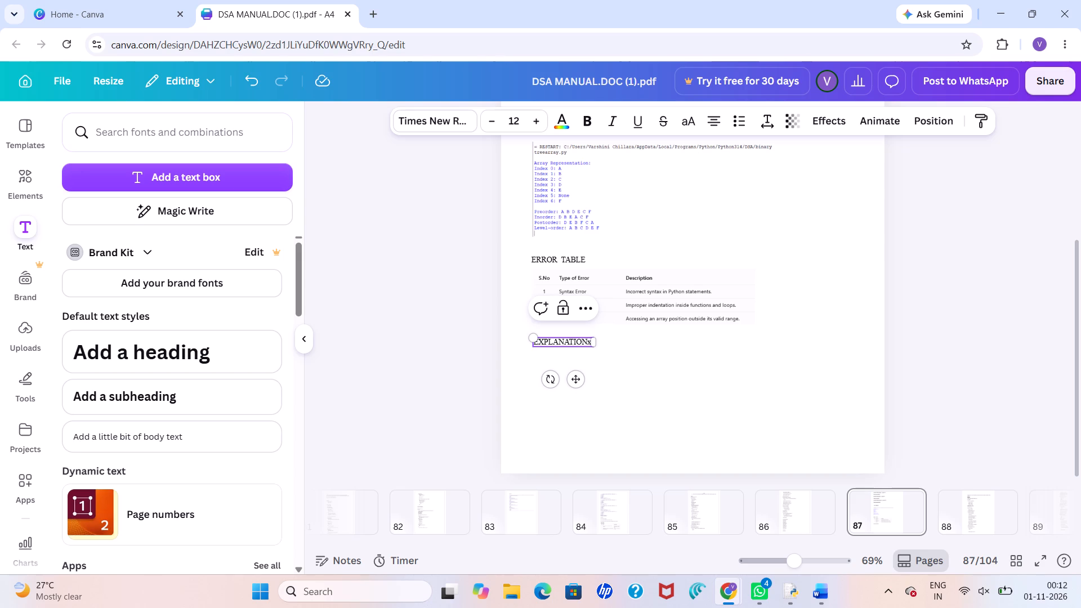
drag(593, 342, 597, 342)
drag(597, 342, 601, 342)
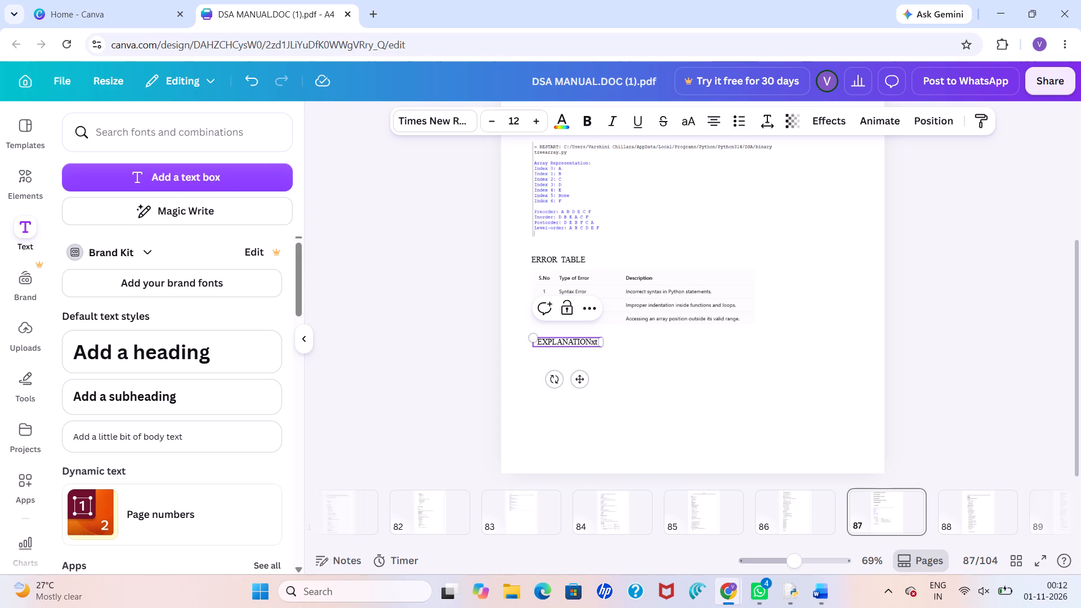
click(597, 342)
key(BackSpace)
key(BackSpace)
click(582, 377)
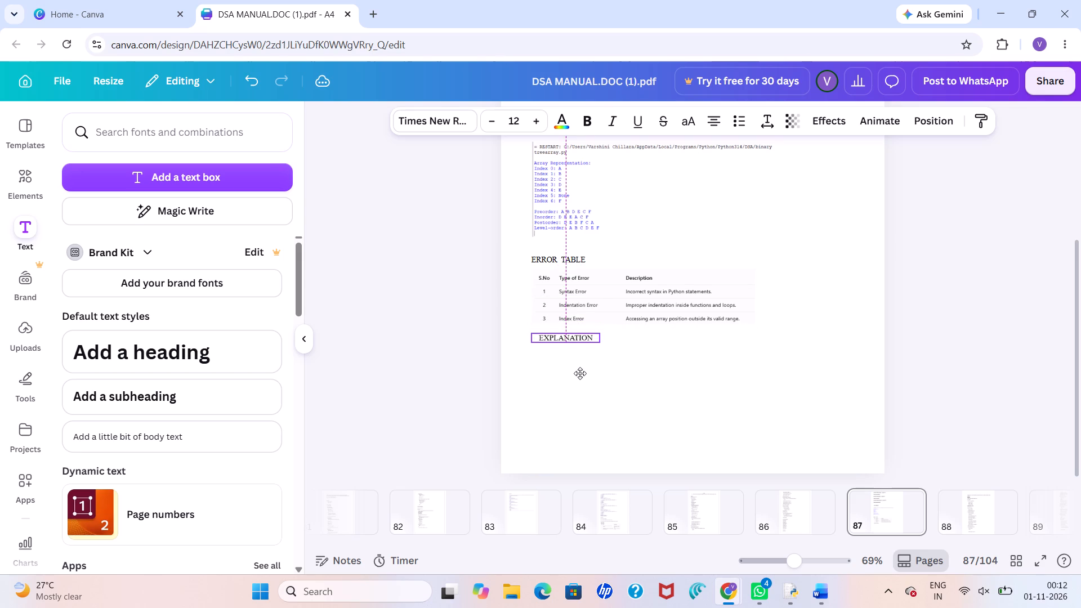
click(966, 272)
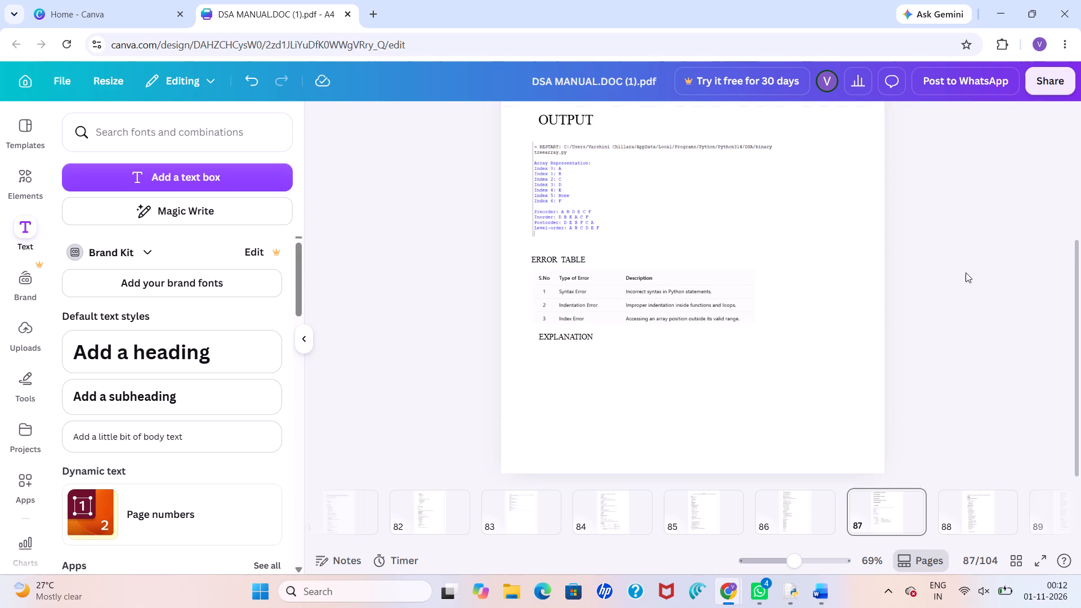
Add another text box on page 87, widen it to nearly the page width, and replace its placeholder with the copied explanation.
click(231, 182)
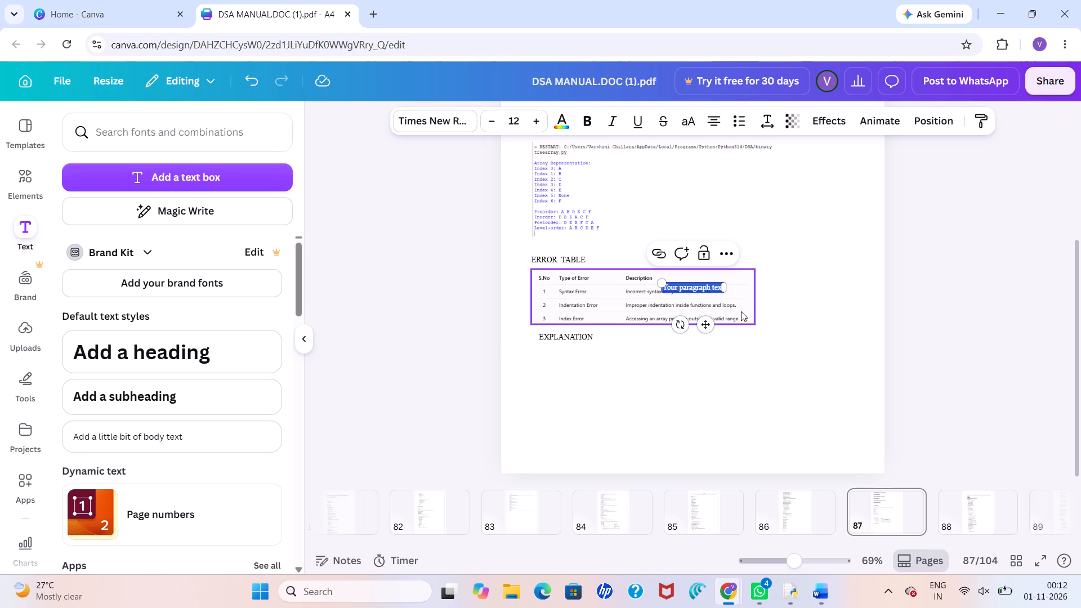
drag(725, 287, 774, 285)
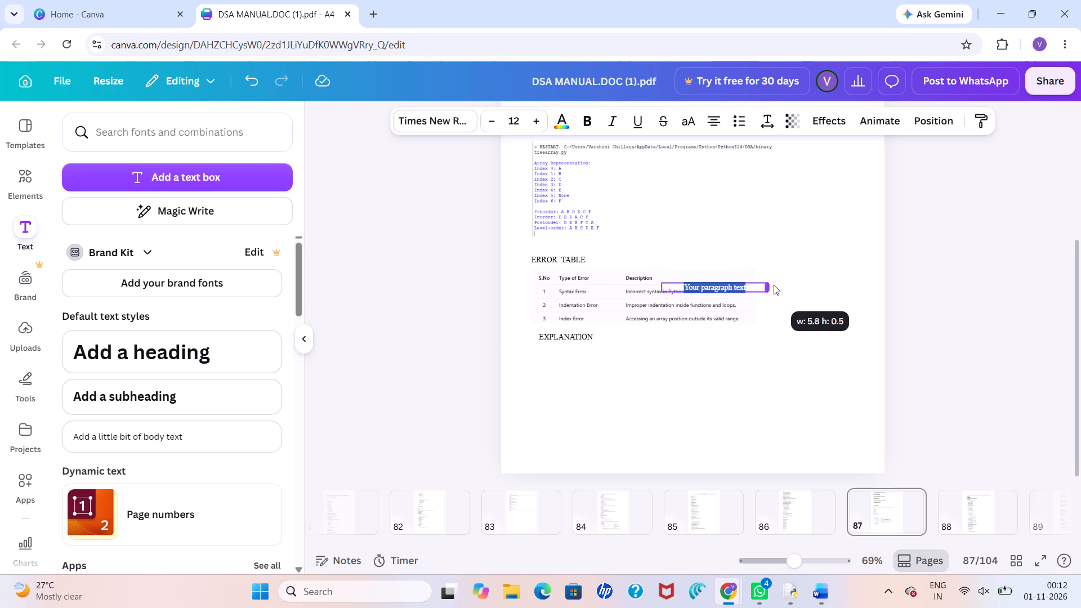
drag(774, 285, 879, 288)
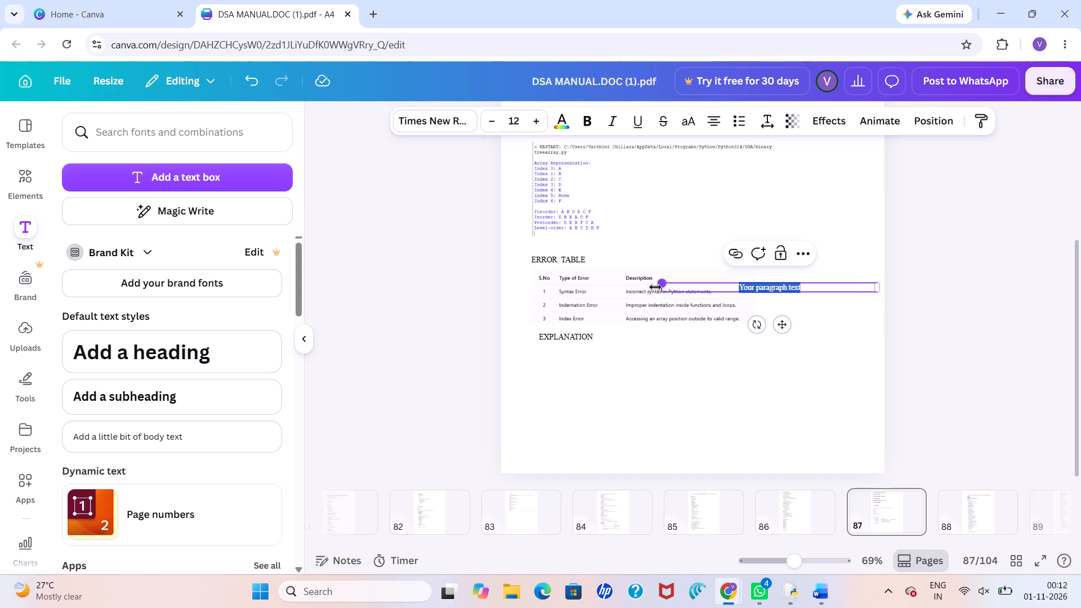
drag(655, 288, 607, 289)
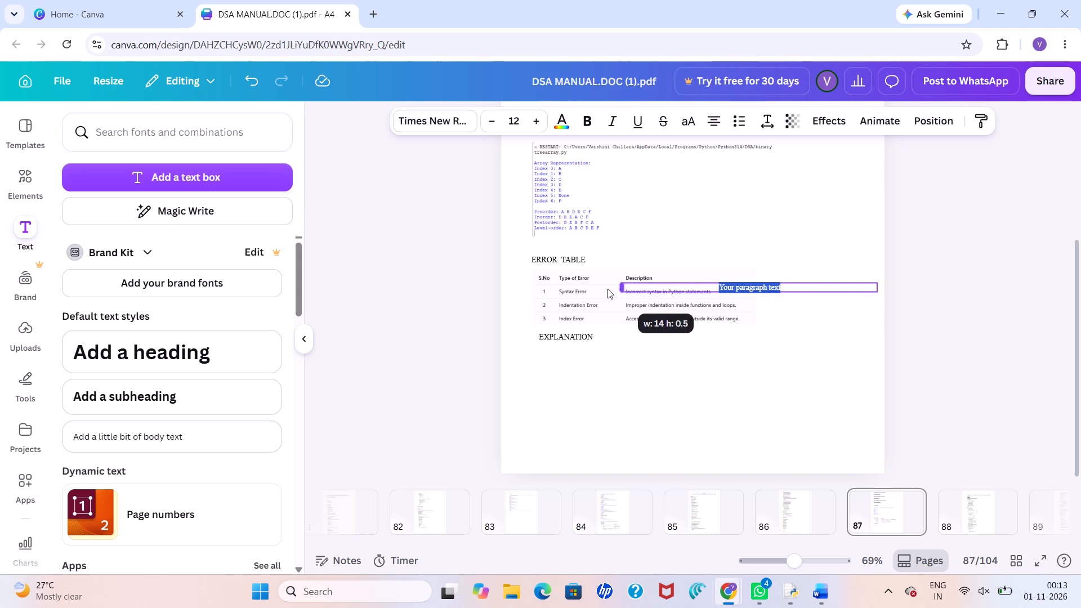
drag(607, 289, 532, 286)
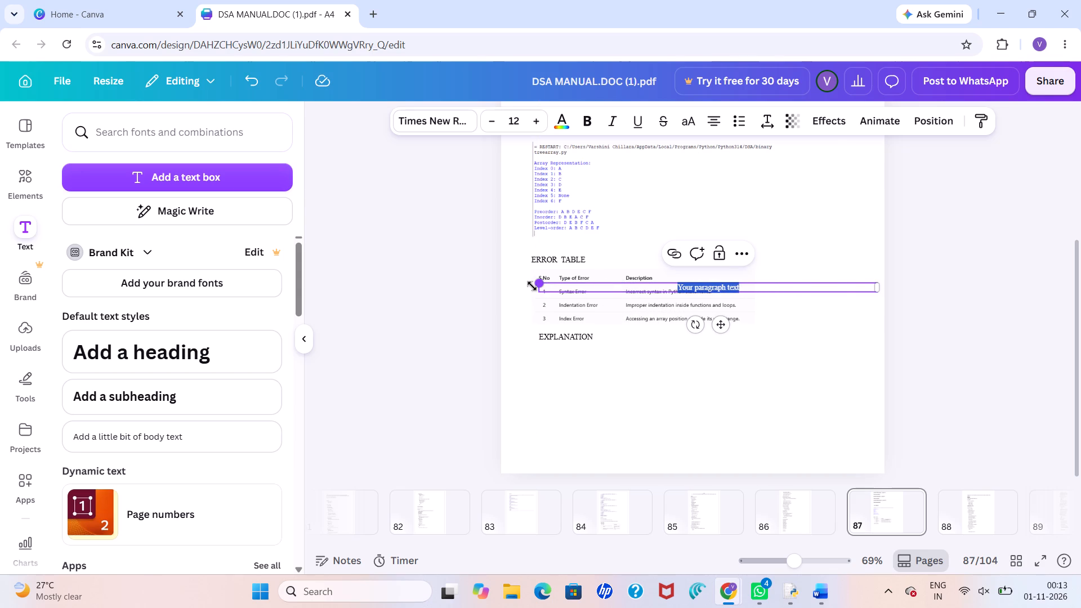
key(BackSpace)
key(ctrl+v)
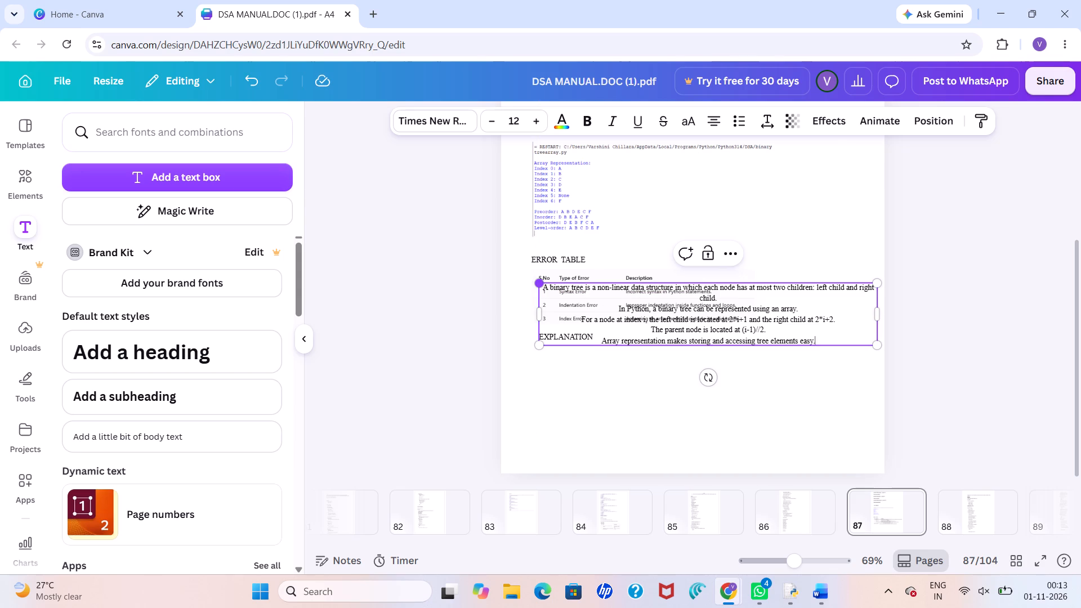
Delete the end of the pasted explanation, from "array." in the Python sentence through the last line.
drag(680, 307, 660, 365)
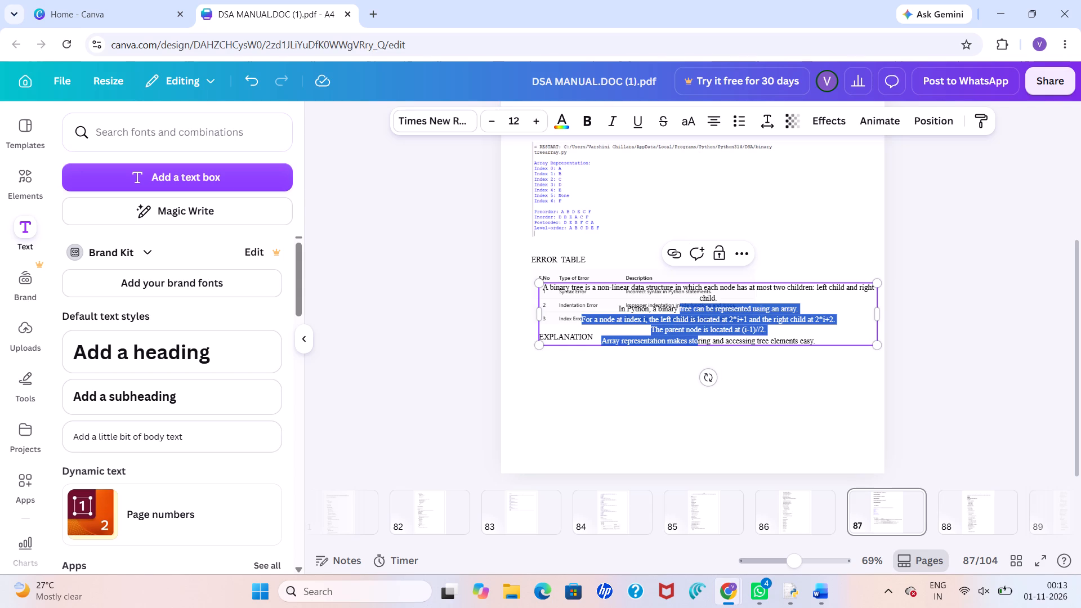
click(855, 320)
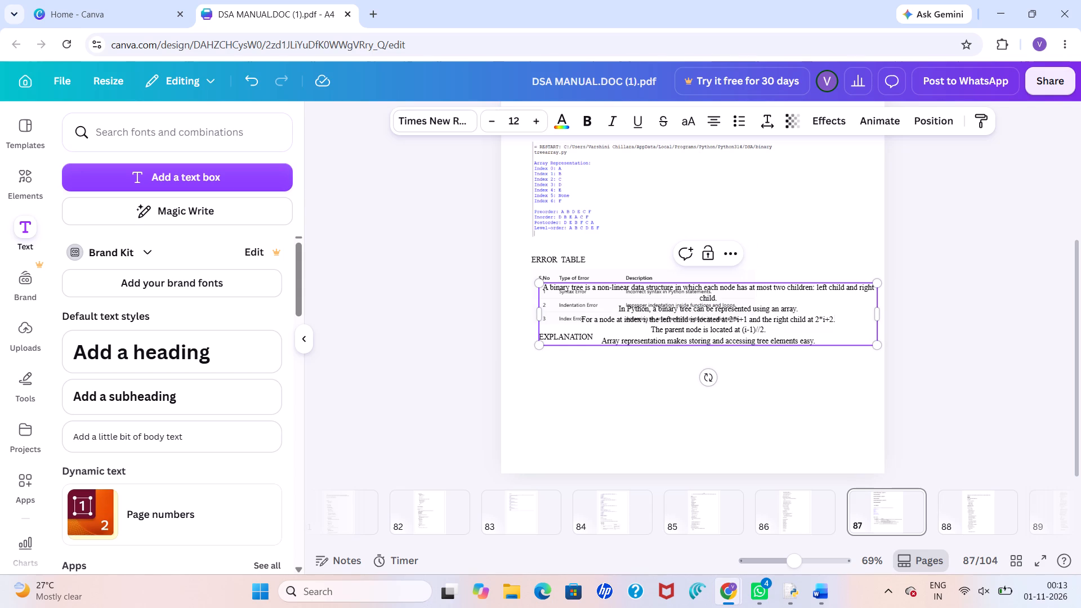
drag(849, 319, 831, 338)
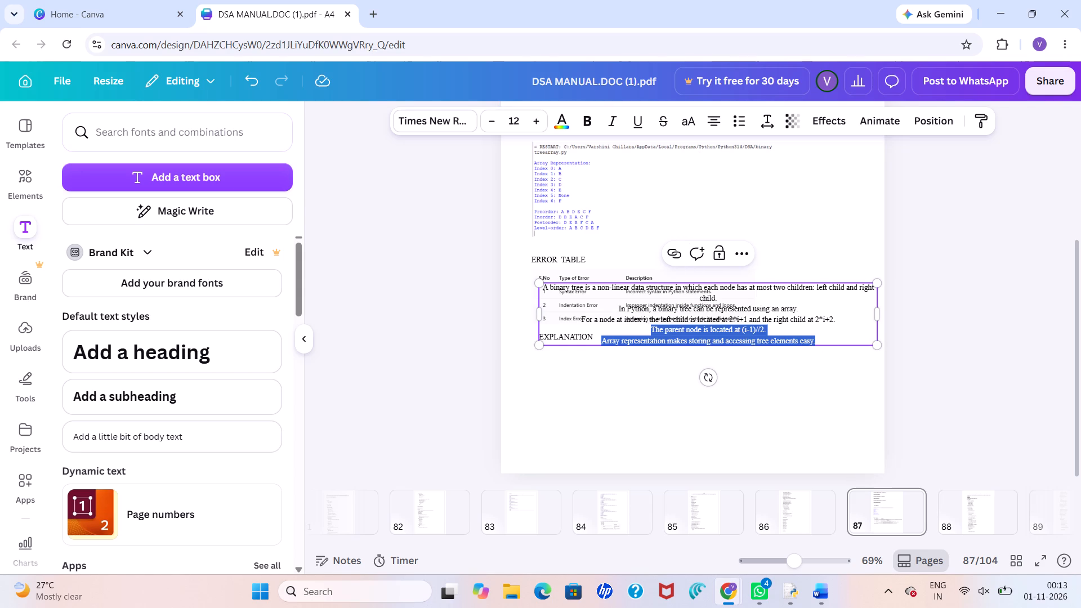
click(878, 343)
click(782, 307)
drag(782, 307, 823, 345)
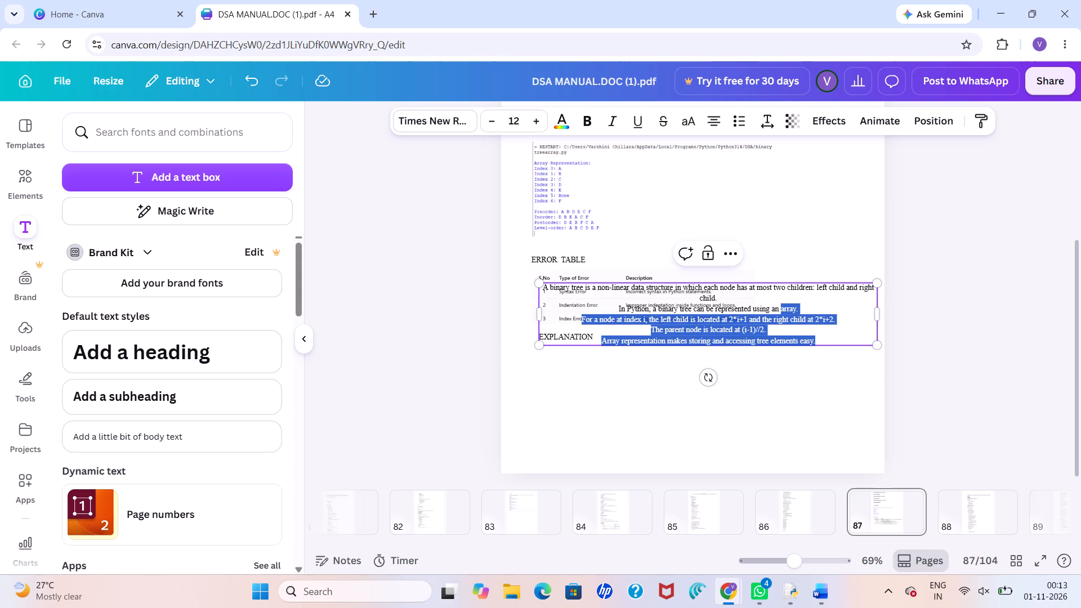
drag(823, 345, 829, 340)
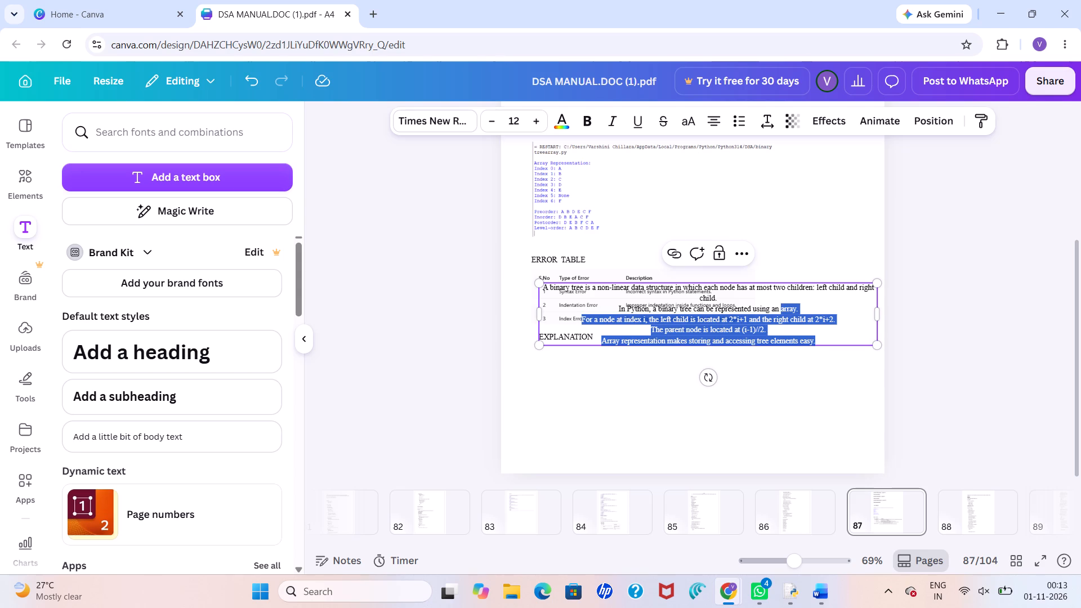
key(BackSpace)
Move the explanation text box off the error table and place it directly beneath the EXPLANATION heading.
click(829, 340)
drag(829, 340, 796, 313)
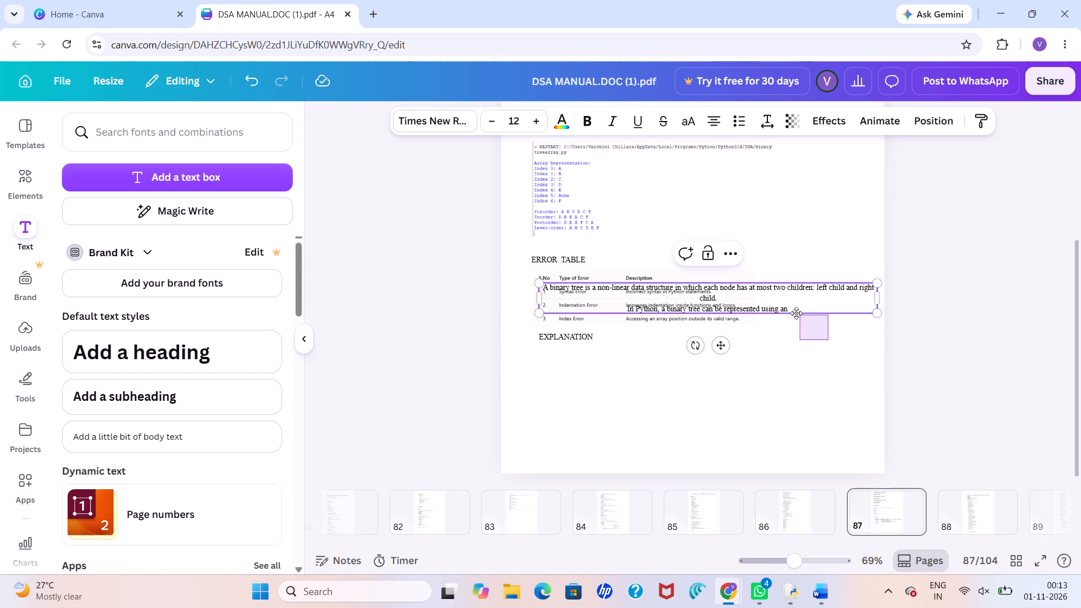
drag(796, 313, 793, 310)
drag(724, 342, 696, 407)
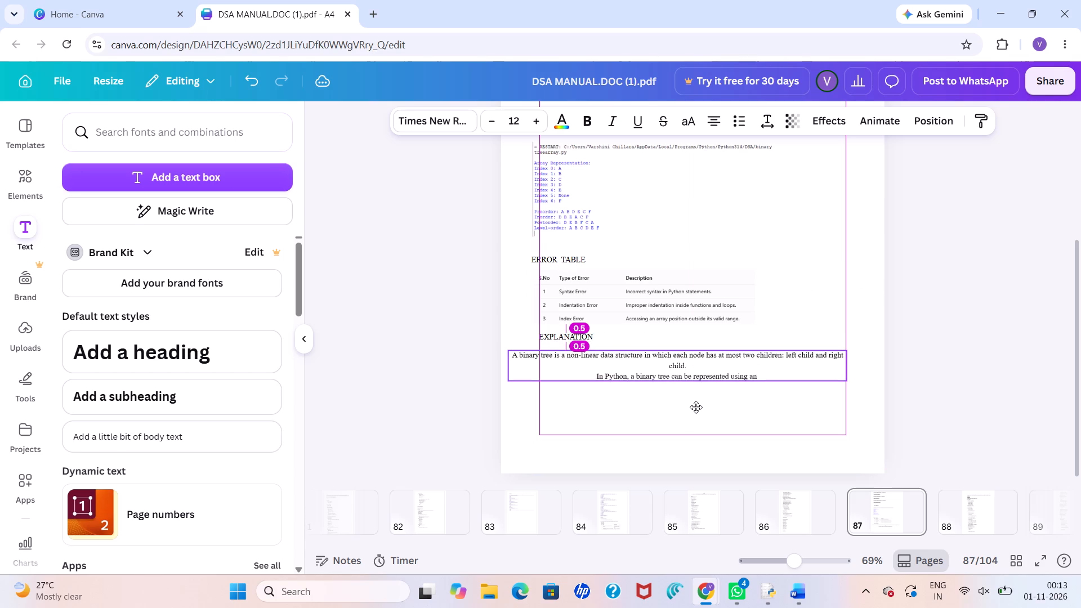
drag(696, 407, 720, 405)
click(954, 363)
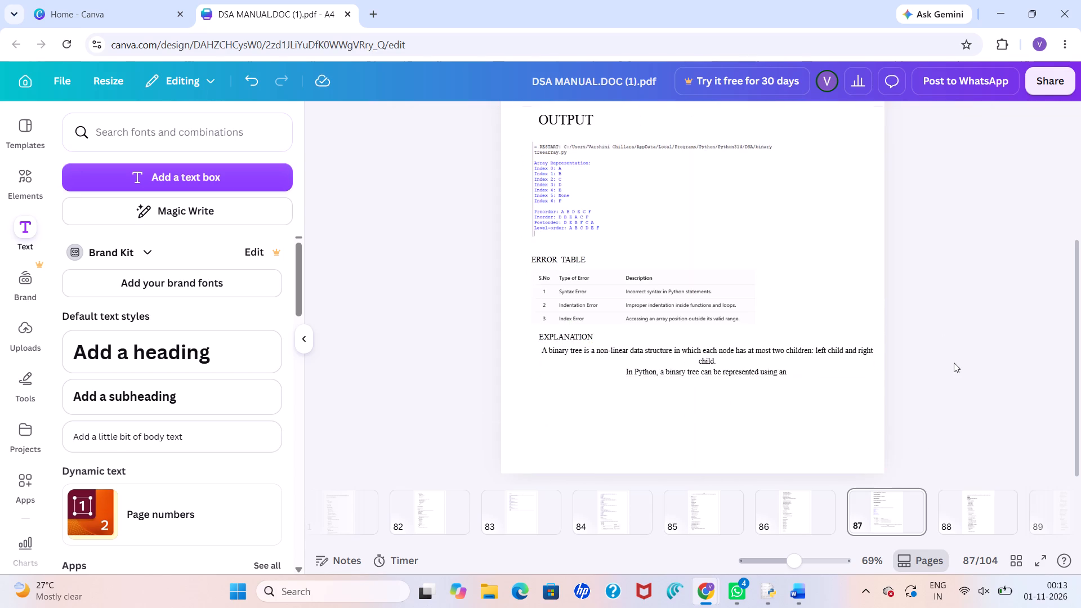
Shorten the explanation to one line by deleting the unfinished "In Python" sentence and the wrapped word "child".
triple_click(624, 370)
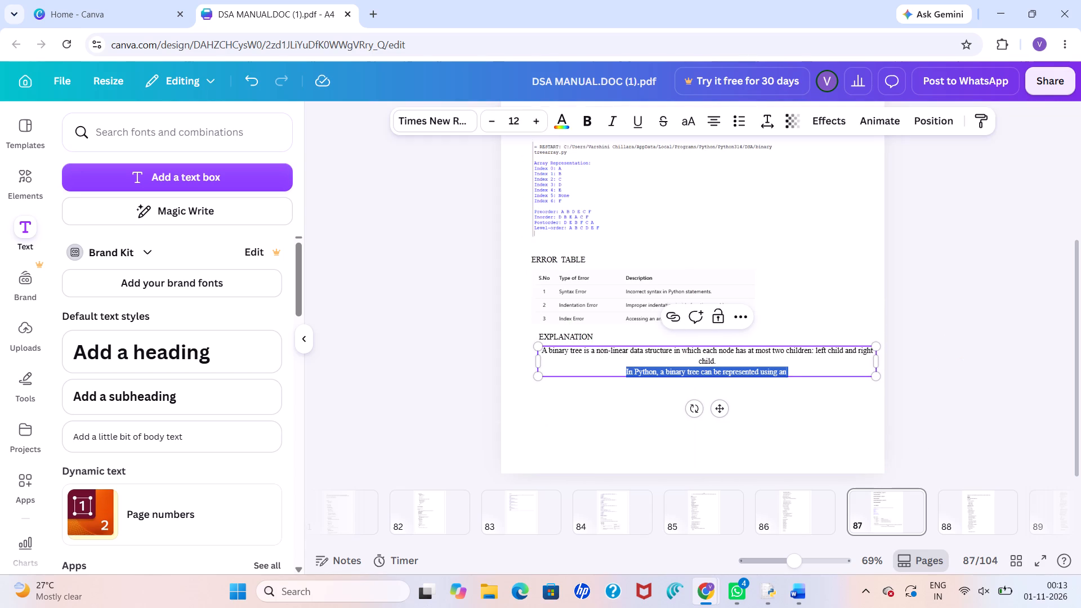
key(BackSpace)
key(BackSpace)
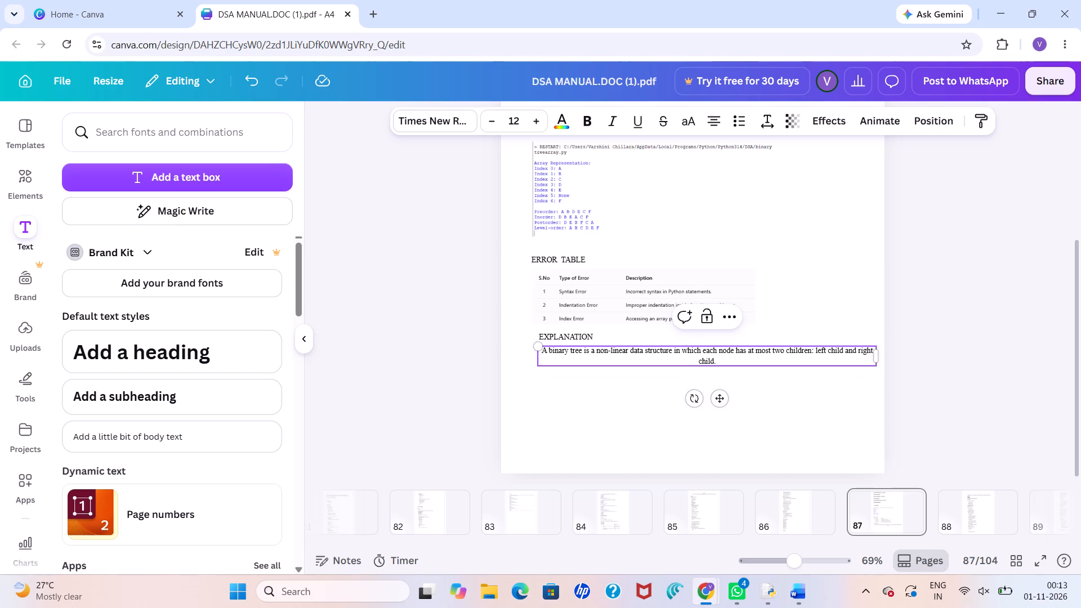
drag(714, 359, 696, 360)
key(BackSpace)
click(696, 360)
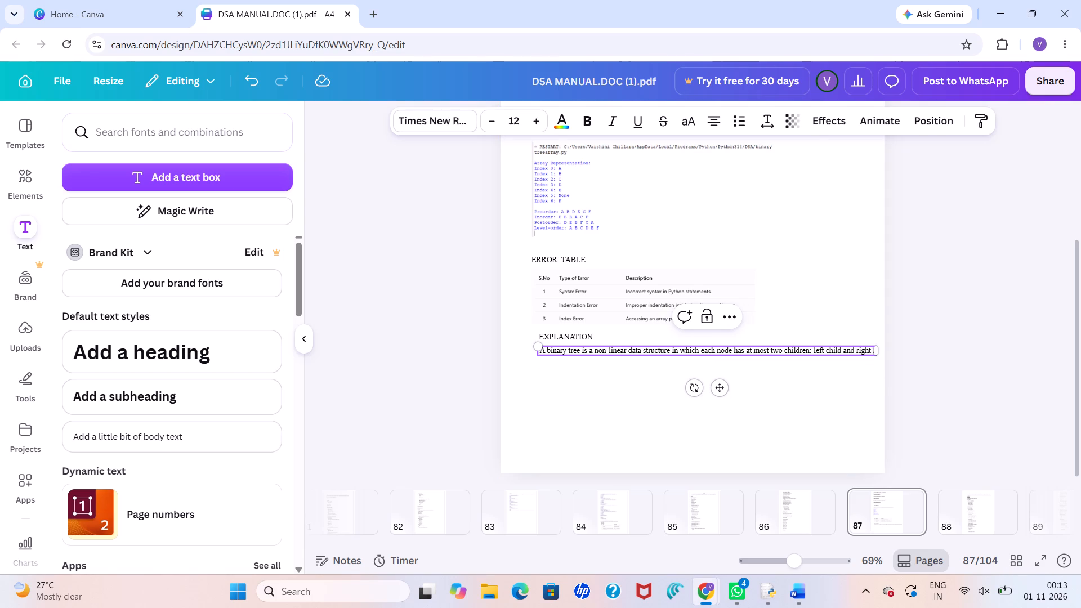
key(Return)
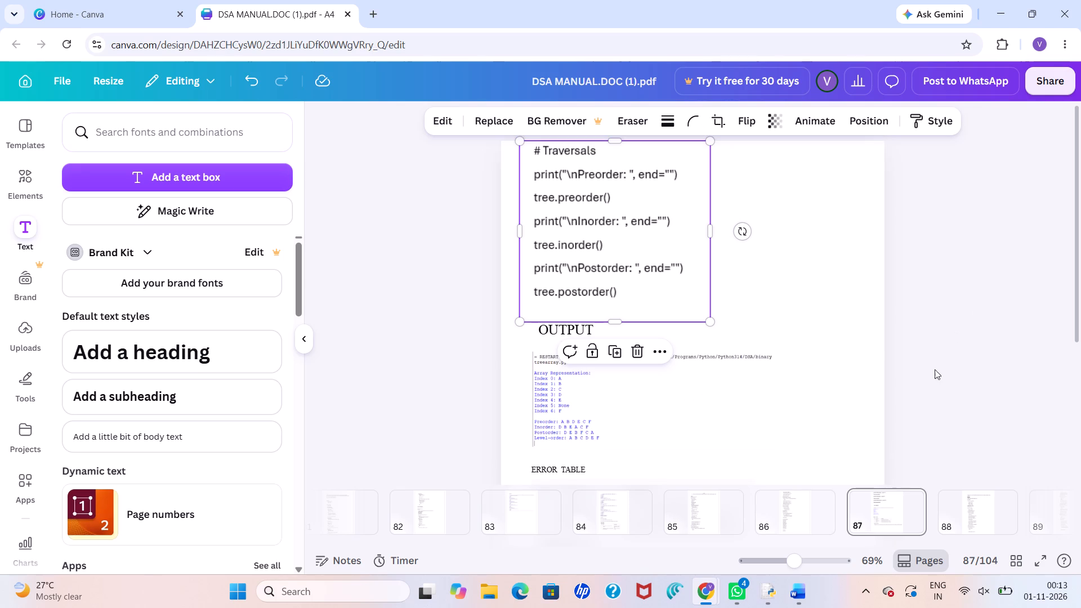
Review pages 86 and 87, checking the array-based program's output, error table and explanation.
click(801, 506)
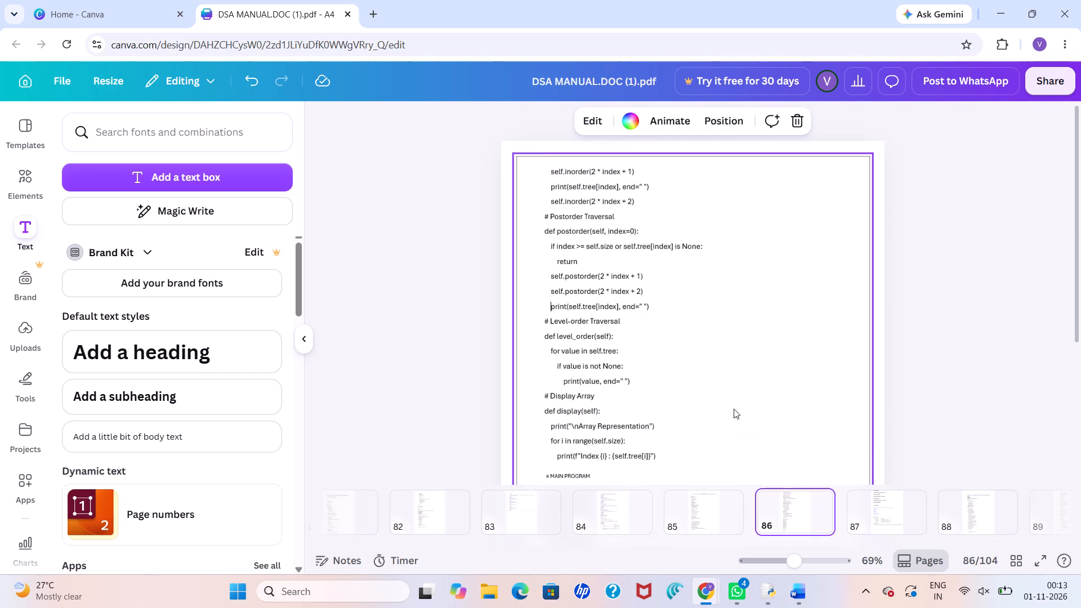
scroll(734, 409, down, 2)
click(895, 499)
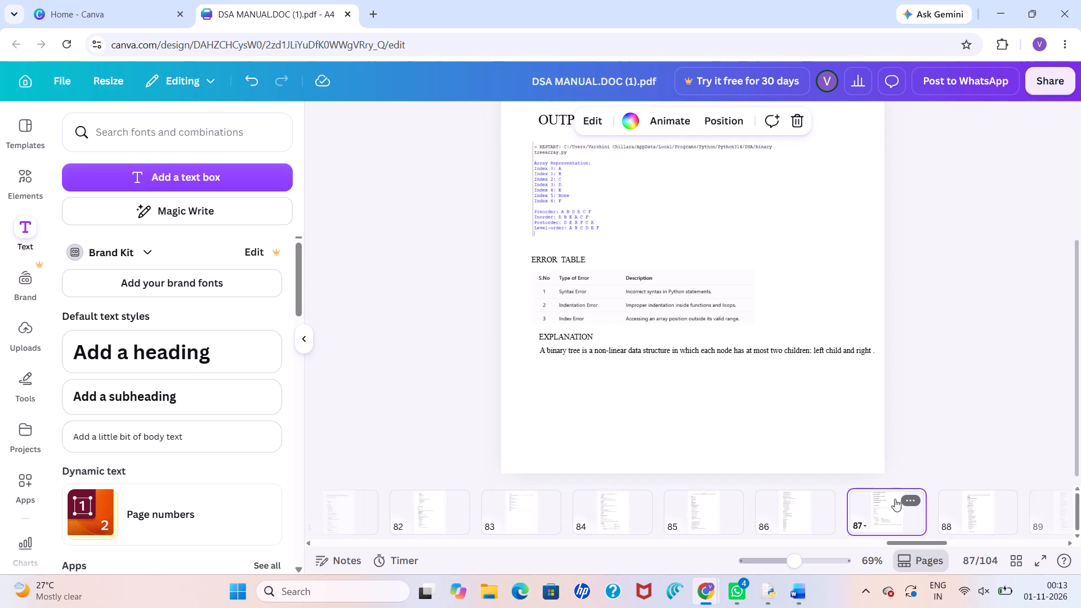
scroll(779, 433, up, 5)
scroll(779, 433, down, 1)
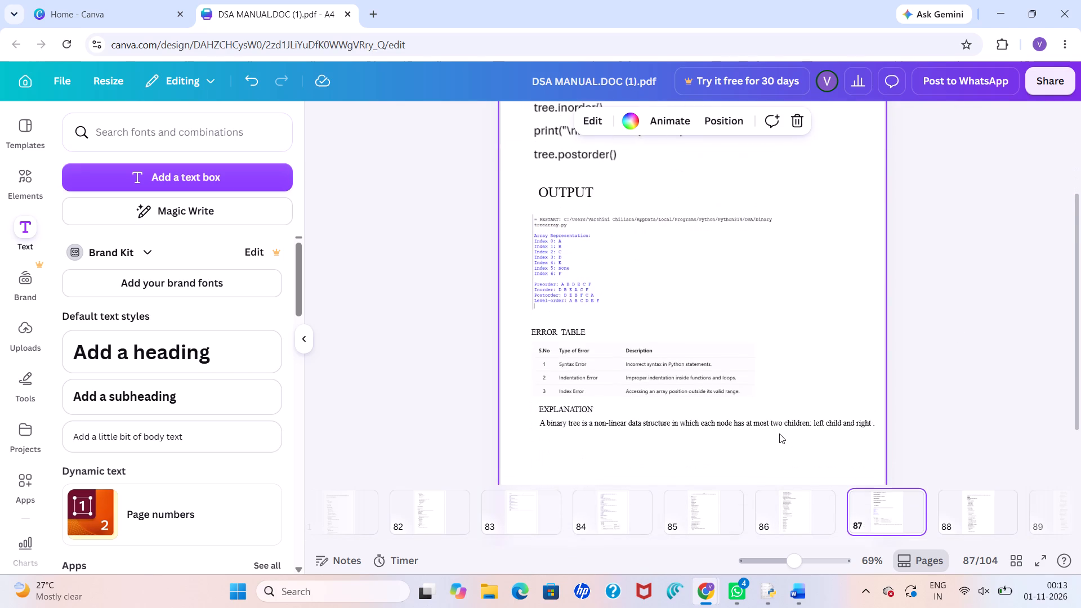
scroll(779, 433, down, 2)
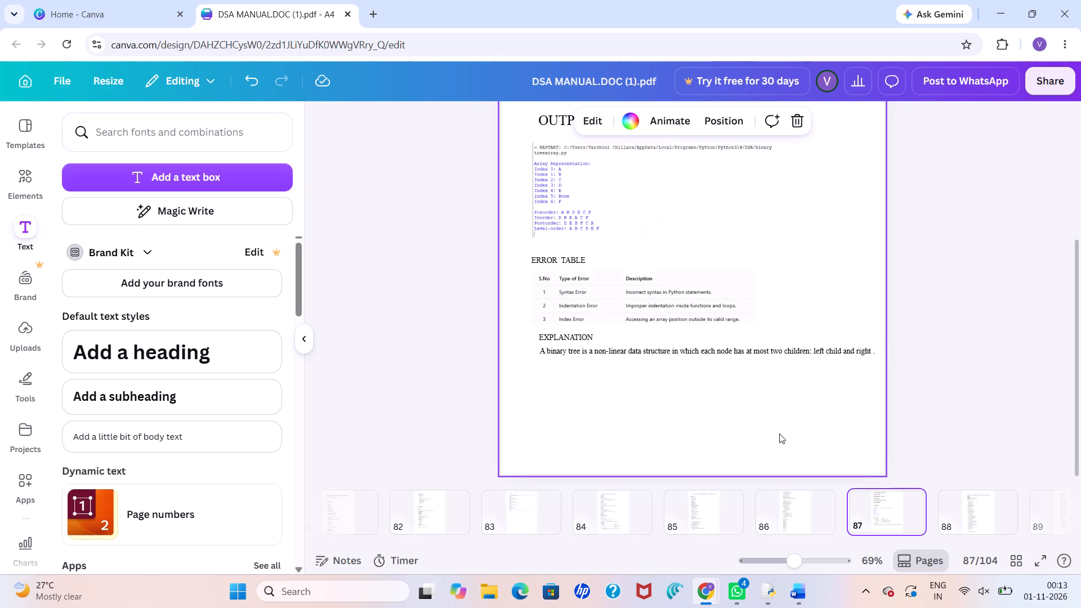
Look through pages 88 to 91, examining the linked-list binary tree program and its output for missing sections.
click(977, 489)
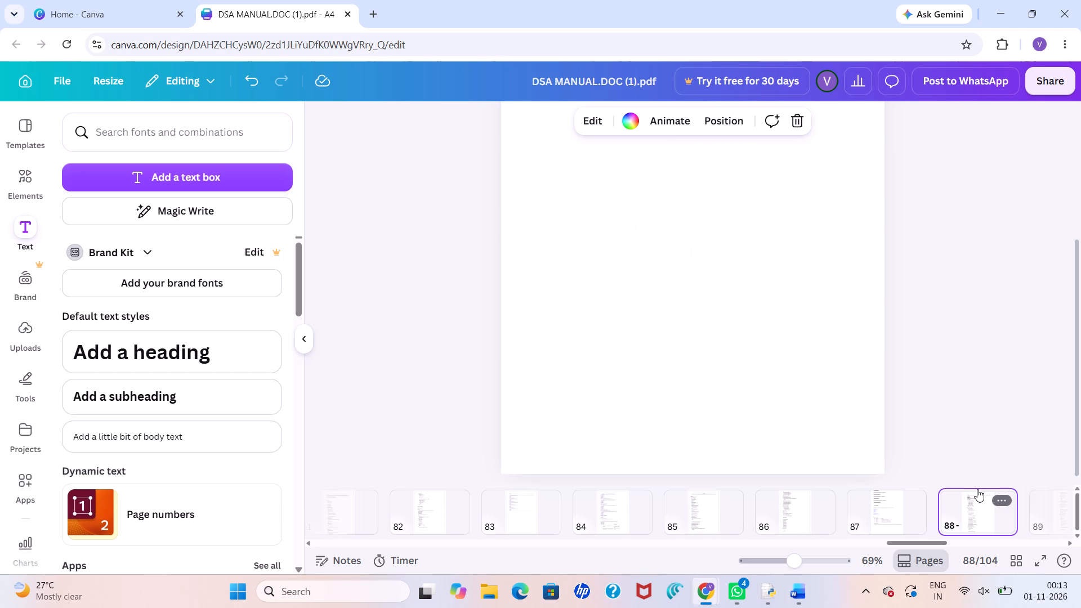
scroll(817, 399, up, 1)
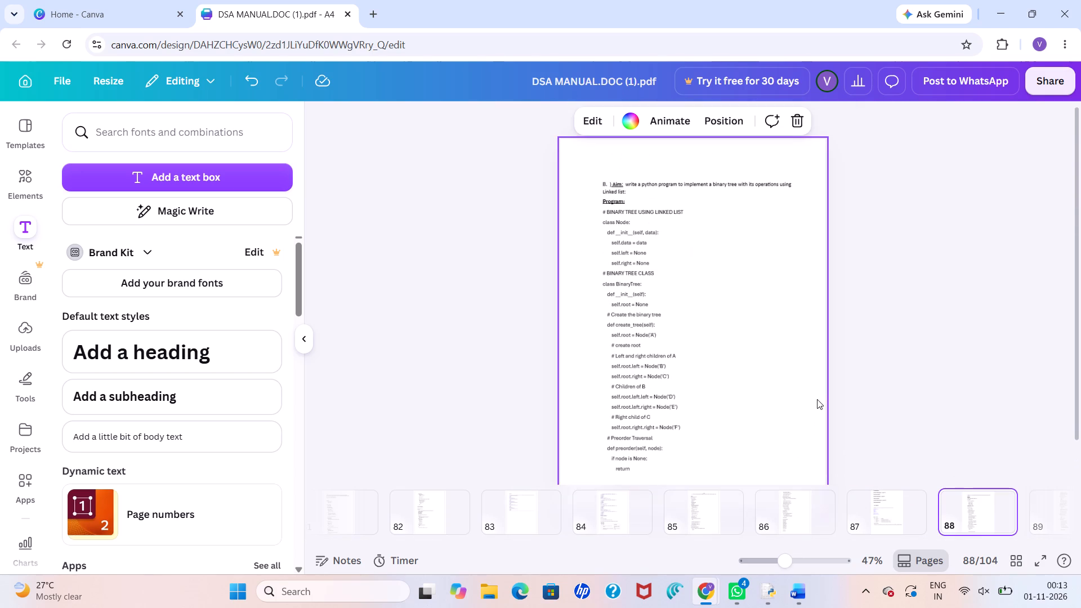
scroll(817, 399, down, 1)
scroll(941, 517, left, 3)
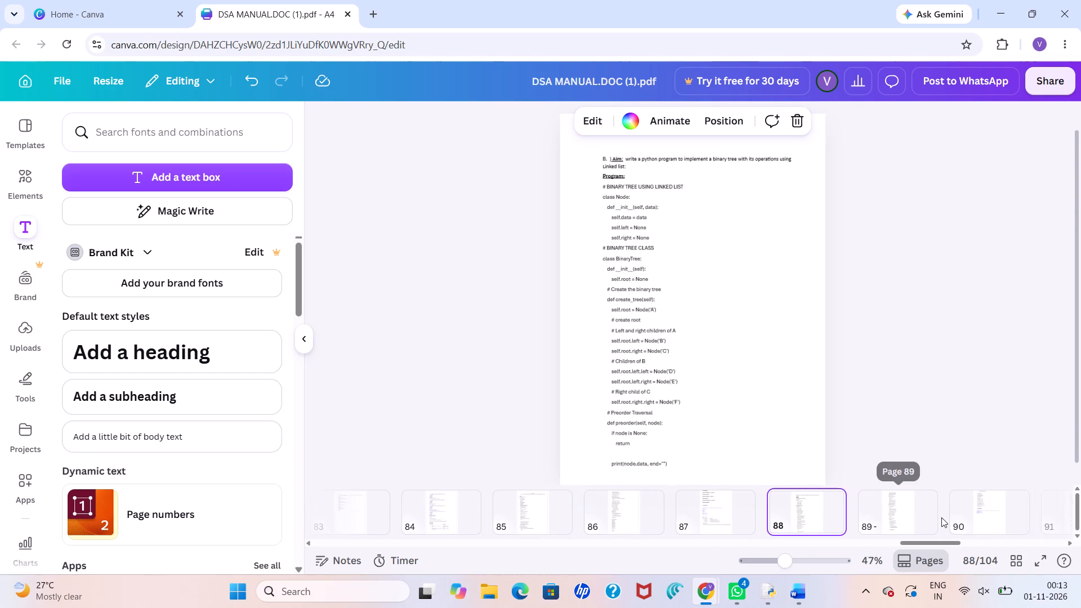
click(885, 526)
scroll(885, 526, left, 2)
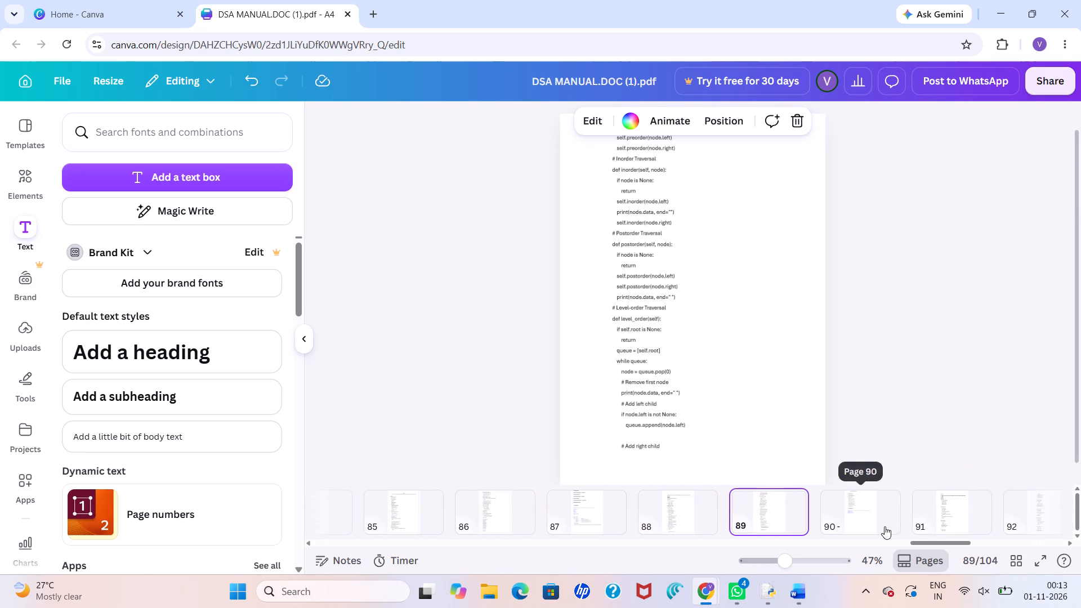
click(856, 520)
scroll(856, 520, left, 1)
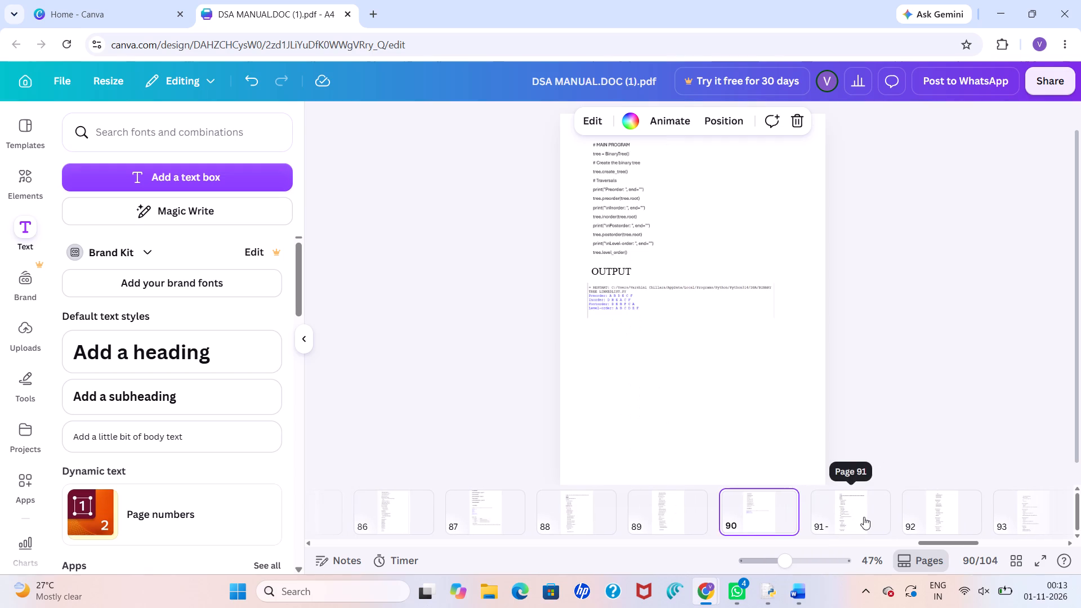
click(864, 517)
click(754, 517)
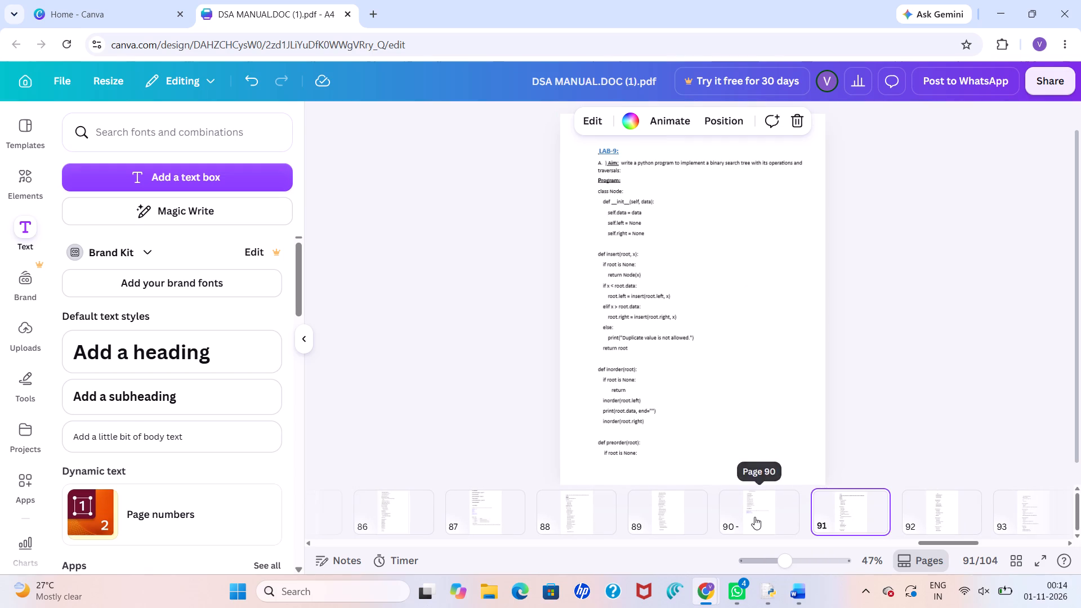
click(649, 513)
click(565, 530)
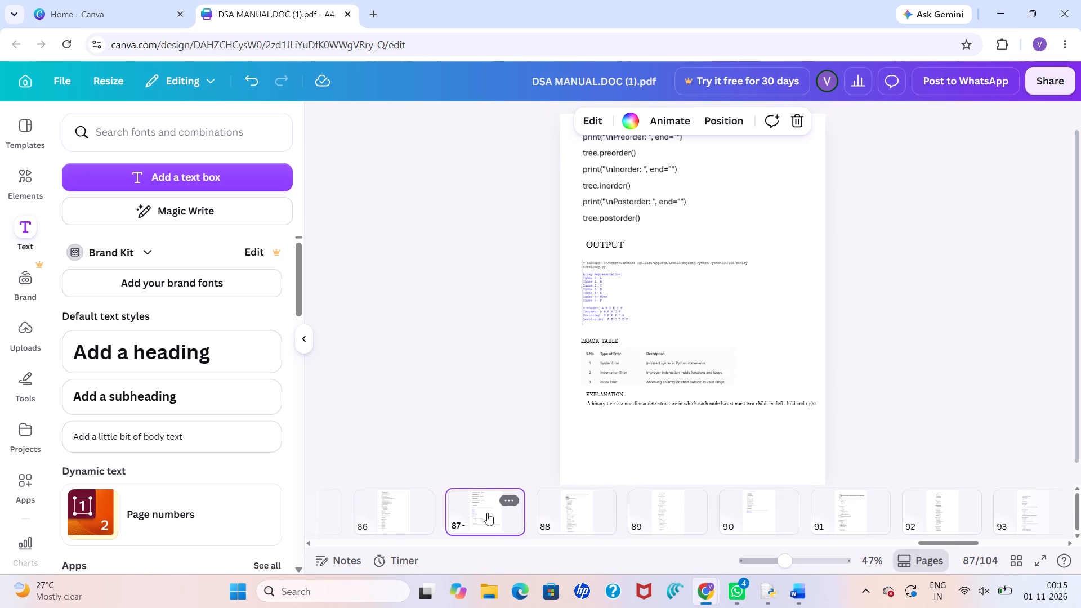
click(743, 515)
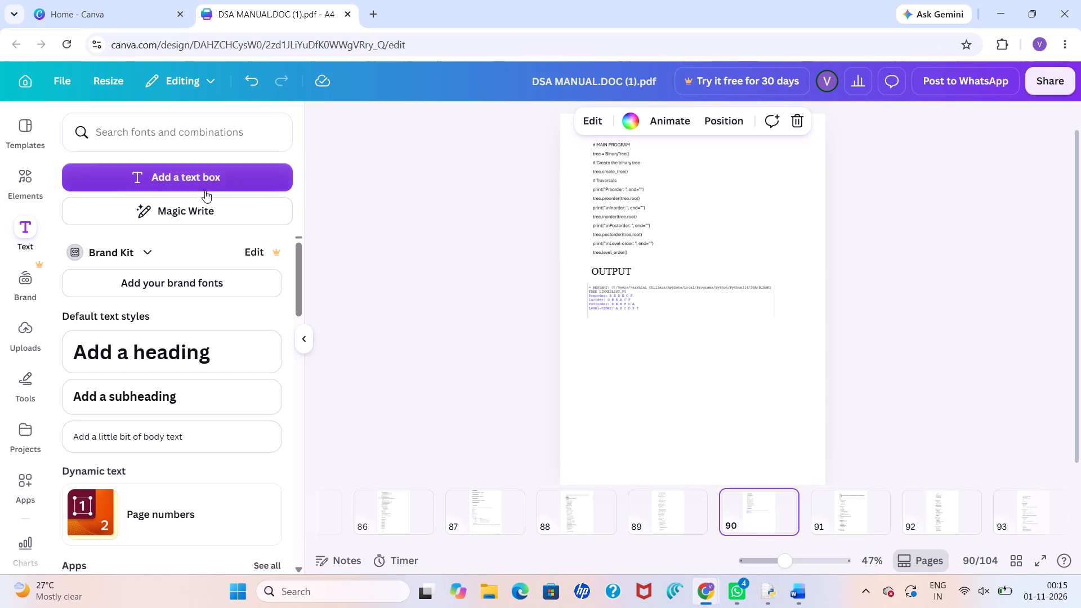
click(15, 339)
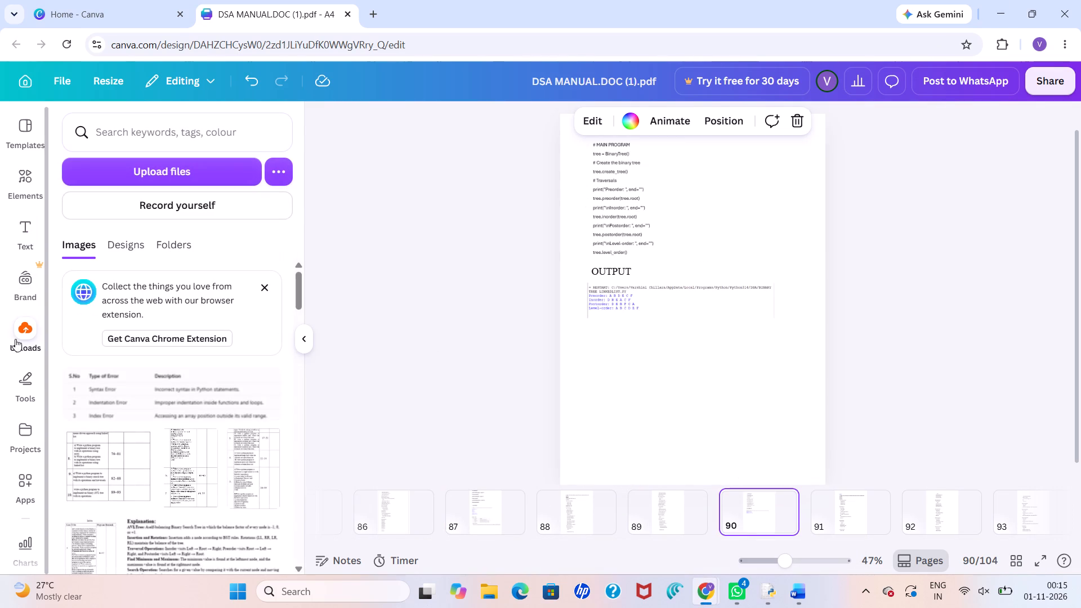
click(167, 172)
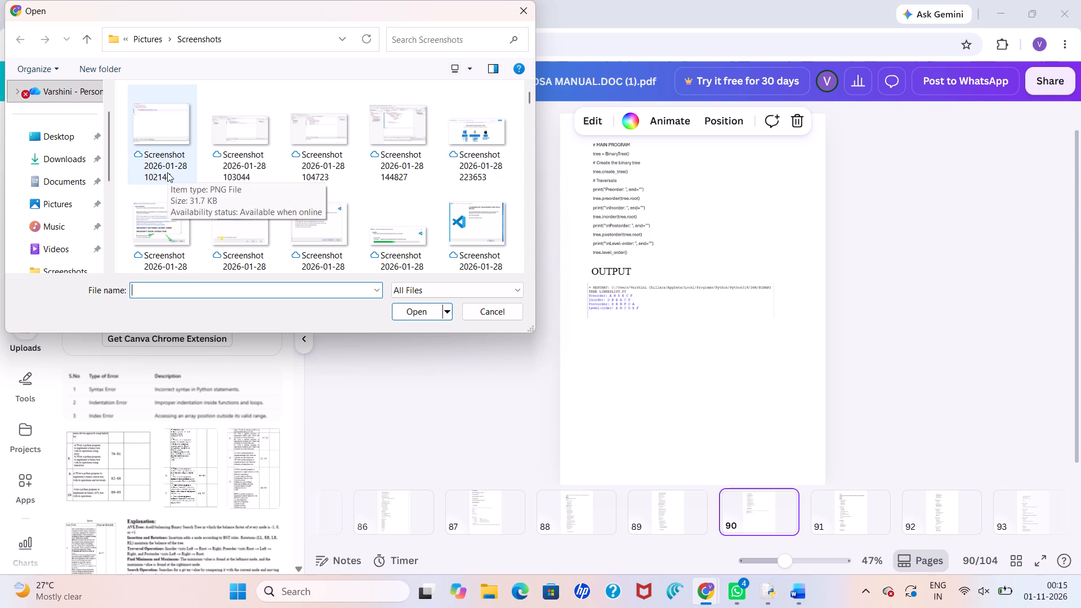
scroll(167, 172, down, 4)
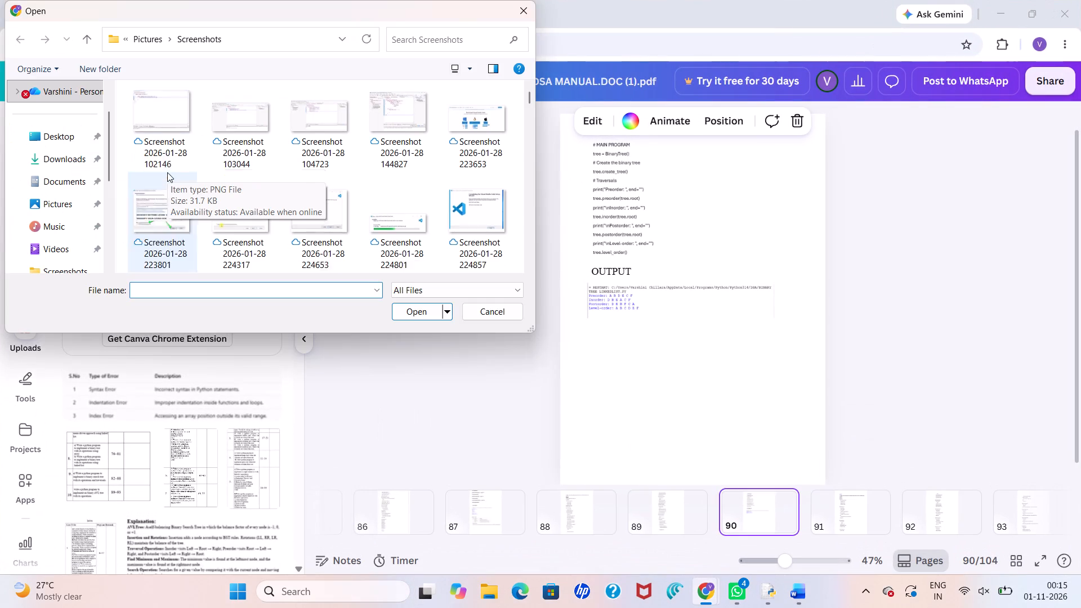
scroll(167, 172, down, 6)
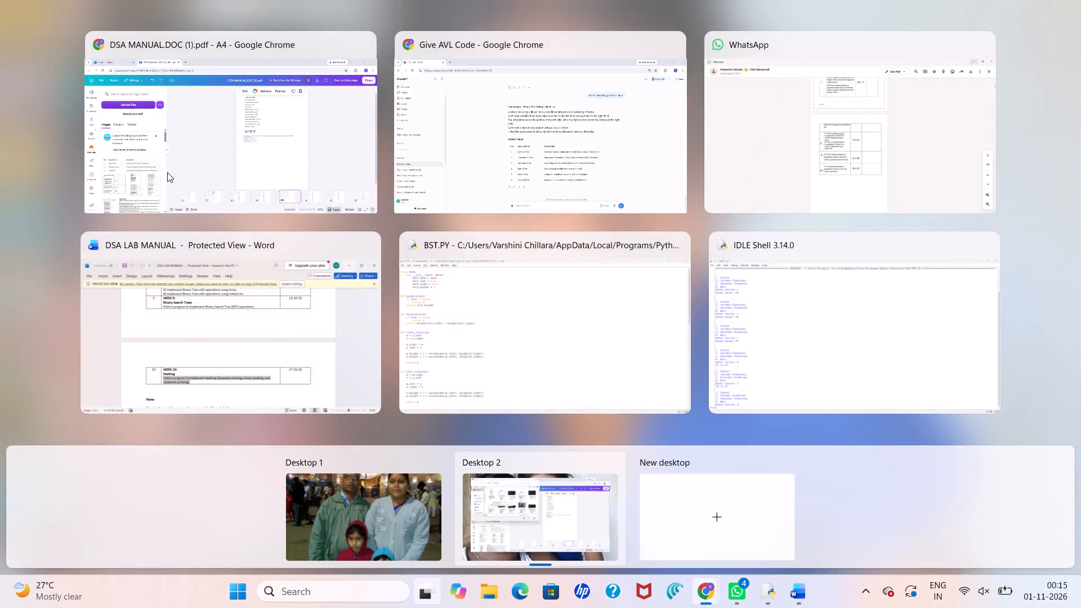
scroll(351, 187, down, 3)
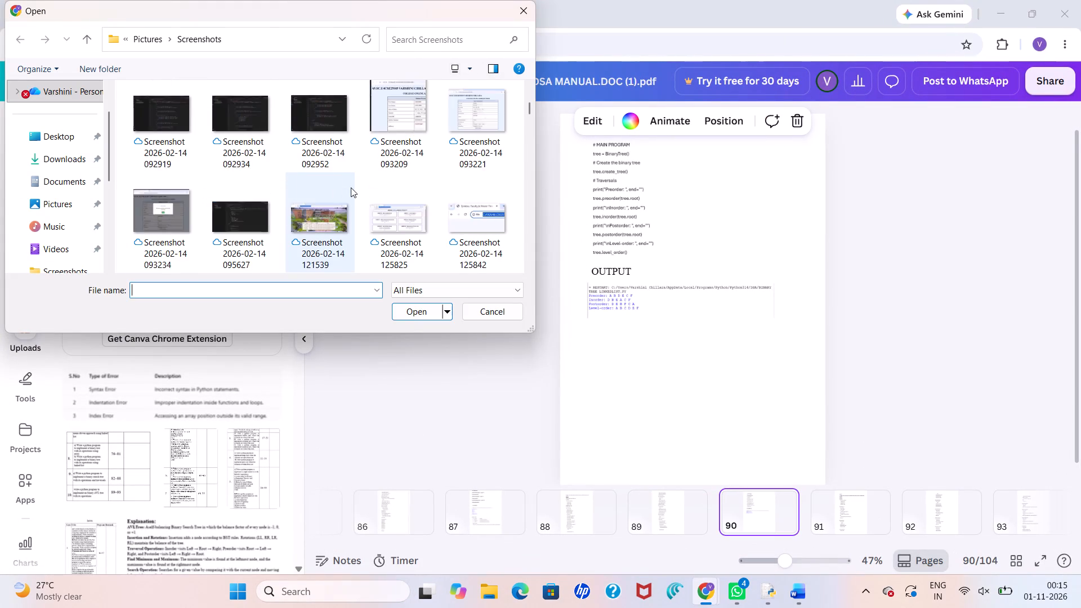
scroll(351, 187, down, 20)
scroll(351, 187, down, 20)
scroll(351, 187, down, 4)
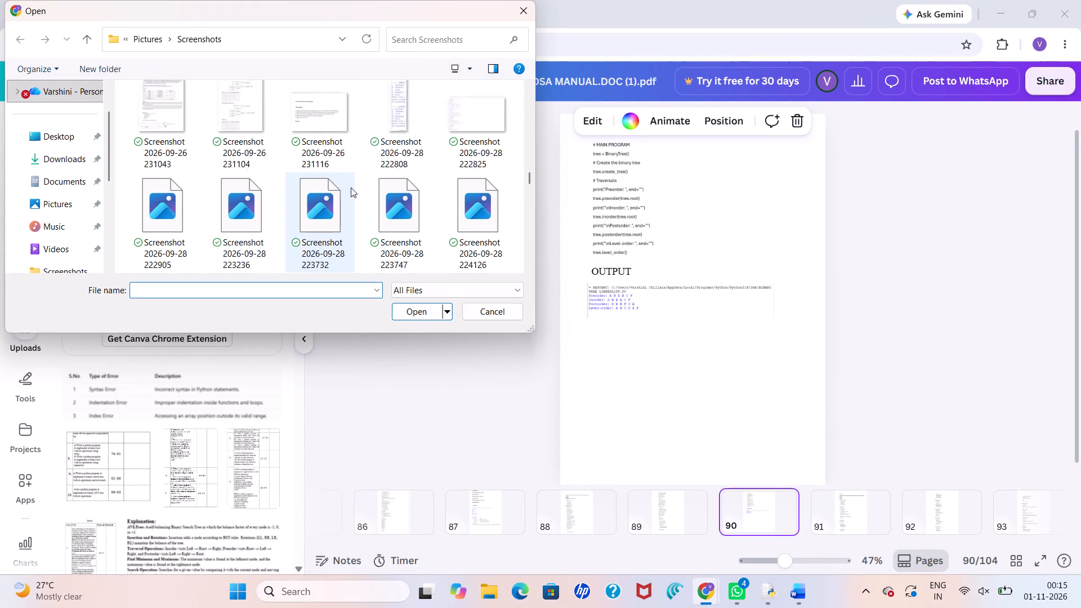
scroll(351, 187, down, 20)
scroll(351, 187, down, 20)
scroll(351, 187, down, 5)
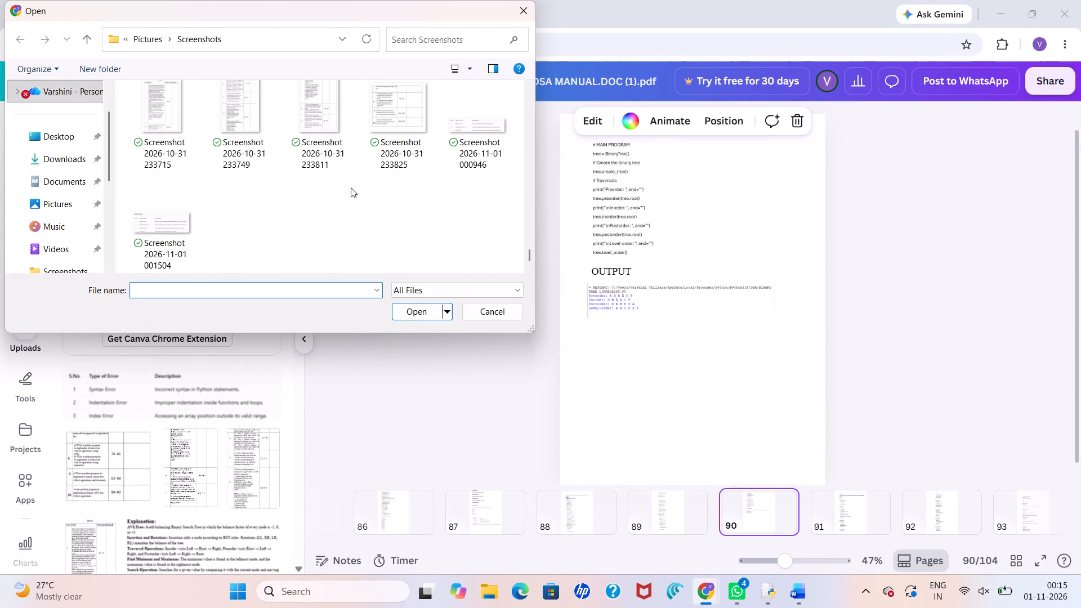
scroll(351, 187, down, 5)
double_click(175, 248)
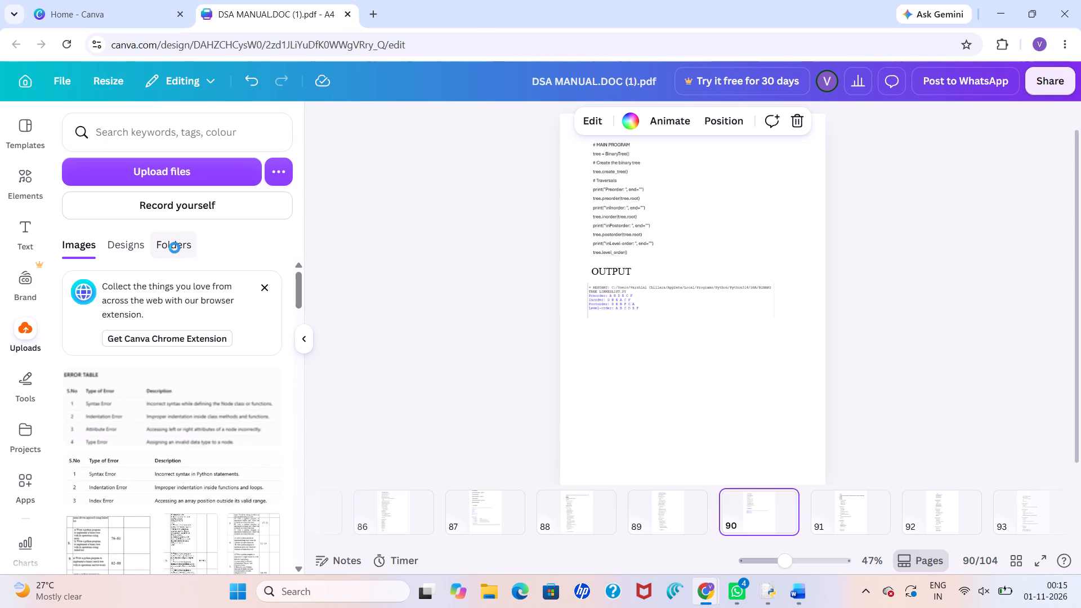
Place the uploaded linked-list error table on page 90, directly below the OUTPUT screenshot and aligned with its left edge.
click(132, 406)
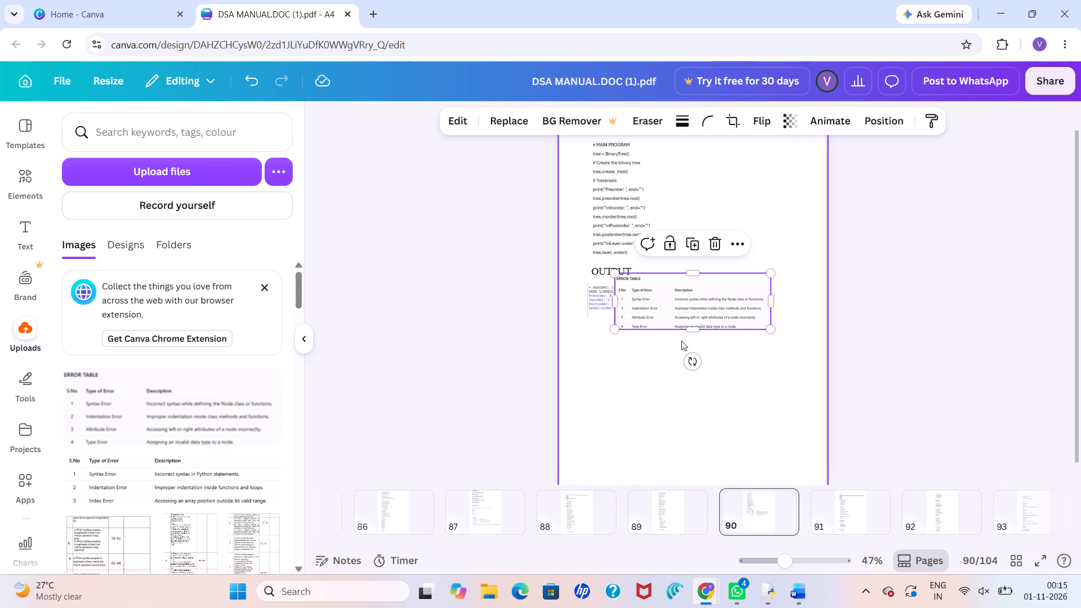
drag(687, 304, 664, 348)
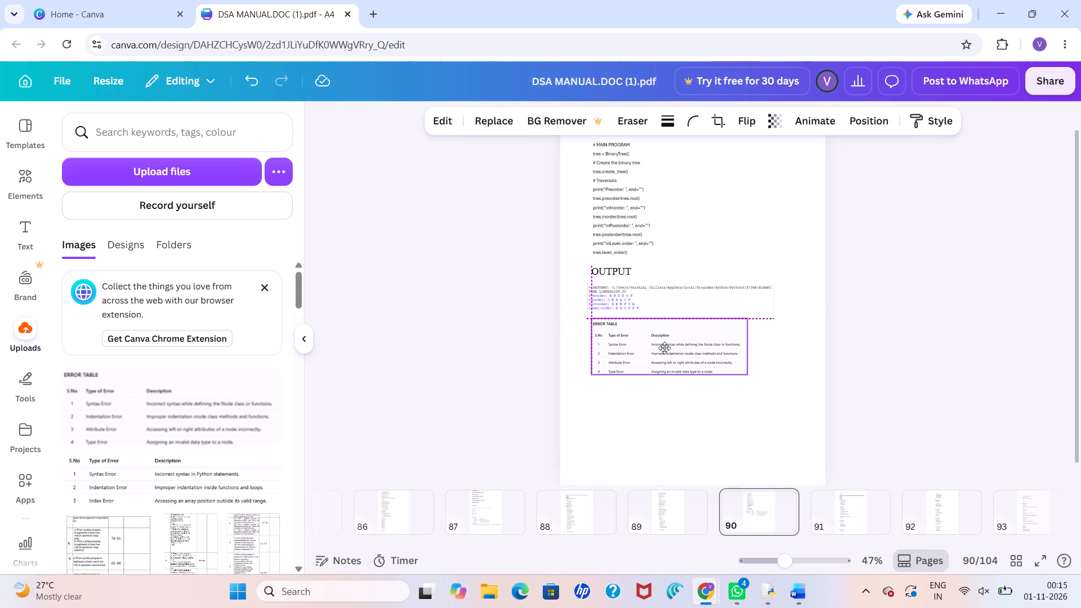
drag(664, 348, 659, 351)
click(881, 321)
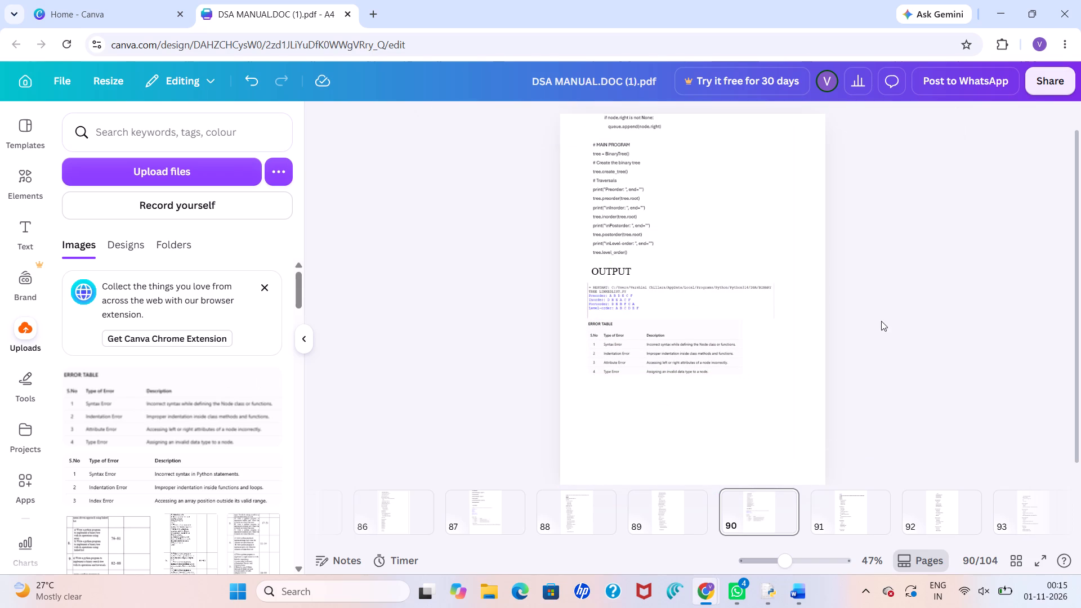
click(647, 363)
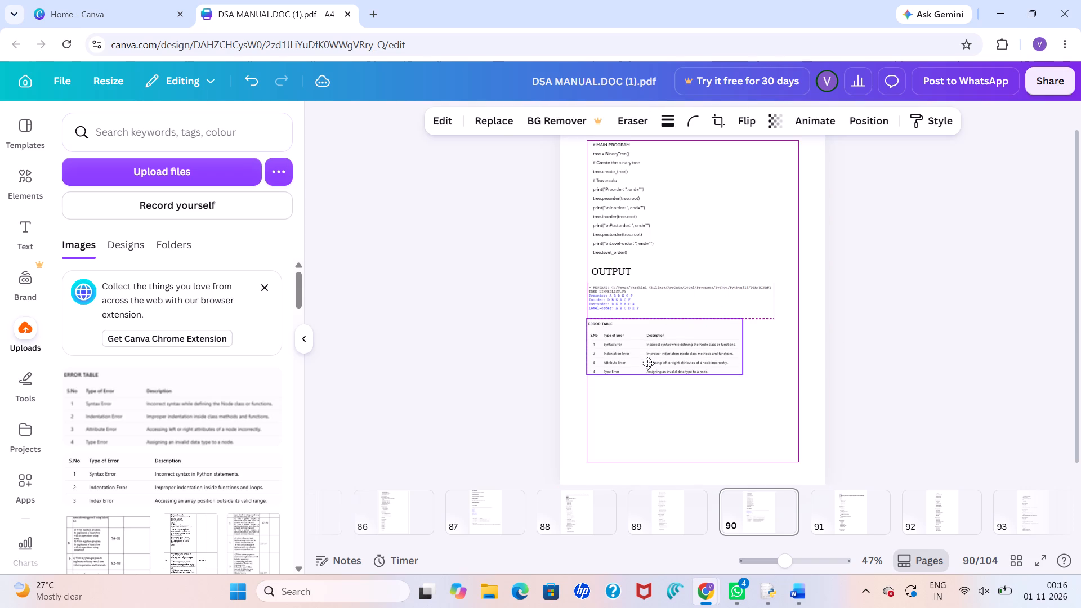
click(871, 325)
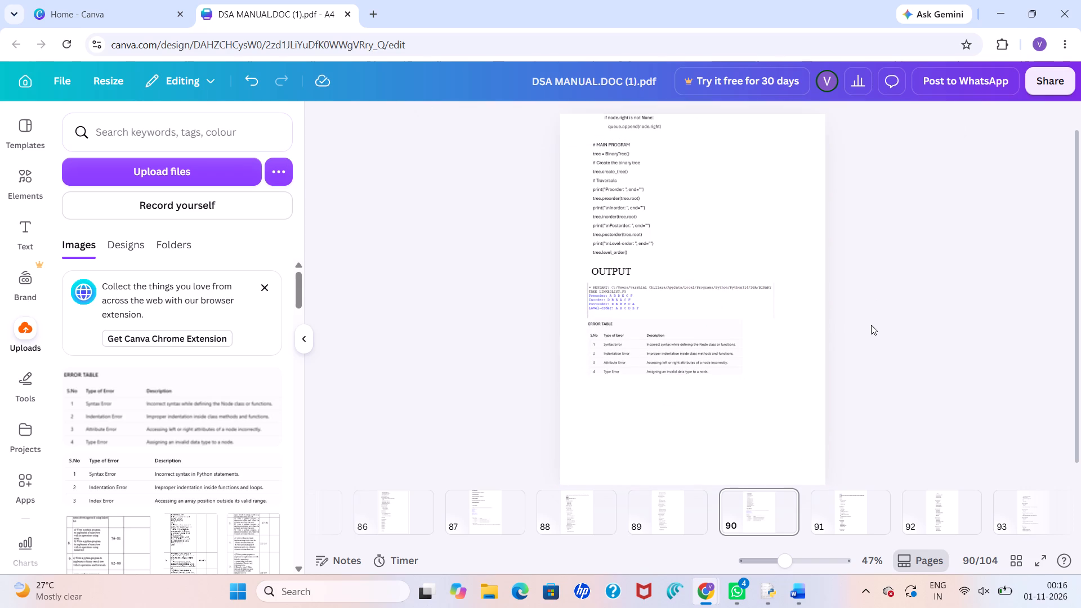
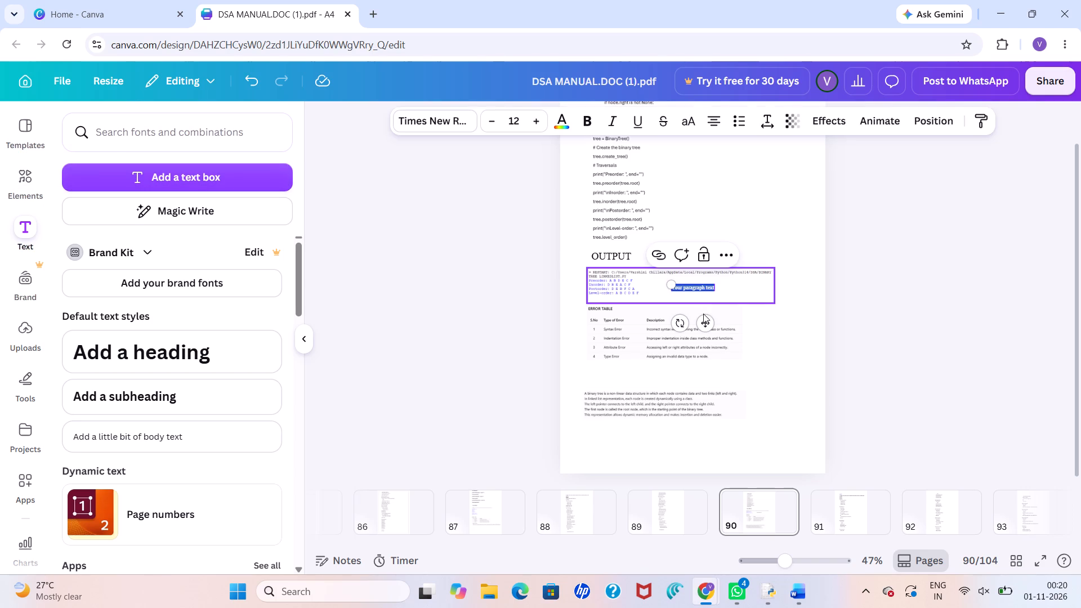
drag(702, 316, 672, 345)
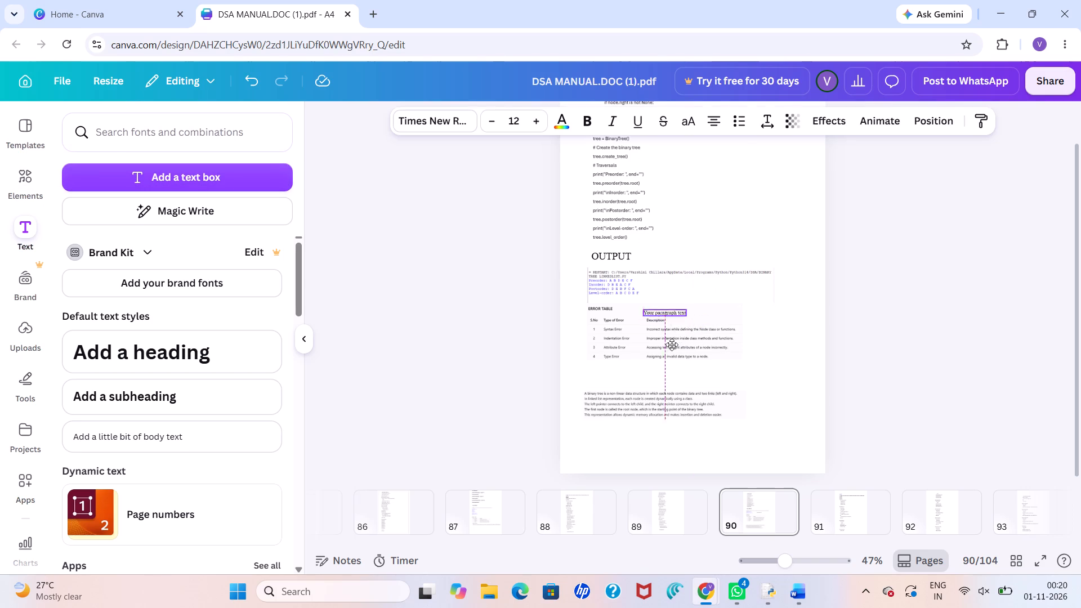
drag(672, 345, 613, 407)
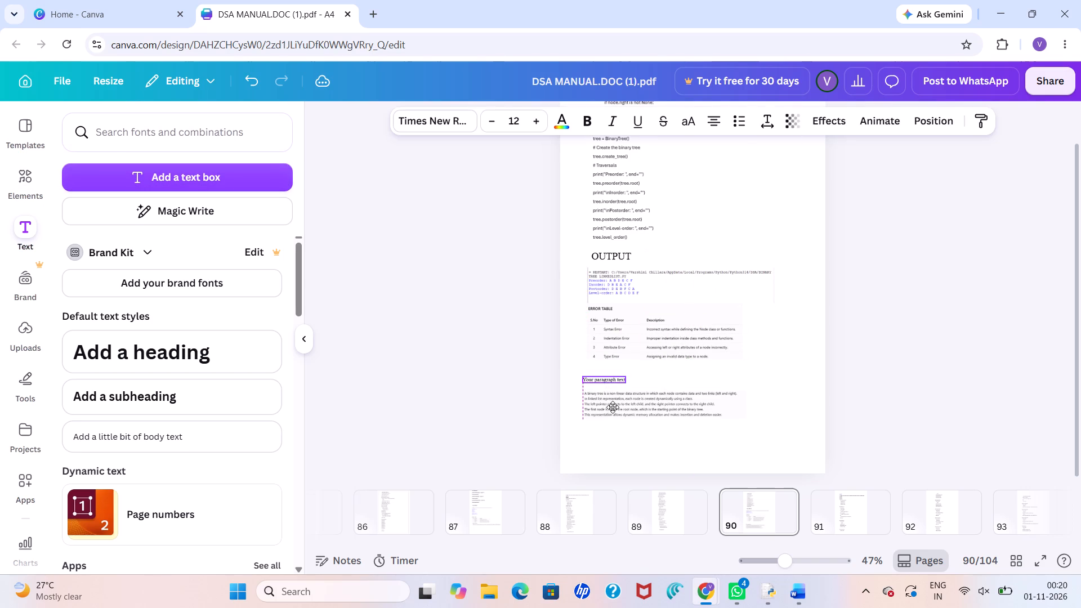
drag(613, 407, 613, 405)
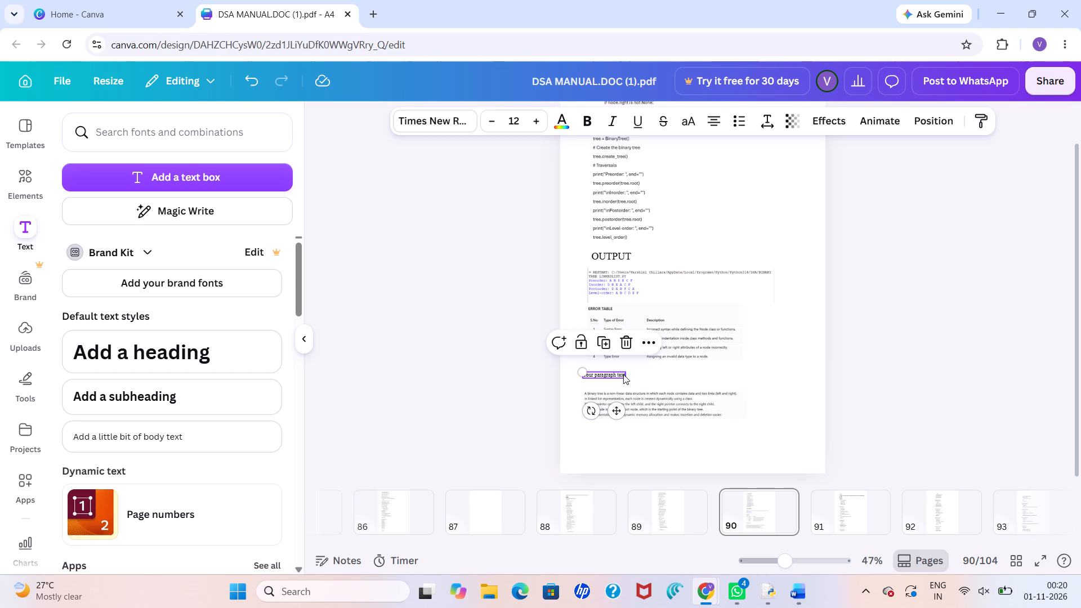
double_click(622, 374)
key(BackSpace)
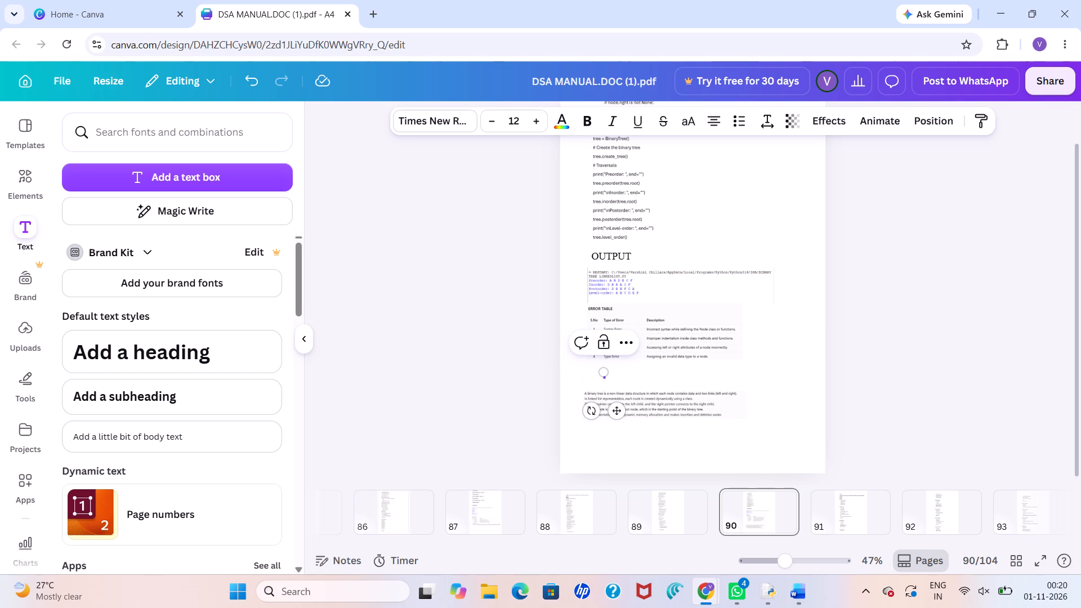
text(EXPLANATION)
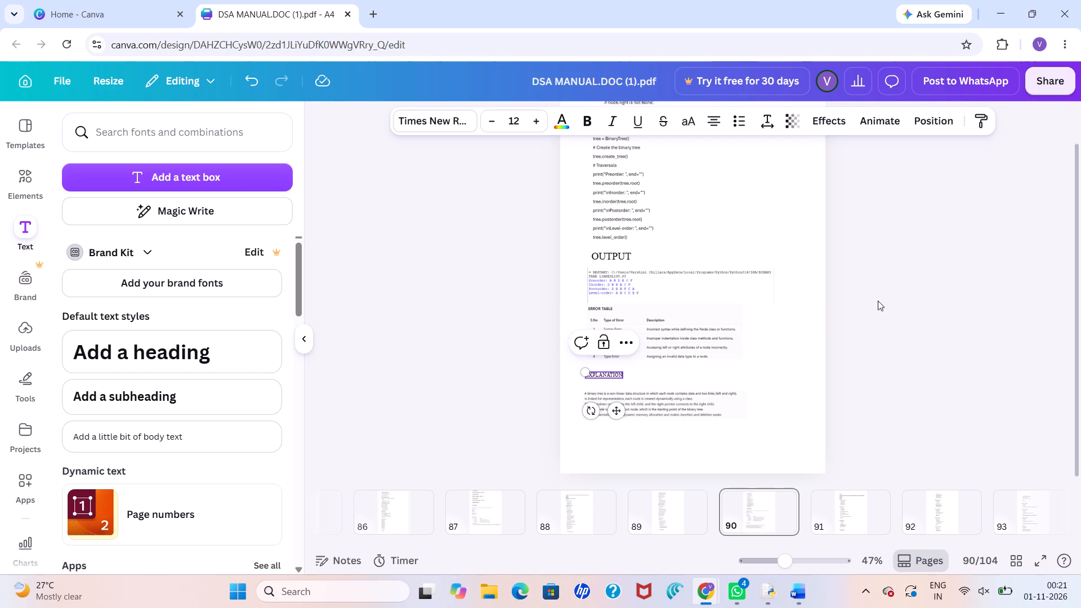
click(924, 297)
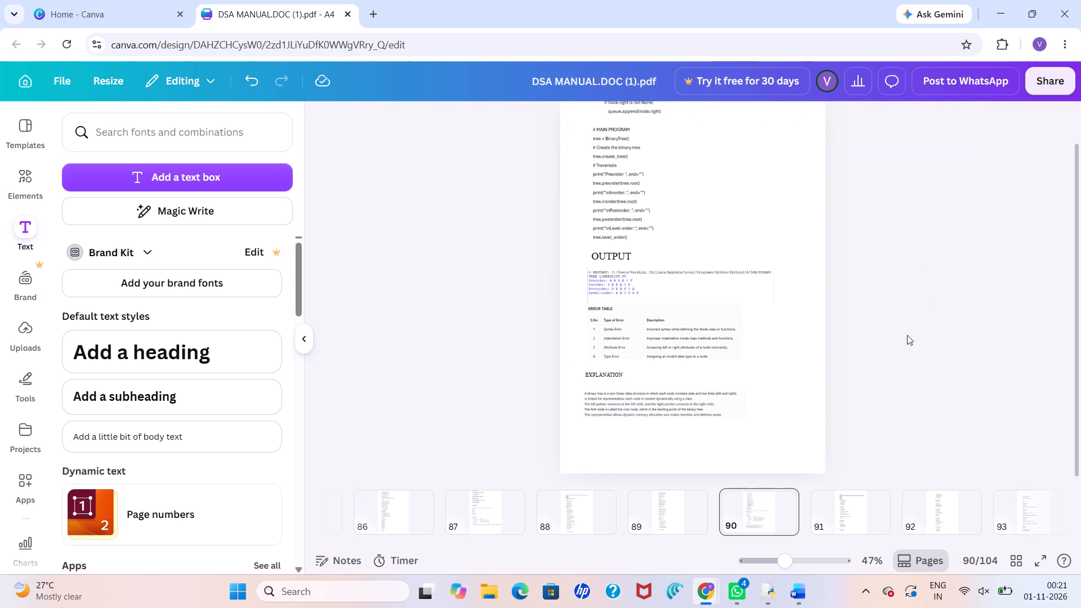
Look through pages 91 to 100 of the manual, examining the binary search tree program, its output and where the following lab starts.
click(856, 524)
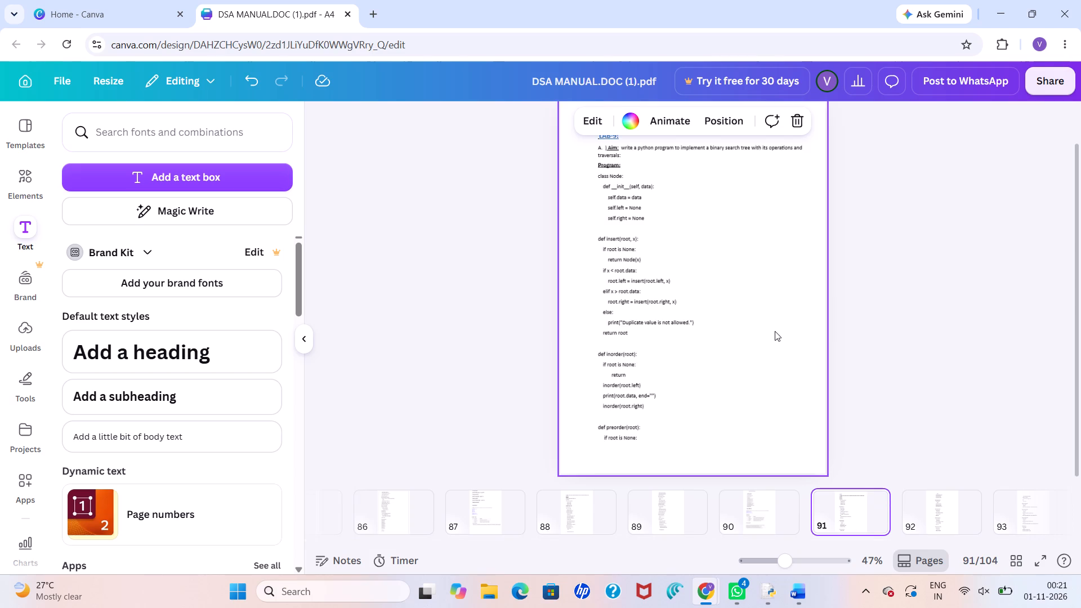
scroll(775, 331, up, 1)
click(927, 504)
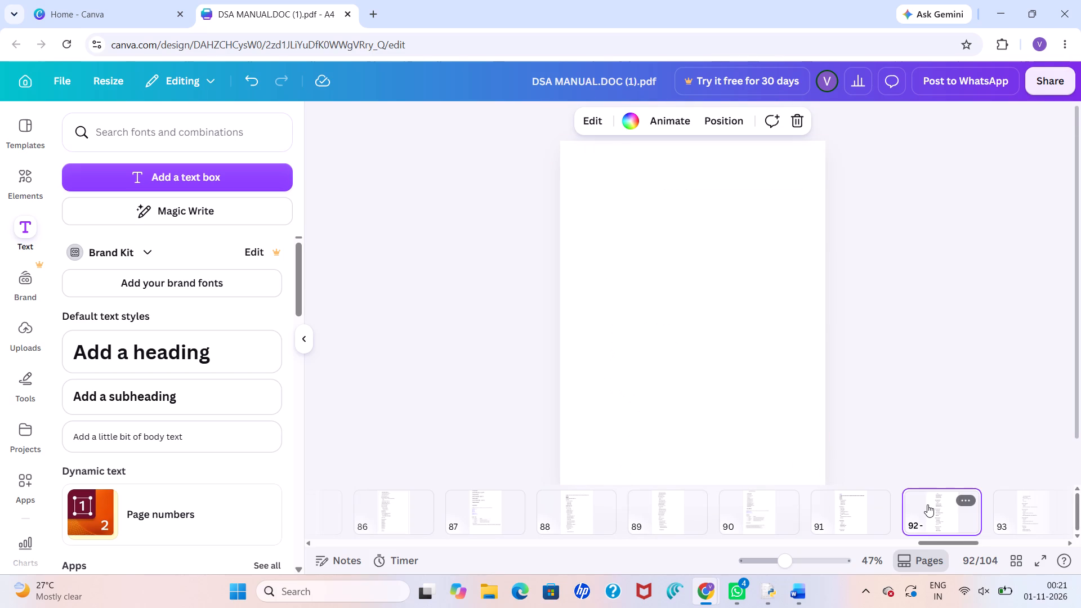
scroll(927, 504, left, 2)
click(927, 504)
scroll(927, 504, left, 1)
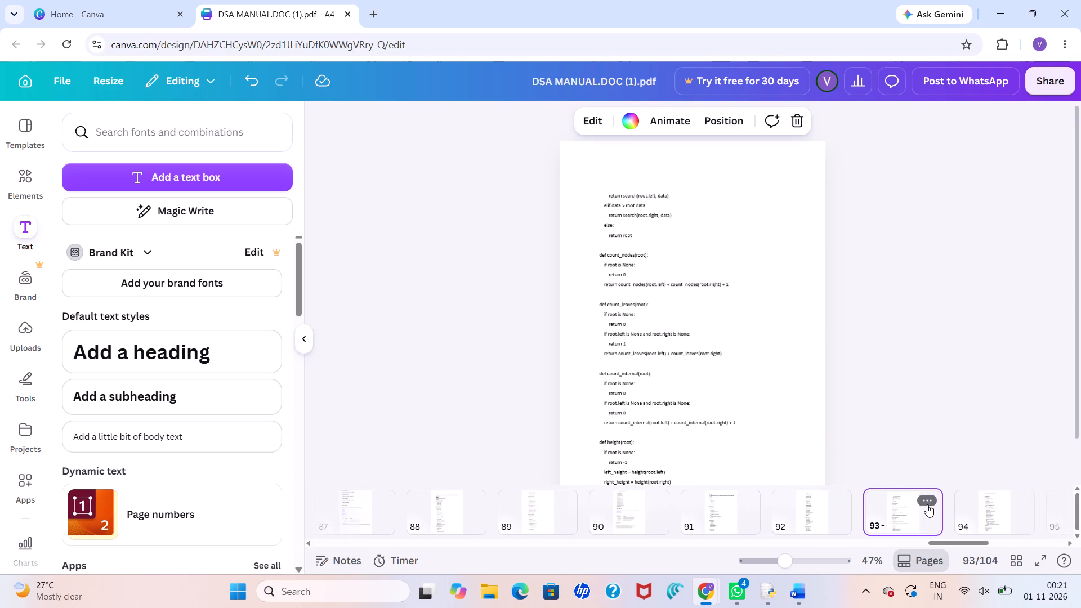
scroll(927, 504, left, 1)
scroll(838, 367, down, 1)
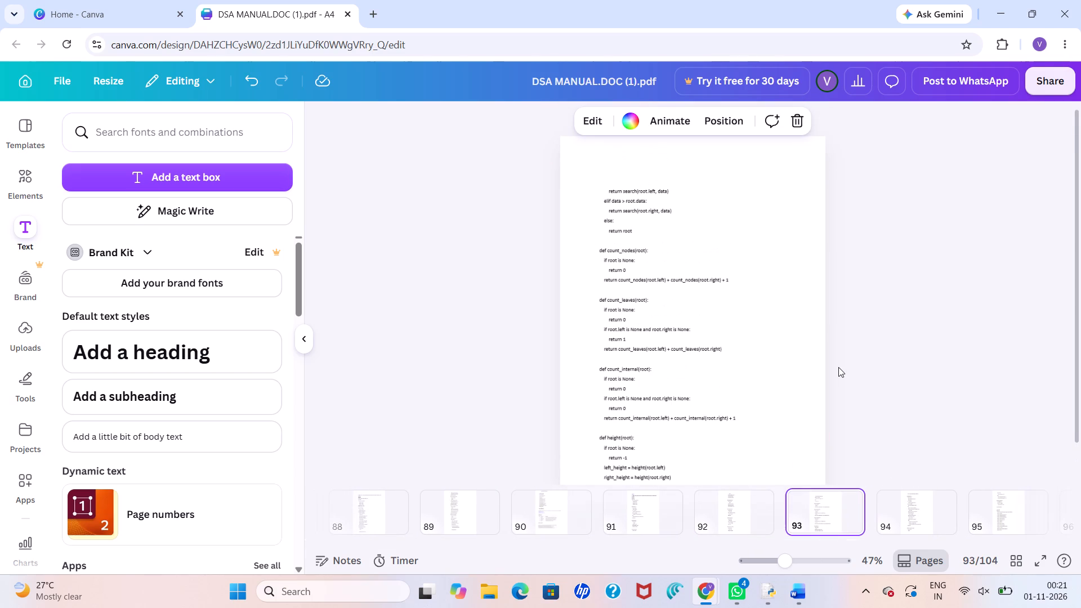
scroll(838, 367, down, 1)
click(920, 511)
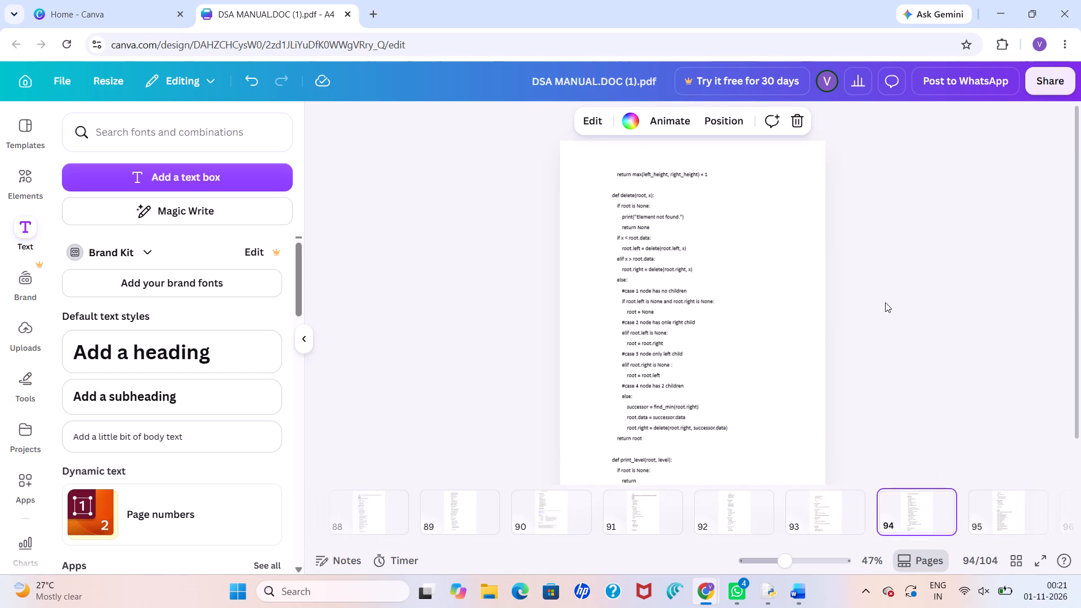
scroll(718, 311, down, 1)
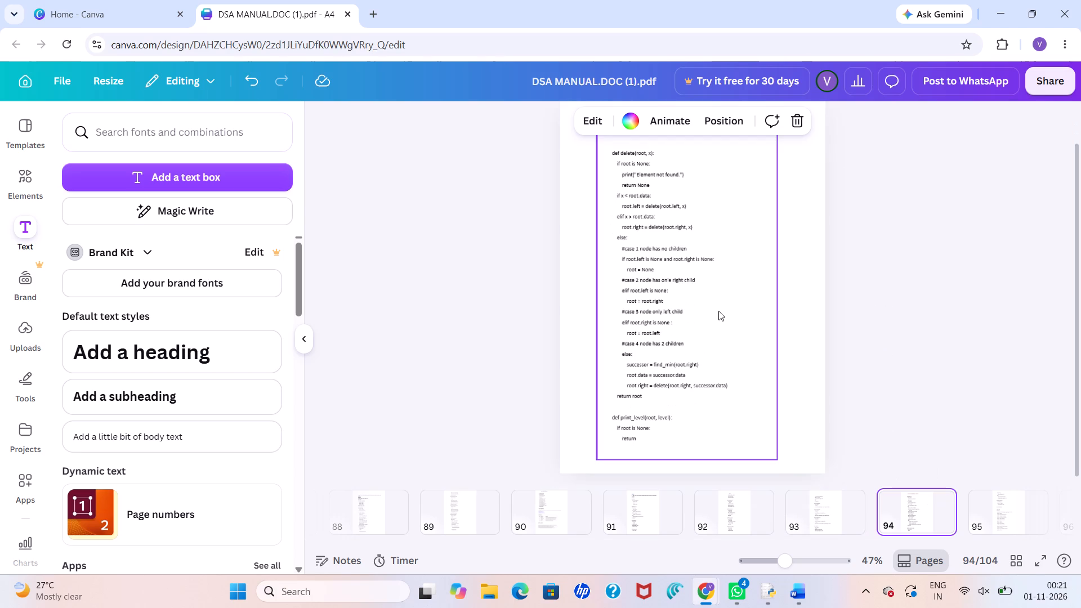
scroll(718, 311, down, 1)
scroll(916, 527, left, 1)
click(916, 527)
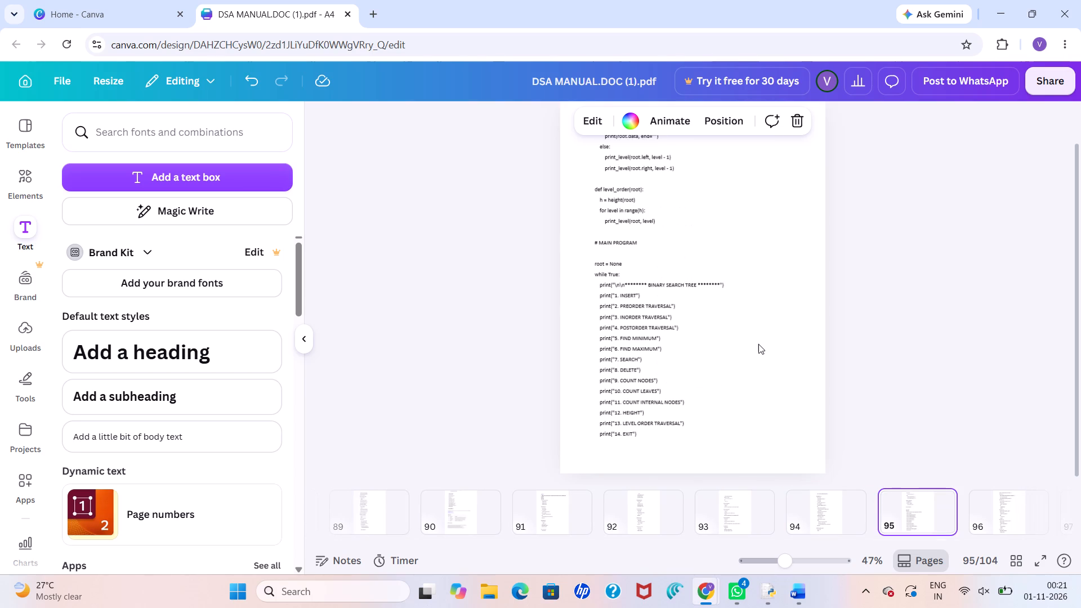
scroll(758, 344, up, 1)
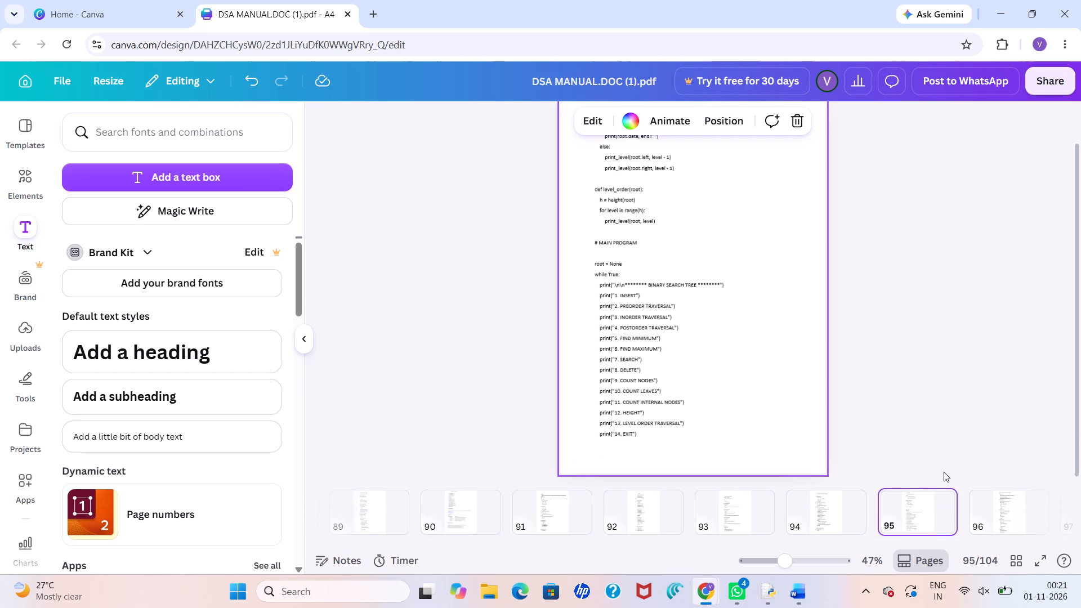
click(1006, 506)
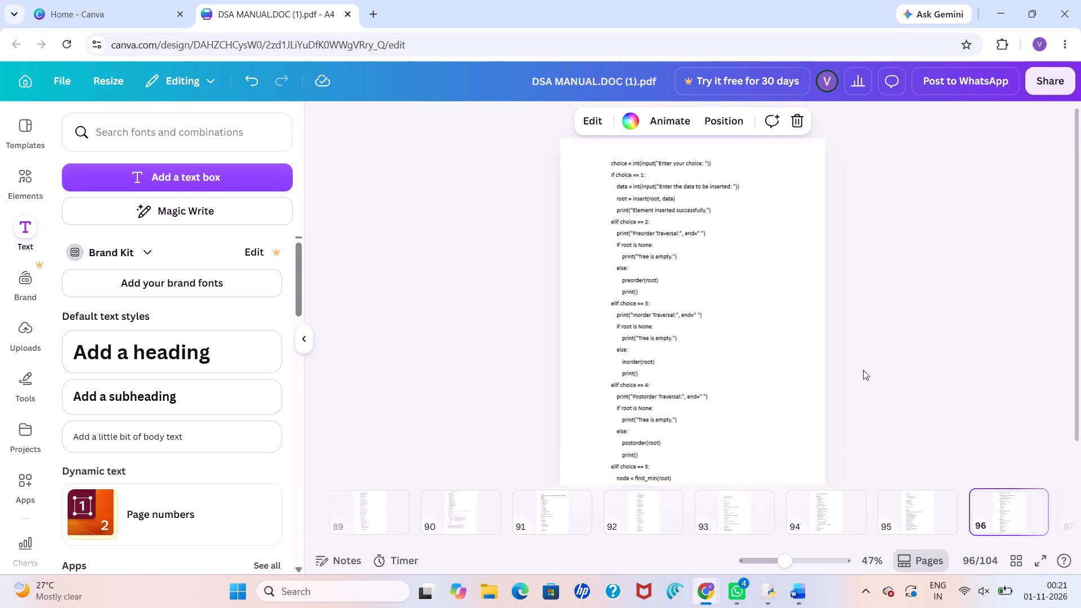
scroll(976, 529, left, 1)
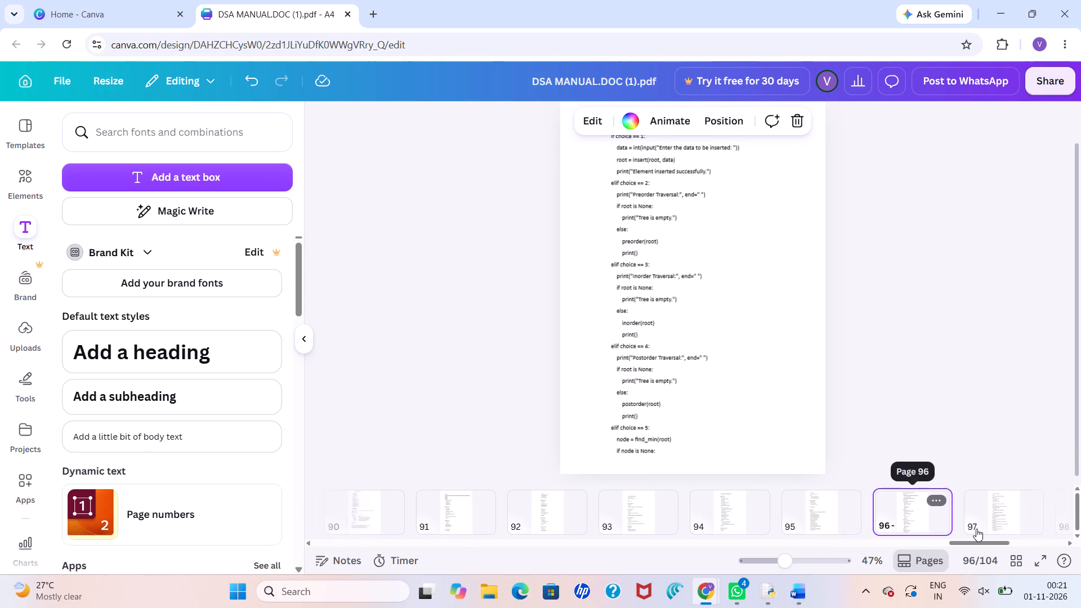
scroll(976, 529, left, 1)
click(991, 515)
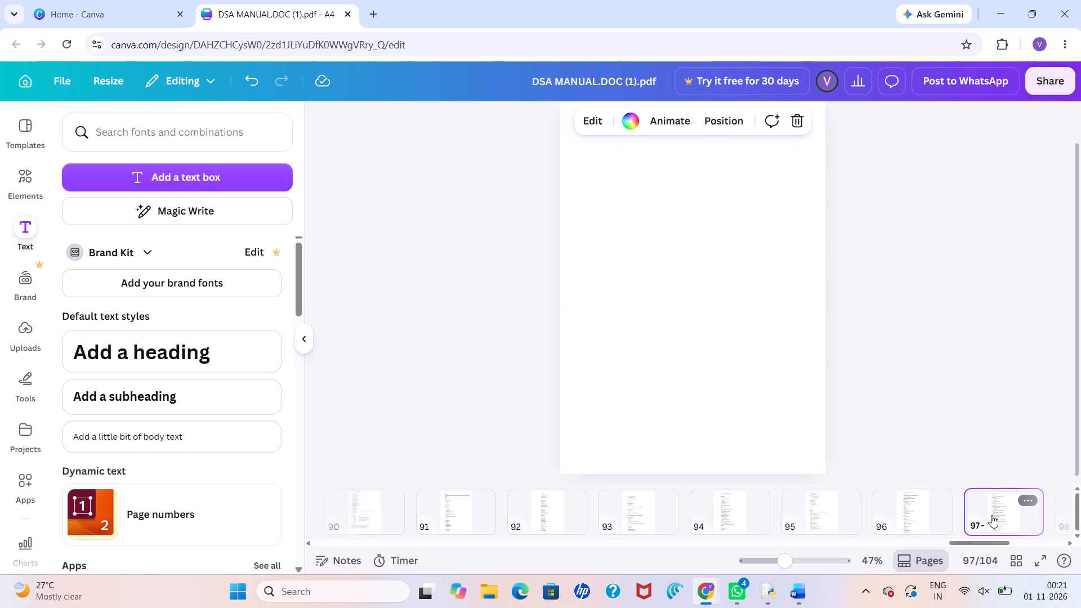
scroll(991, 515, left, 2)
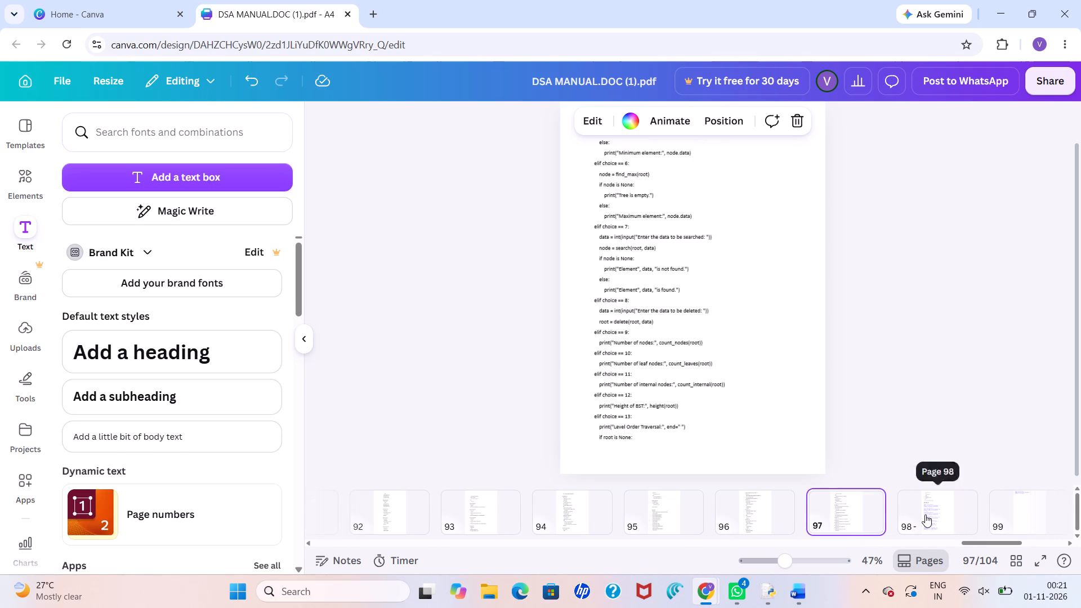
click(925, 515)
scroll(925, 515, left, 2)
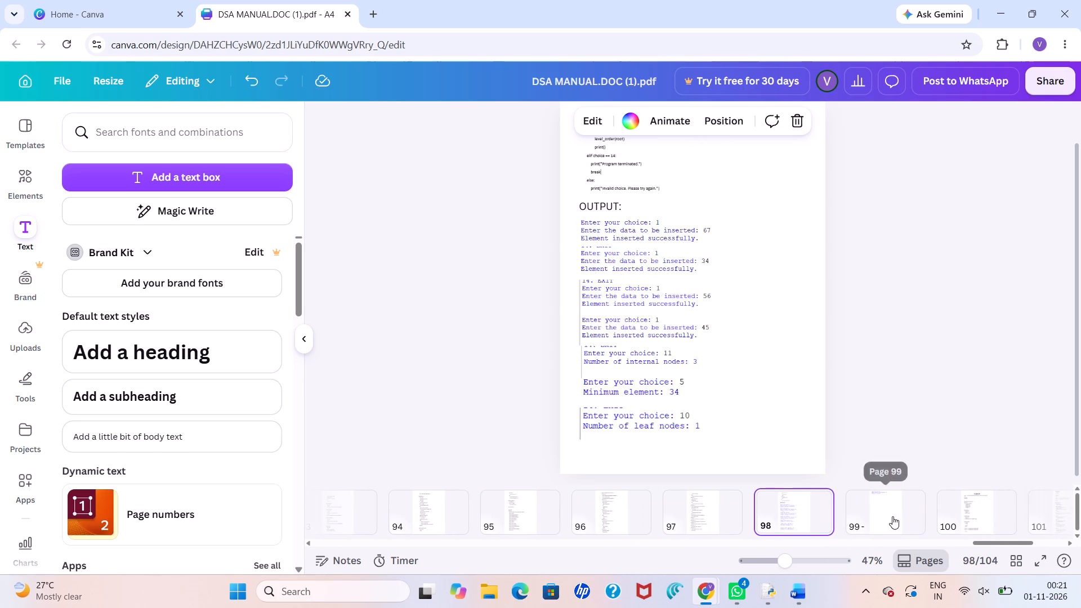
click(892, 516)
click(973, 516)
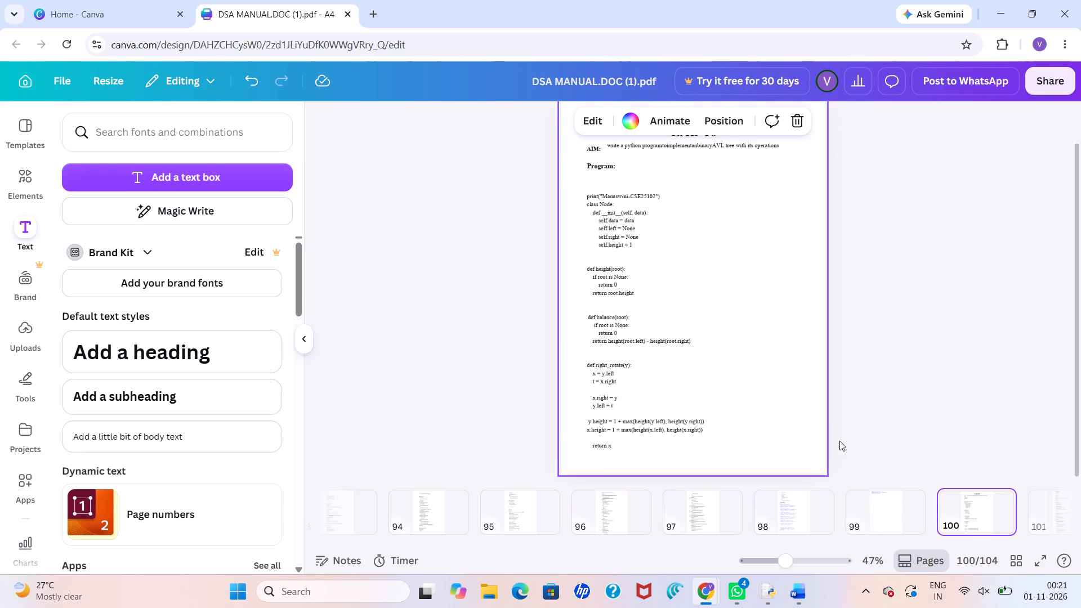
Go back through the binary search tree program from page 99 to page 91 and check the LAB-9 aim.
click(877, 504)
click(759, 512)
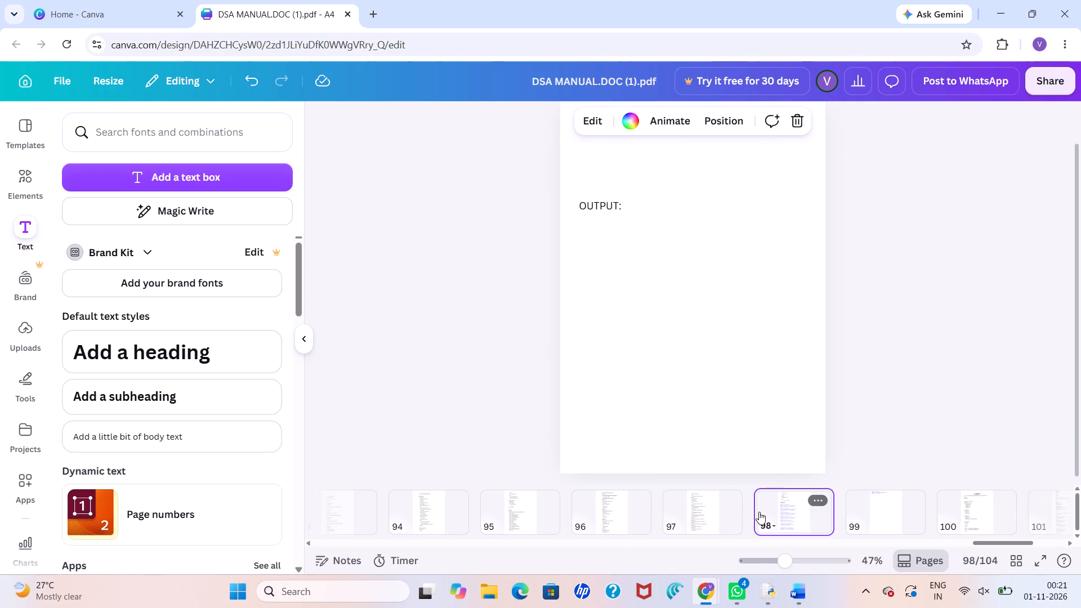
click(695, 515)
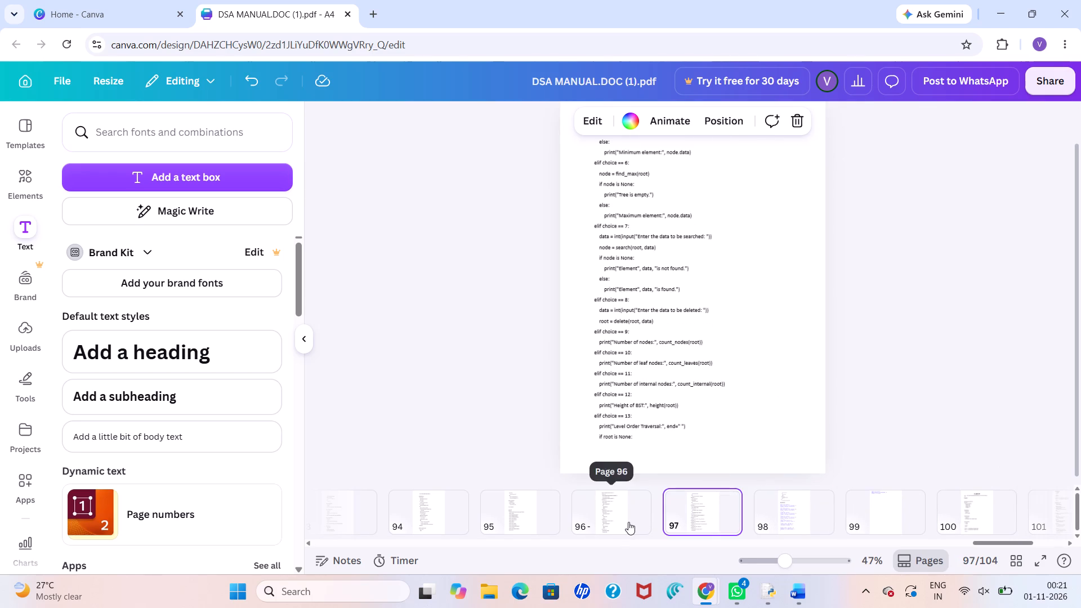
click(628, 522)
click(575, 534)
click(522, 515)
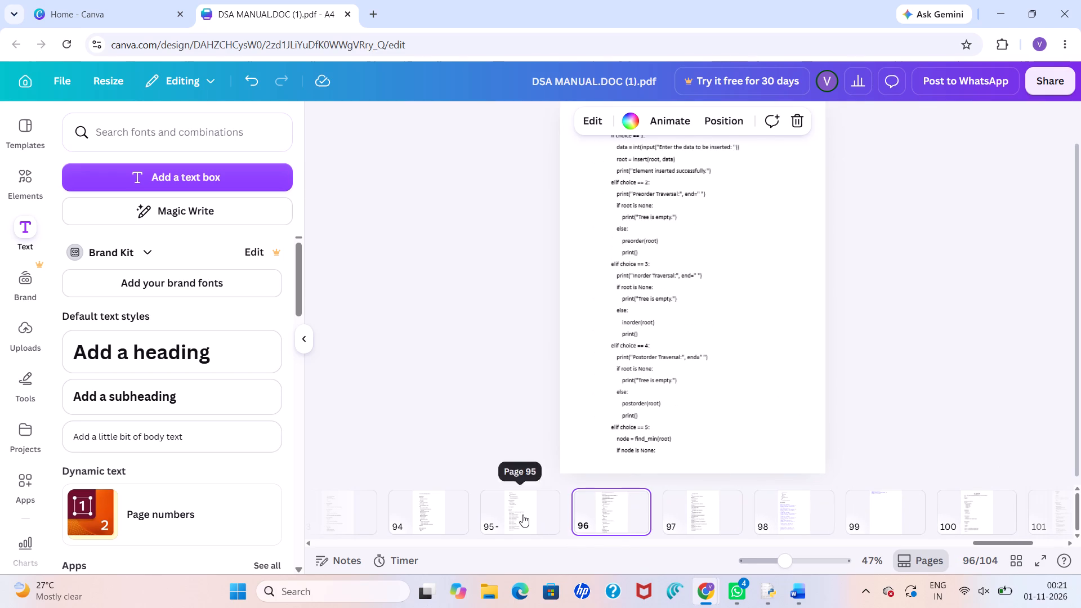
scroll(623, 399, up, 1)
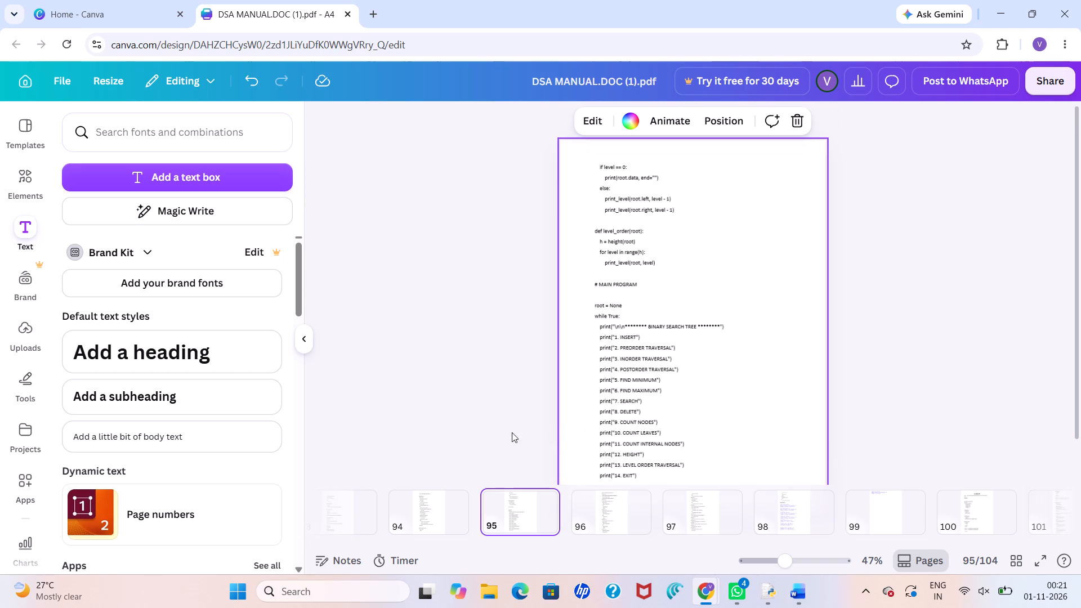
click(430, 511)
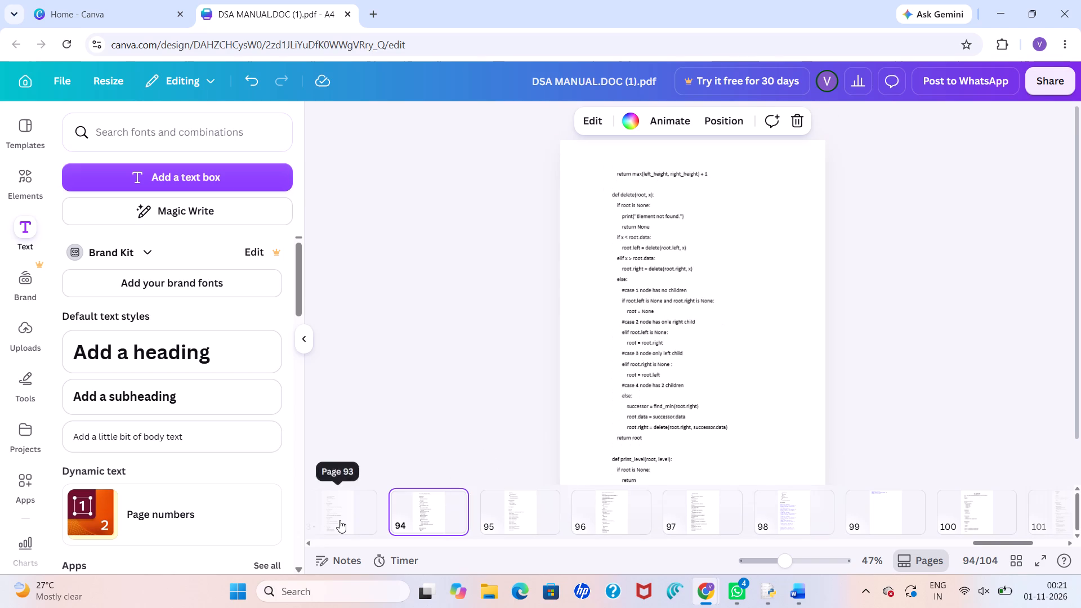
click(340, 520)
click(340, 520)
scroll(340, 520, right, 2)
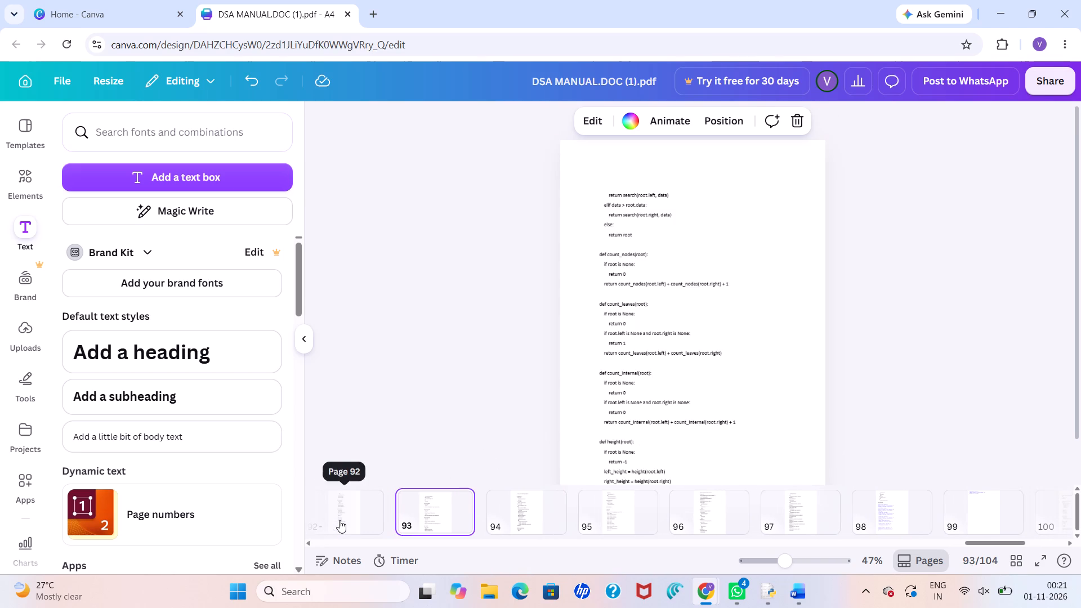
click(340, 520)
scroll(340, 520, right, 3)
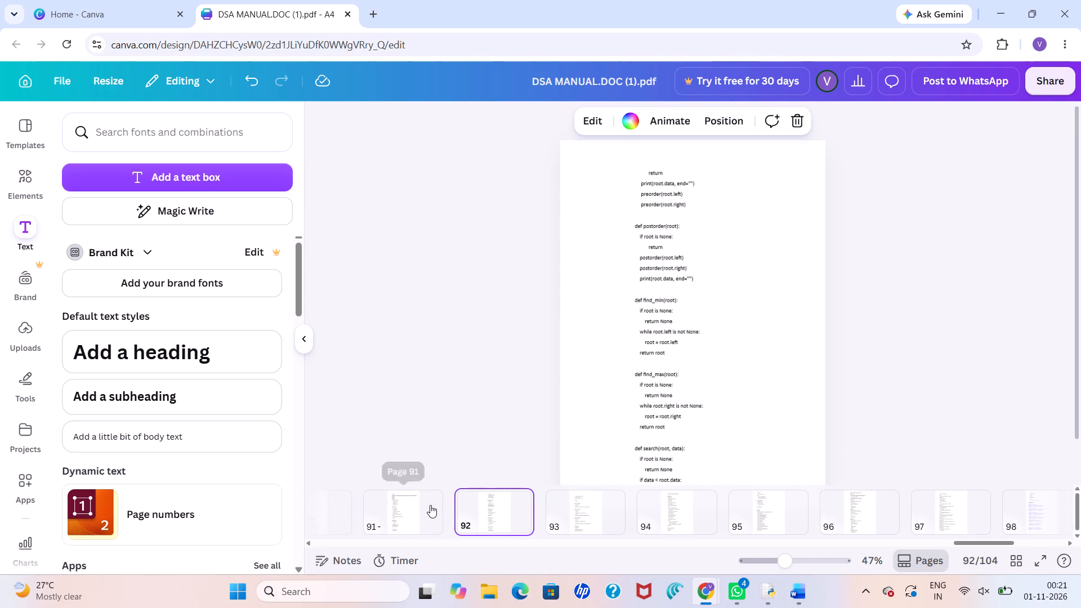
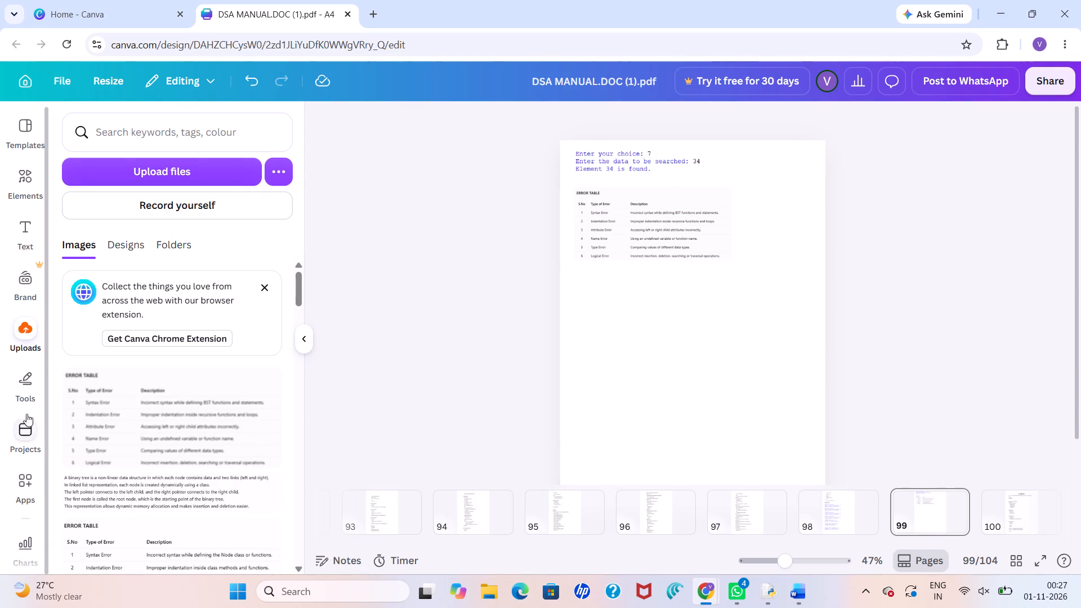
scroll(20, 431, down, 2)
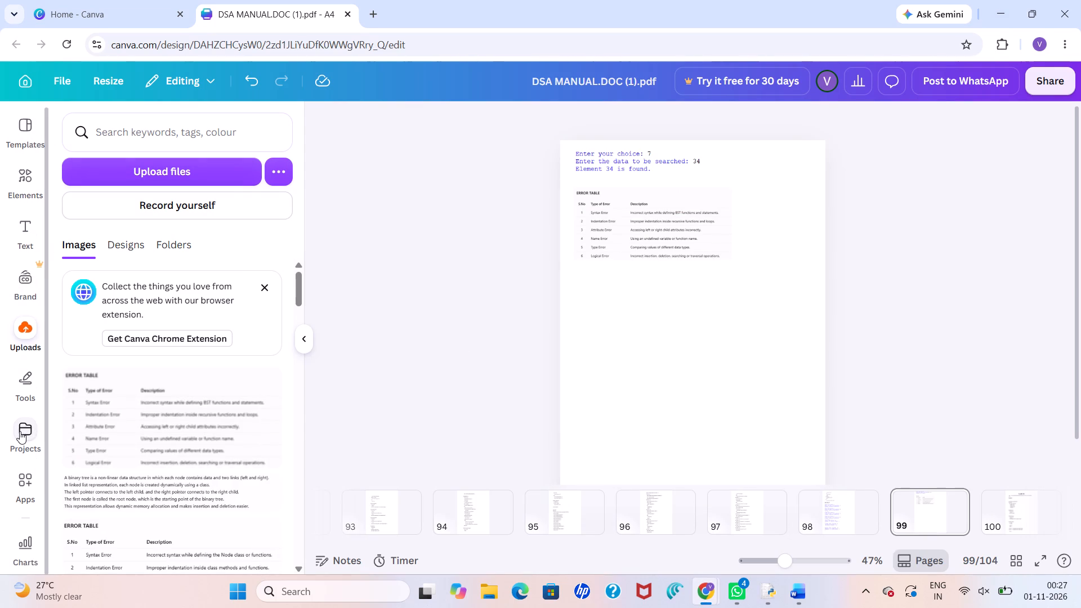
click(8, 340)
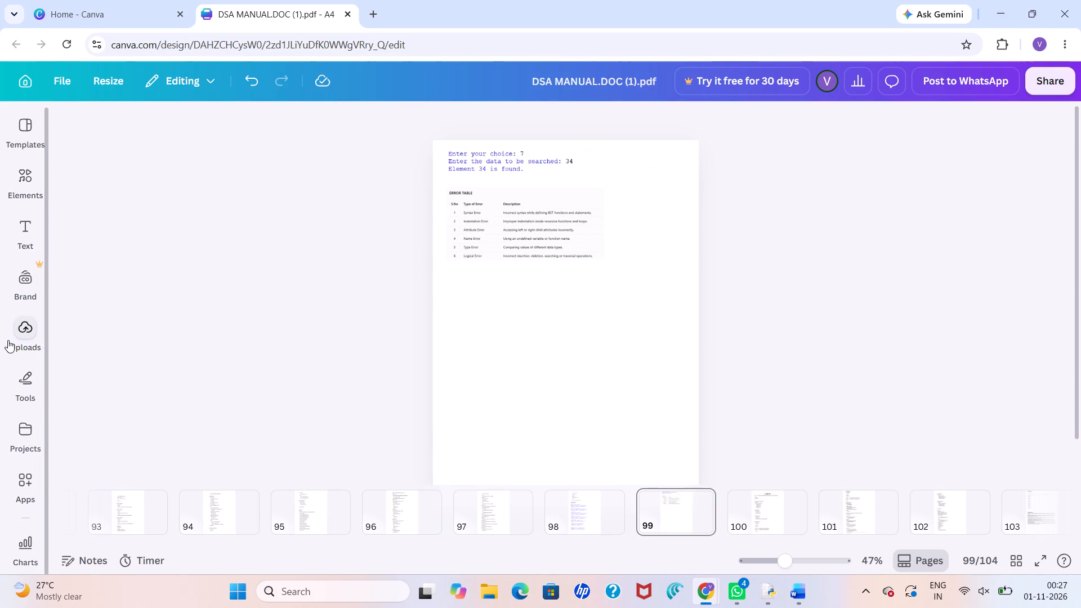
click(36, 322)
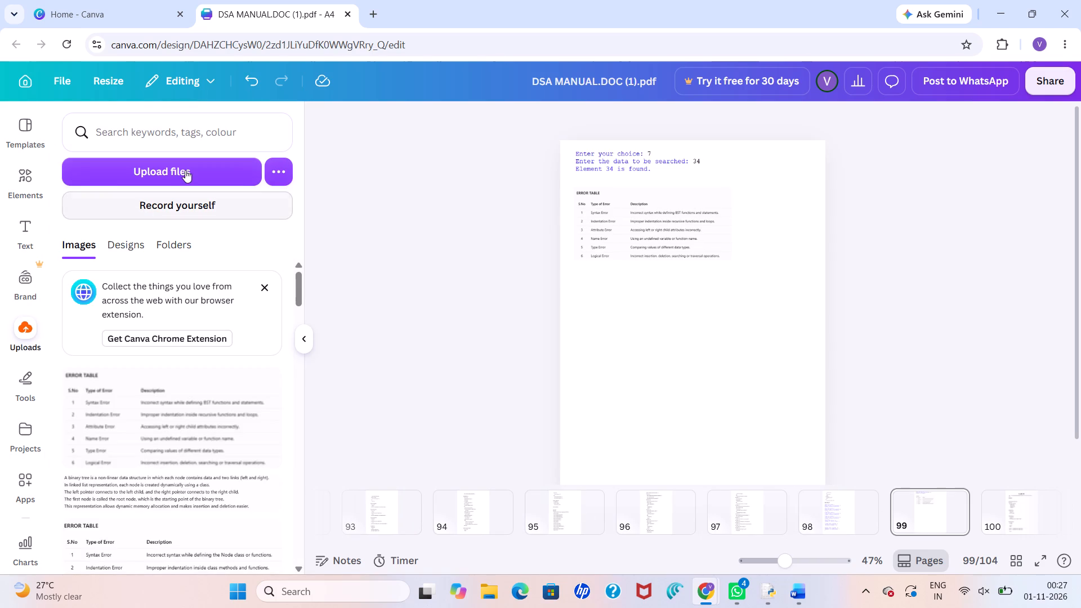
click(189, 165)
scroll(189, 165, down, 20)
scroll(189, 165, down, 2)
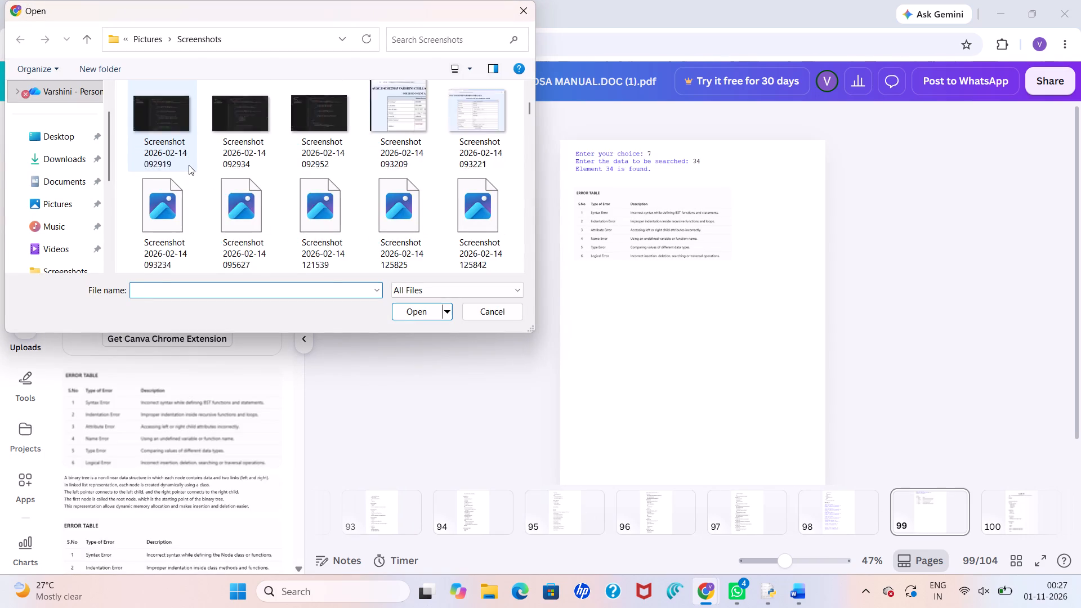
scroll(189, 165, down, 20)
scroll(189, 165, down, 20)
scroll(189, 165, down, 20)
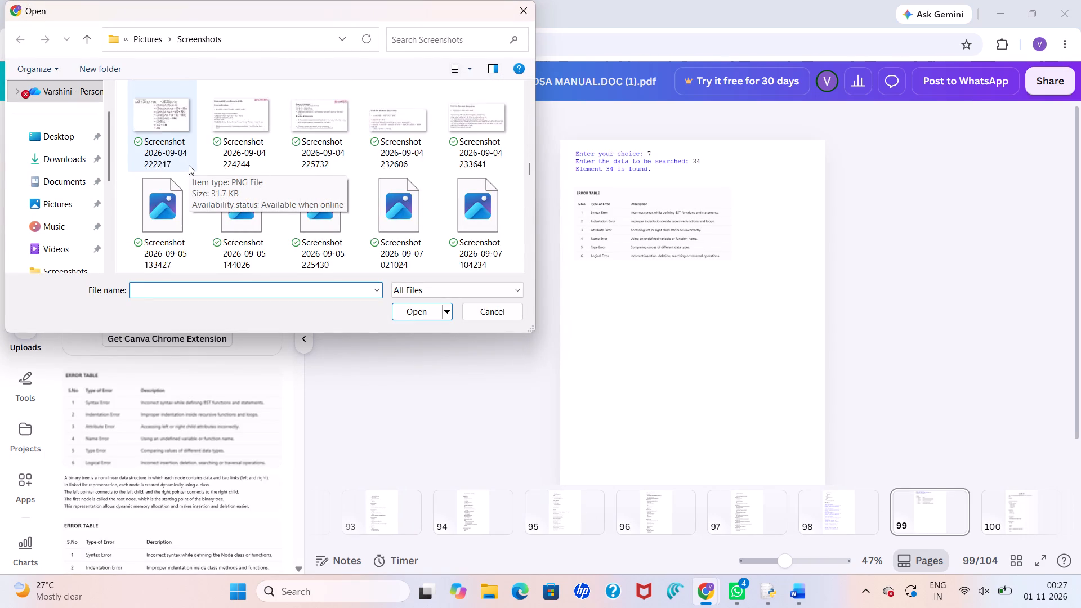
scroll(189, 165, down, 20)
scroll(189, 165, down, 20)
scroll(189, 165, down, 20)
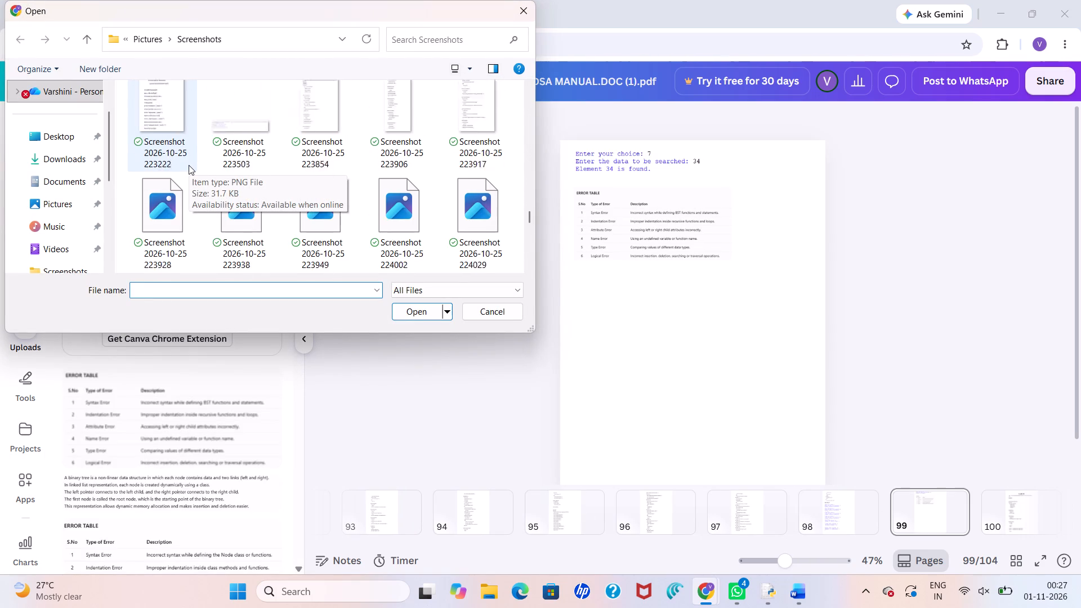
scroll(189, 165, down, 20)
scroll(189, 165, down, 20)
scroll(189, 165, down, 16)
scroll(189, 165, down, 11)
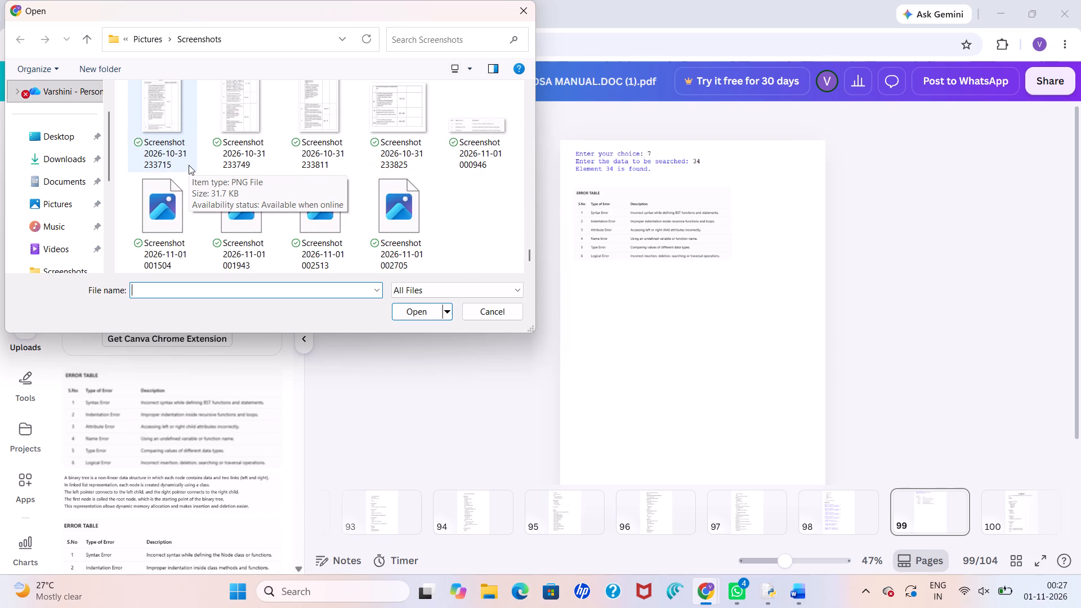
double_click(406, 203)
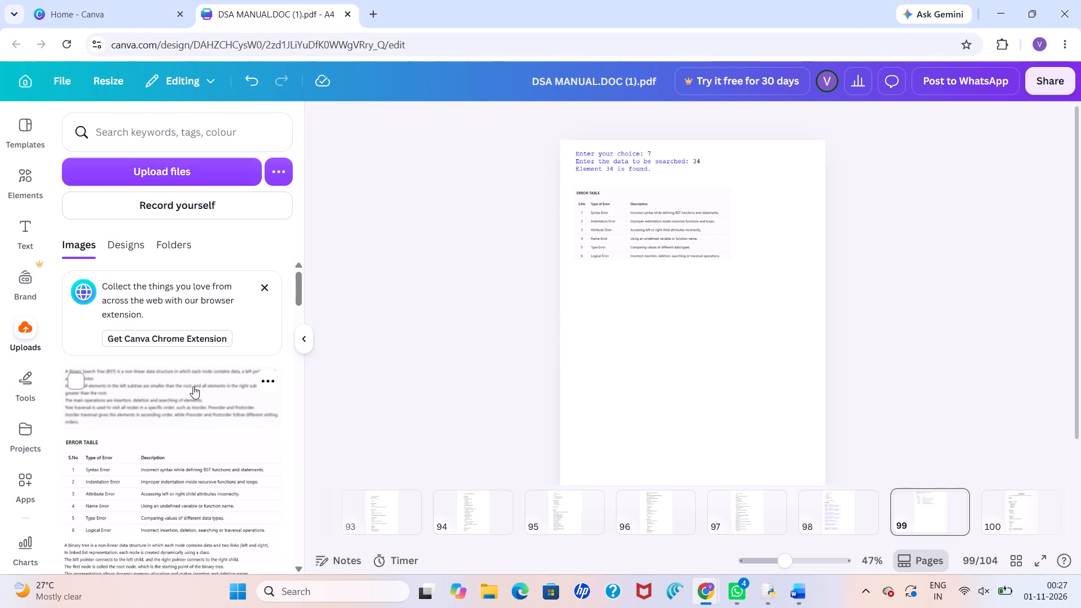
Insert the uploaded explanation image on page 99 below the error table, leaving a gap for a heading and matching the table's left edge.
click(193, 386)
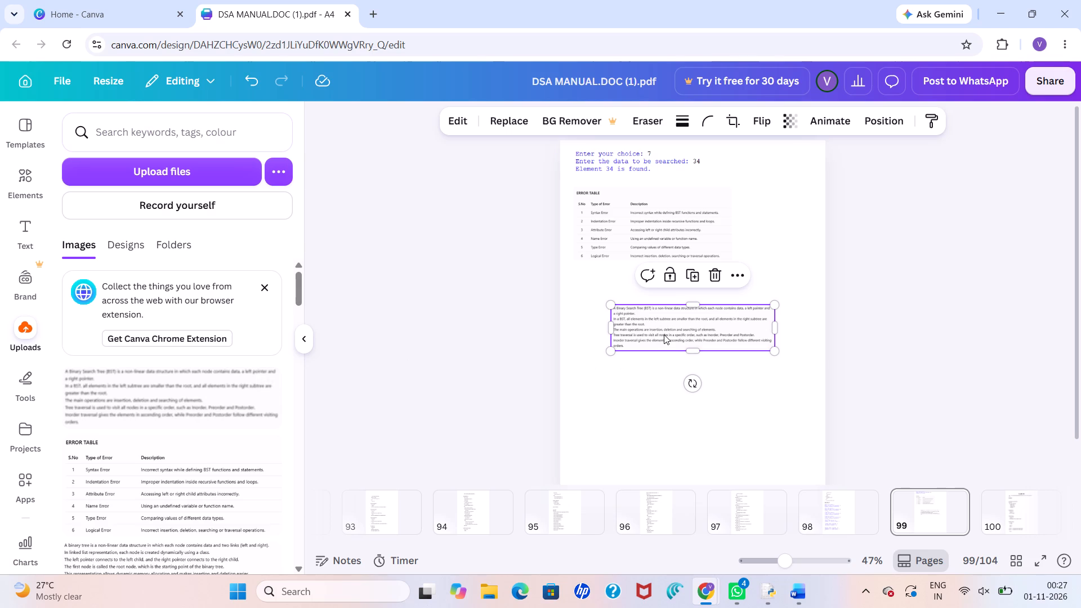
drag(664, 334, 631, 329)
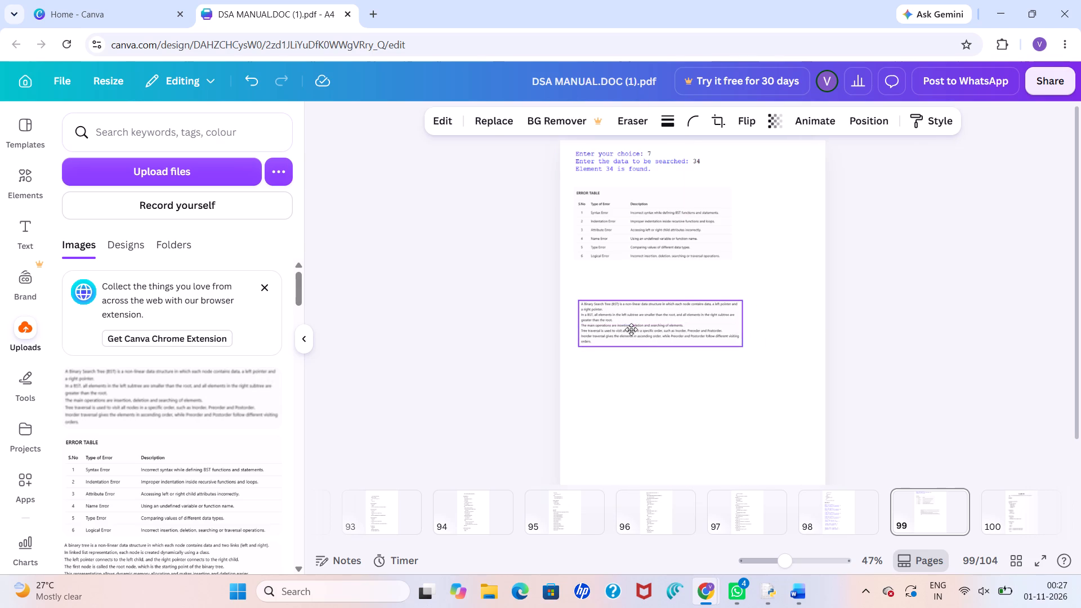
drag(631, 329, 631, 332)
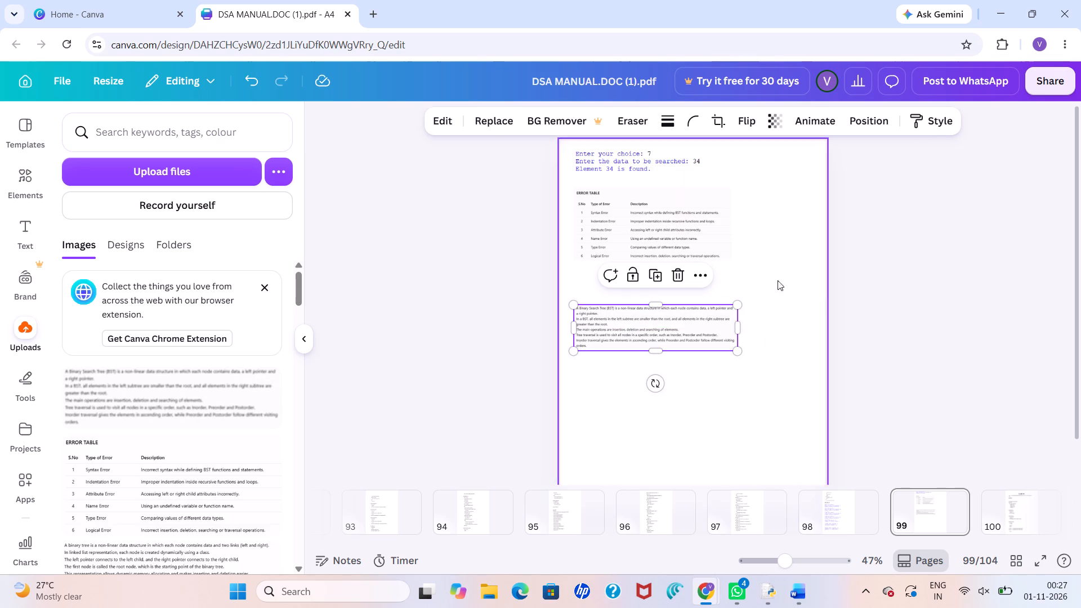
click(879, 273)
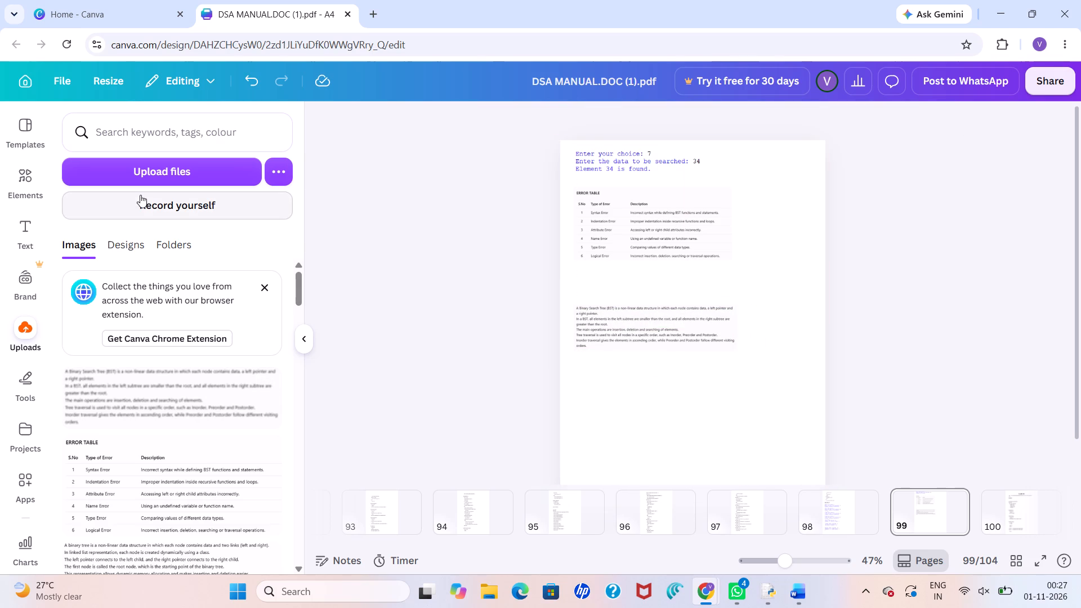
Add a text box reading EXPLANATION on page 99 and place it as a heading between the error table and the explanation image.
click(32, 228)
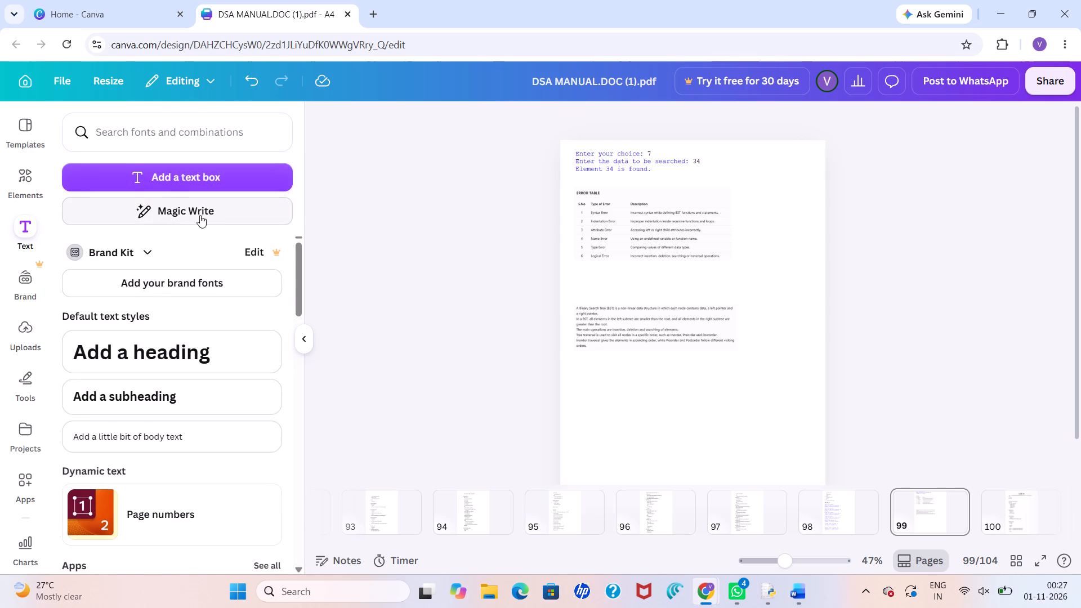
click(177, 178)
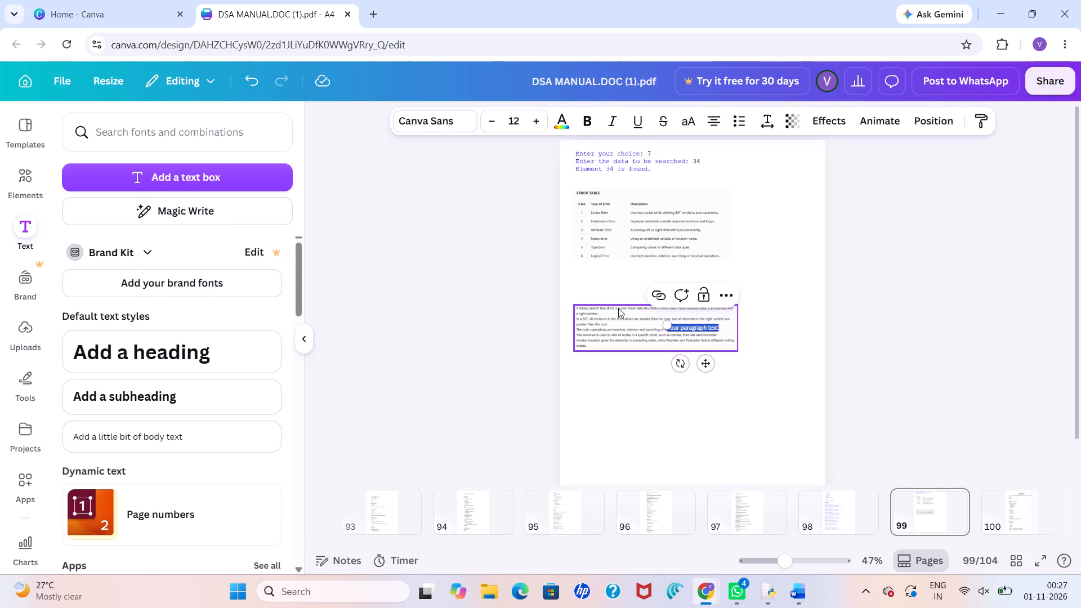
key(BackSpace)
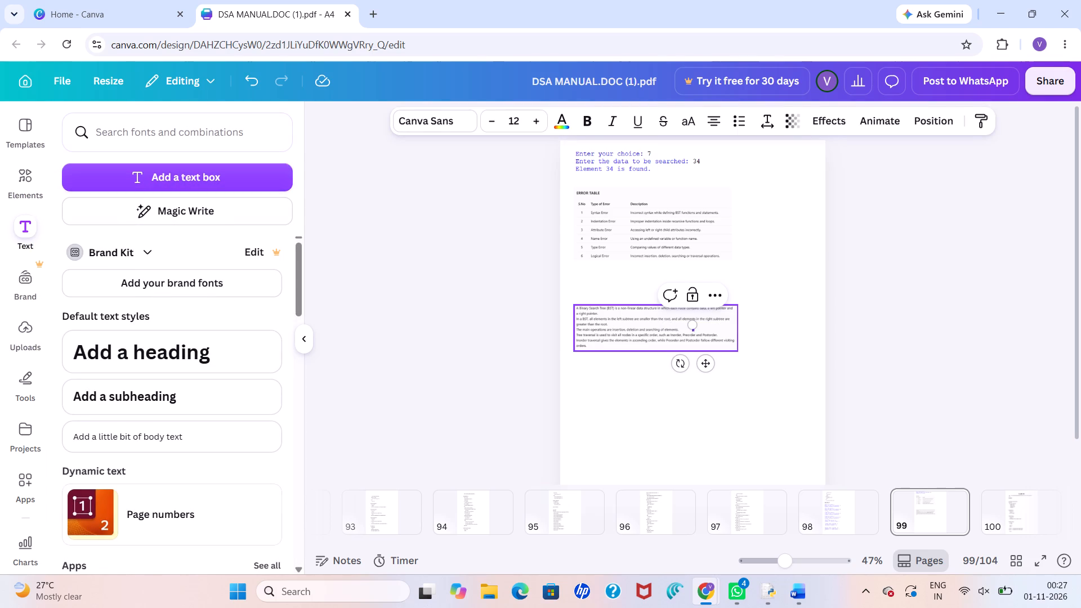
text(EXPLANATION)
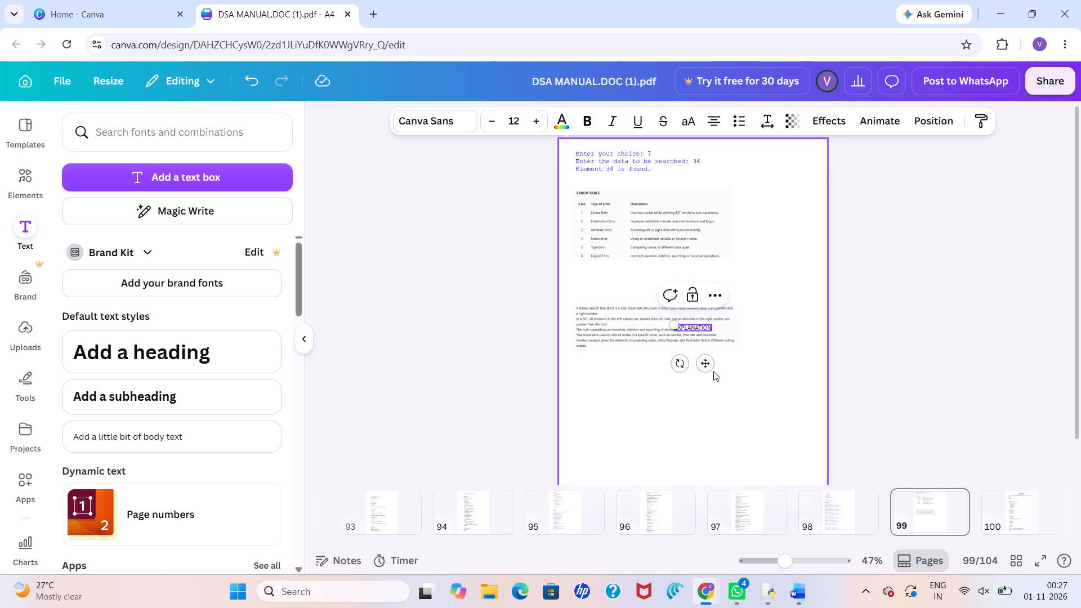
drag(707, 365, 618, 337)
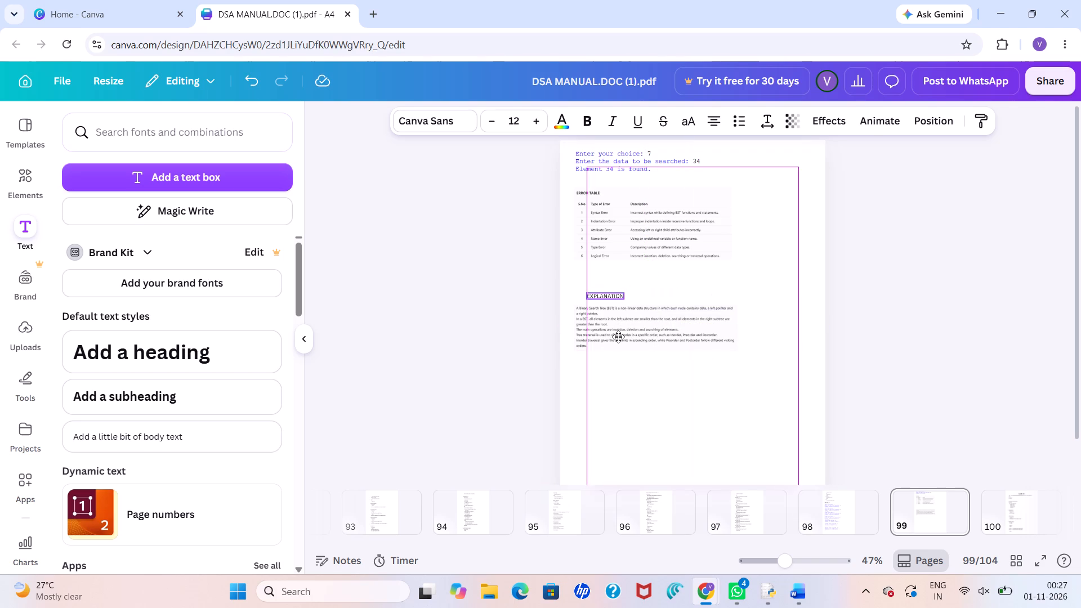
drag(618, 337, 607, 327)
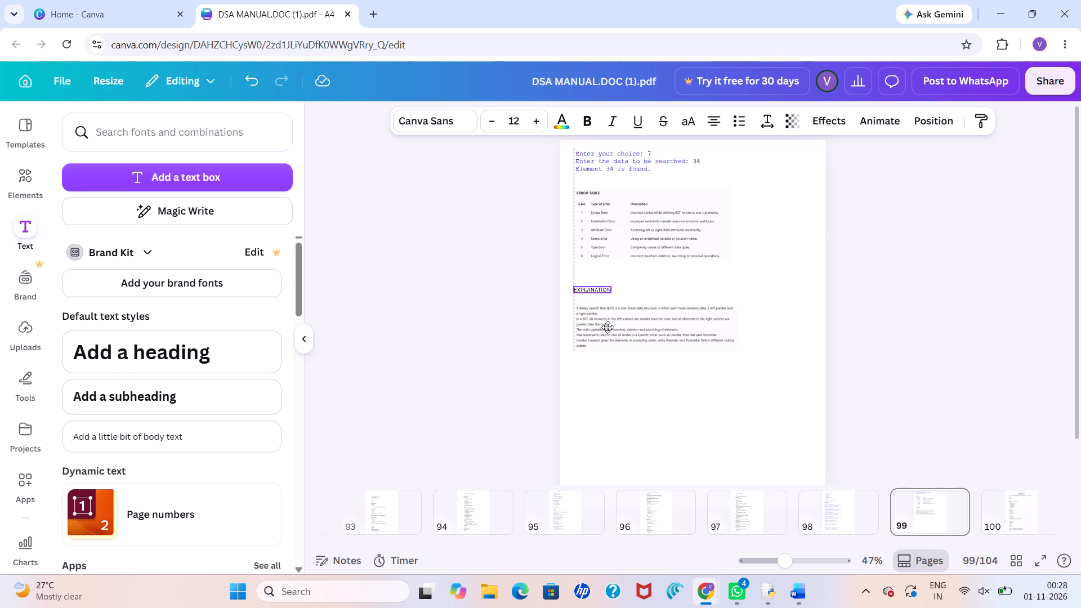
drag(607, 327, 609, 329)
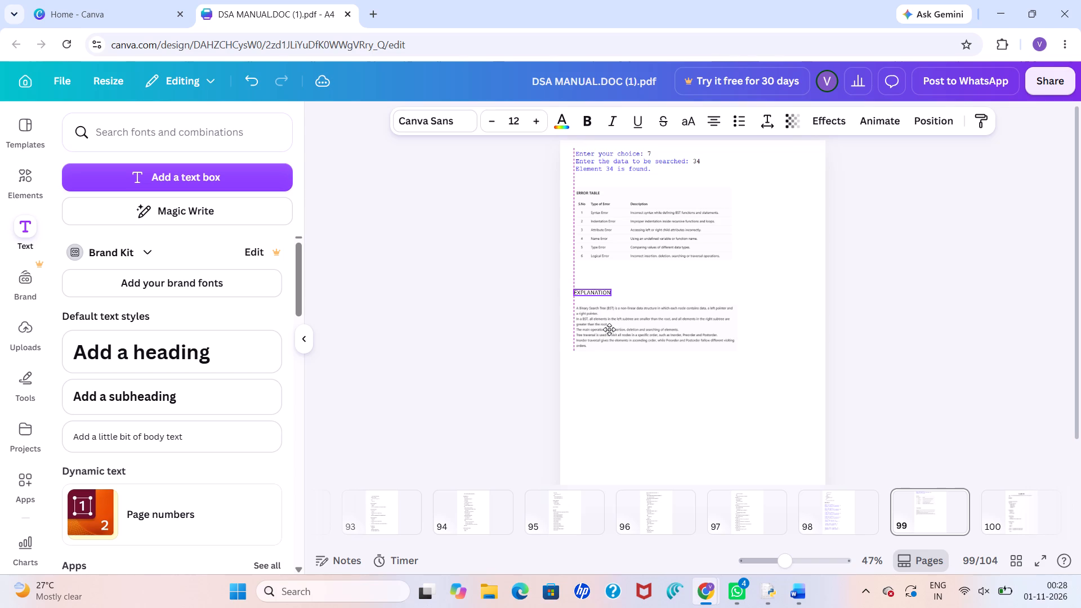
drag(609, 329, 611, 328)
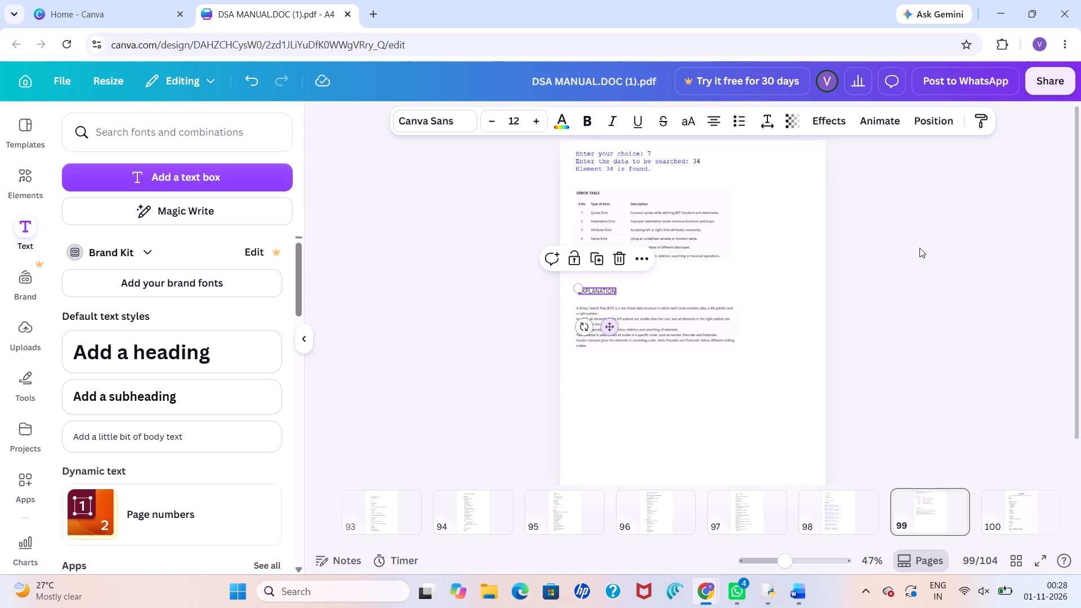
click(919, 248)
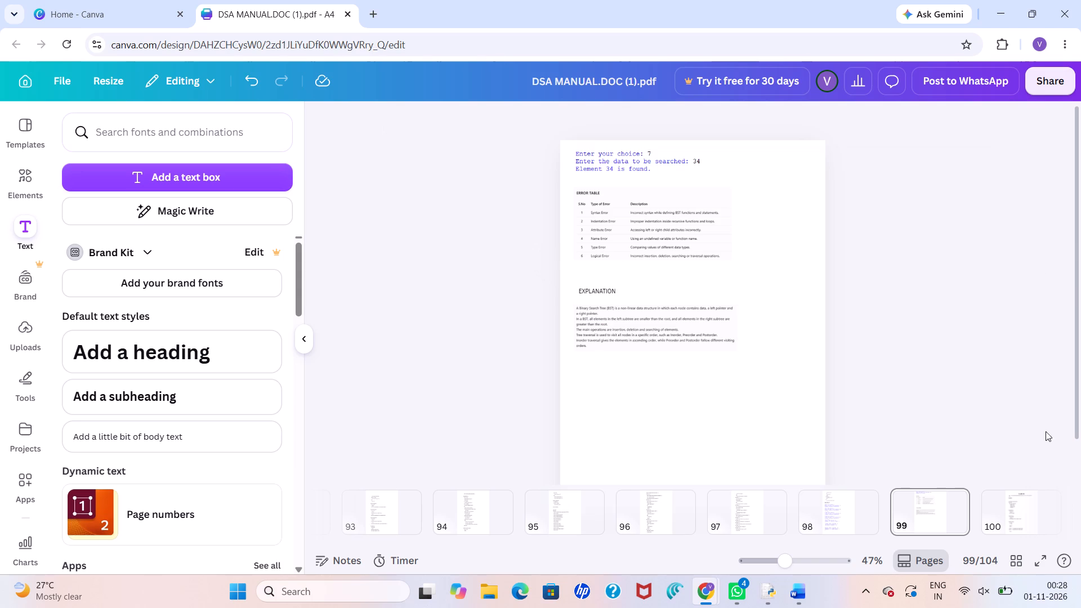
Review the LAB-10 AVL tree pages from page 100 through the error table on page 104.
click(1009, 518)
scroll(1009, 518, left, 5)
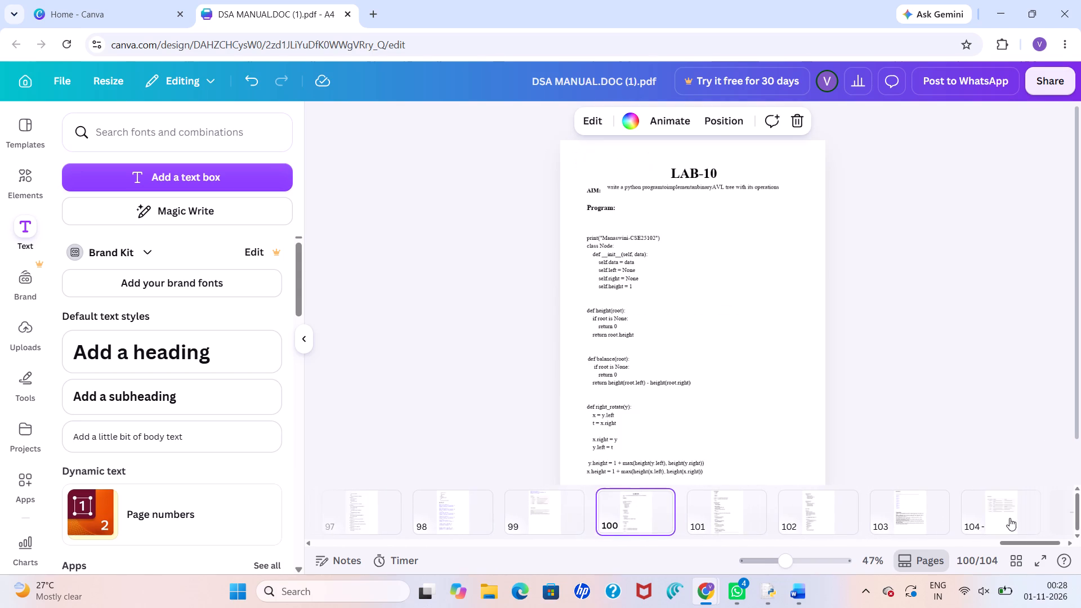
click(731, 516)
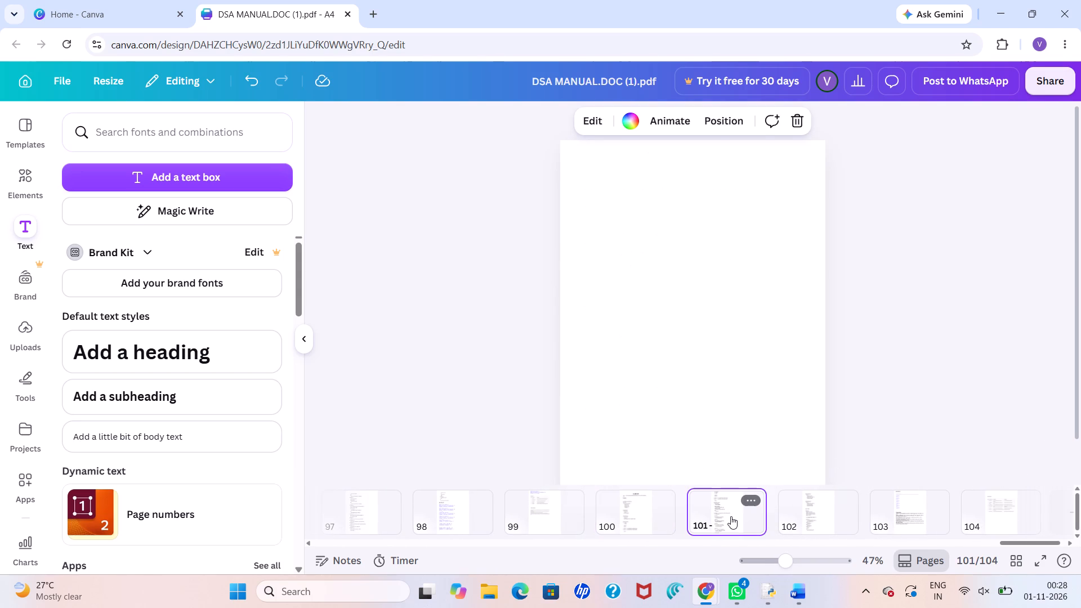
click(806, 517)
scroll(806, 517, left, 2)
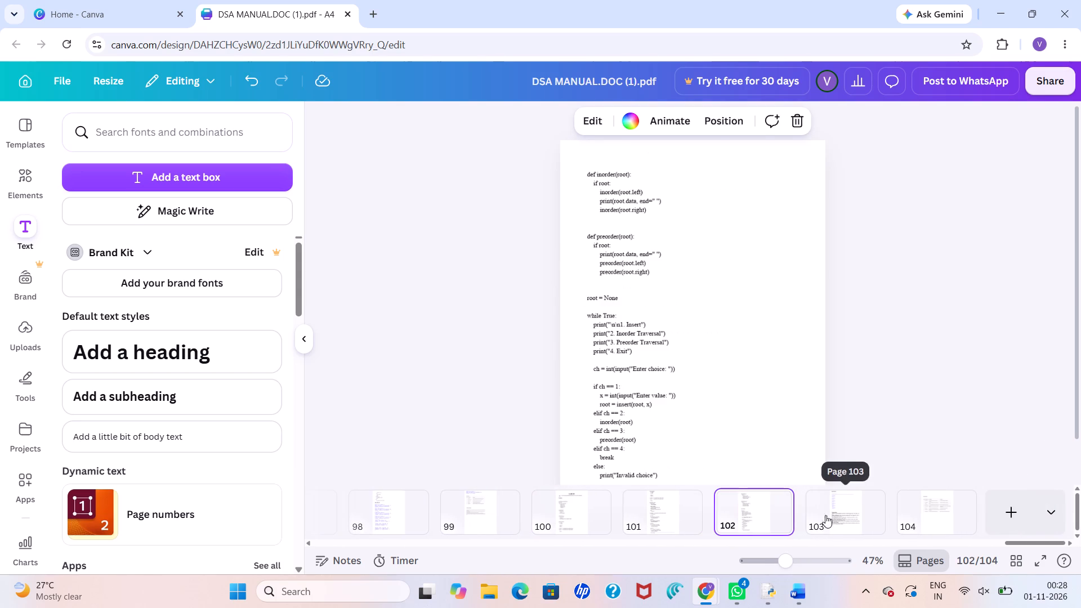
click(844, 512)
click(917, 506)
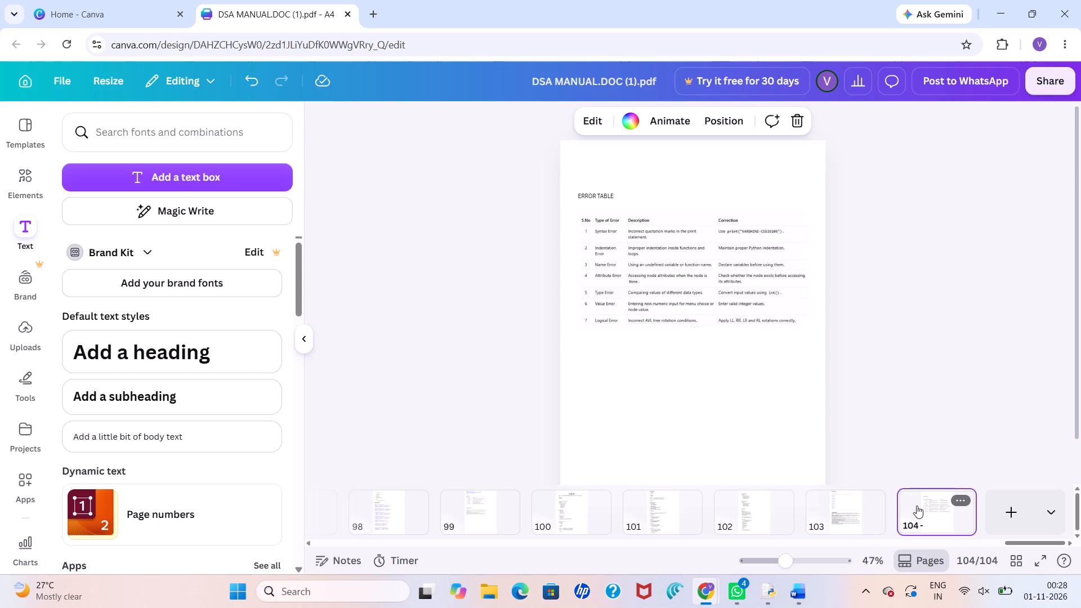
scroll(1002, 500, left, 1)
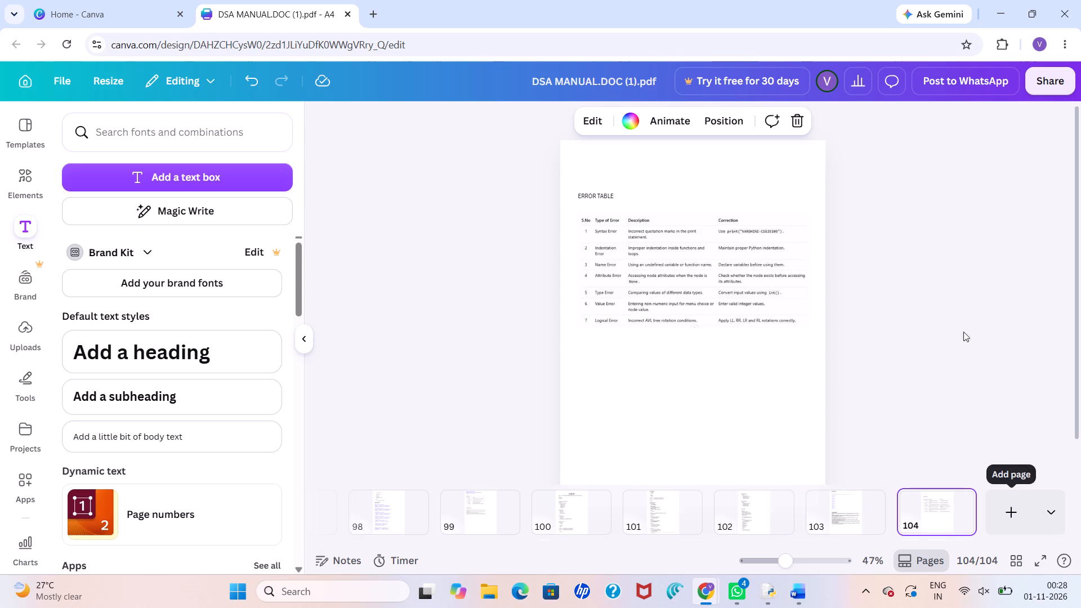
click(977, 303)
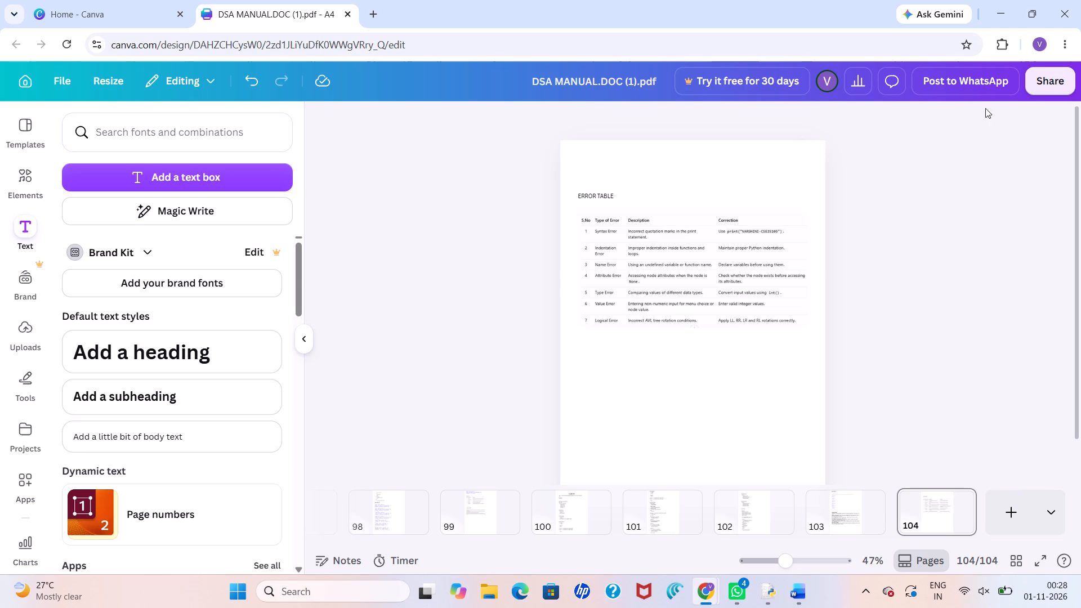
Download all pages of the manual as a PDF with the Digital preset.
click(1037, 78)
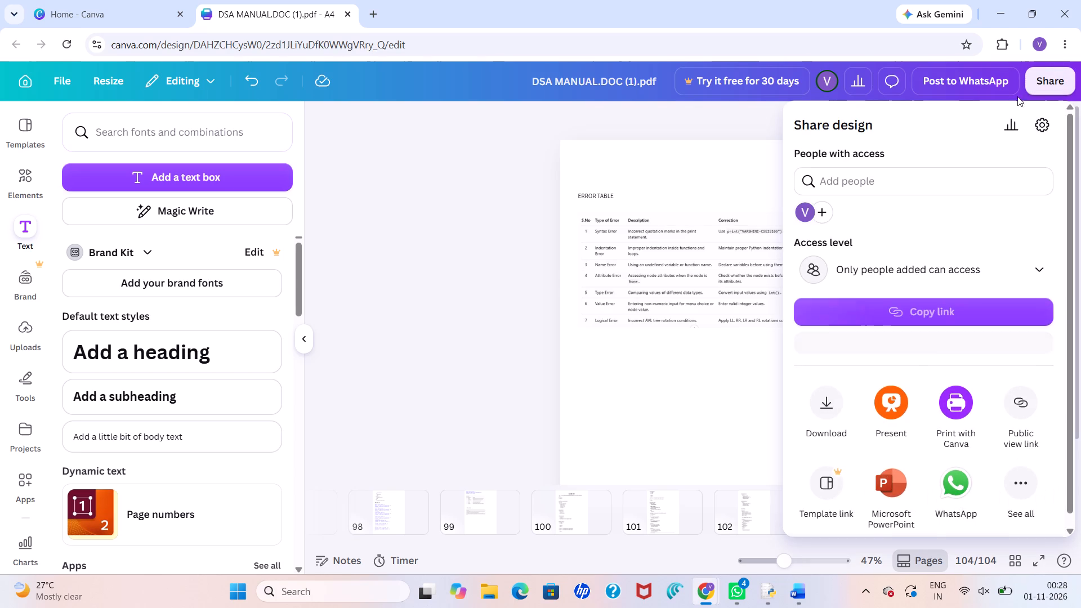
click(827, 408)
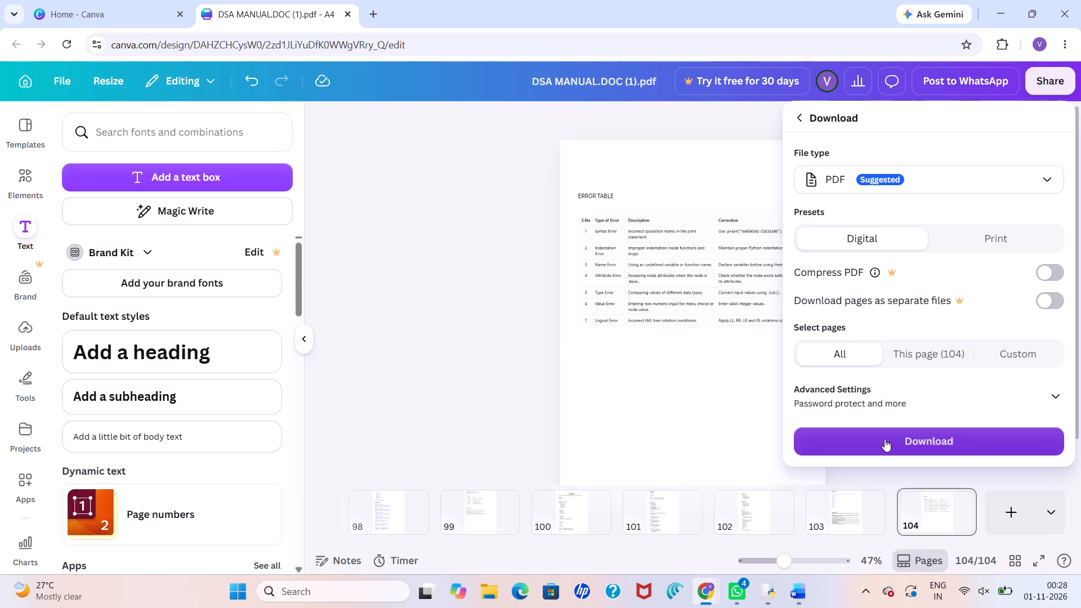
click(885, 439)
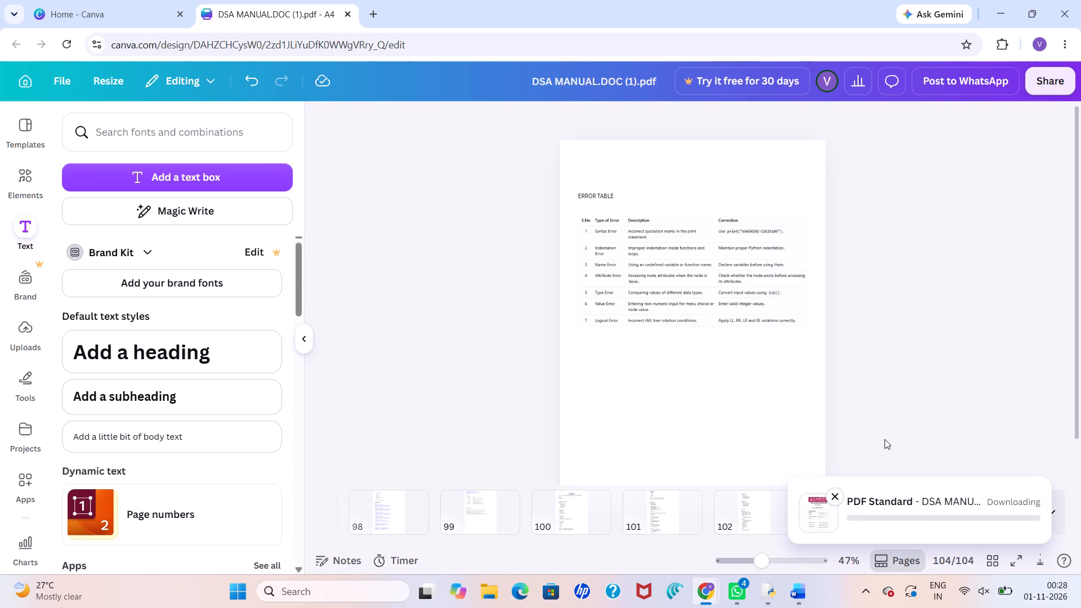
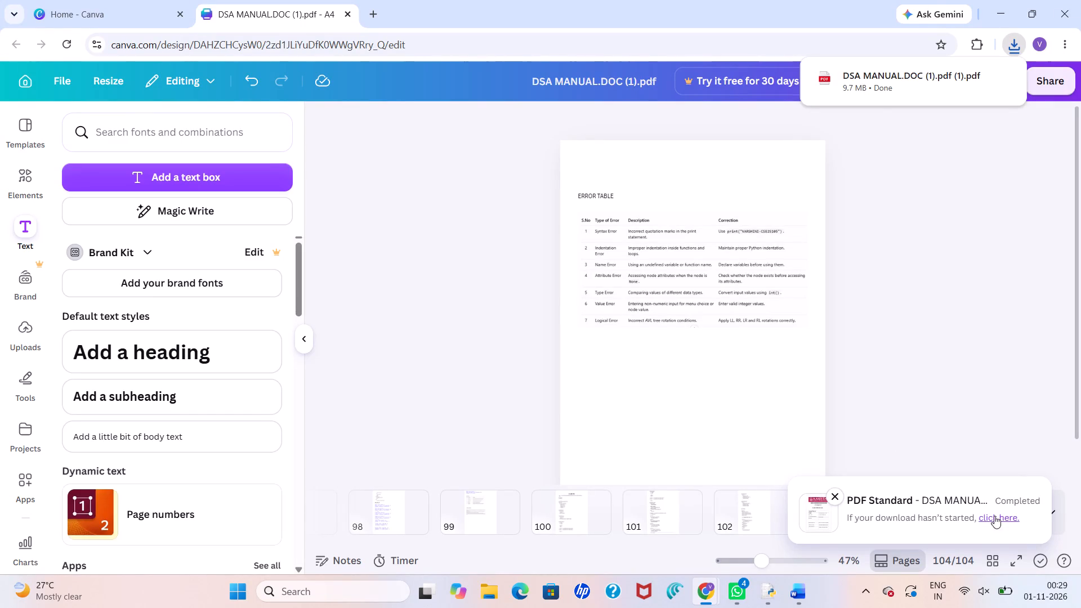
Open the downloaded manual PDF and review its cover page, the index pages and the start of LAB-1.
click(887, 93)
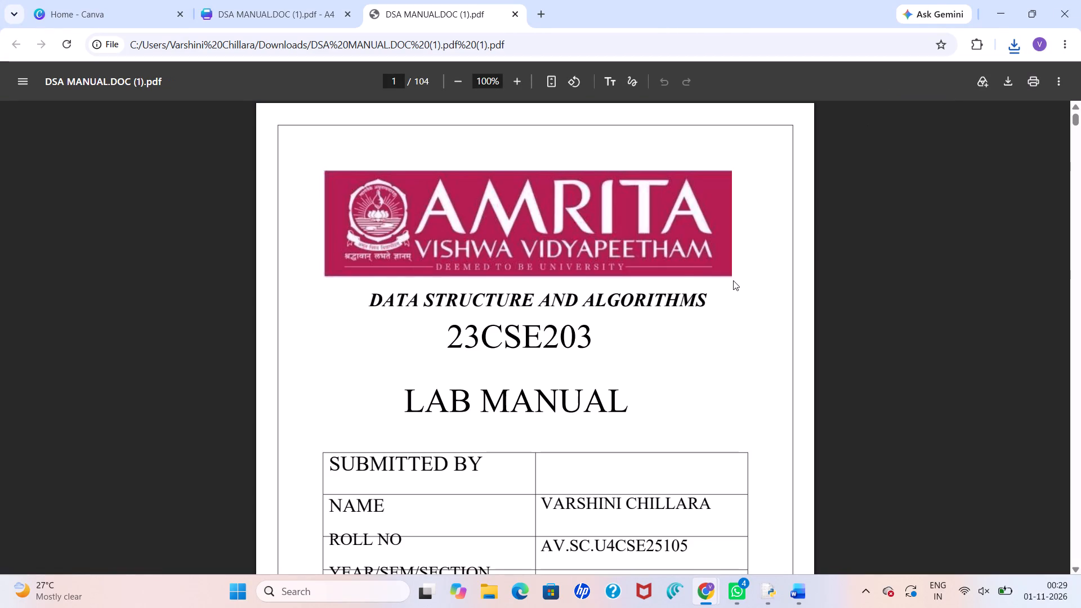
scroll(610, 397, down, 3)
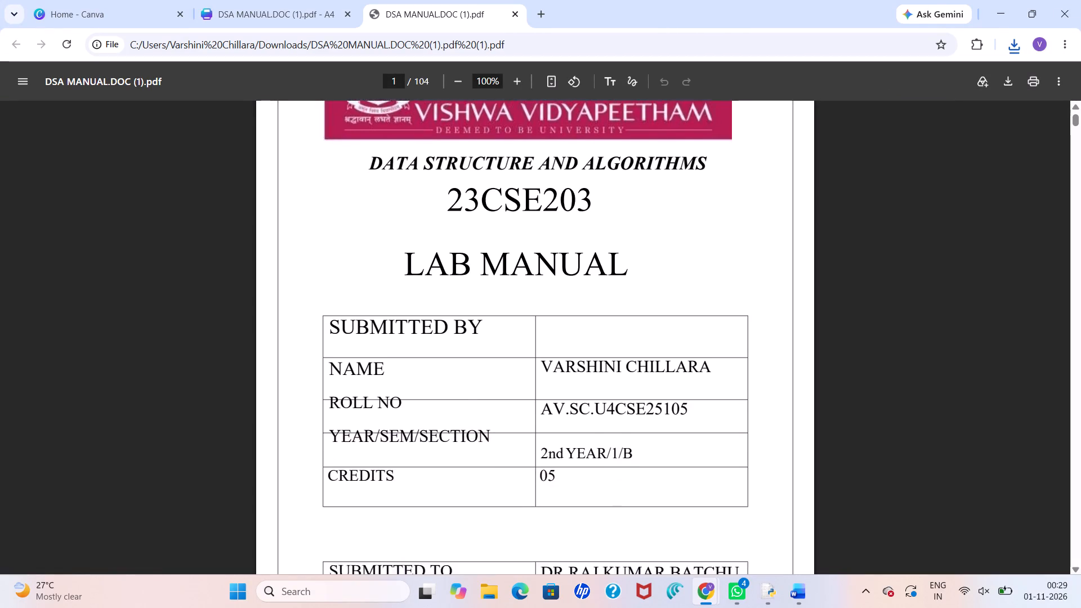
scroll(610, 397, down, 4)
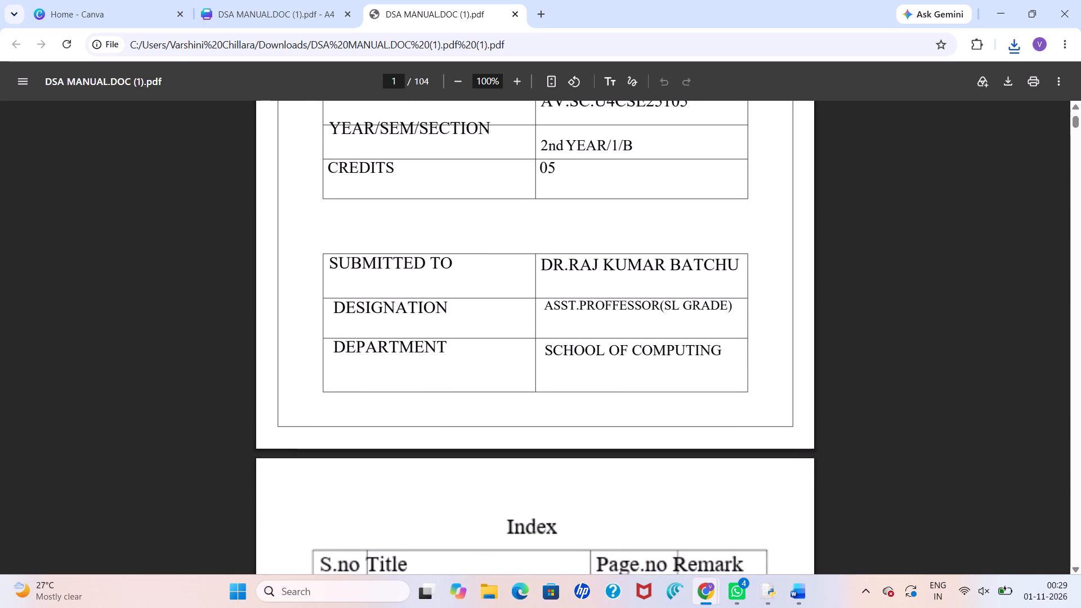
scroll(610, 397, down, 2)
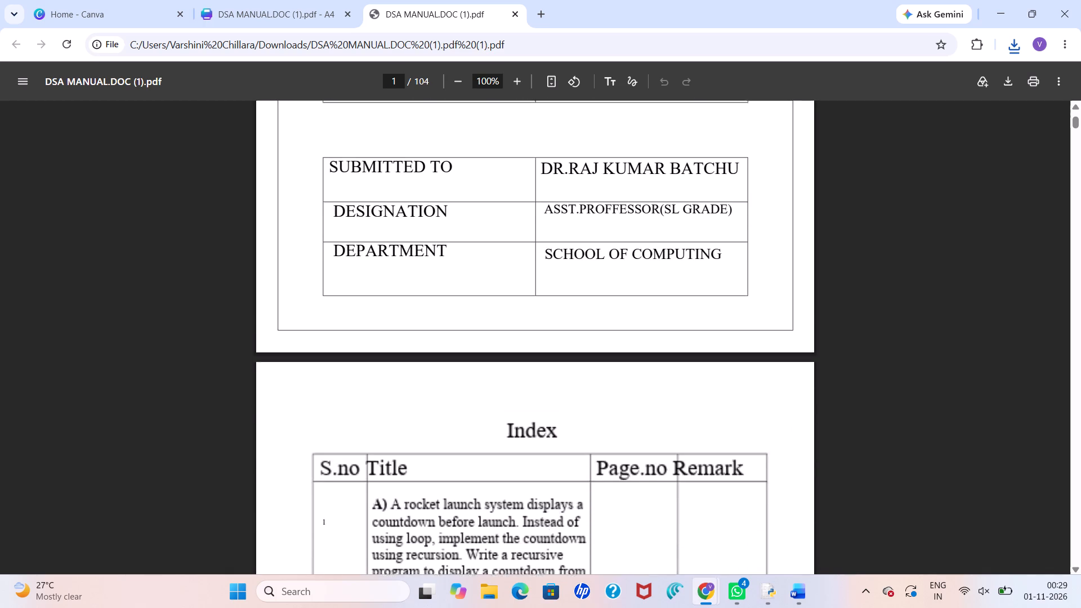
scroll(610, 397, down, 8)
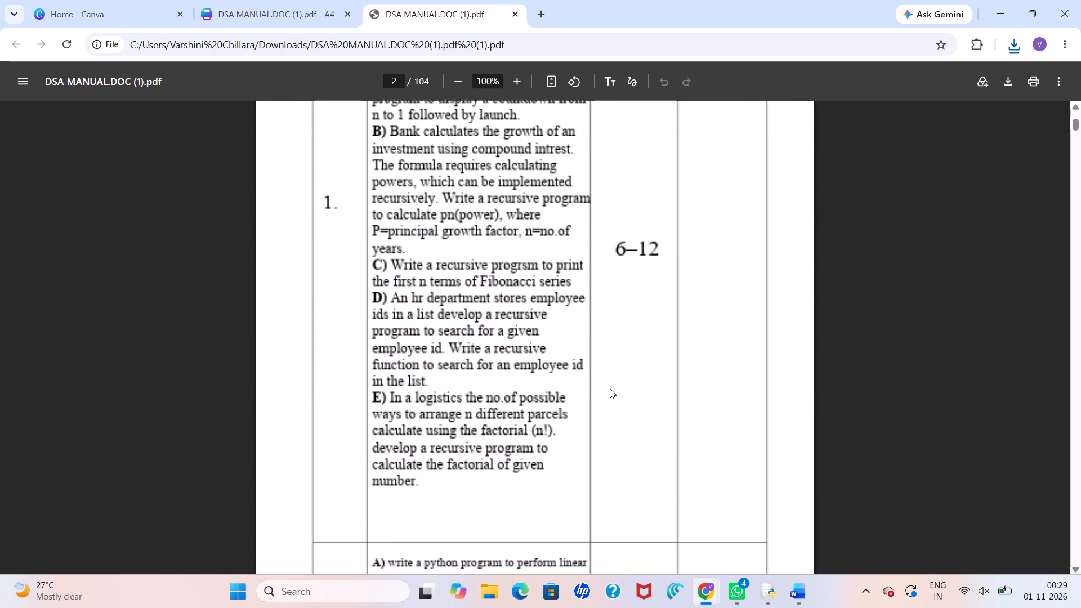
scroll(610, 388, down, 6)
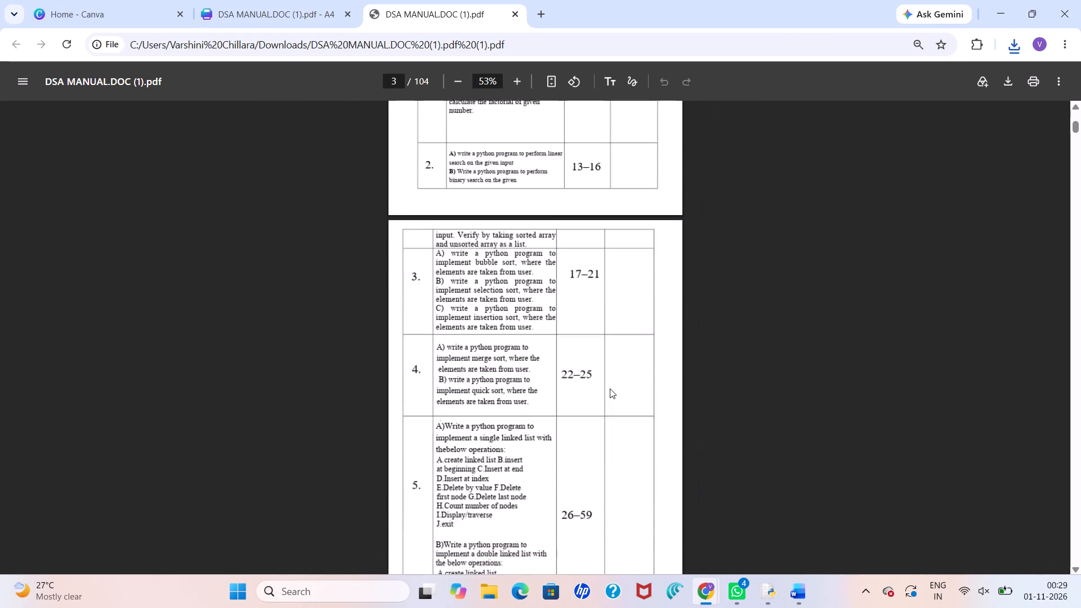
scroll(610, 388, down, 4)
scroll(610, 388, up, 3)
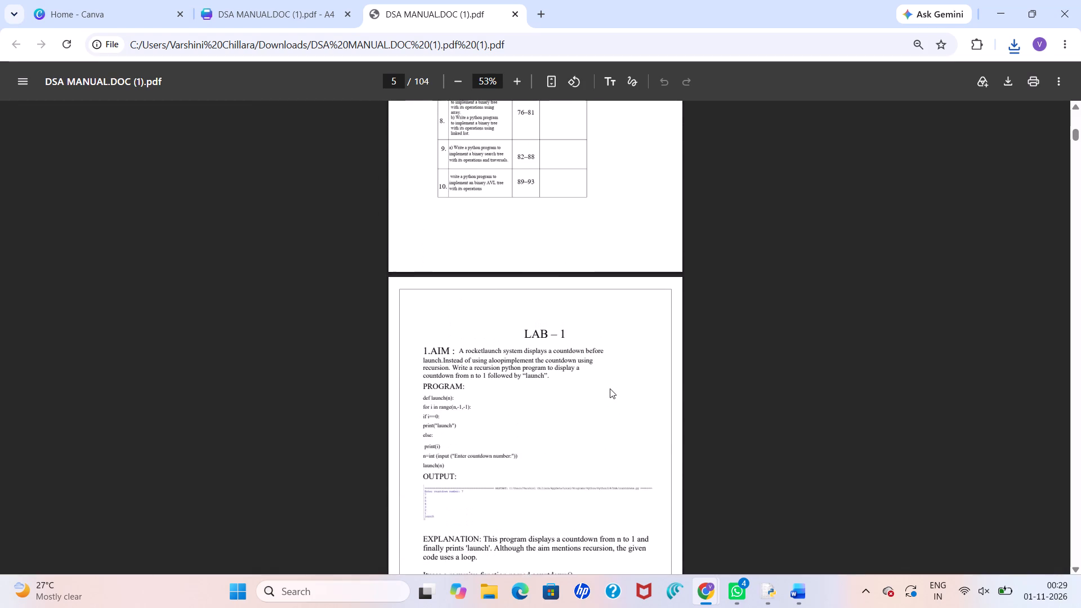
scroll(610, 388, up, 3)
scroll(610, 388, down, 1)
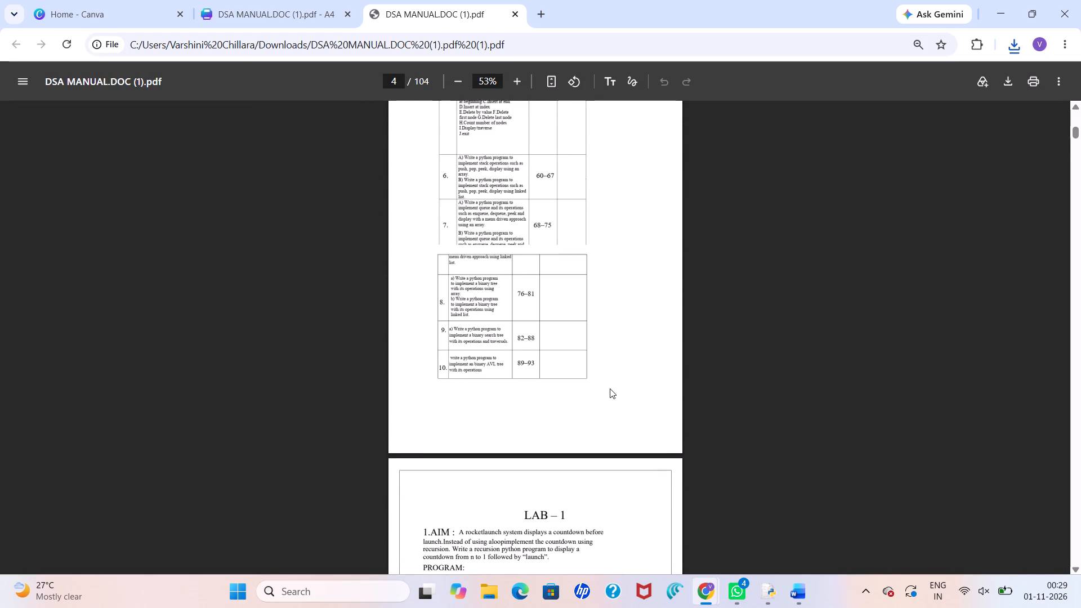
scroll(610, 388, down, 3)
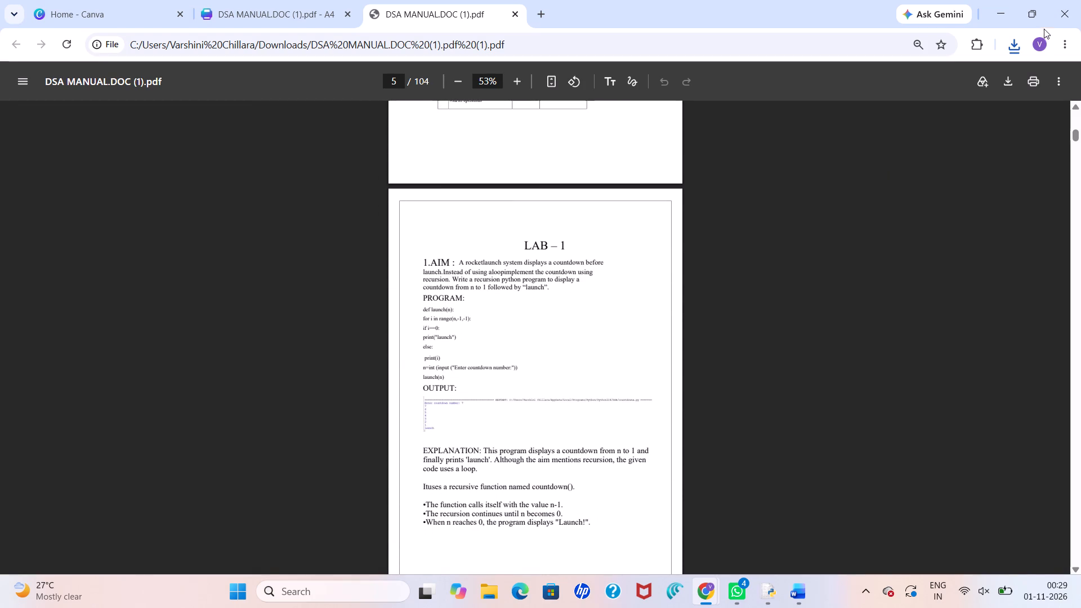
Return to the Canva design and shift the index table image with rows 8 to 10 on page 4 slightly right.
click(284, 5)
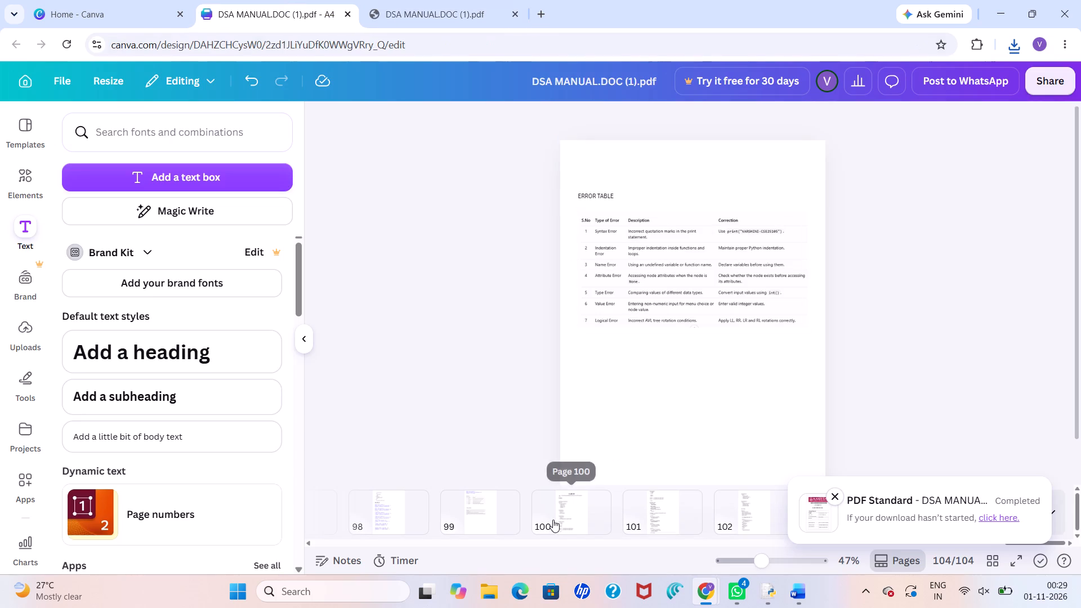
scroll(553, 520, right, 20)
scroll(553, 520, right, 8)
scroll(553, 520, right, 20)
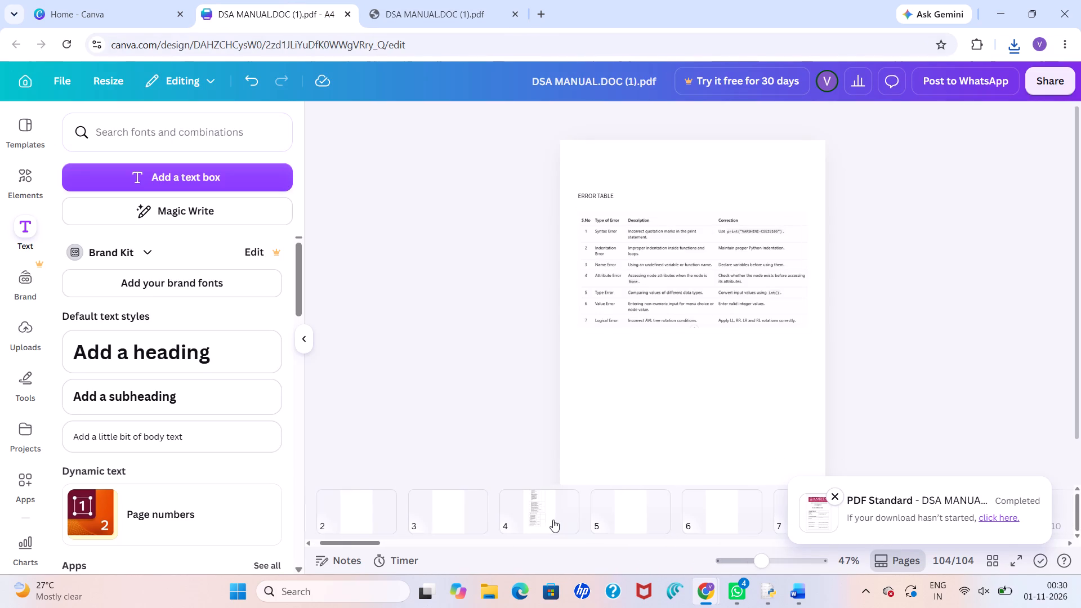
click(527, 519)
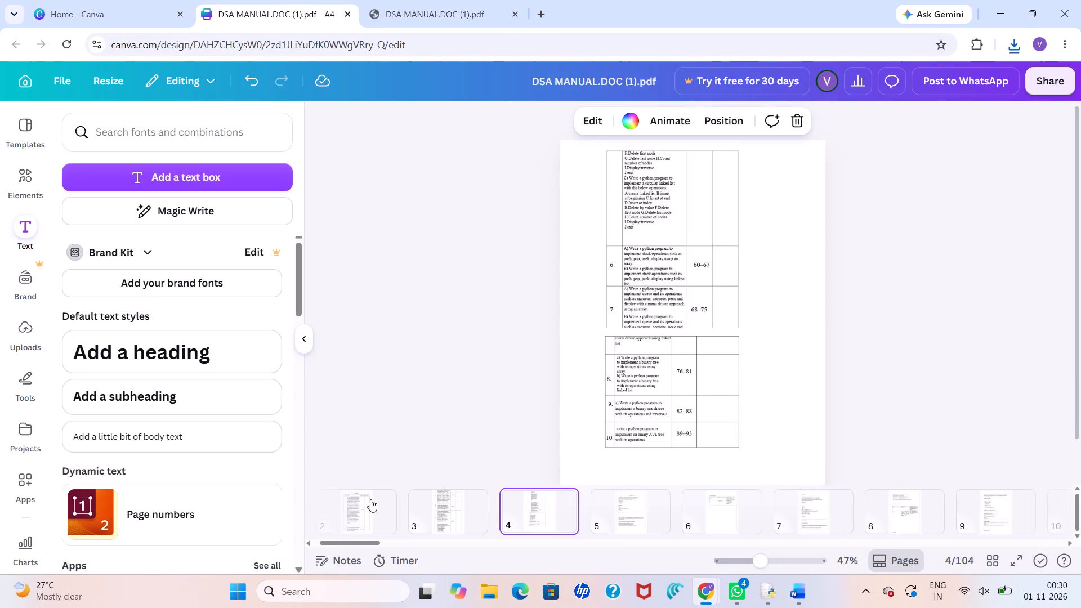
click(354, 504)
click(530, 509)
drag(654, 419, 665, 419)
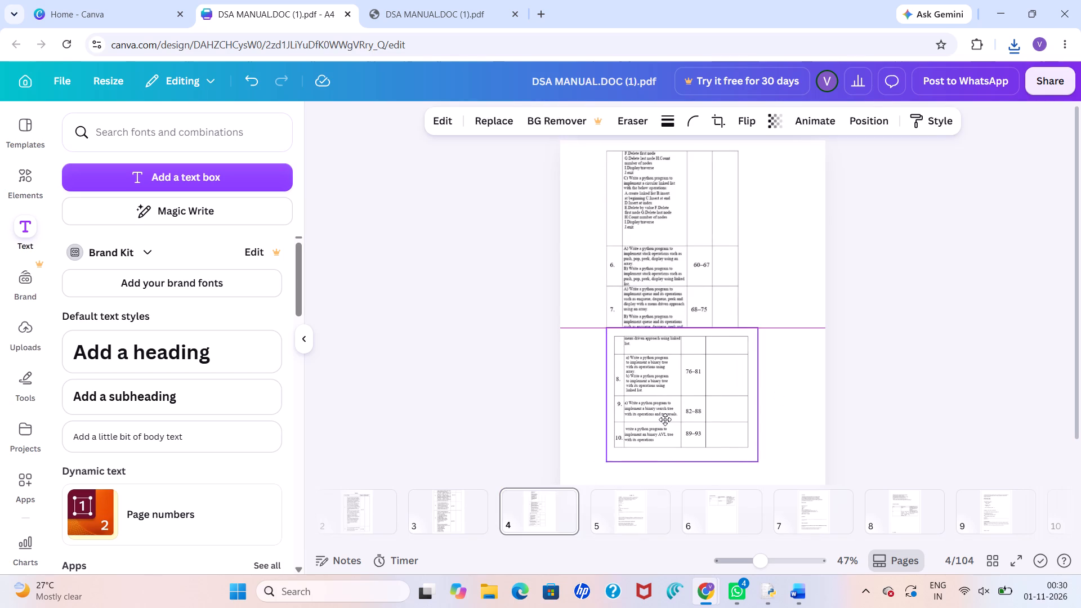
drag(665, 419, 662, 421)
click(859, 348)
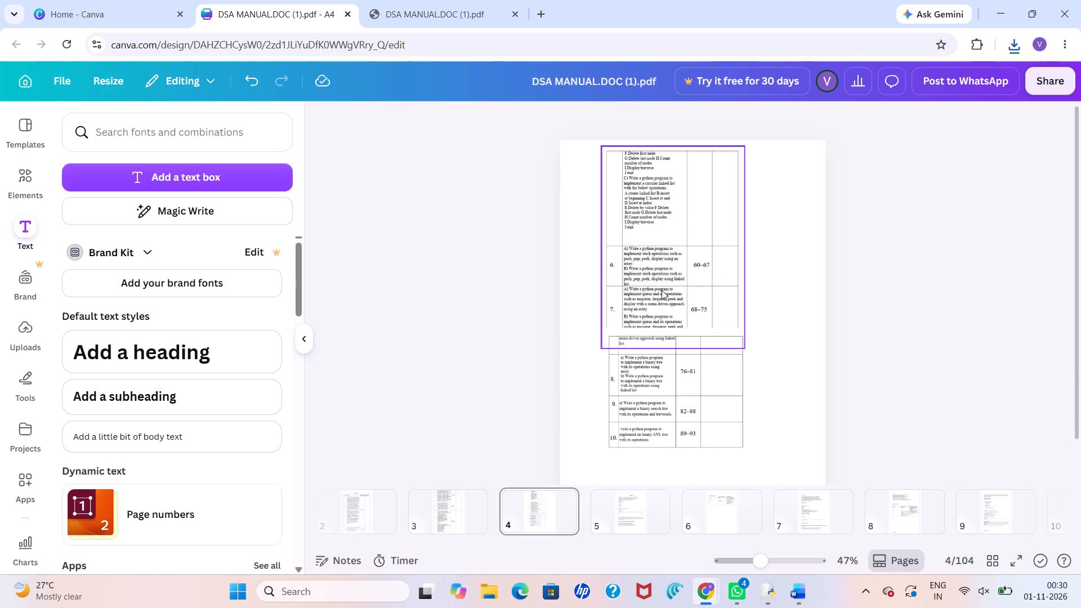
Reposition the index table image with rows 6 and 7 on page 4 directly above the rows 8 to 10 image.
drag(662, 290, 656, 300)
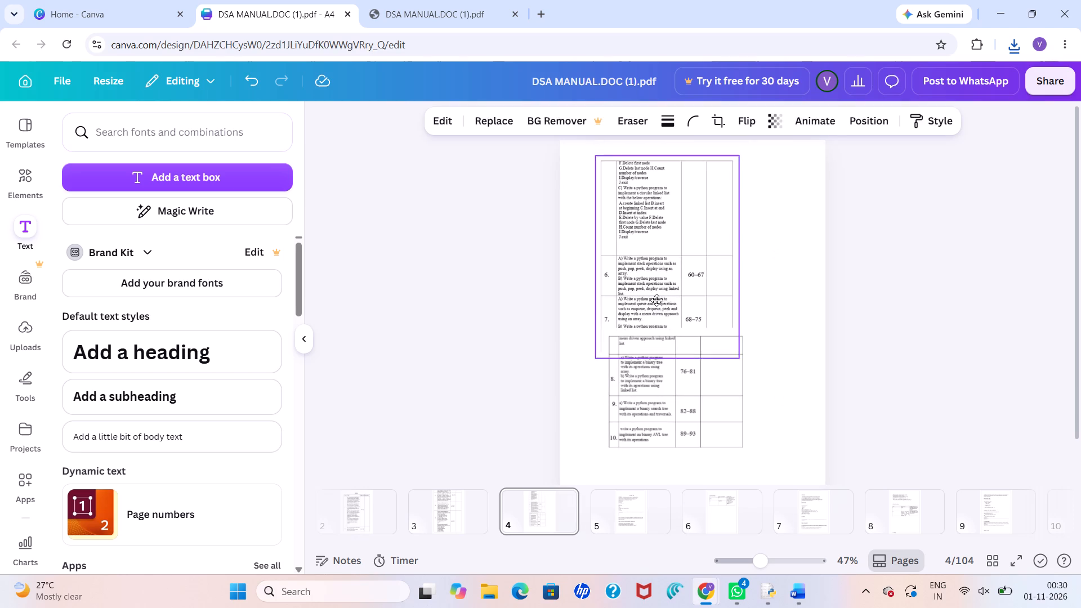
drag(656, 300, 629, 288)
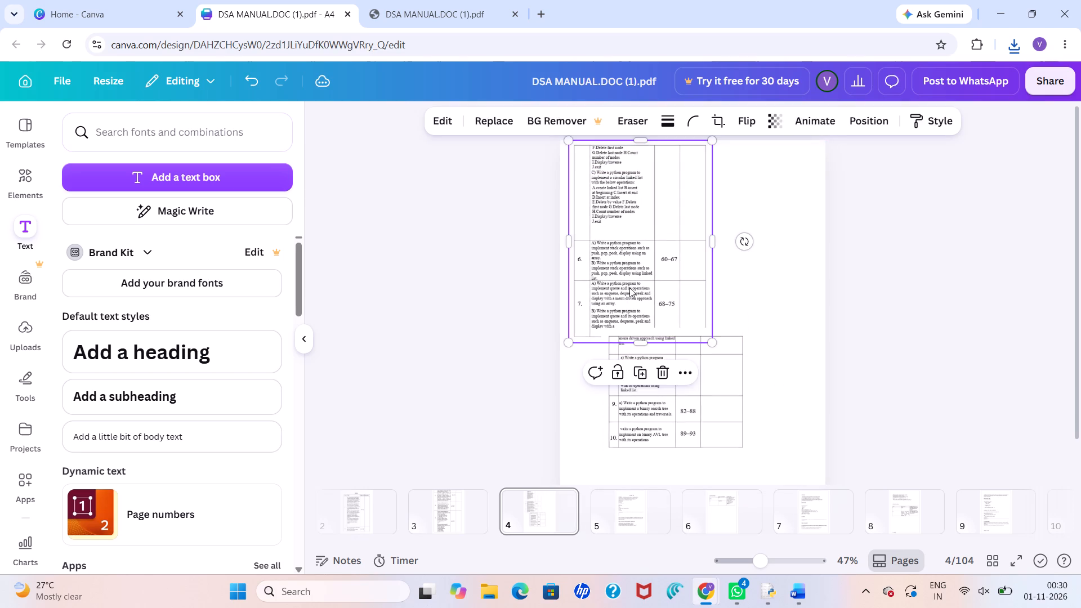
drag(635, 289, 660, 295)
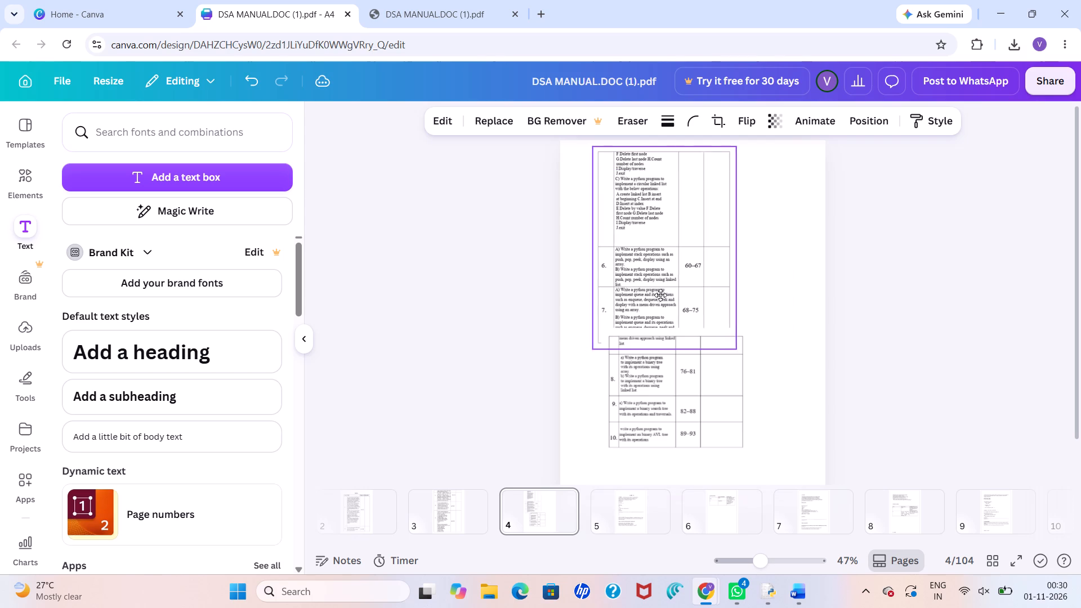
drag(660, 295, 658, 293)
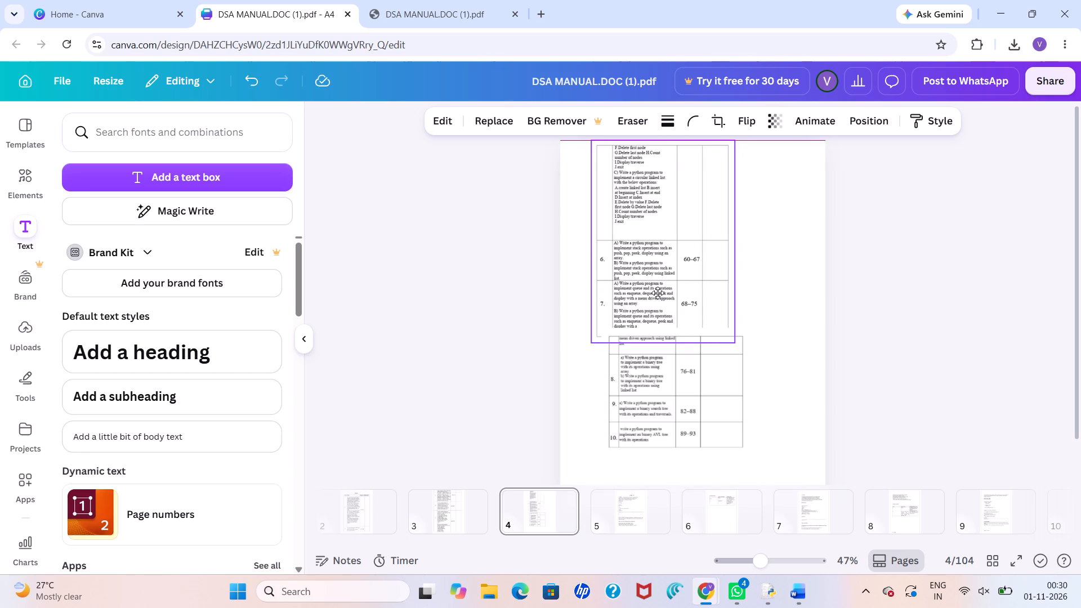
drag(658, 293, 671, 280)
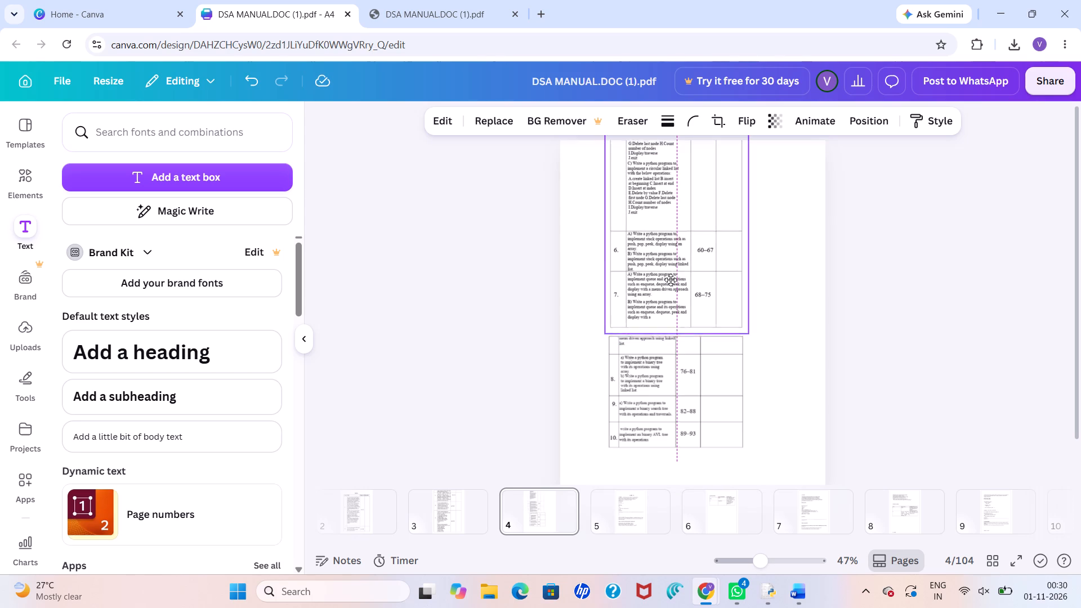
drag(671, 280, 667, 281)
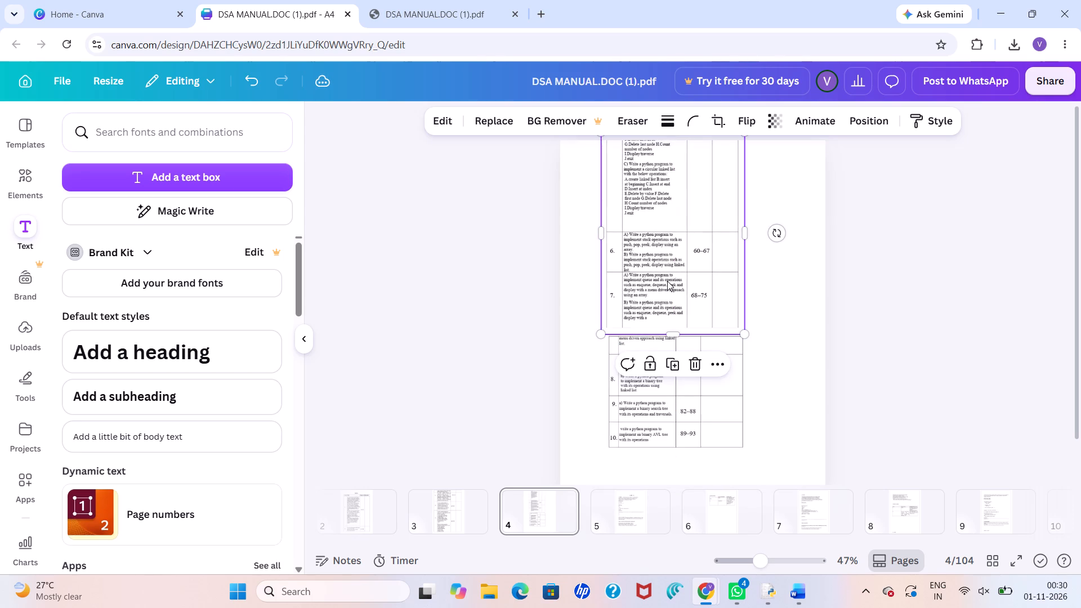
click(872, 248)
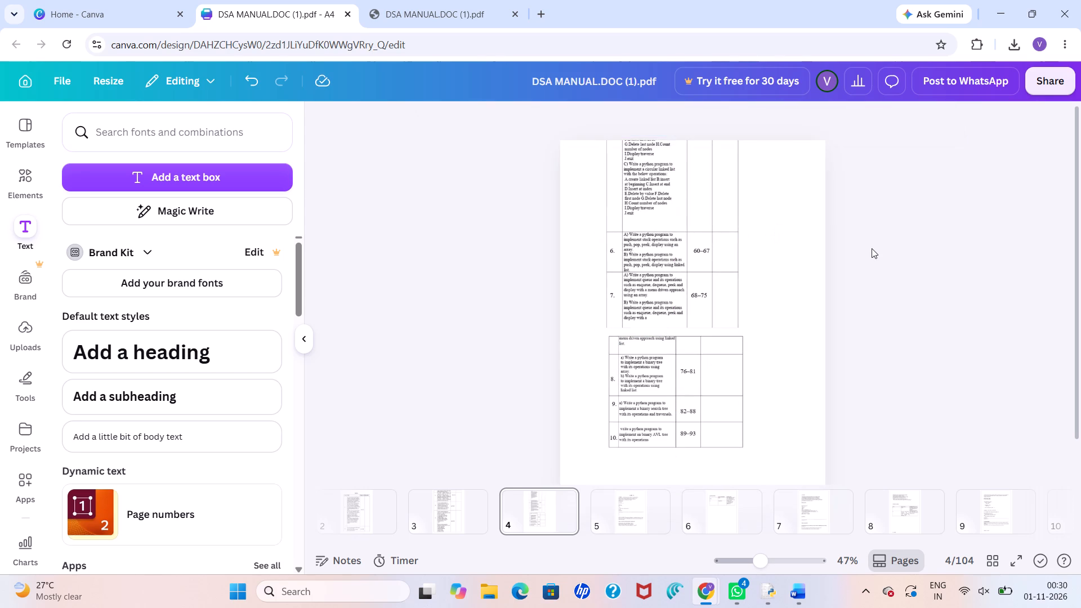
drag(705, 267, 706, 280)
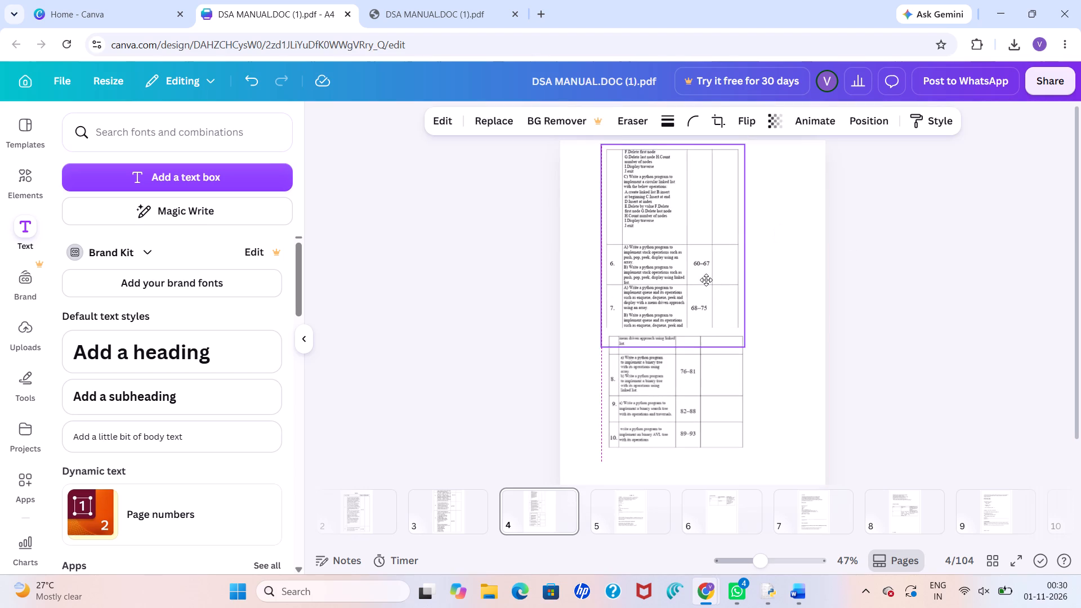
drag(706, 280, 704, 281)
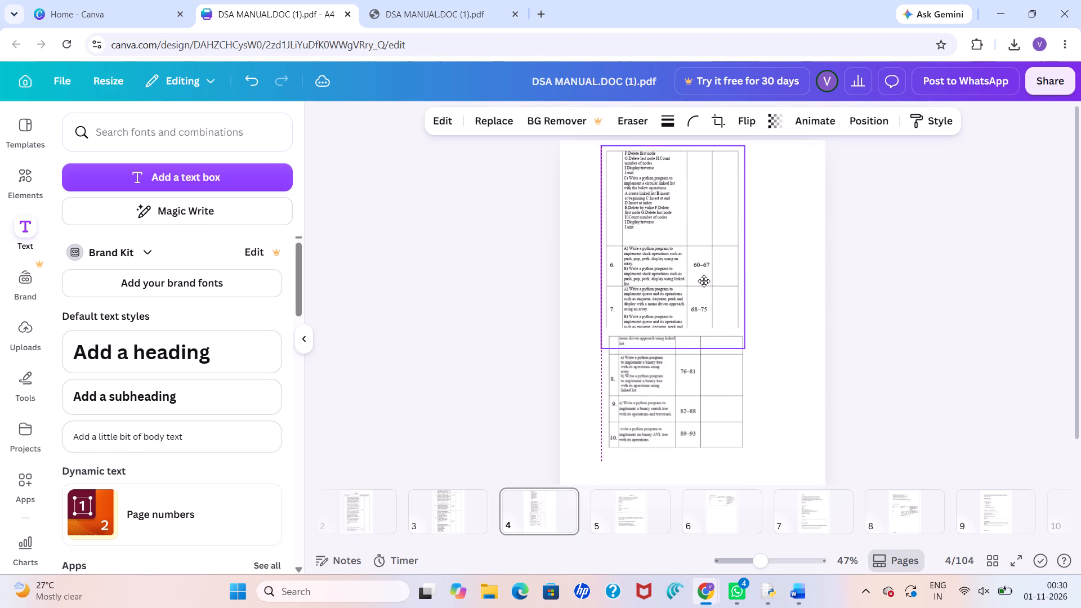
drag(704, 281, 704, 281)
click(851, 349)
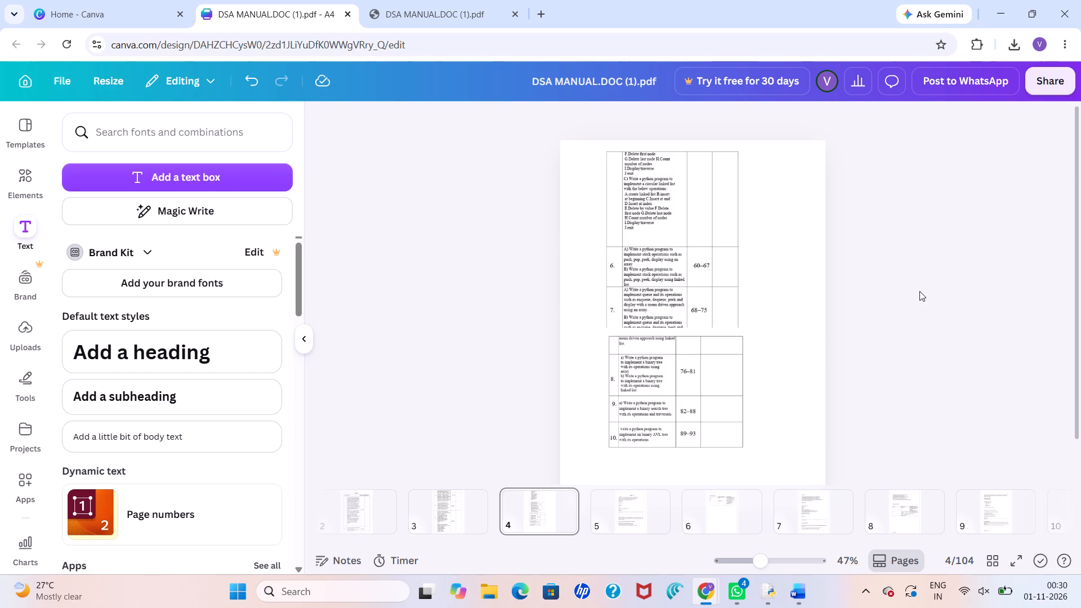
Duplicate the index table image with rows 8 to 10 on page 4.
click(698, 395)
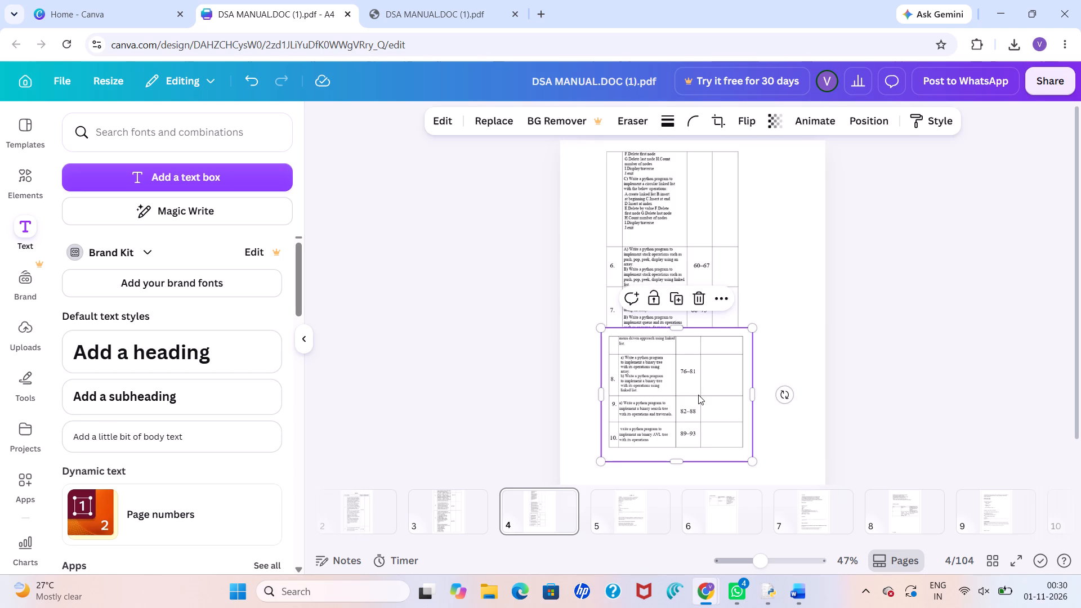
click(713, 301)
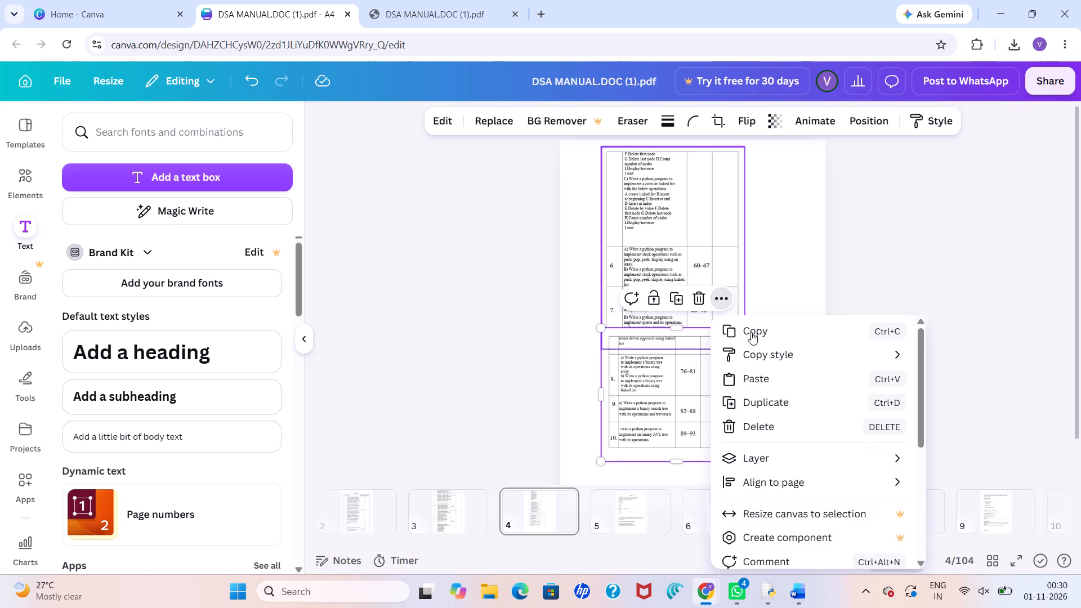
click(783, 393)
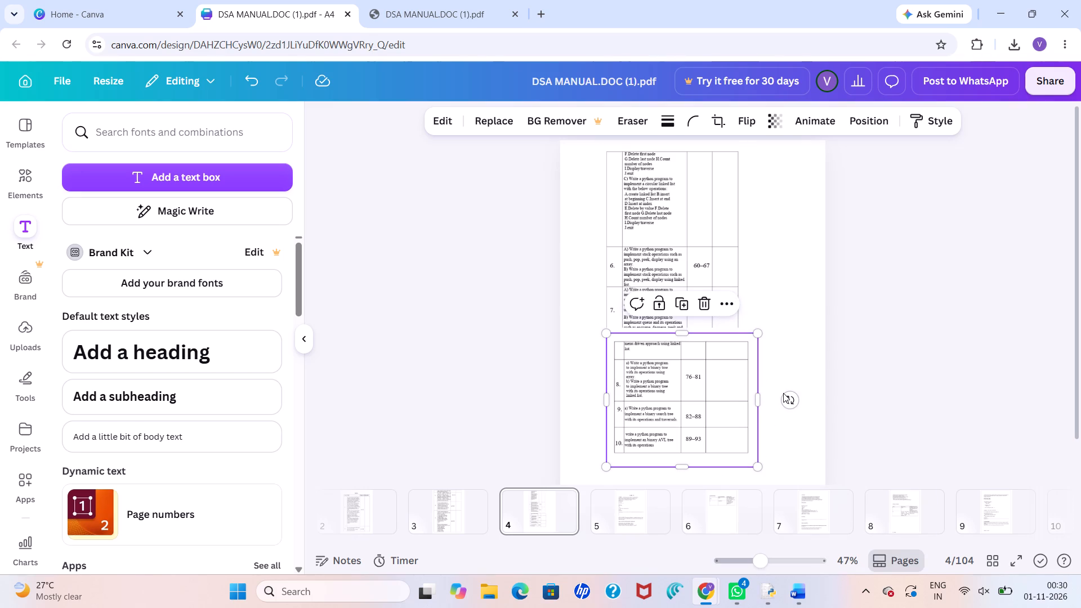
click(730, 395)
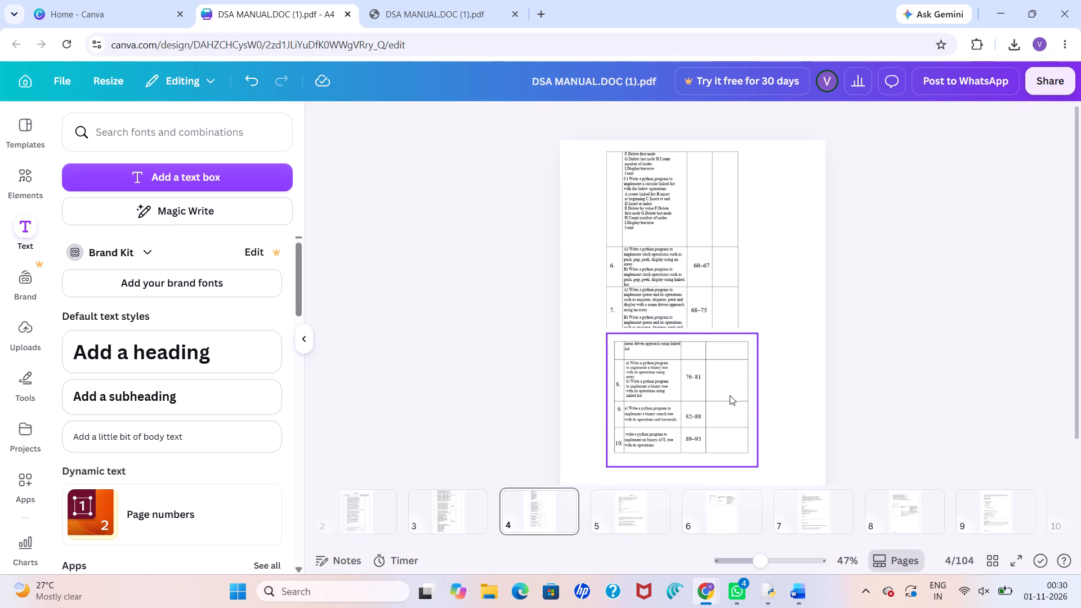
click(730, 395)
click(730, 395)
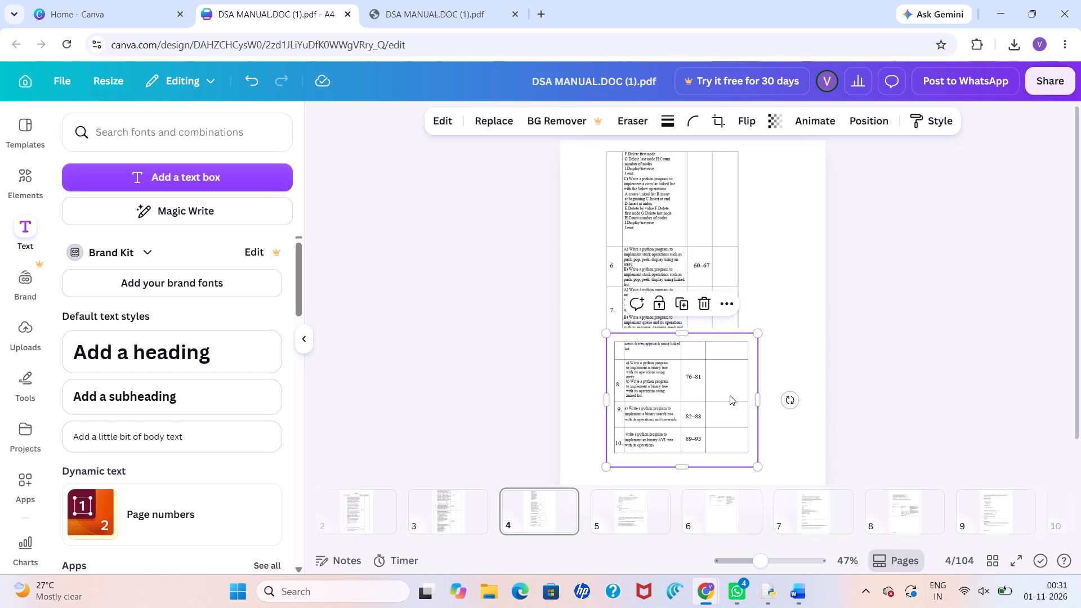
click(861, 303)
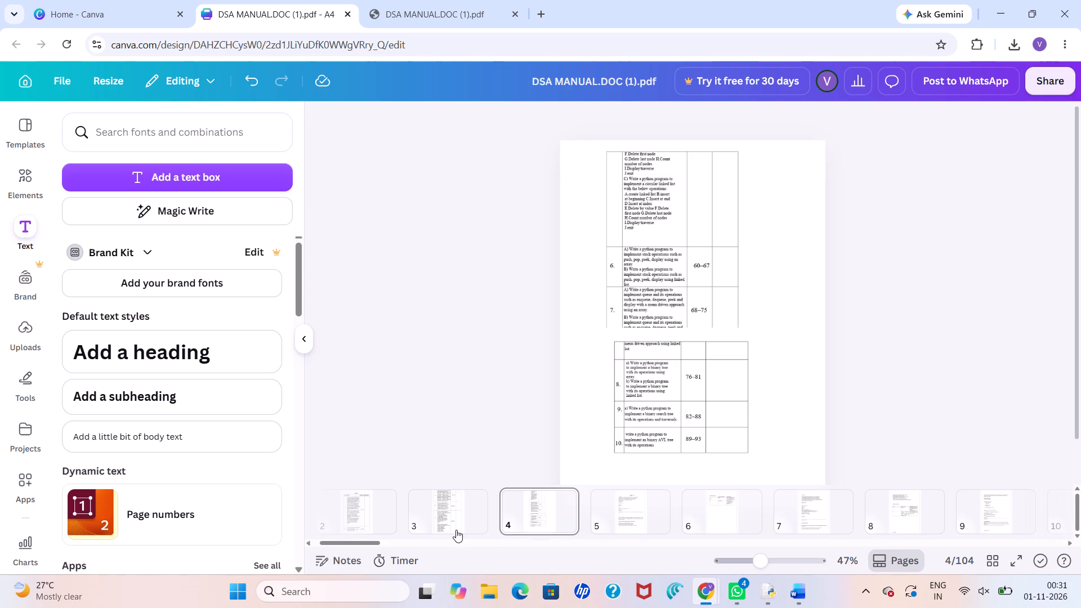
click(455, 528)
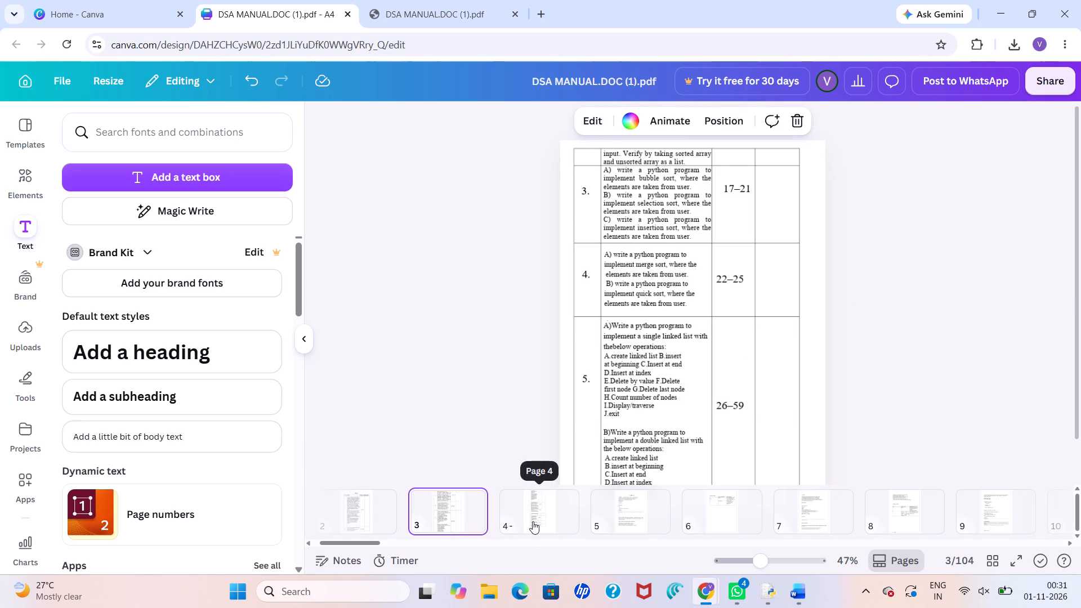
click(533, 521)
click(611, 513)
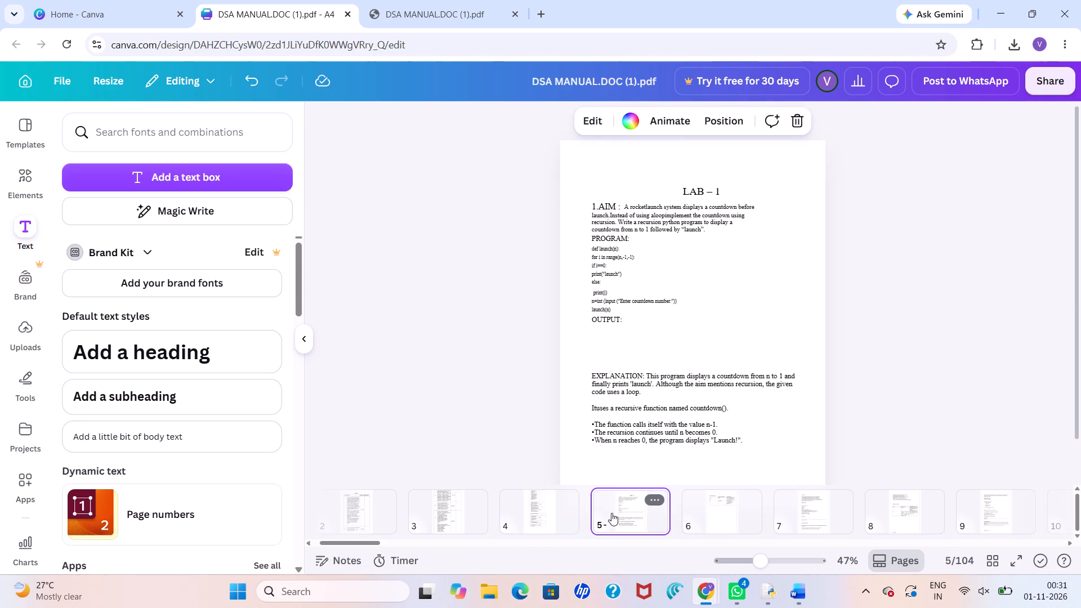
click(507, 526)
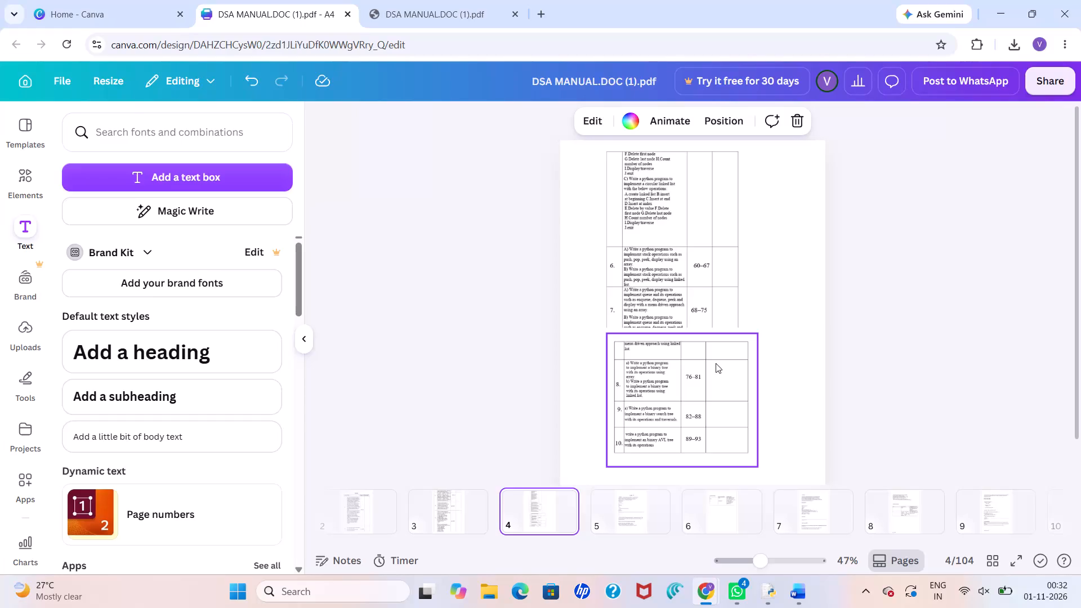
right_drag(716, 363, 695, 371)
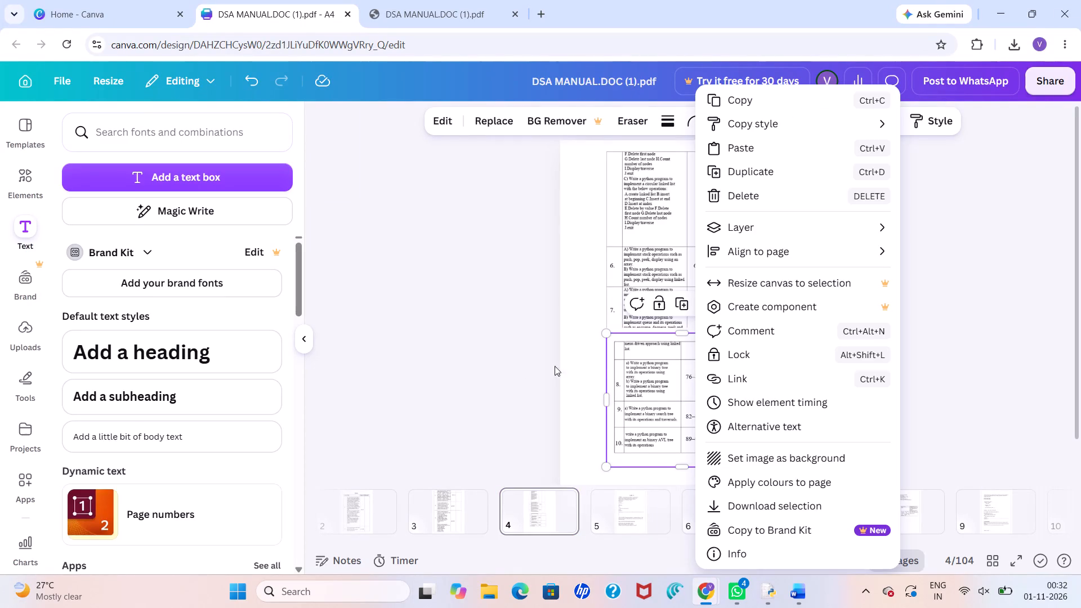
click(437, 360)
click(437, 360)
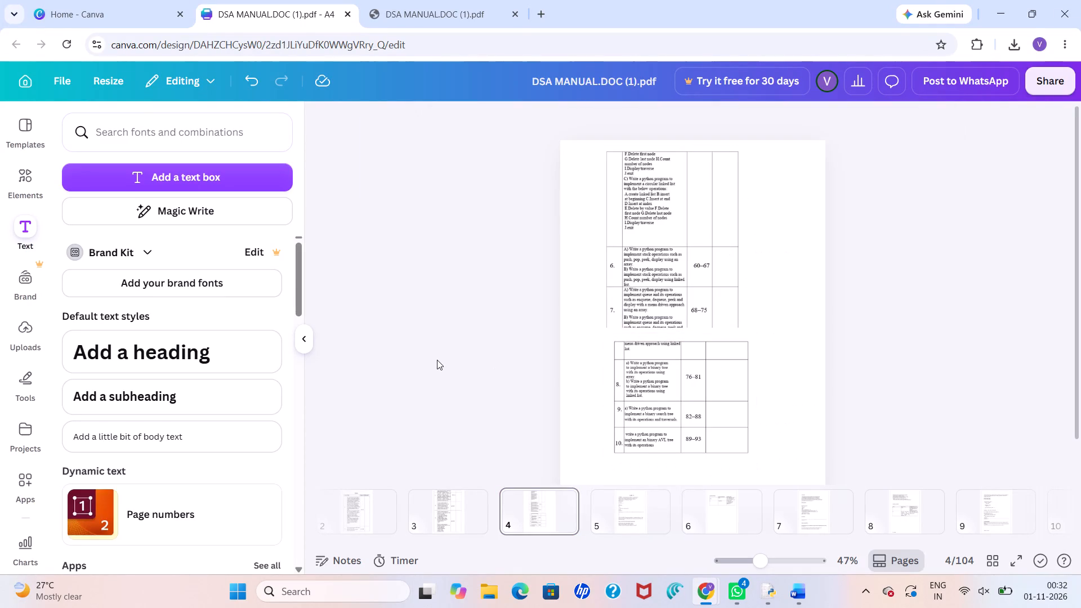
Review the LAB-1 pages of the design from page 5 through page 12, checking the program text and error tables.
click(641, 503)
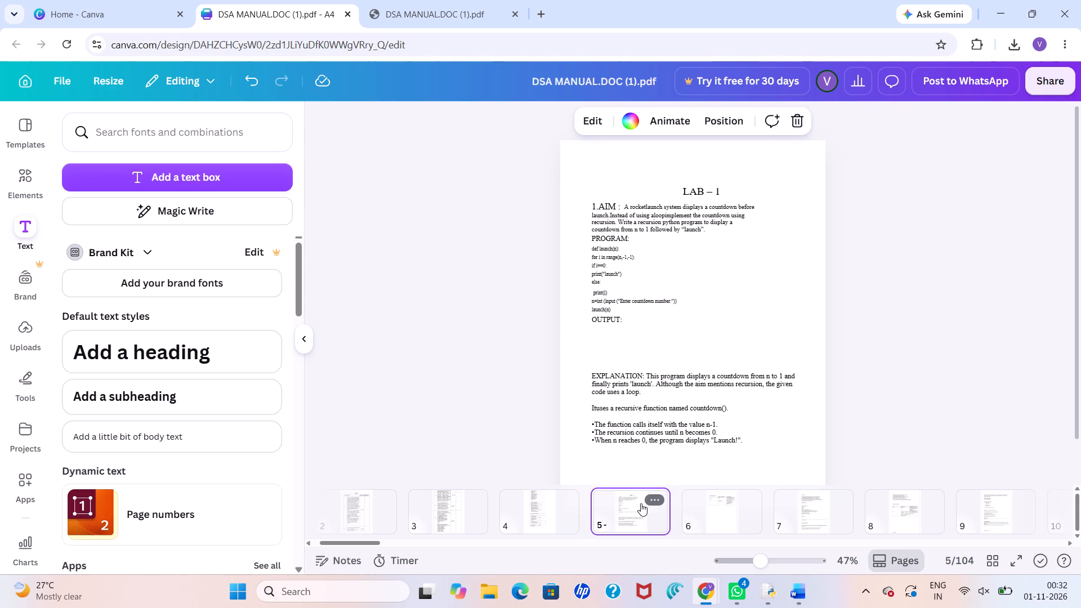
click(721, 517)
click(645, 534)
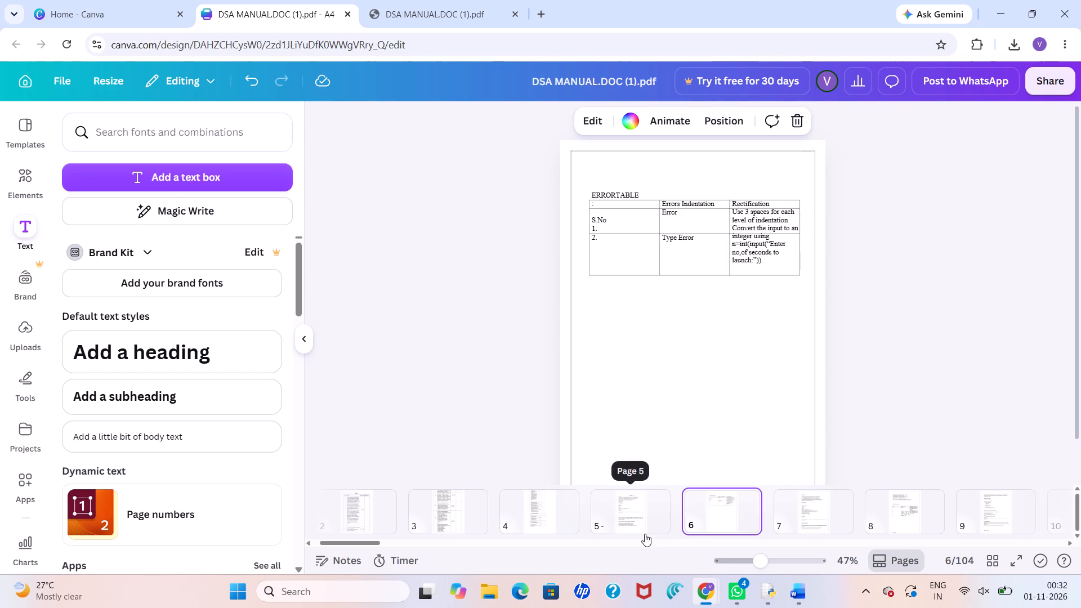
scroll(645, 534, left, 1)
click(697, 516)
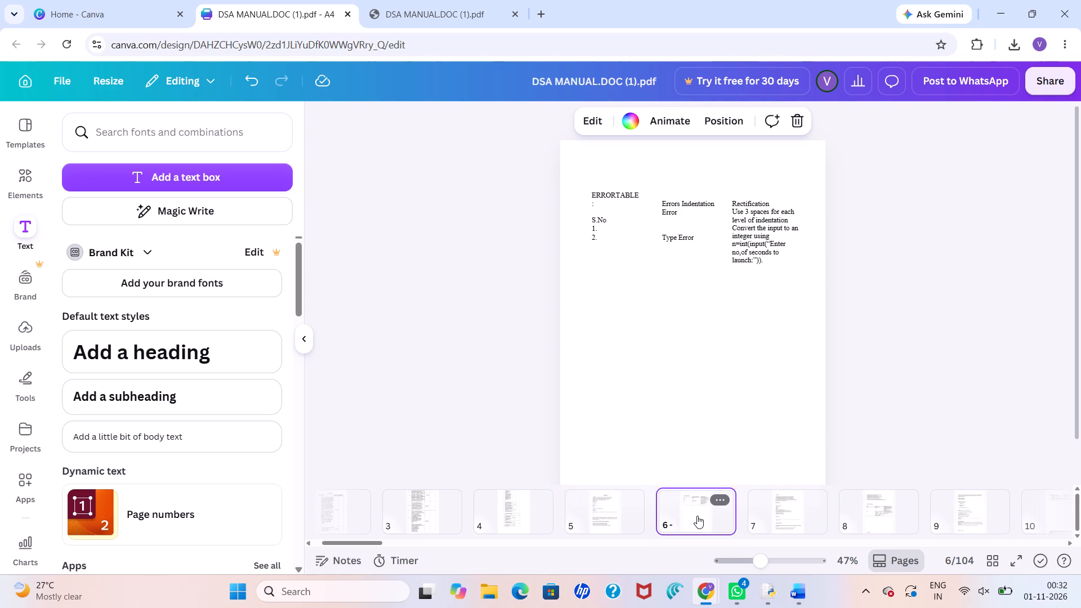
click(776, 515)
scroll(776, 515, left, 1)
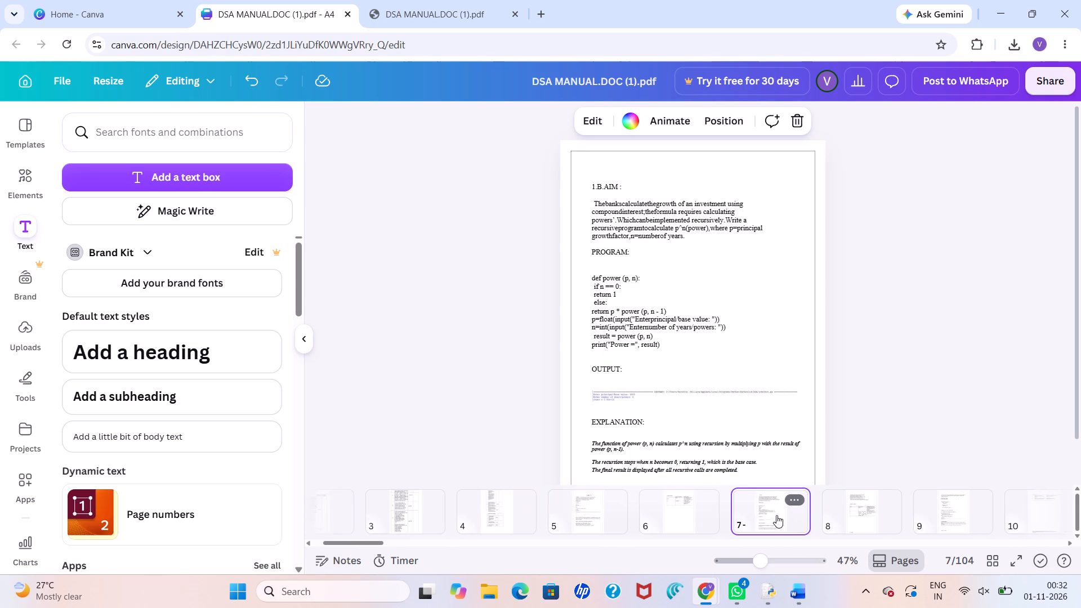
scroll(776, 515, left, 1)
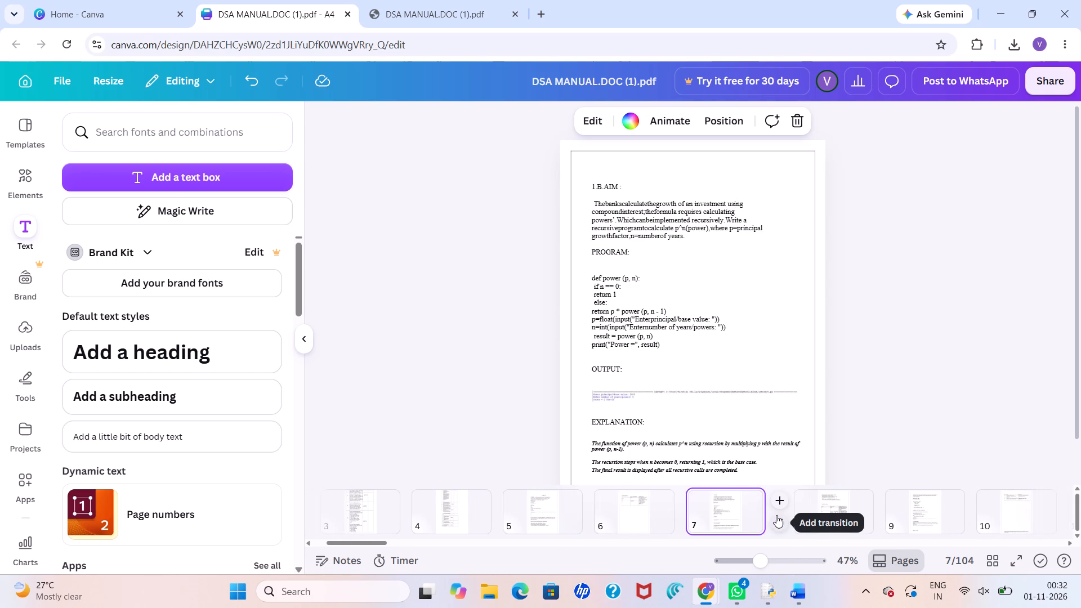
click(831, 517)
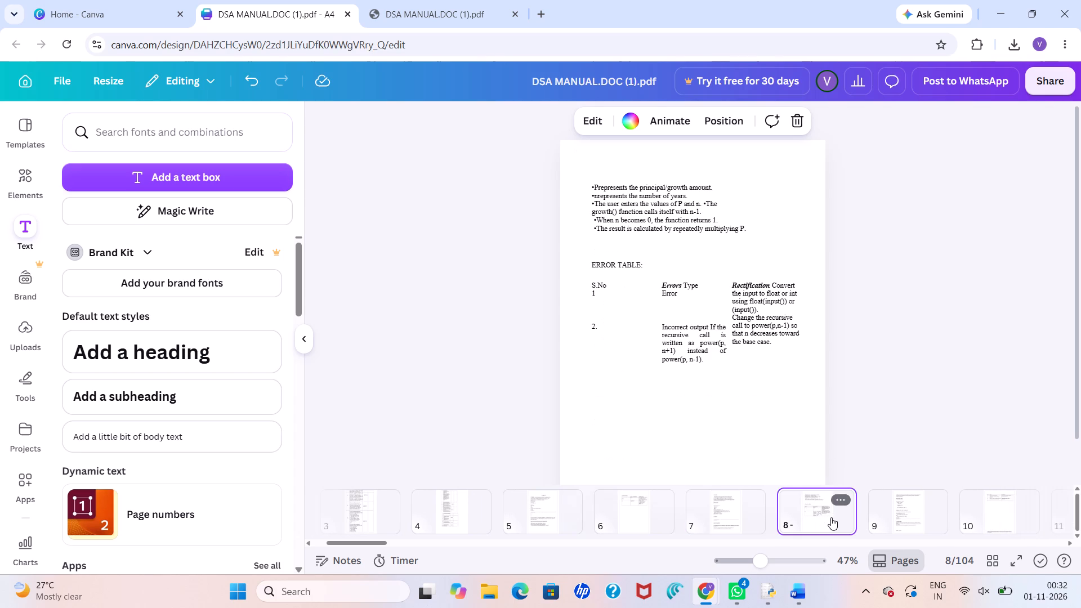
click(911, 517)
scroll(911, 517, left, 1)
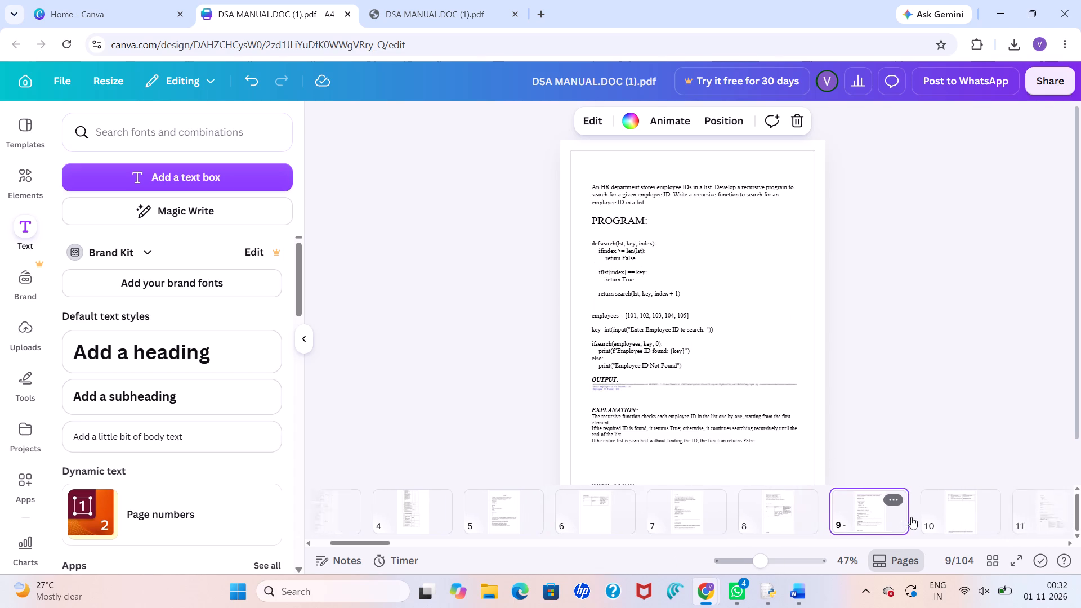
scroll(911, 517, left, 1)
click(911, 517)
scroll(911, 517, left, 1)
click(911, 517)
scroll(911, 517, left, 1)
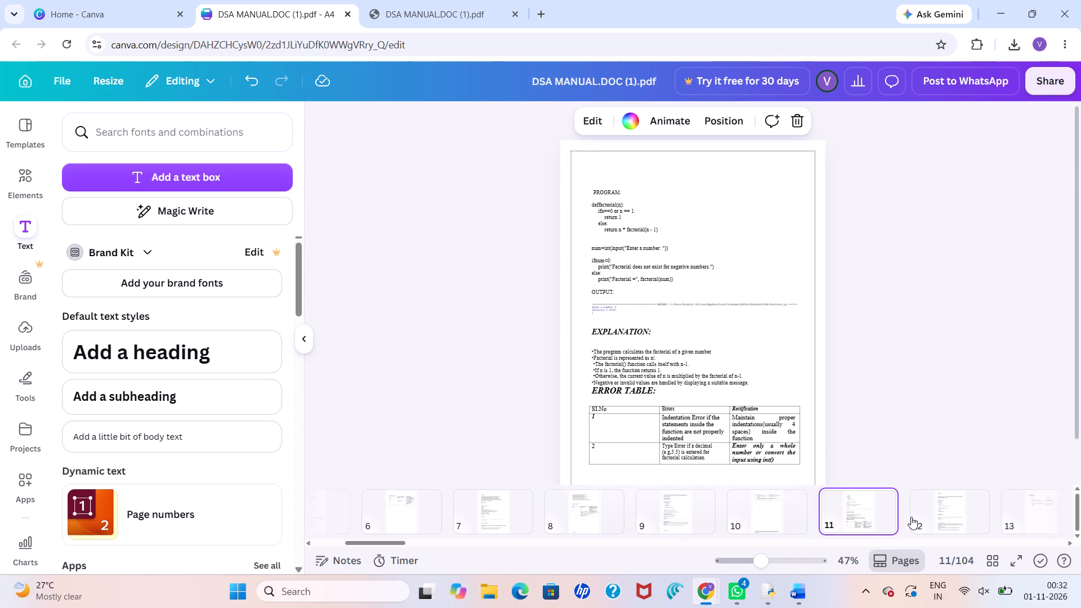
scroll(911, 517, left, 1)
click(921, 518)
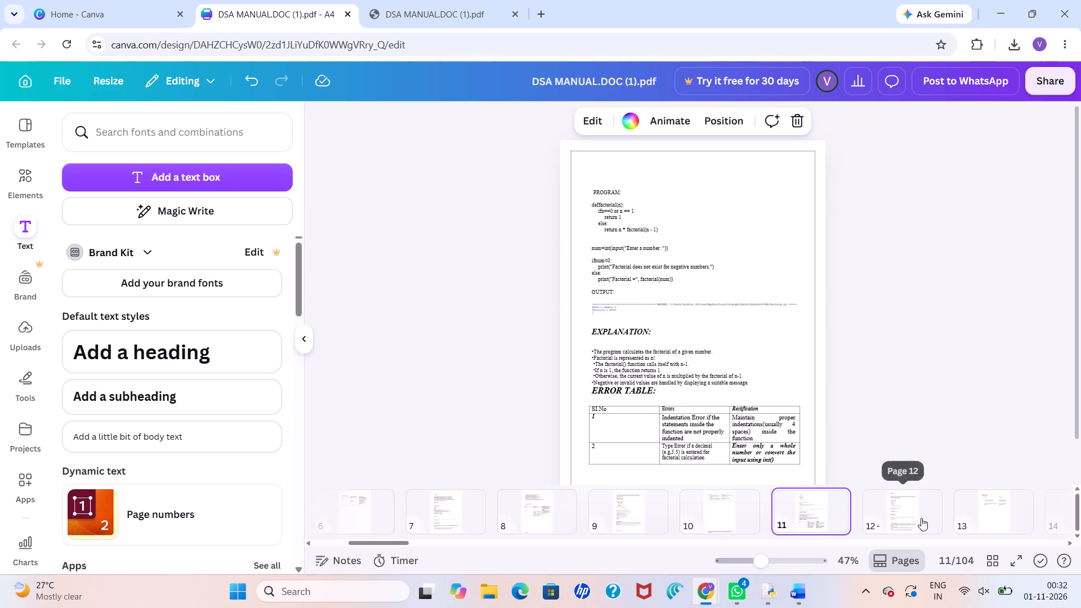
click(921, 518)
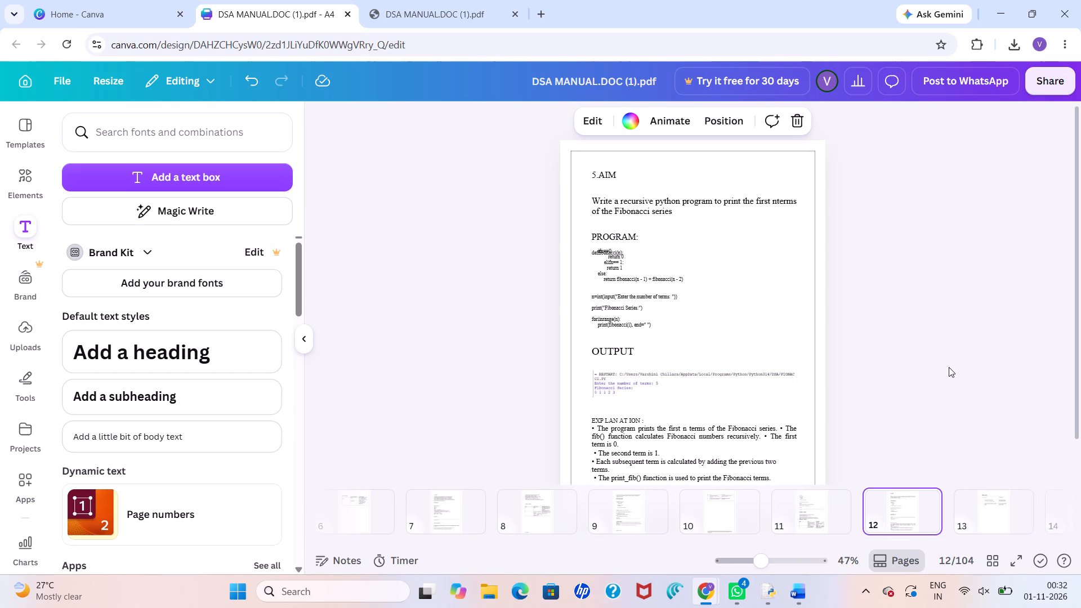
scroll(949, 367, left, 1)
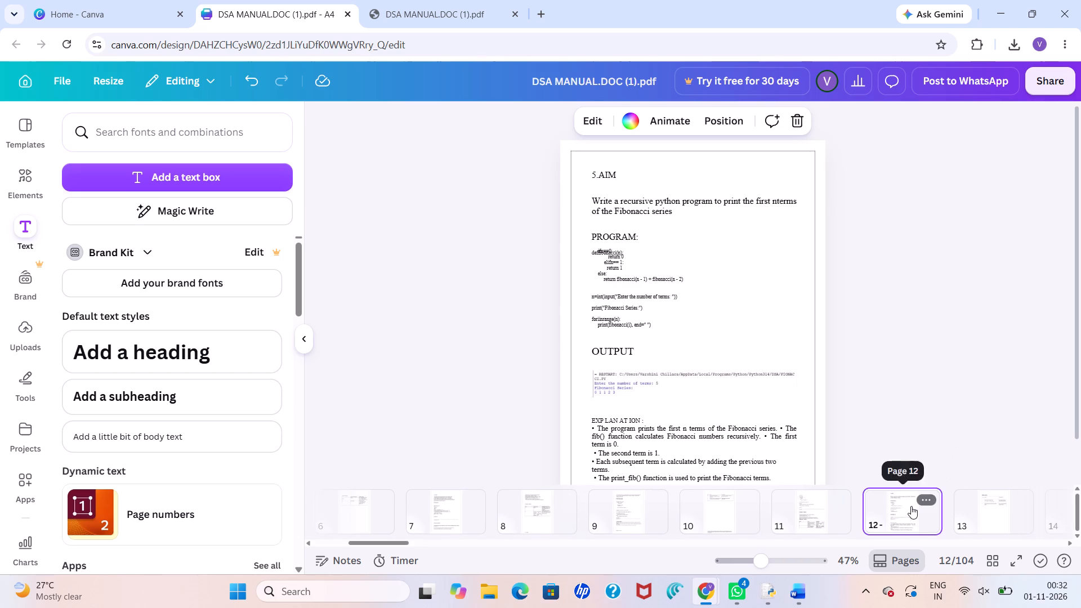
On page 12, move the overlapping "ifn==0:" line up and left, directly below the PROGRAM heading and above the Fibonacci function definition.
click(597, 252)
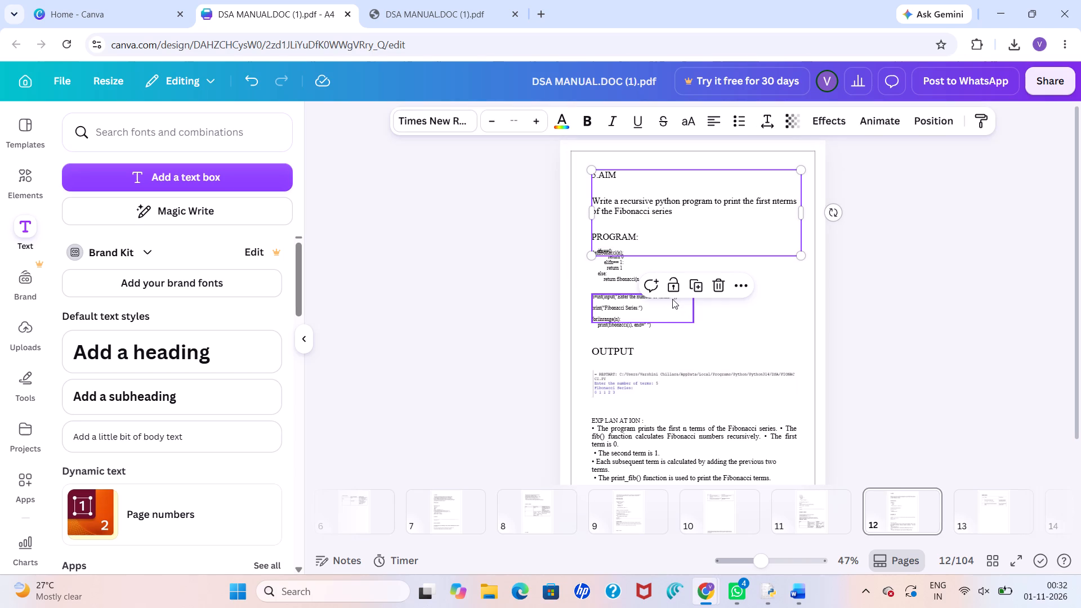
click(887, 248)
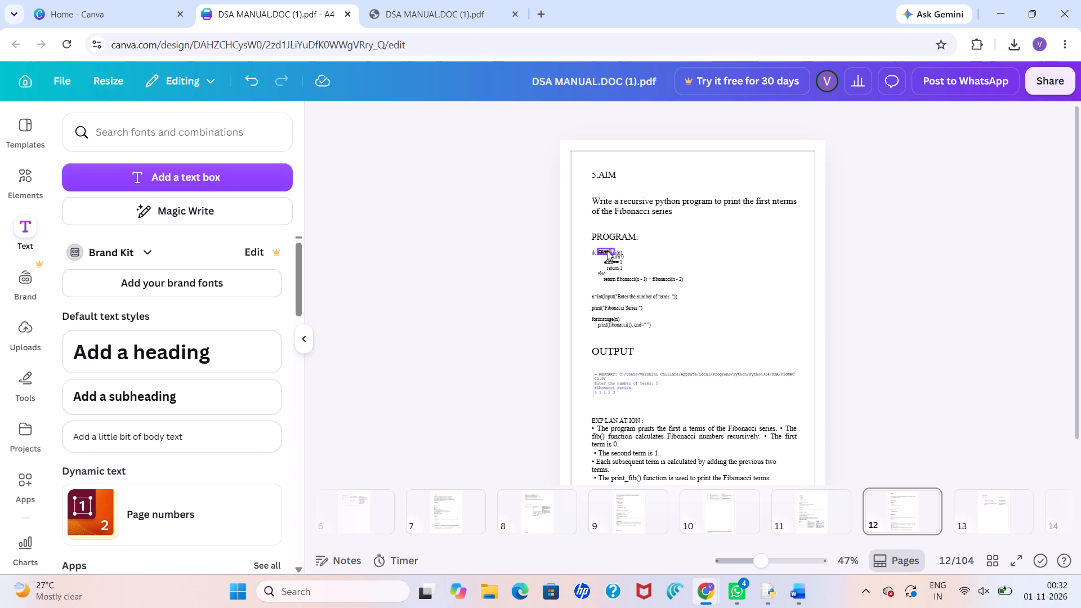
drag(607, 251, 601, 248)
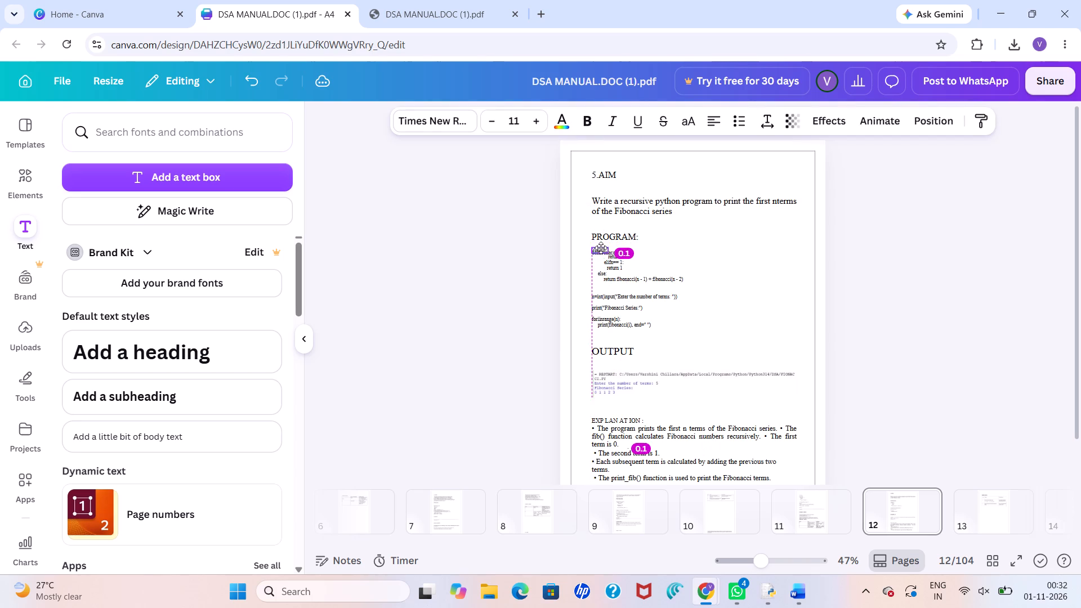
drag(601, 248, 600, 245)
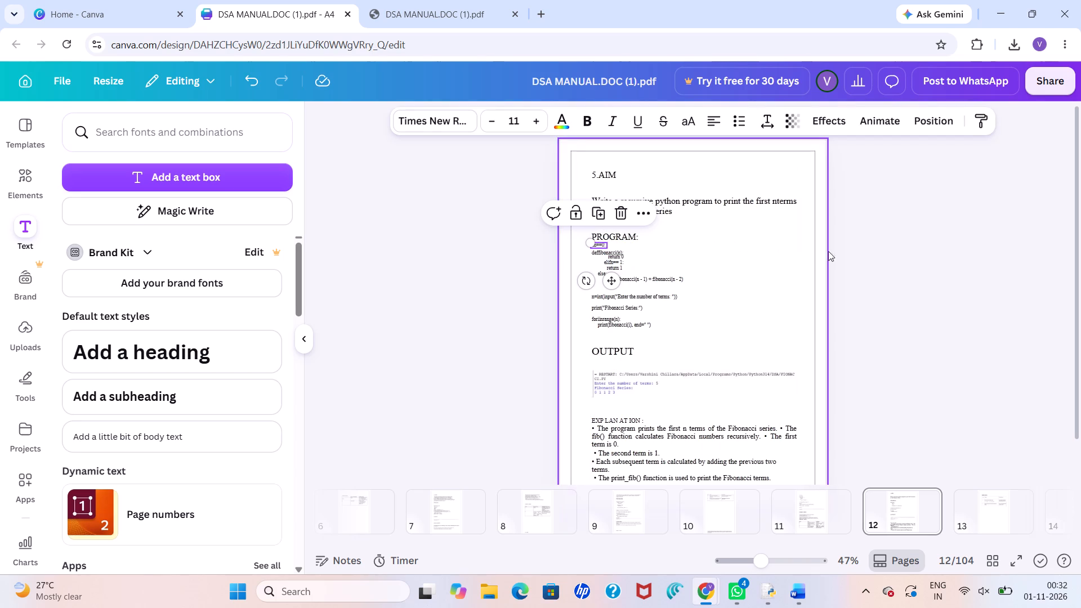
click(883, 255)
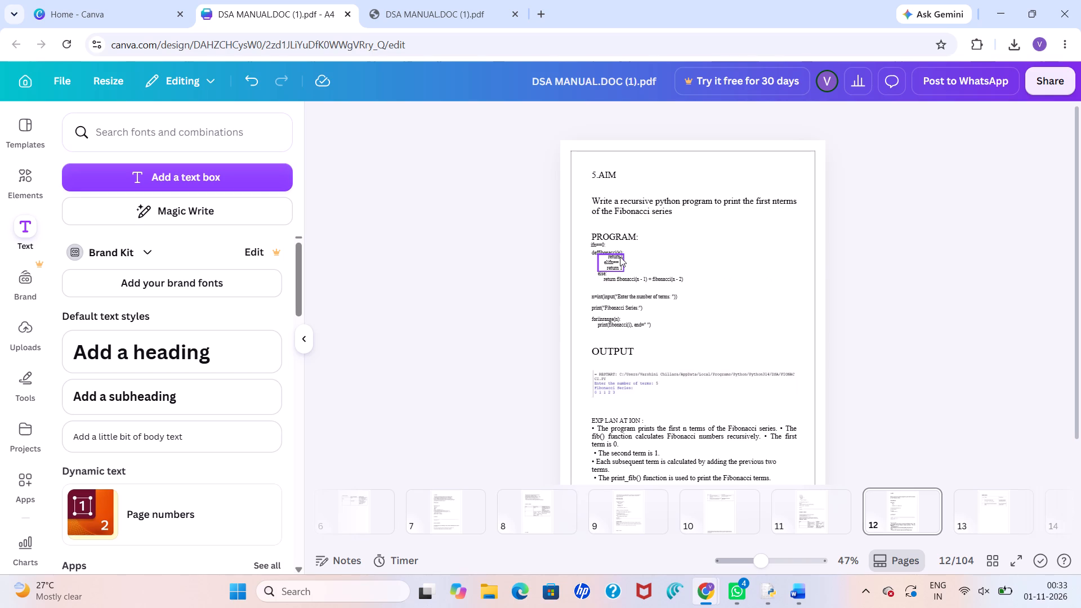
Shift the "return 0, elifn==1:, return 1" text block on page 12 left and slightly down, clear of the function definition line.
click(620, 257)
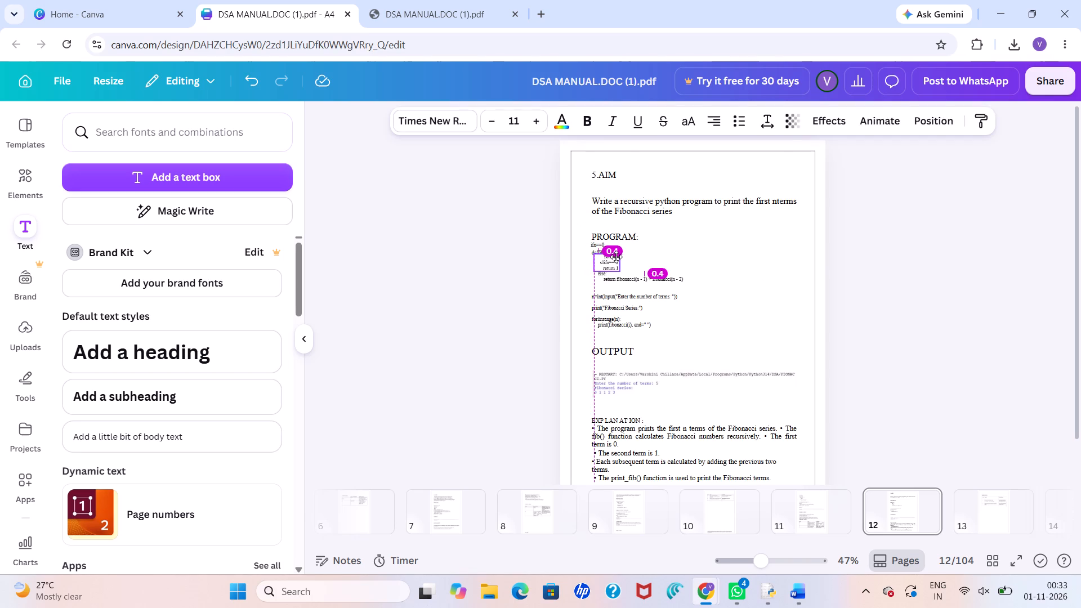
click(883, 234)
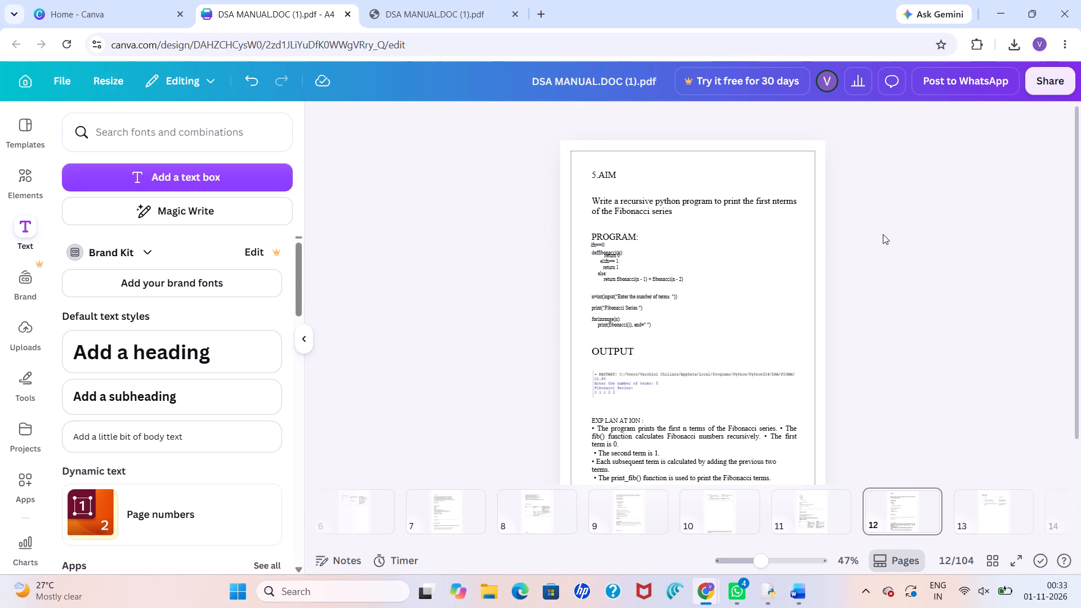
click(614, 261)
click(614, 261)
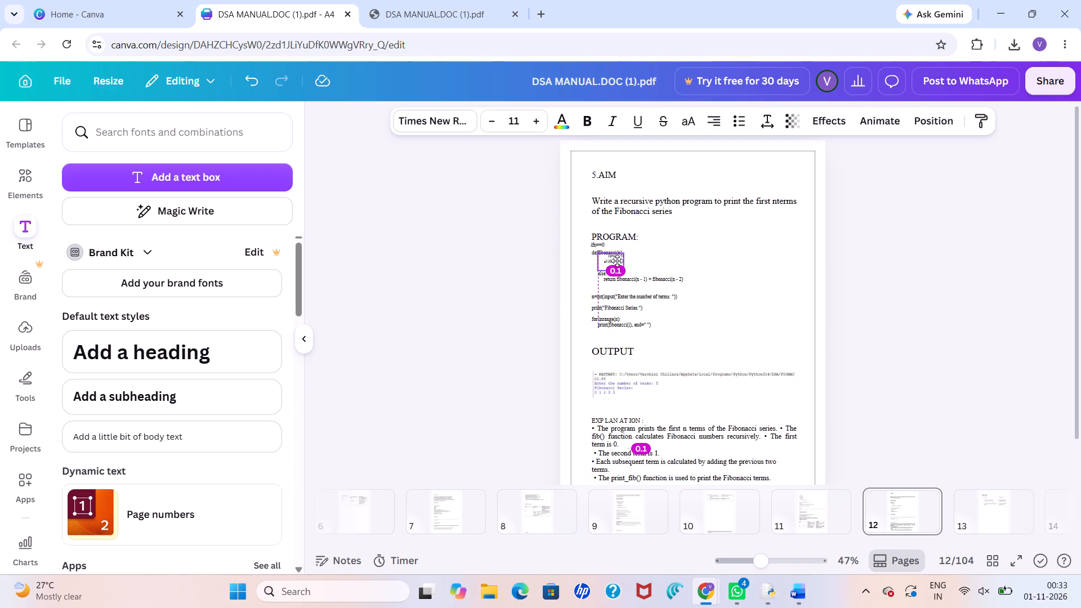
click(909, 249)
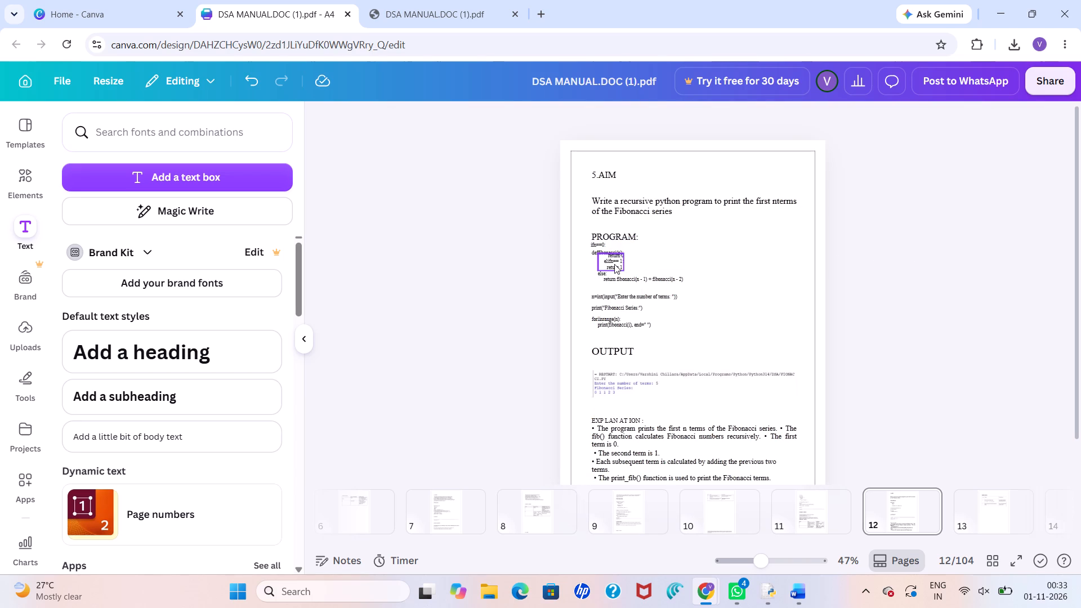
drag(614, 264, 609, 265)
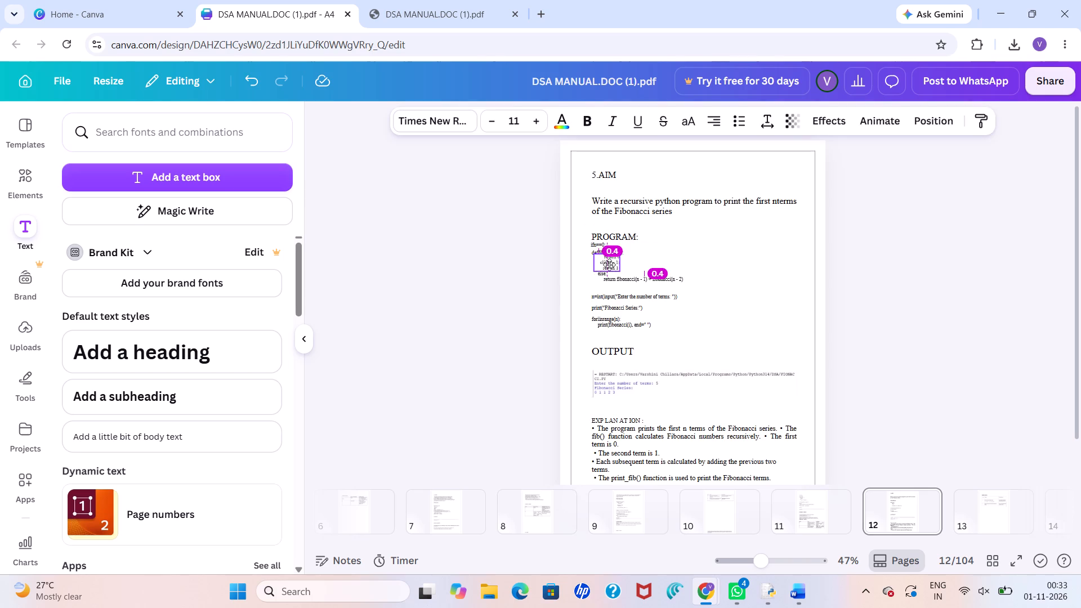
drag(609, 265, 602, 267)
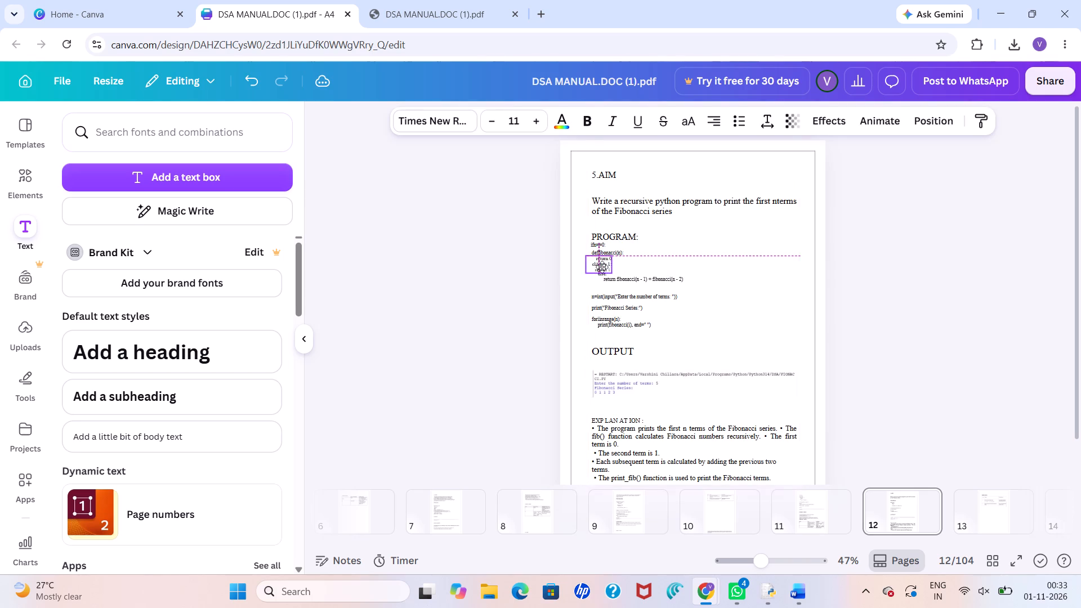
drag(602, 267, 600, 267)
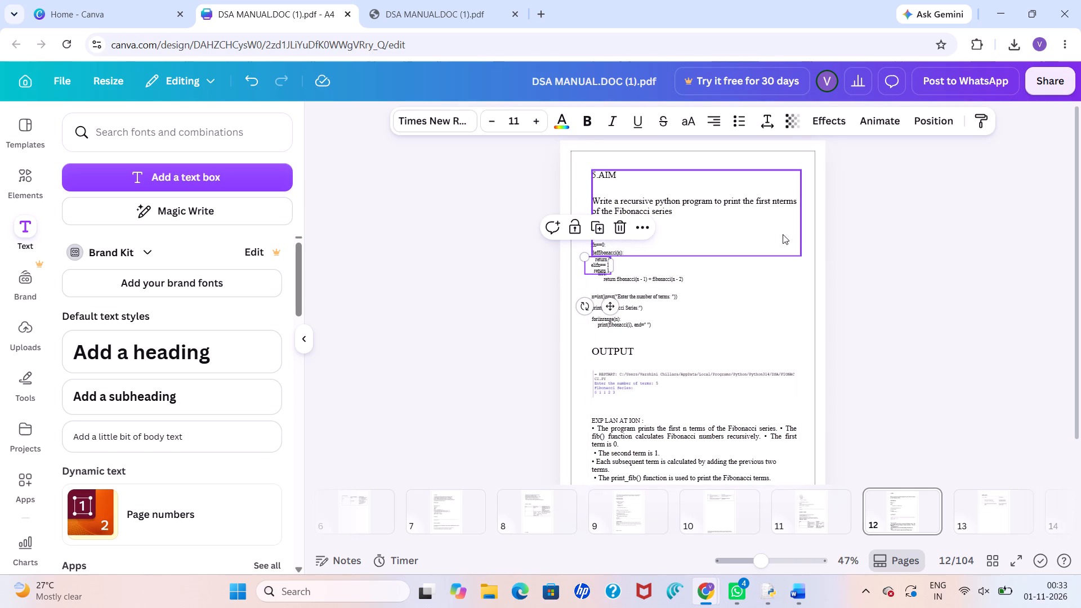
click(867, 266)
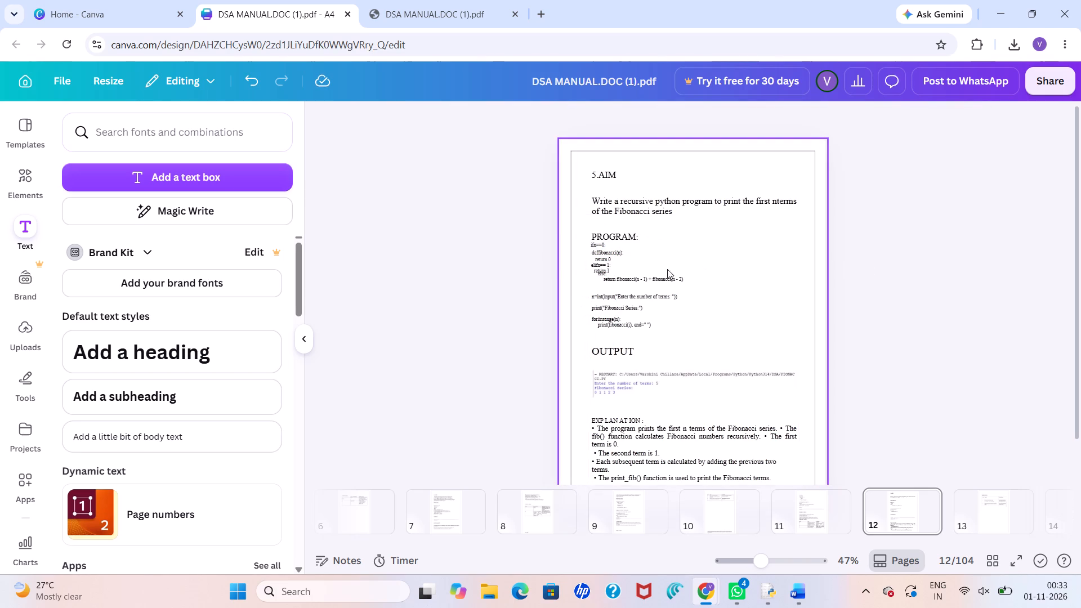
Move the "else:" line on page 12 down to the start of the recursive Fibonacci return line.
click(601, 271)
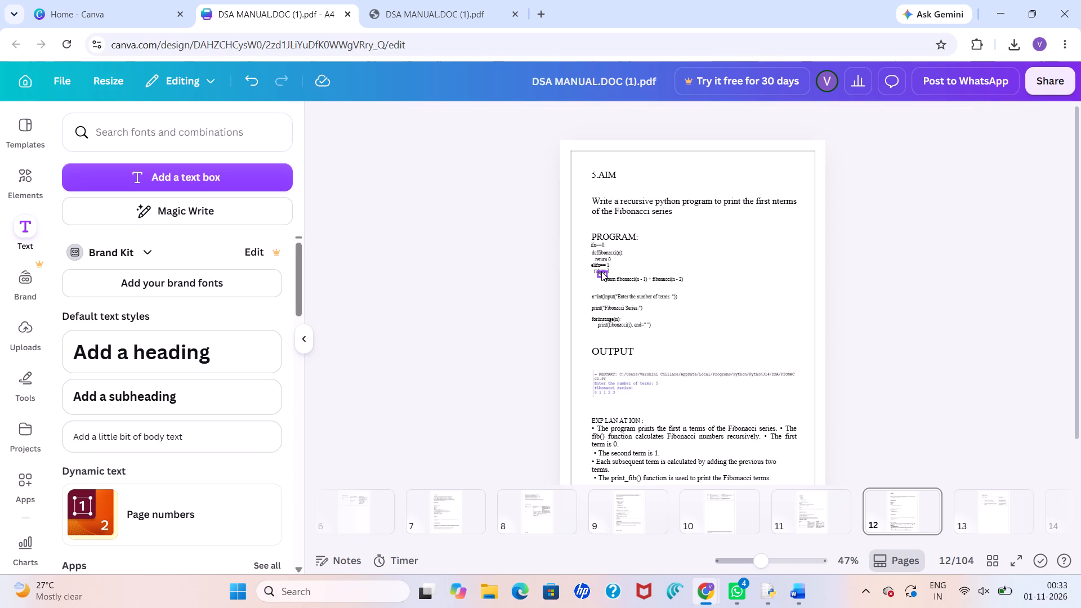
click(867, 276)
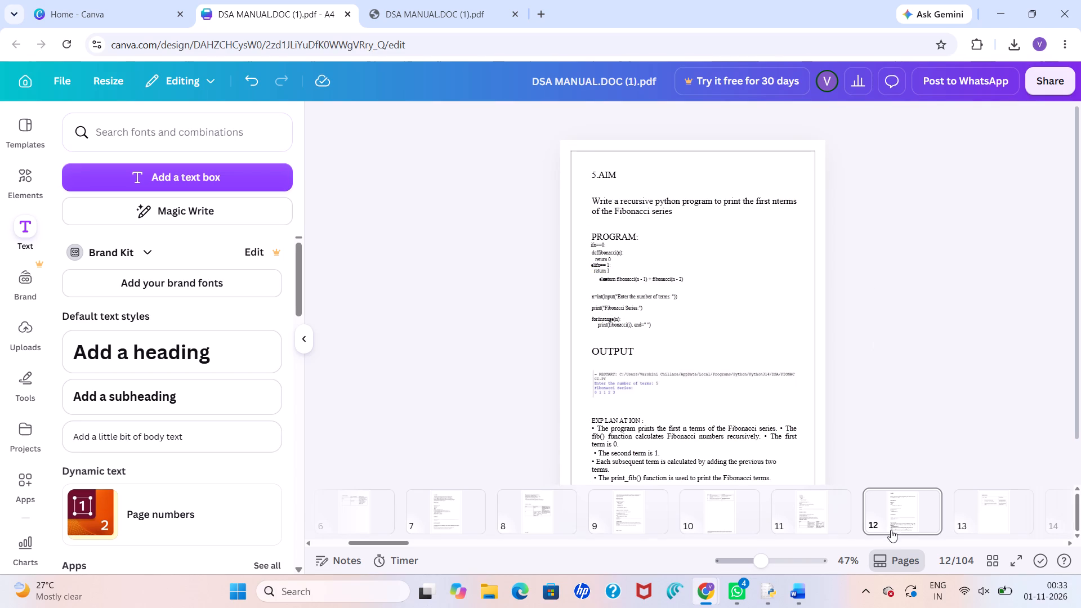
Review the LAB-2 linear and binary search pages 14 to 16, and recheck the index tables on pages 3 and 4.
scroll(897, 522, left, 3)
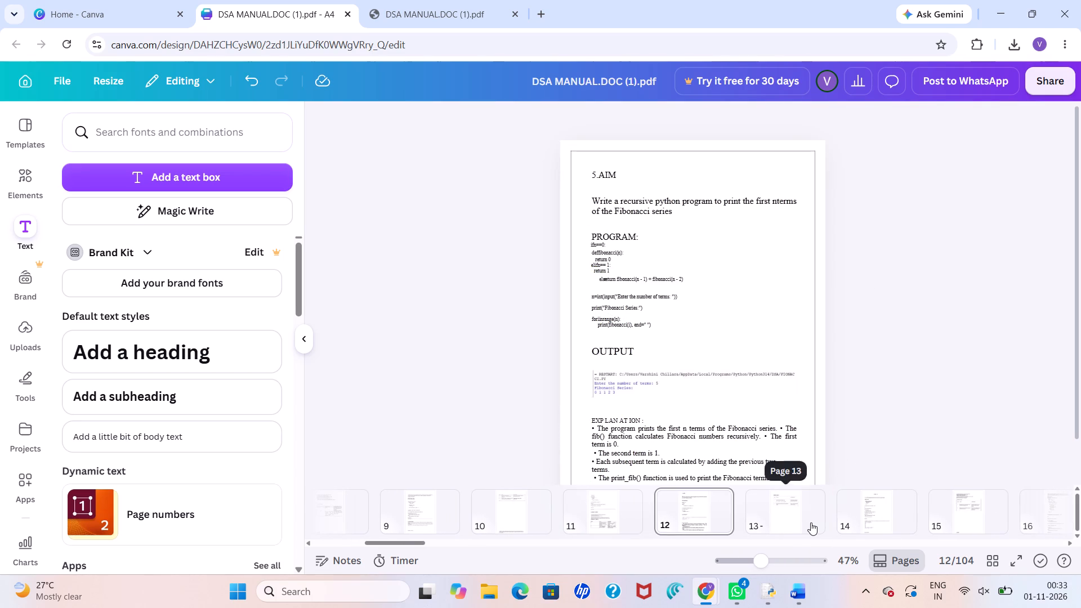
click(811, 522)
scroll(811, 522, left, 1)
double_click(811, 522)
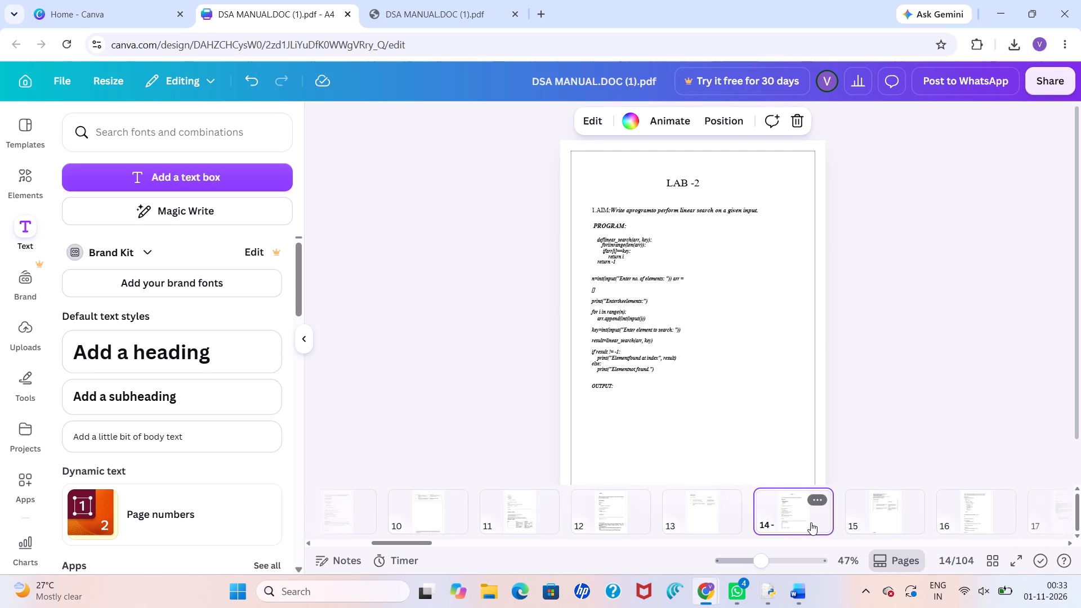
scroll(811, 522, left, 1)
click(771, 523)
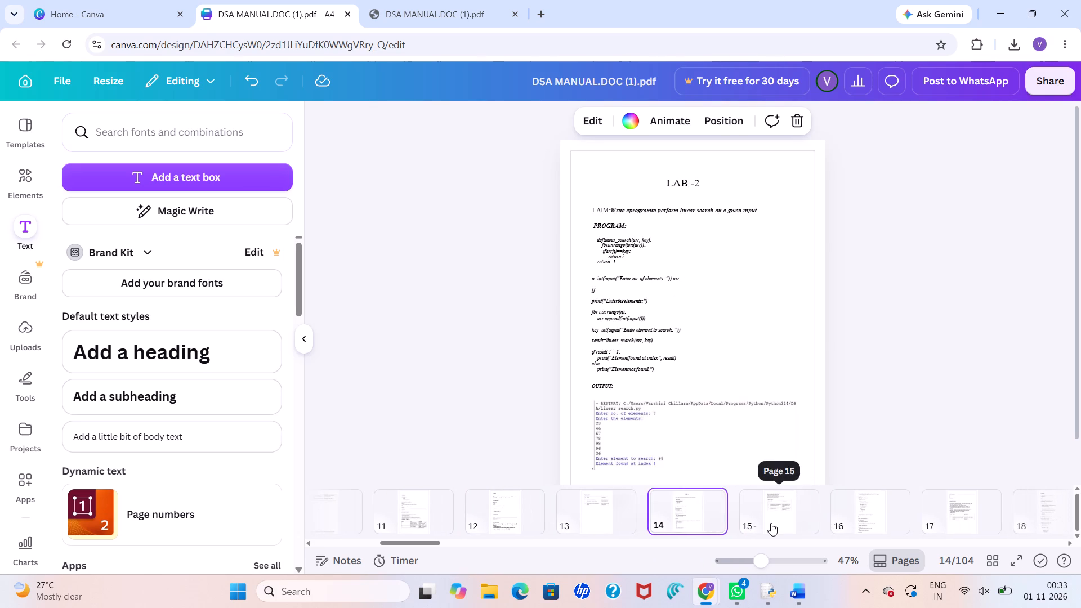
scroll(771, 523, left, 1)
click(771, 523)
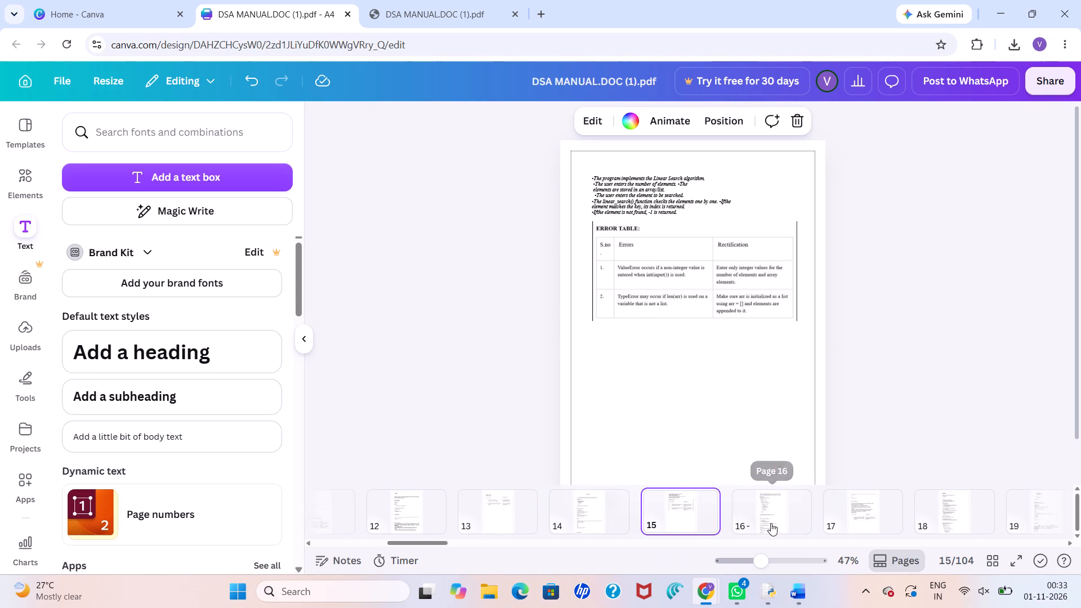
scroll(771, 523, right, 9)
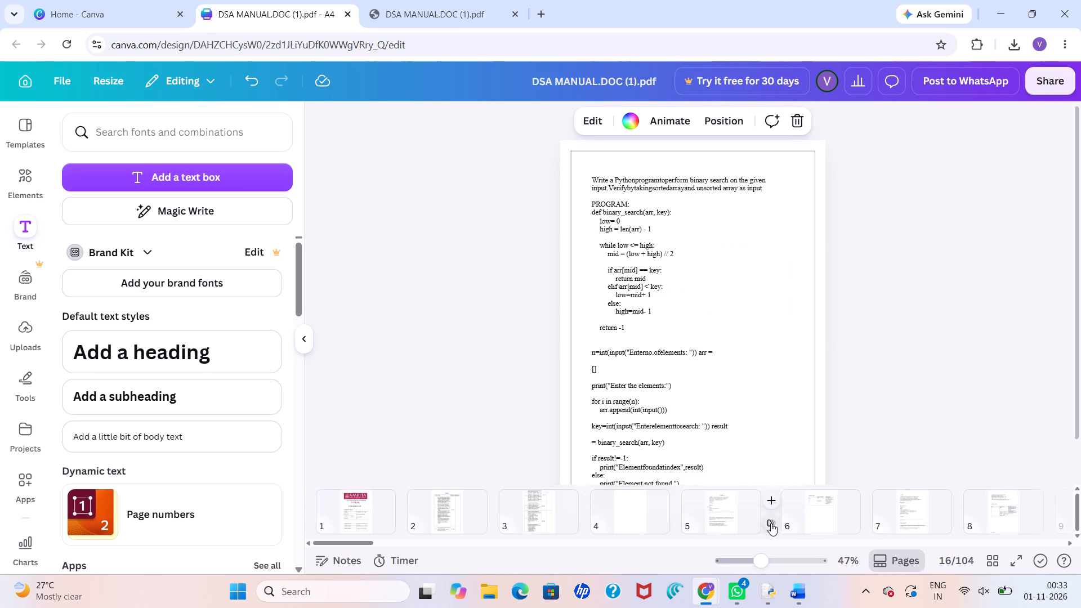
click(556, 527)
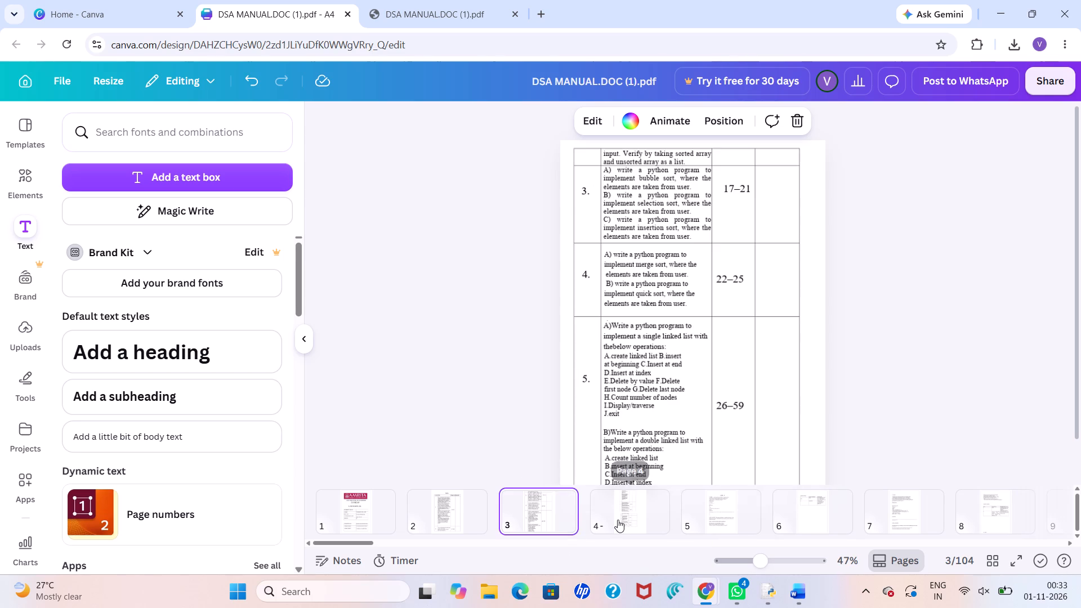
click(618, 520)
click(711, 521)
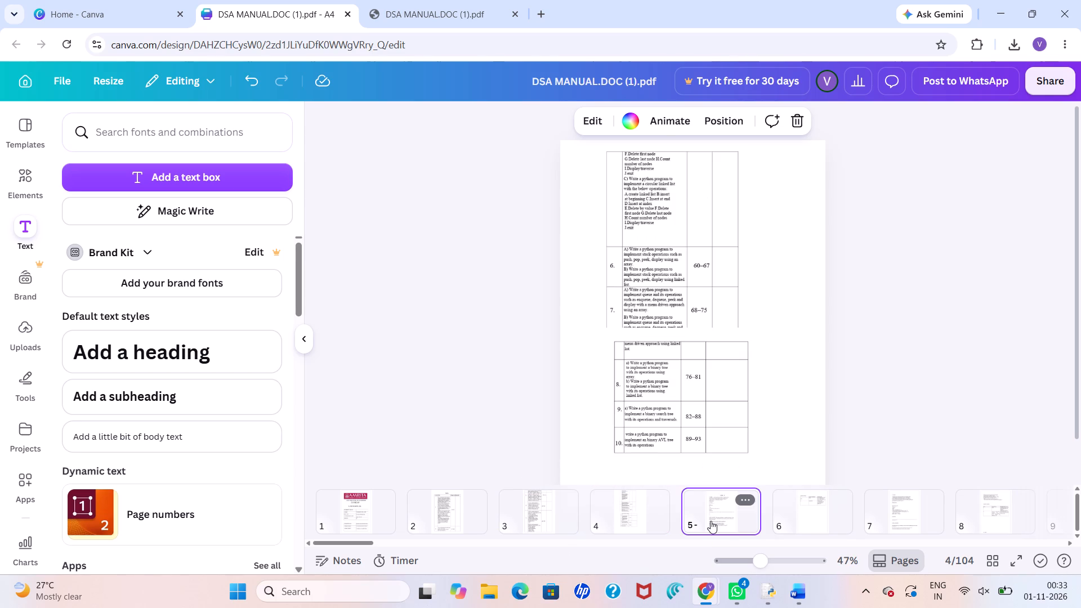
Delete both overlapping copies of the lower index table image, covering experiments 8 to 10, from page 4.
click(613, 520)
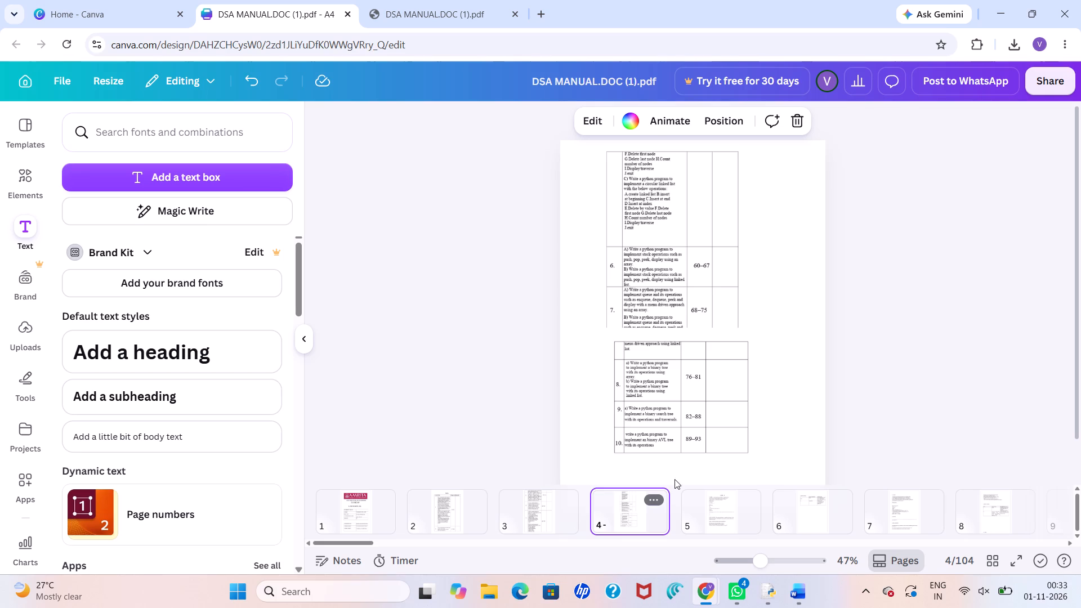
click(647, 379)
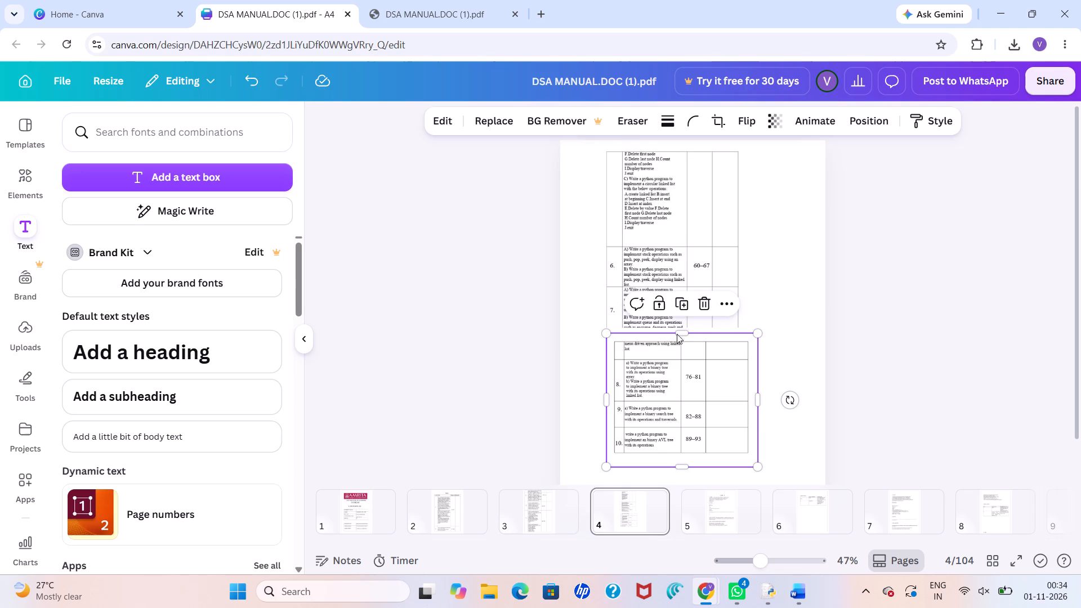
click(696, 305)
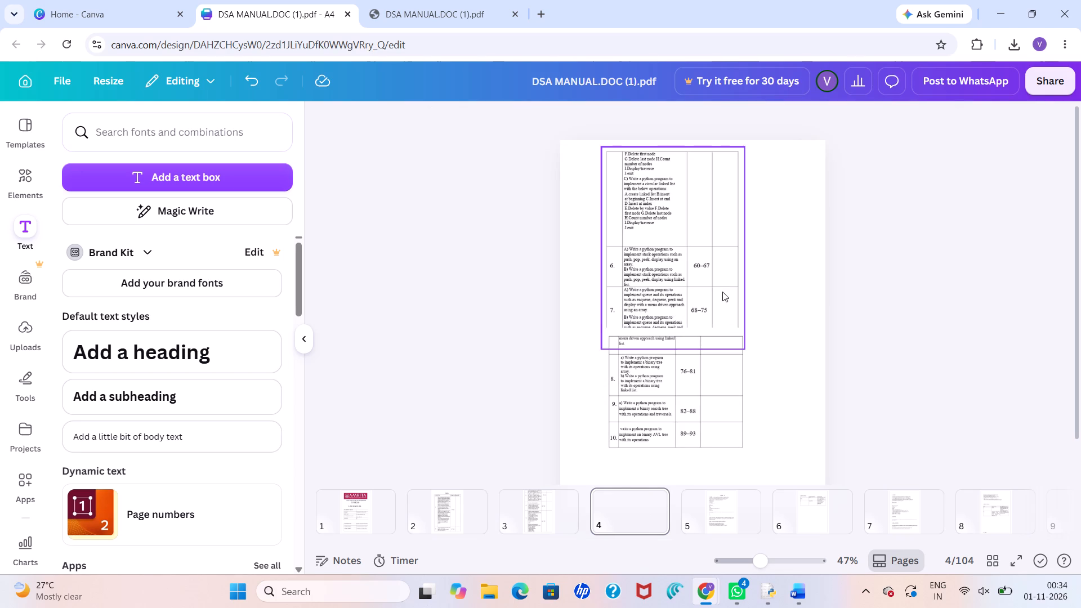
click(685, 369)
click(701, 299)
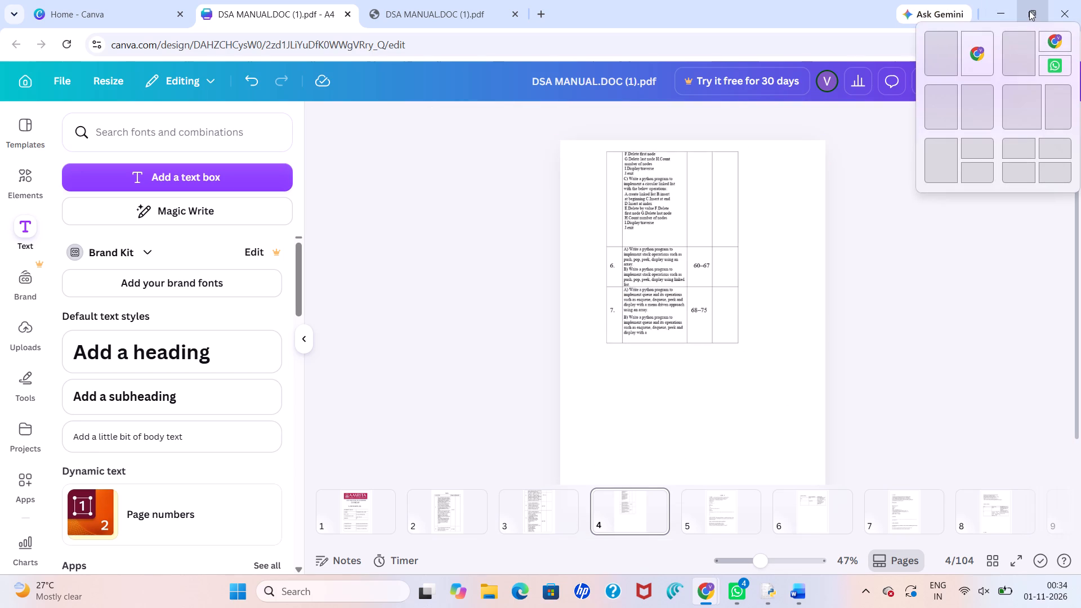
Tile the Canva window to half the screen and minimise the ChatGPT window beside it.
click(939, 52)
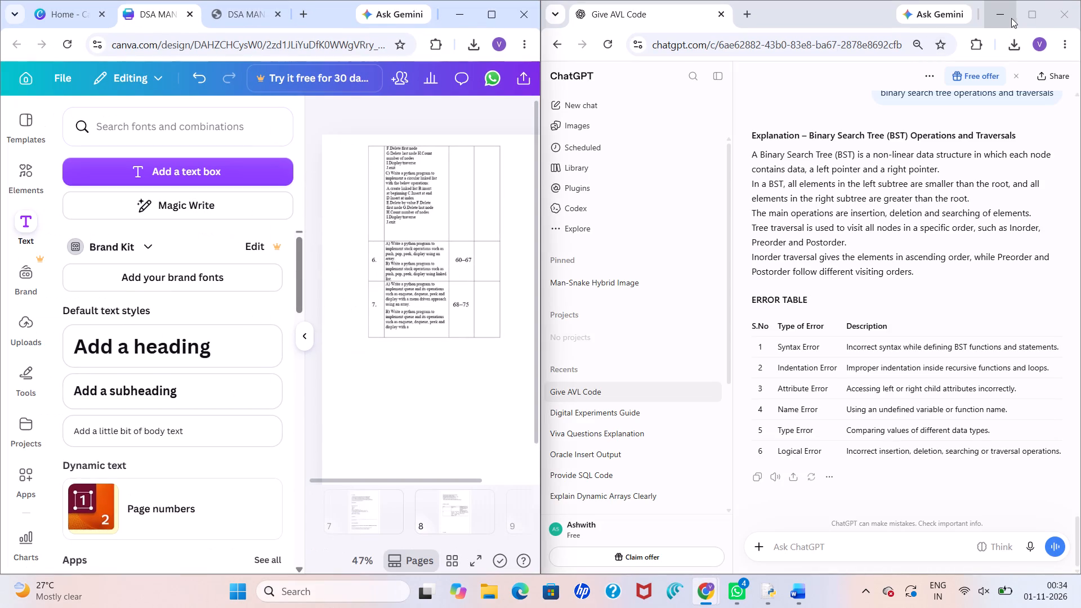
click(1011, 17)
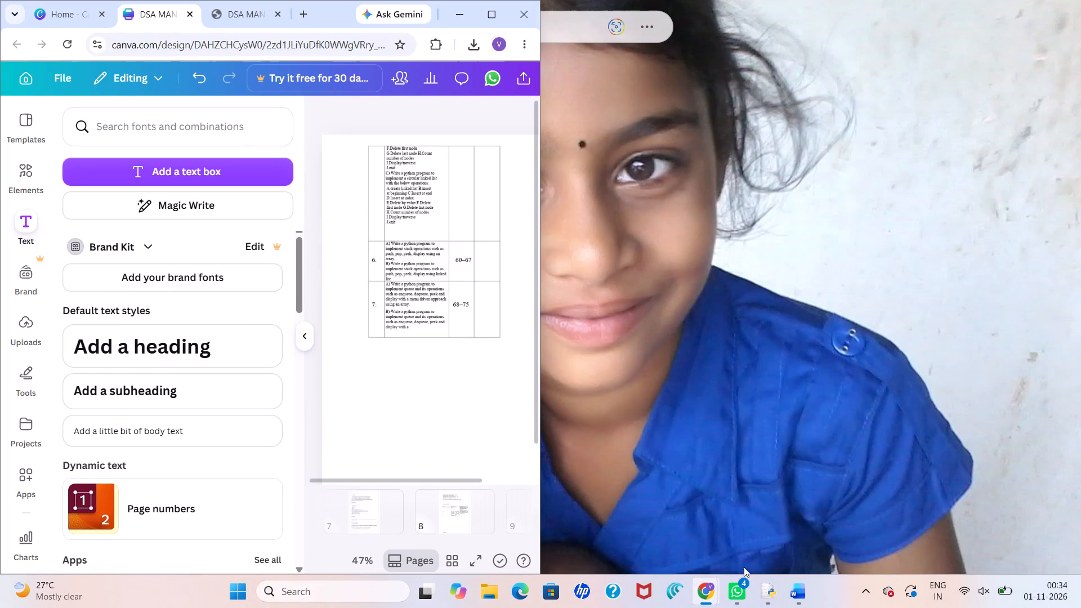
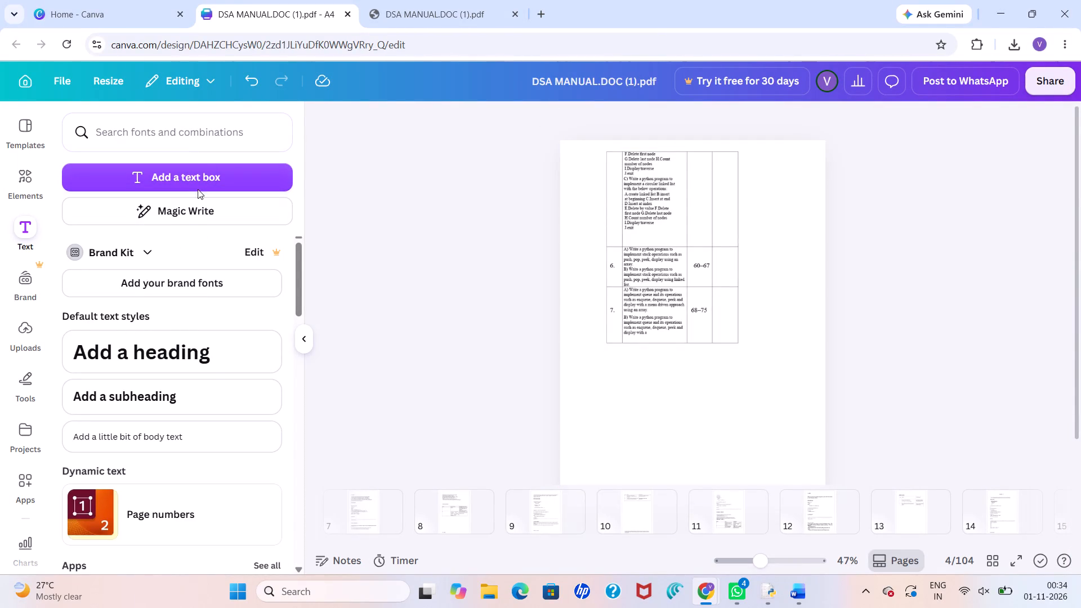
Start uploading an image file to the design's uploads, browsing the Screenshots folder for the one to add.
click(16, 337)
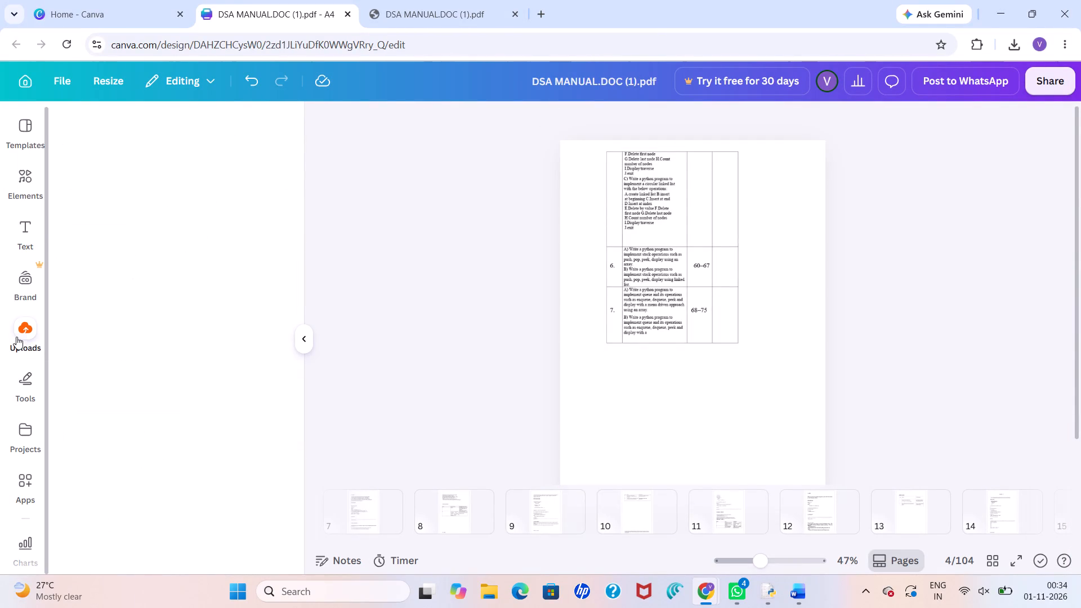
click(180, 164)
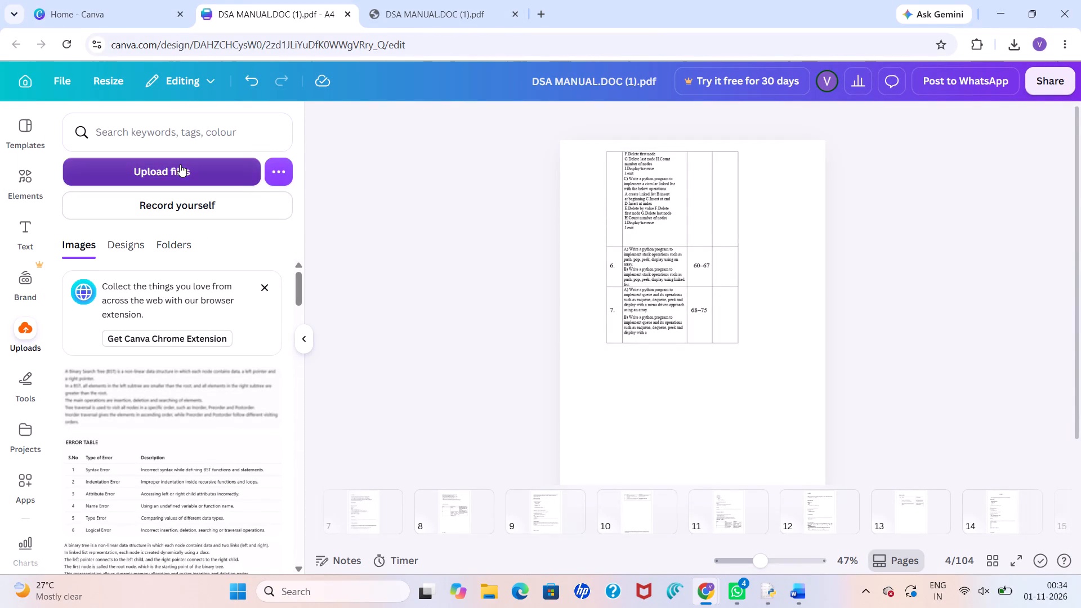
scroll(283, 209, down, 20)
scroll(283, 209, down, 10)
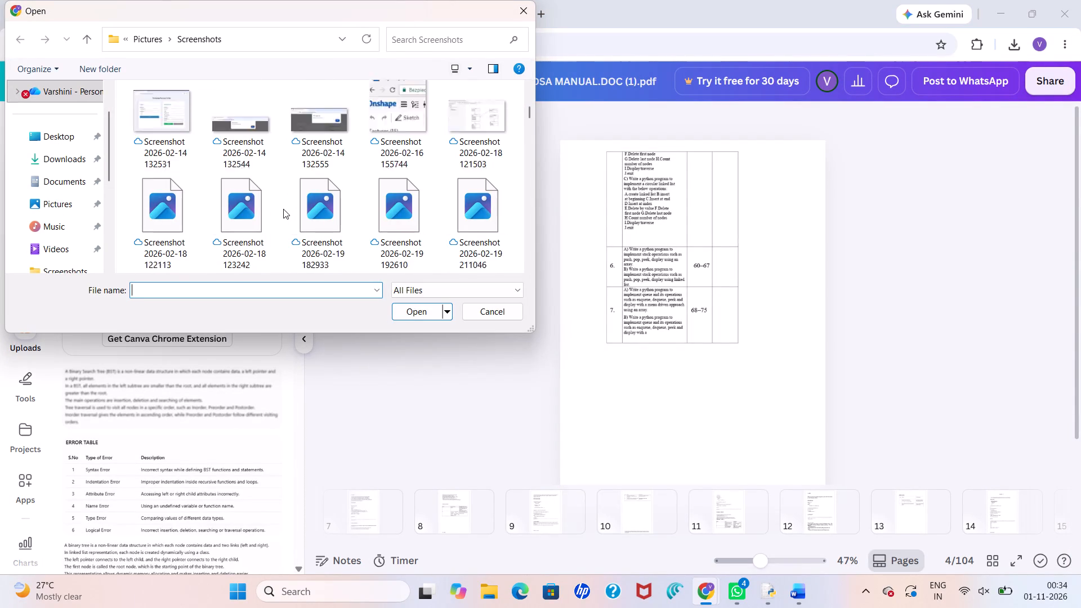
Upload the 2026-11-01 screenshot of the remaining index table rows from the Screenshots folder.
scroll(283, 209, down, 20)
scroll(283, 209, down, 20)
scroll(283, 209, down, 20)
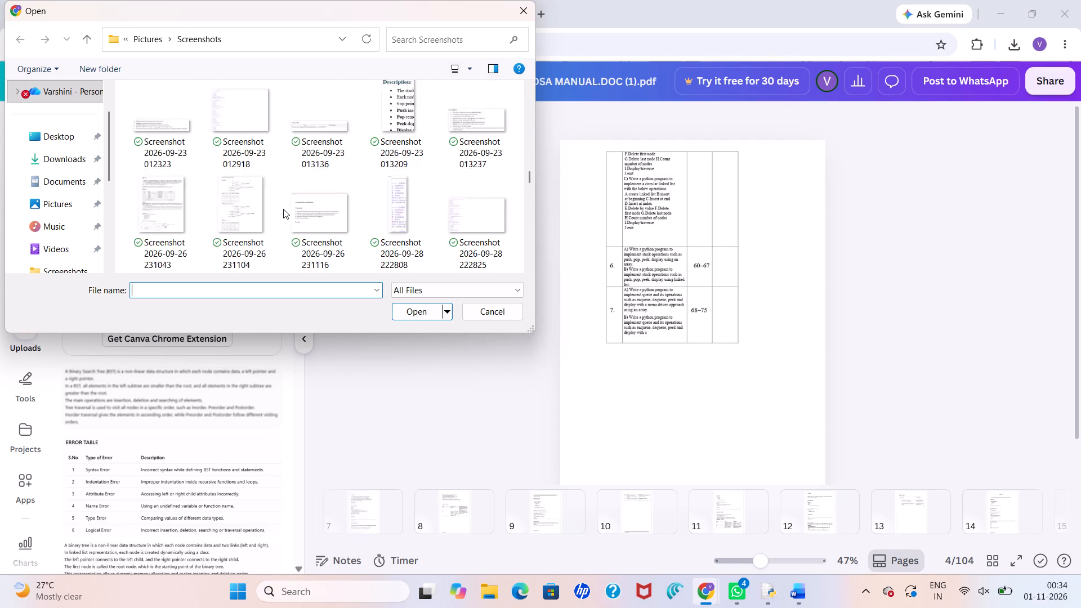
scroll(283, 209, down, 20)
scroll(283, 209, down, 20)
scroll(283, 209, down, 20)
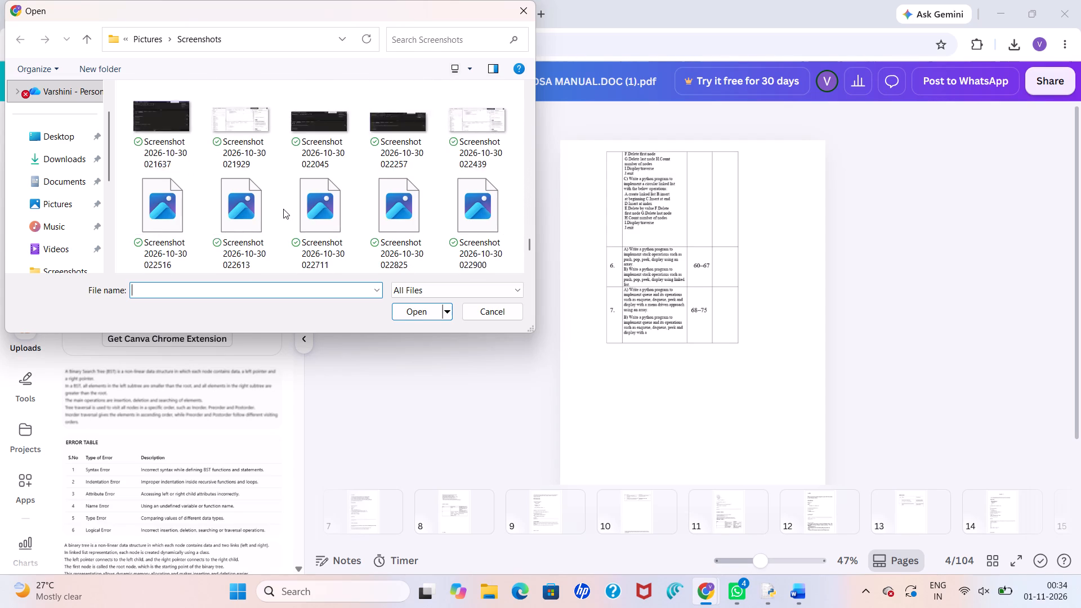
scroll(283, 209, down, 20)
scroll(283, 209, down, 13)
scroll(283, 209, up, 20)
scroll(283, 209, up, 20)
scroll(283, 209, up, 4)
scroll(283, 209, down, 18)
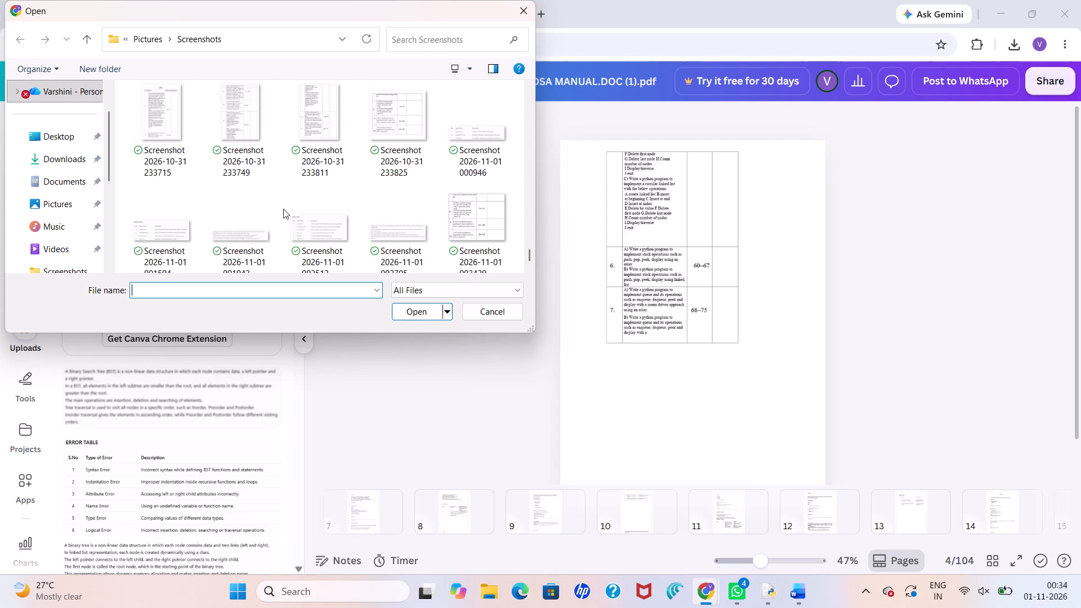
double_click(465, 239)
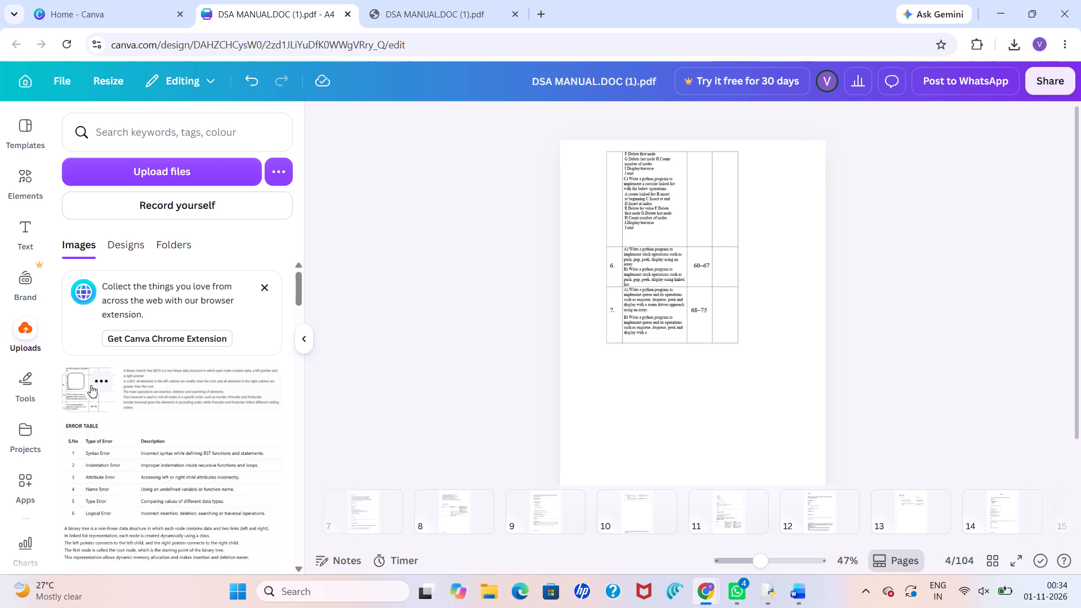
Insert the uploaded screenshot of index rows 8 to 10 onto page 4.
click(91, 385)
click(362, 362)
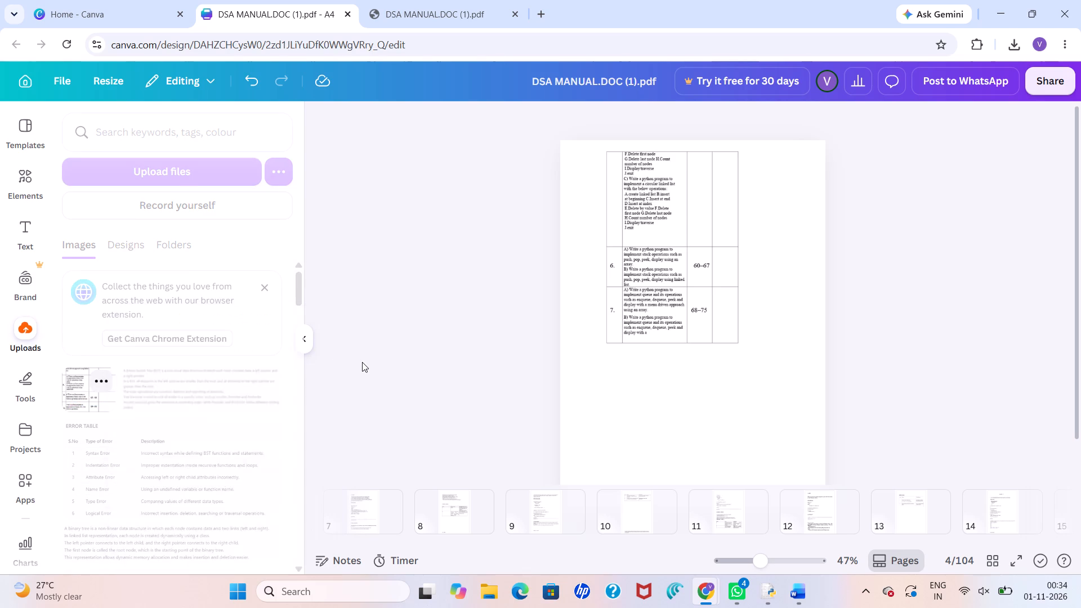
click(87, 394)
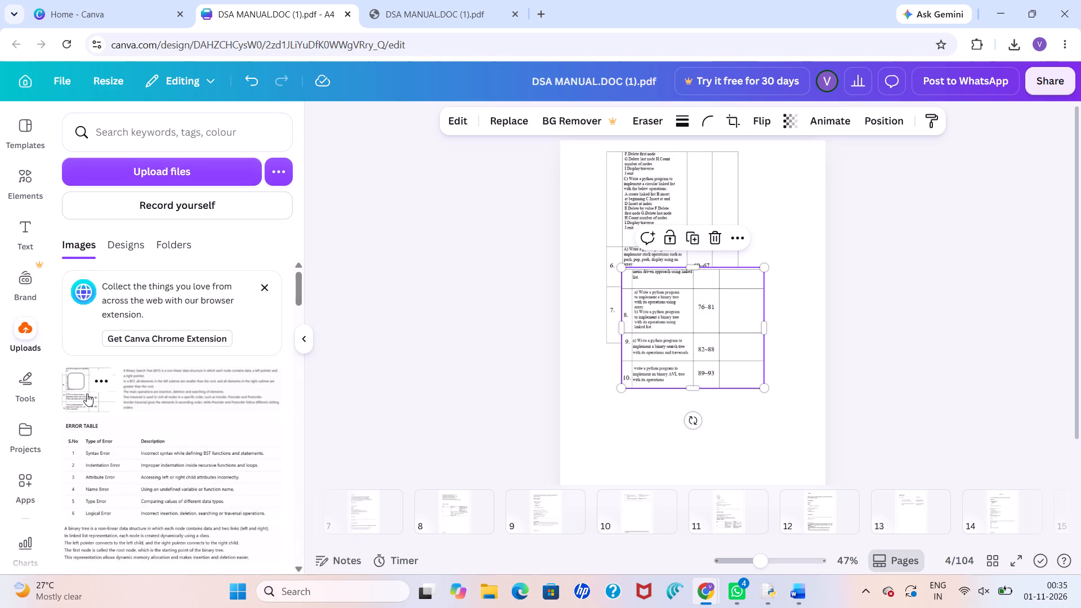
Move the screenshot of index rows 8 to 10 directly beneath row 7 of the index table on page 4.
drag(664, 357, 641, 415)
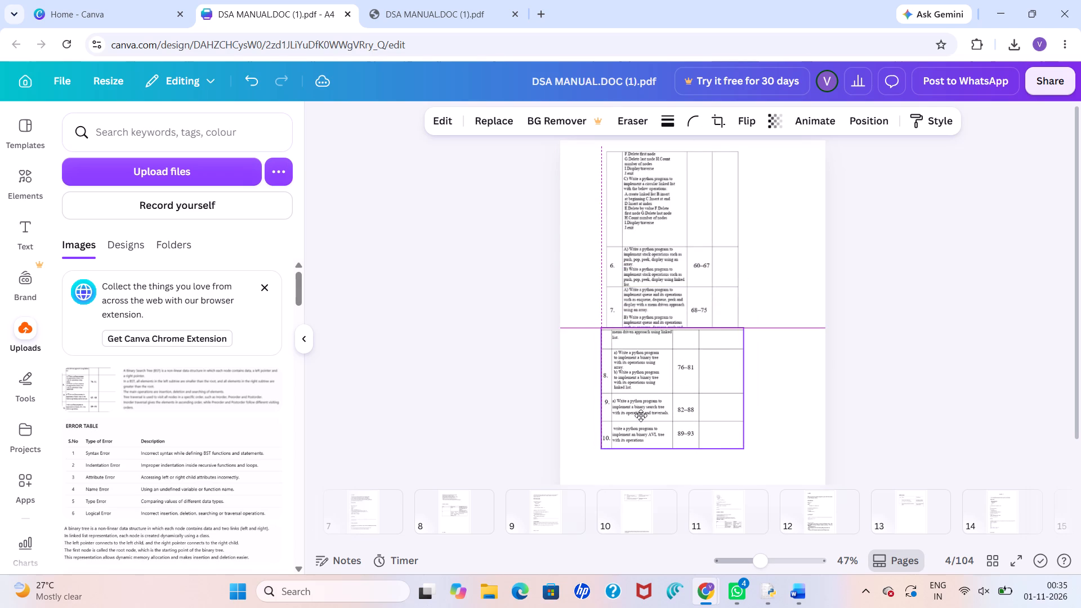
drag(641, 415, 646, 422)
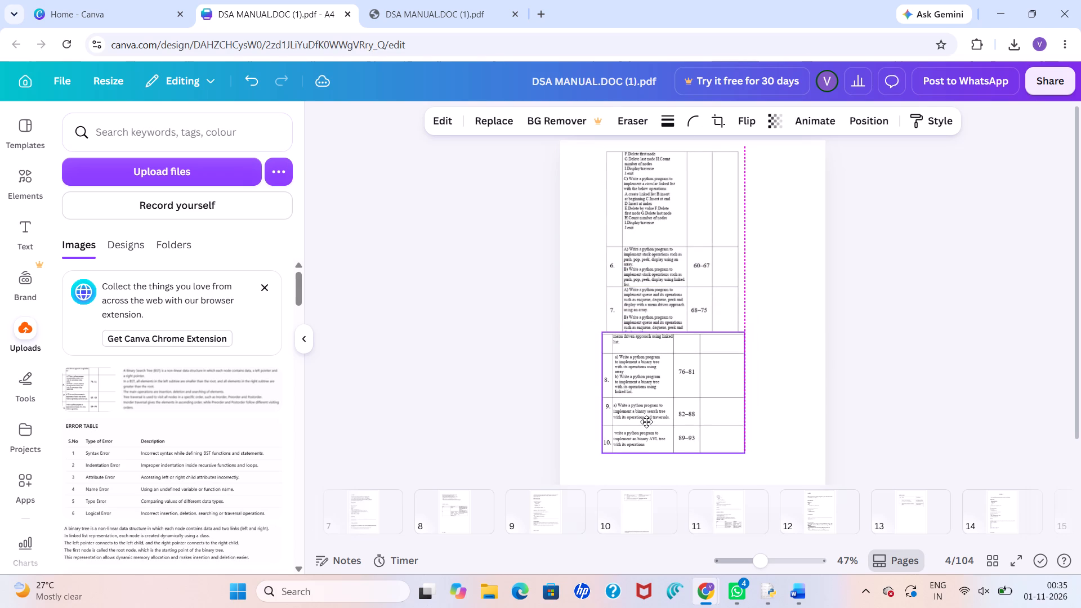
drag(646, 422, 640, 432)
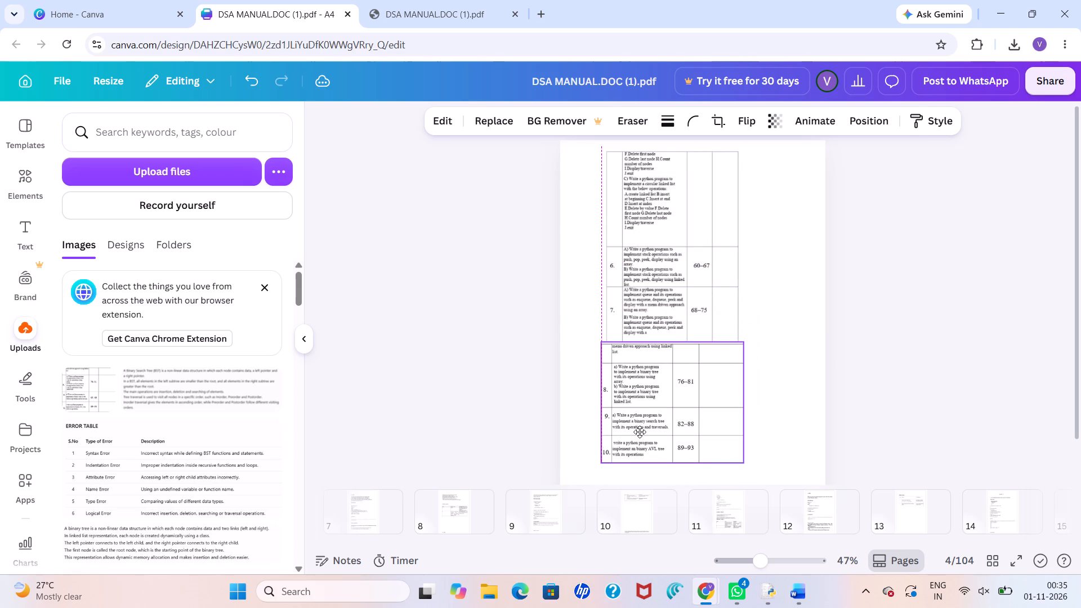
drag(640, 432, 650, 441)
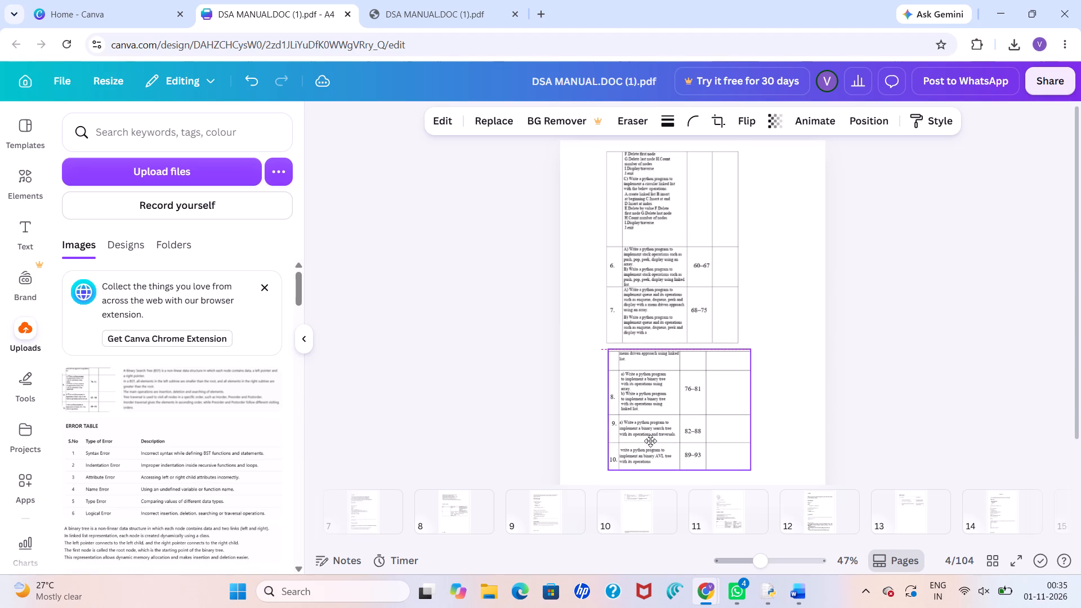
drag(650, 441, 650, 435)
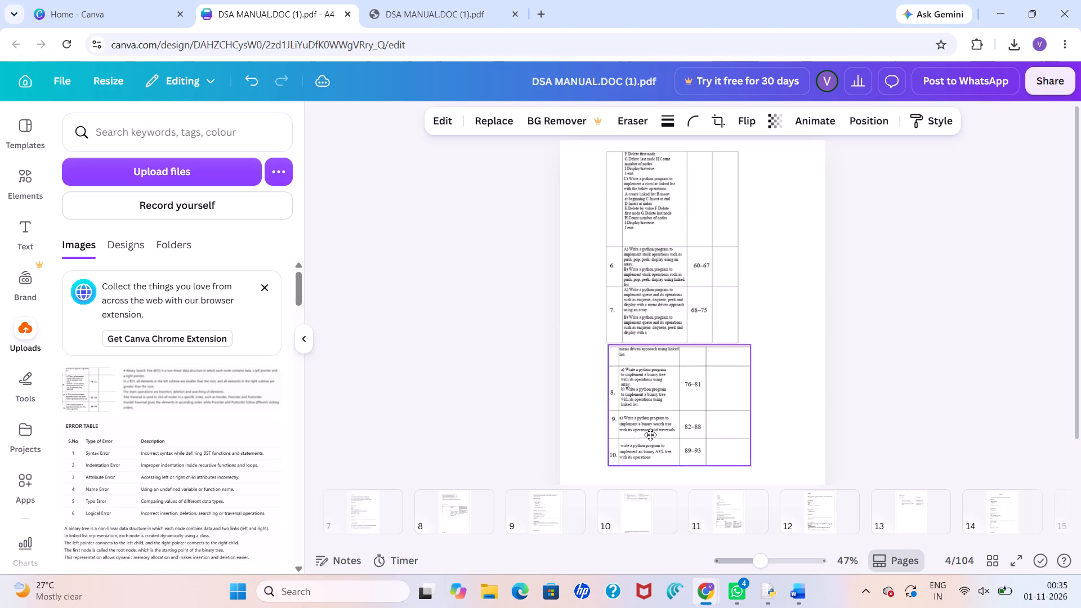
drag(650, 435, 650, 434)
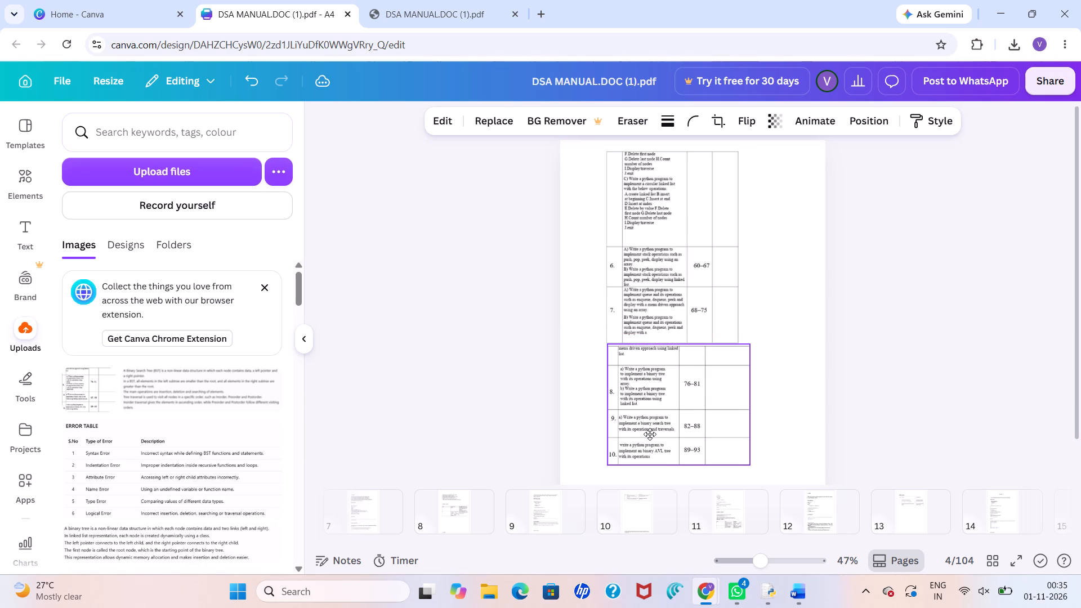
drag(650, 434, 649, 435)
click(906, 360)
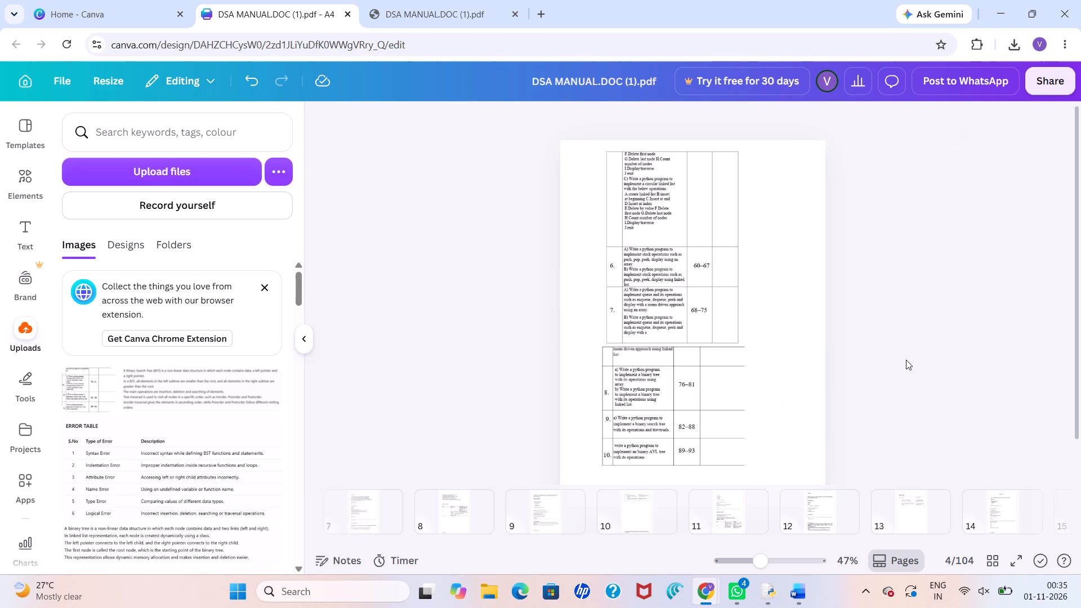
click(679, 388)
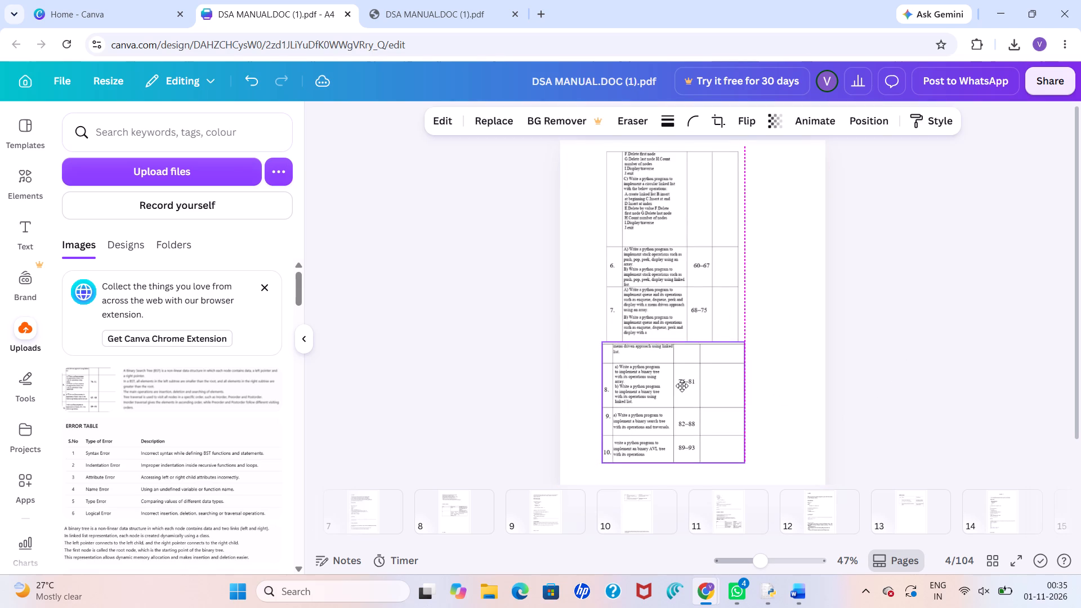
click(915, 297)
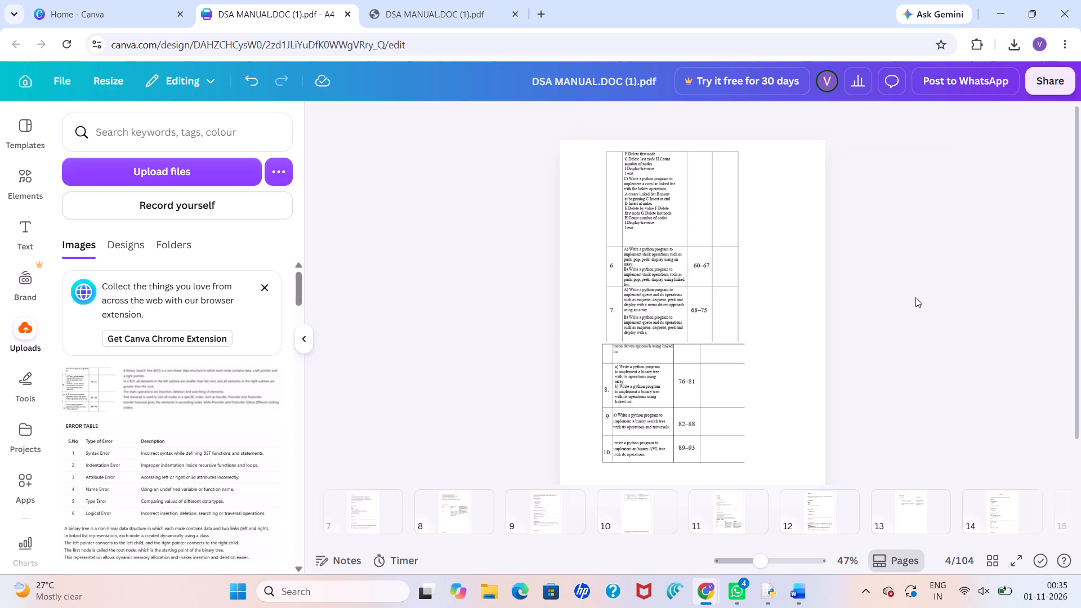
Delete the screenshot of index rows 8 to 10 from page 4.
click(723, 405)
click(690, 306)
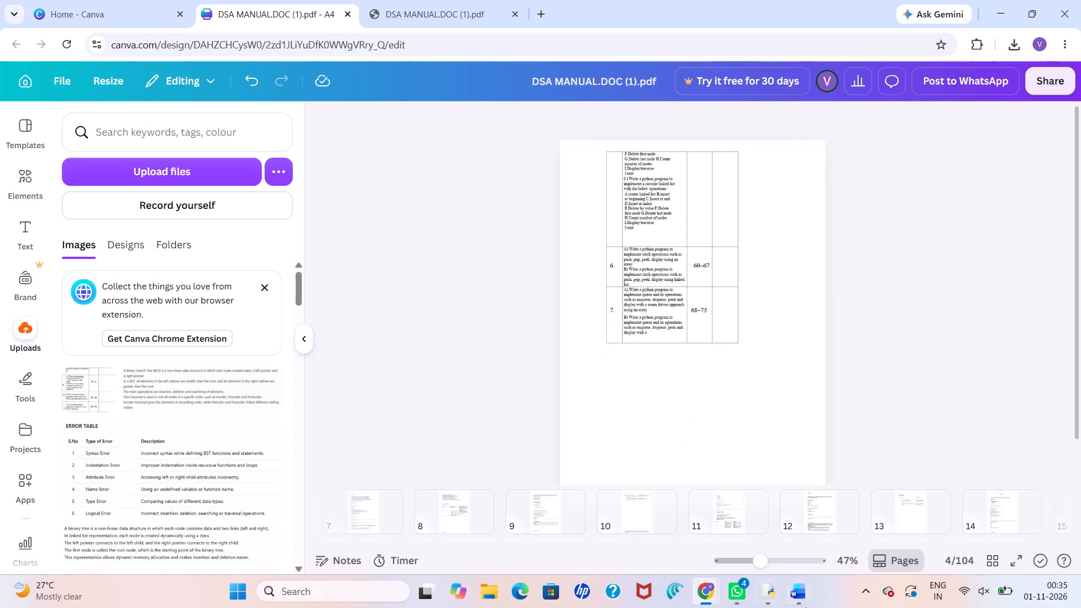
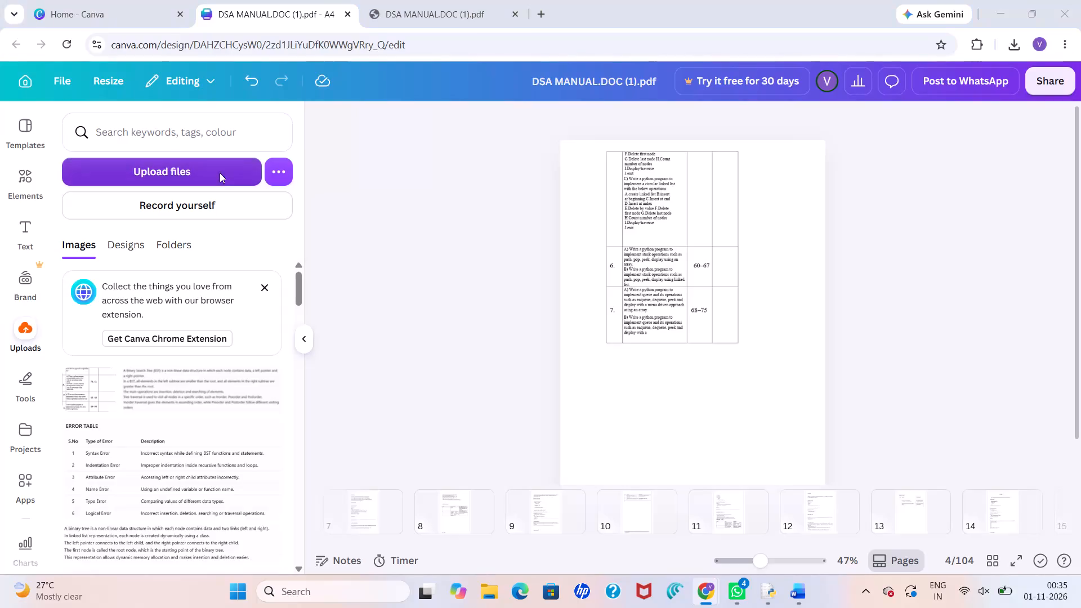
scroll(220, 173, down, 10)
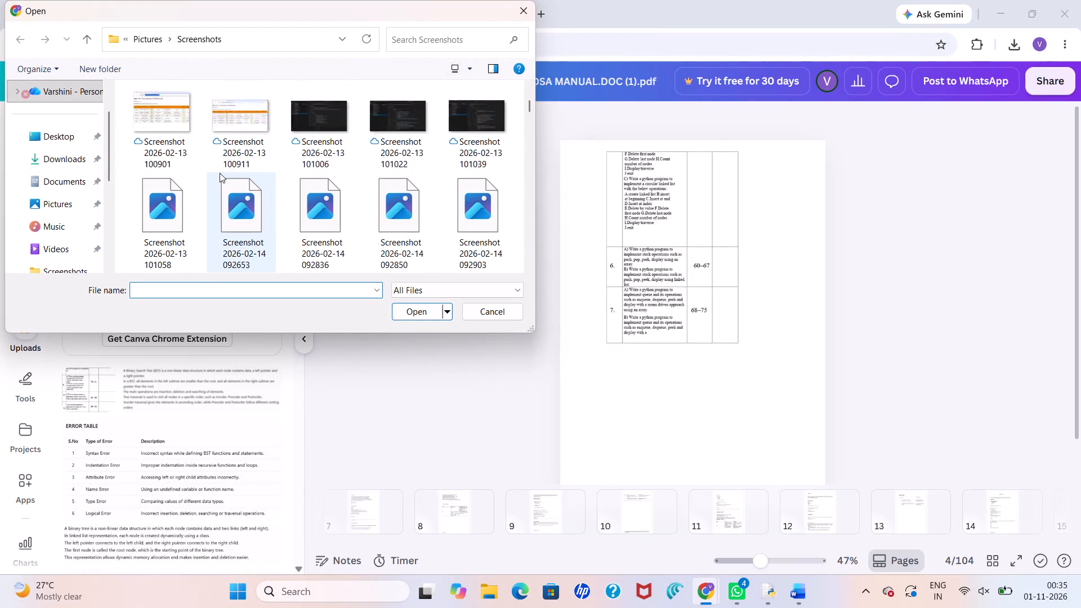
scroll(220, 173, down, 20)
scroll(220, 173, down, 20)
scroll(220, 173, down, 13)
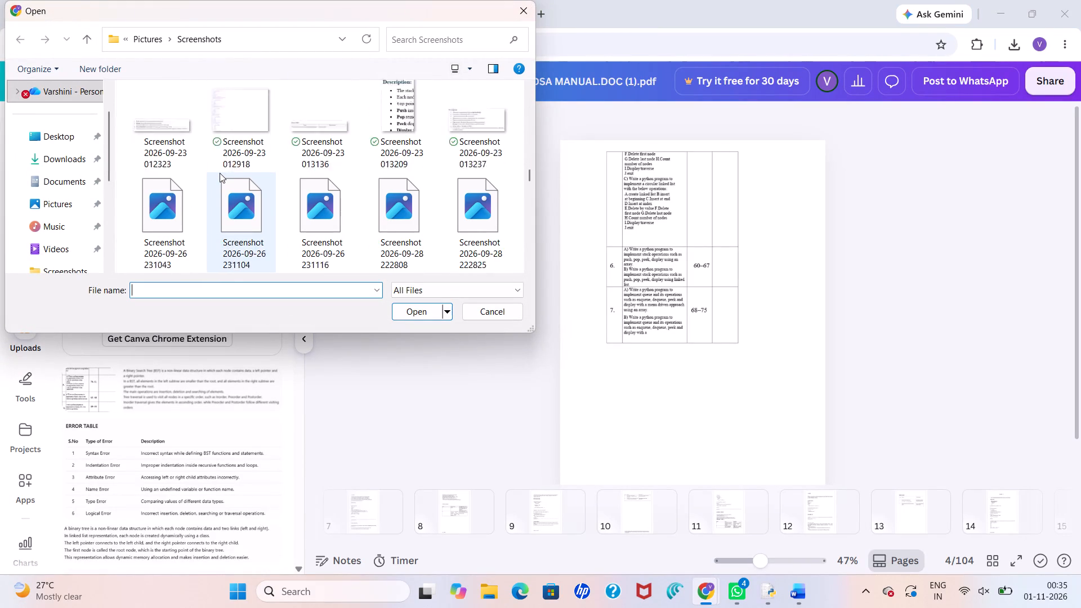
scroll(220, 173, down, 20)
scroll(220, 173, down, 20)
scroll(220, 173, down, 13)
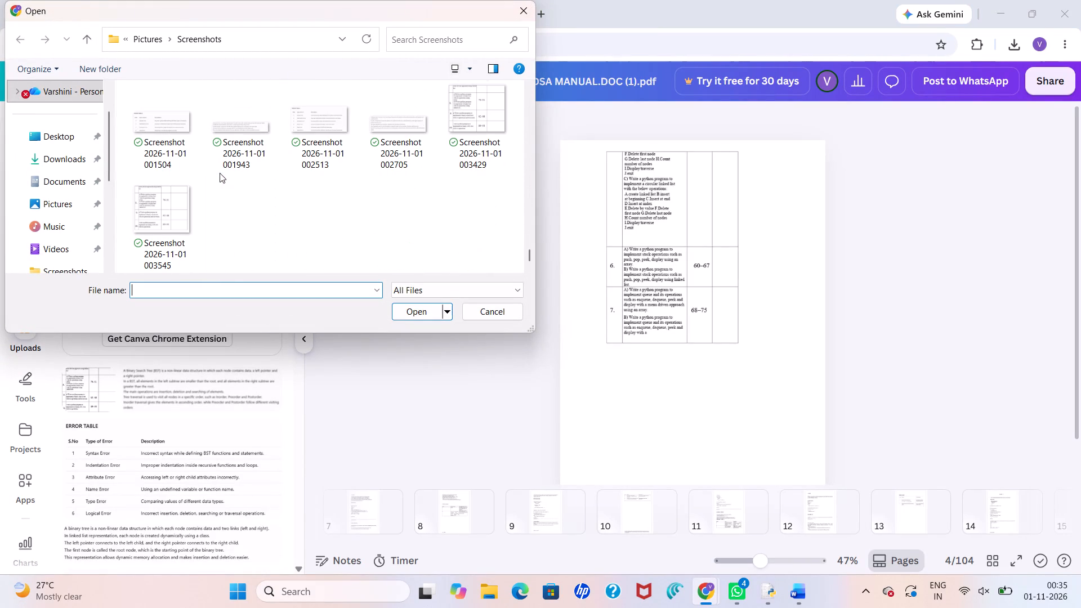
scroll(220, 173, down, 13)
double_click(177, 196)
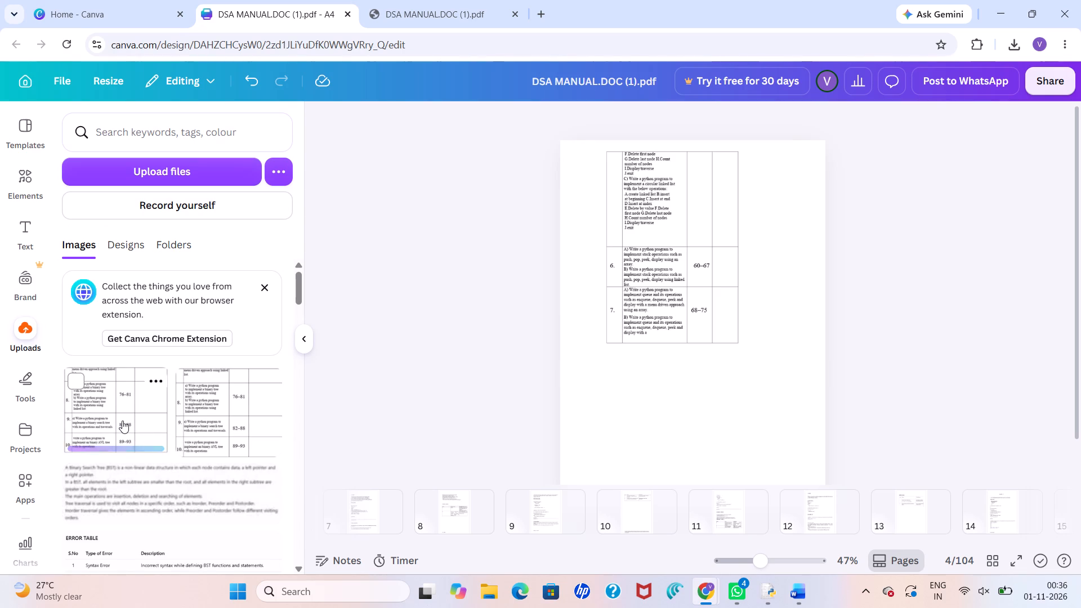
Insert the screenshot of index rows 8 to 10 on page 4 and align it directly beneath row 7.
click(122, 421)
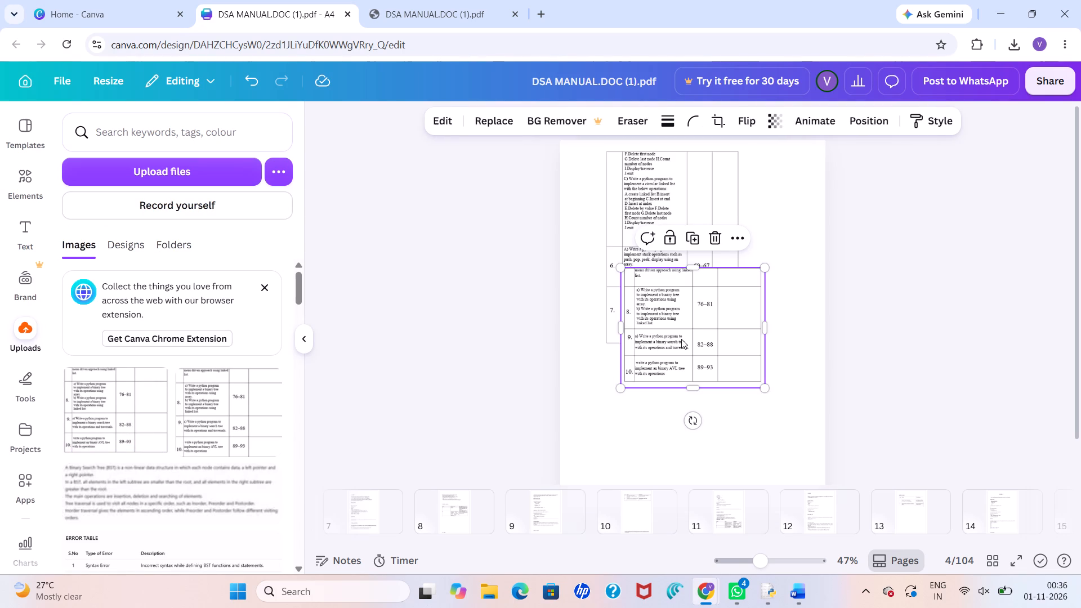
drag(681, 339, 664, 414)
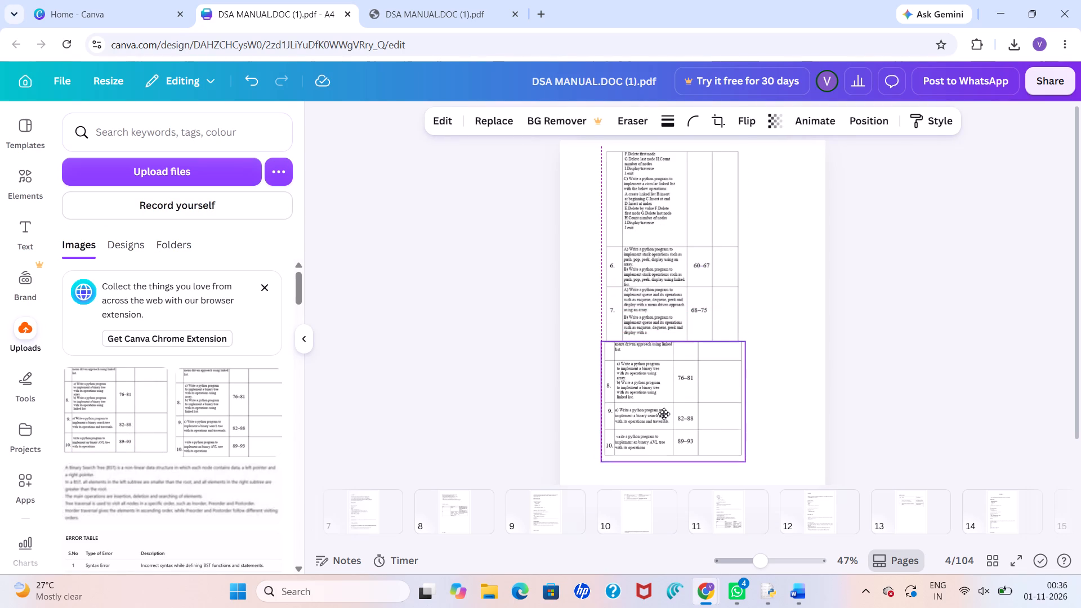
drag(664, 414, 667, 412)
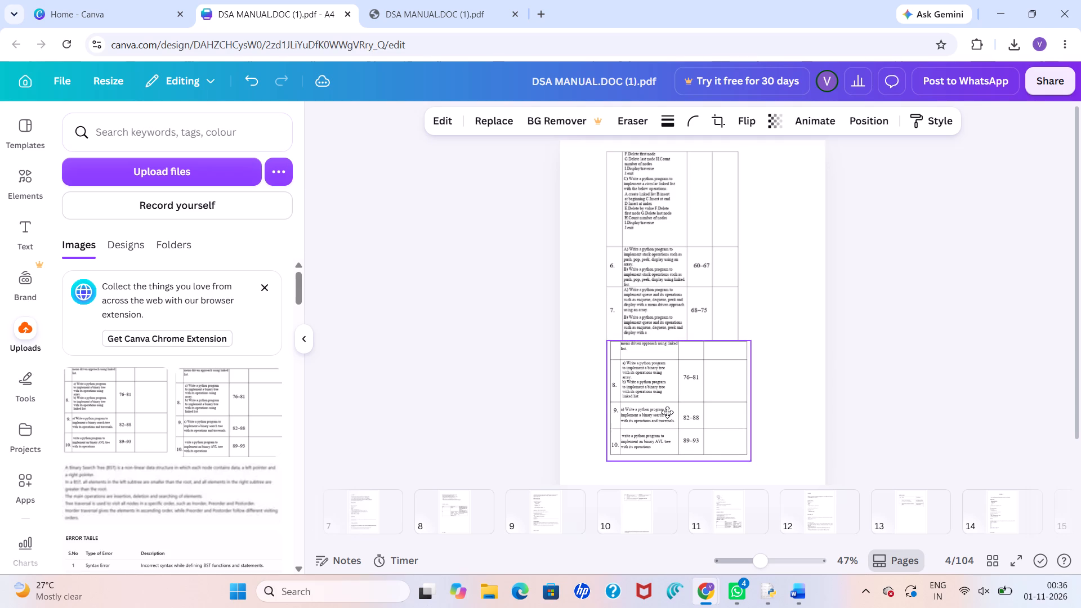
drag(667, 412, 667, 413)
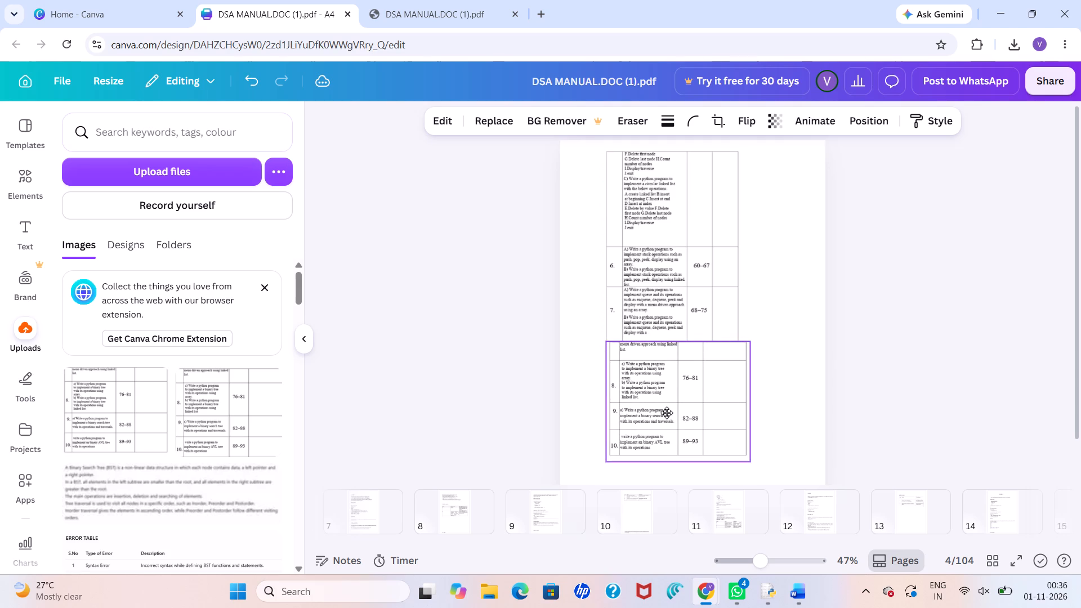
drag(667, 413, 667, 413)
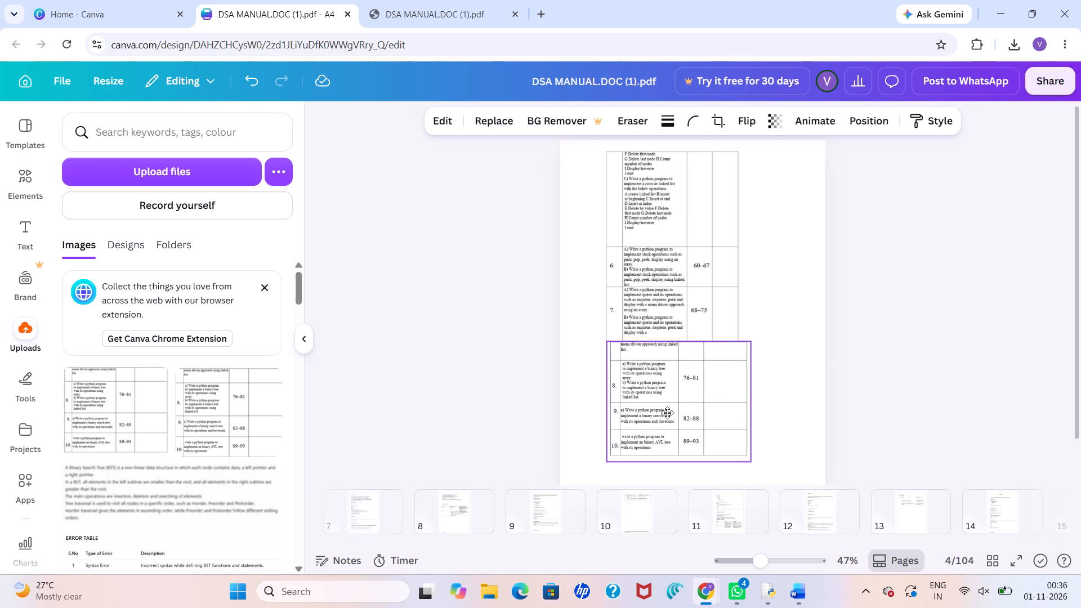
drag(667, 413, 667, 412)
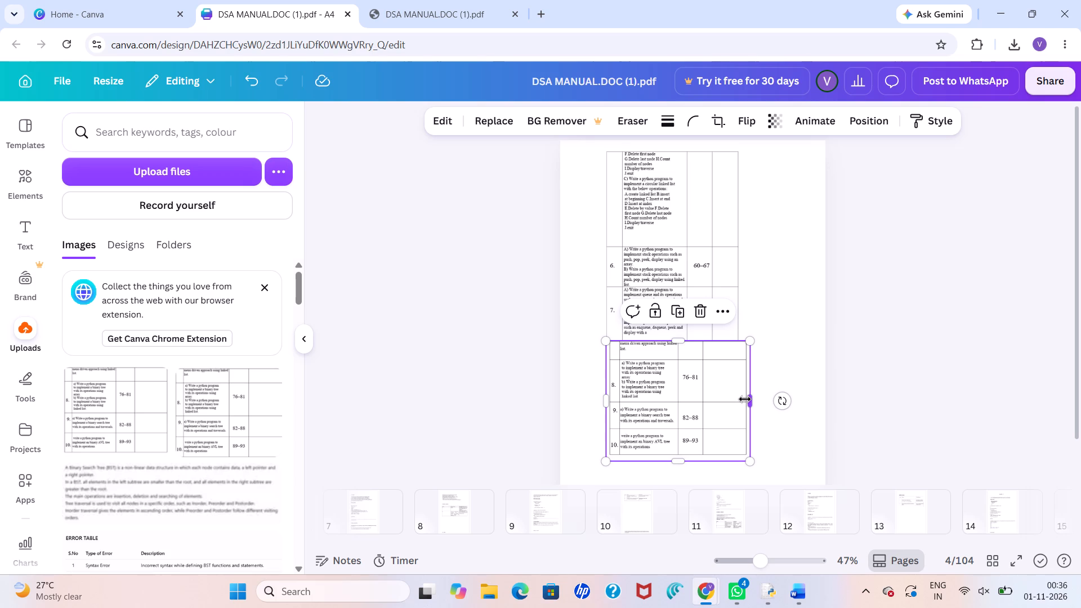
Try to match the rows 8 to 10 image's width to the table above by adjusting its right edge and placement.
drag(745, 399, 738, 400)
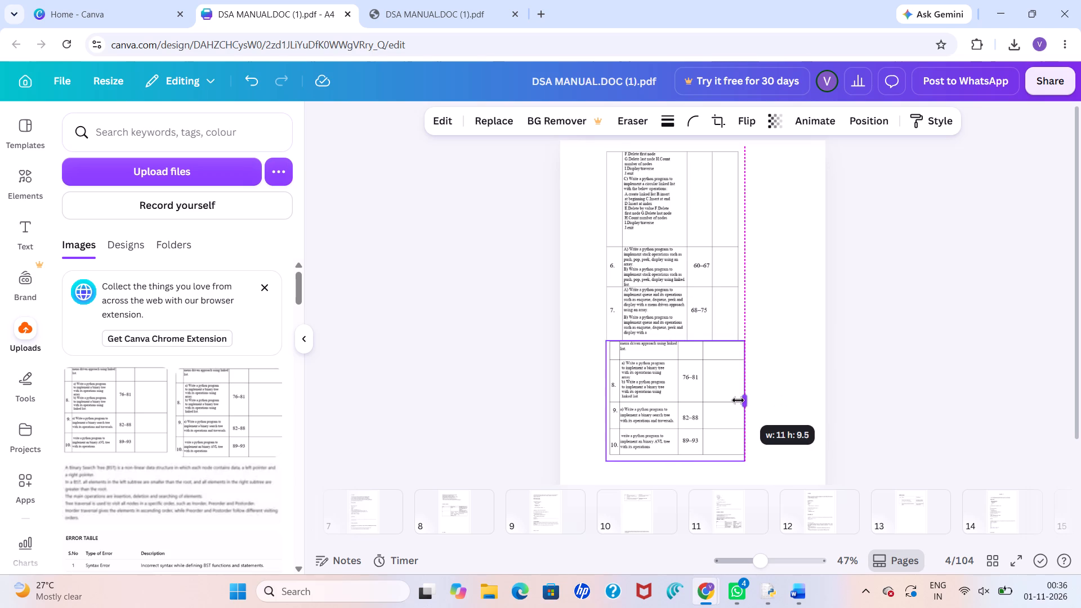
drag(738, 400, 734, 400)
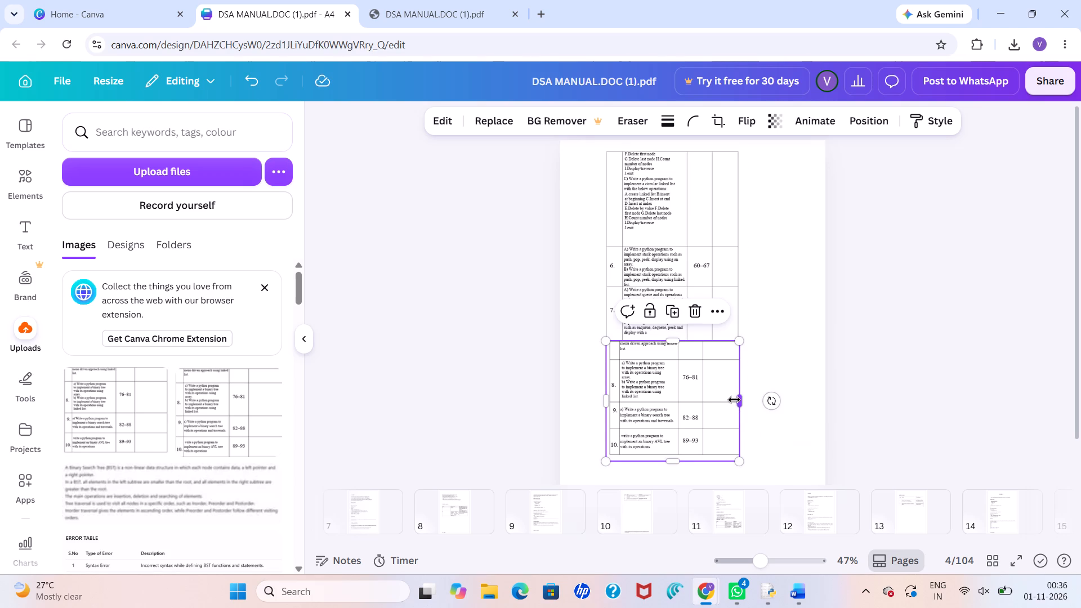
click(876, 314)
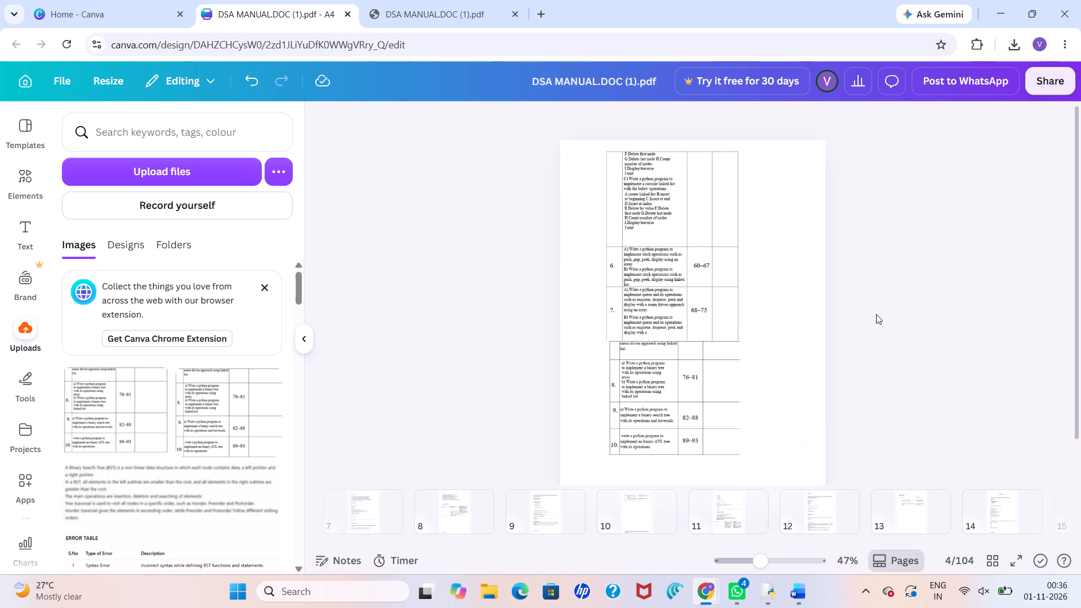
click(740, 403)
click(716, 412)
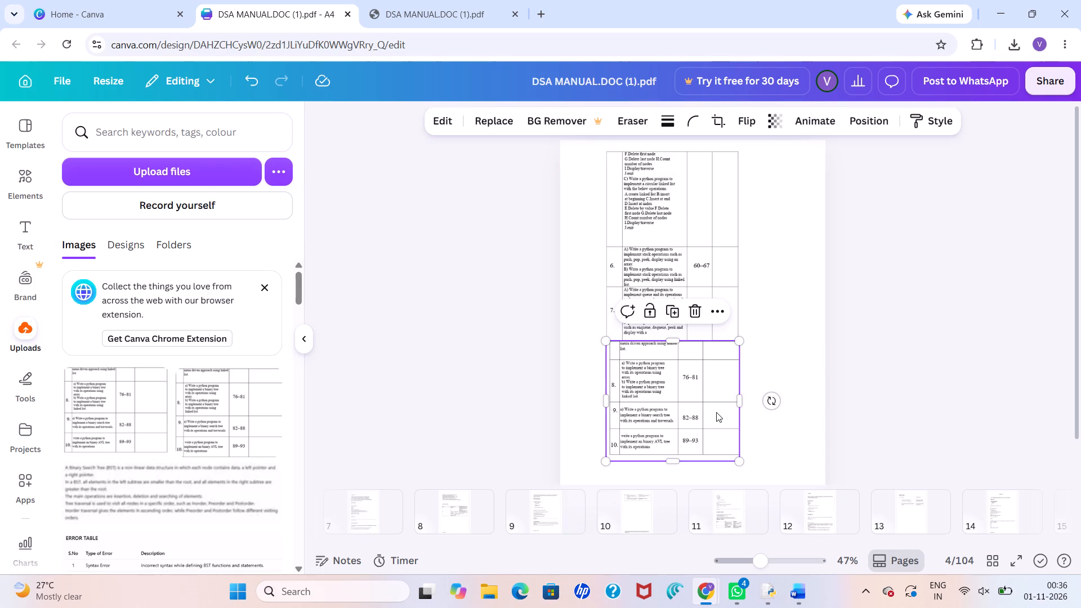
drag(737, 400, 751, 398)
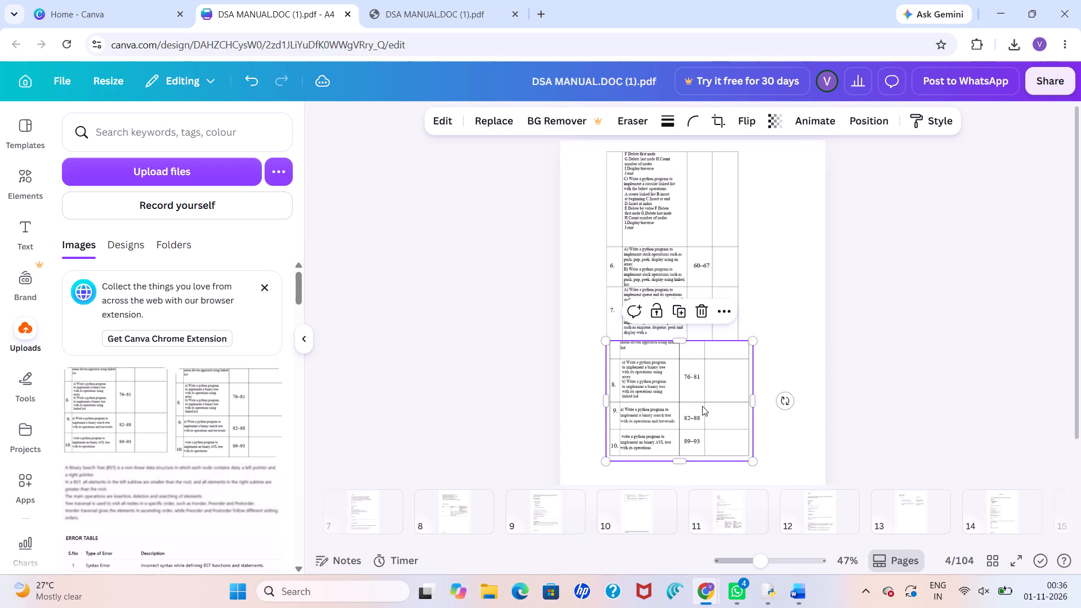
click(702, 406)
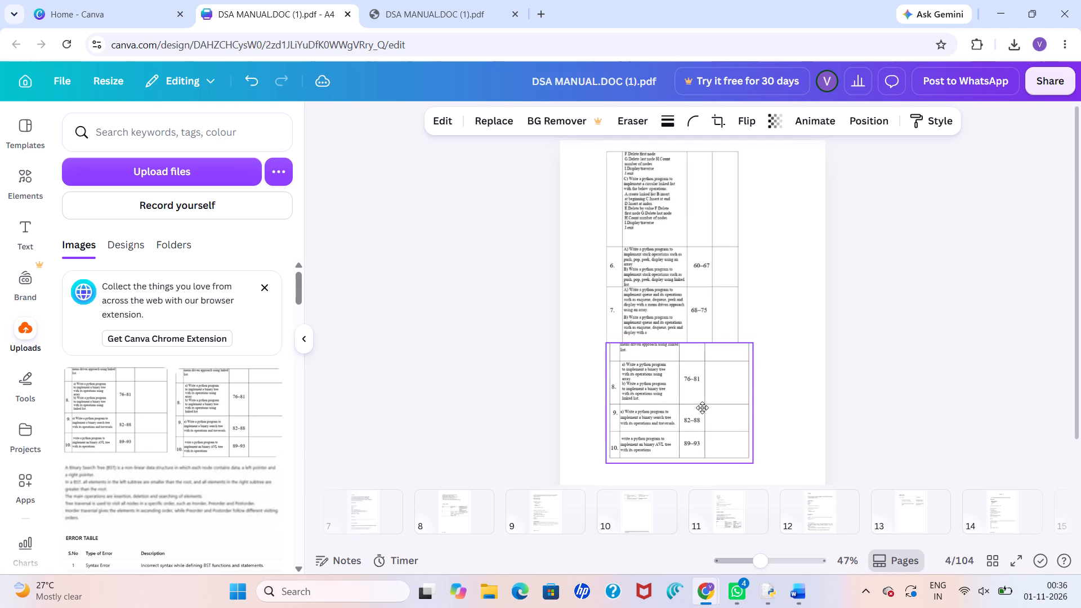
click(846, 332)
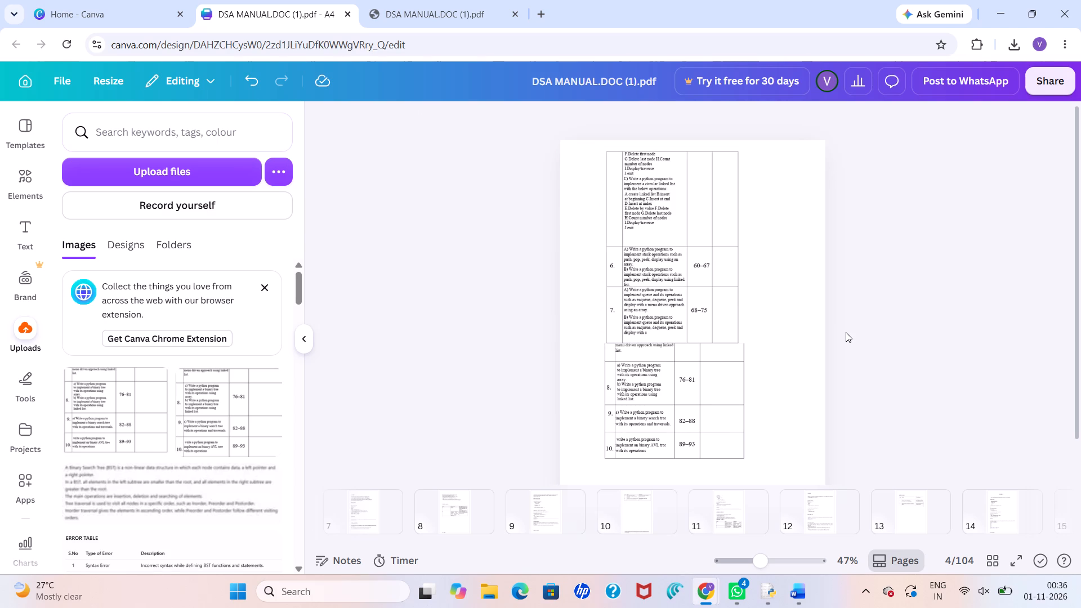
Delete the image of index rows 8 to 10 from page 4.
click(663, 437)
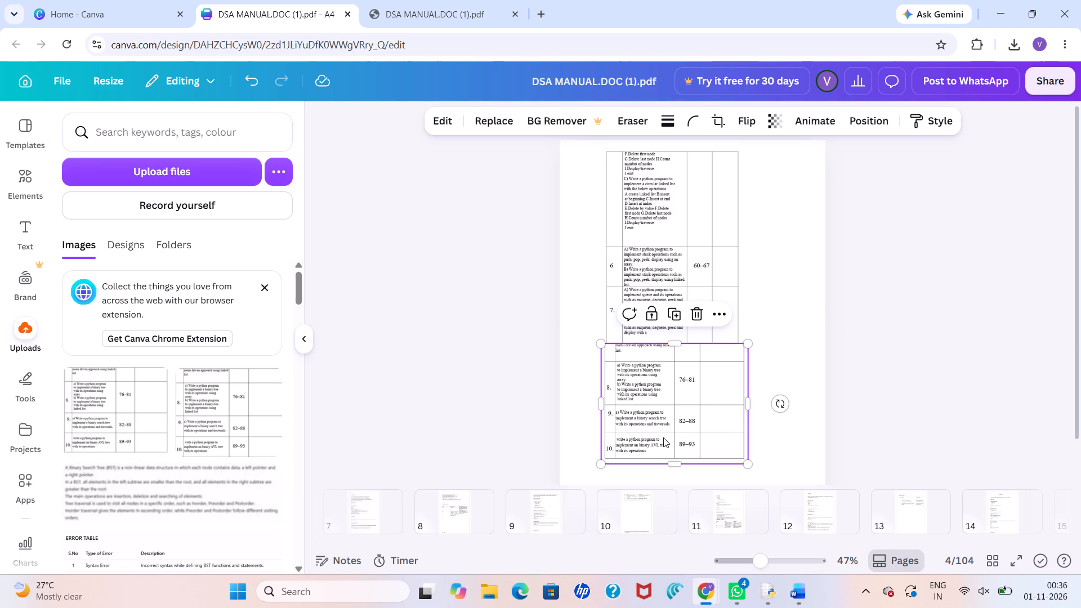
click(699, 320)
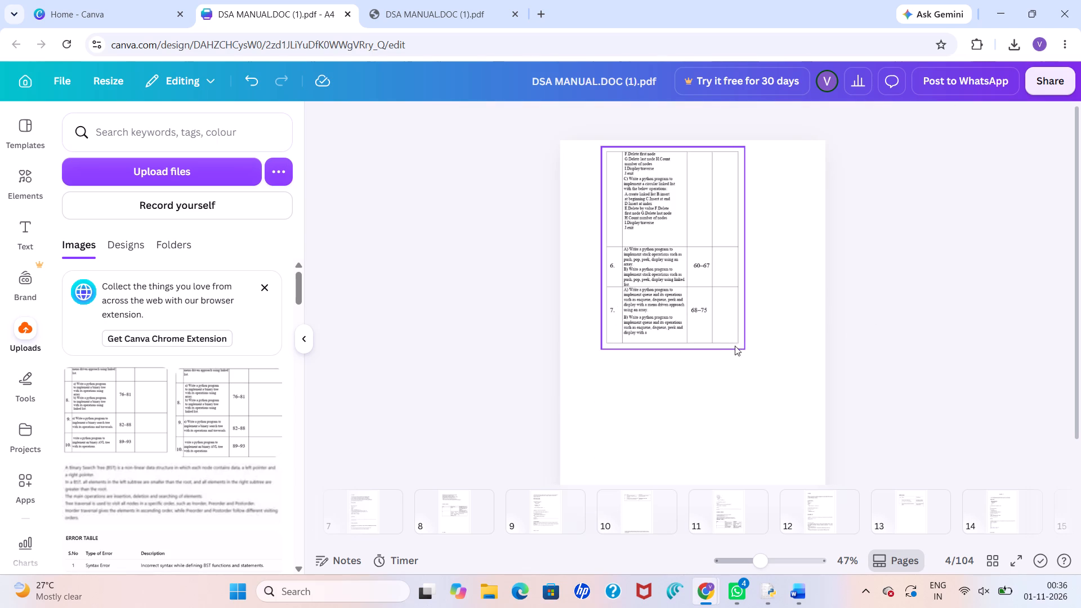
Enlarge the index table image containing rows 6 and 7 to nearly fill page 4.
click(740, 346)
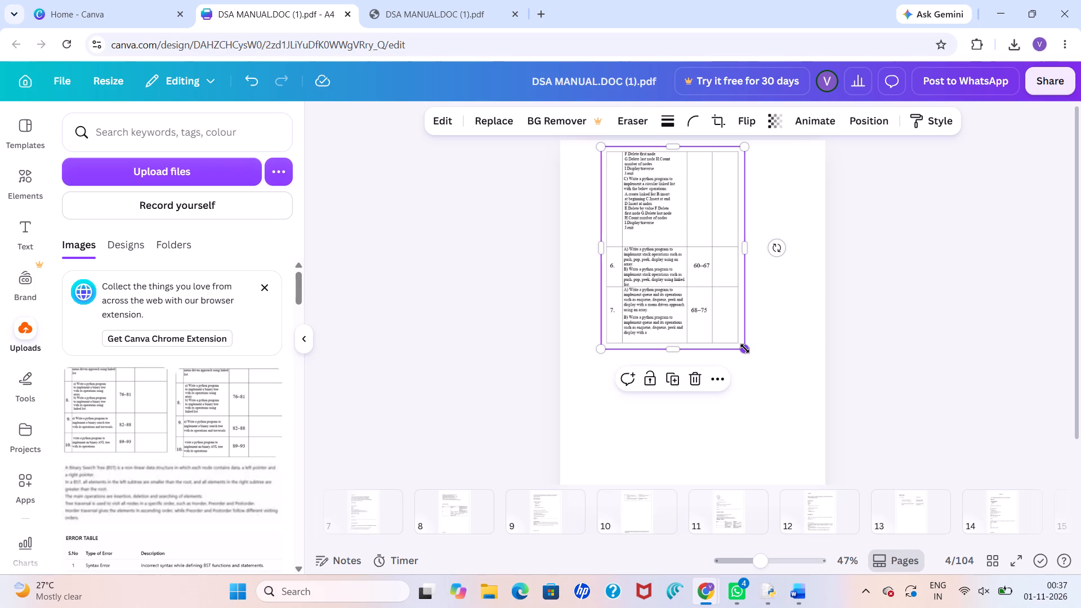
drag(745, 348, 756, 439)
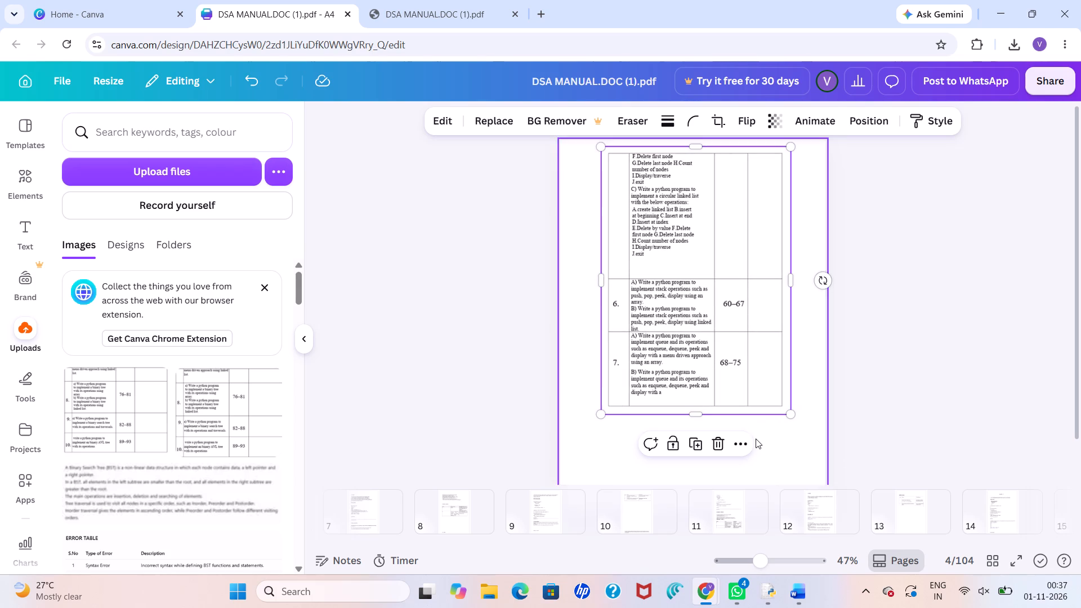
drag(598, 414, 578, 480)
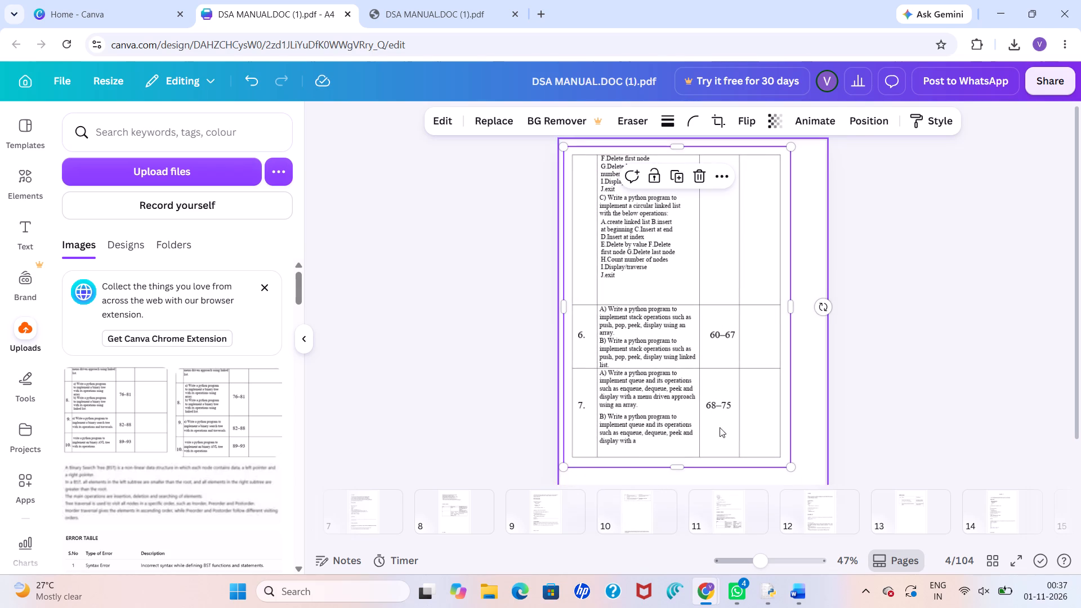
click(1018, 355)
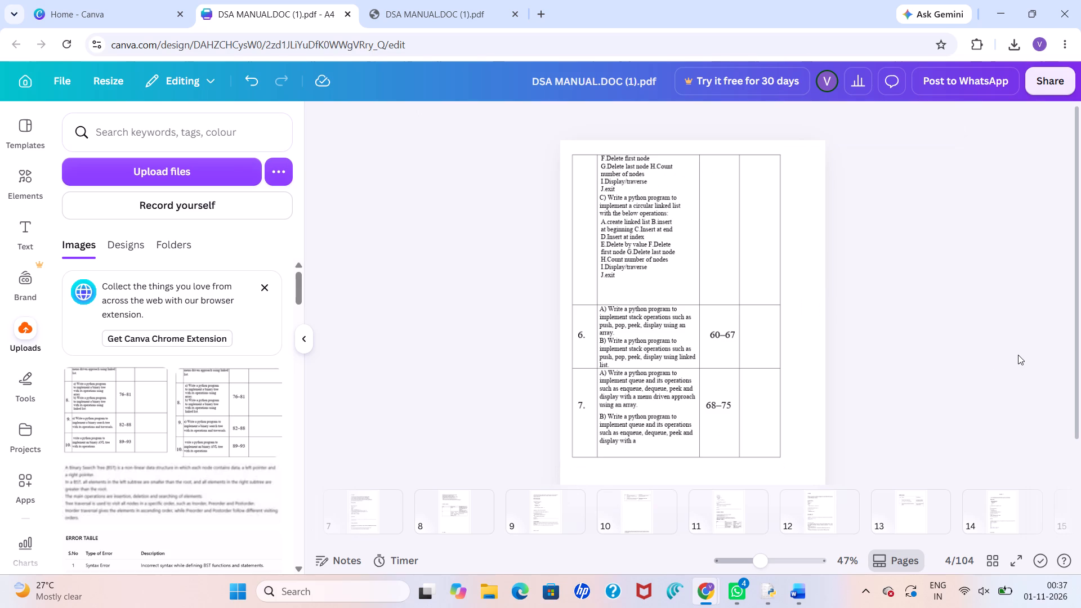
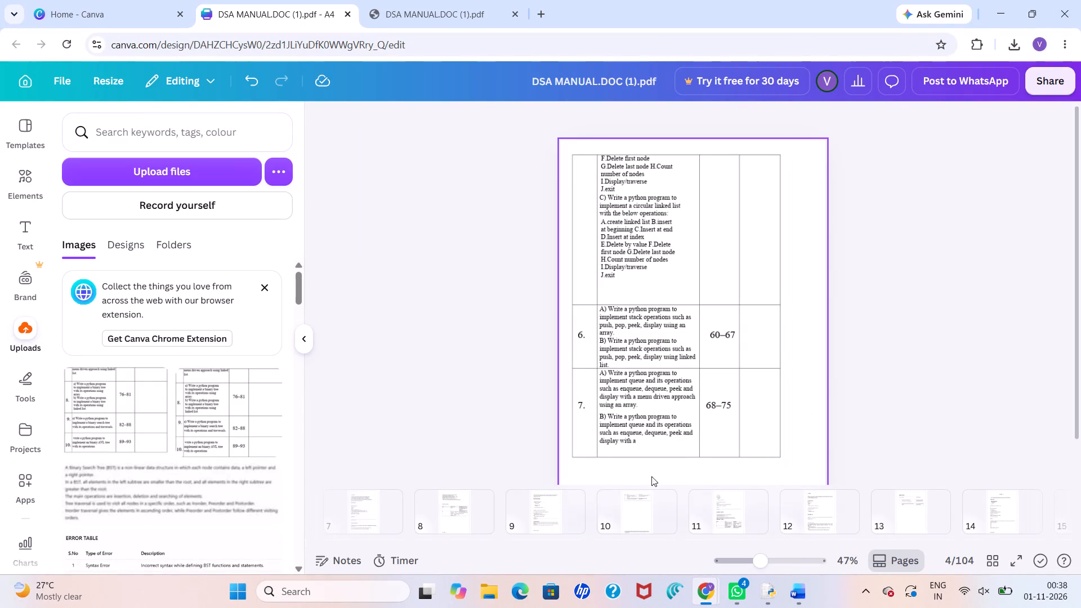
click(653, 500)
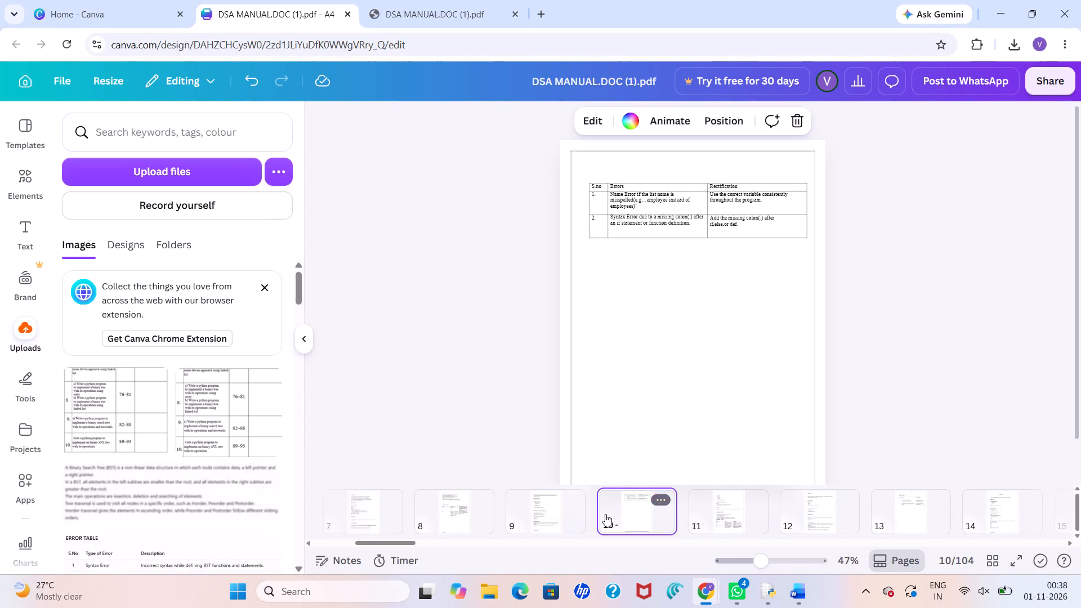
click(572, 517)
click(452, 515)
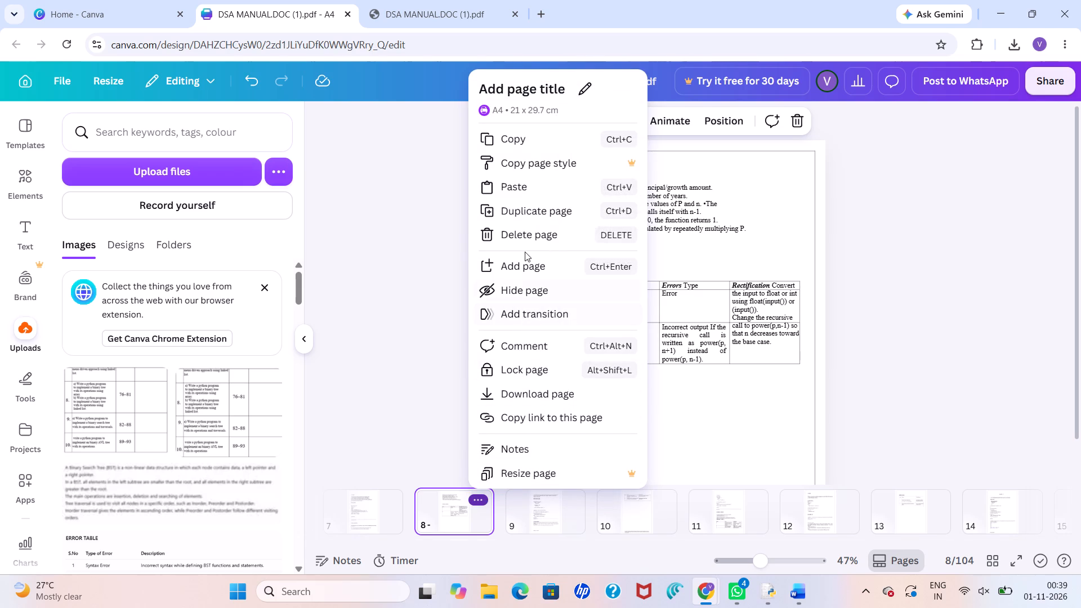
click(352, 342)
Add a blank page directly after page 4, the index page ending with row 7.
click(386, 512)
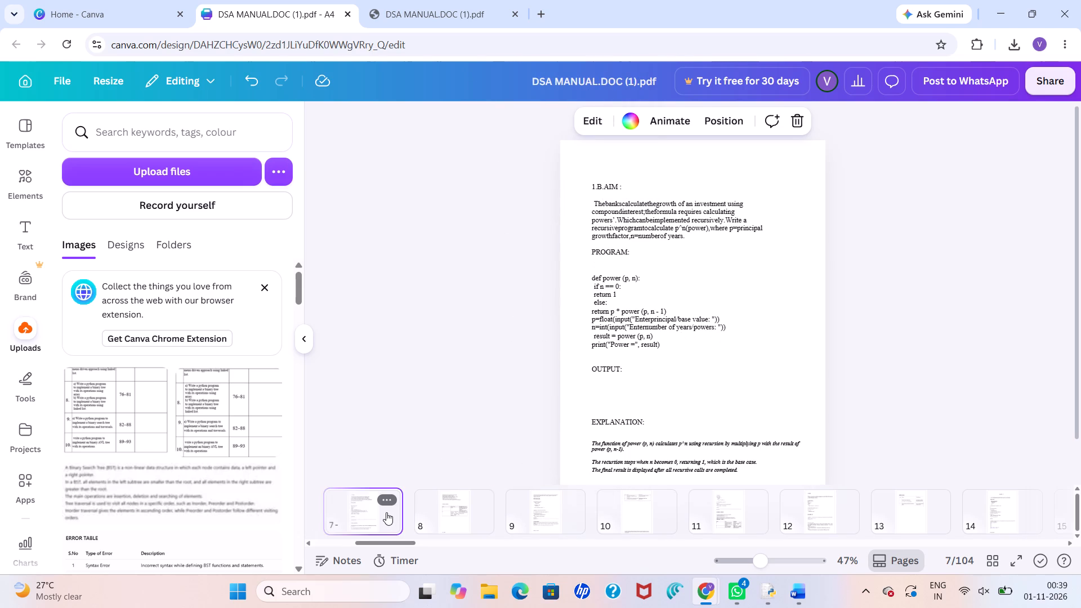
scroll(386, 512, right, 2)
click(419, 507)
scroll(419, 507, right, 1)
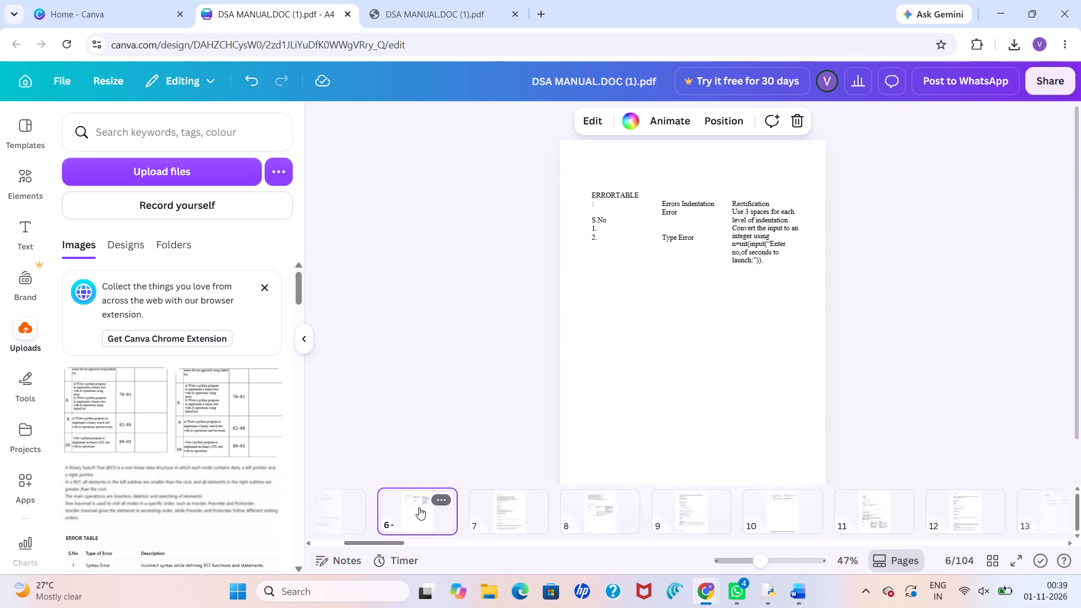
scroll(419, 507, right, 1)
click(396, 508)
scroll(396, 508, right, 1)
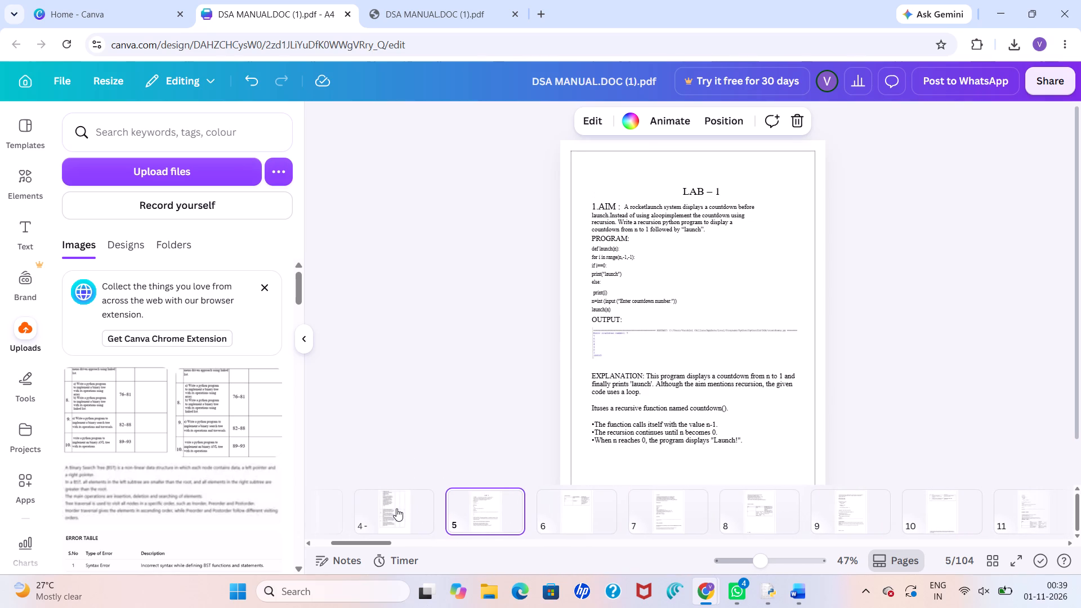
click(396, 508)
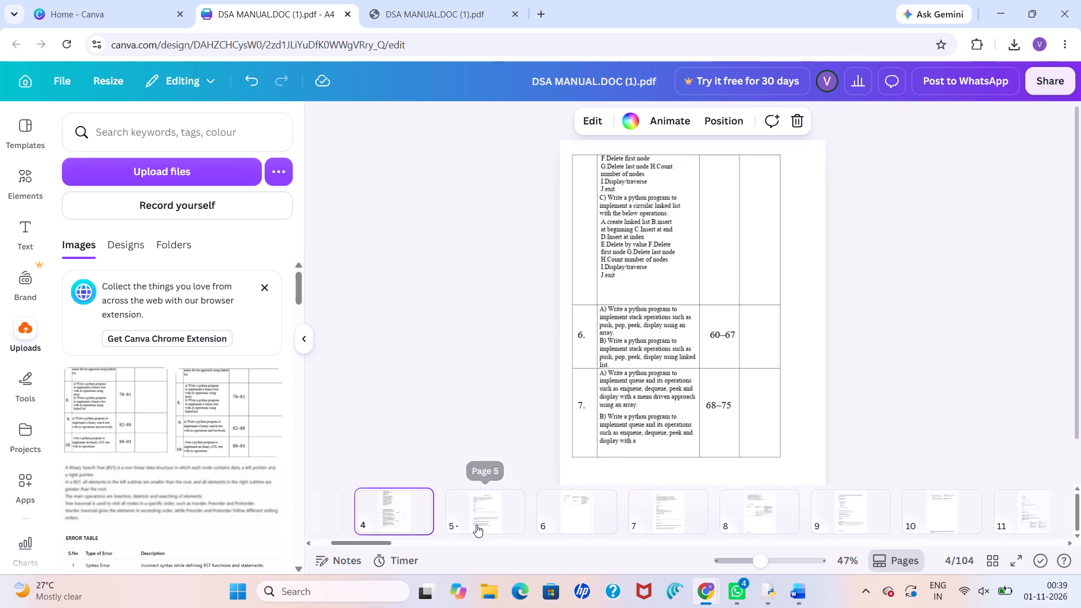
click(423, 497)
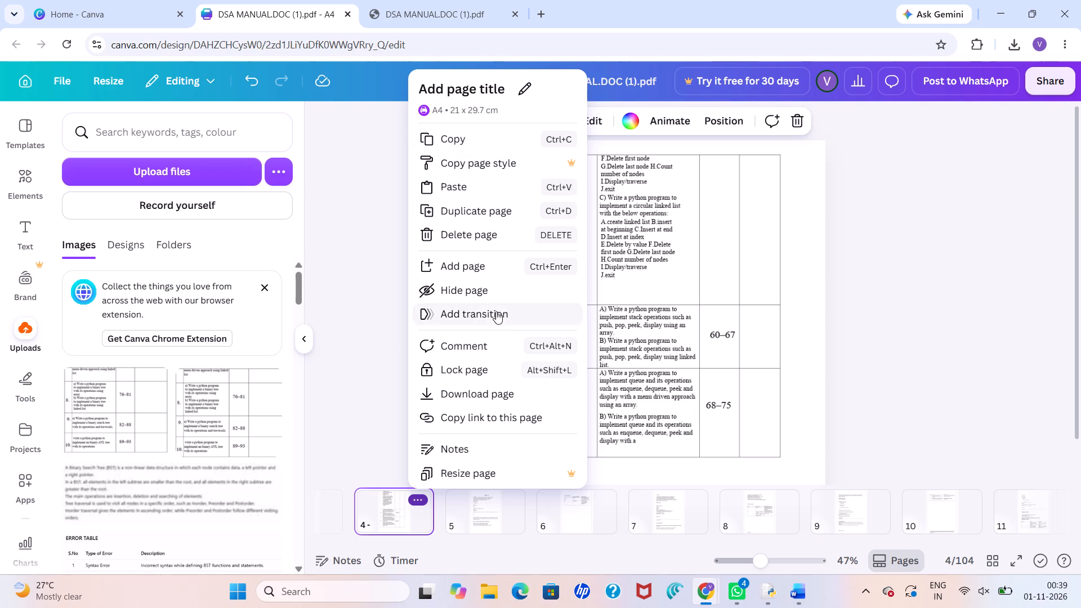
click(510, 264)
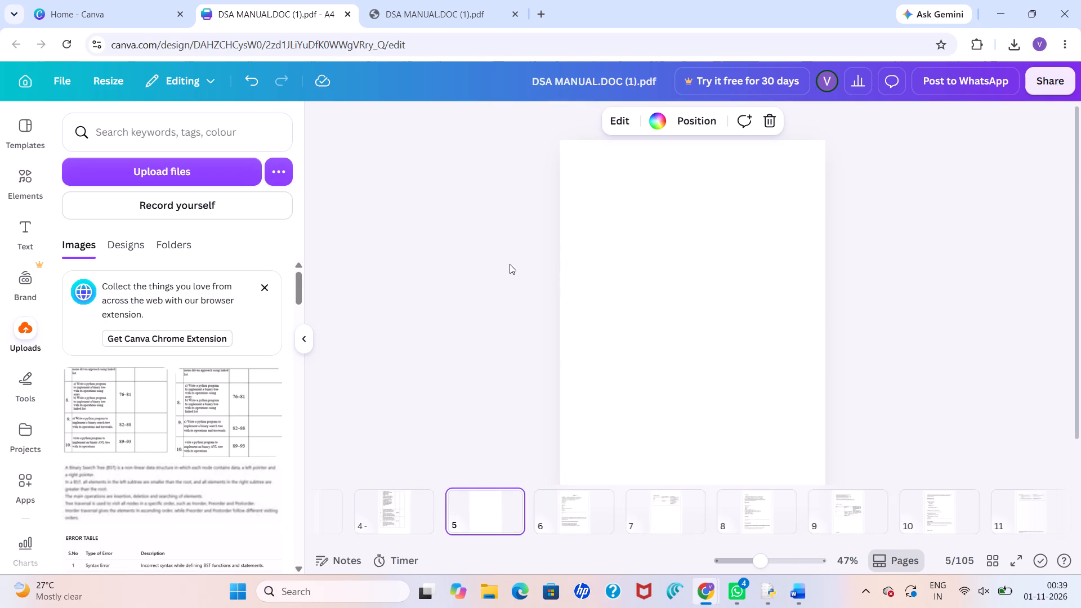
Insert the uploaded image of index rows 8 to 10 on the blank page 5 and place it near the page's top.
click(79, 431)
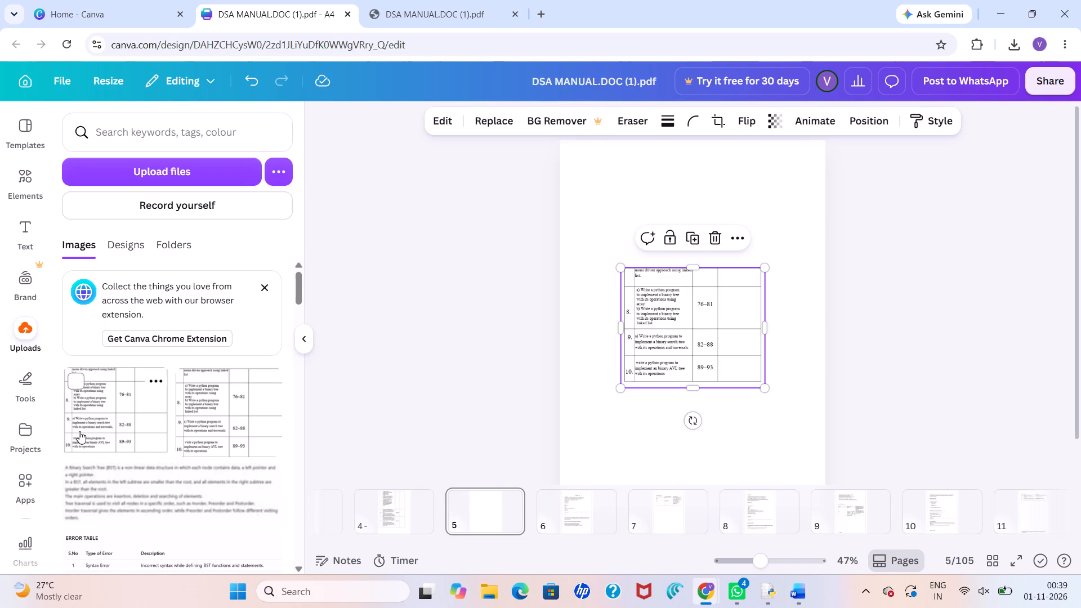
drag(663, 332, 654, 305)
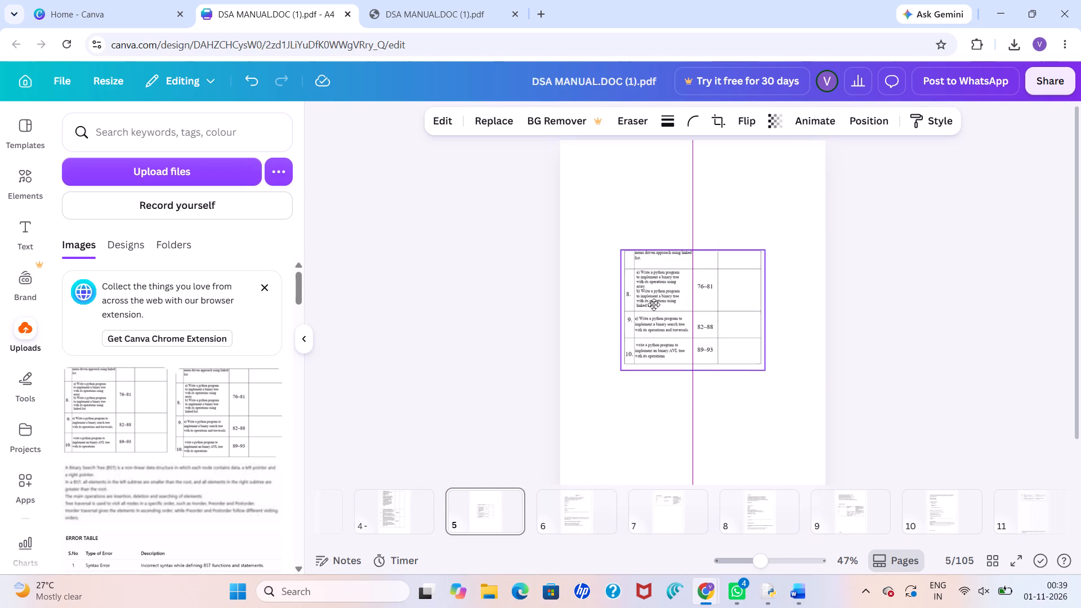
drag(654, 305, 641, 217)
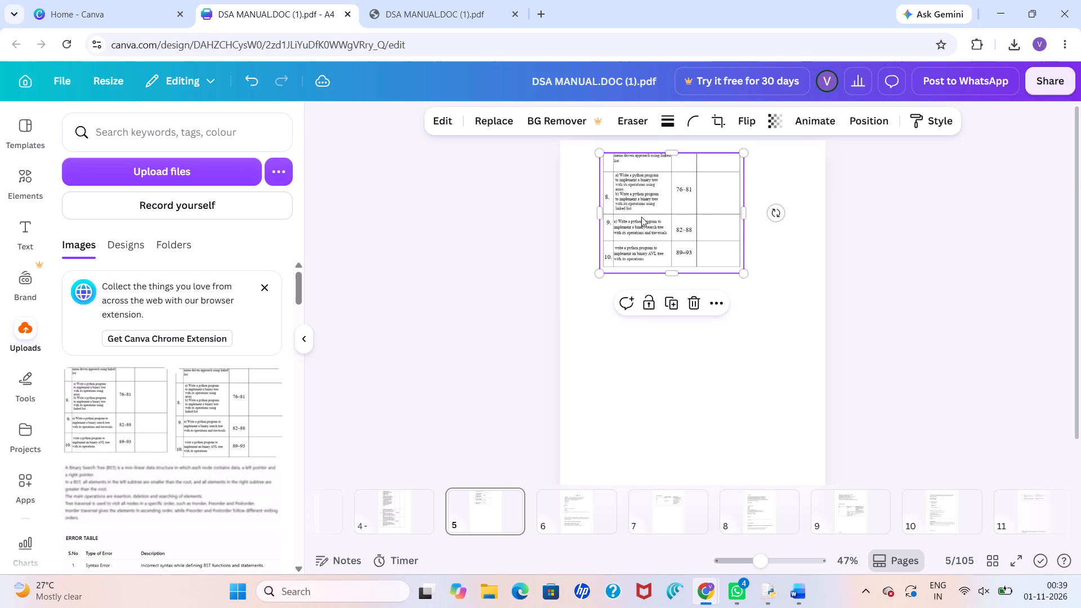
Enlarge the rows 8 to 10 image on page 5 until it spans most of the page width.
drag(743, 269, 761, 294)
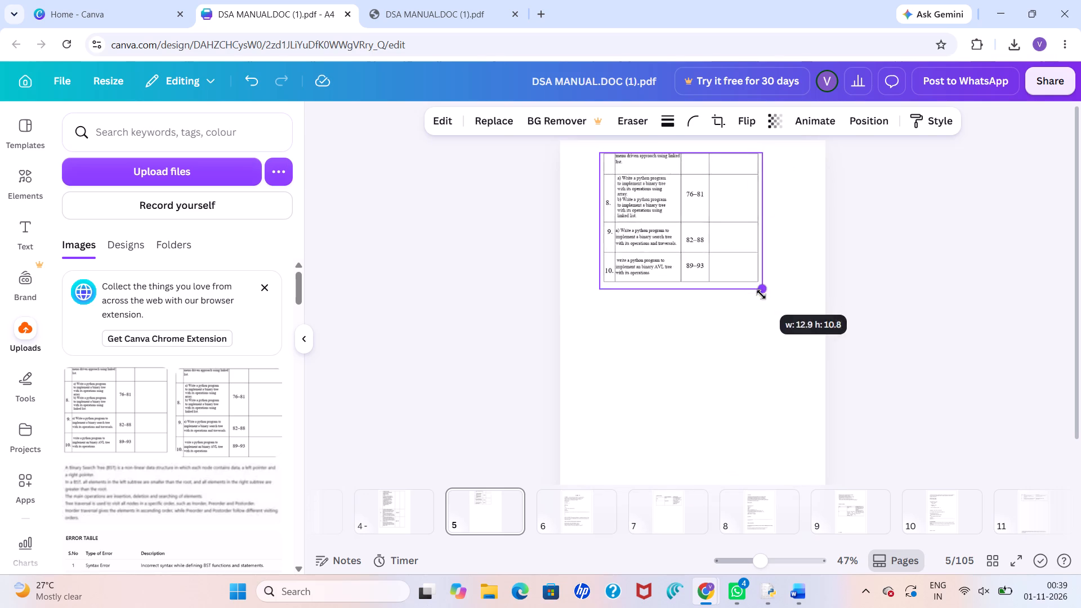
drag(761, 294, 789, 314)
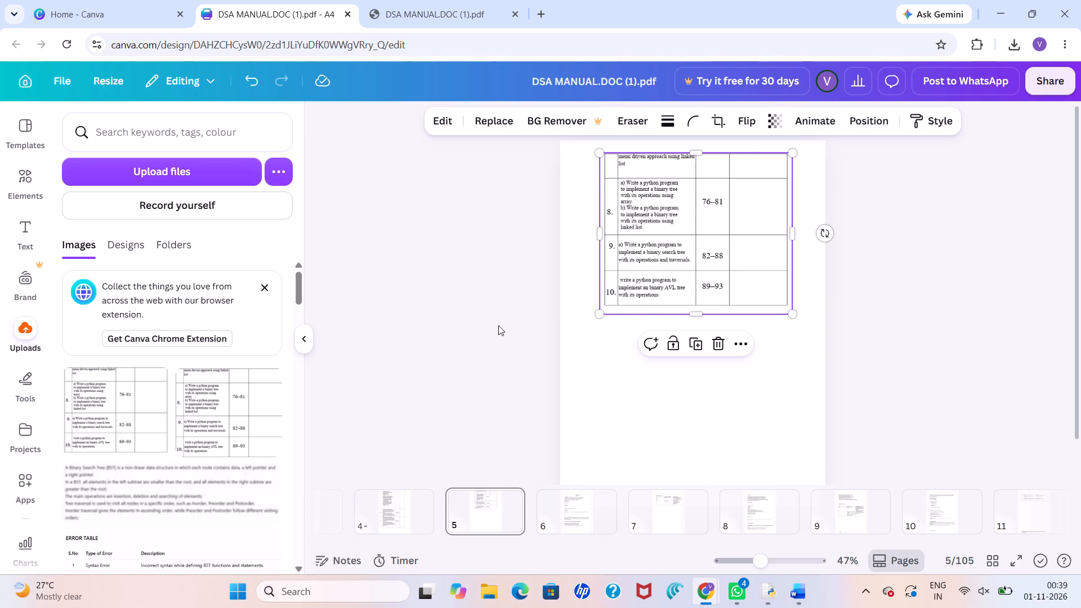
drag(595, 312, 546, 342)
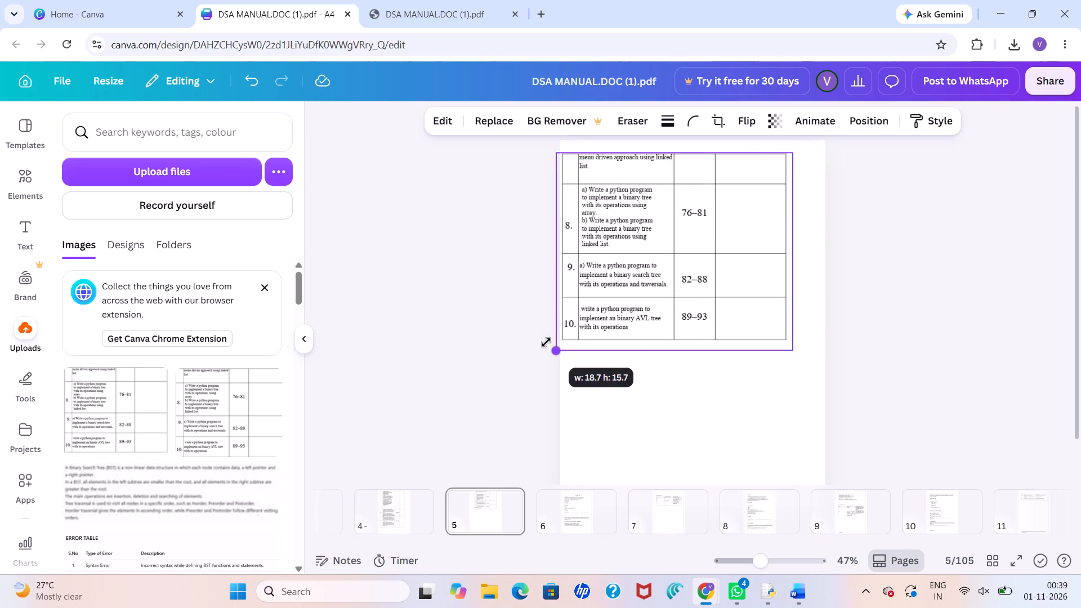
drag(546, 342, 557, 332)
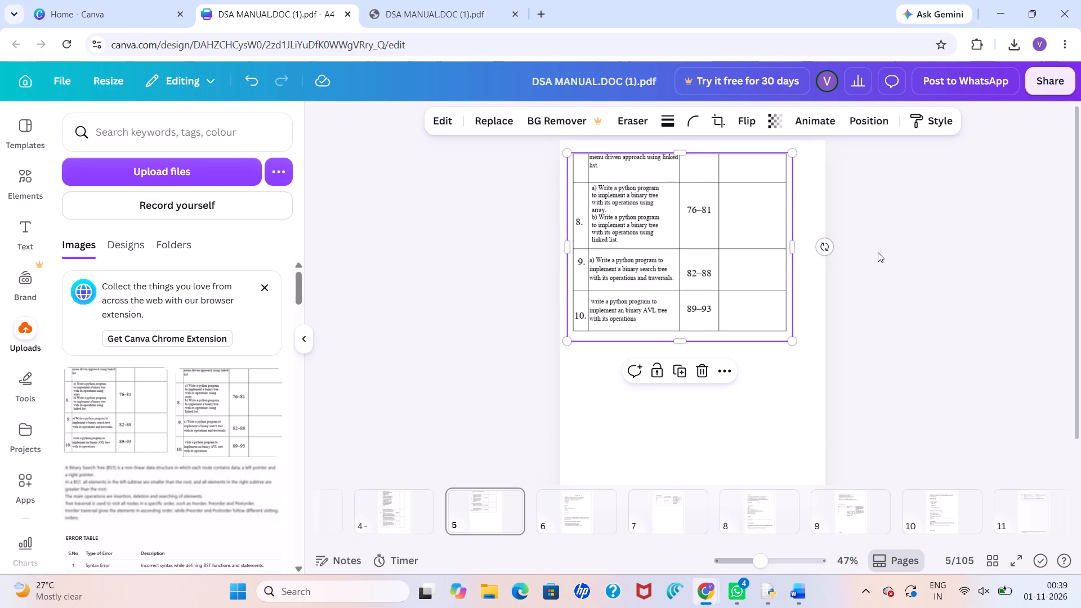
click(878, 252)
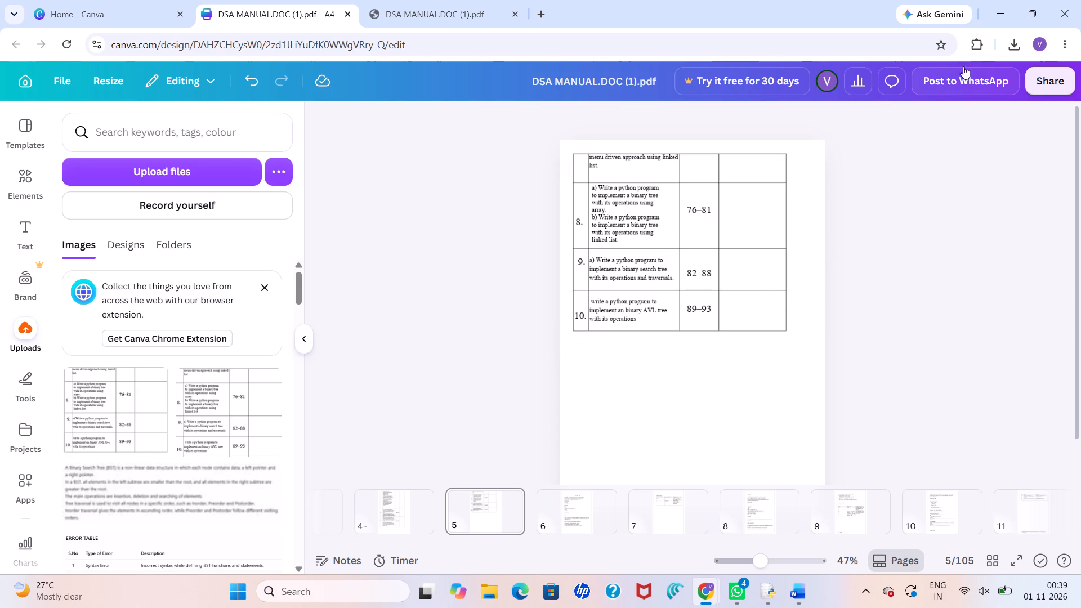
Switch to the downloaded DSA MANUAL PDF and examine the Lab 1 pages from page 5 to page 12.
click(1002, 2)
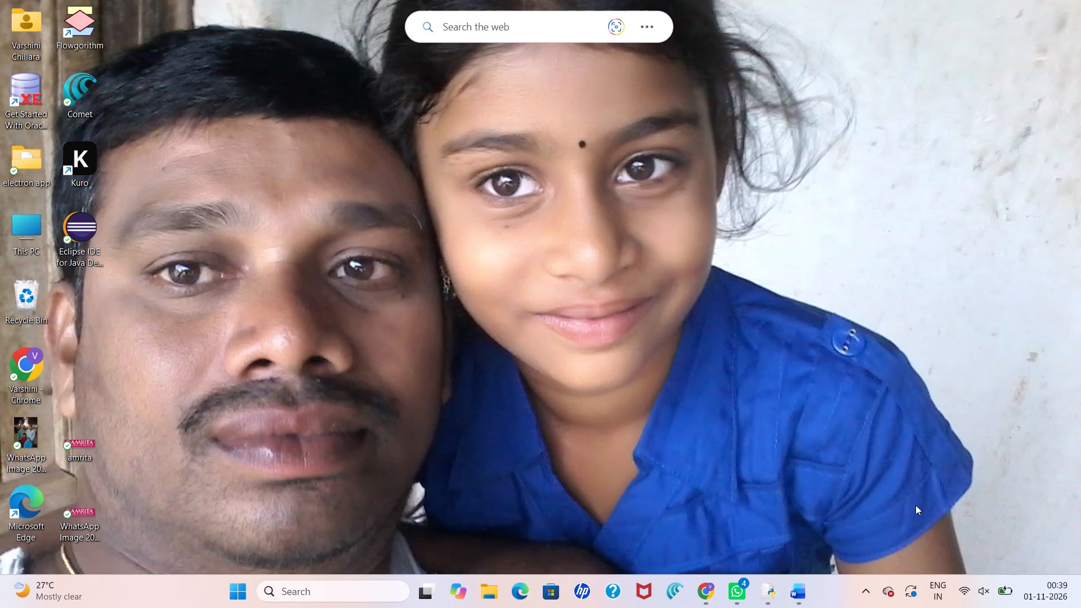
click(705, 526)
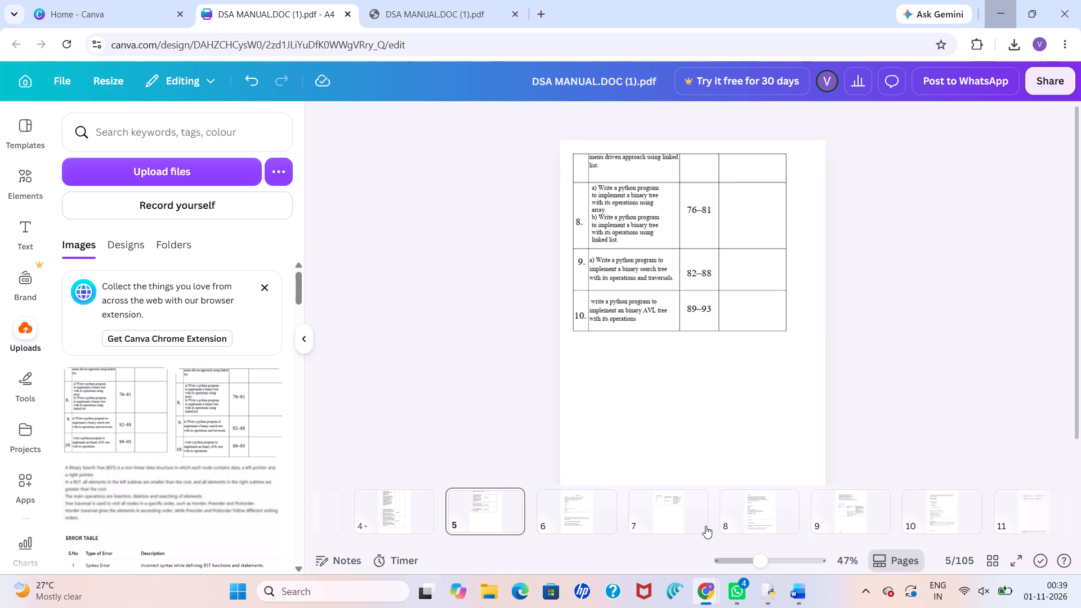
click(475, 19)
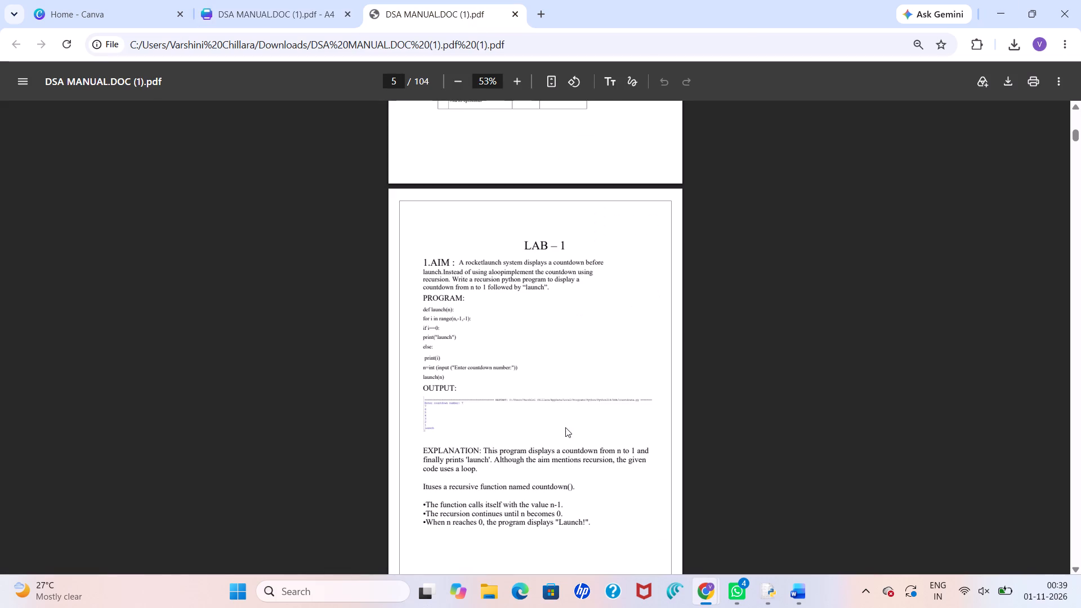
scroll(565, 427, down, 9)
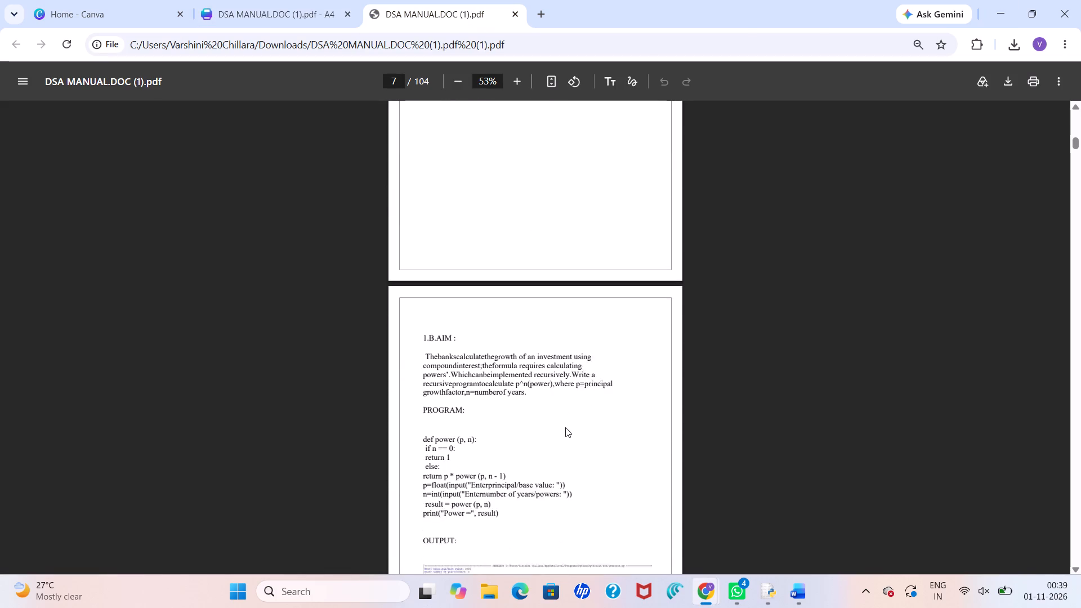
scroll(565, 427, down, 7)
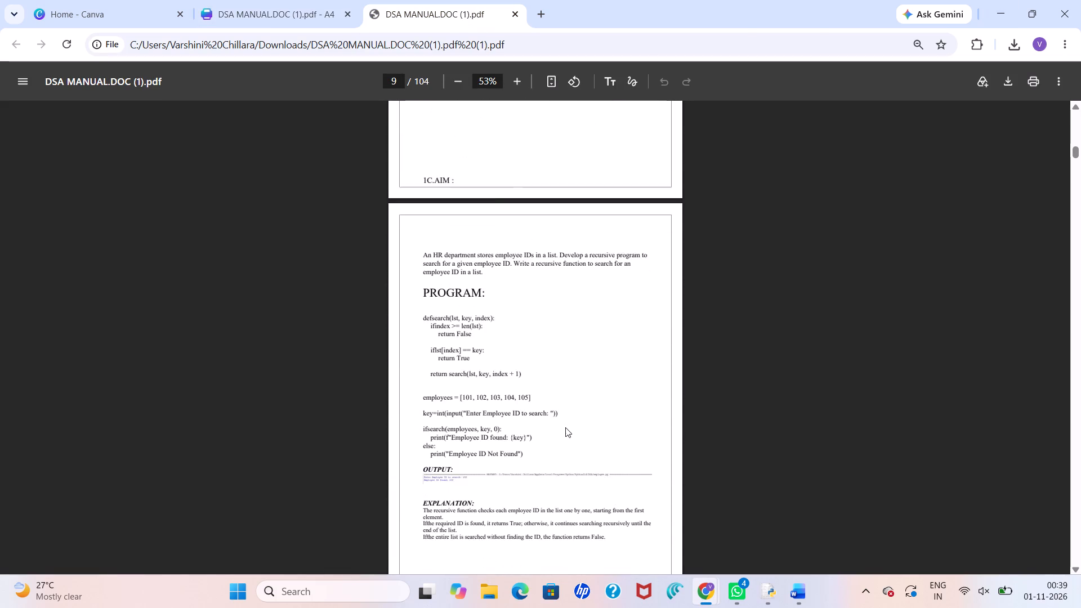
scroll(565, 427, down, 6)
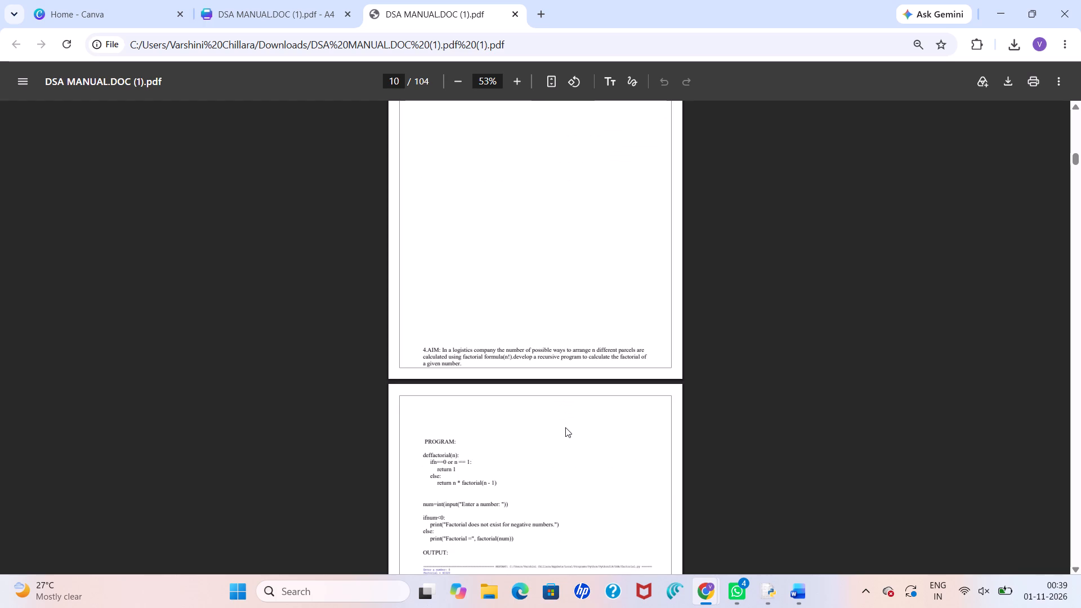
scroll(565, 427, down, 4)
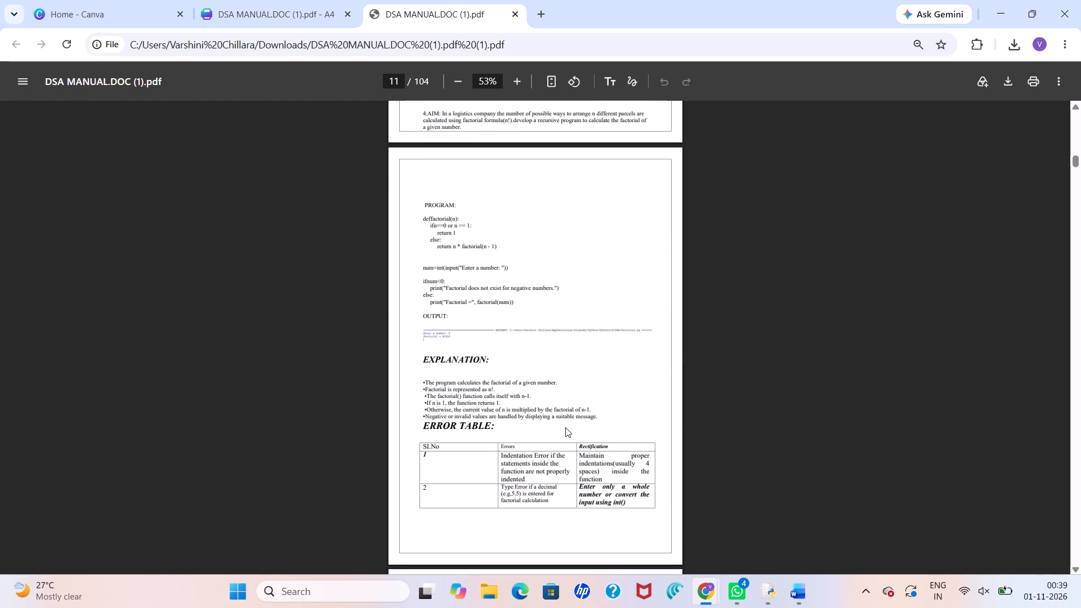
scroll(565, 427, down, 2)
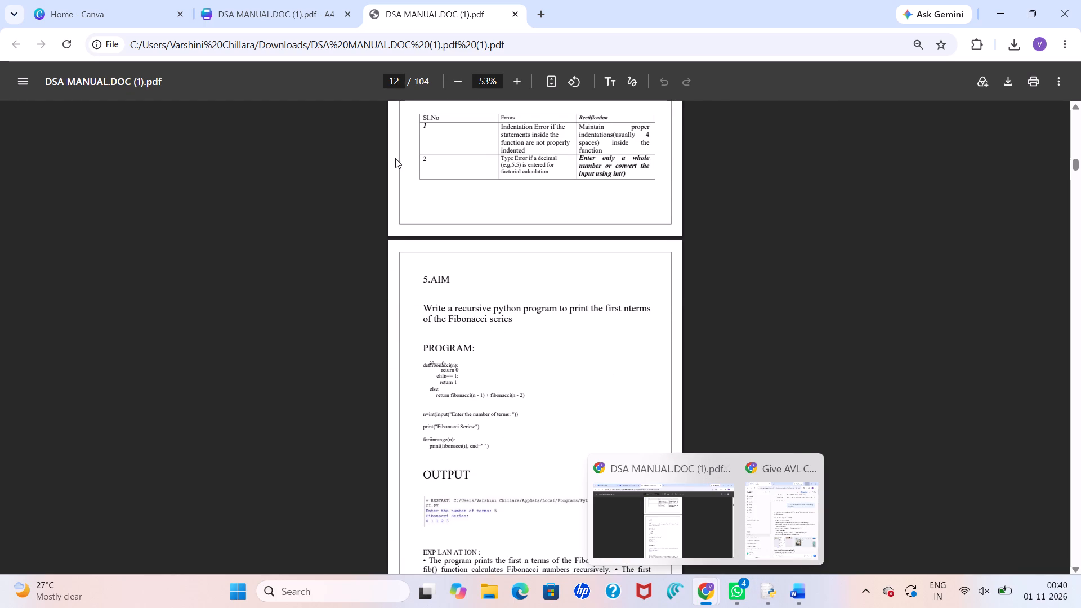
Switch back to the Canva design and examine the Lab 1 content on pages 8, 9 and 10.
click(293, 21)
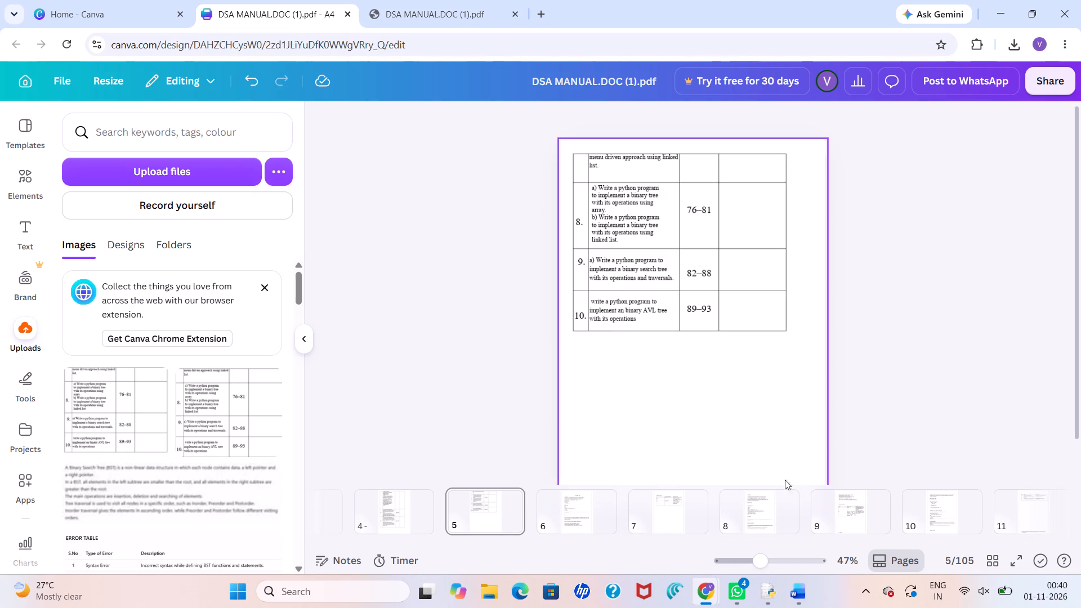
click(859, 521)
click(916, 520)
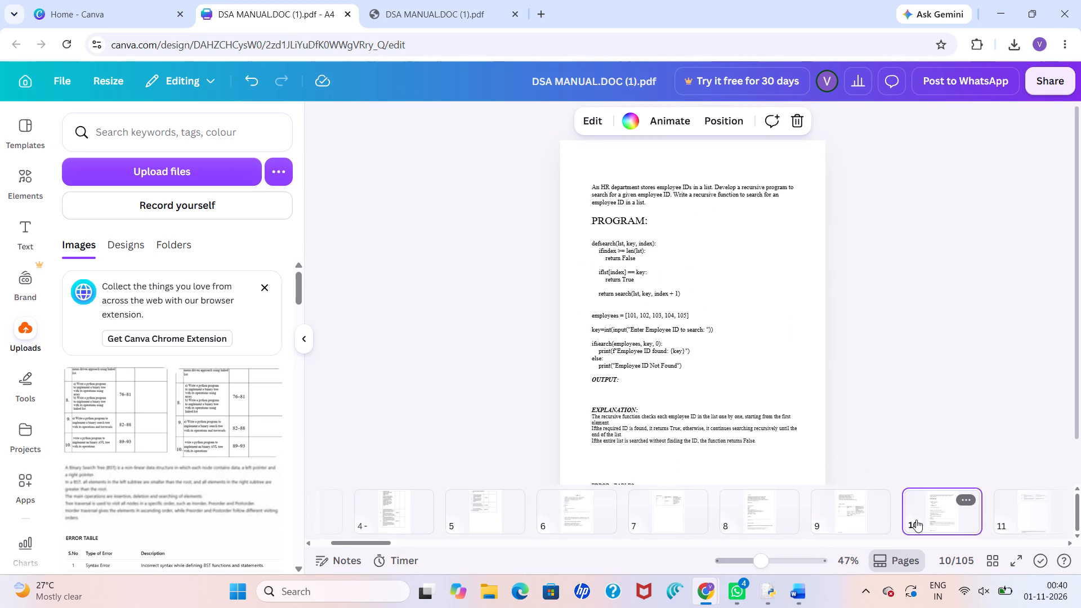
scroll(916, 520, left, 3)
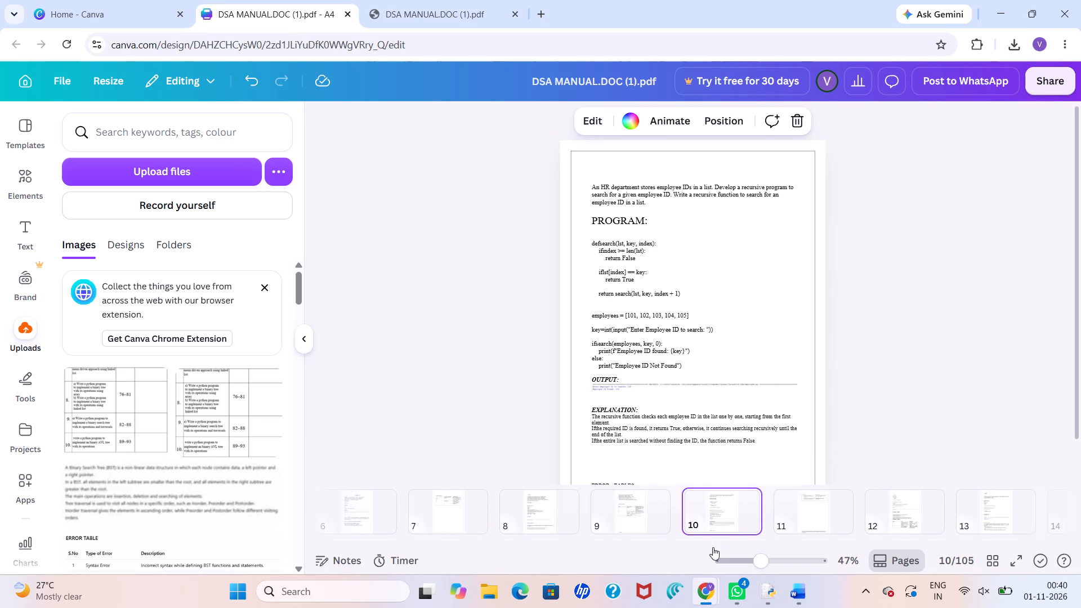
click(640, 515)
scroll(662, 435, down, 1)
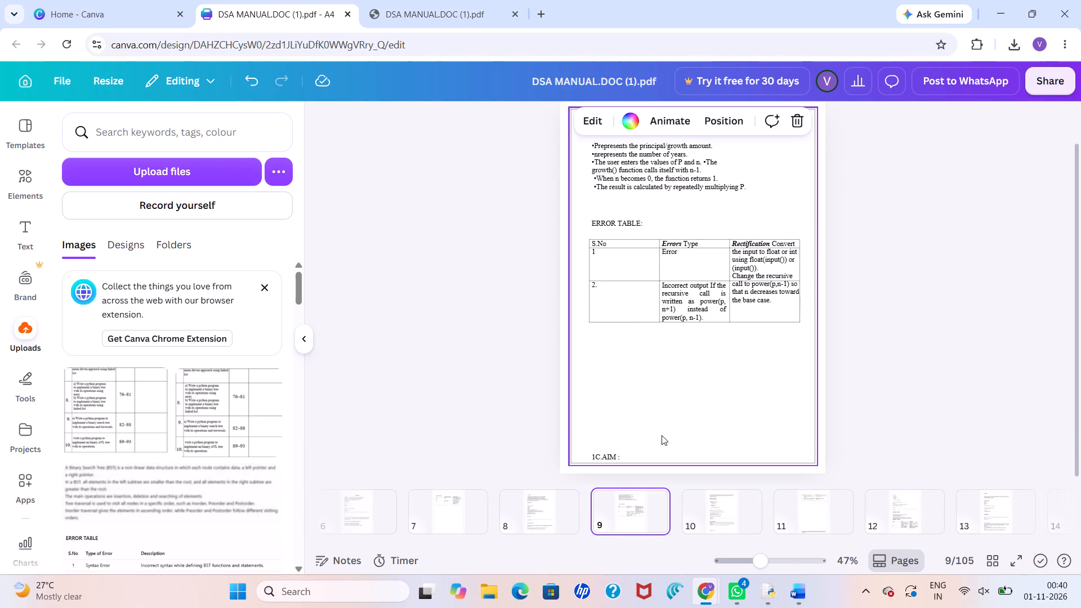
scroll(662, 435, down, 1)
click(552, 509)
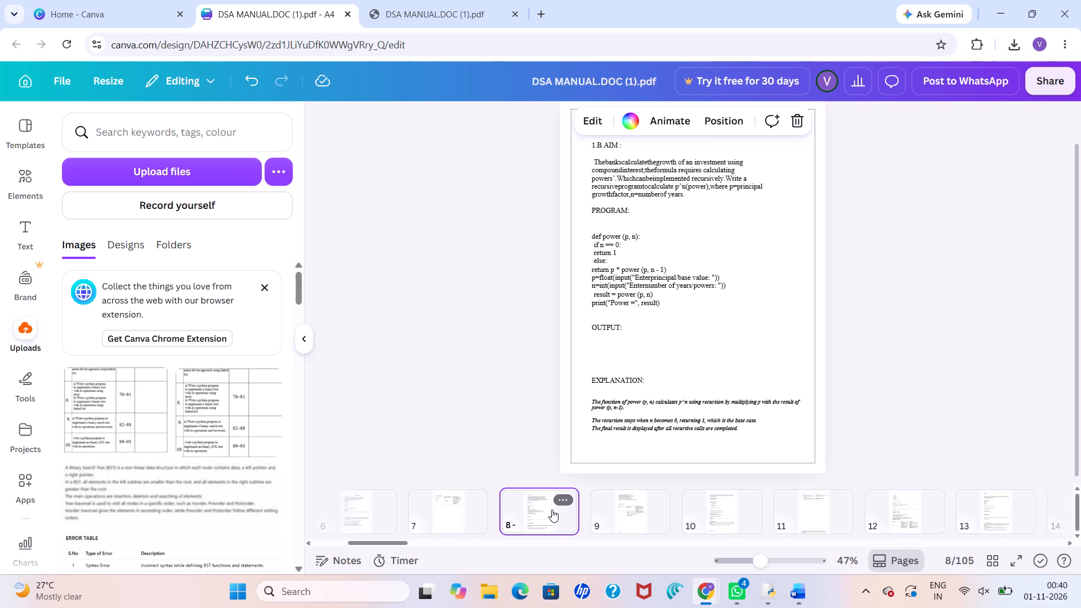
Delete the stray "1C.AIM :" heading at the bottom of page 9.
click(626, 530)
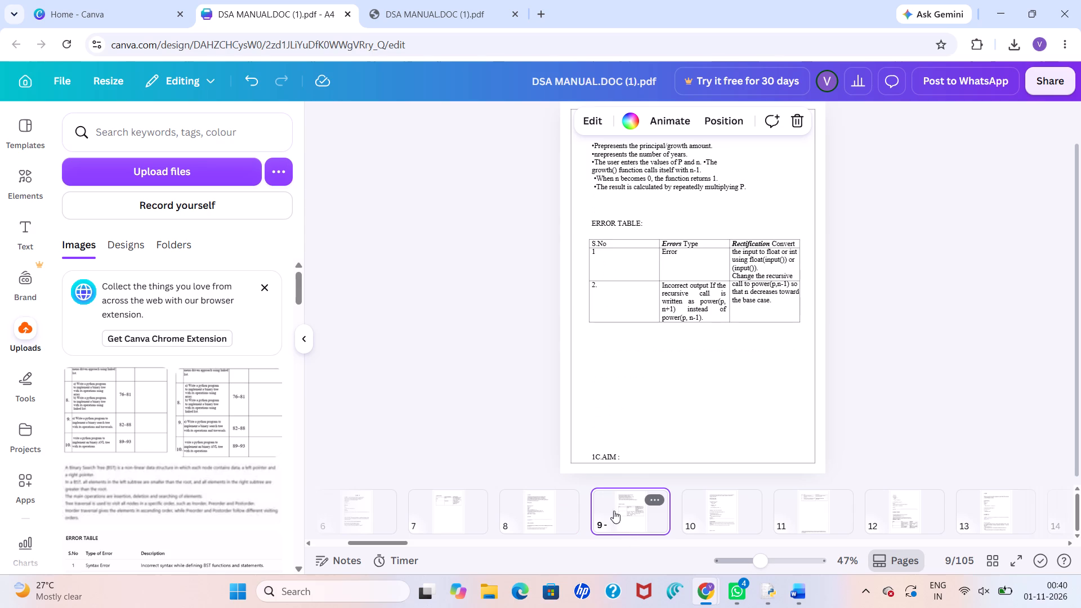
click(604, 451)
click(630, 421)
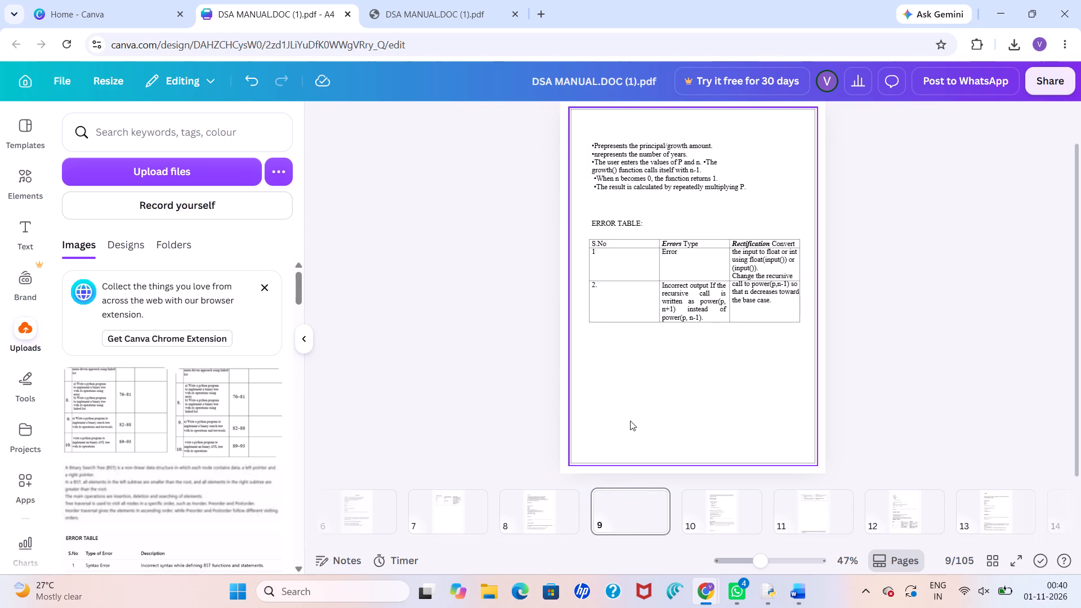
Add a text box reading "1.c aim" on page 10 and place it directly above the HR department paragraph, aligned with its left edge.
click(714, 538)
click(721, 516)
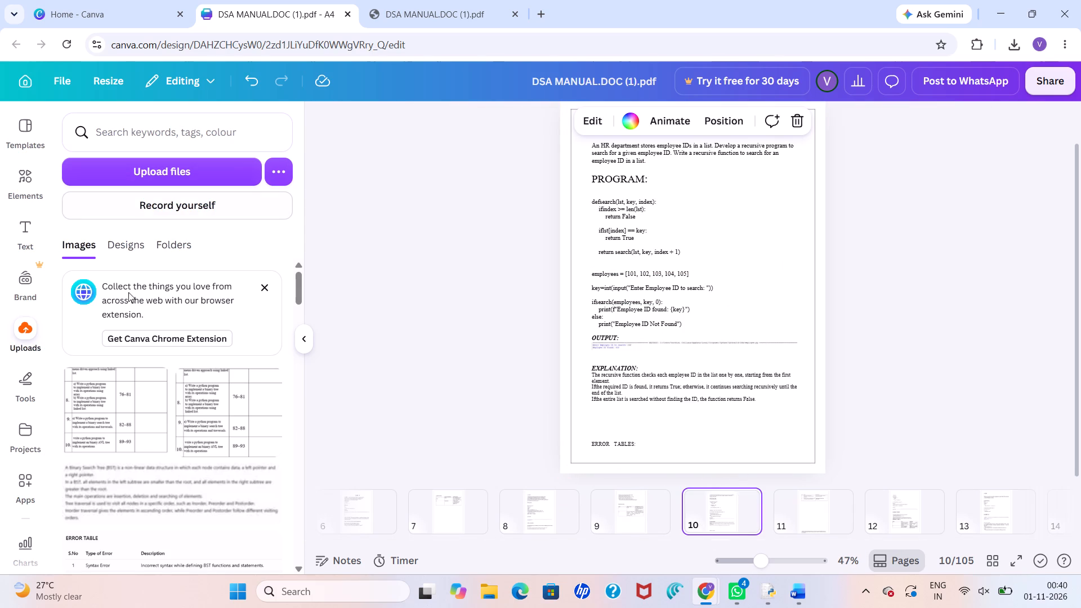
click(28, 225)
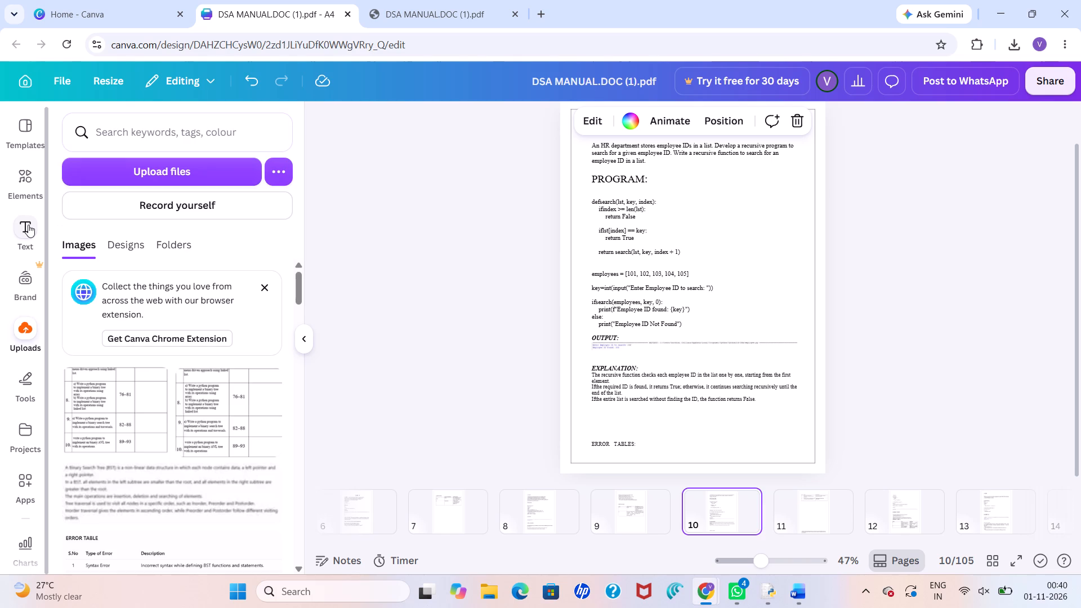
click(135, 172)
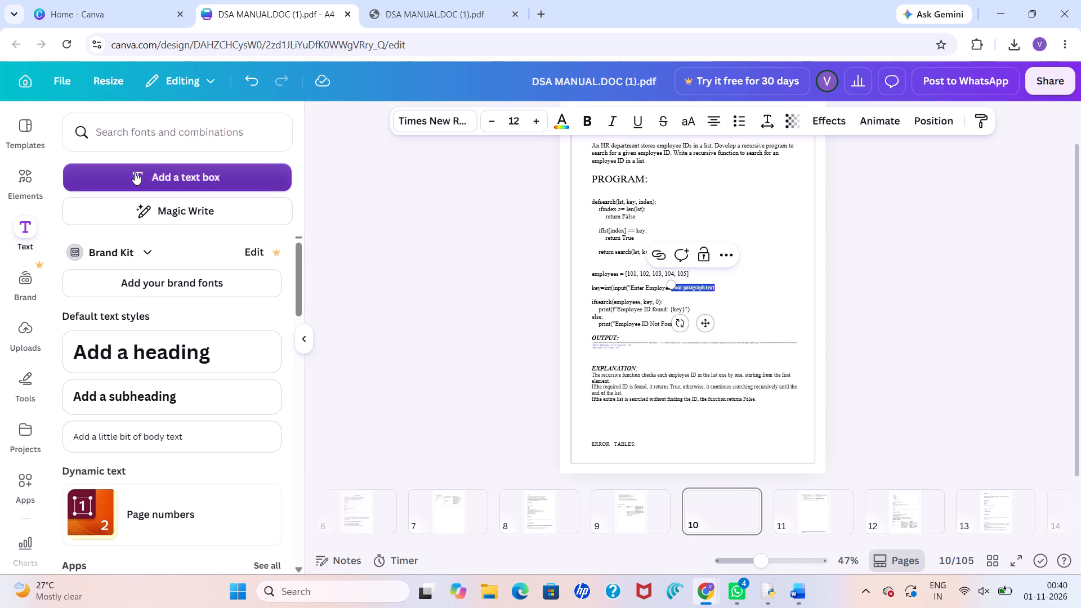
key(BackSpace)
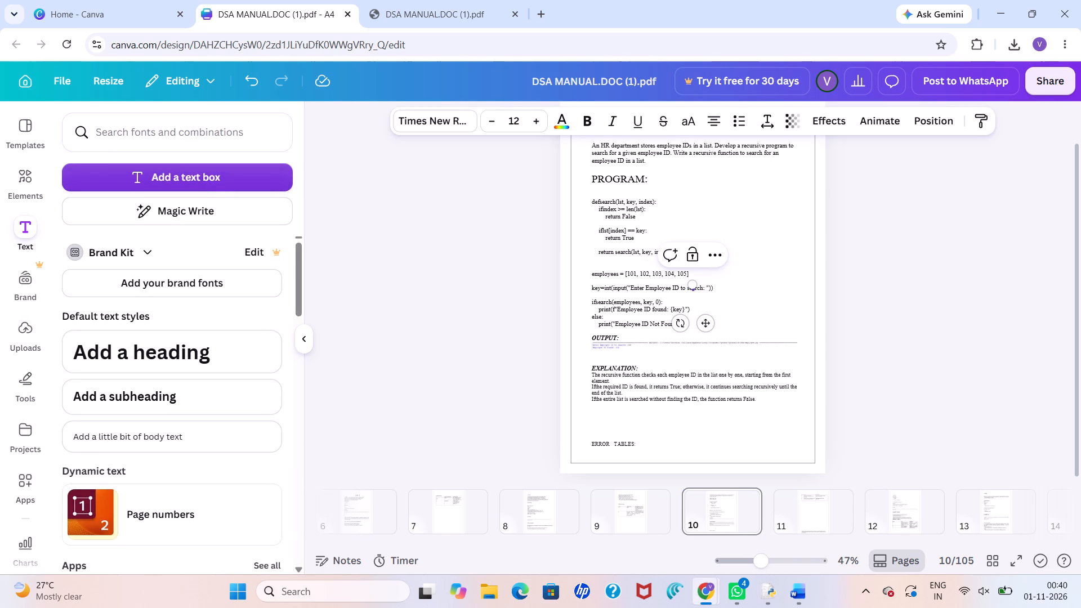
text(1.c ai)
key(m)
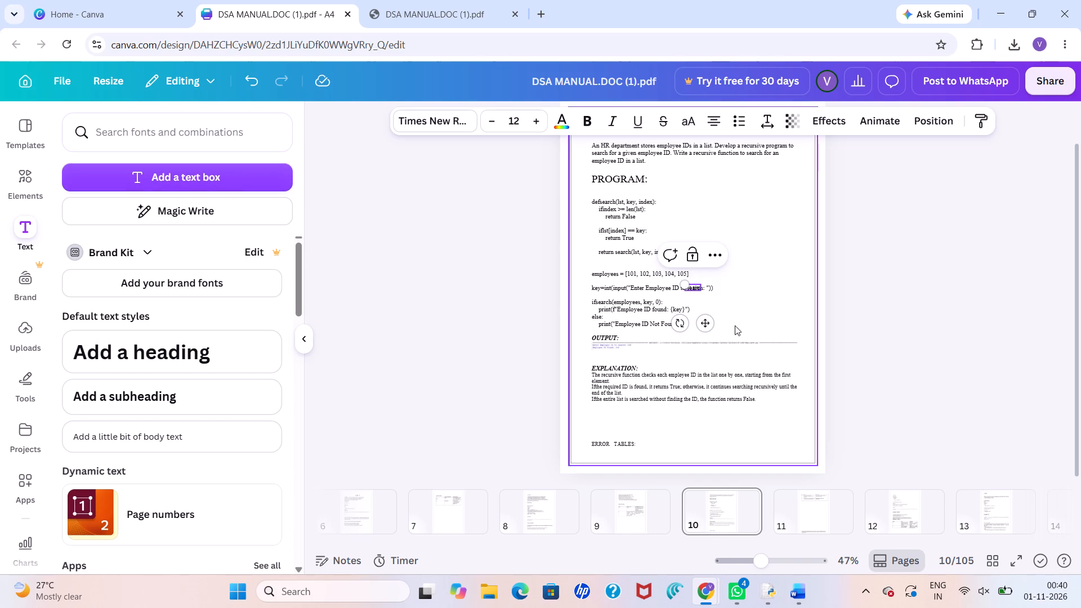
drag(707, 328, 669, 238)
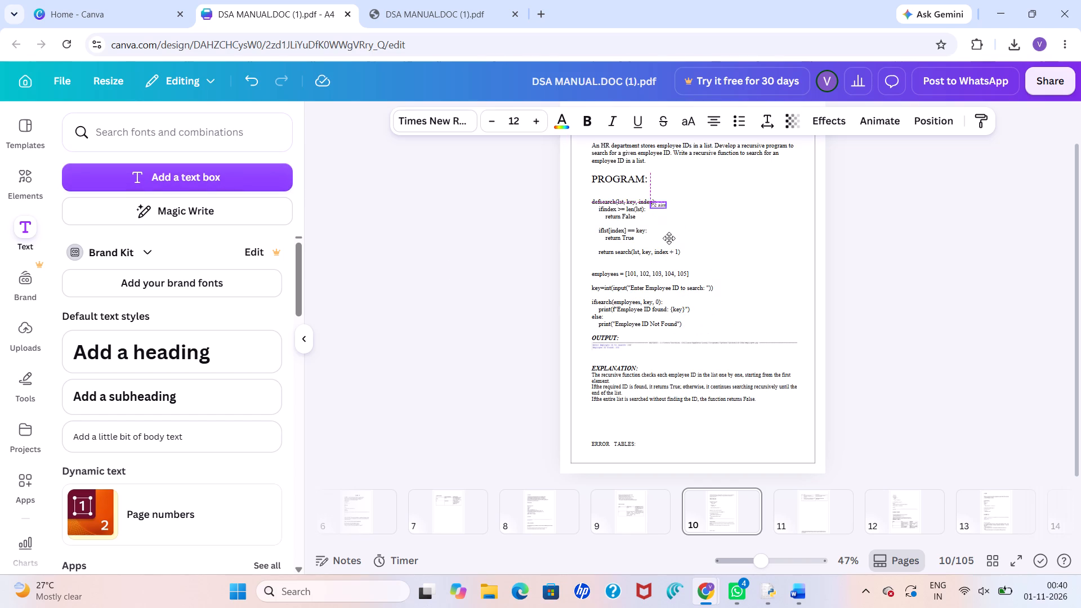
drag(669, 238, 613, 181)
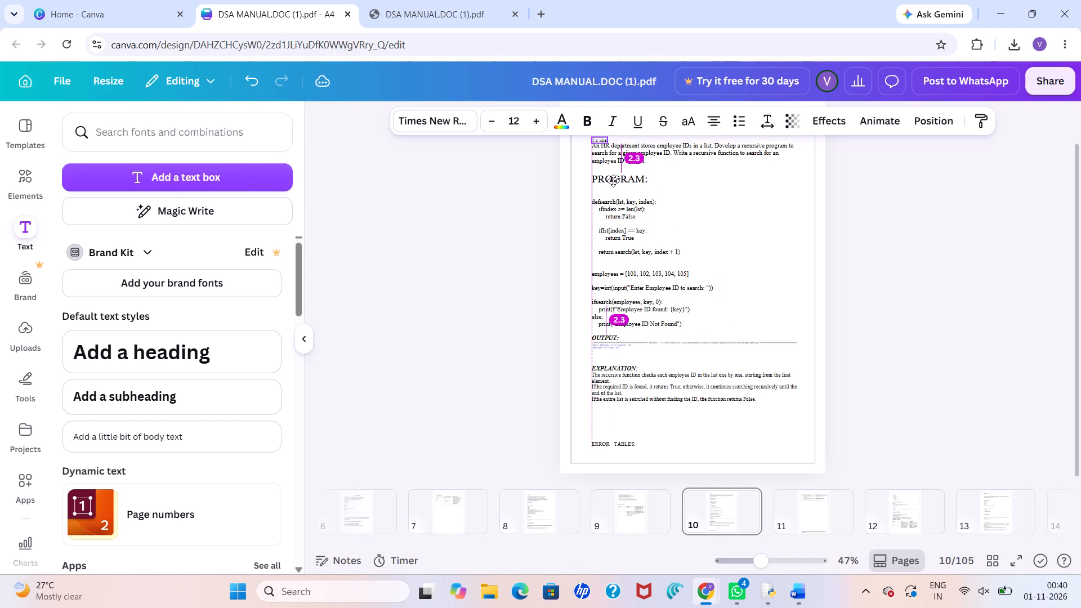
drag(613, 181, 612, 172)
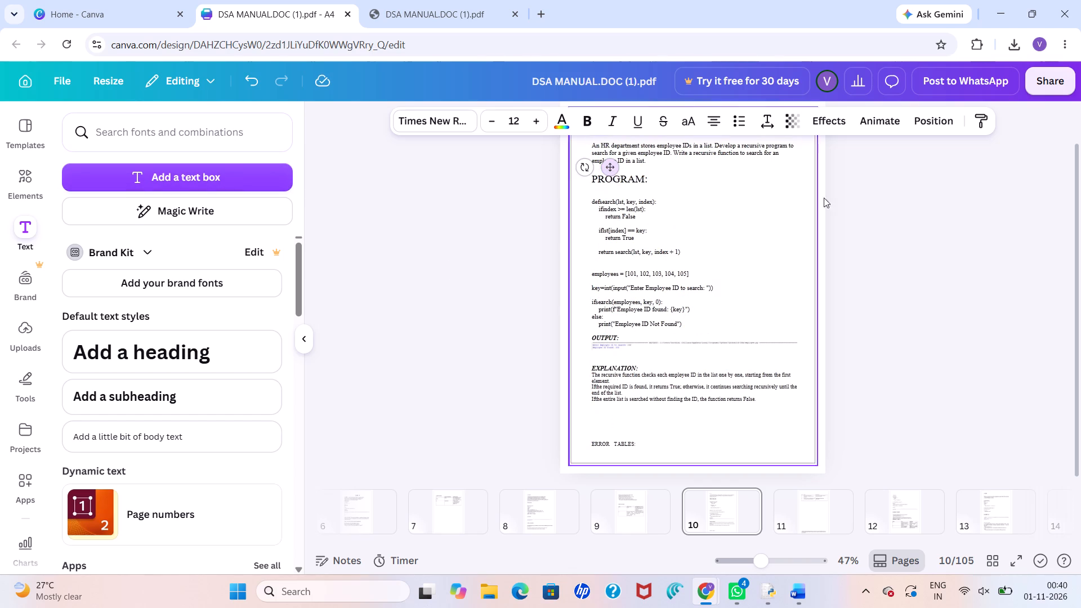
click(965, 240)
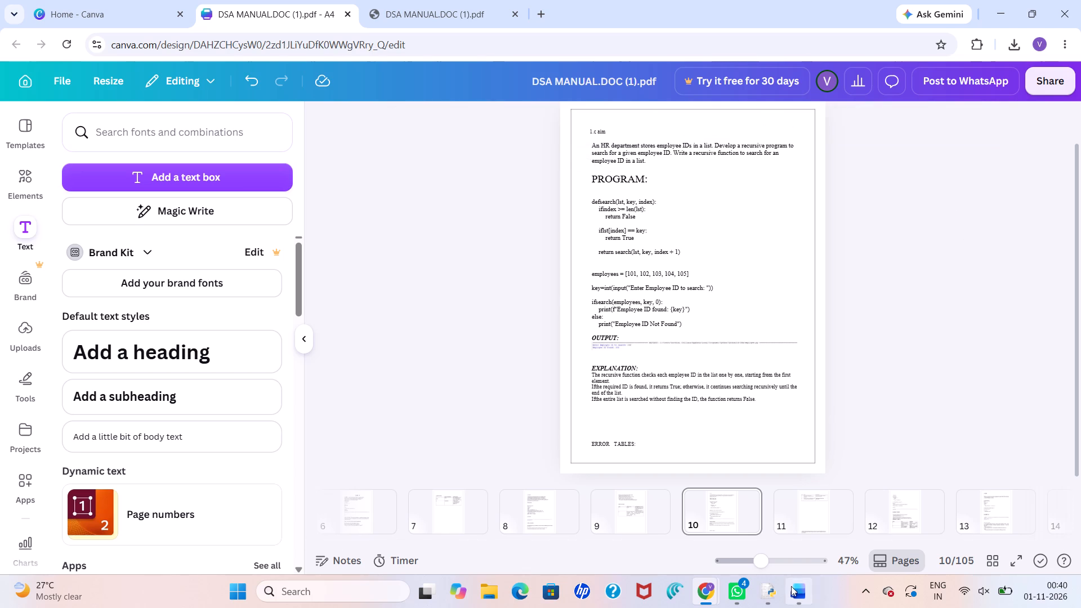
Copy the 4.AIM logistics paragraph at the bottom of page 11 and delete it from that page.
click(814, 516)
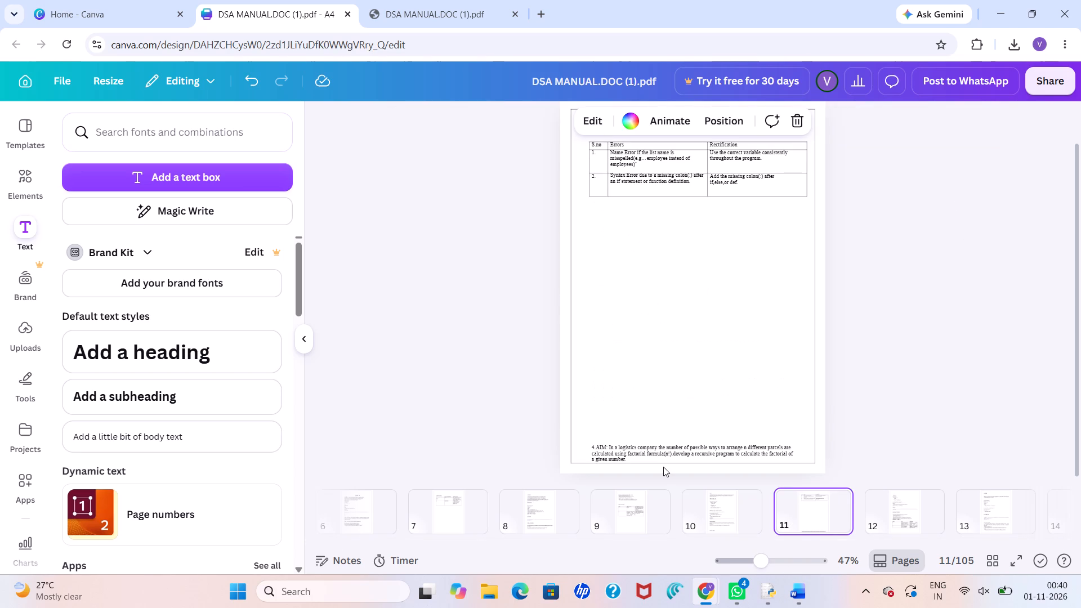
click(667, 455)
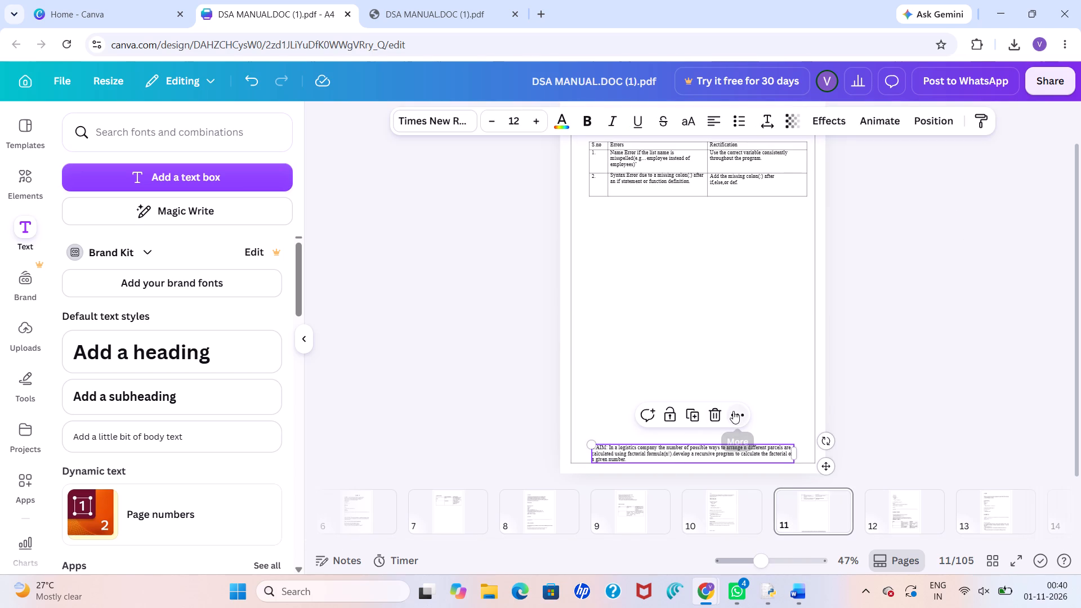
click(733, 411)
click(775, 76)
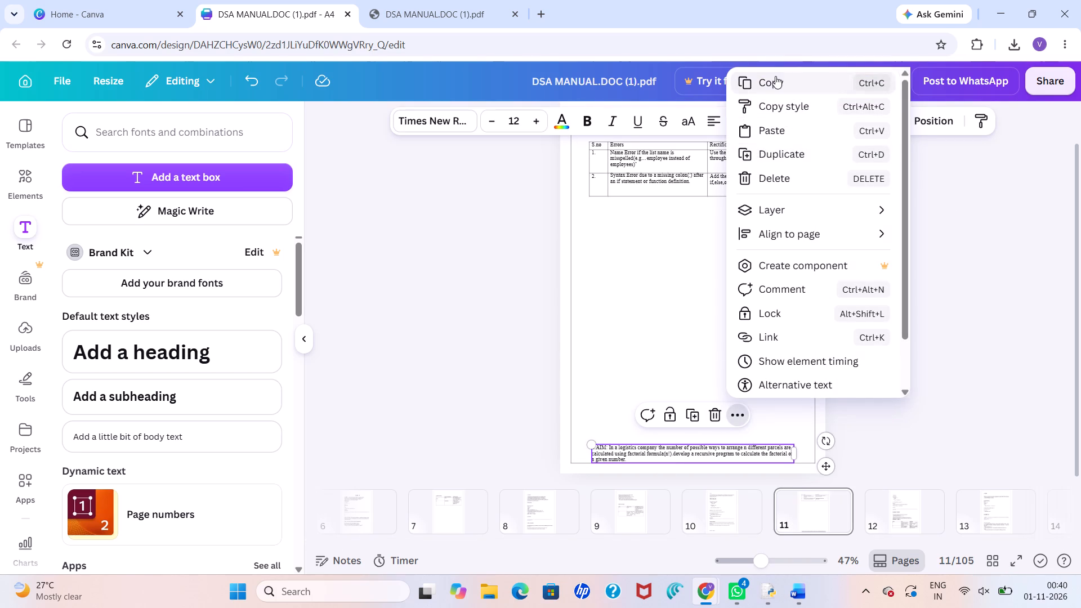
click(711, 418)
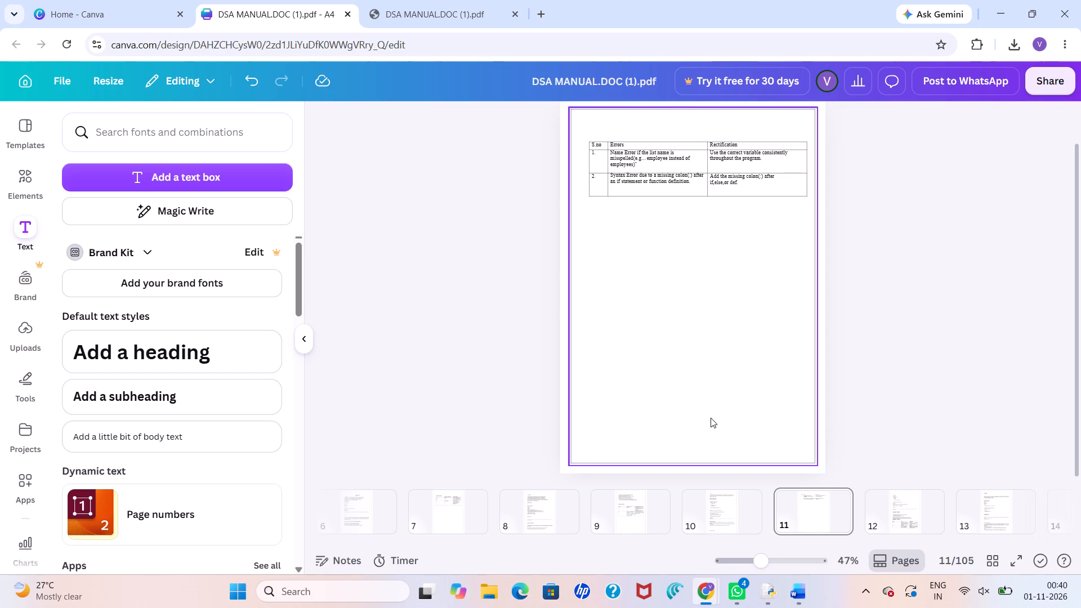
Add a text box on page 12 in the blank area beside the factorial program code and clear its placeholder text.
click(889, 511)
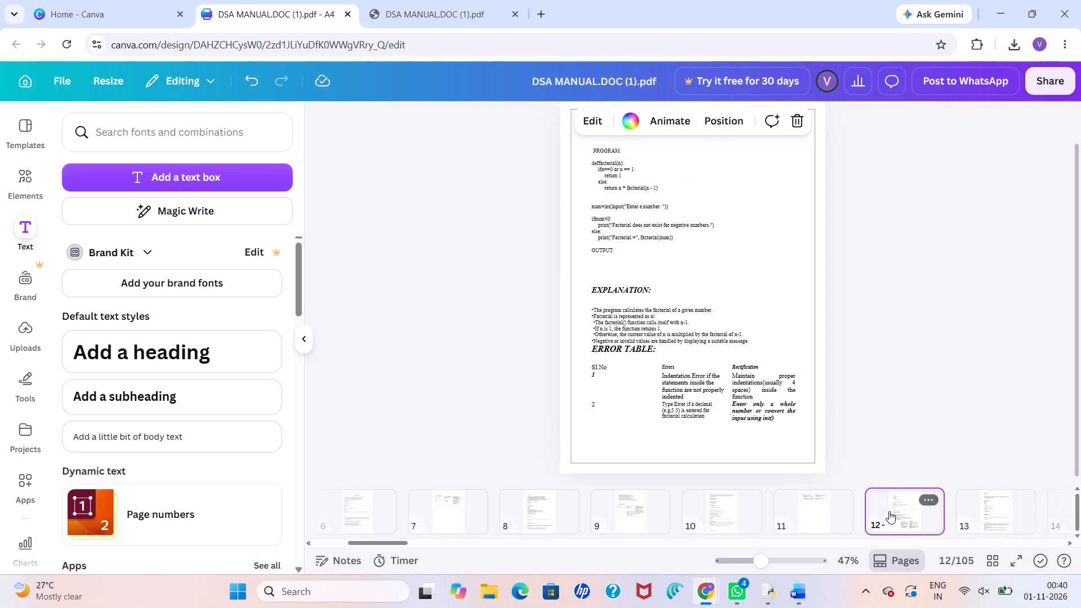
click(249, 184)
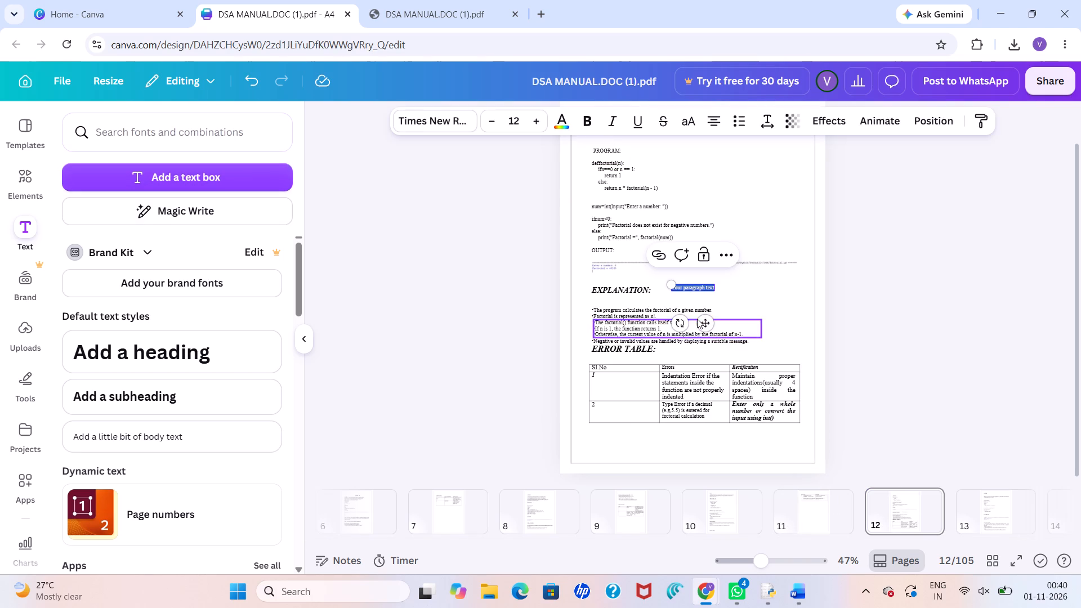
drag(703, 319, 680, 248)
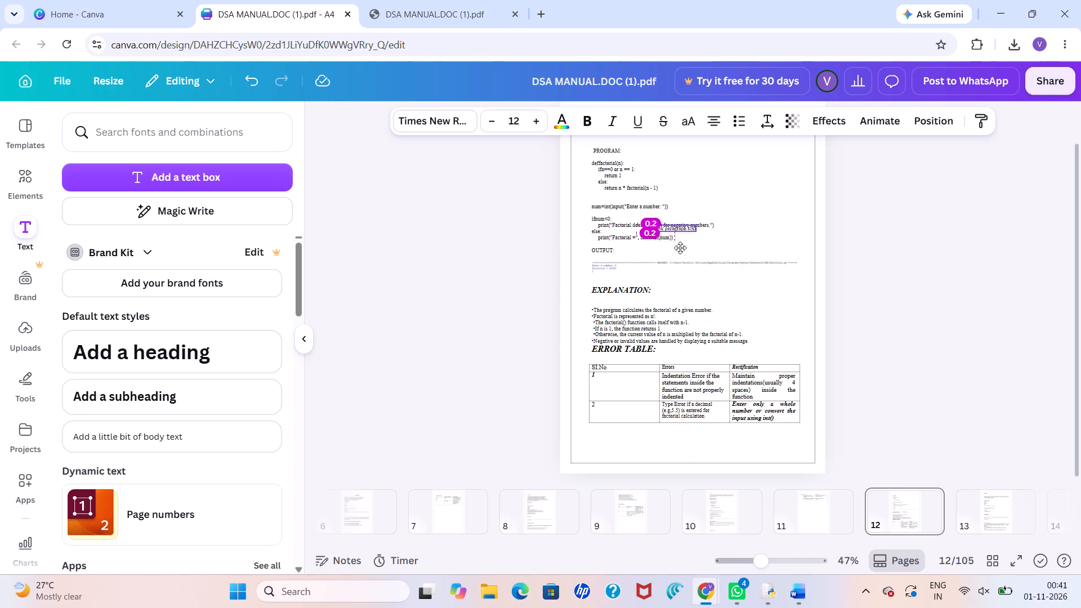
drag(680, 248, 622, 166)
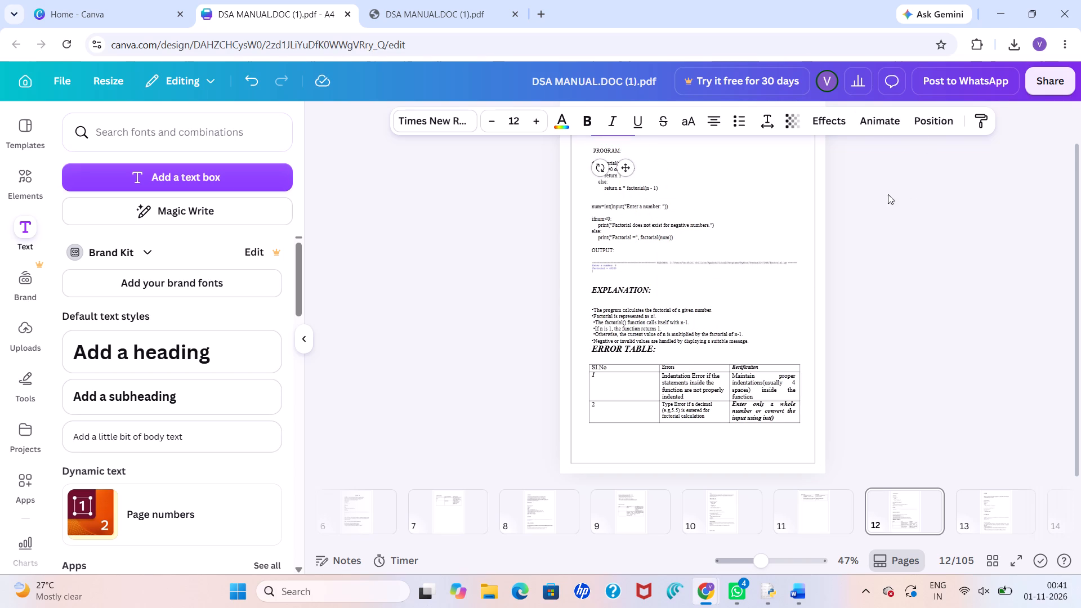
drag(629, 164, 686, 190)
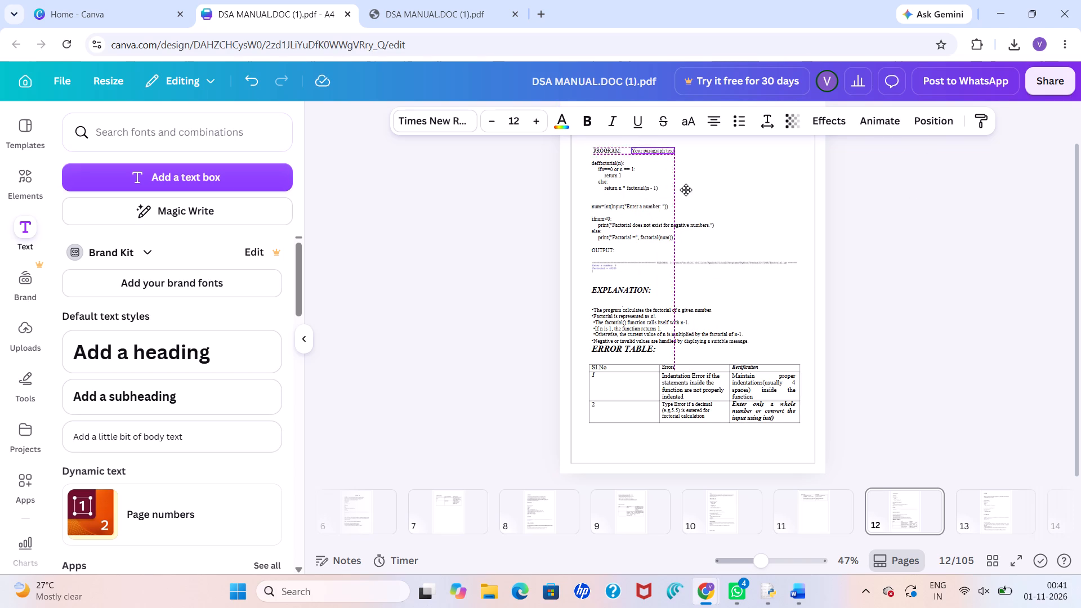
drag(686, 190, 750, 193)
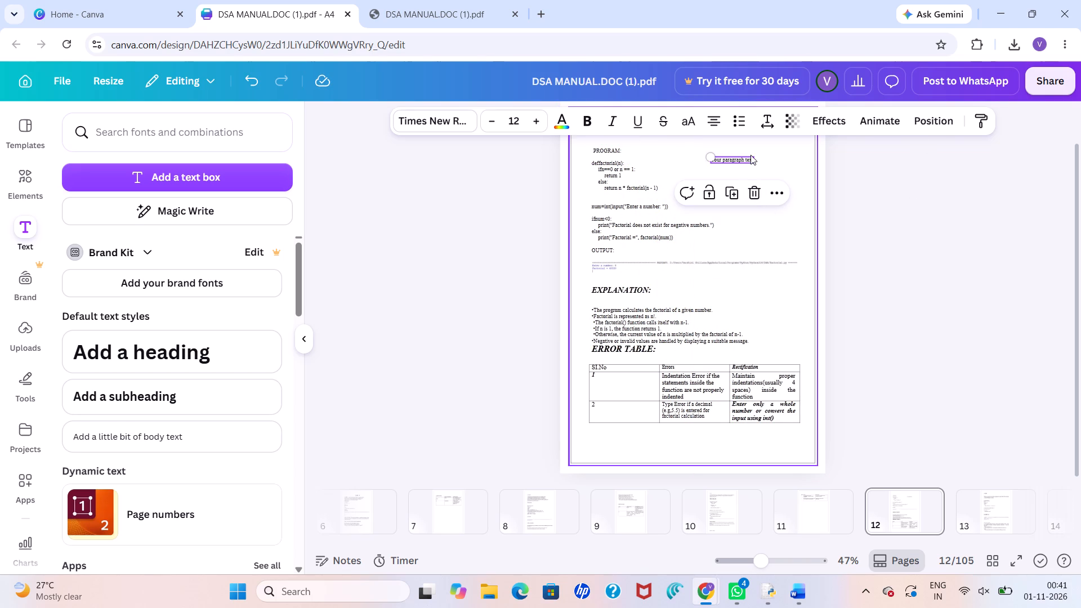
double_click(751, 155)
double_click(751, 158)
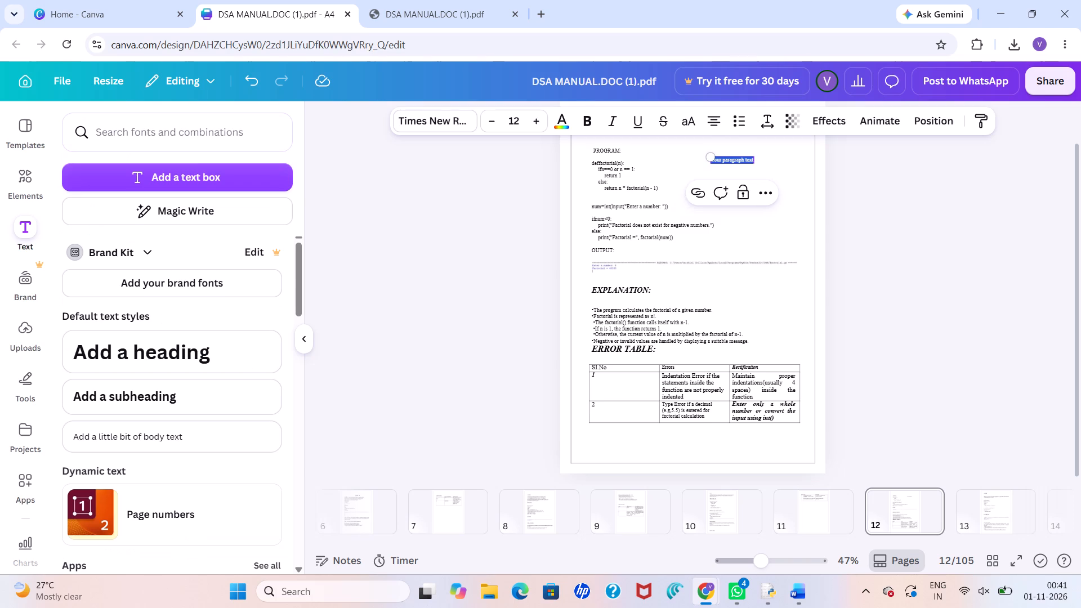
key(BackSpace)
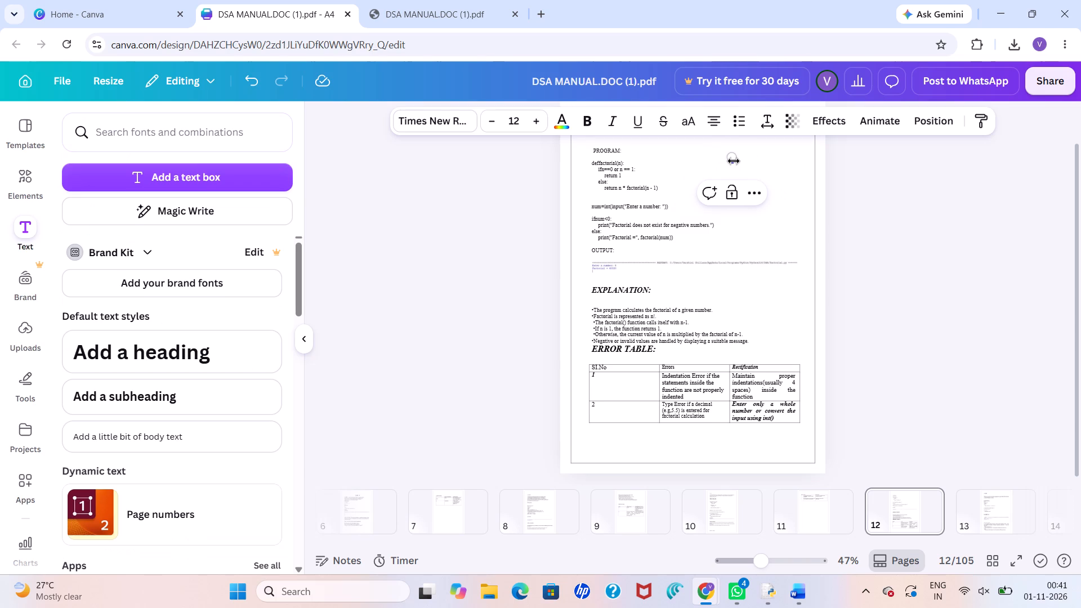
Paste the copied 4.AIM logistics paragraph into the new text box on page 12 and widen the box to shorten the text block.
drag(734, 160, 777, 168)
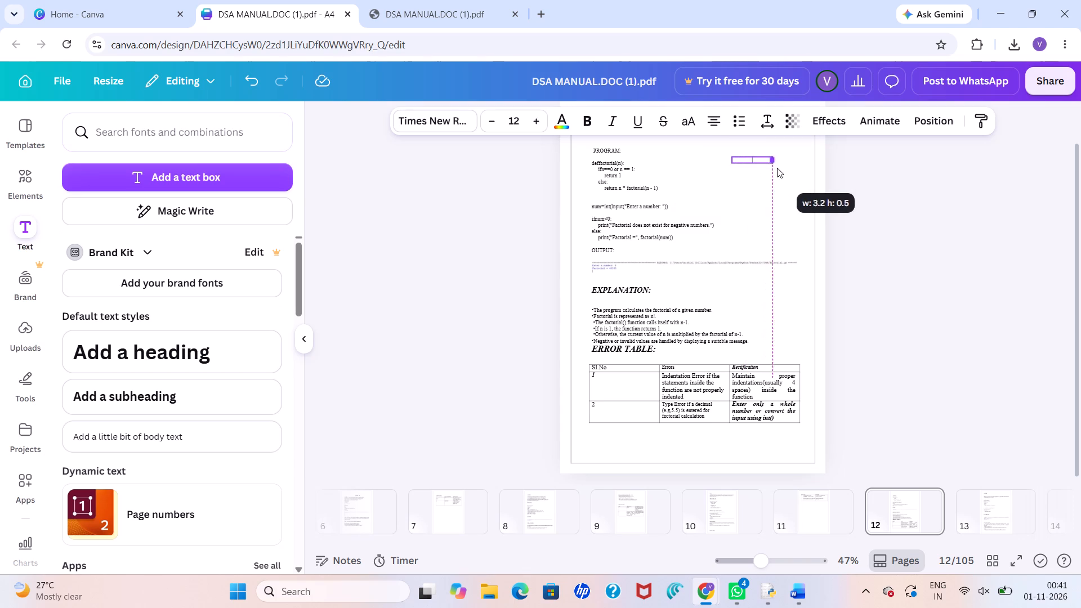
drag(777, 168, 805, 173)
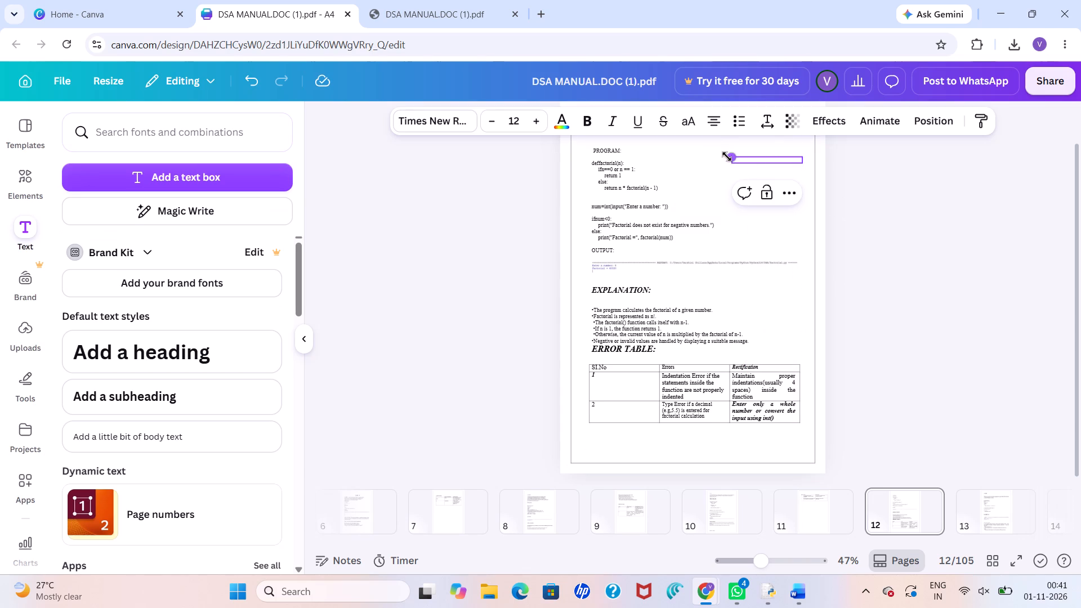
drag(727, 157, 680, 157)
click(763, 161)
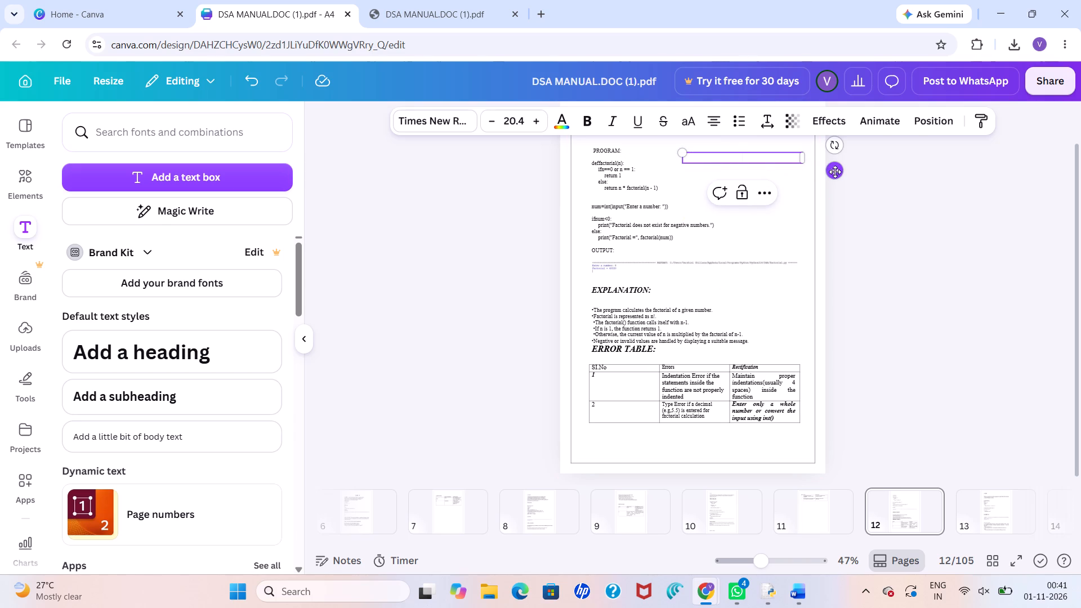
key(ctrl+v)
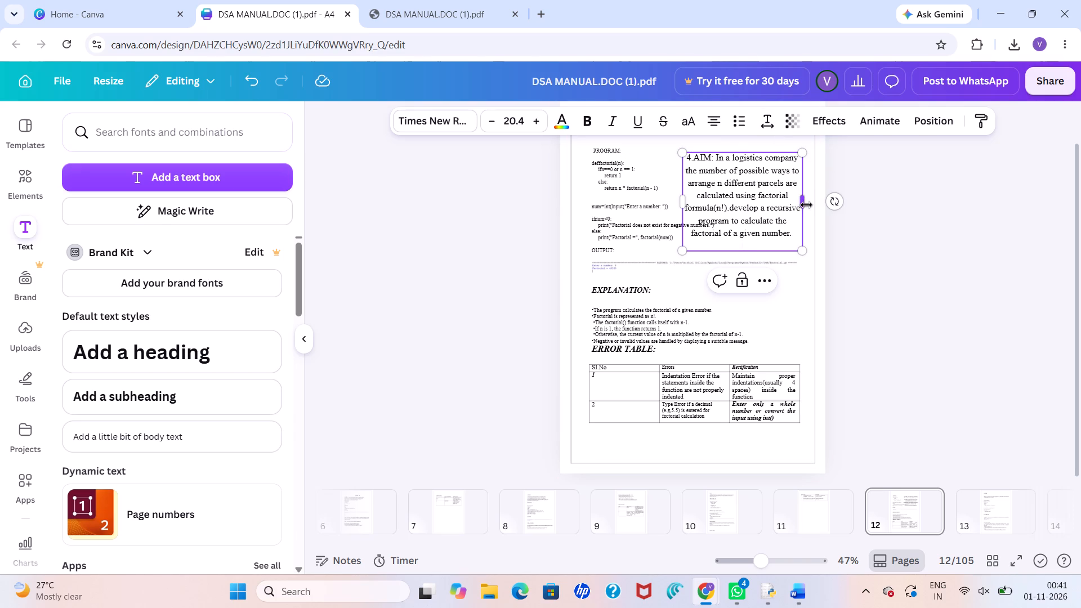
drag(806, 205, 886, 196)
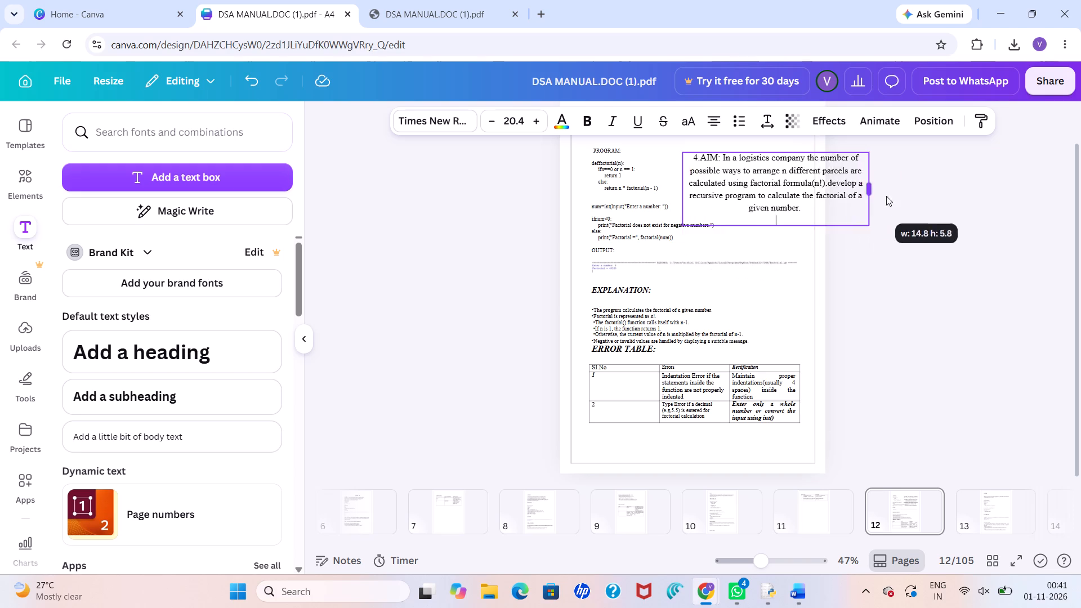
drag(886, 196, 1022, 171)
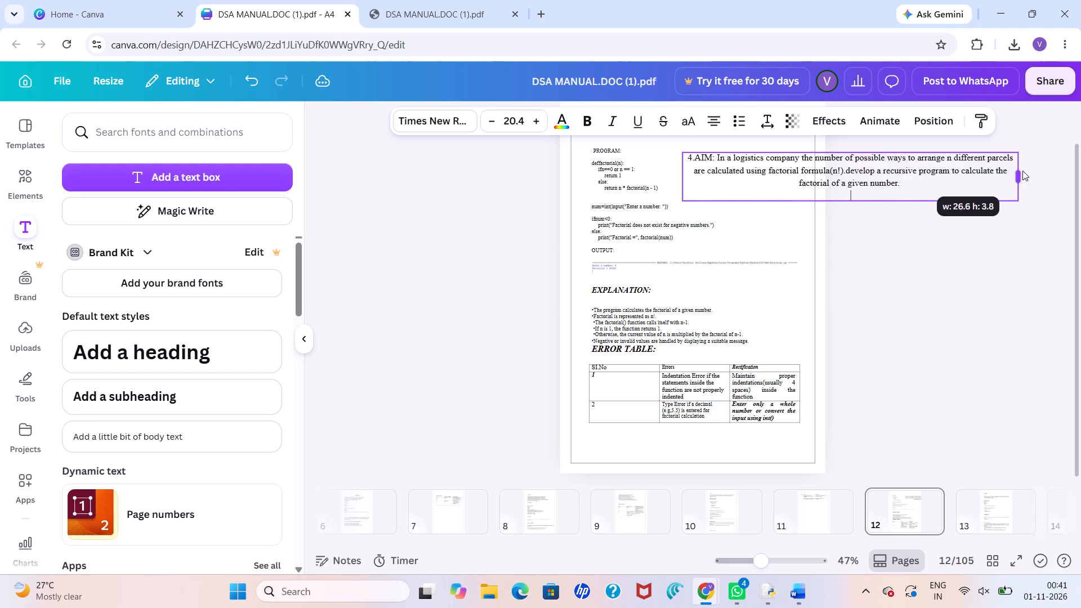
drag(1022, 171, 1040, 167)
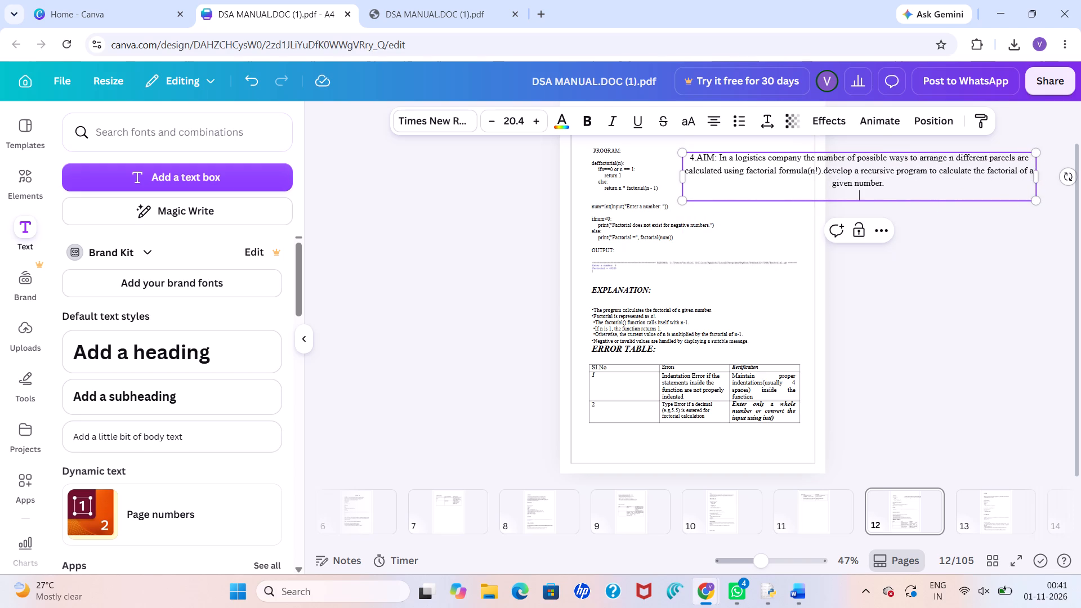
Move the 4.AIM text box to the top of page 12, above the PROGRAM heading, starting near the page border's left line.
drag(924, 184, 877, 141)
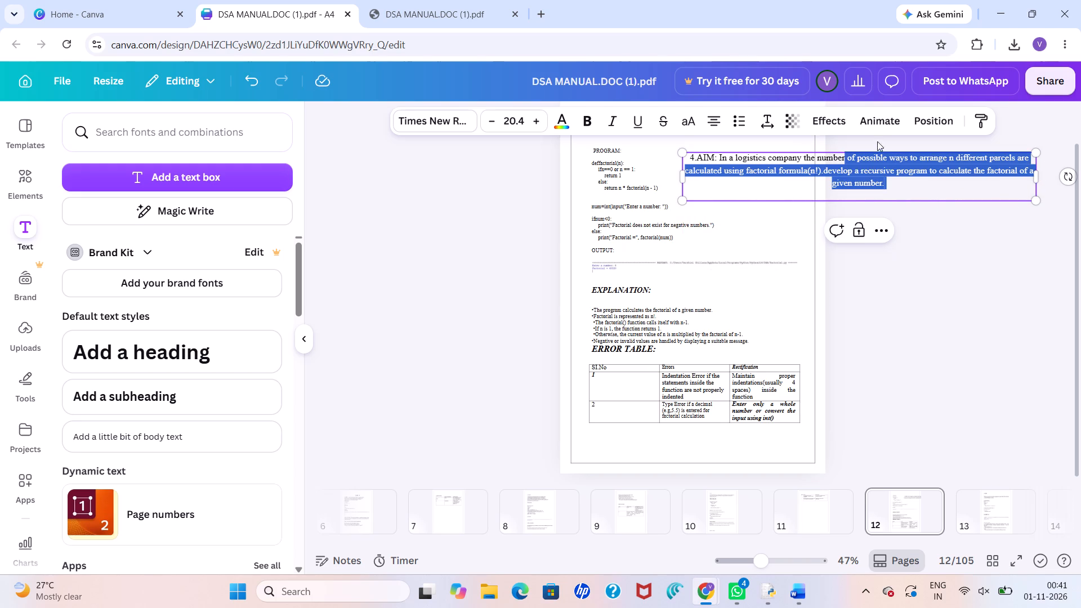
drag(877, 141, 772, 163)
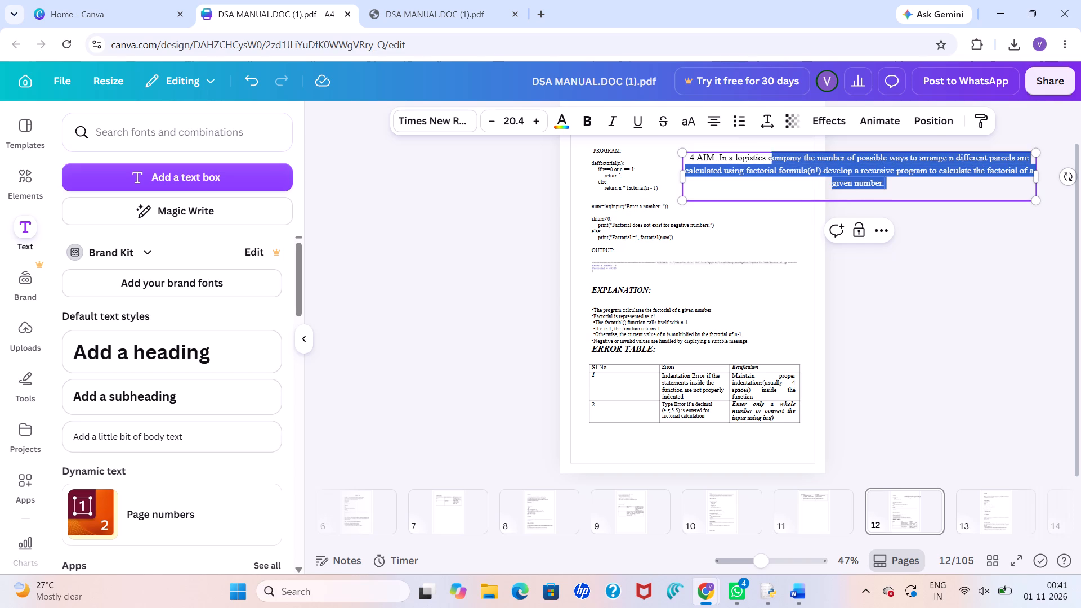
drag(772, 163, 687, 157)
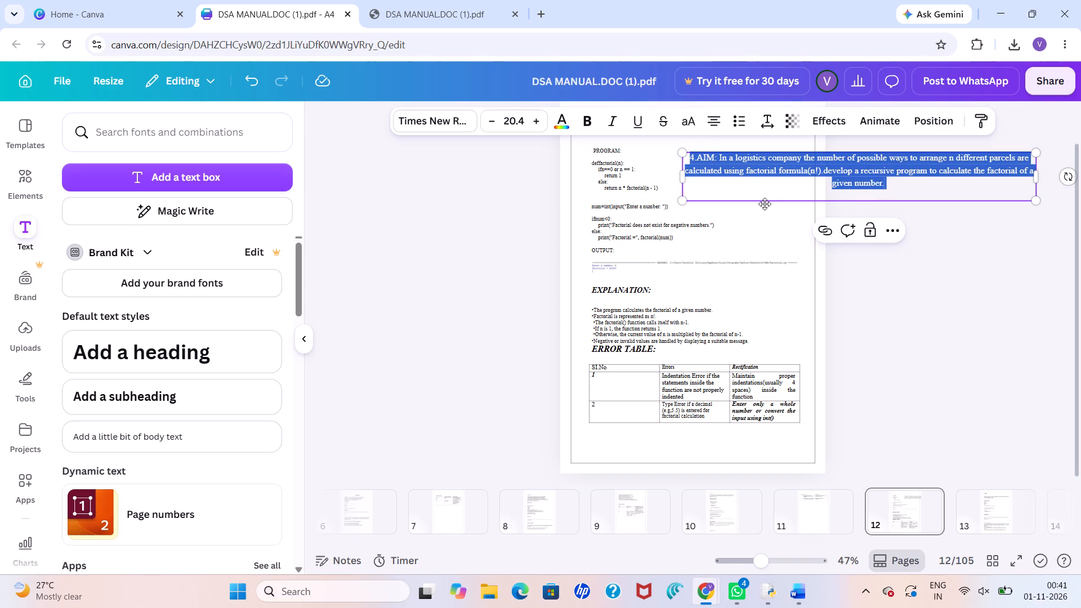
drag(765, 203, 719, 162)
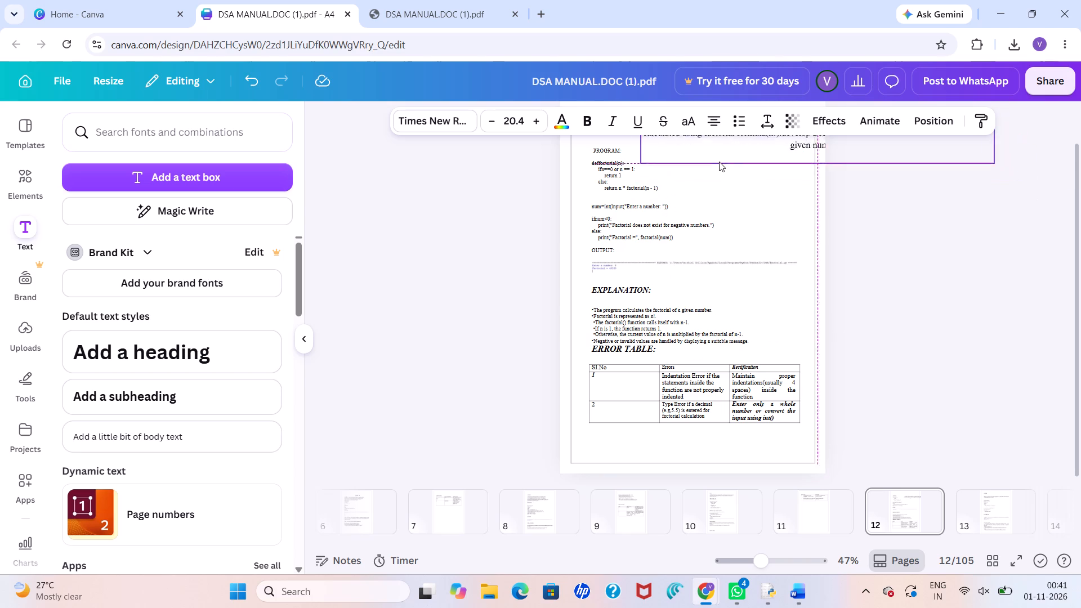
drag(719, 162, 658, 171)
click(926, 234)
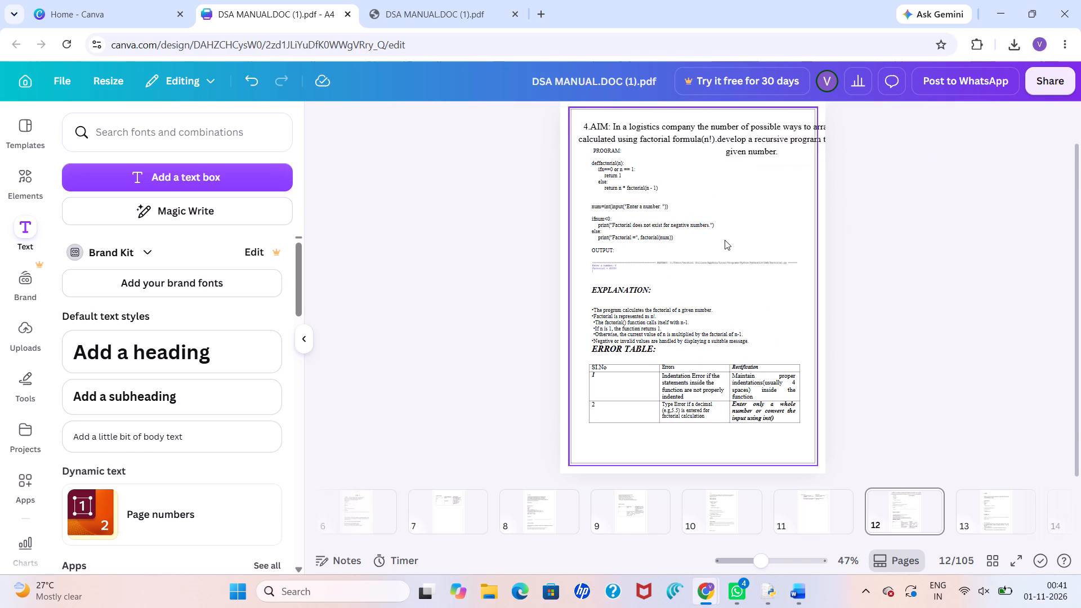
scroll(725, 240, up, 1)
click(794, 177)
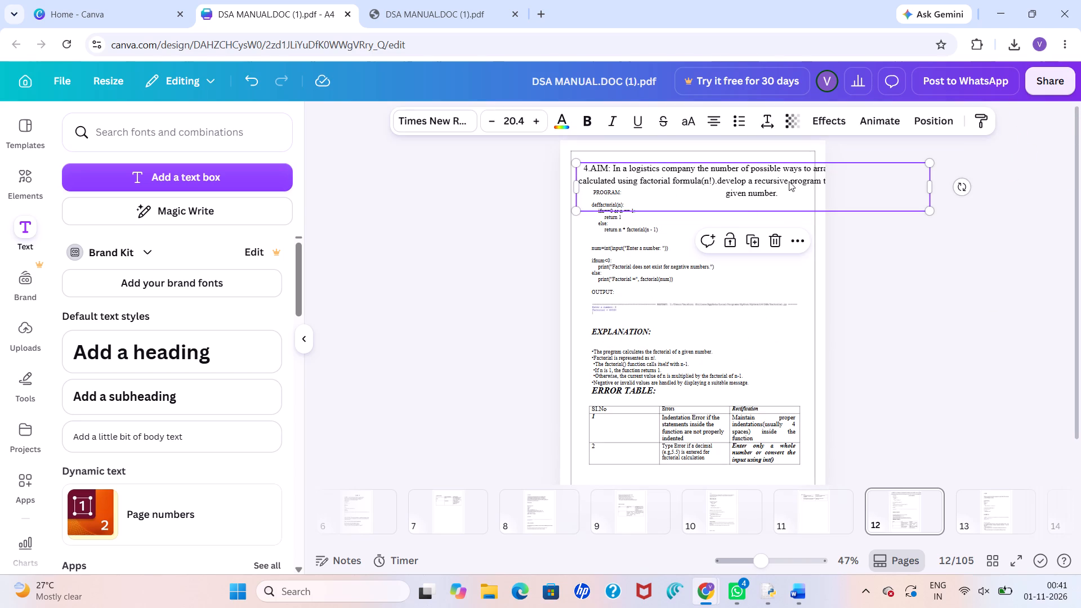
drag(781, 194, 762, 183)
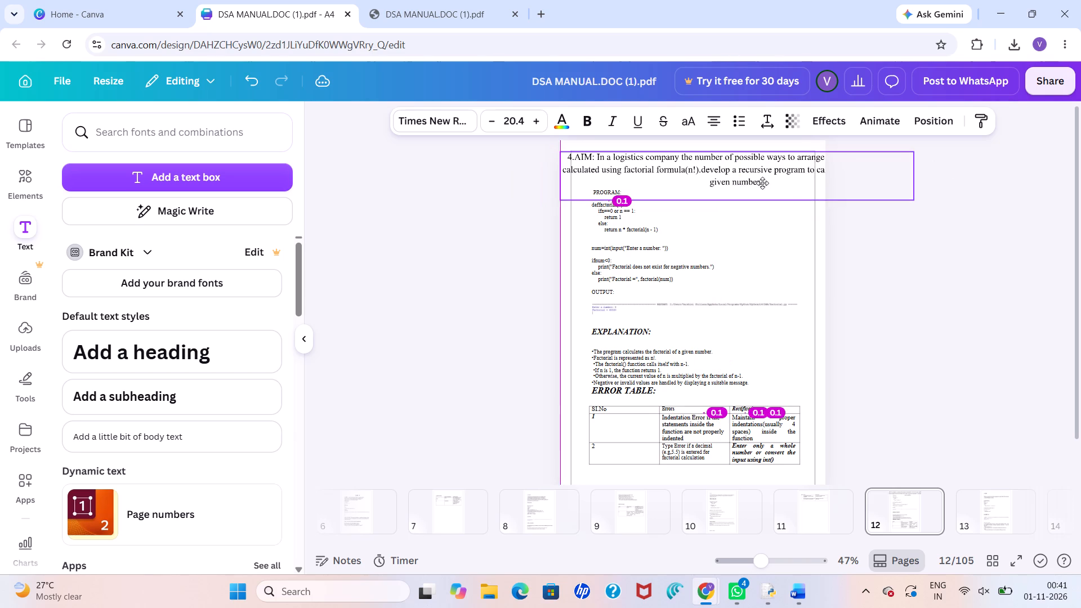
drag(762, 183, 771, 186)
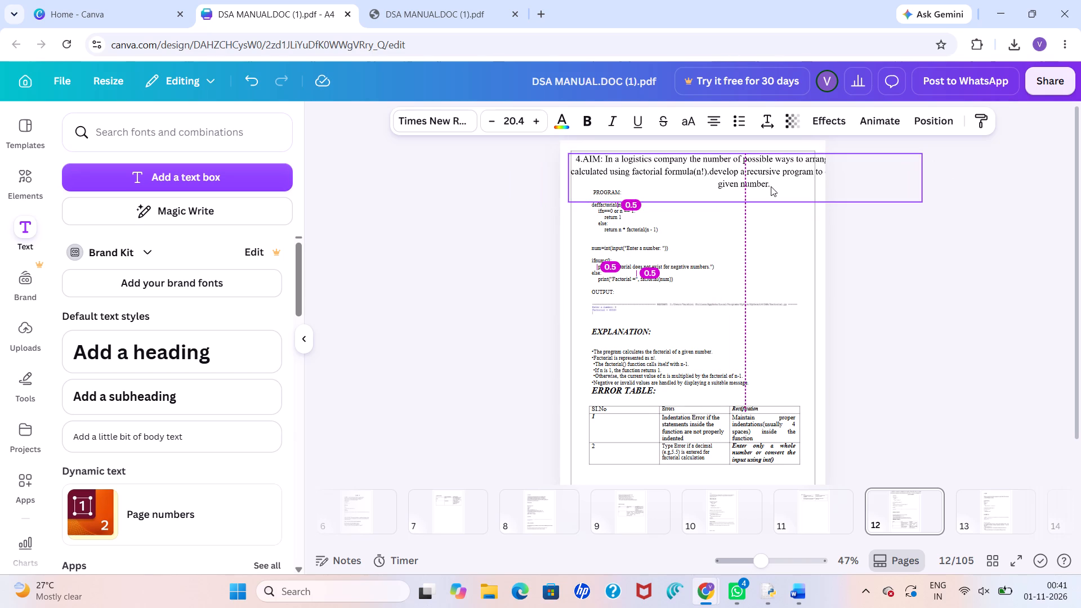
Reduce the font size of the entire 4.AIM paragraph on page 12 to 14.4.
double_click(775, 183)
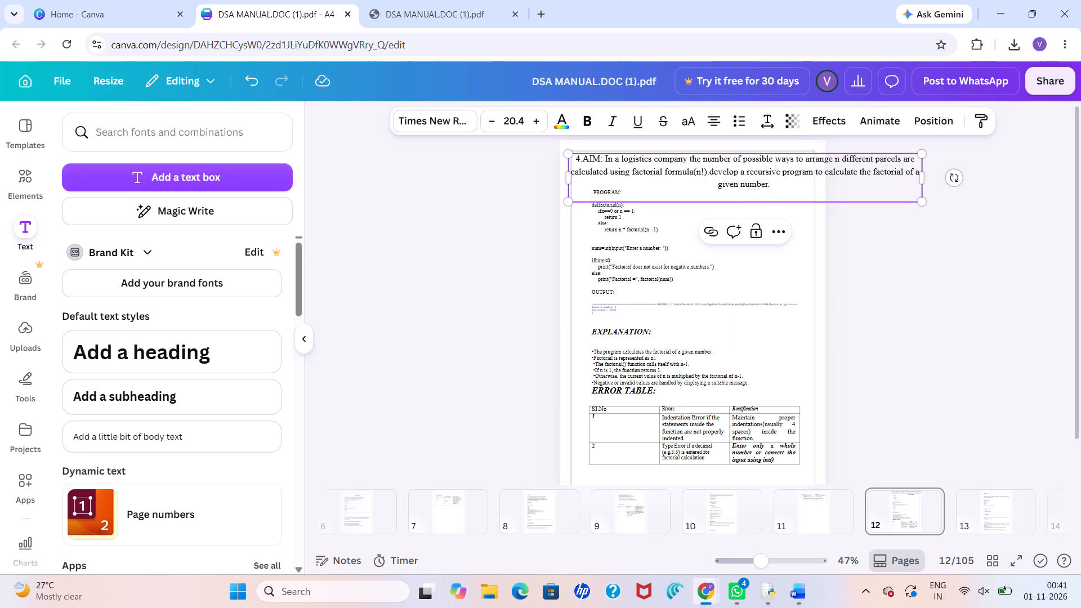
click(771, 184)
triple_click(775, 182)
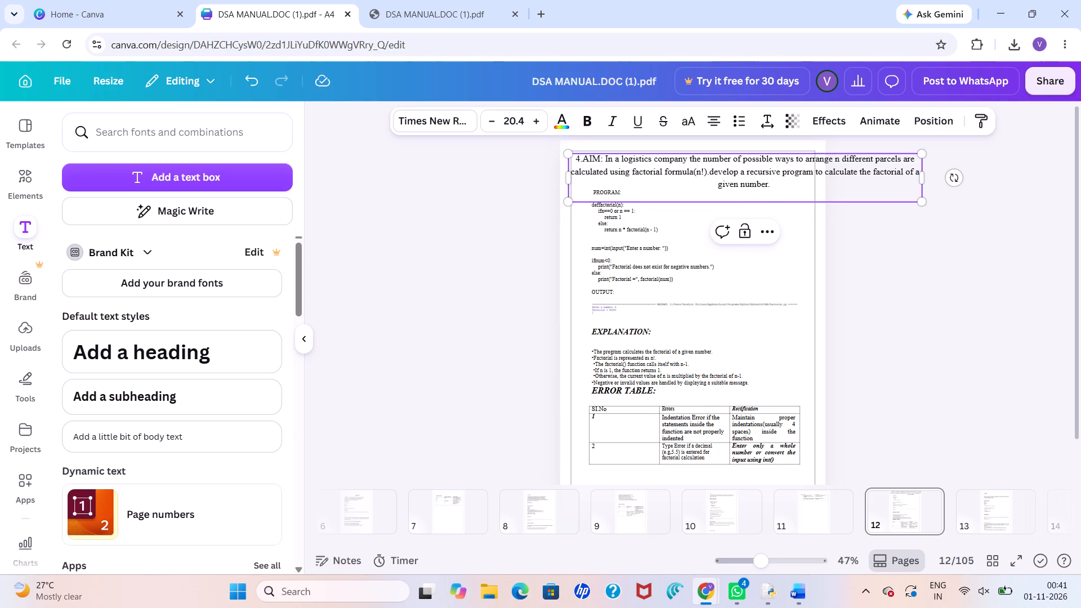
click(485, 121)
click(485, 121)
click(485, 121)
click(485, 121)
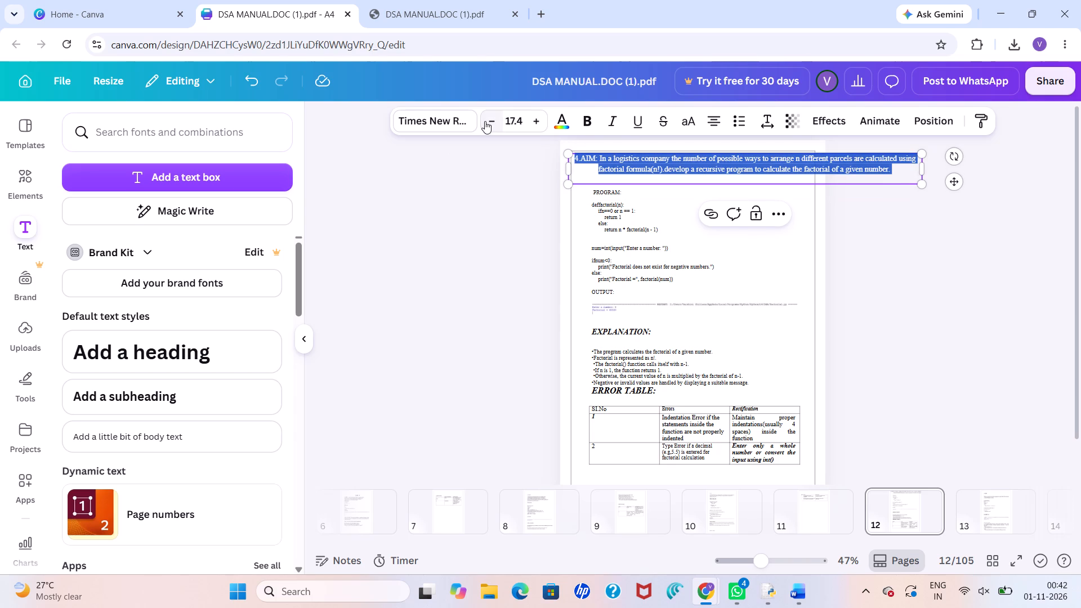
double_click(485, 121)
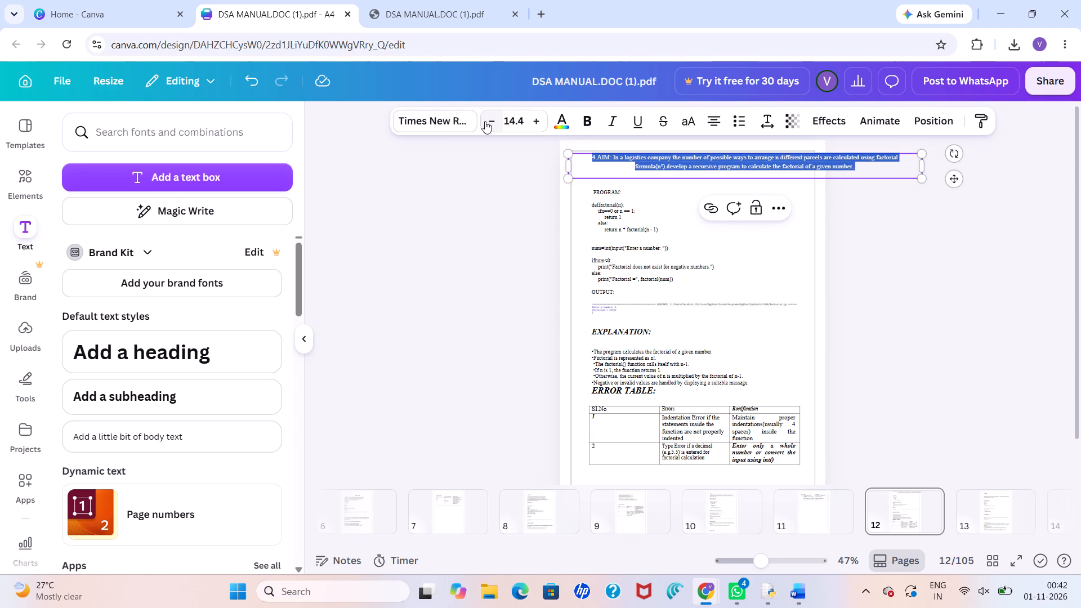
Narrow the 4.AIM text box to about the width of the page border so its text wraps within page 12.
click(590, 159)
key(BackSpace)
key(BackSpace)
key(BackSpace)
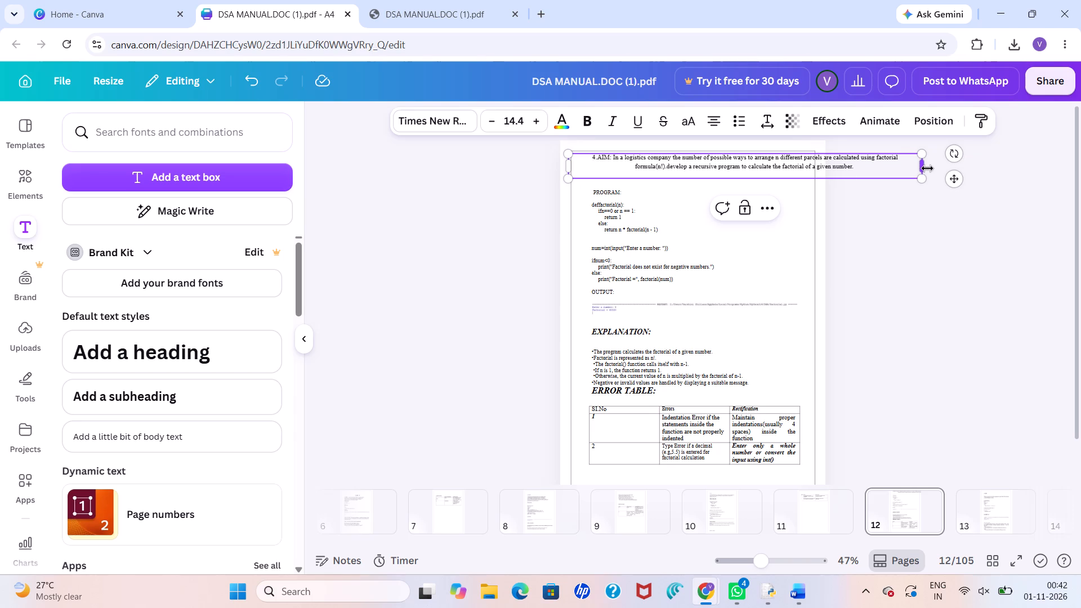
drag(927, 168, 796, 202)
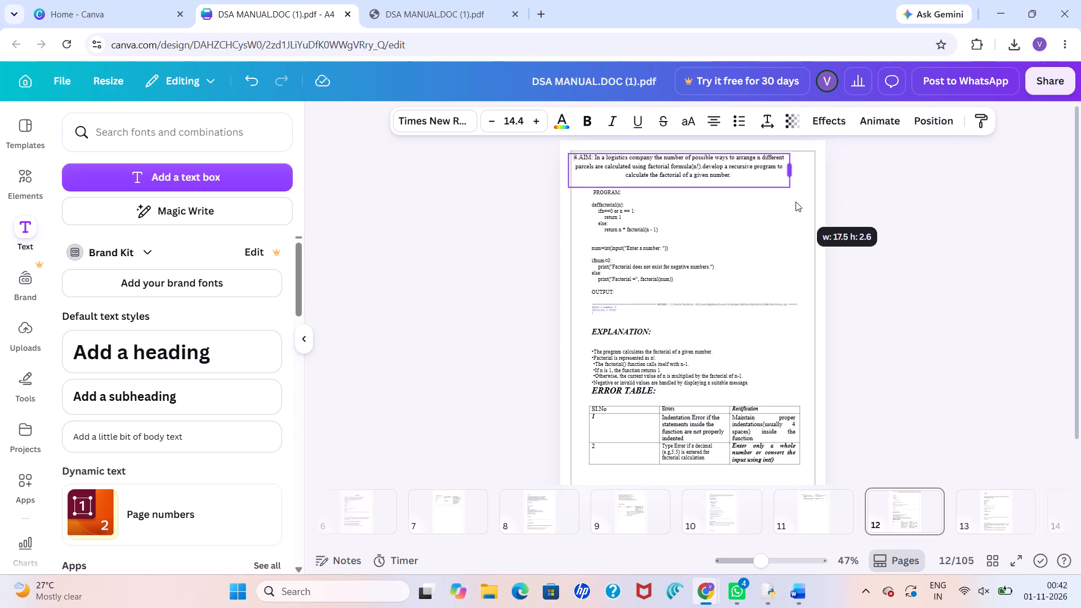
drag(796, 202, 815, 202)
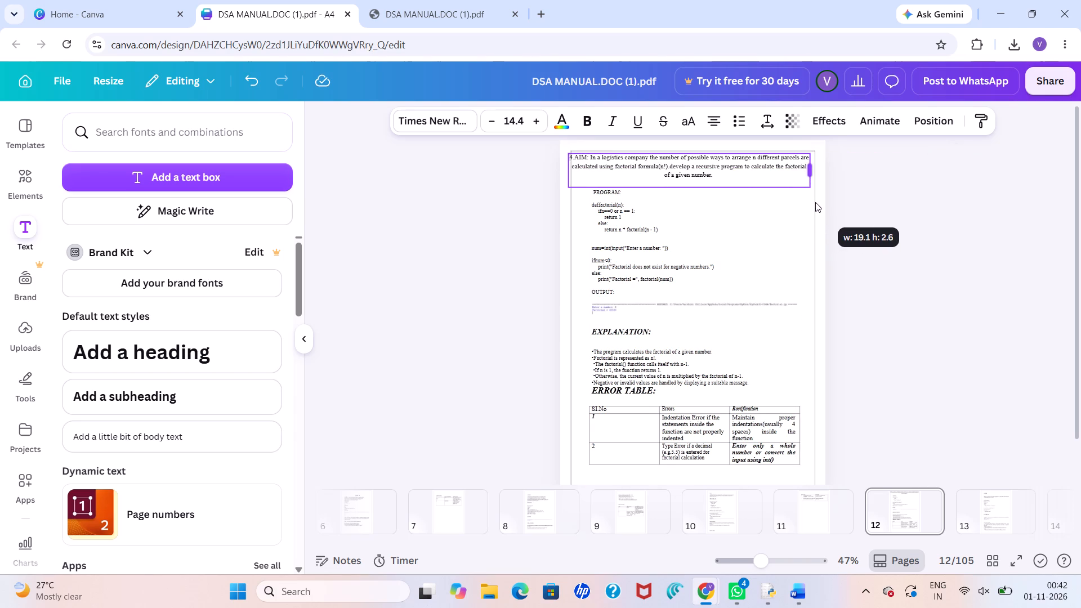
drag(815, 202, 820, 205)
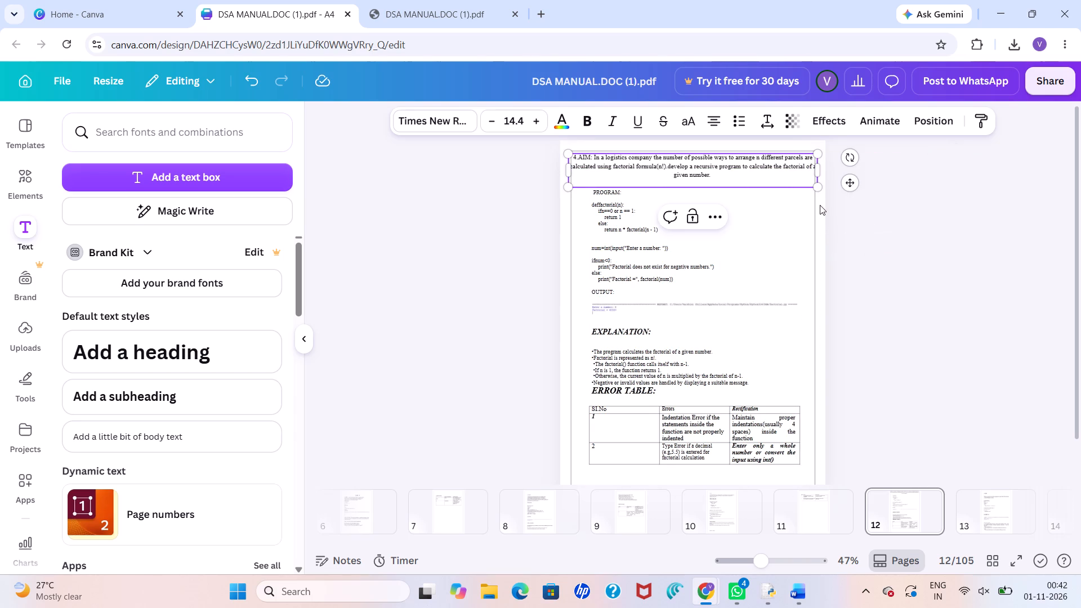
click(955, 209)
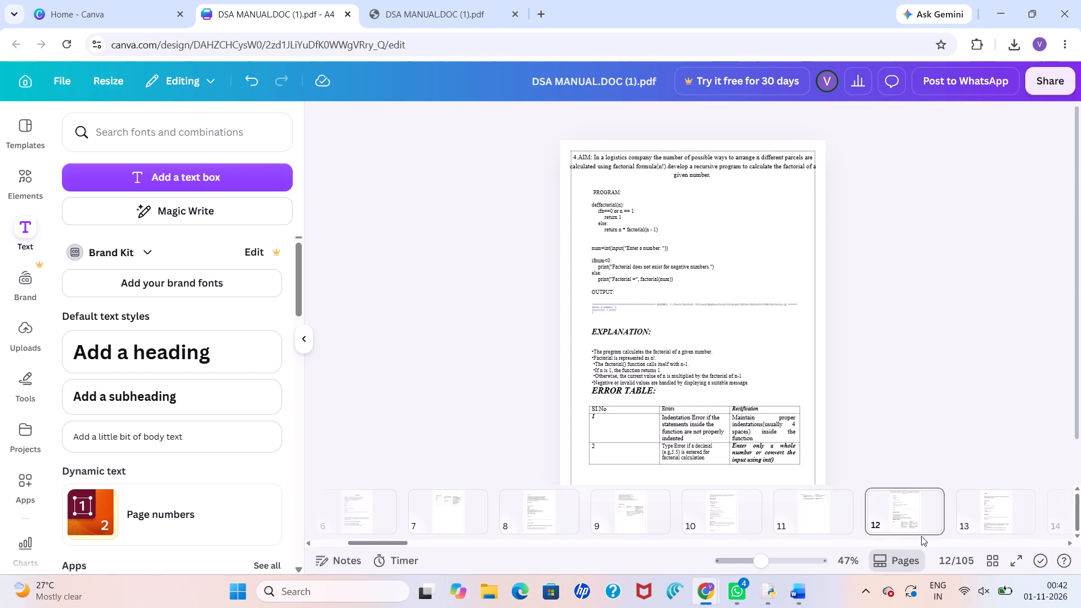
Check the exported PDF from page 11 to page 17 for further AIM headings separated from their programs.
click(973, 511)
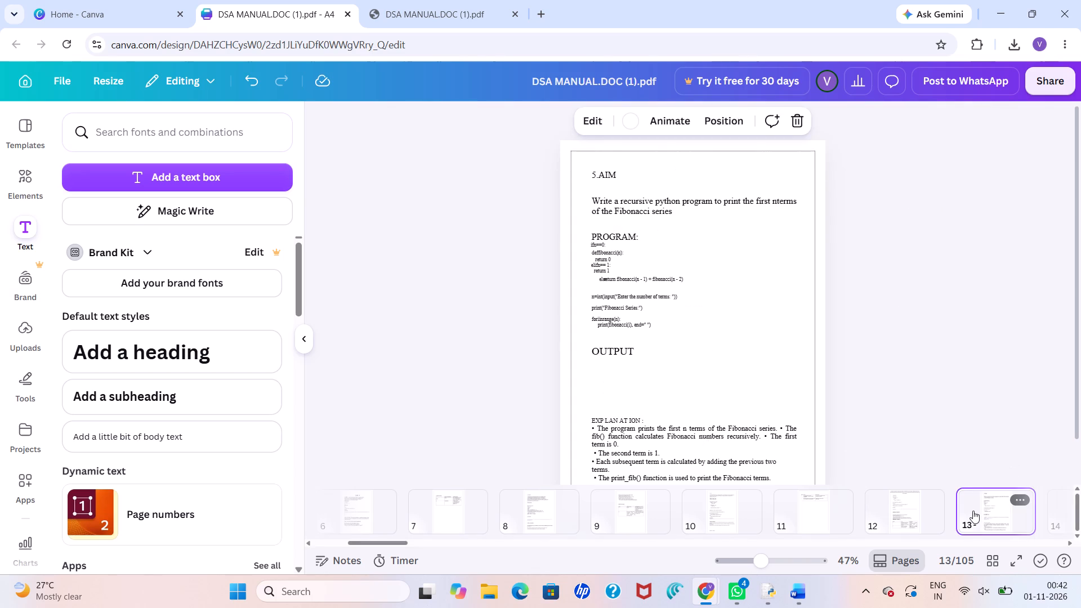
click(443, 14)
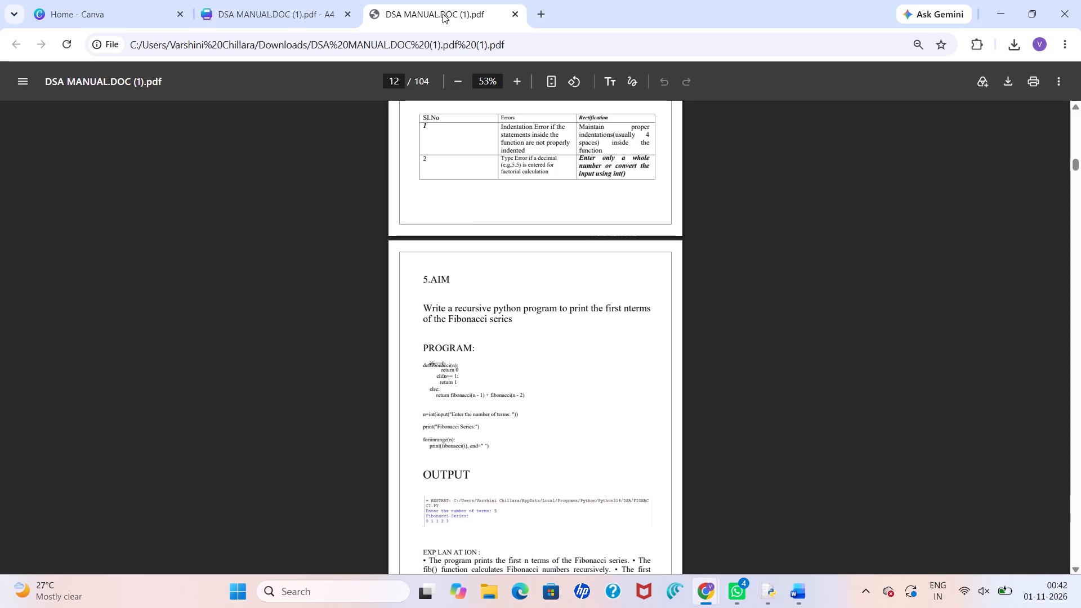
scroll(474, 220, up, 4)
scroll(474, 220, down, 3)
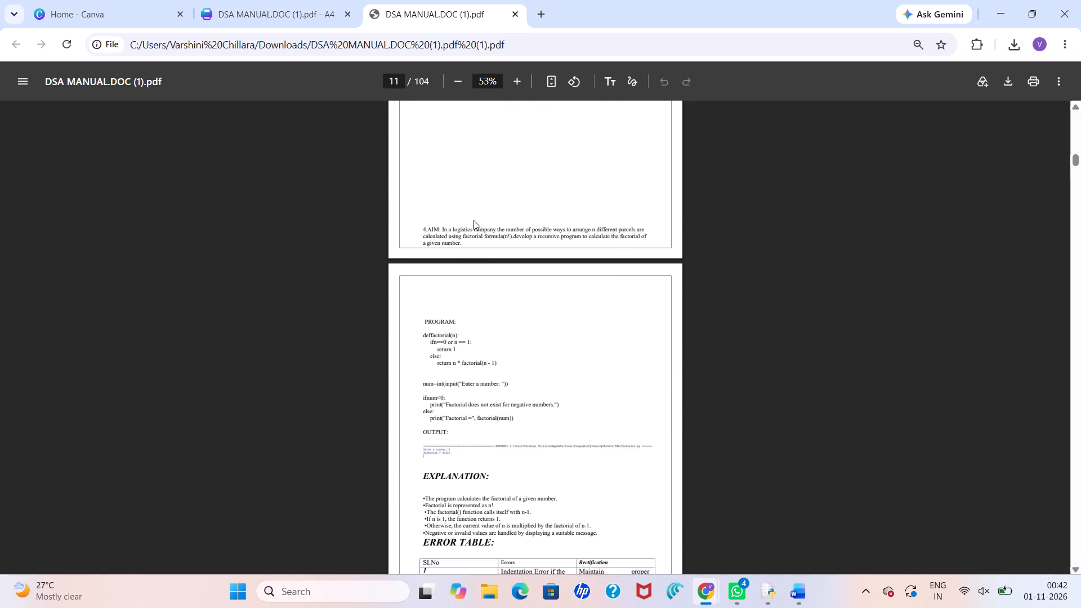
scroll(474, 220, down, 5)
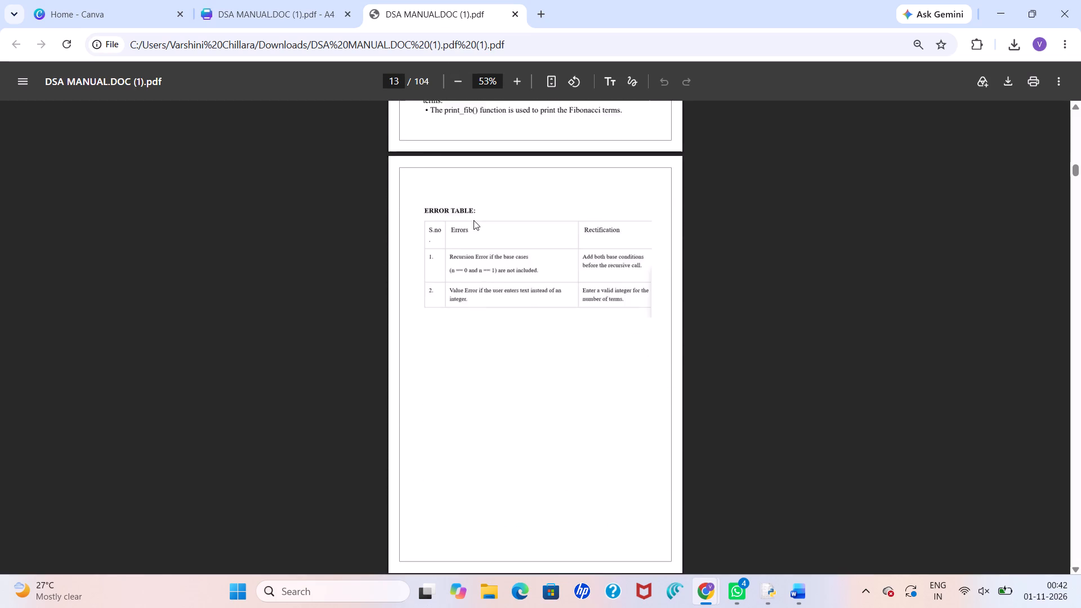
scroll(474, 220, down, 6)
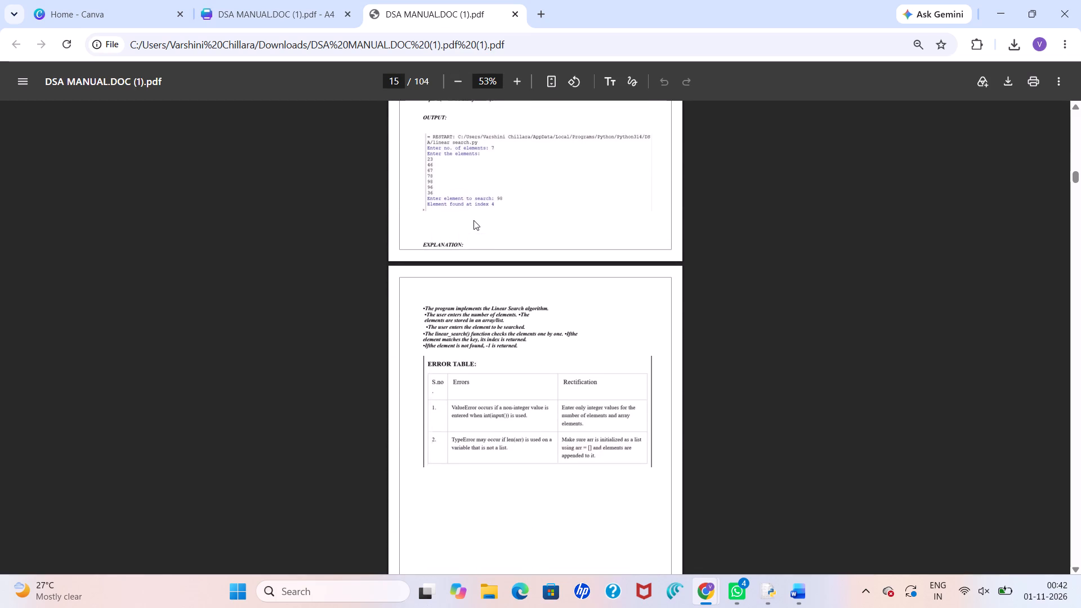
scroll(474, 220, down, 3)
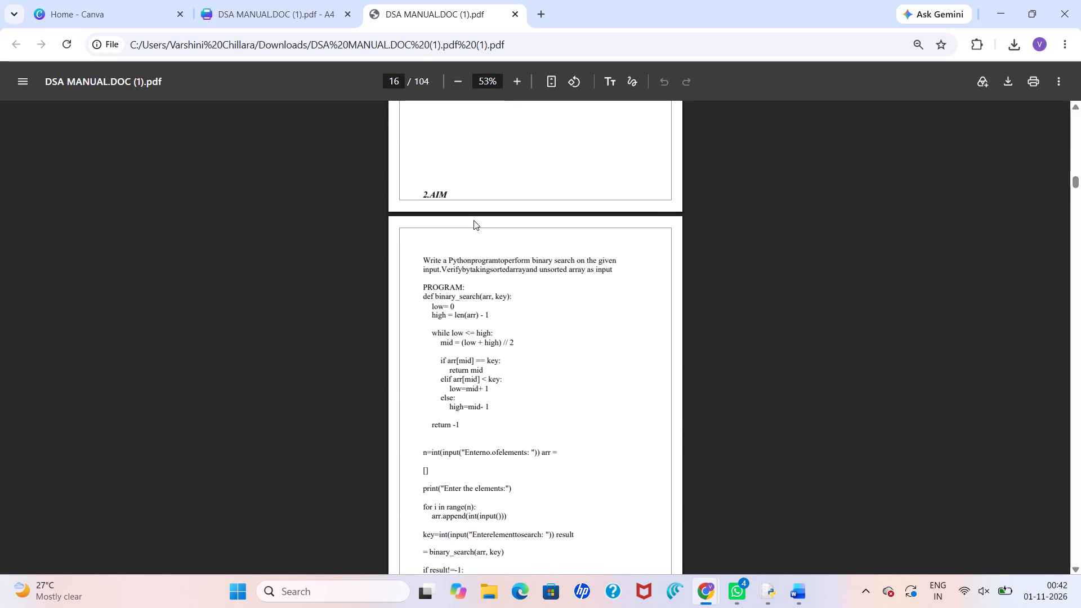
Back in the Canva design, delete the stranded 2.AIM heading at the bottom of page 16.
click(317, 17)
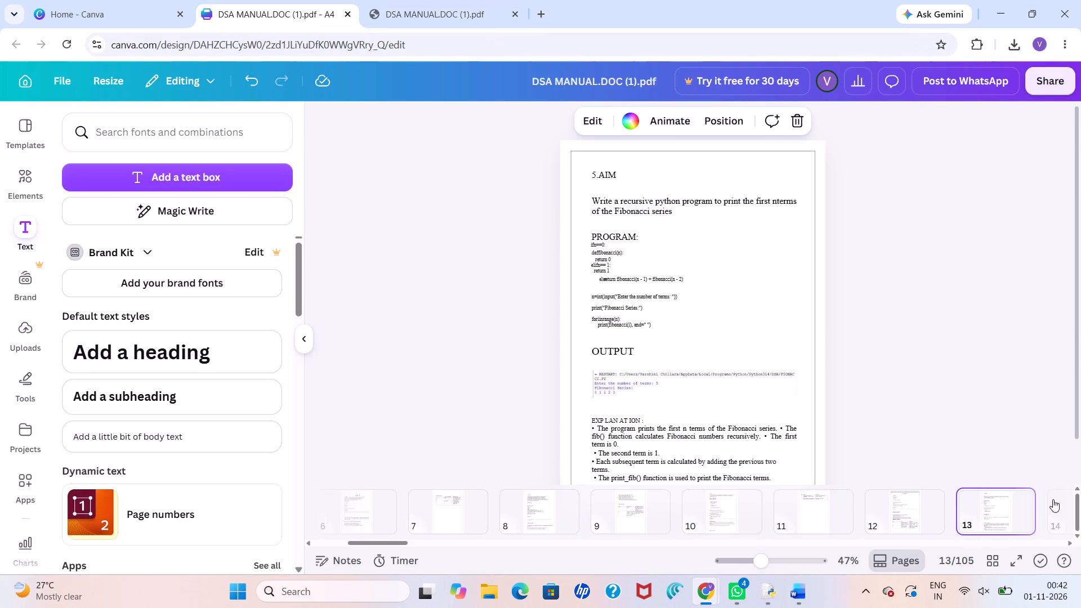
scroll(995, 507, left, 4)
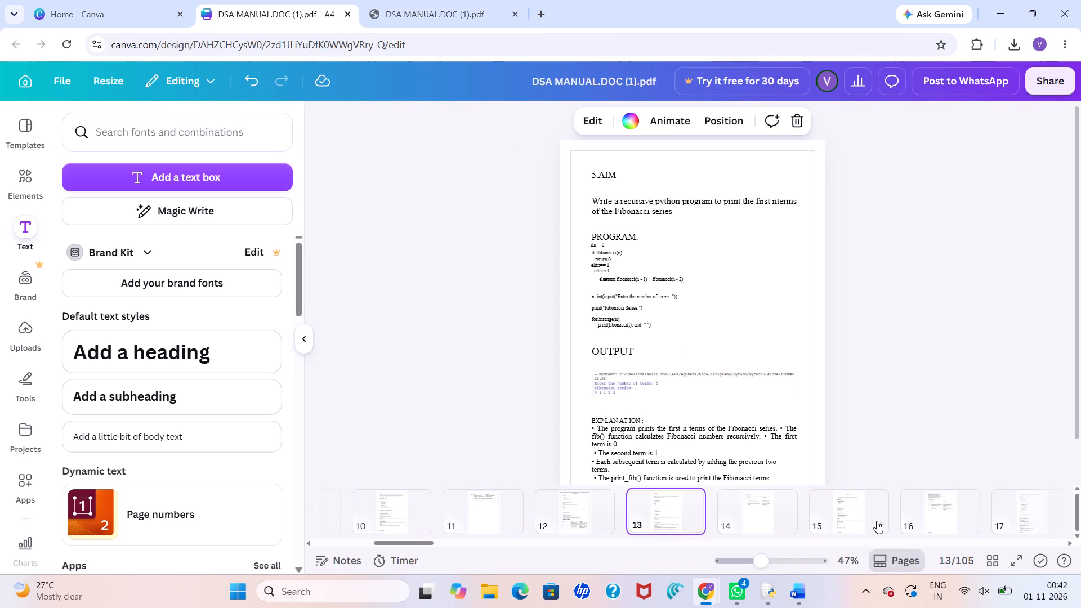
click(838, 513)
scroll(838, 513, left, 2)
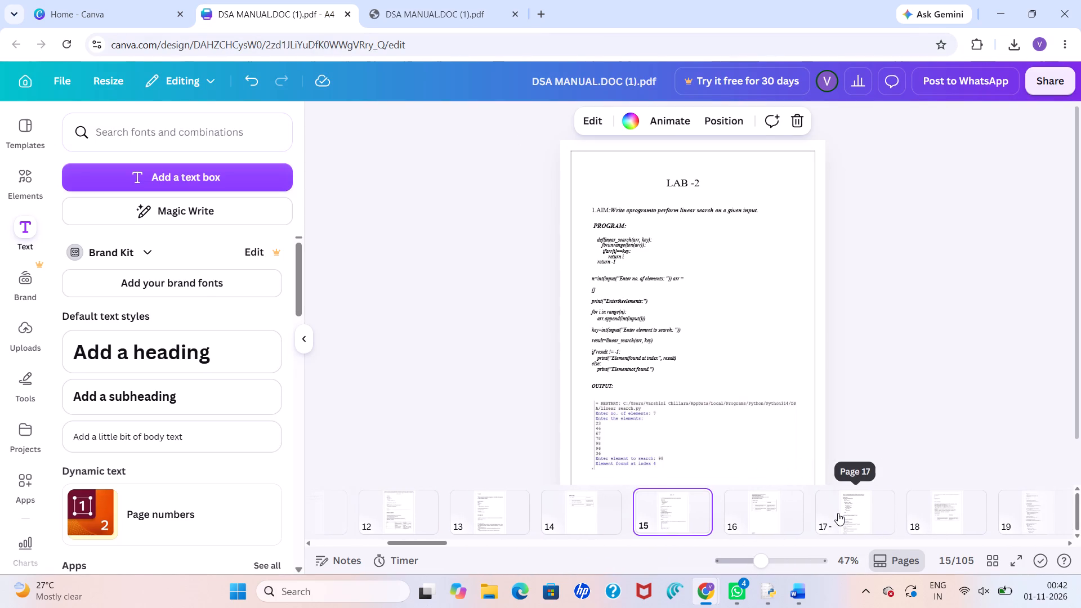
click(870, 512)
scroll(870, 512, left, 1)
click(870, 512)
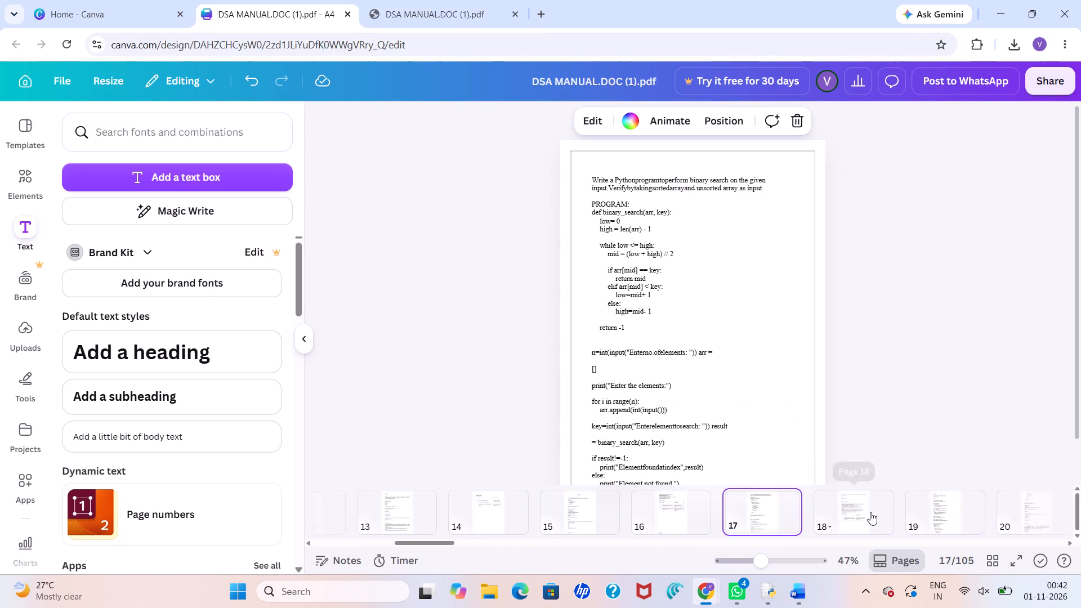
scroll(870, 512, left, 1)
scroll(778, 425, down, 2)
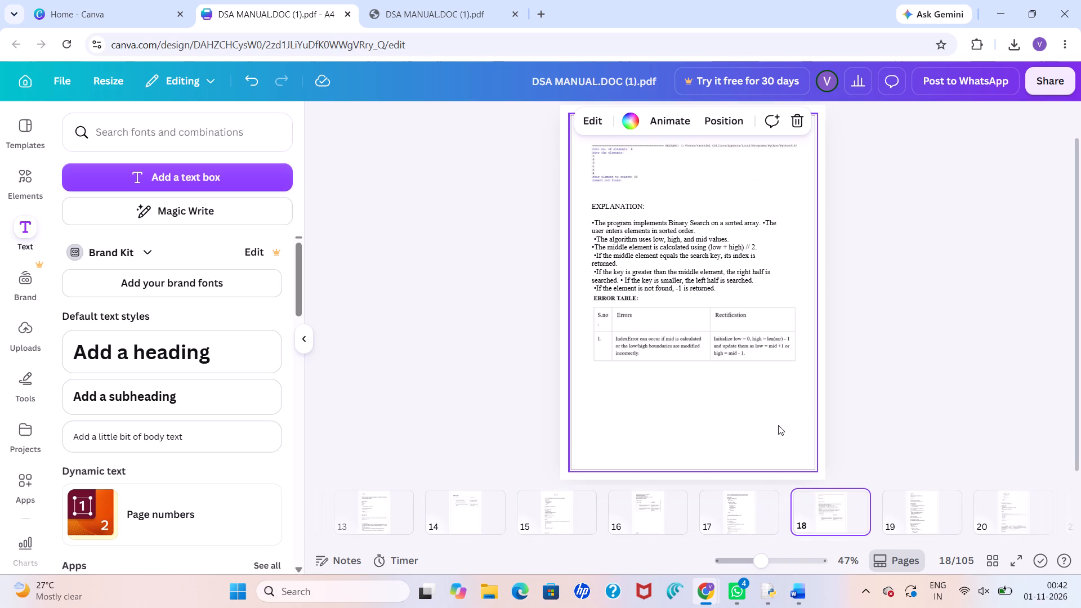
click(891, 506)
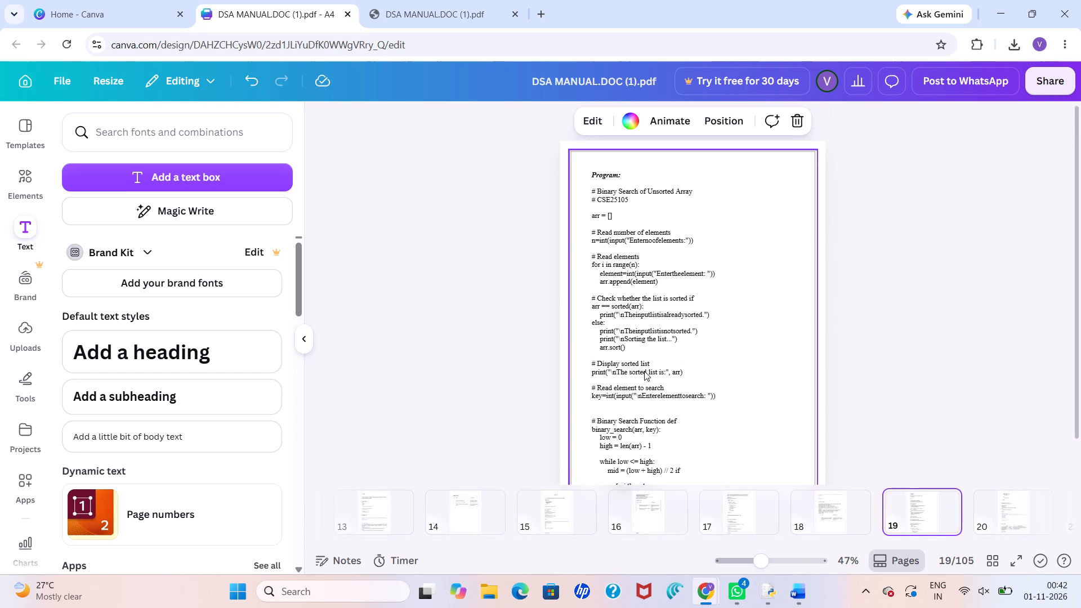
click(825, 503)
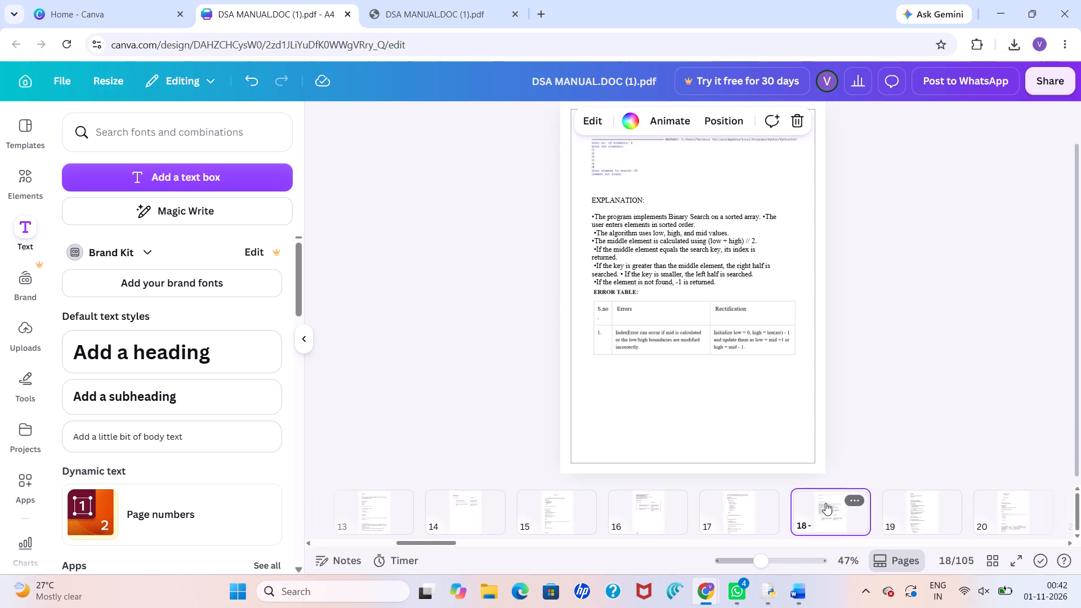
click(752, 502)
scroll(707, 414, up, 2)
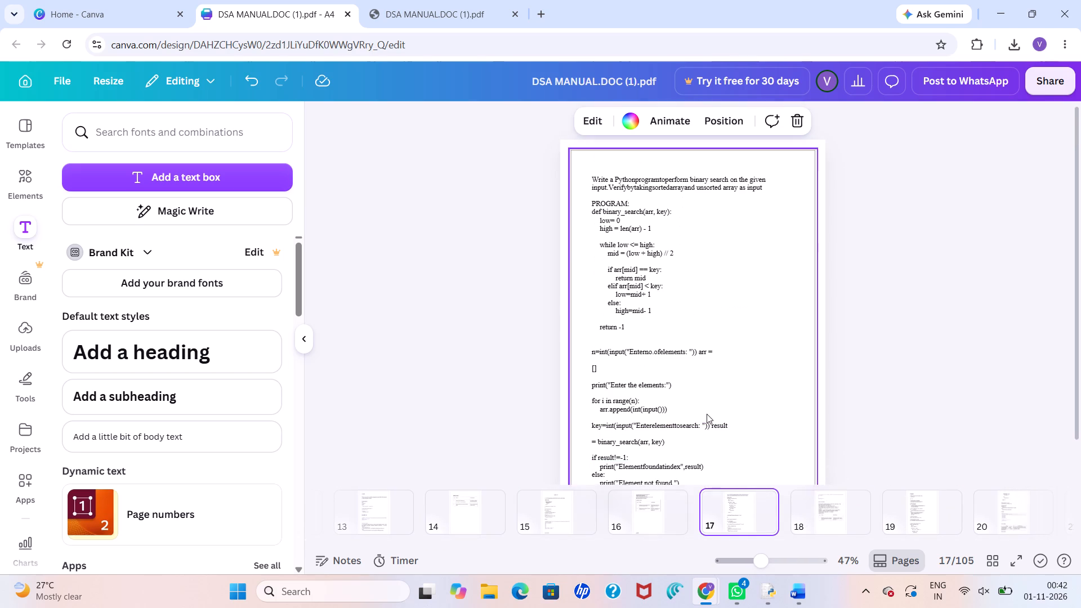
click(654, 512)
scroll(656, 422, down, 1)
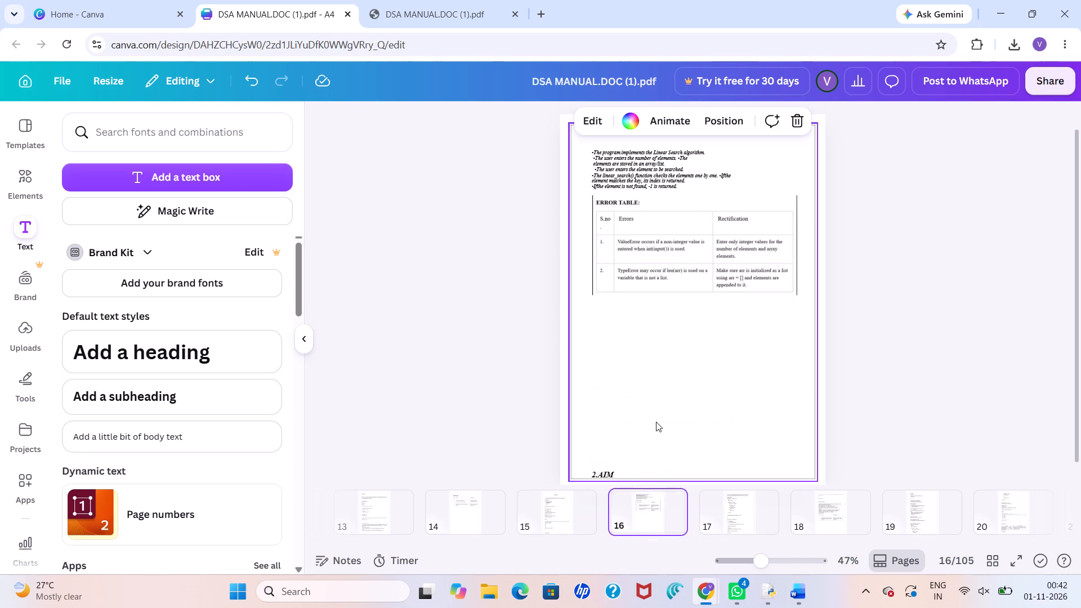
scroll(656, 422, down, 1)
click(603, 457)
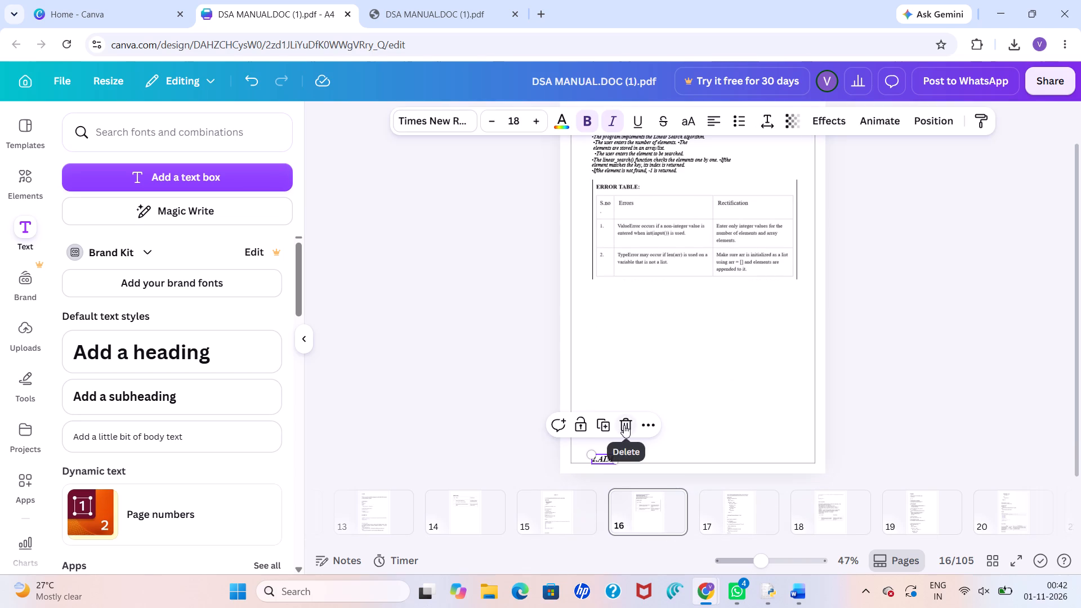
click(624, 425)
Add a text box reading "2.AIM" to page 17 and try to make it bold.
click(743, 538)
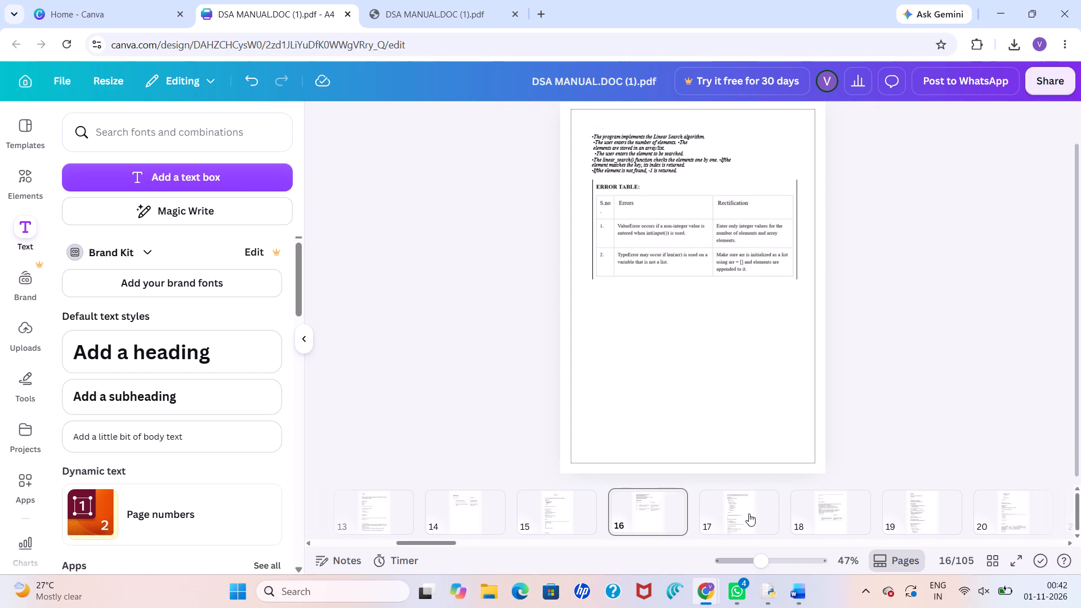
click(749, 513)
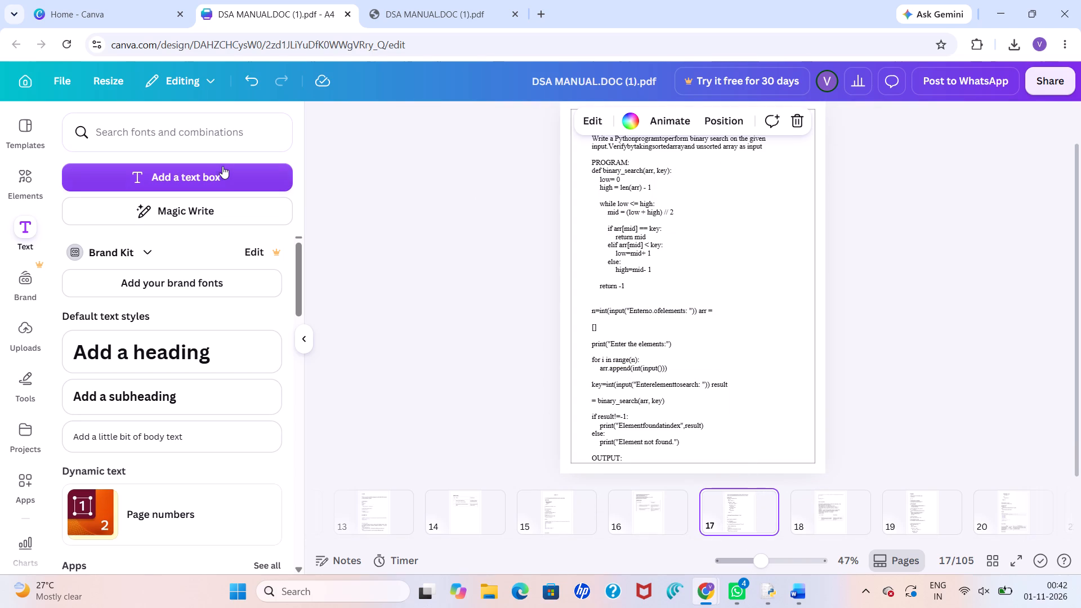
click(225, 172)
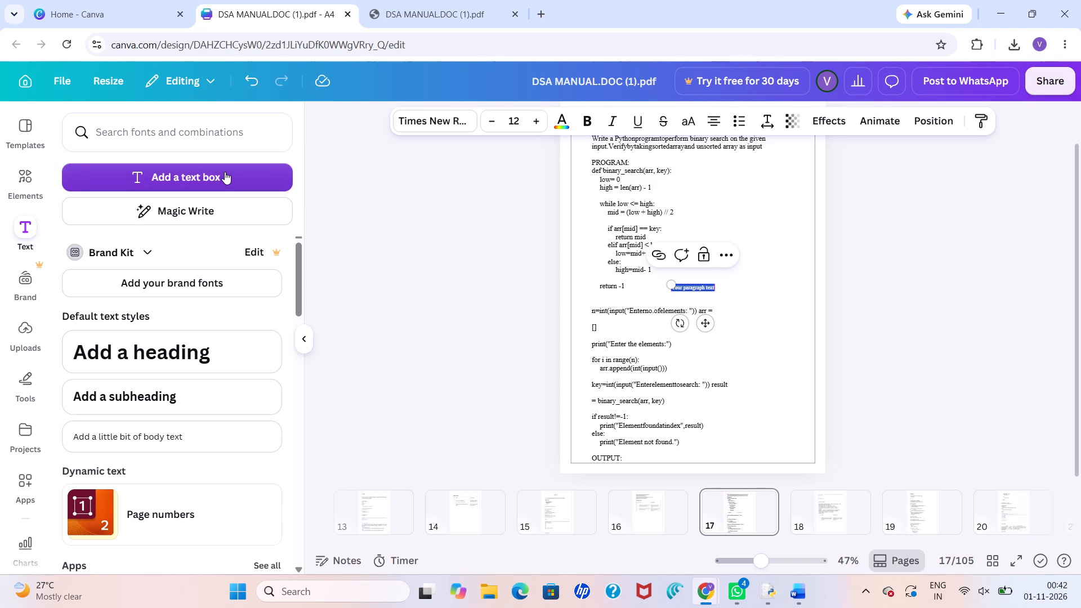
key(BackSpace)
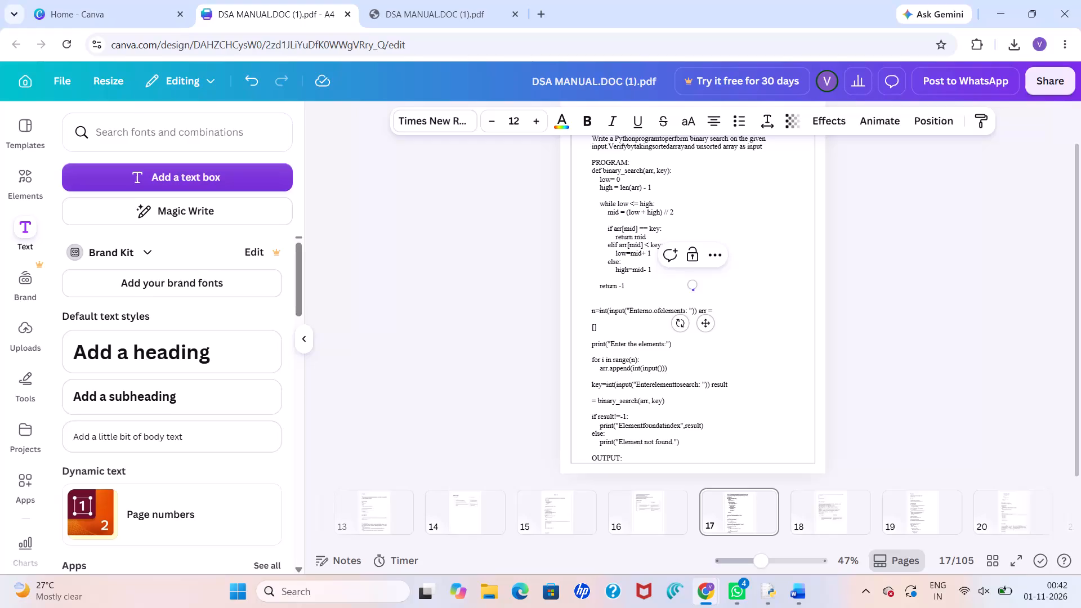
text(2.AIM)
click(587, 128)
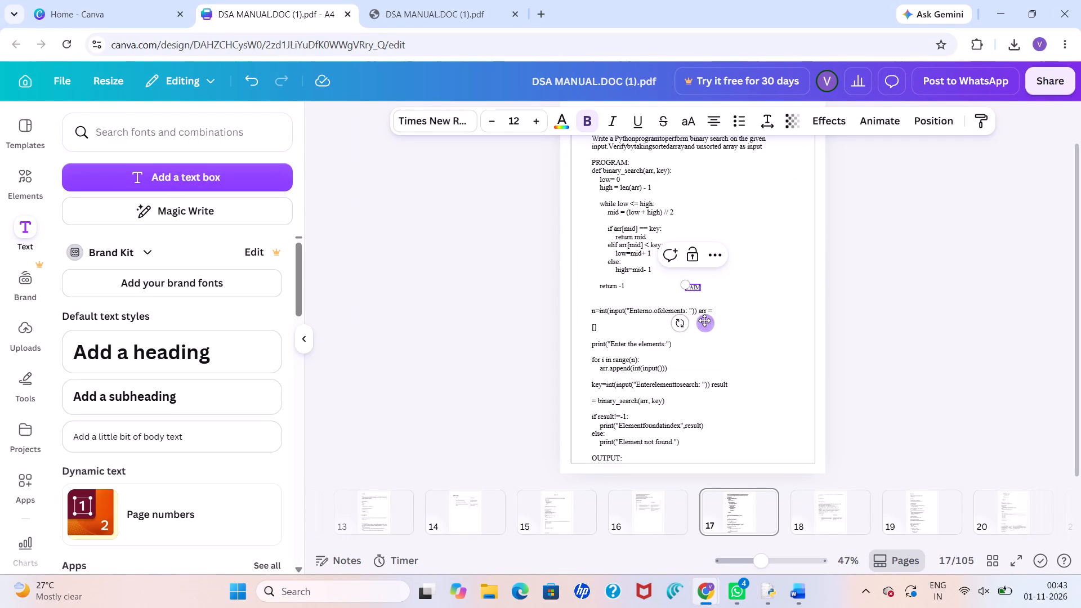
Move the 2.AIM text box to the top of page 17, just above the binary search description and near its left edge.
drag(704, 320, 618, 159)
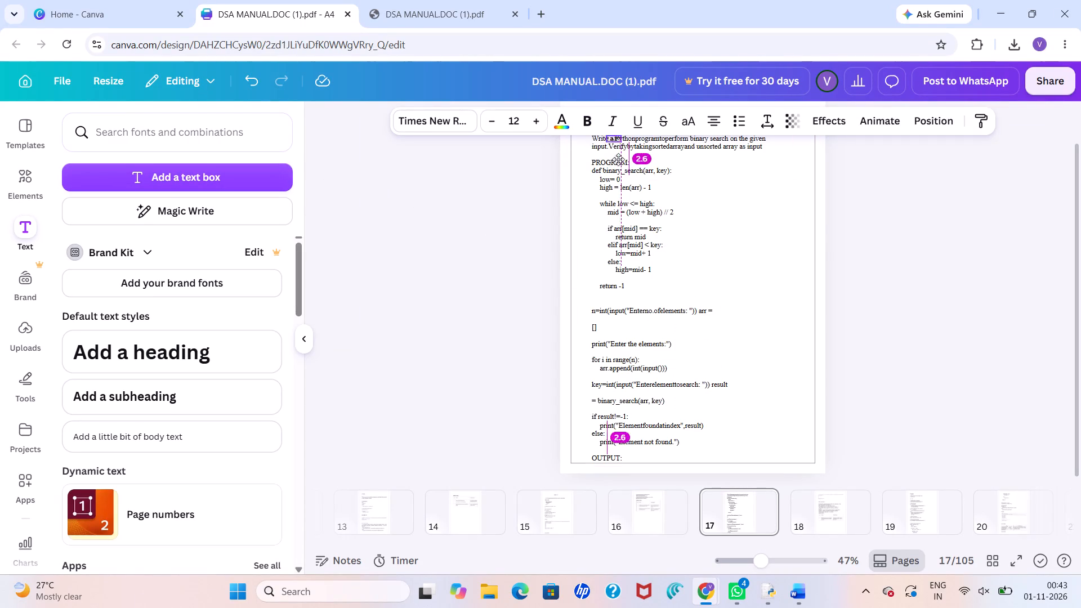
drag(618, 159, 609, 157)
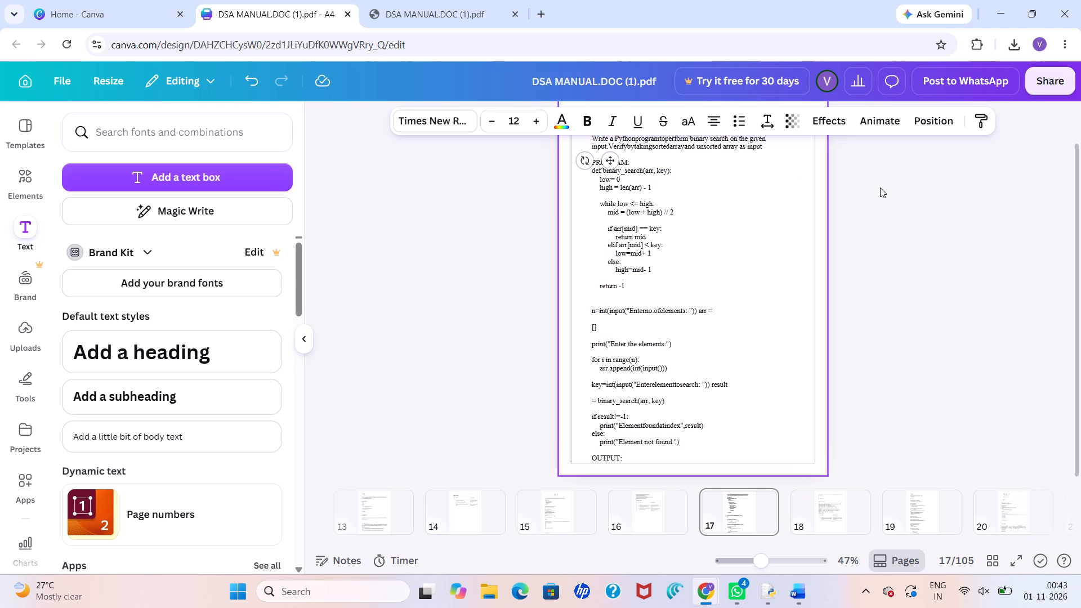
click(880, 187)
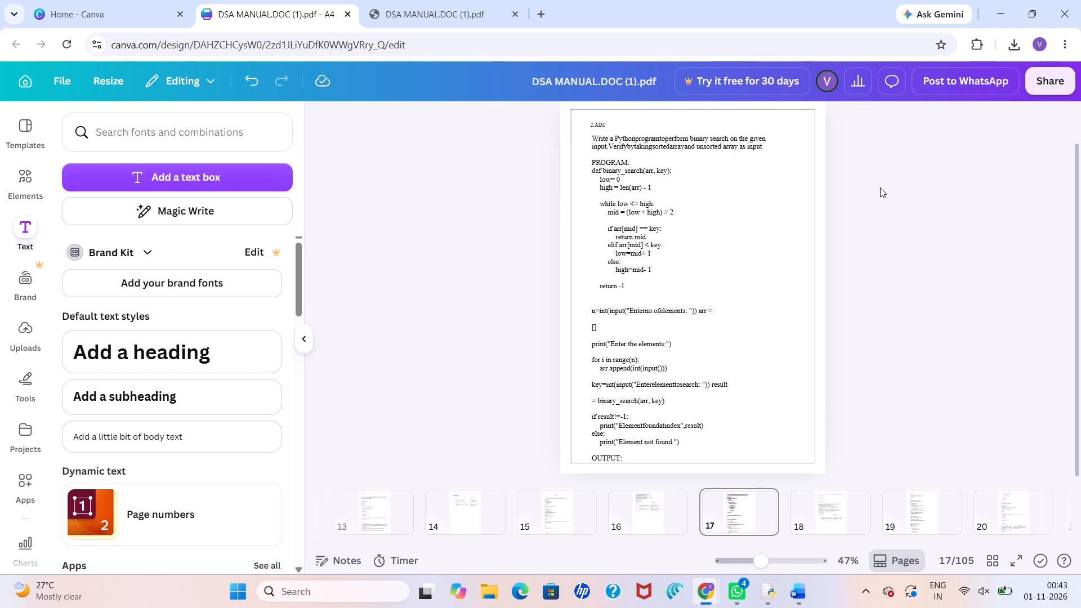
Check pages 17 to 20 of the exported PDF and the matching Canva pages for missing or separated AIM headings.
click(820, 508)
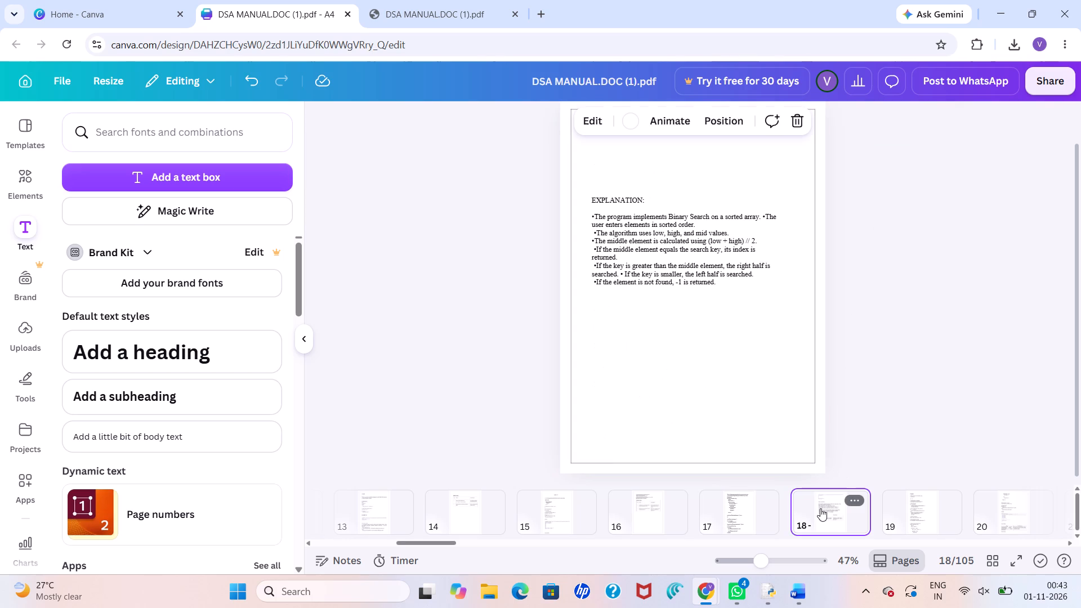
click(913, 512)
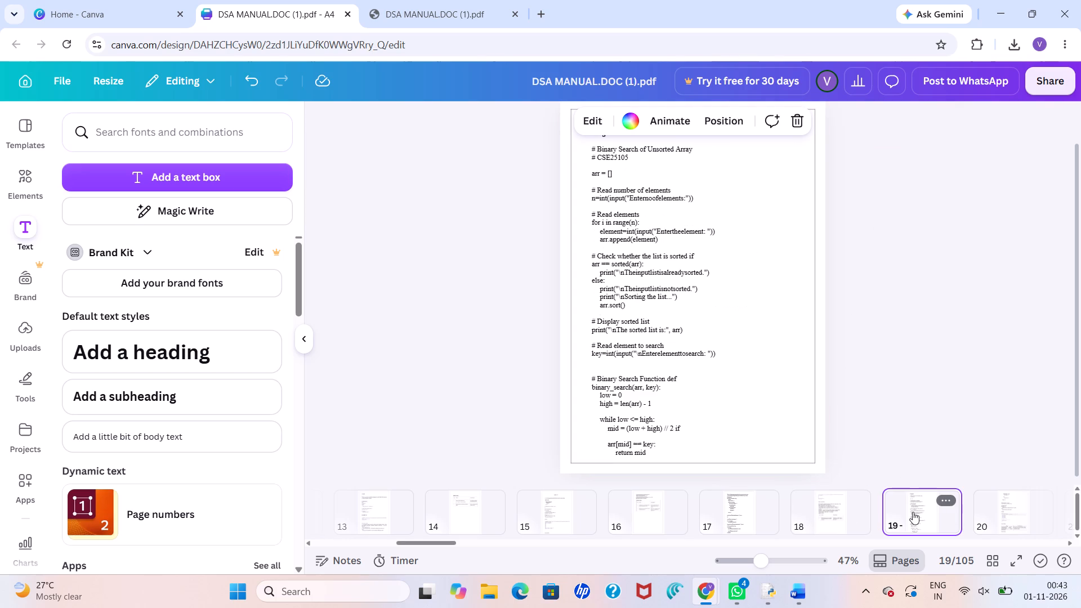
scroll(713, 317, up, 1)
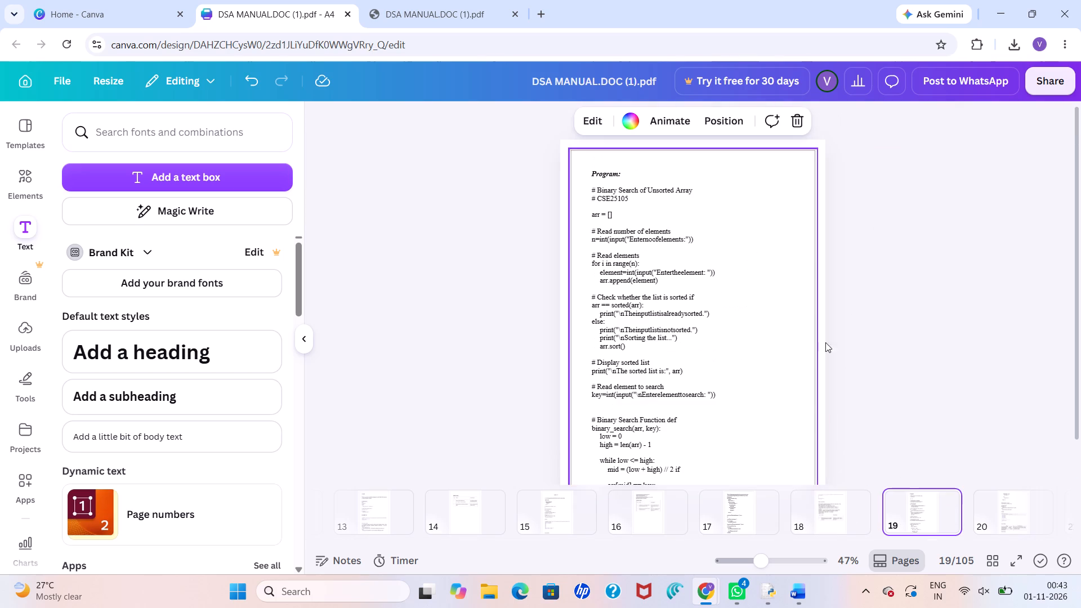
click(378, 11)
scroll(558, 218, down, 7)
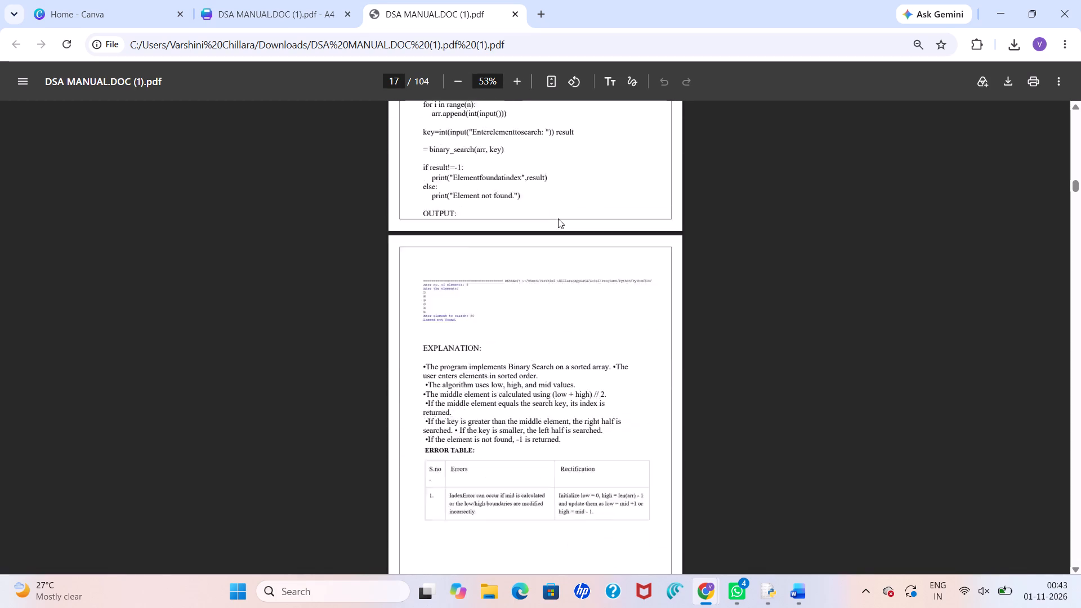
scroll(558, 218, down, 7)
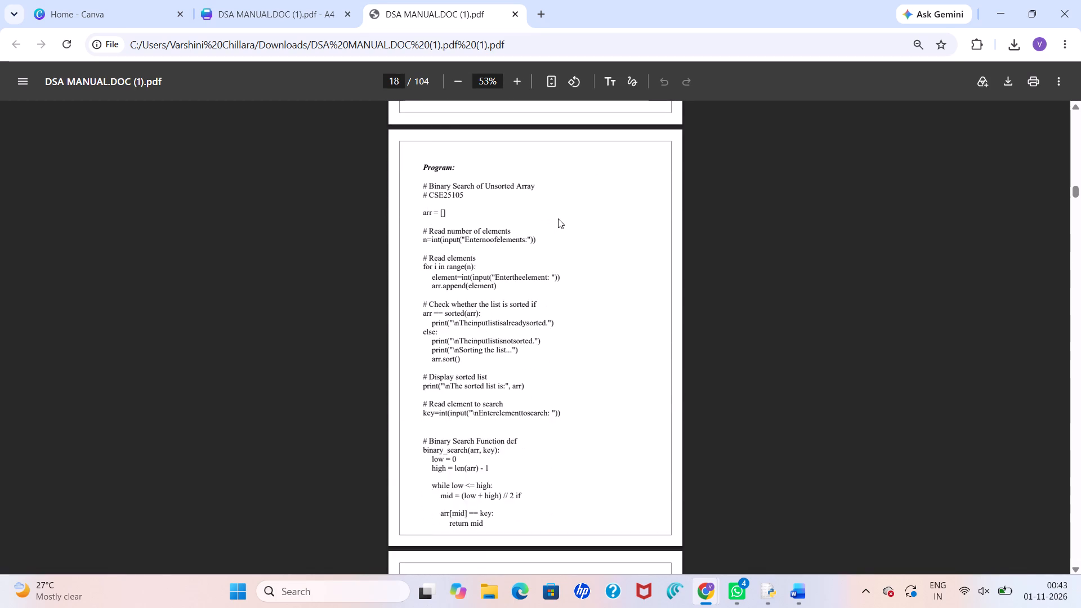
scroll(558, 218, down, 5)
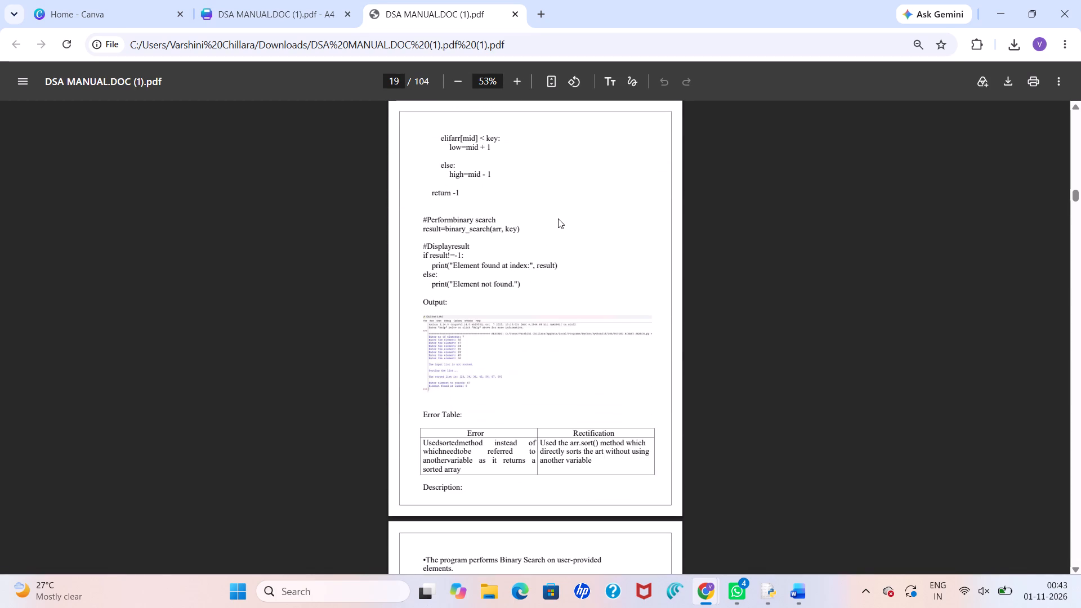
scroll(558, 218, down, 5)
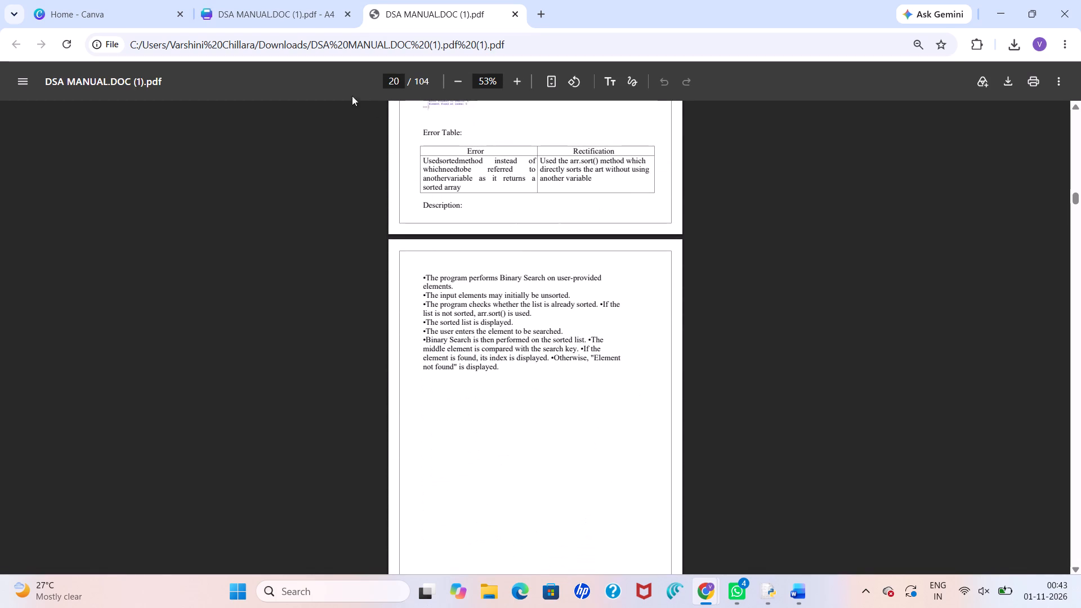
click(293, 22)
scroll(577, 391, down, 3)
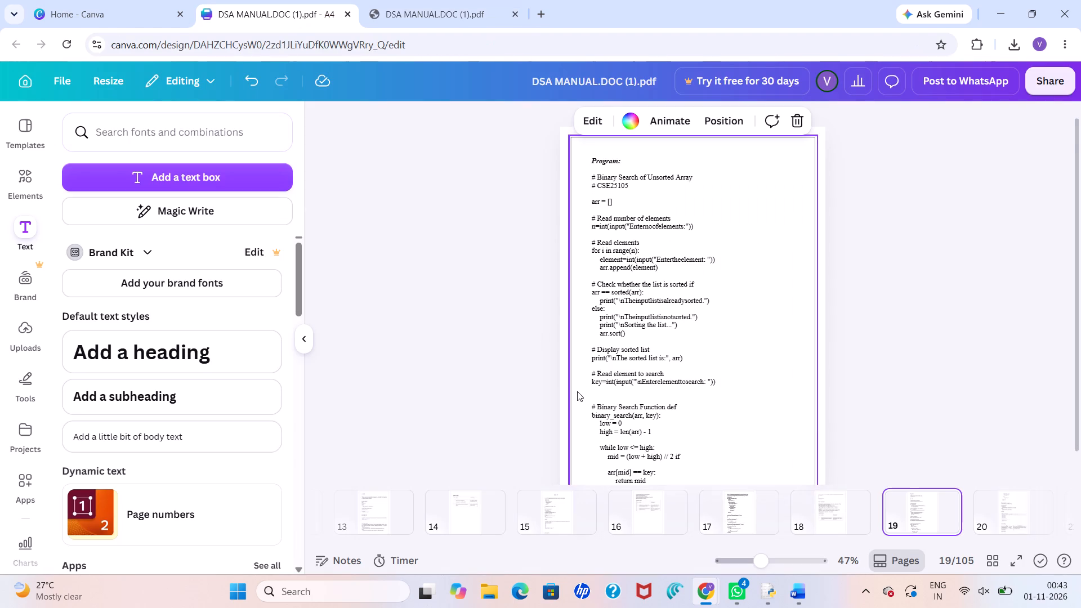
scroll(577, 391, down, 2)
click(1014, 505)
scroll(1014, 505, left, 1)
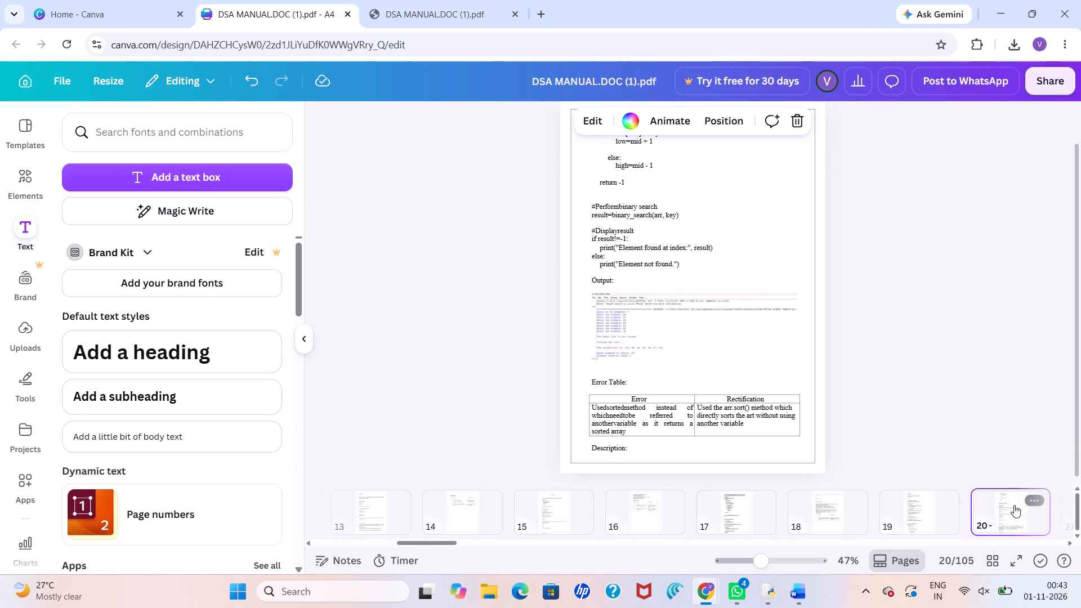
scroll(1014, 505, left, 1)
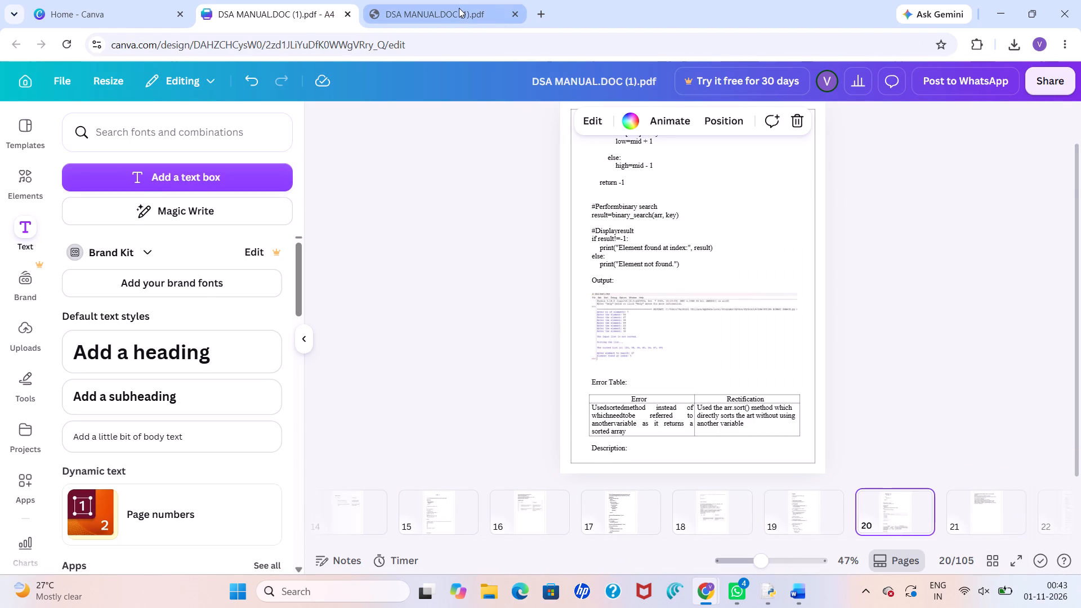
Return to the exported PDF and check the LAB-3 sorting programs on pages 21 to 26 for missing or separated AIM headings.
click(459, 8)
scroll(528, 266, down, 5)
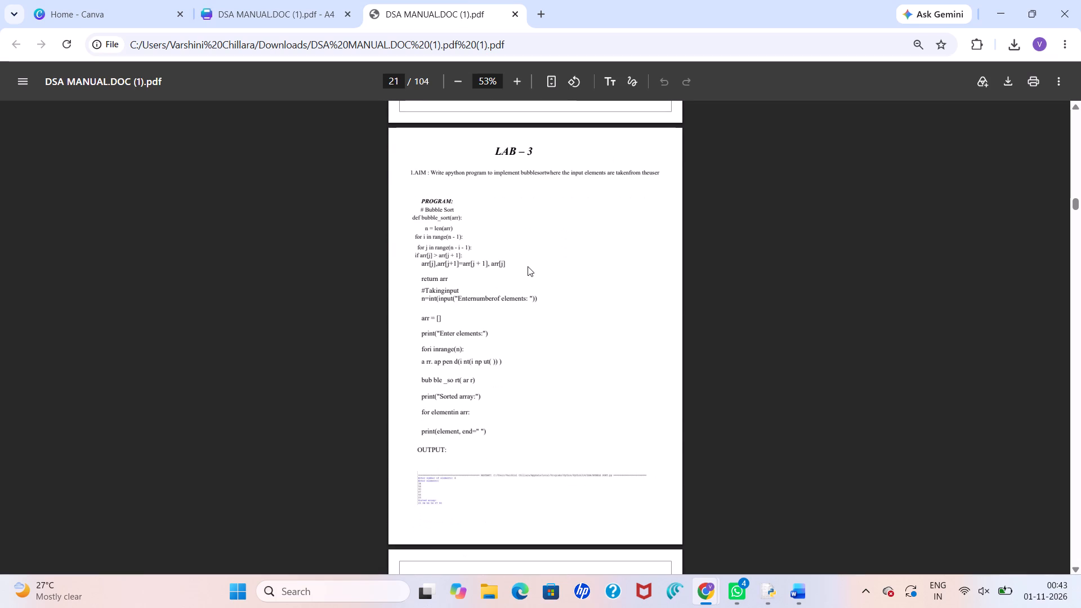
scroll(528, 266, down, 1)
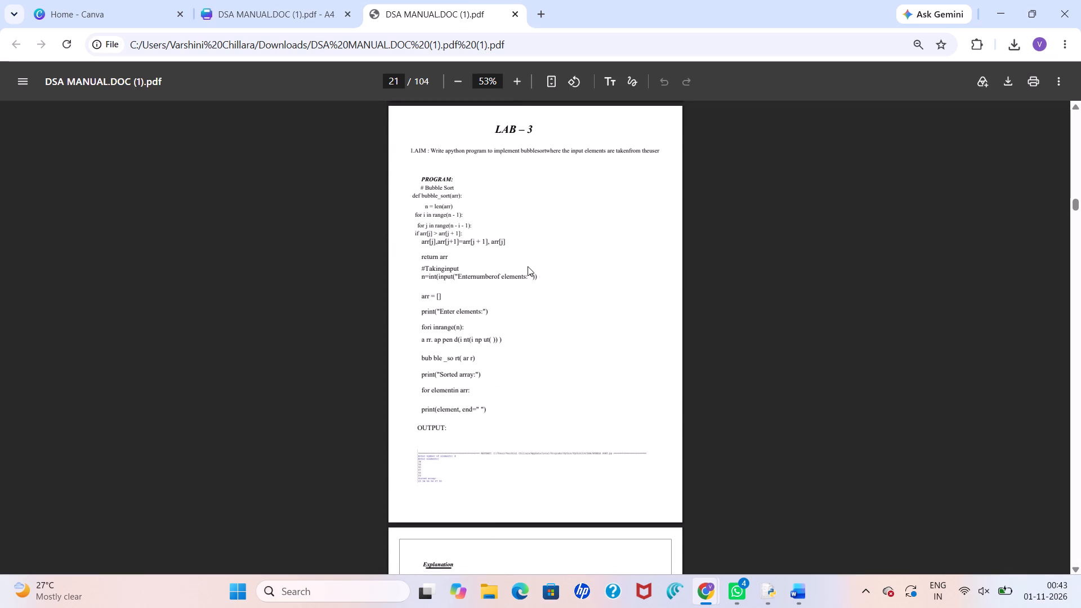
scroll(528, 266, down, 6)
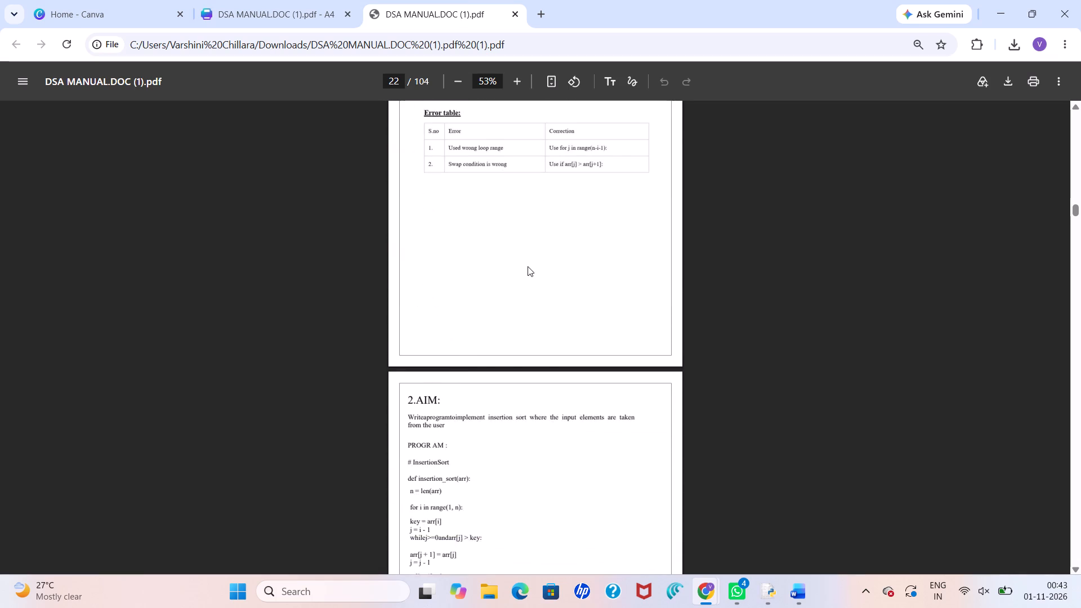
scroll(528, 266, down, 7)
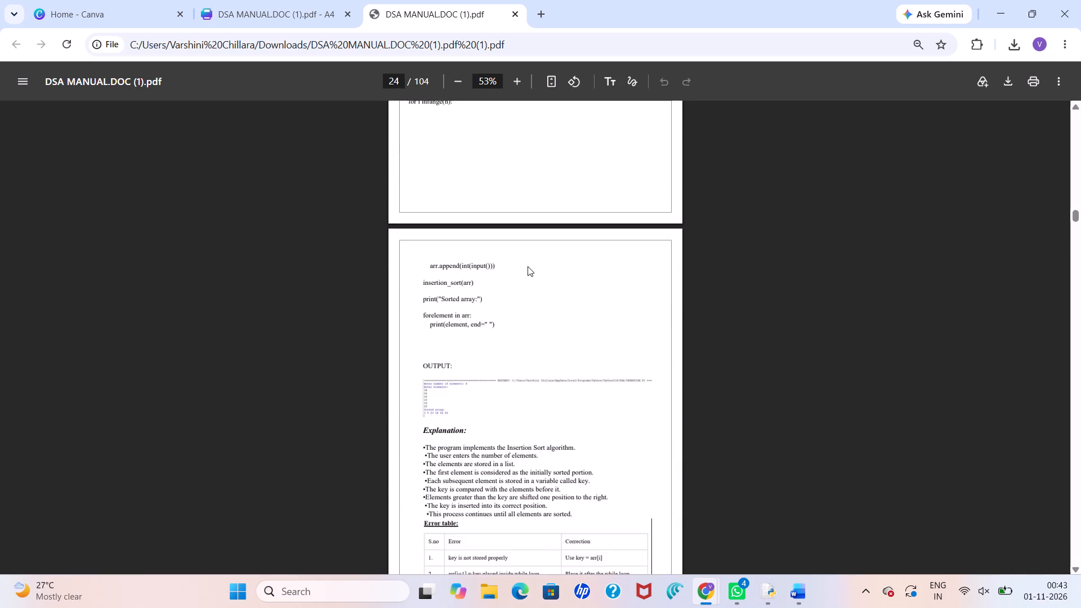
scroll(528, 266, down, 7)
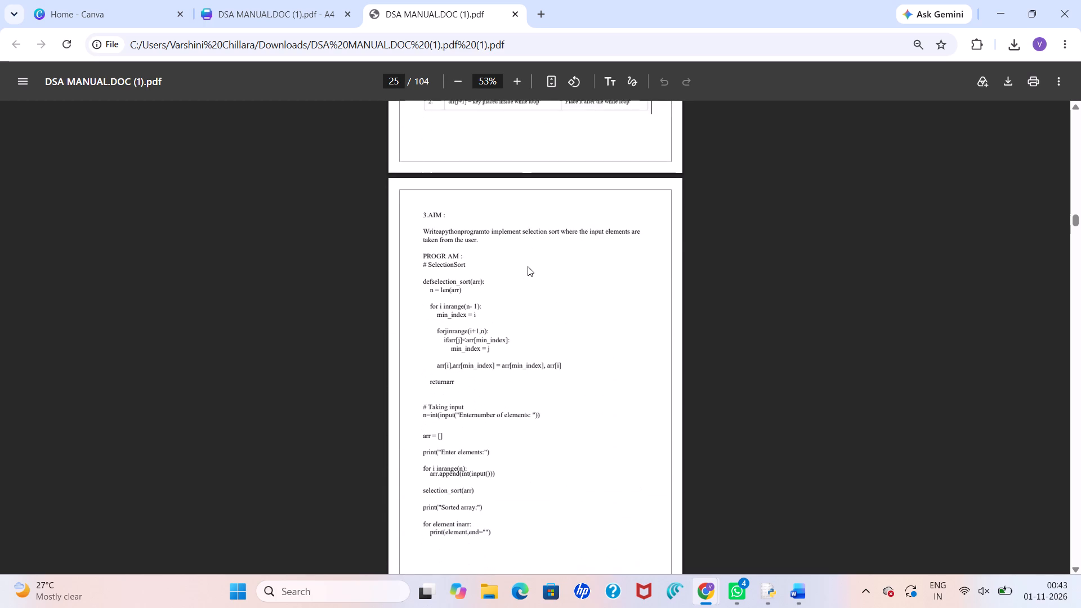
scroll(528, 266, down, 4)
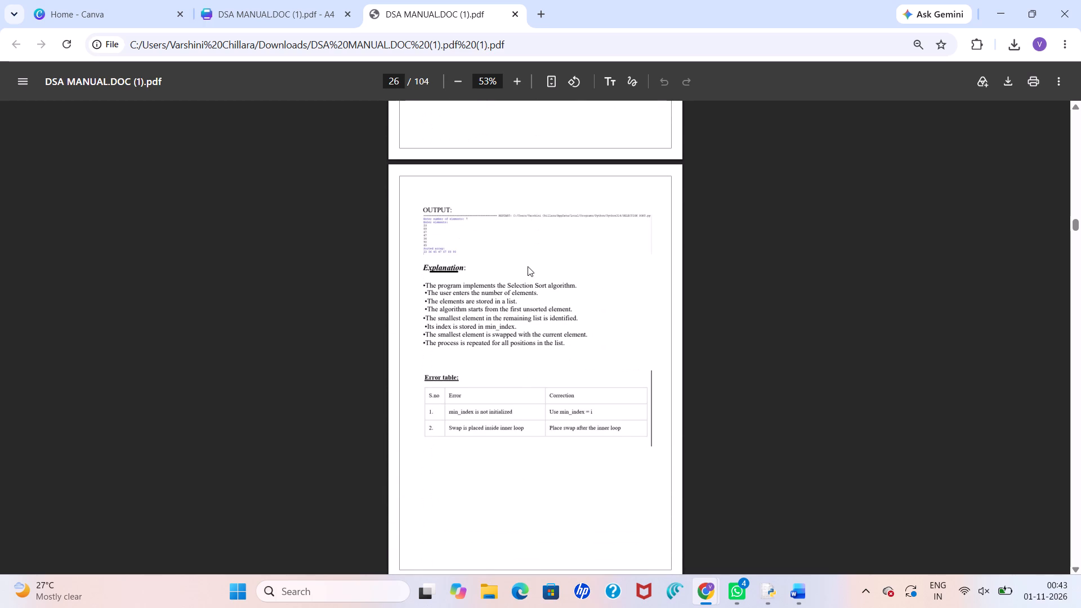
scroll(528, 266, down, 6)
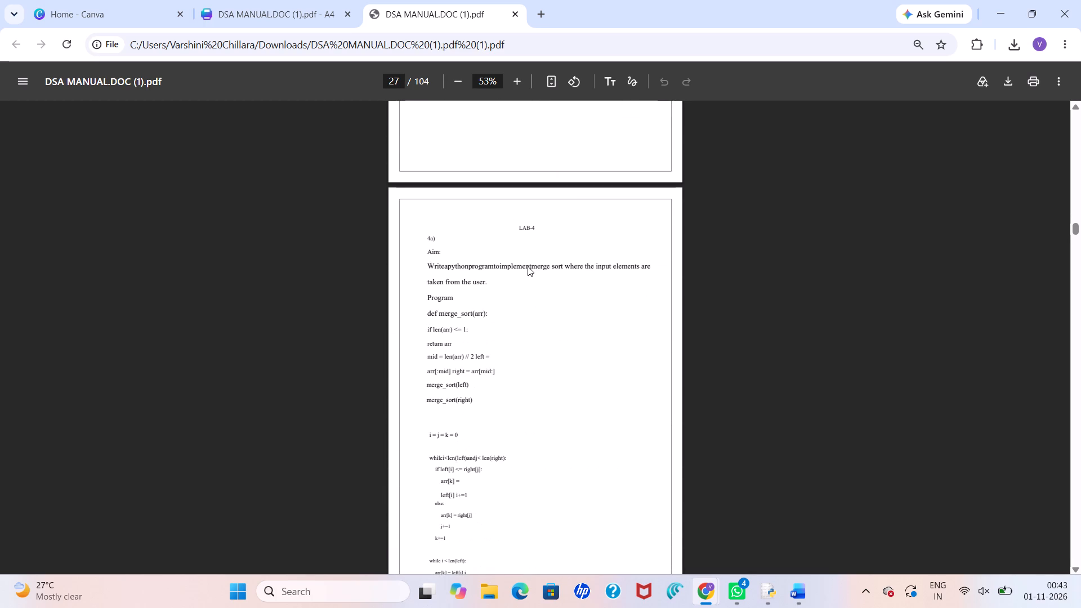
Check the LAB-4 merge sort and quick sort pages, 27 to 31, for aims separated from their programs.
scroll(528, 266, down, 4)
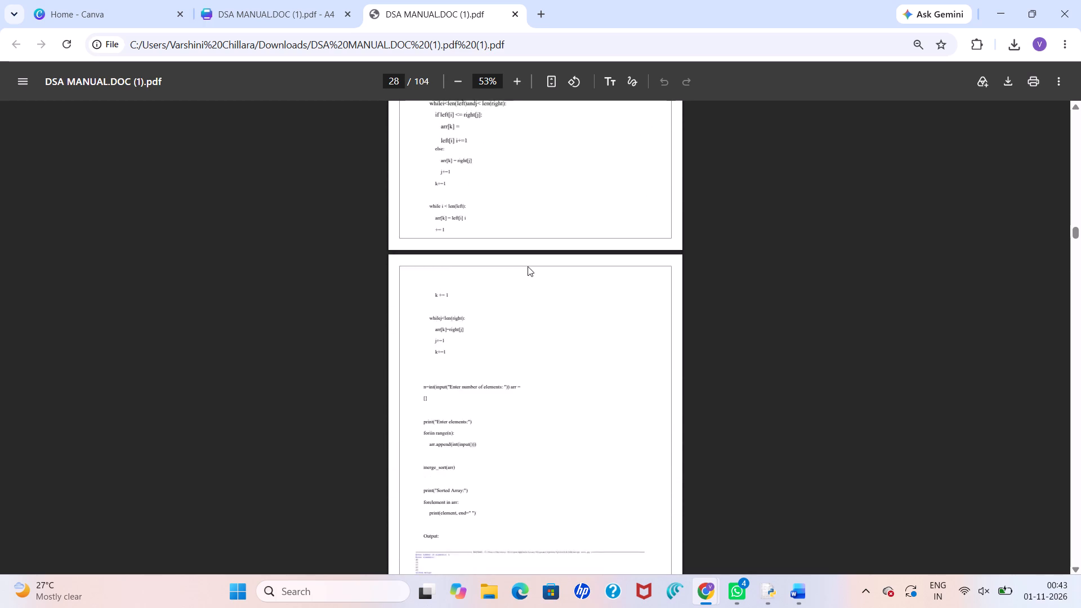
scroll(528, 266, down, 6)
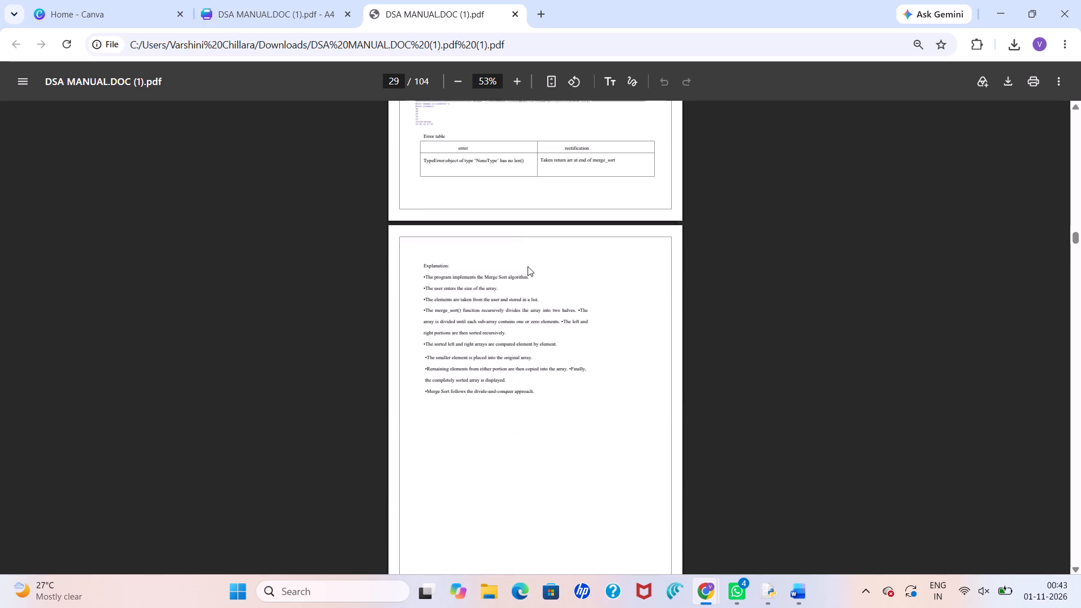
scroll(528, 266, down, 7)
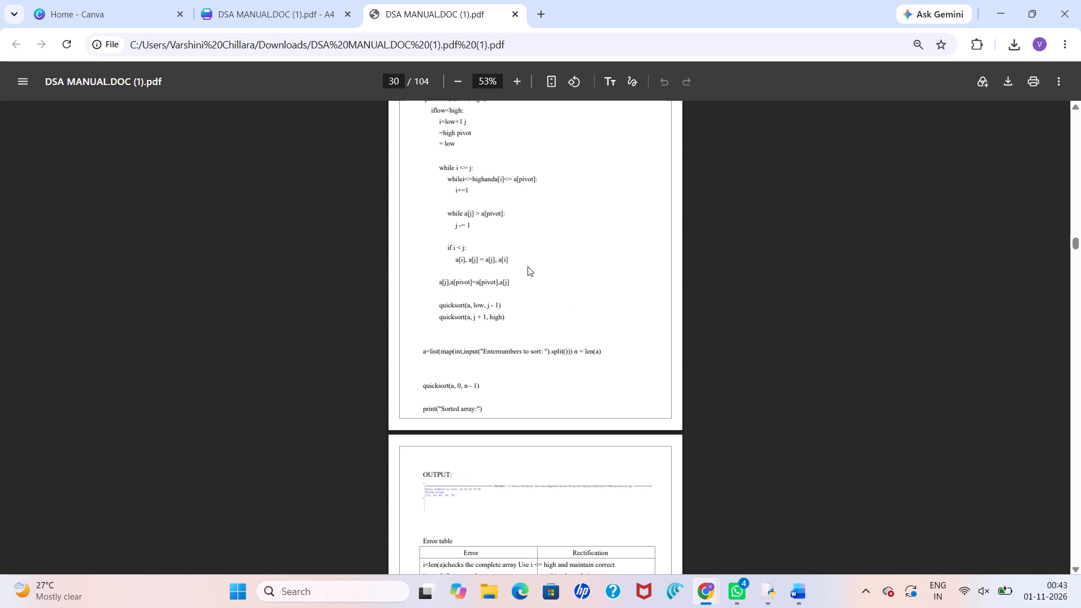
scroll(528, 266, down, 8)
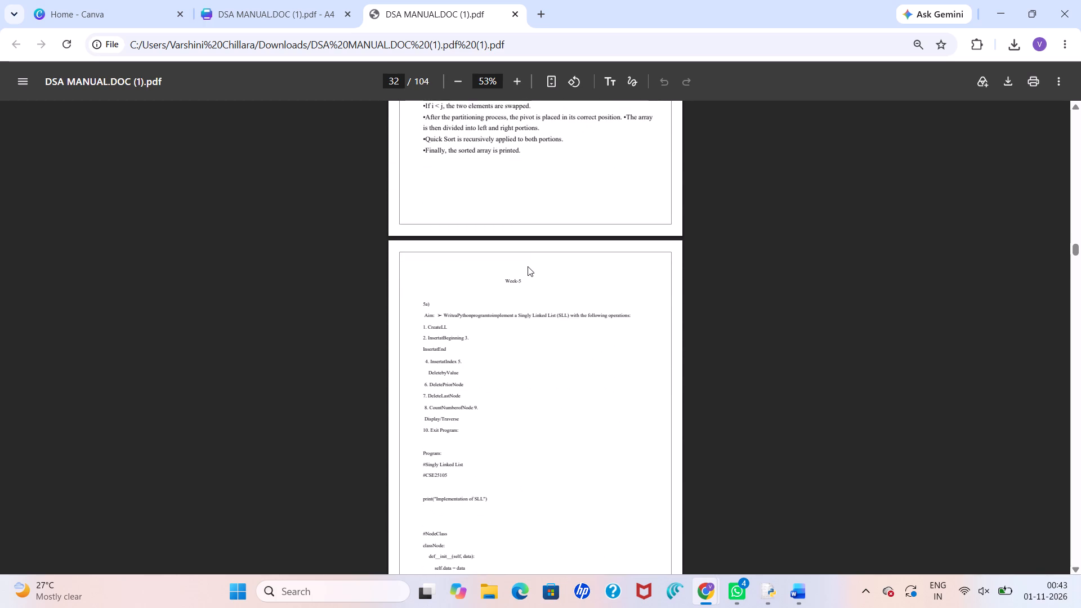
Review the Week-5 singly linked list program, output and description on pages 32 to 43 for layout and heading problems.
scroll(528, 266, down, 5)
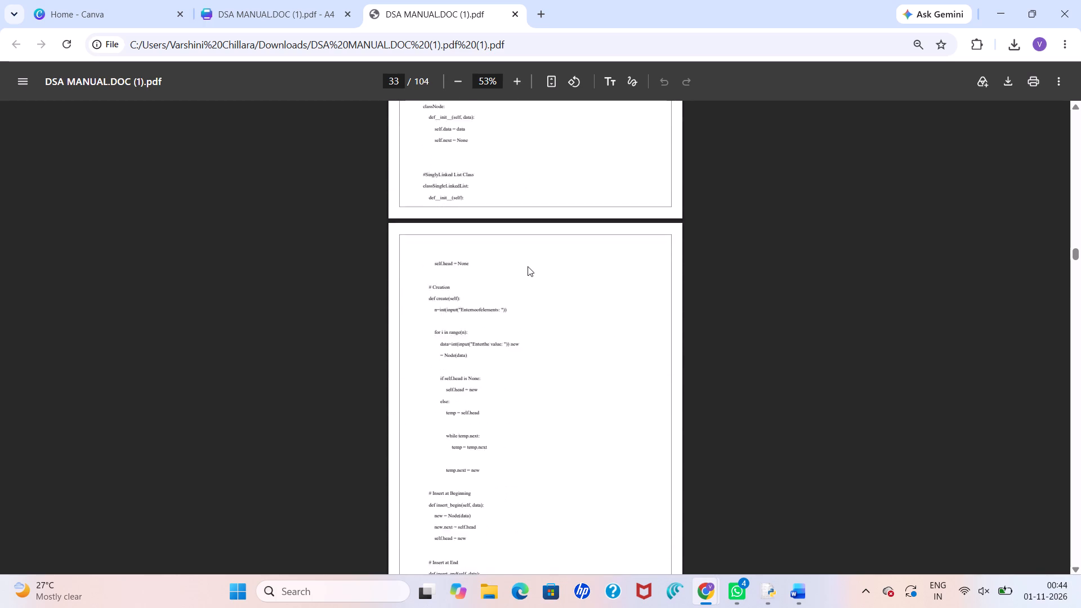
scroll(528, 266, down, 7)
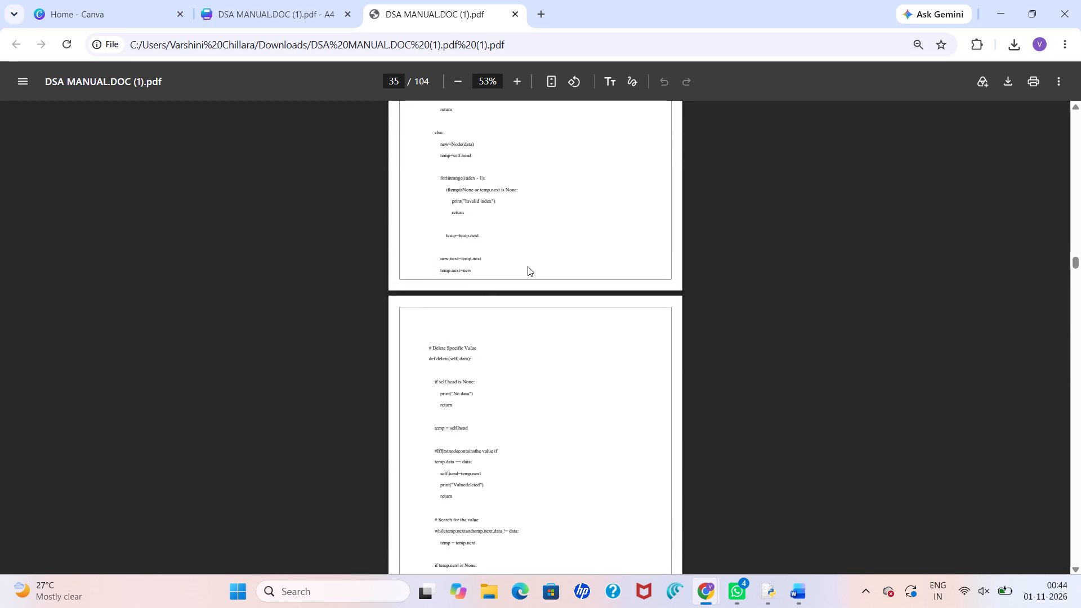
scroll(528, 266, down, 10)
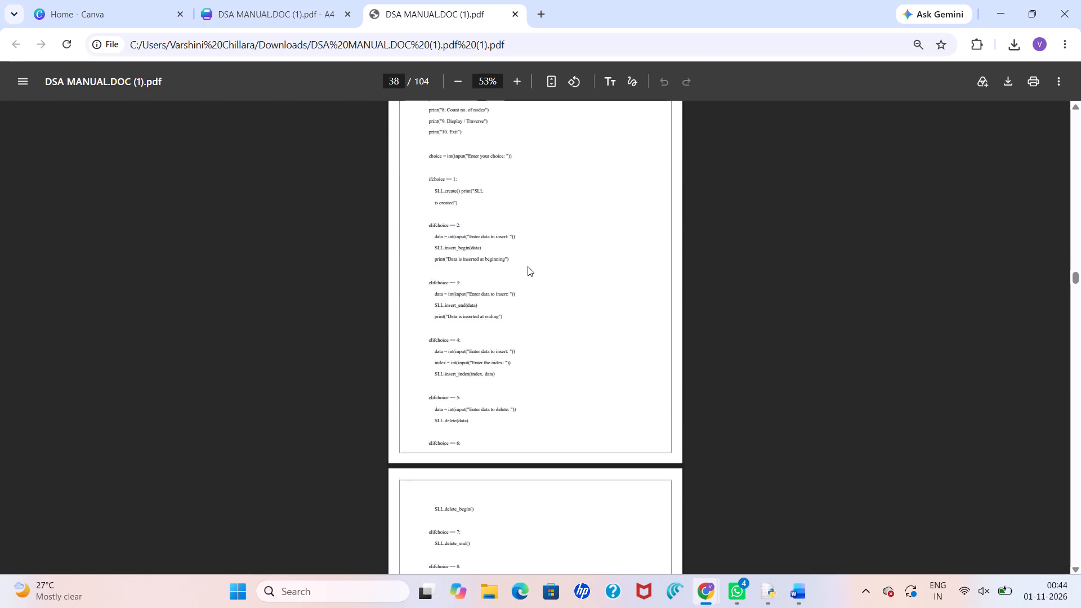
scroll(528, 266, down, 8)
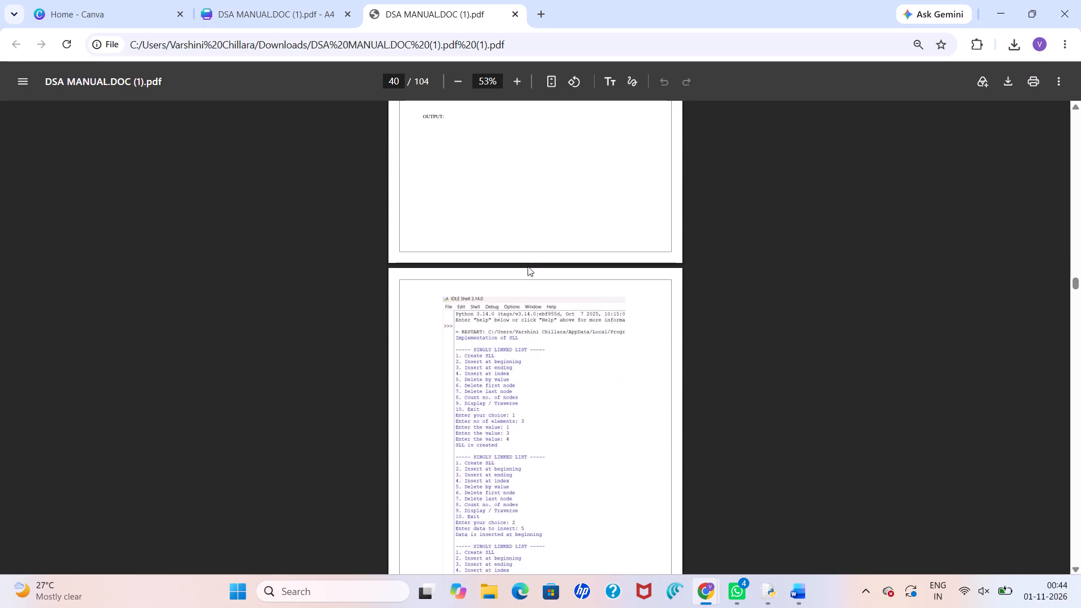
scroll(528, 266, down, 8)
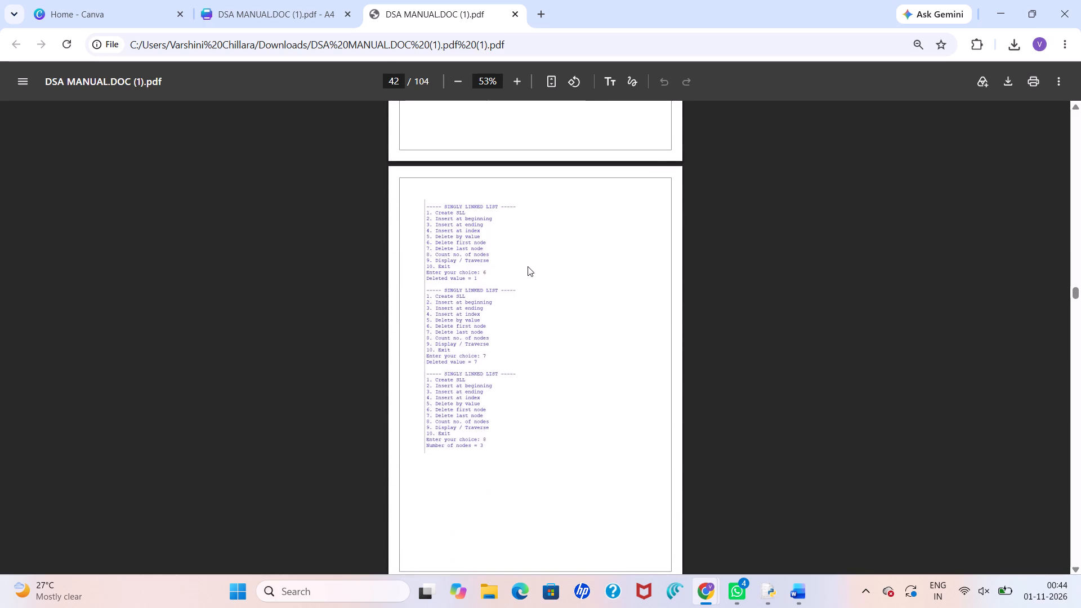
scroll(528, 266, down, 7)
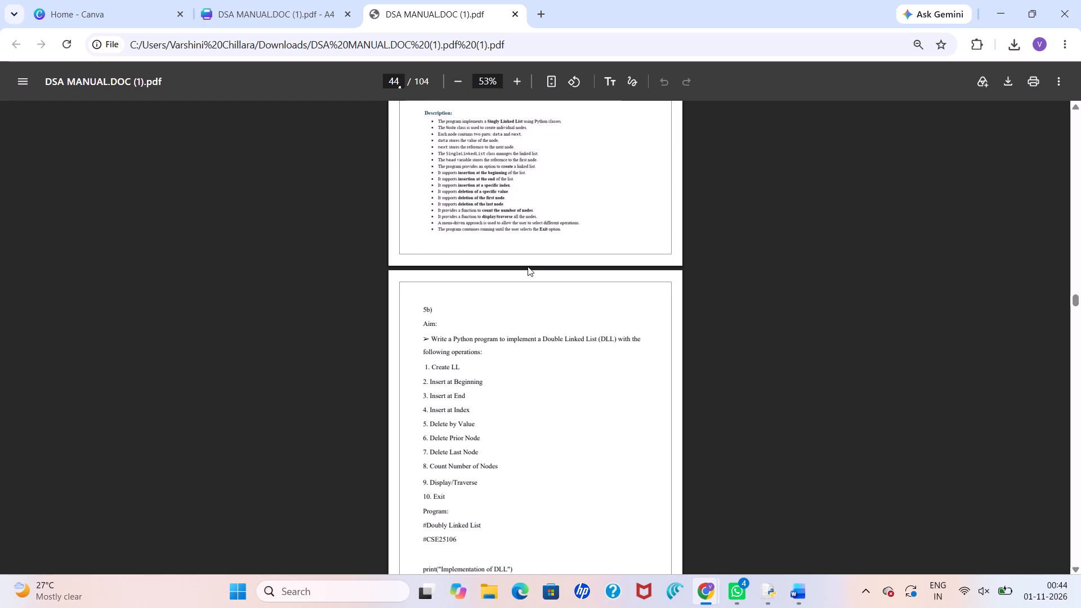
Review the doubly and circular linked list programs 5b and 5c on pages 44 to 61 for misplaced headings.
scroll(528, 266, down, 9)
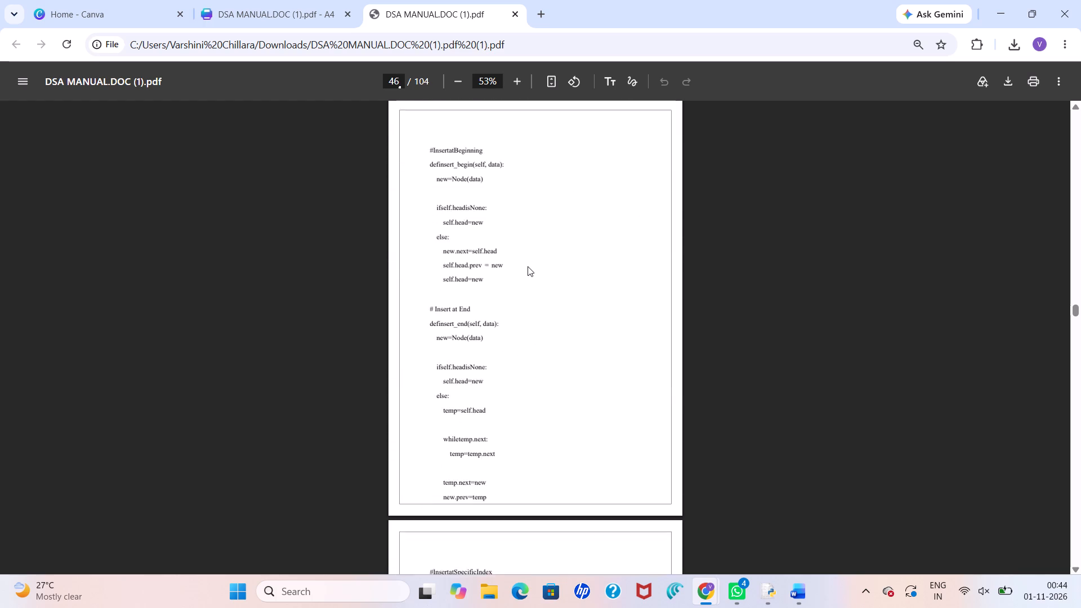
scroll(528, 266, down, 7)
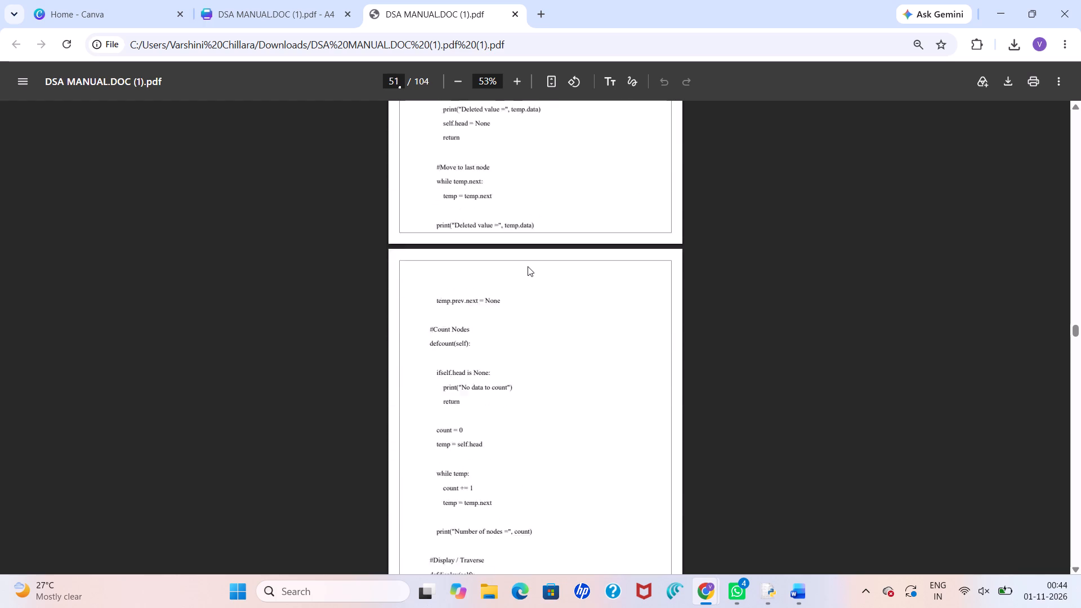
scroll(528, 266, down, 8)
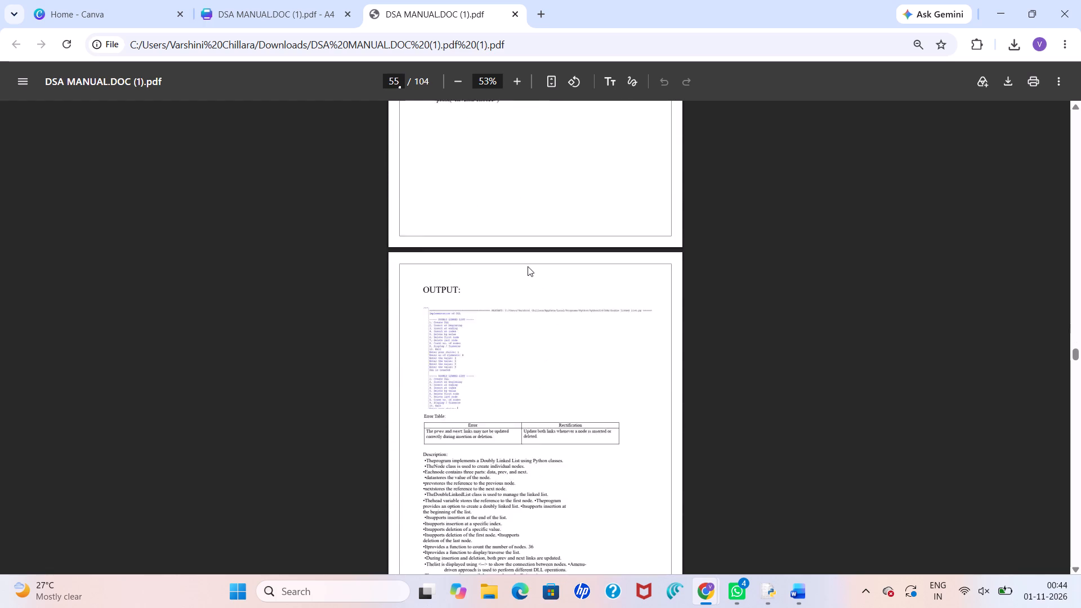
scroll(528, 266, down, 3)
scroll(528, 266, up, 4)
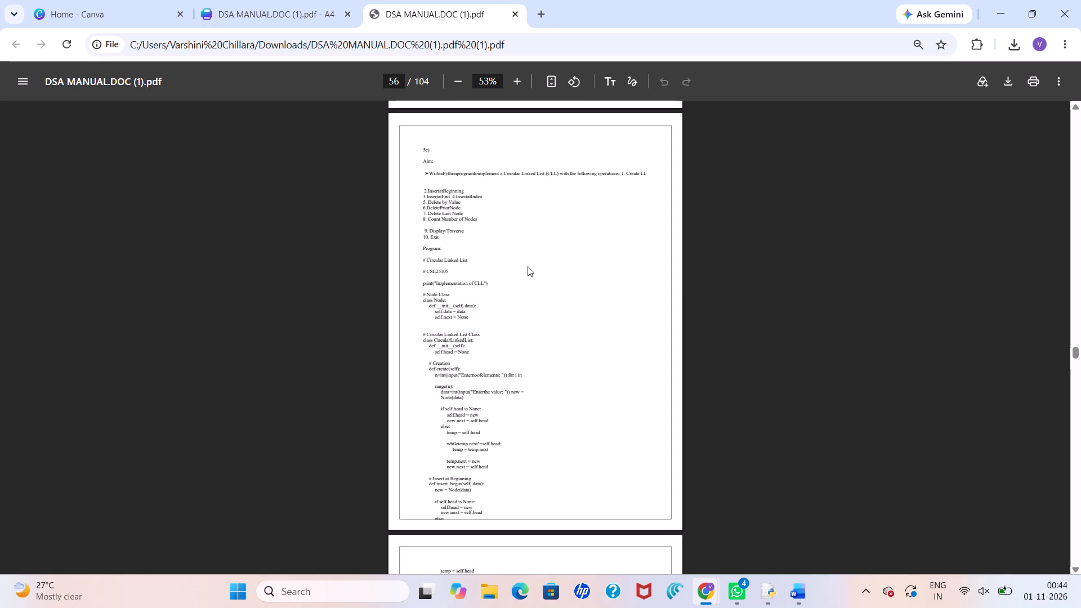
scroll(528, 266, up, 5)
scroll(528, 266, down, 4)
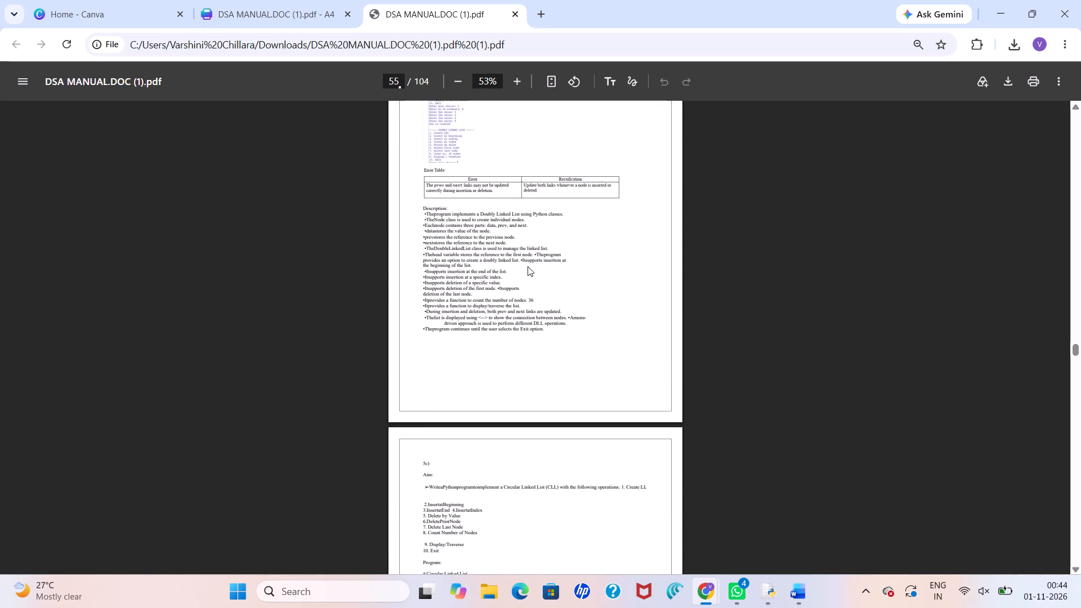
scroll(528, 266, down, 8)
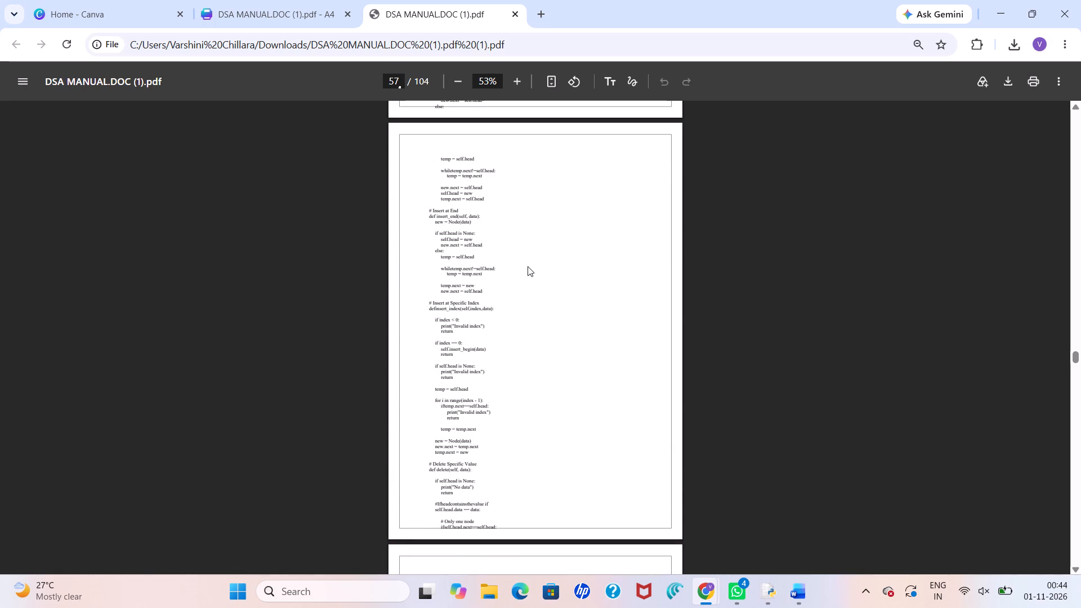
scroll(528, 266, down, 11)
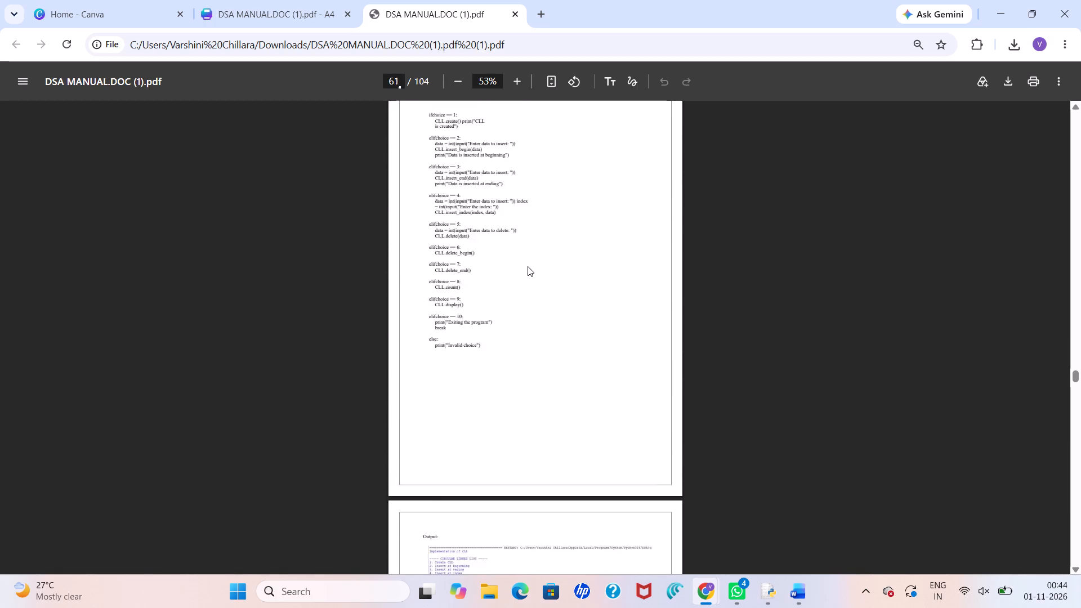
scroll(528, 266, down, 2)
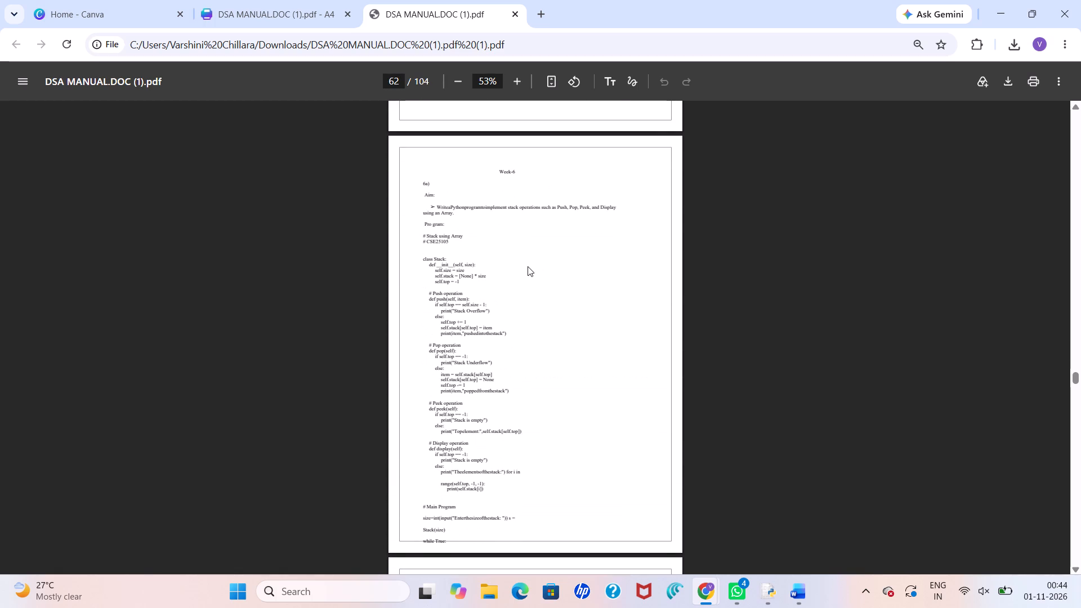
Check the Week-6 stack programs on pages 62 to 67 for stranded headings or aims separated from their code.
scroll(528, 266, down, 3)
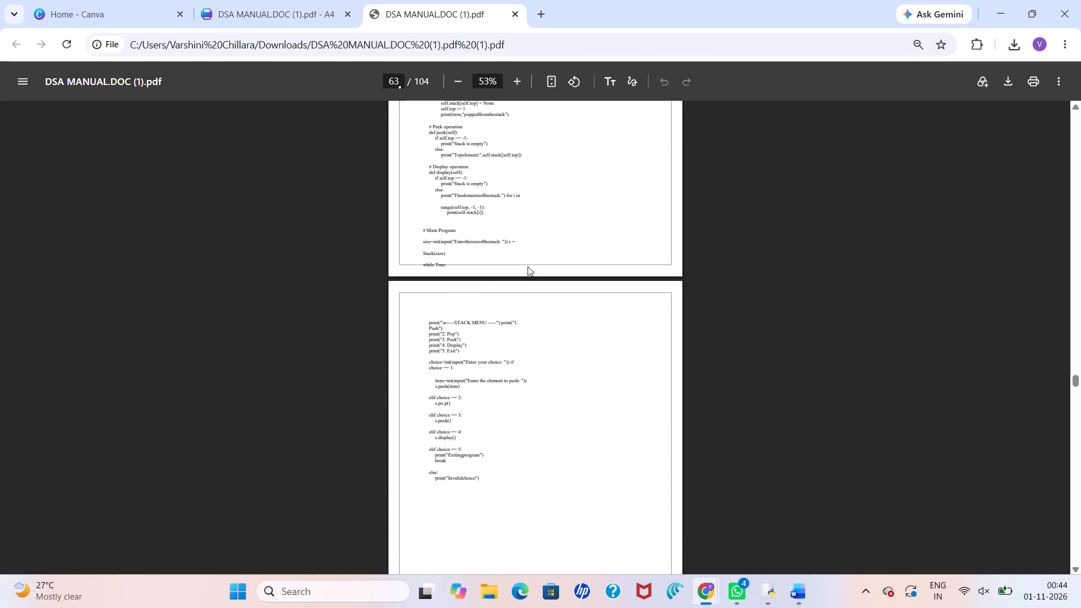
scroll(528, 266, down, 7)
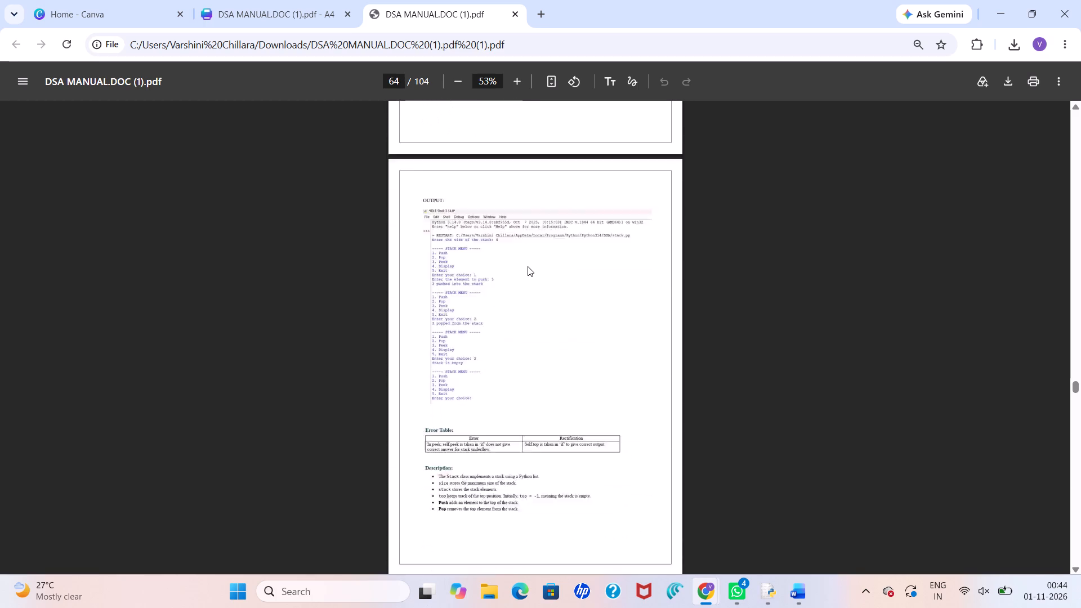
scroll(528, 266, down, 5)
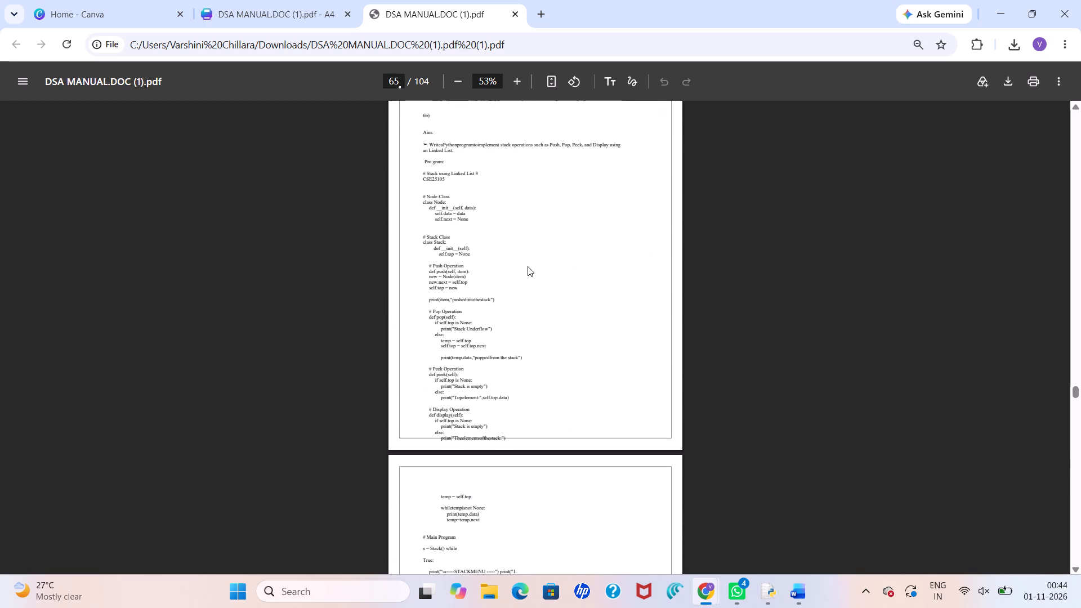
scroll(528, 266, down, 2)
scroll(528, 266, up, 1)
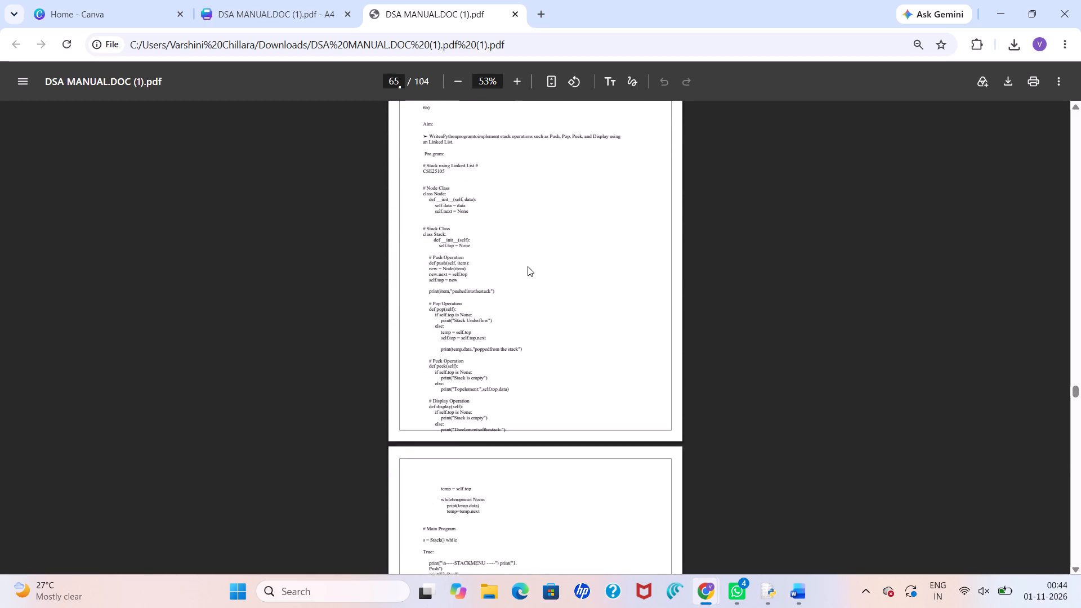
scroll(528, 266, down, 2)
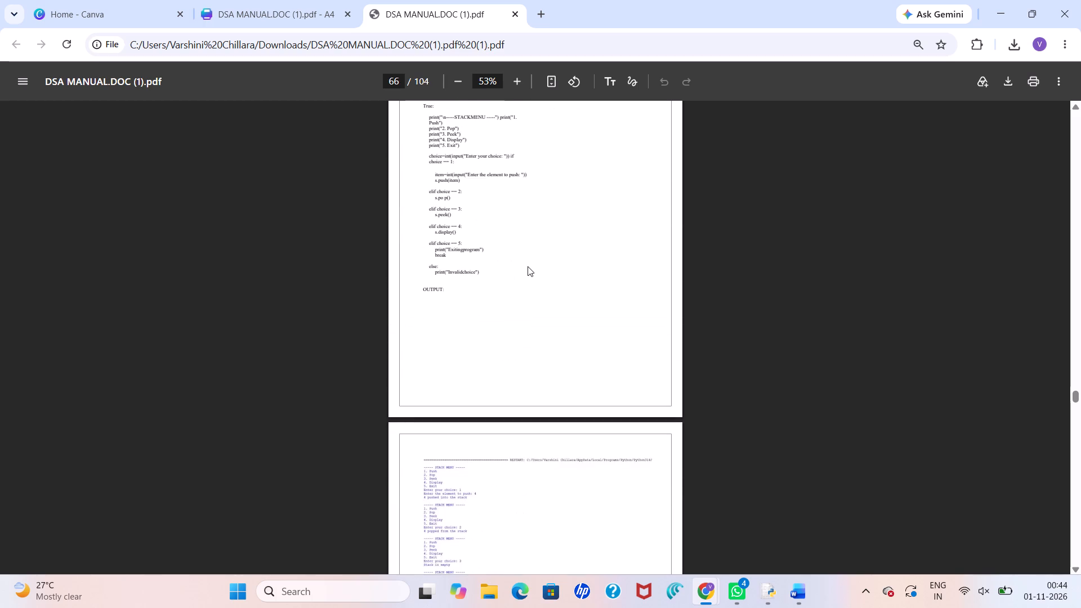
scroll(528, 266, down, 8)
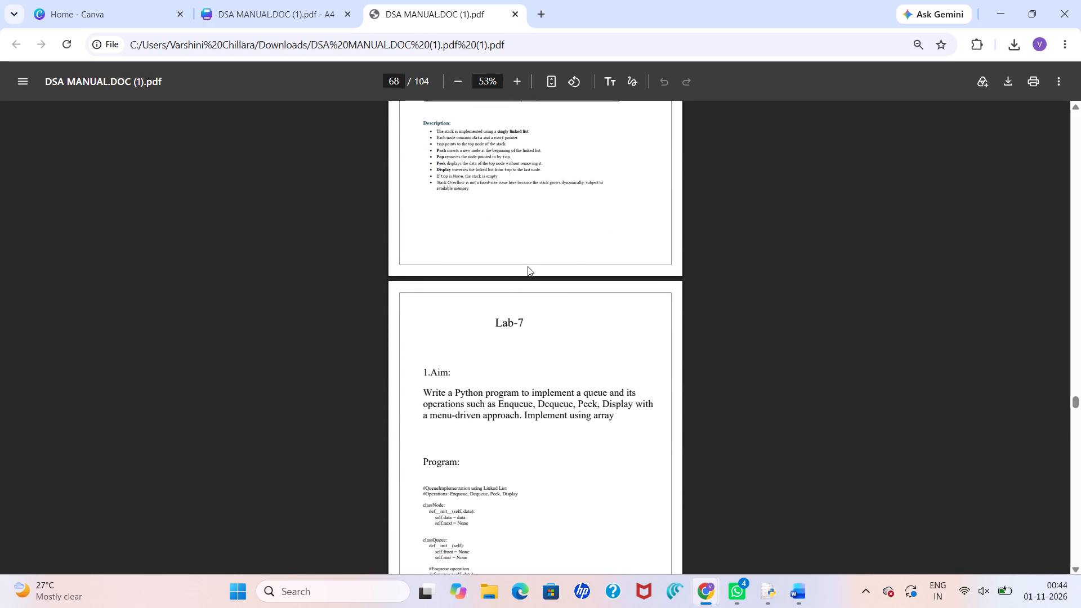
Check the Lab-7 queue and circular queue programs on pages 68 to 84 for stranded aims or misplaced headings.
scroll(528, 266, down, 10)
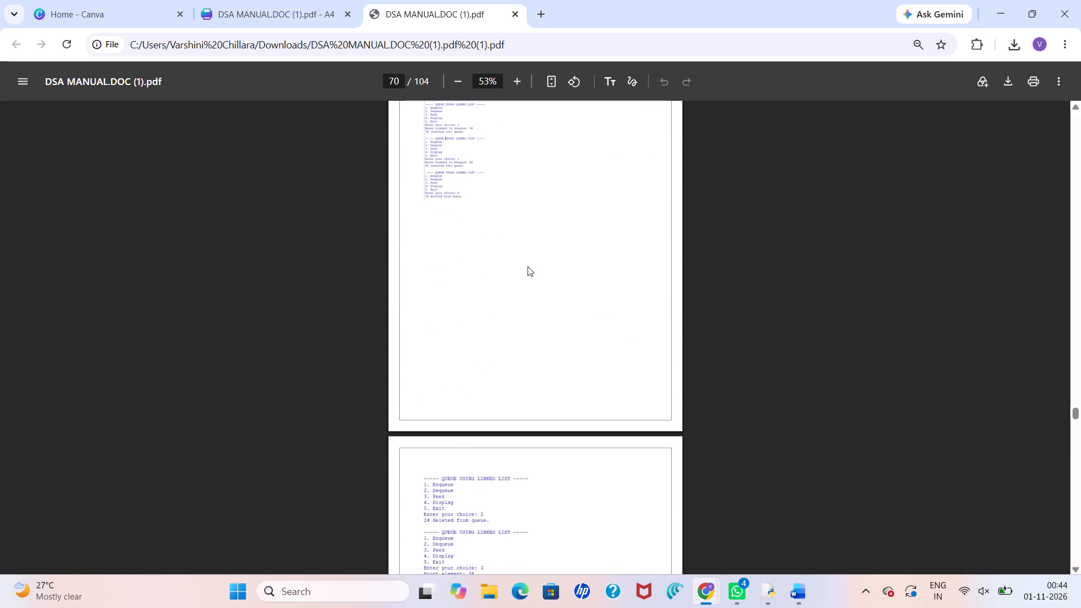
scroll(528, 266, down, 8)
scroll(528, 266, up, 3)
scroll(528, 266, down, 2)
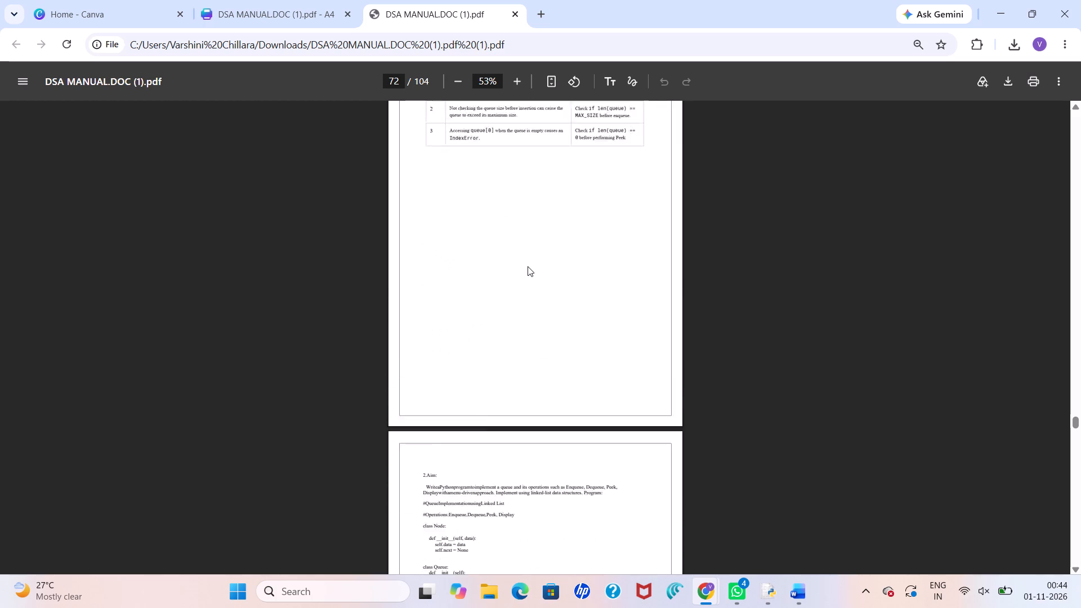
scroll(528, 266, down, 7)
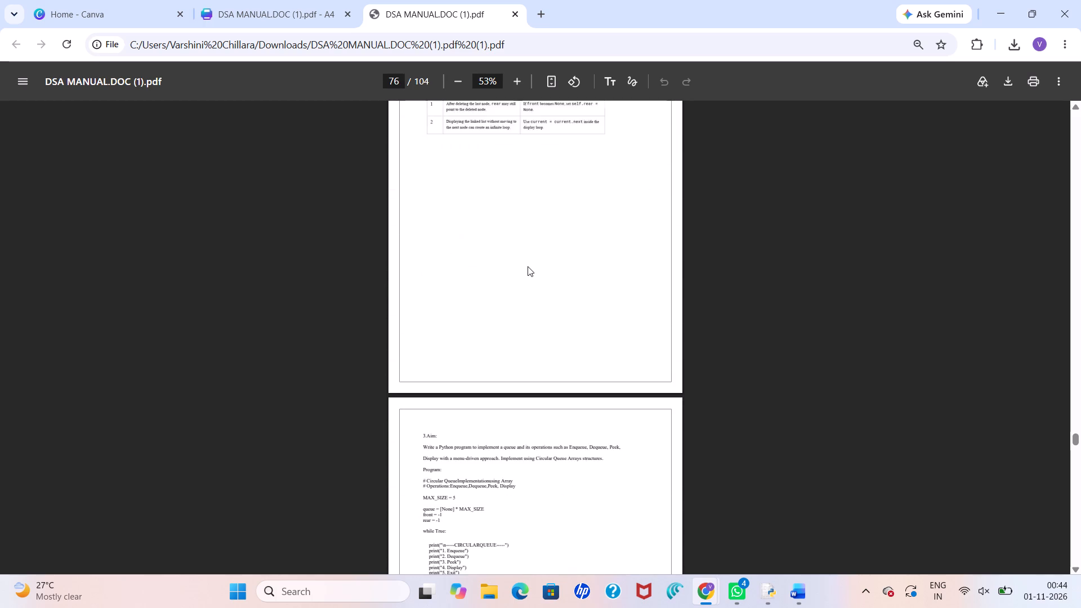
scroll(528, 266, down, 10)
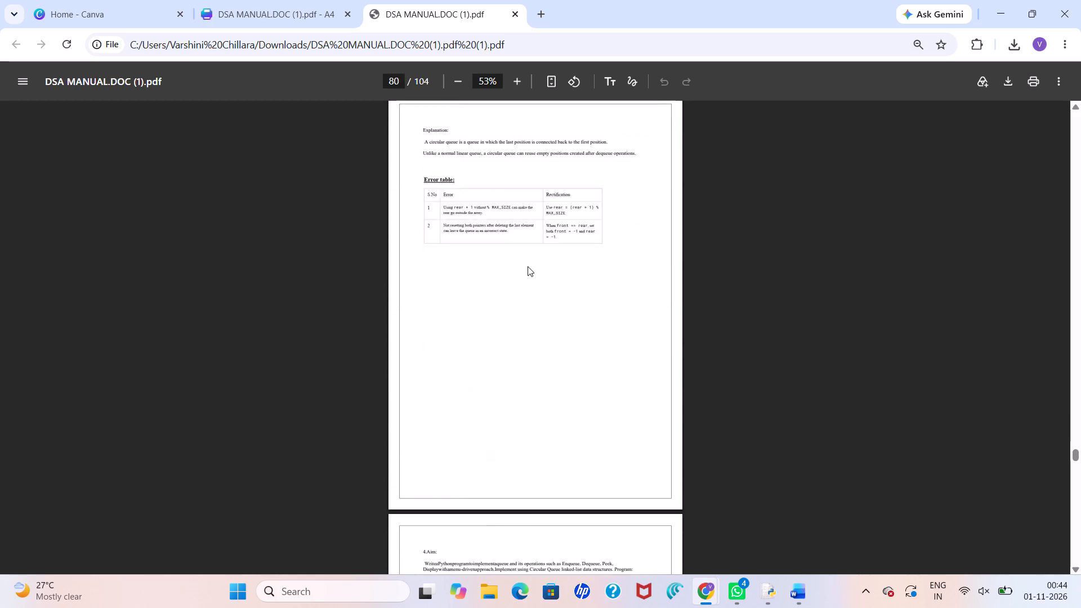
scroll(528, 266, down, 7)
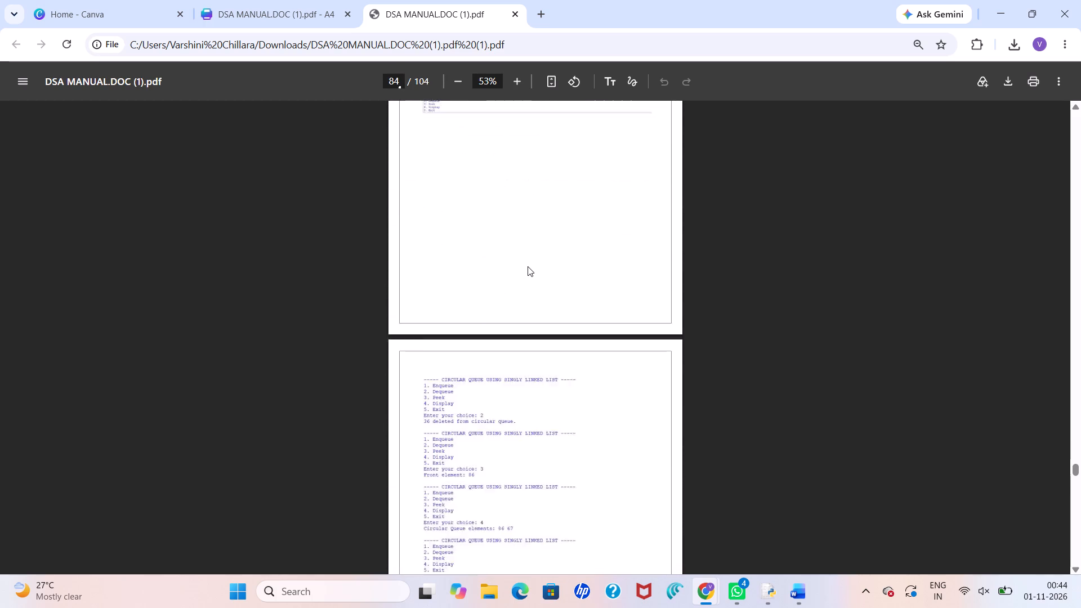
Review the binary tree programs using array and linked list on pages 85 to 90 for heading and layout problems.
scroll(528, 266, down, 3)
scroll(528, 266, up, 1)
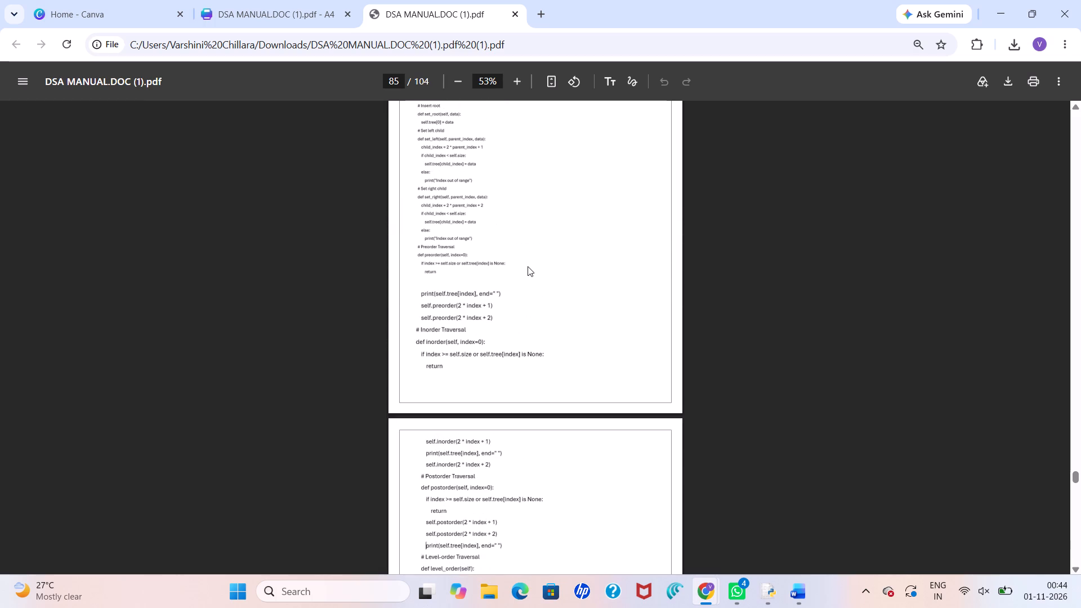
scroll(528, 266, up, 1)
scroll(528, 266, down, 1)
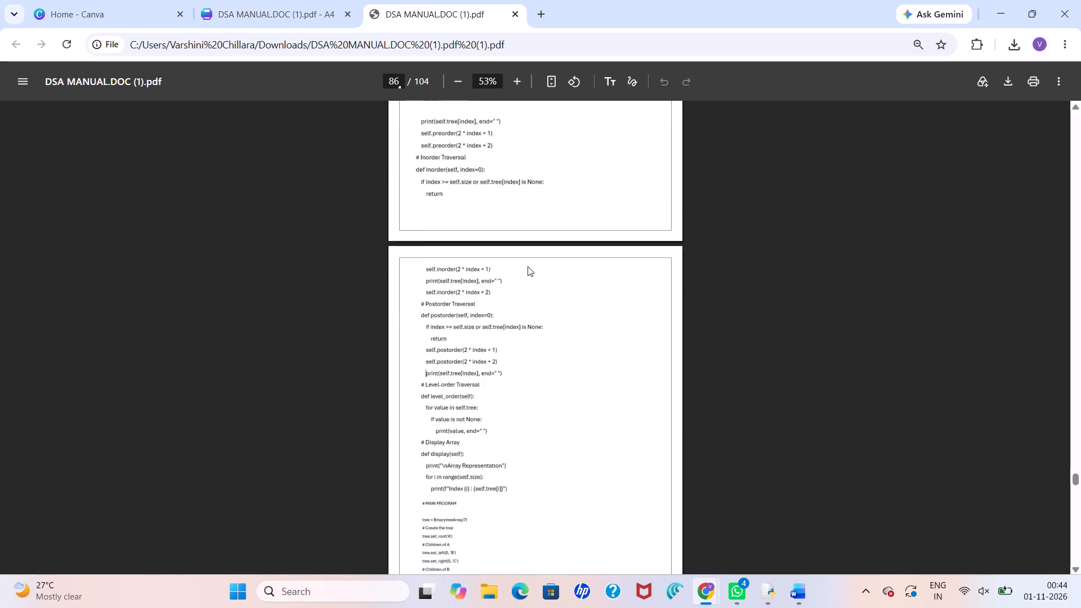
scroll(528, 266, down, 7)
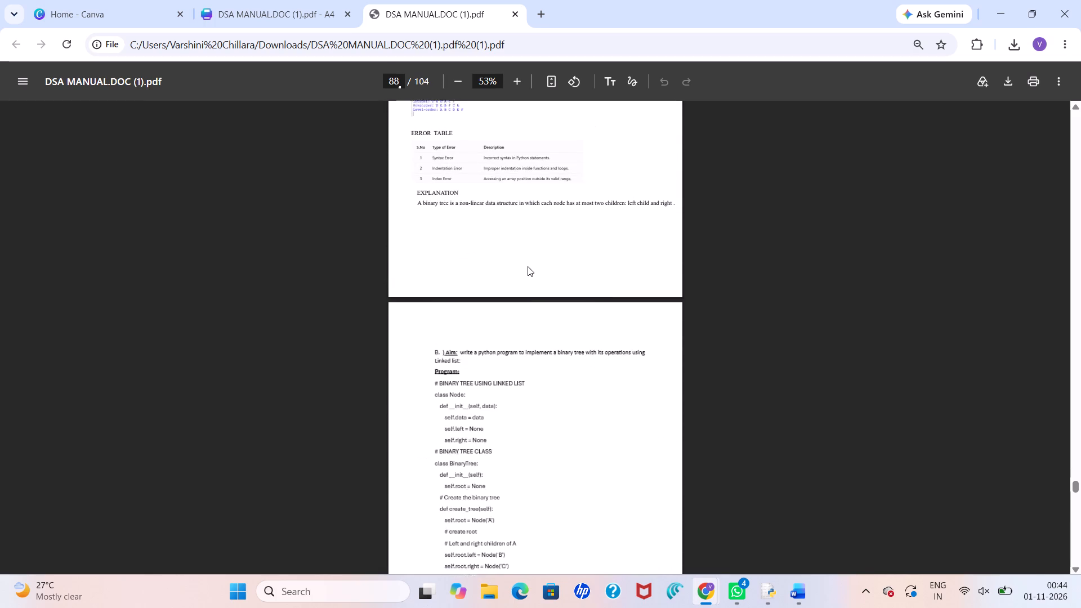
scroll(528, 266, down, 5)
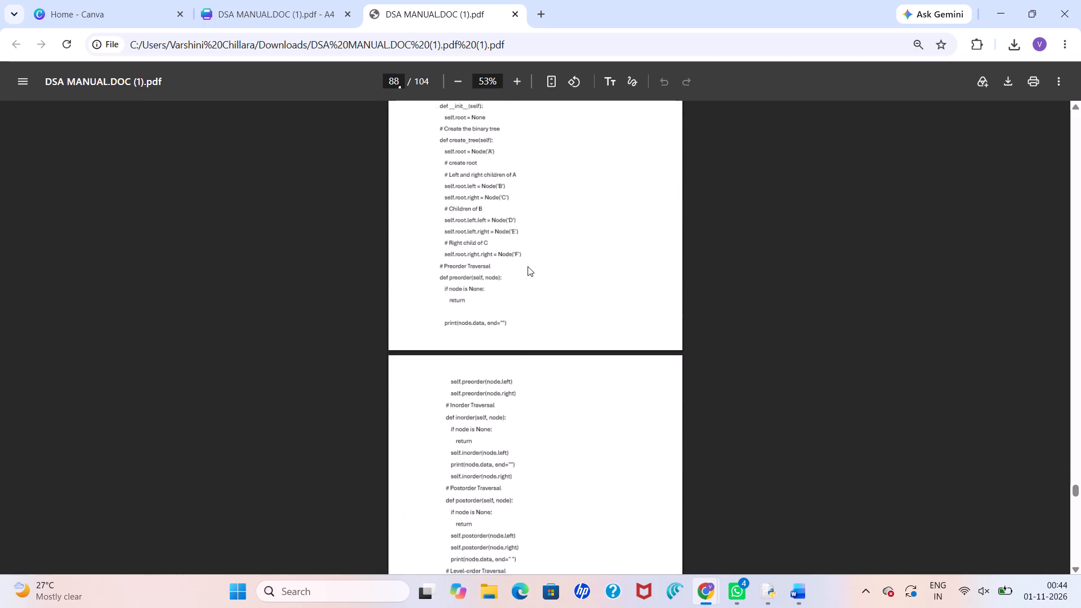
scroll(528, 266, down, 4)
scroll(528, 266, up, 1)
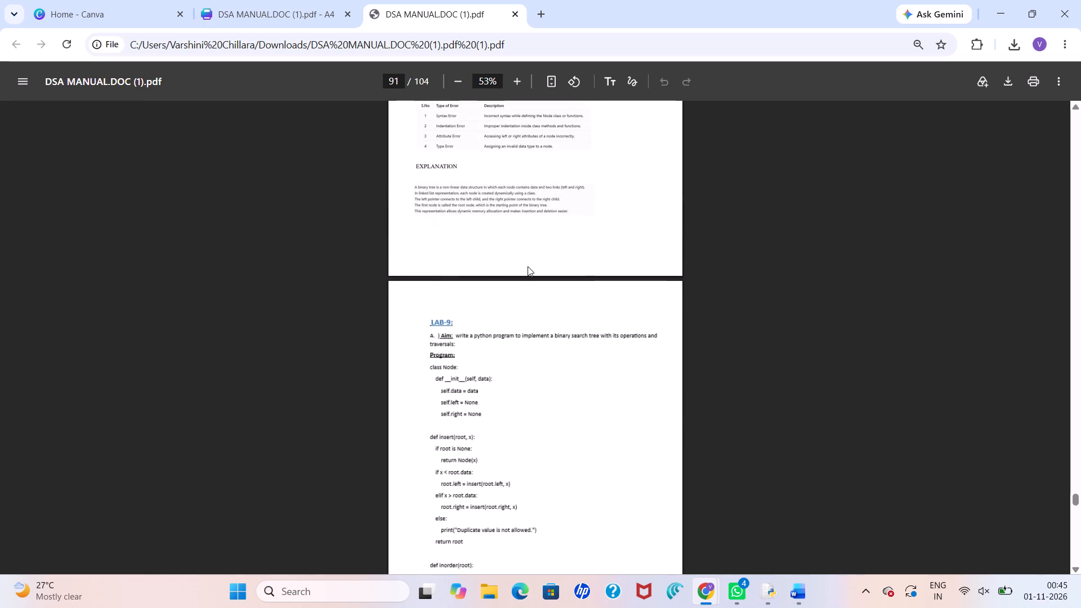
scroll(528, 266, up, 1)
Check the LAB-9 binary search tree and LAB-10 AVL tree pages, 91 to 104, for misplaced headings or separated code.
scroll(528, 266, down, 2)
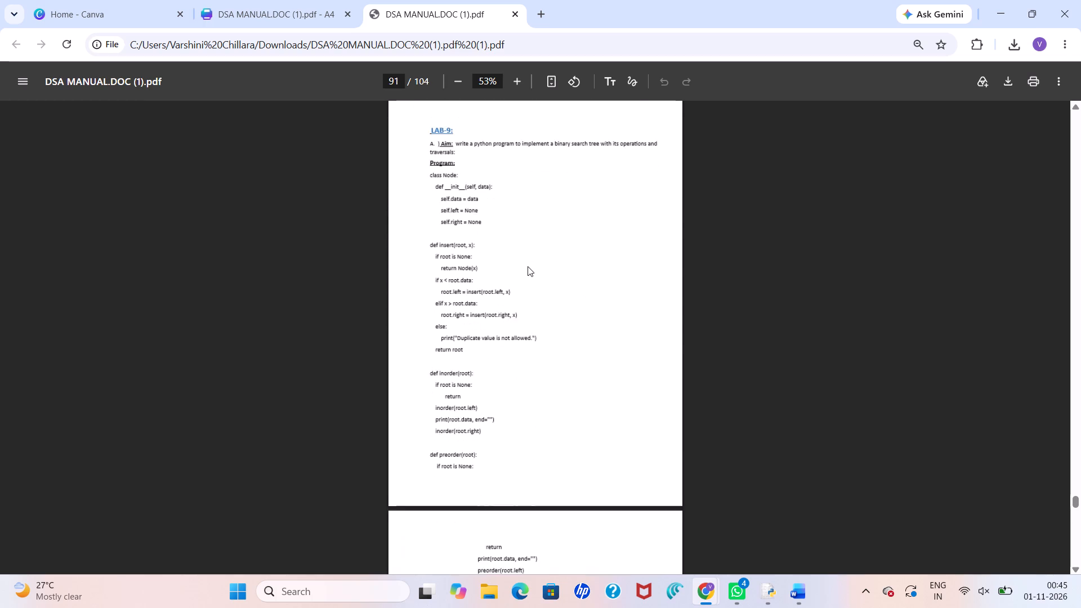
scroll(528, 266, down, 8)
scroll(528, 266, up, 1)
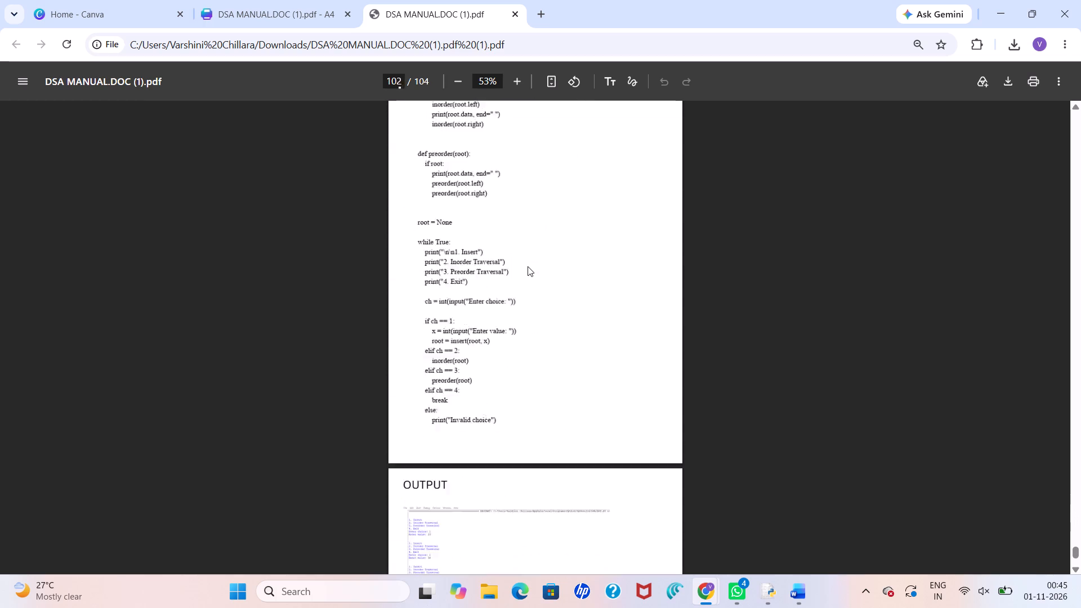
scroll(528, 266, up, 1)
scroll(528, 266, down, 3)
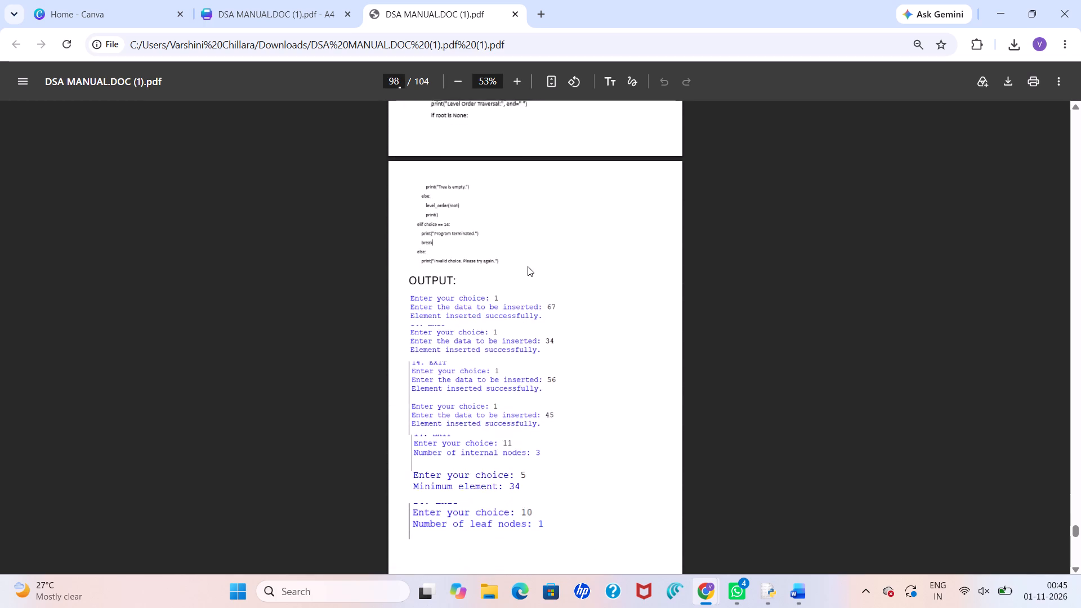
scroll(528, 266, down, 8)
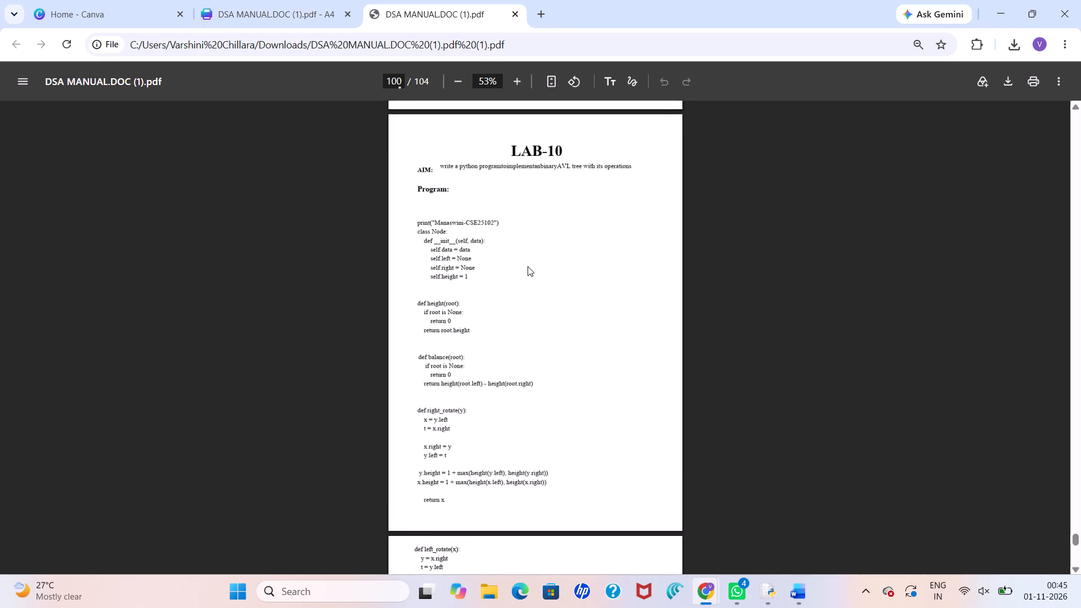
scroll(528, 266, down, 13)
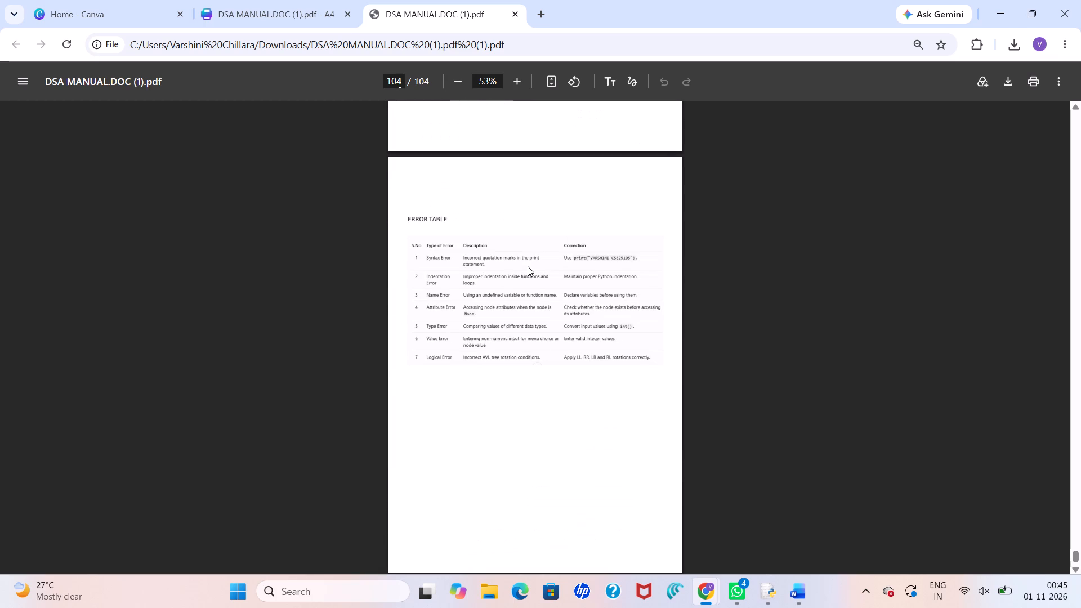
Return to the Canva design and download its custom page selection as a digital PDF.
click(301, 0)
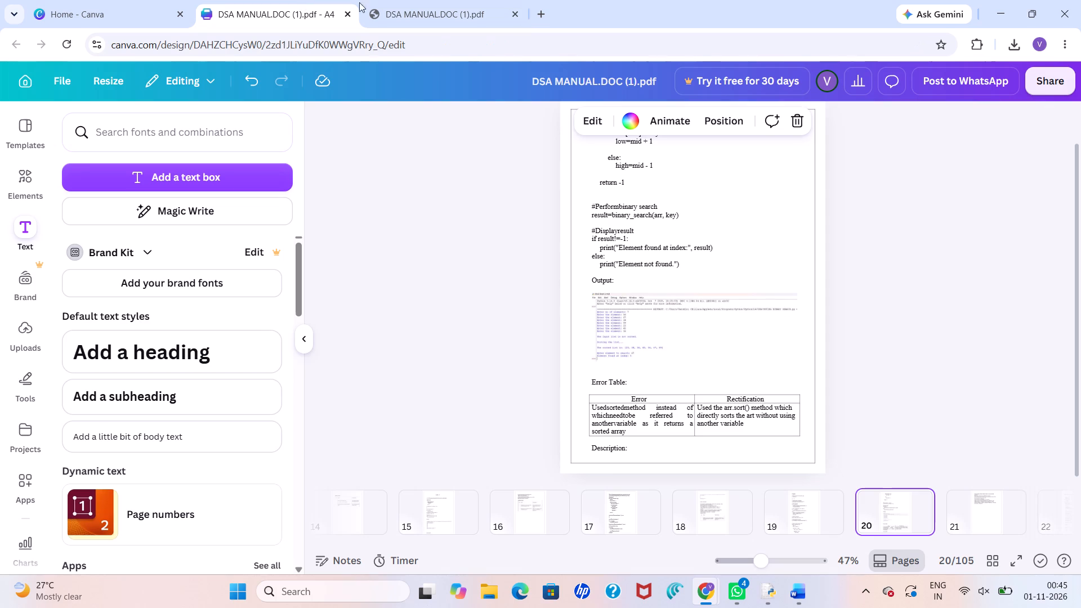
click(1031, 73)
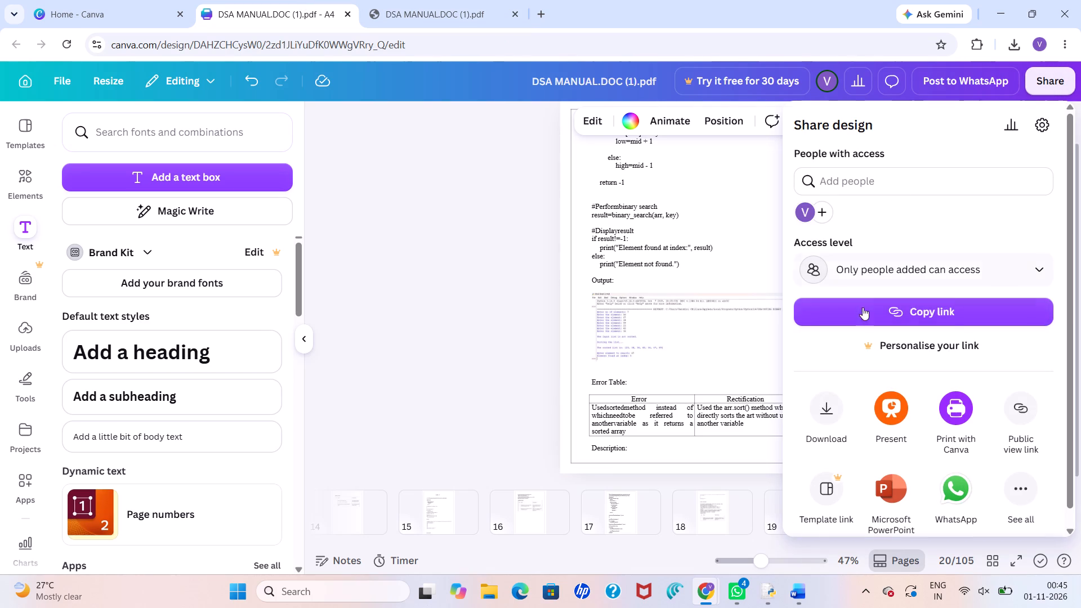
click(798, 436)
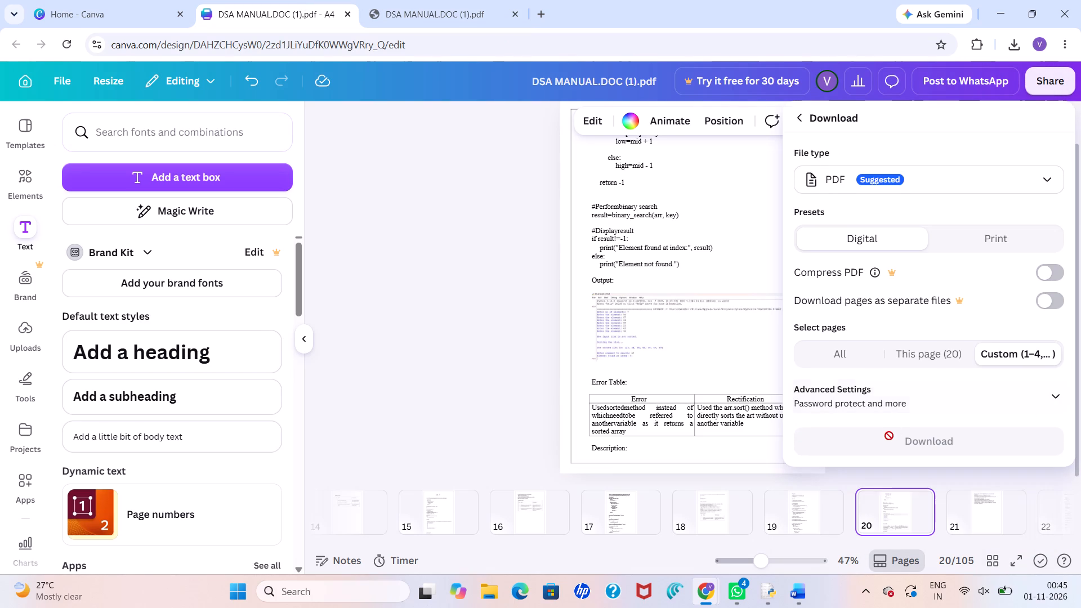
click(887, 446)
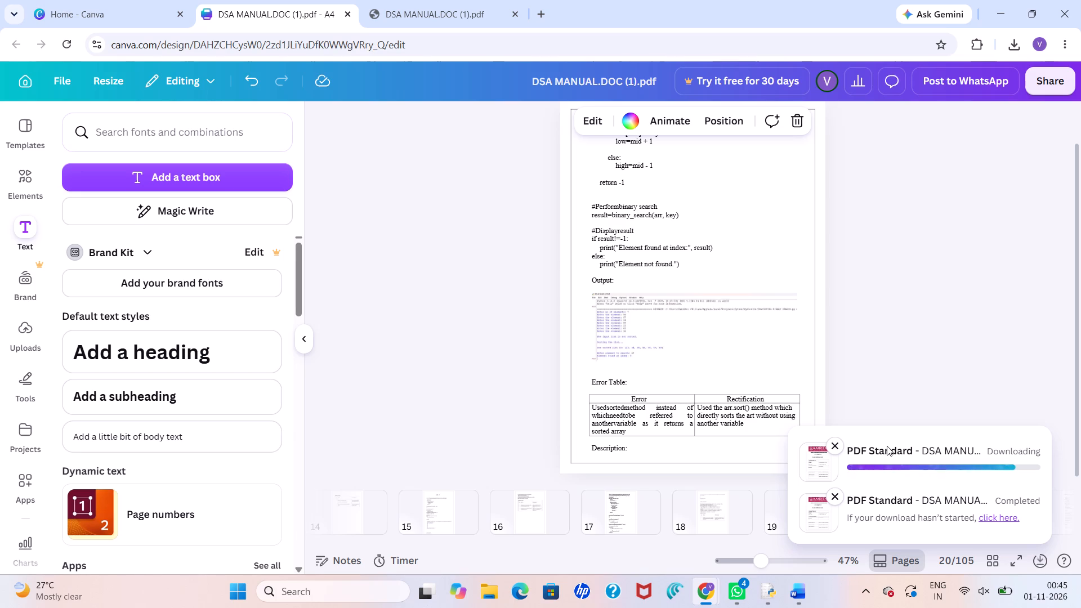
click(1064, 21)
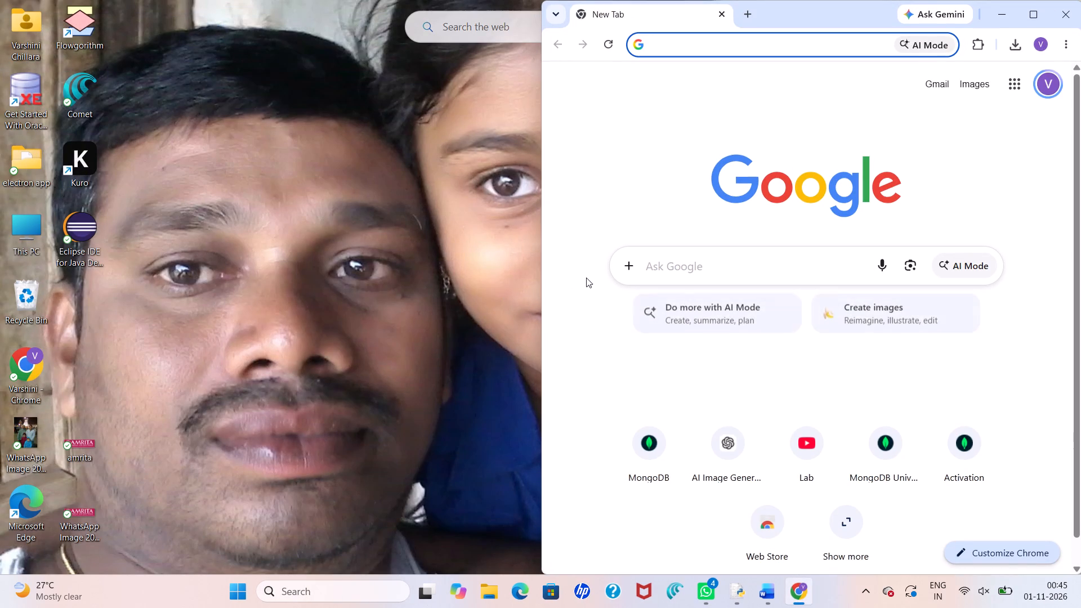
click(674, 270)
click(655, 336)
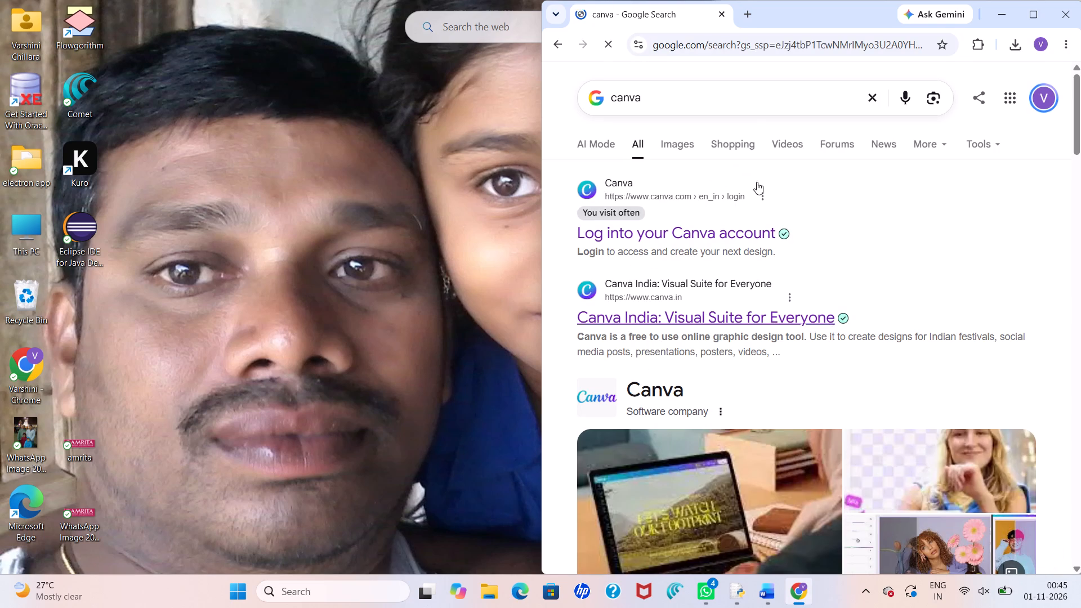
click(741, 226)
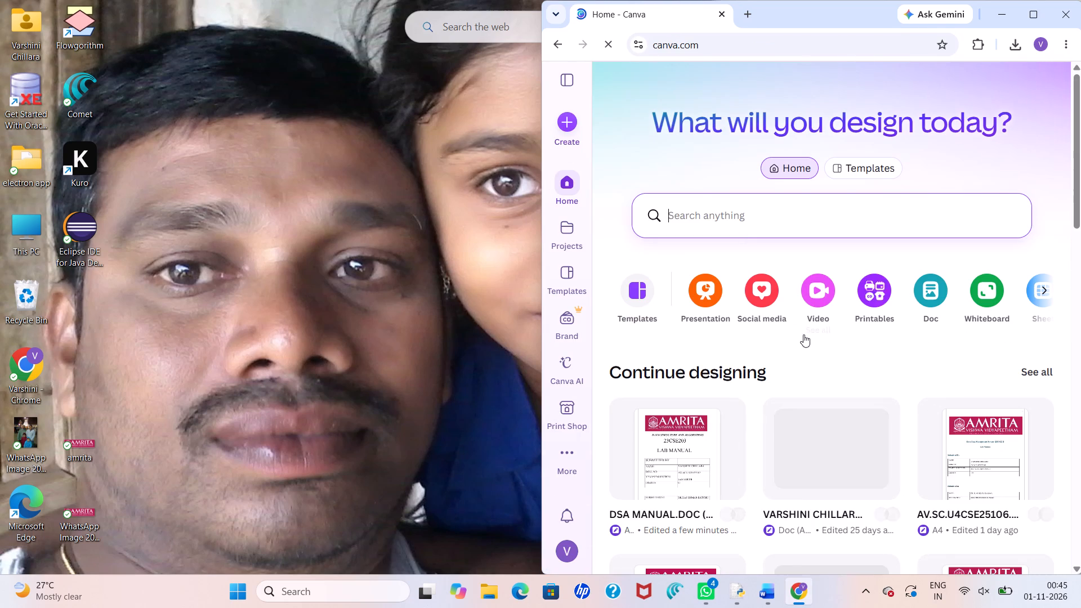
click(637, 456)
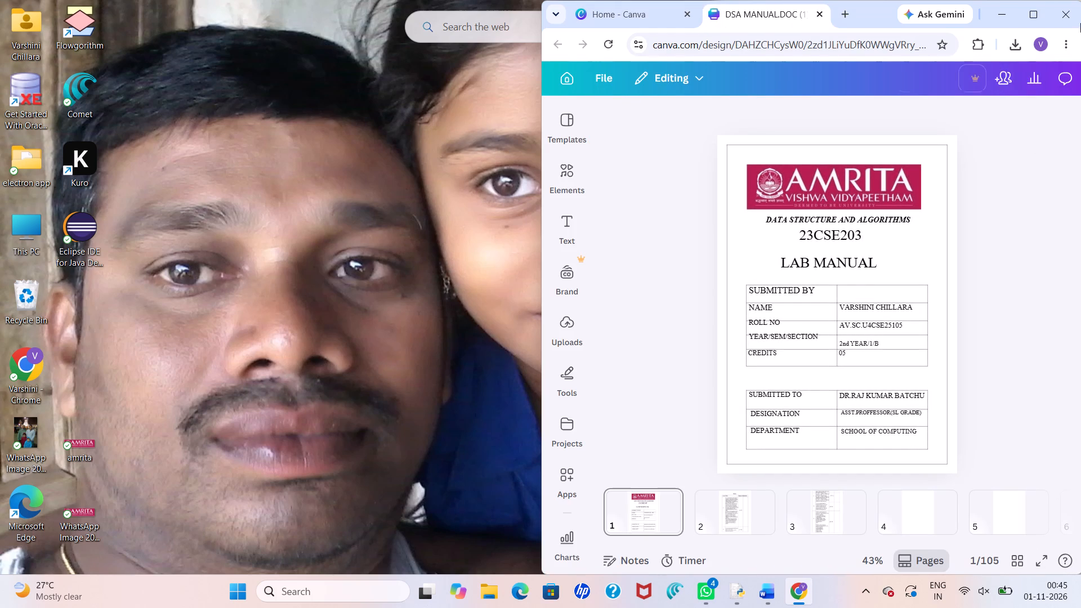
click(1048, 10)
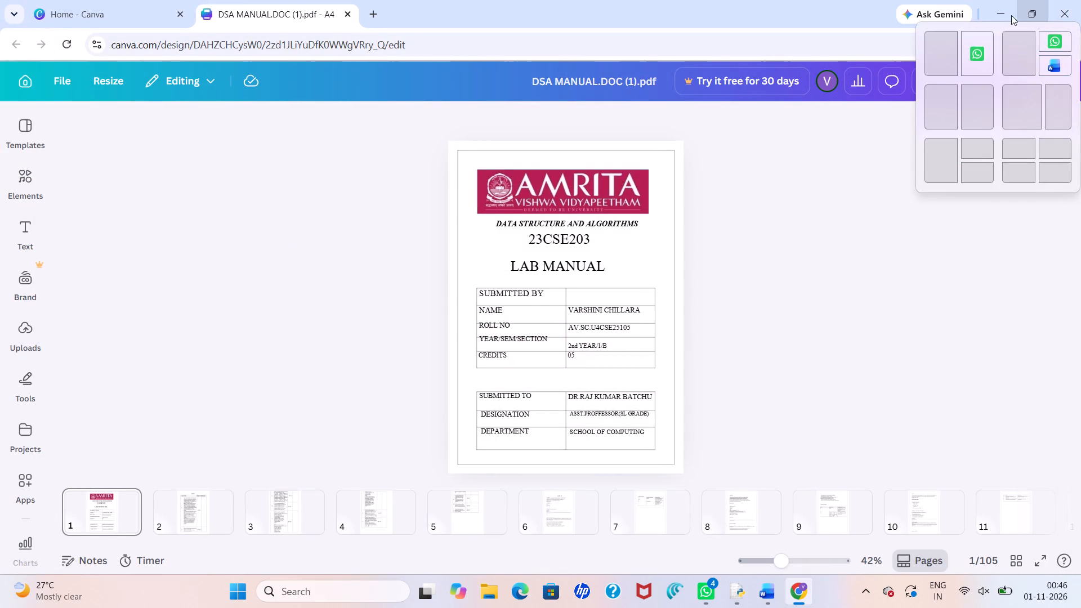
click(868, 234)
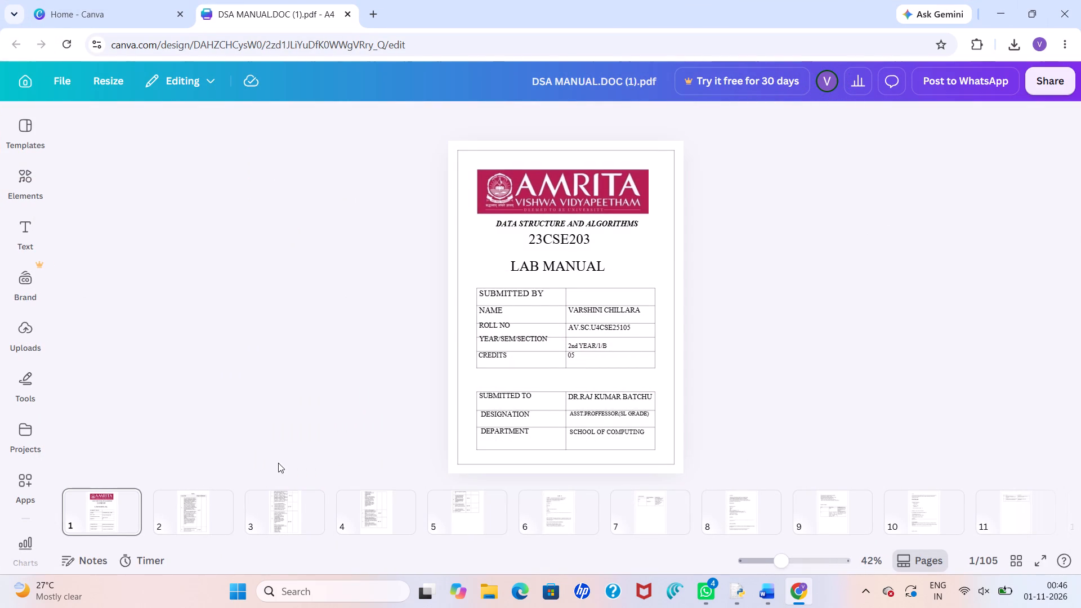
click(163, 506)
click(276, 518)
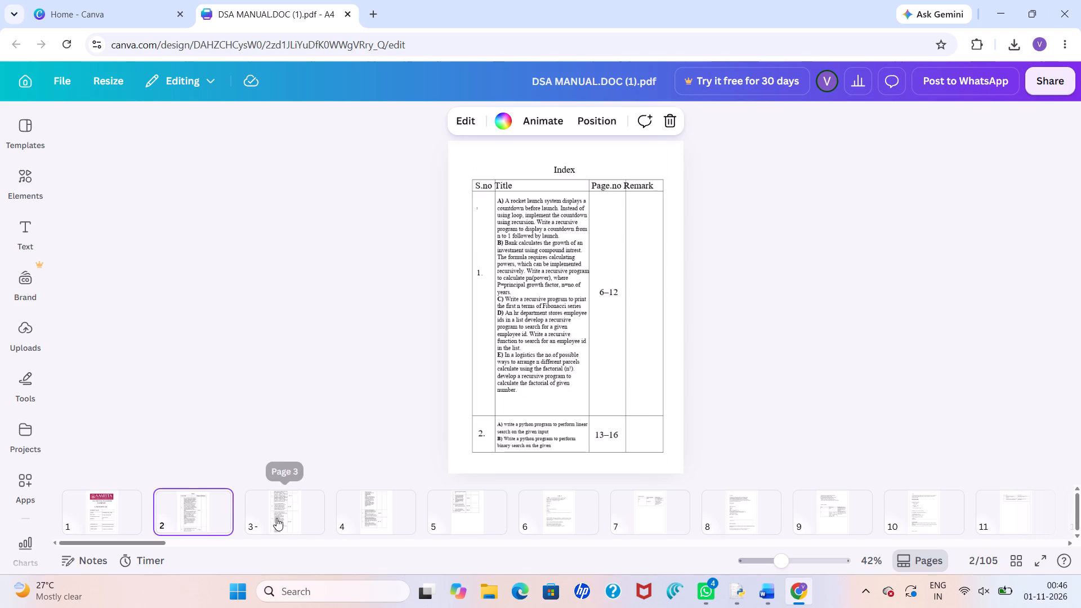
click(345, 518)
click(438, 514)
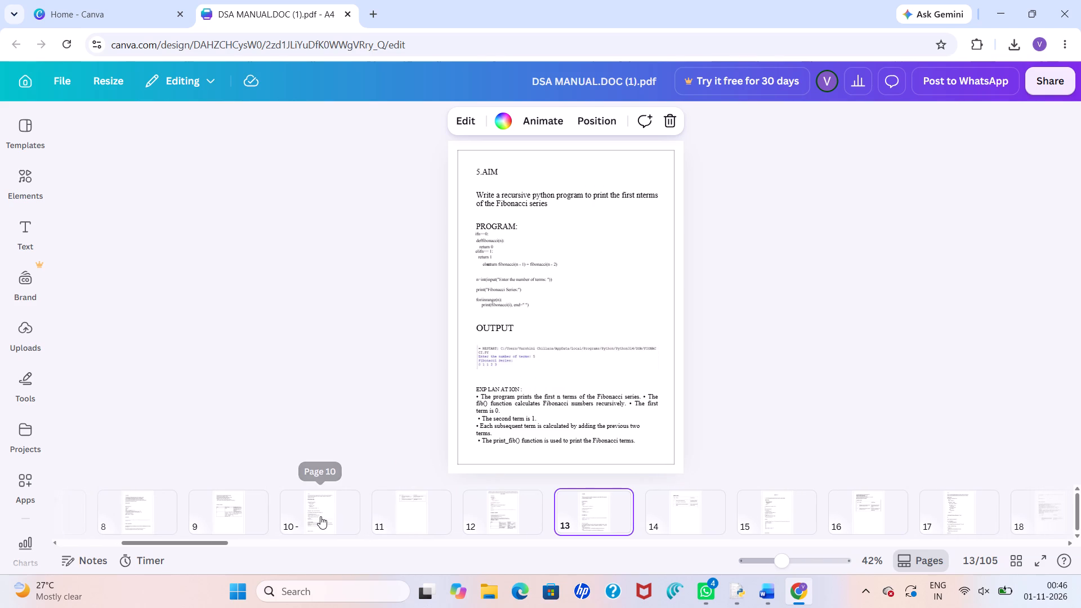
click(320, 516)
scroll(628, 507, left, 1)
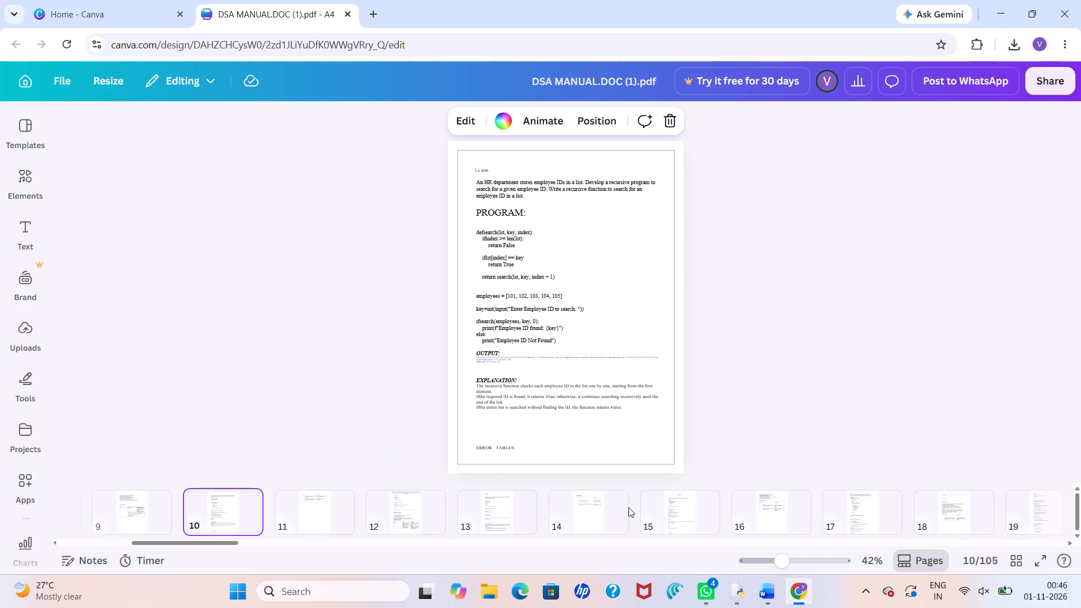
click(628, 507)
Look through the LAB-2 search program pages, 15 to 21, and the first LAB-3 page for layout problems.
click(678, 504)
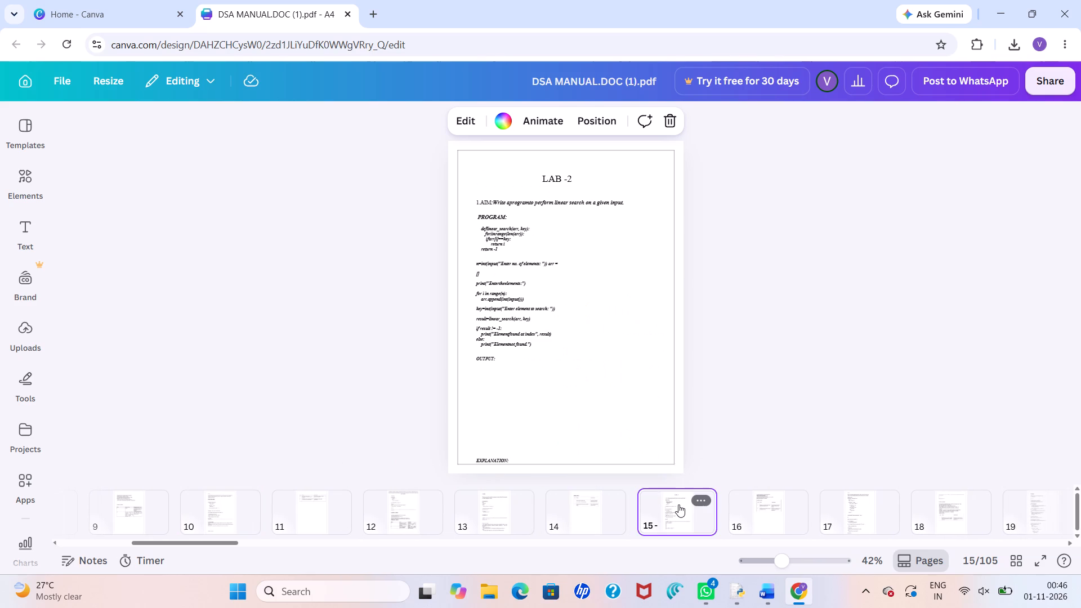
scroll(743, 499, left, 1)
click(743, 499)
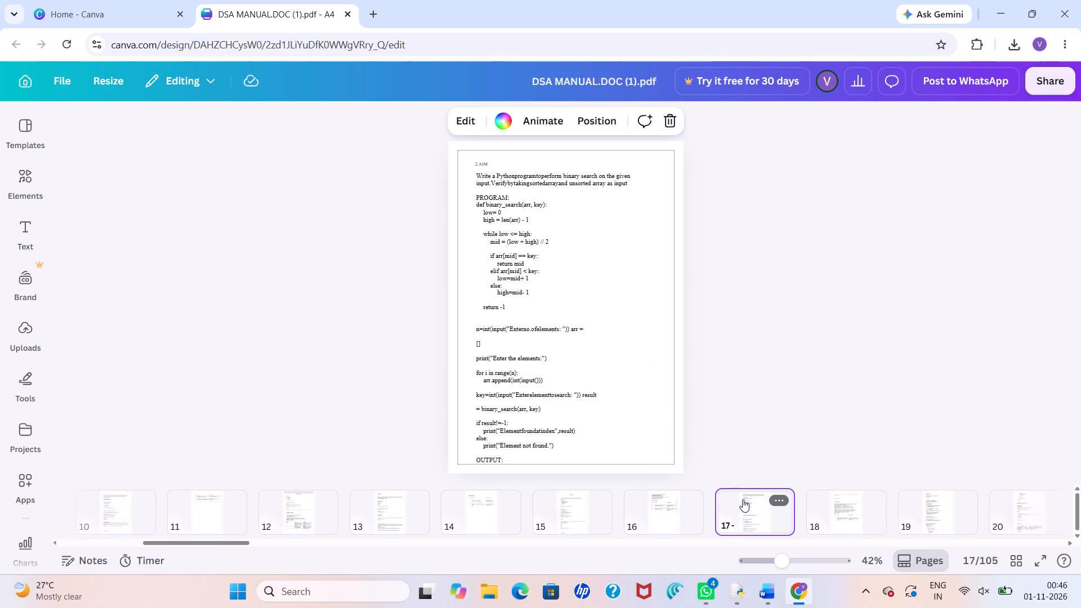
scroll(743, 499, left, 1)
click(743, 499)
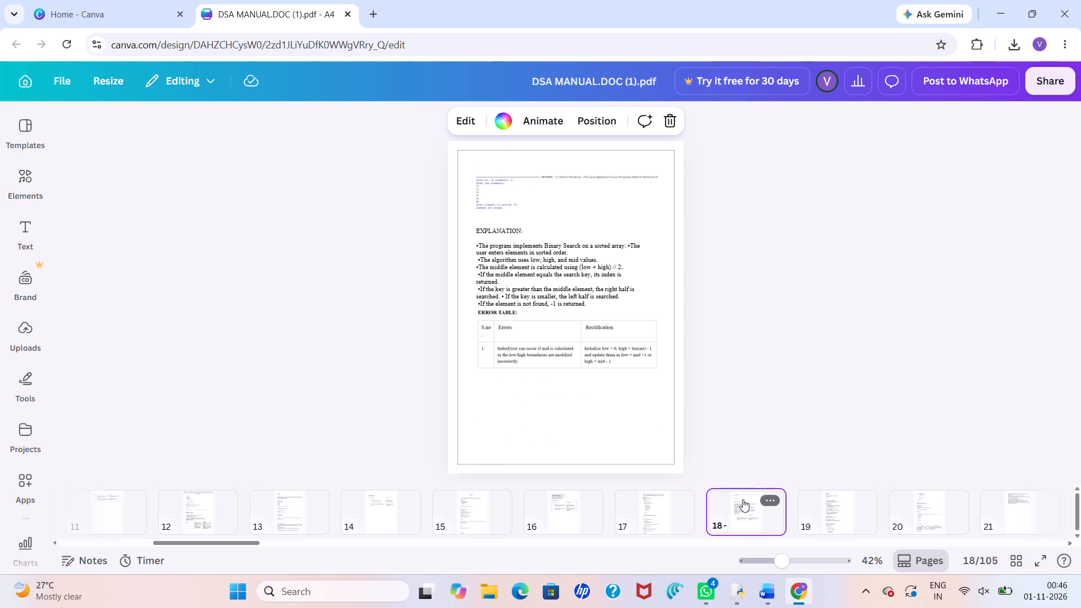
scroll(743, 499, left, 1)
click(743, 499)
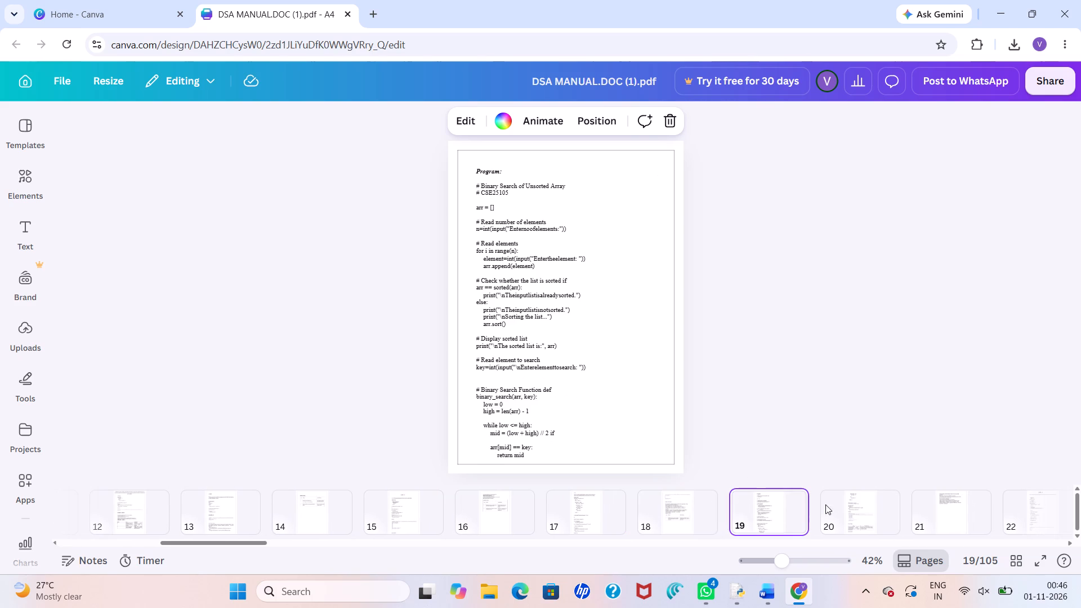
click(836, 505)
scroll(836, 505, left, 1)
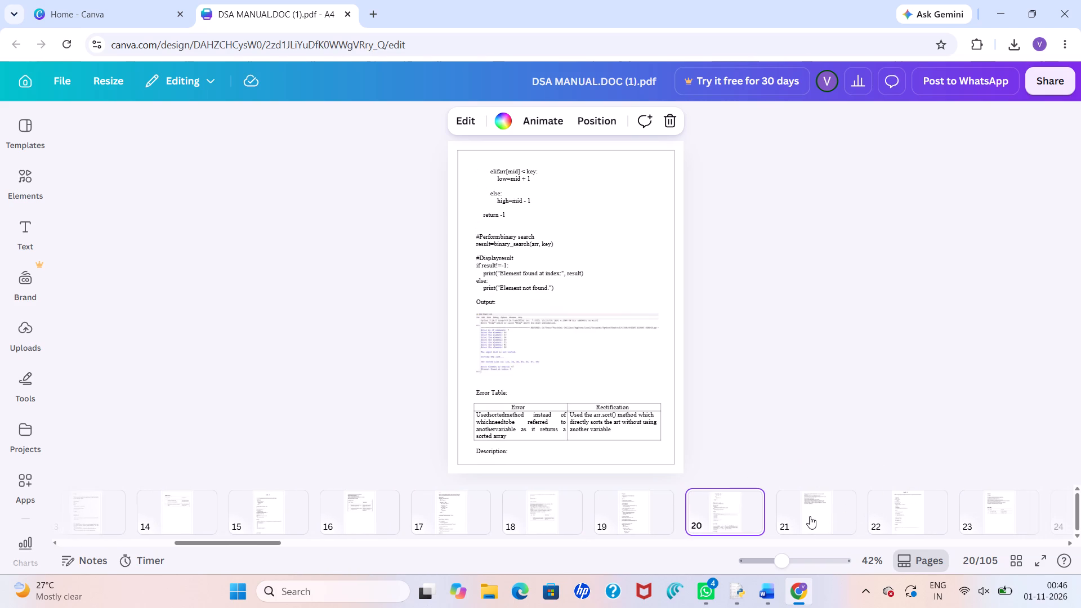
click(810, 516)
click(880, 517)
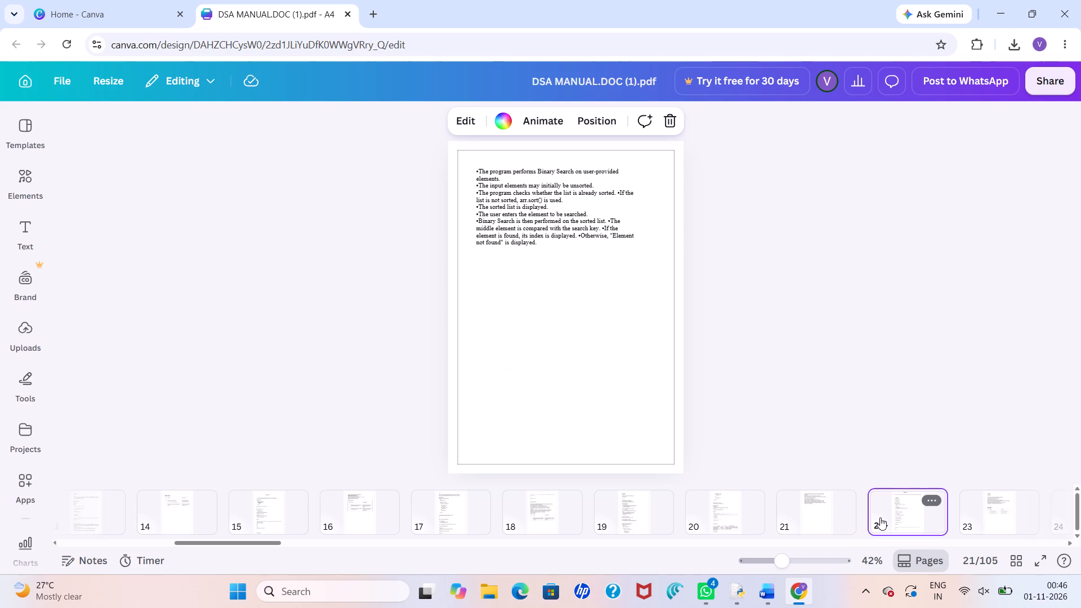
Check the recent download history, and download all pages of the design as a digital PDF.
click(1012, 35)
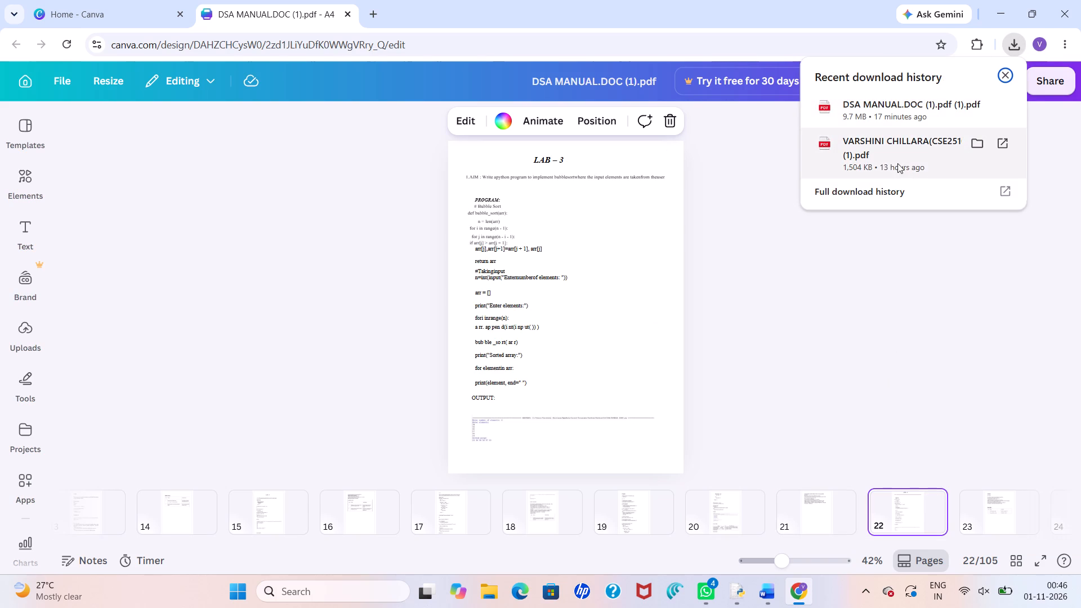
click(951, 246)
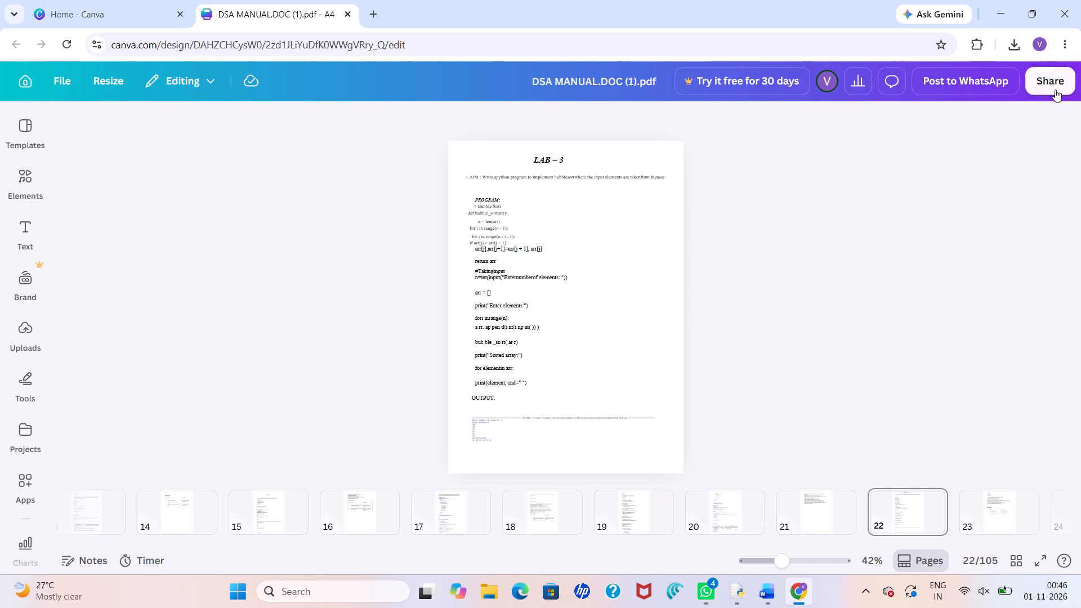
click(1055, 88)
click(819, 411)
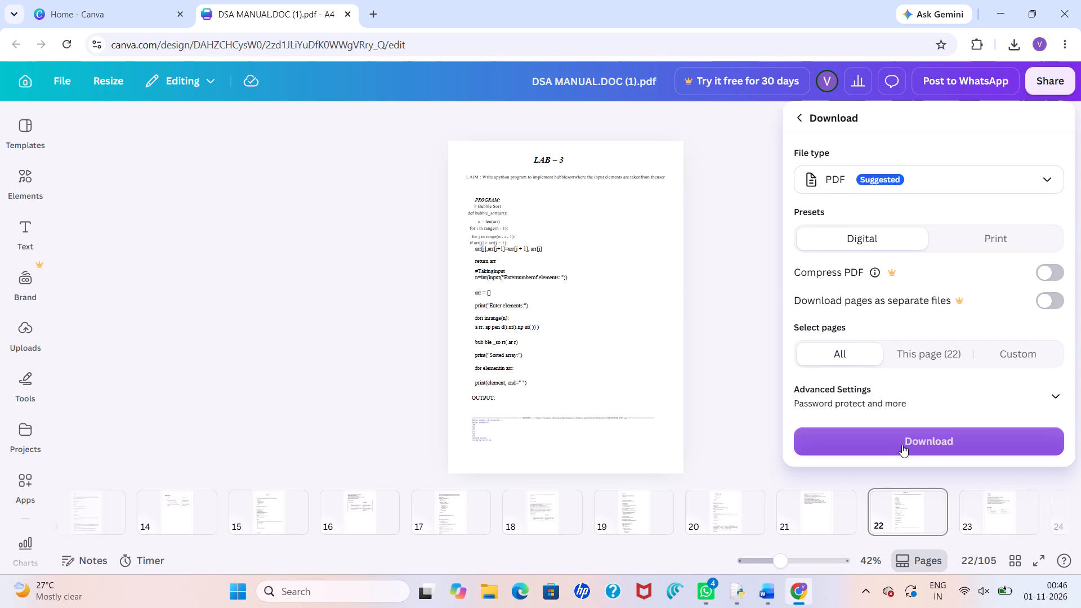
click(902, 445)
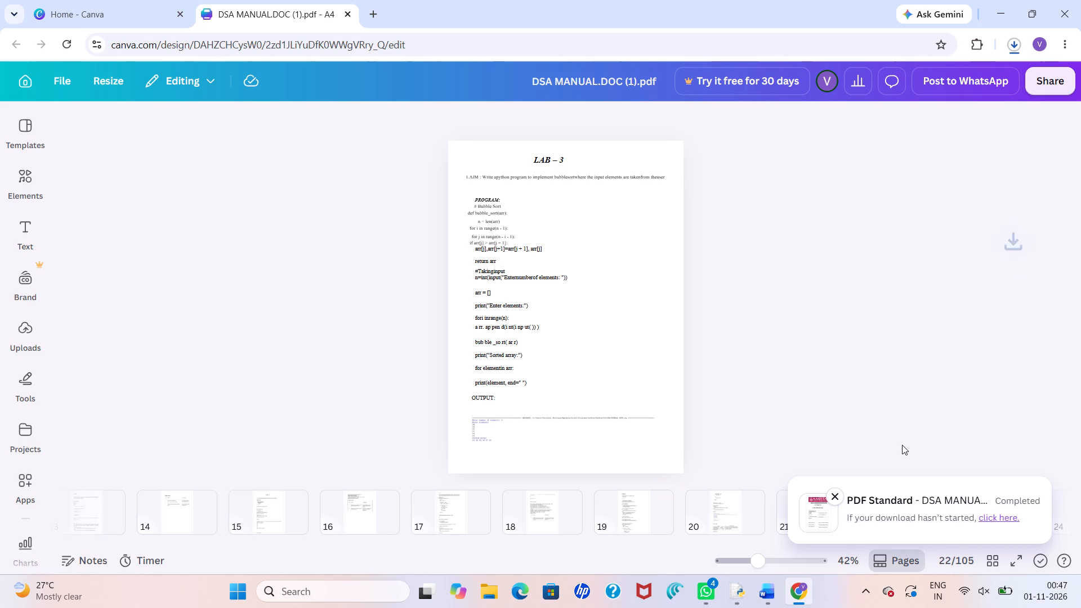
click(963, 374)
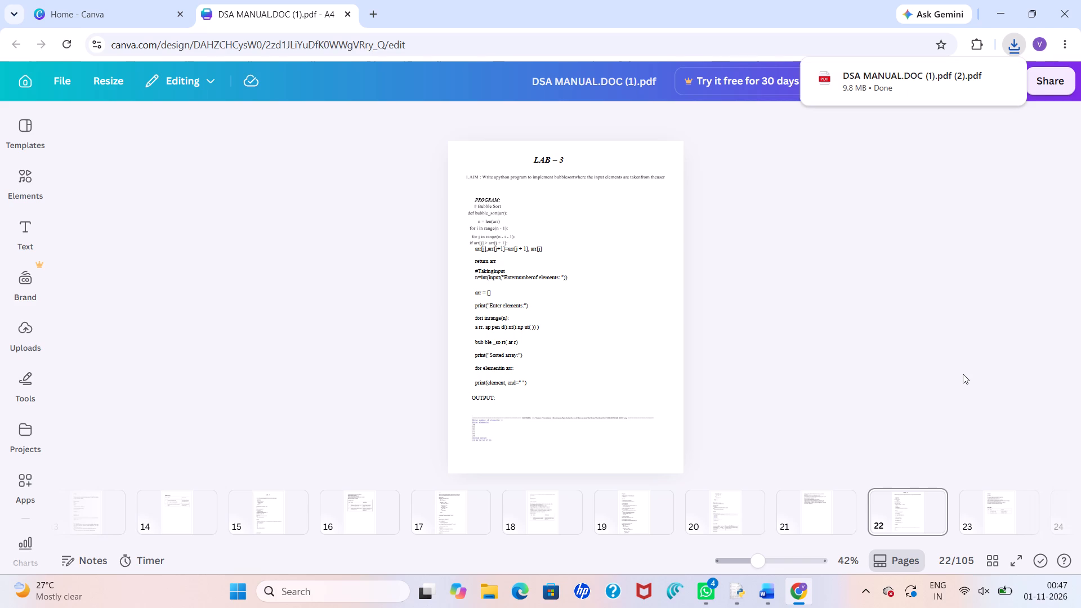
Open the newly downloaded DSA MANUAL.DOC (1).pdf (2).pdf and examine its cover and index pages.
click(950, 95)
scroll(586, 315, down, 3)
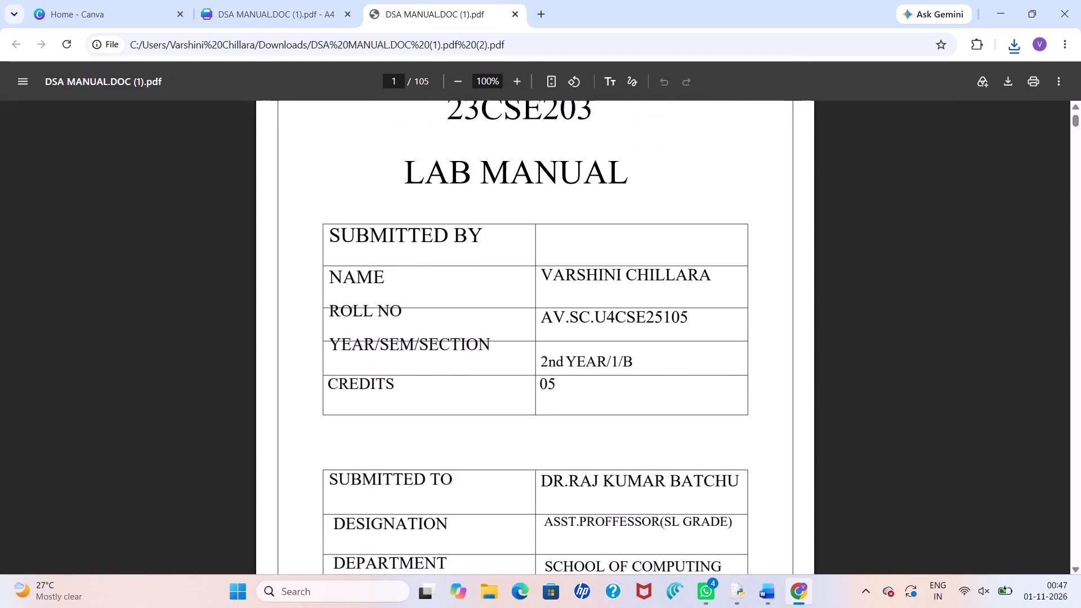
scroll(586, 315, down, 9)
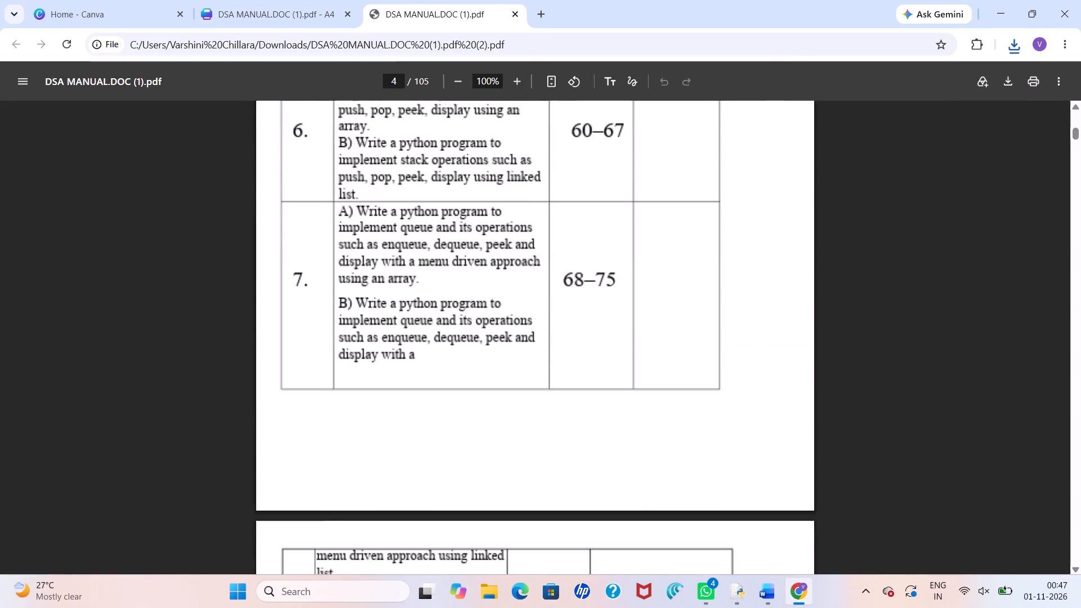
scroll(586, 315, down, 10)
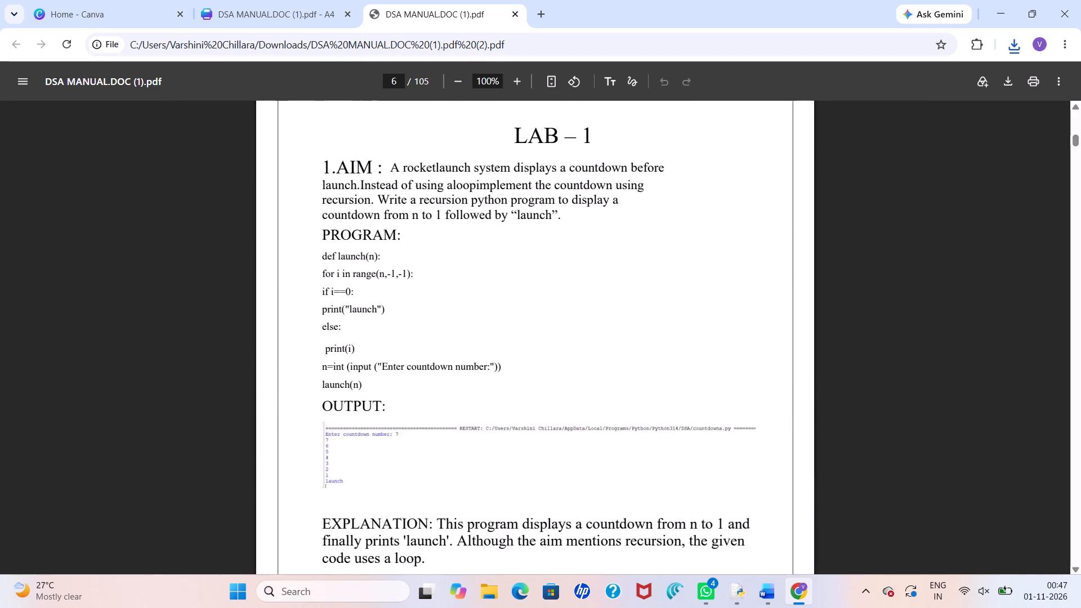
Examine the LAB-1 recursion pages, 6 to 14, of the exported PDF for heading, code and error table layout.
scroll(586, 315, down, 8)
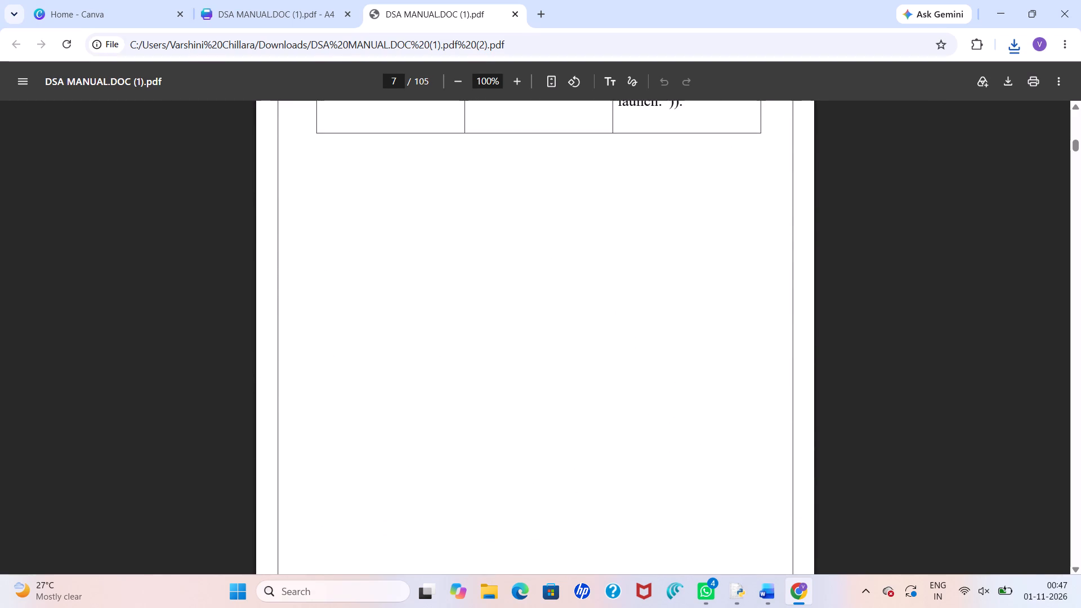
scroll(586, 315, down, 15)
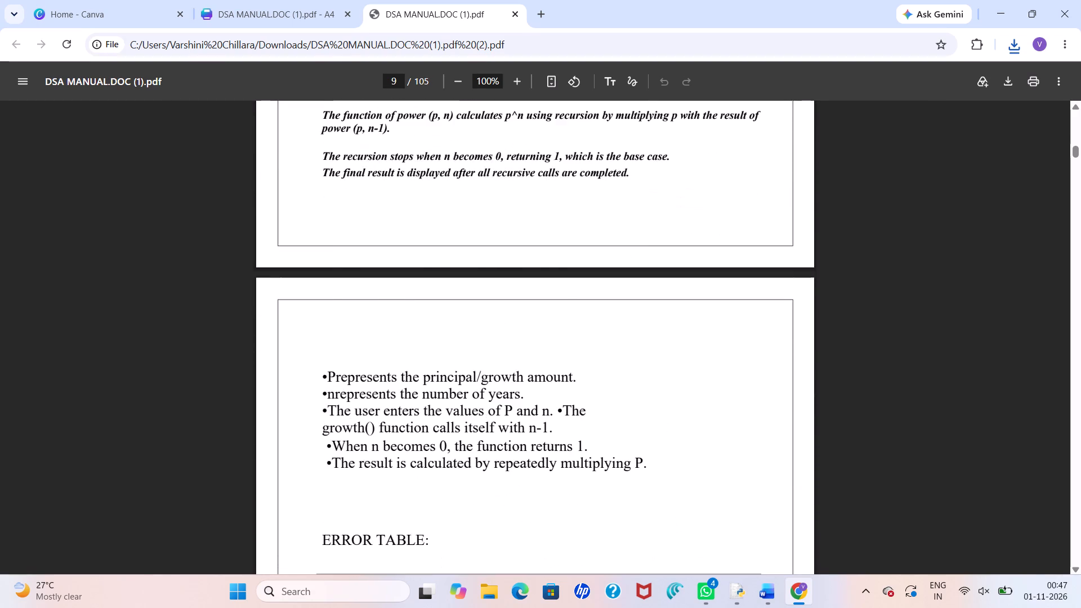
scroll(586, 315, down, 9)
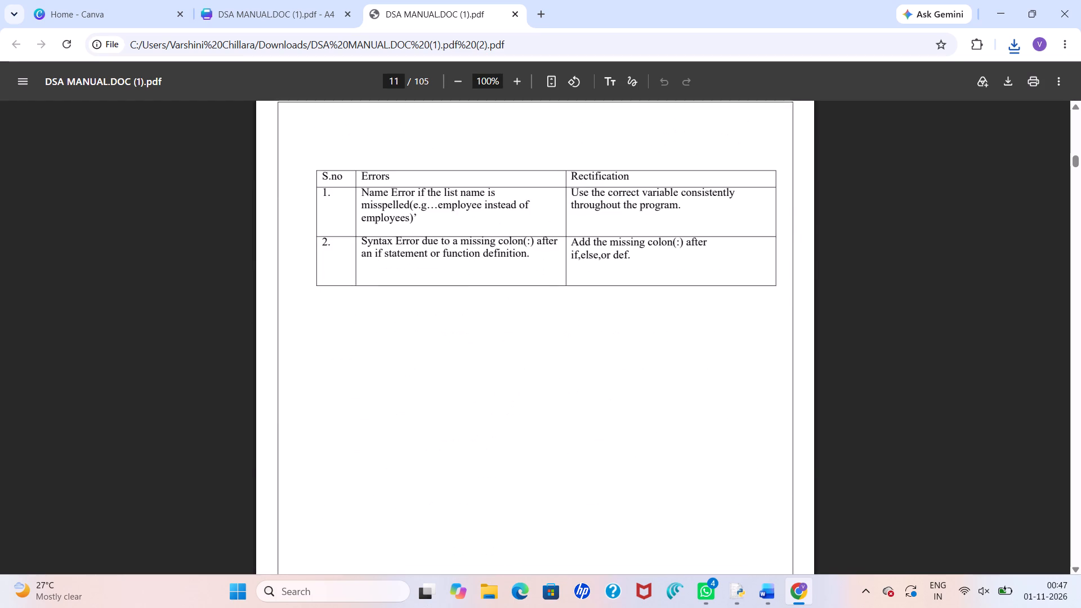
scroll(586, 315, down, 6)
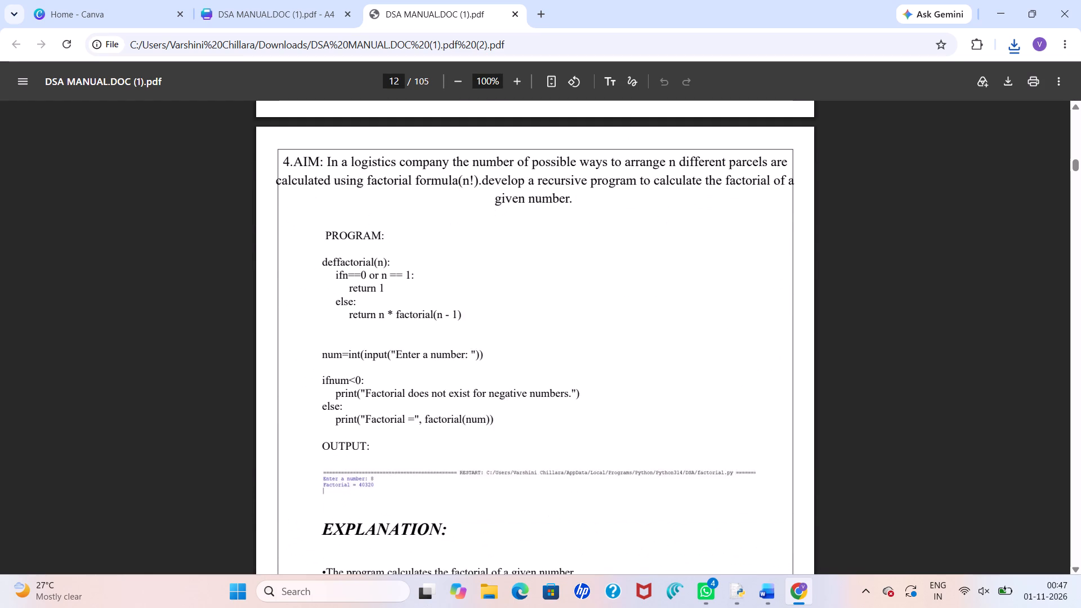
scroll(586, 315, down, 5)
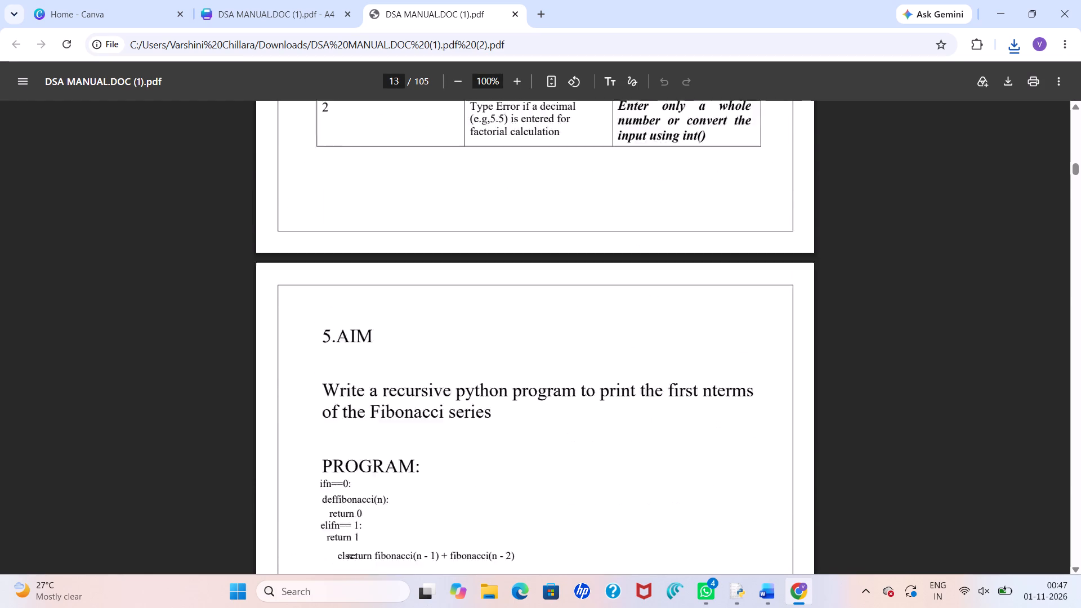
scroll(586, 315, down, 3)
scroll(586, 315, up, 6)
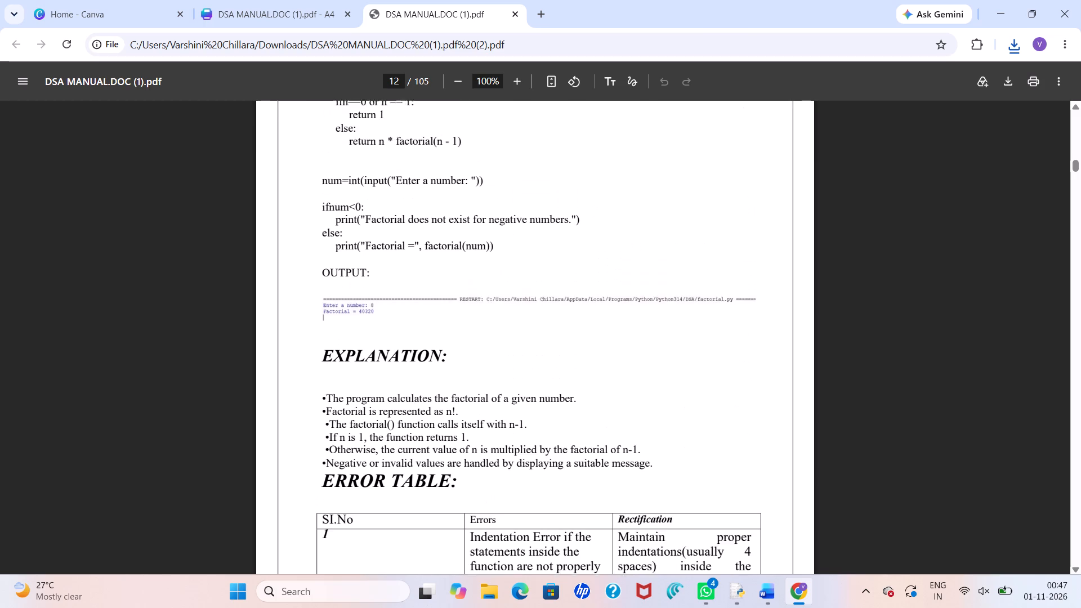
scroll(586, 315, up, 1)
scroll(586, 315, down, 9)
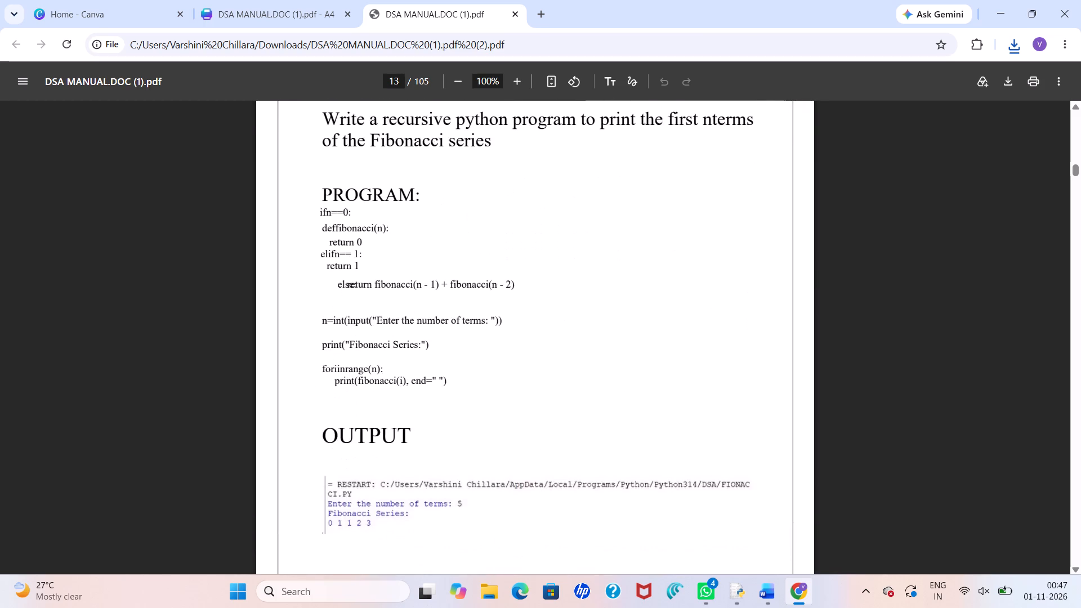
scroll(586, 315, down, 8)
Examine the LAB-2 search program pages, 15 to 21, of the exported PDF for heading, code and error table layout.
scroll(586, 315, down, 1)
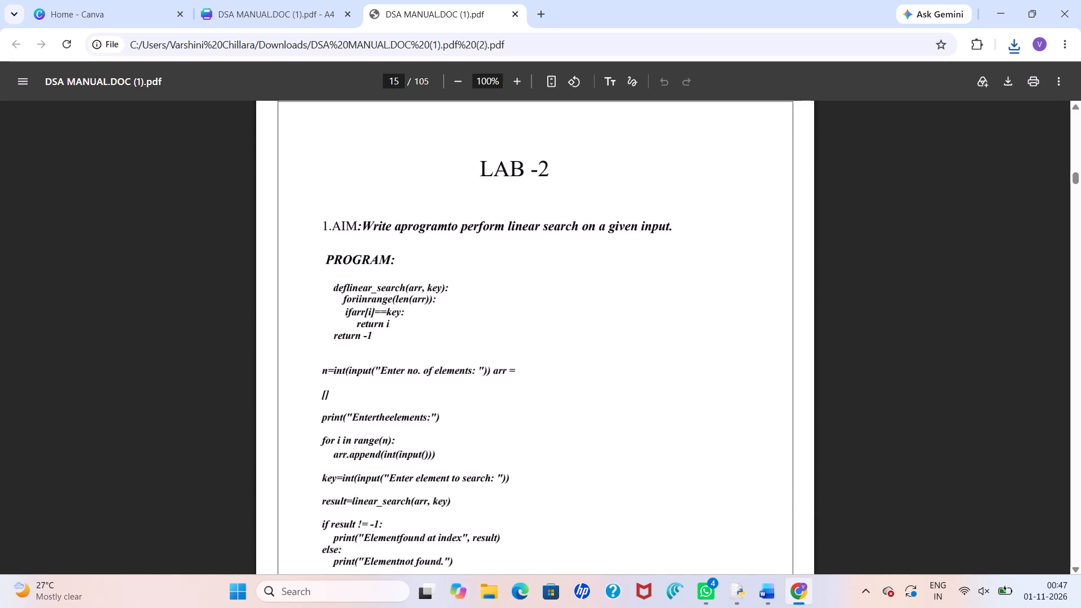
scroll(586, 315, down, 9)
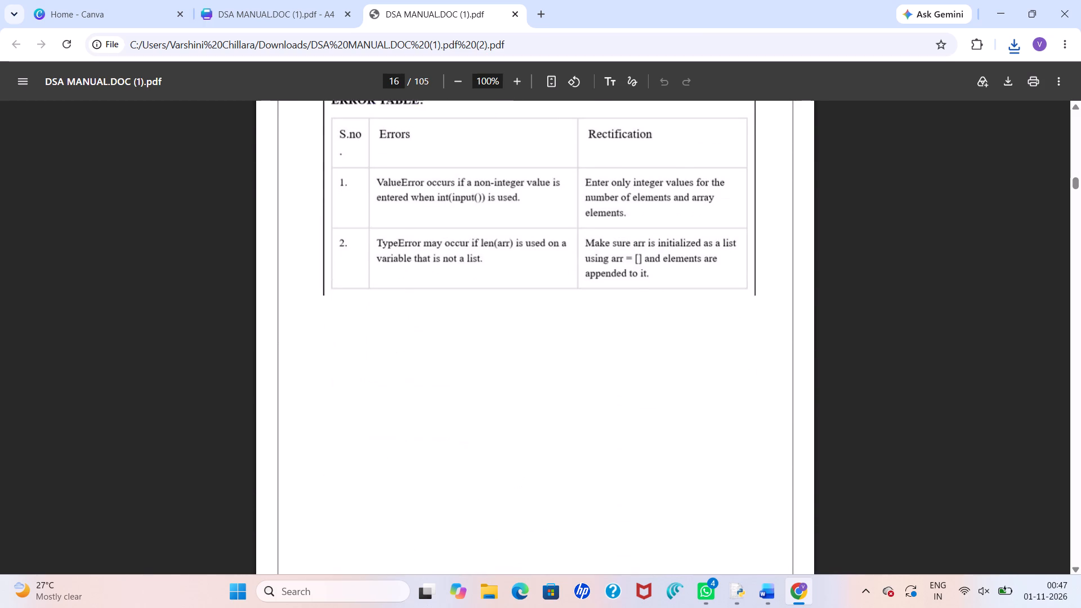
scroll(586, 315, up, 2)
scroll(586, 315, down, 1)
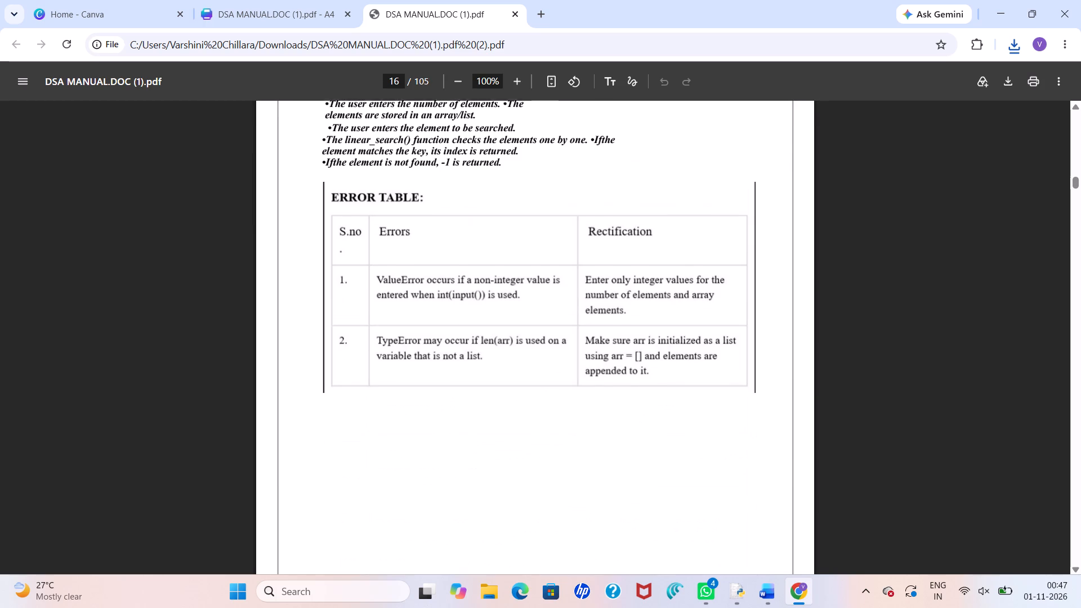
scroll(586, 315, down, 9)
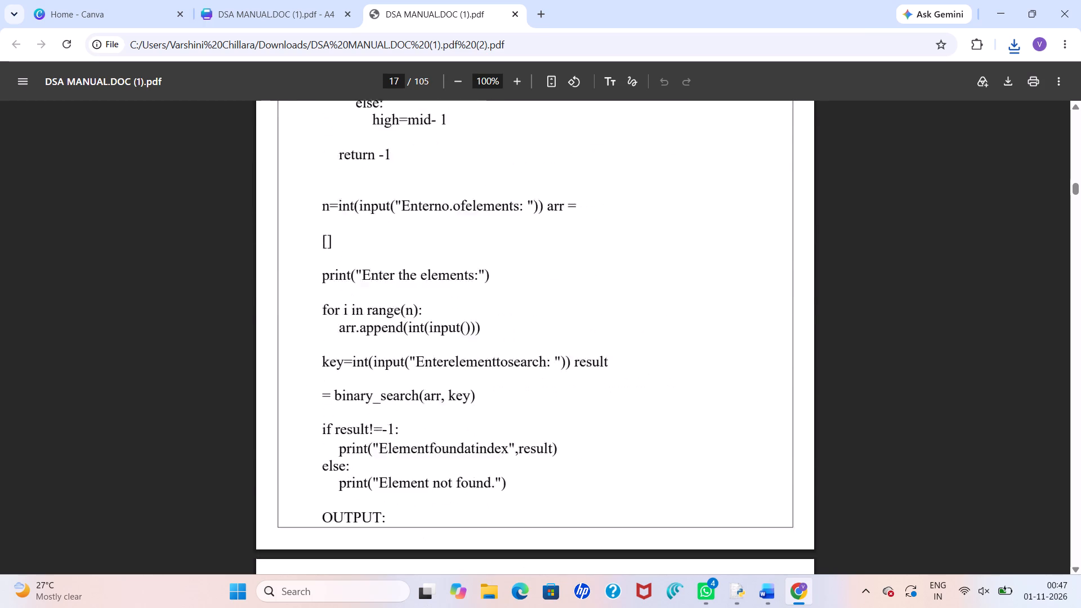
scroll(586, 315, down, 10)
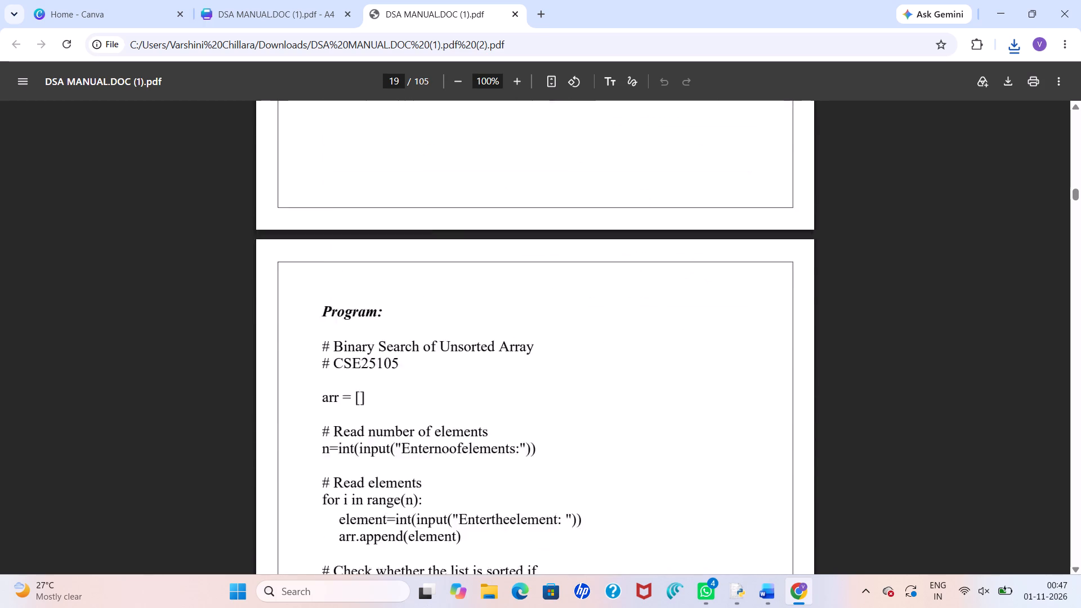
scroll(586, 315, down, 12)
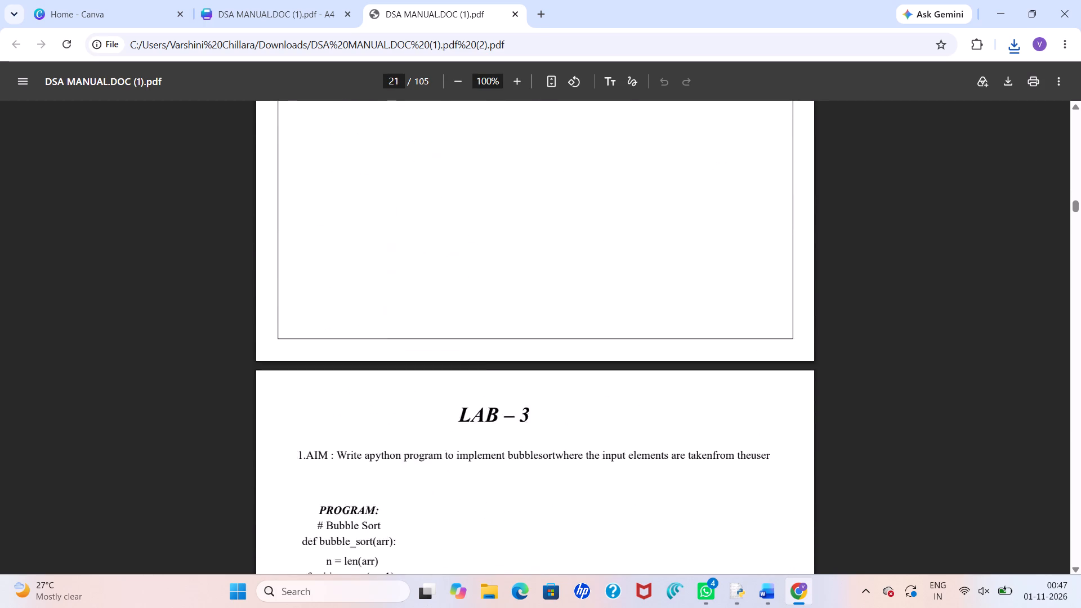
Examine the sorting program pages of the exported PDF, 22 to 32, from LAB-3 bubble sort through quick sort, for layout problems.
scroll(586, 315, down, 1)
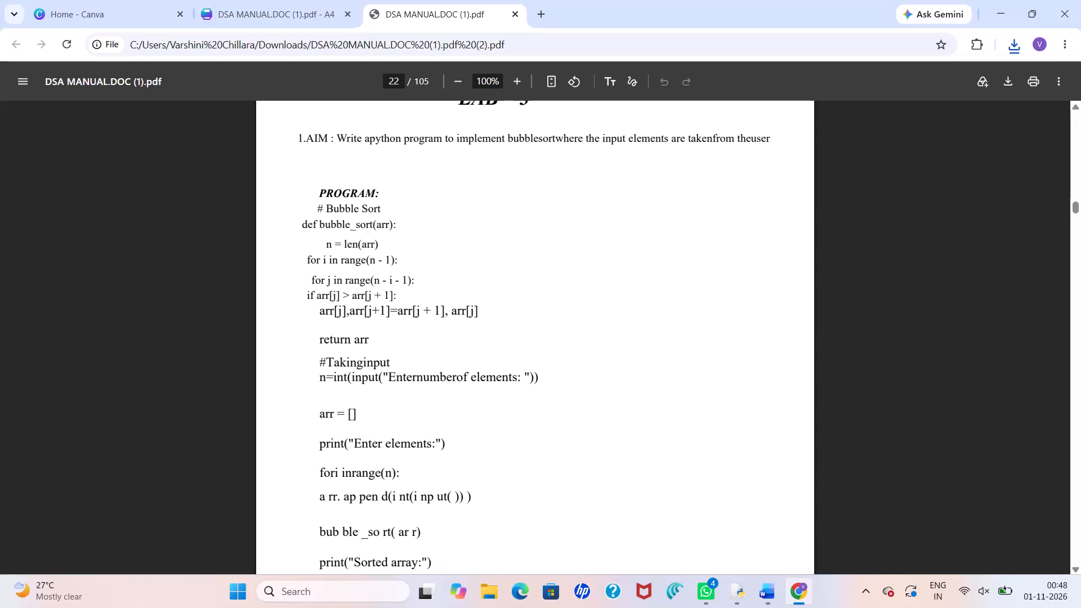
scroll(586, 315, down, 3)
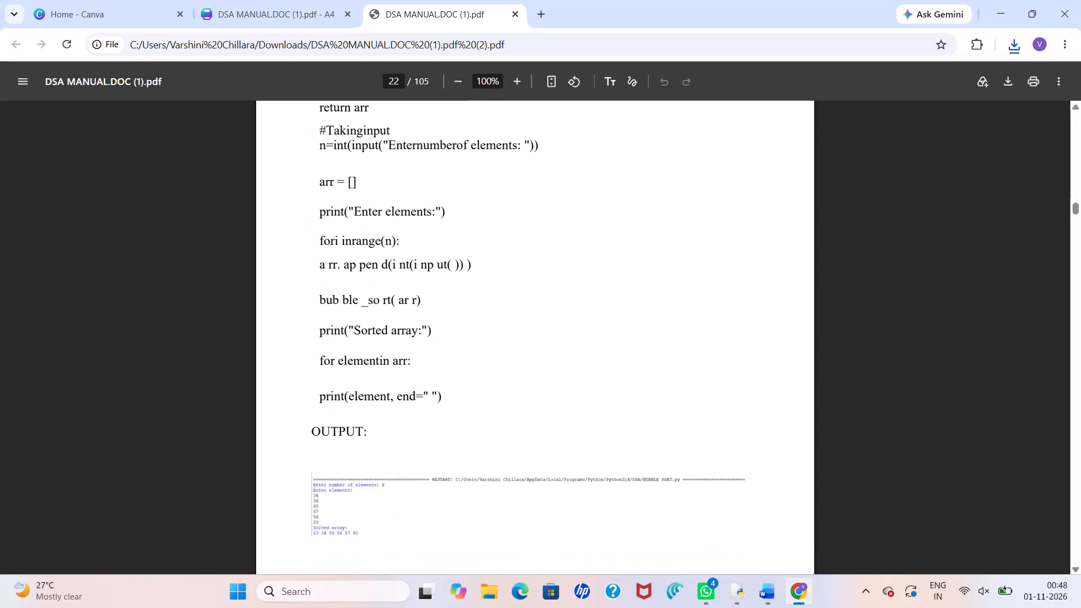
scroll(586, 315, down, 11)
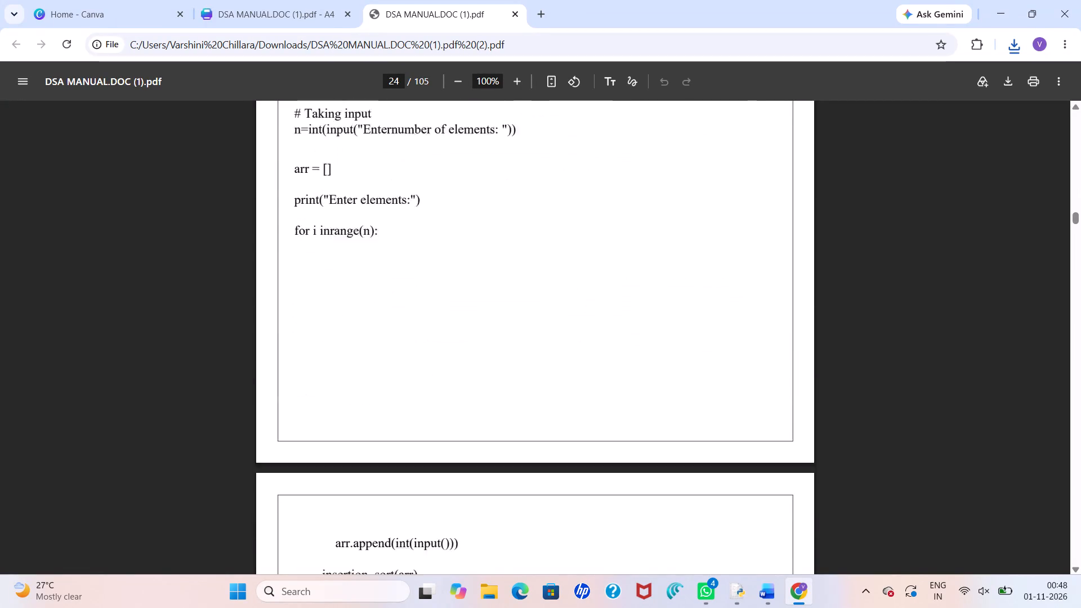
scroll(586, 315, down, 11)
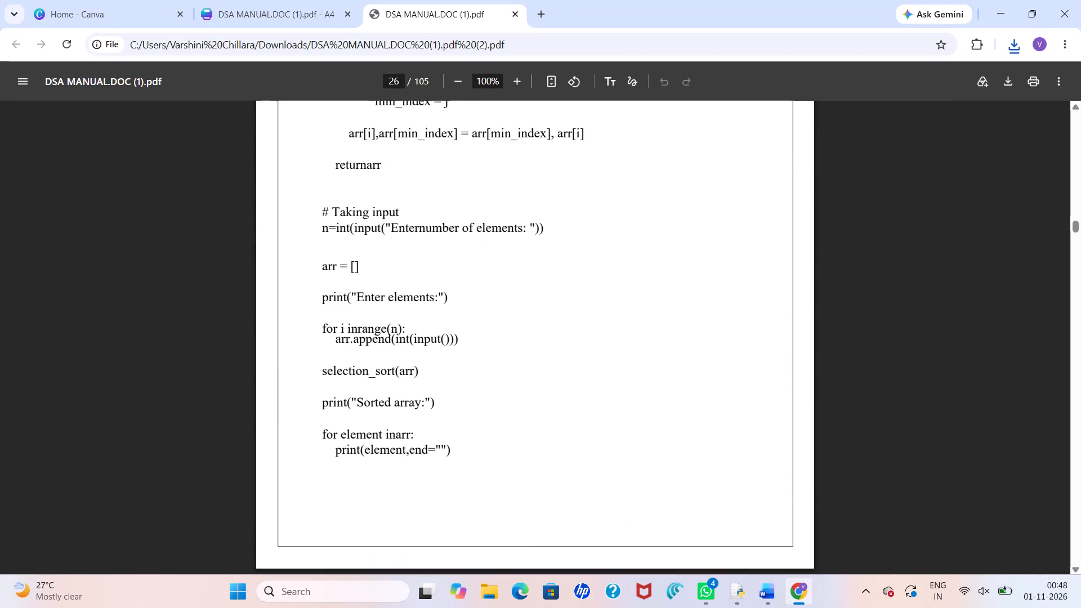
scroll(586, 315, down, 11)
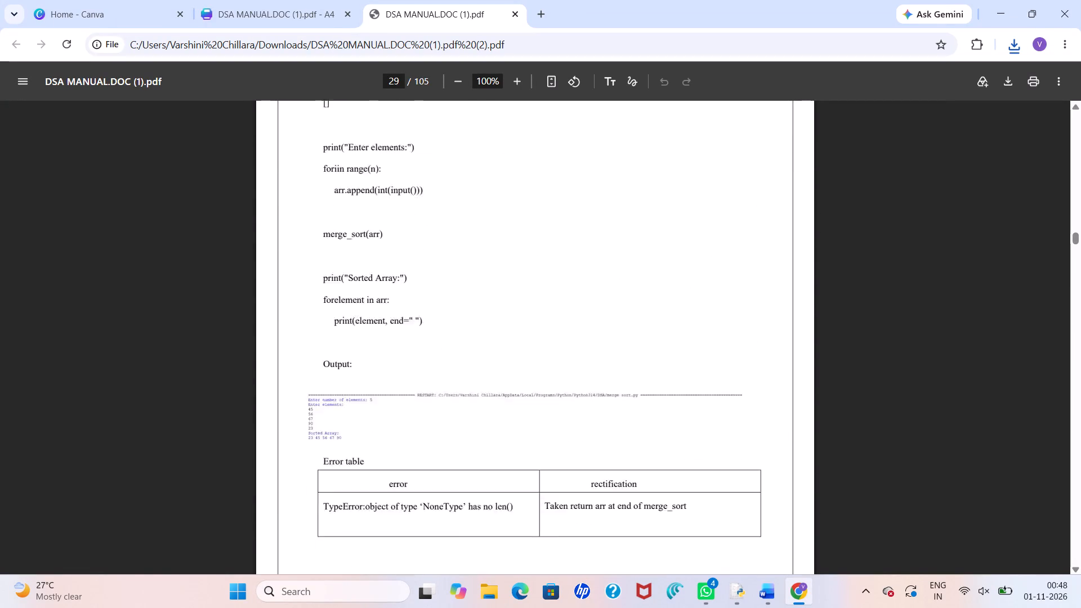
scroll(586, 315, down, 11)
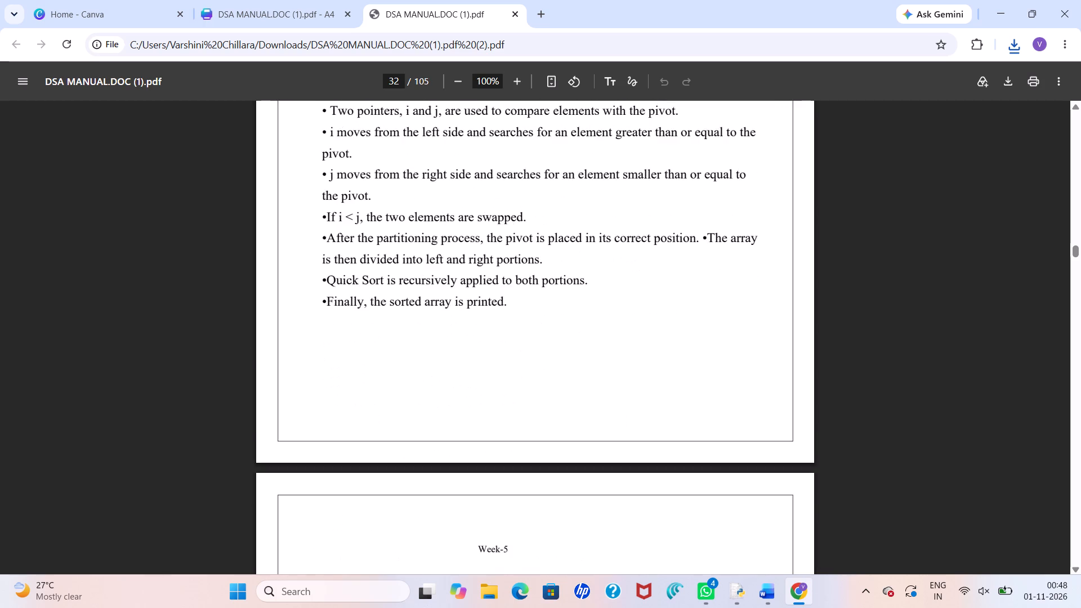
Examine the Week-5 singly linked list pages, 33 to 42, of the exported PDF, reducing the page zoom to about 61%.
scroll(586, 315, down, 3)
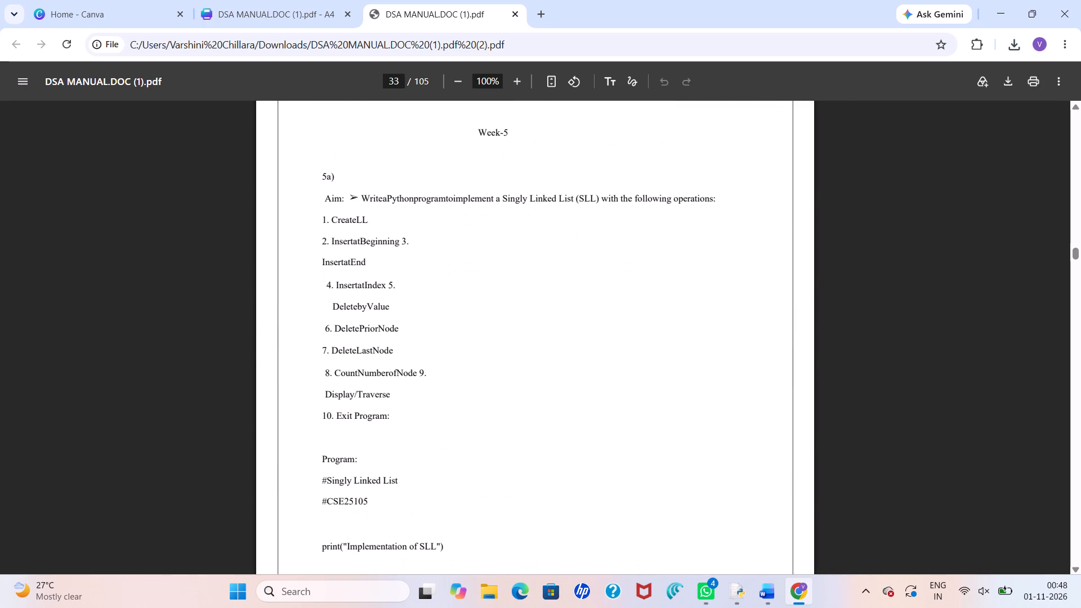
scroll(586, 315, down, 4)
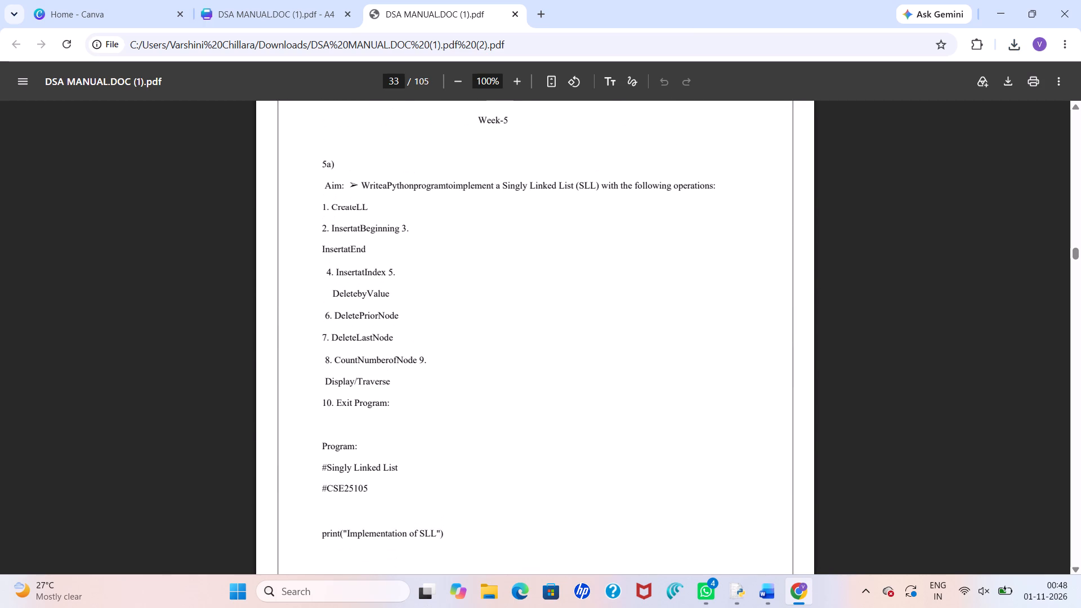
scroll(586, 315, down, 6)
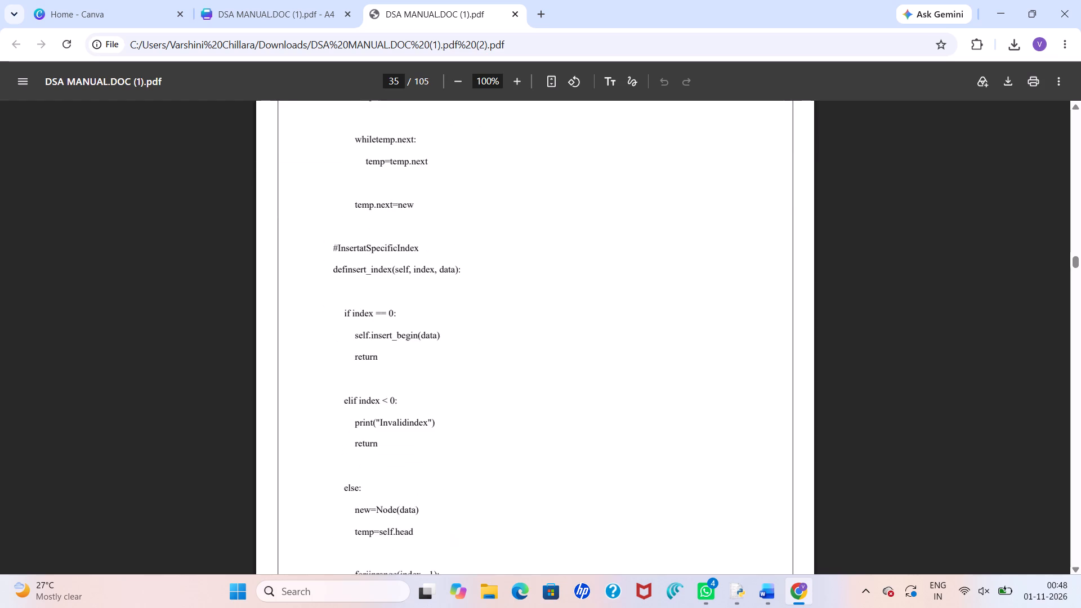
scroll(586, 315, down, 2)
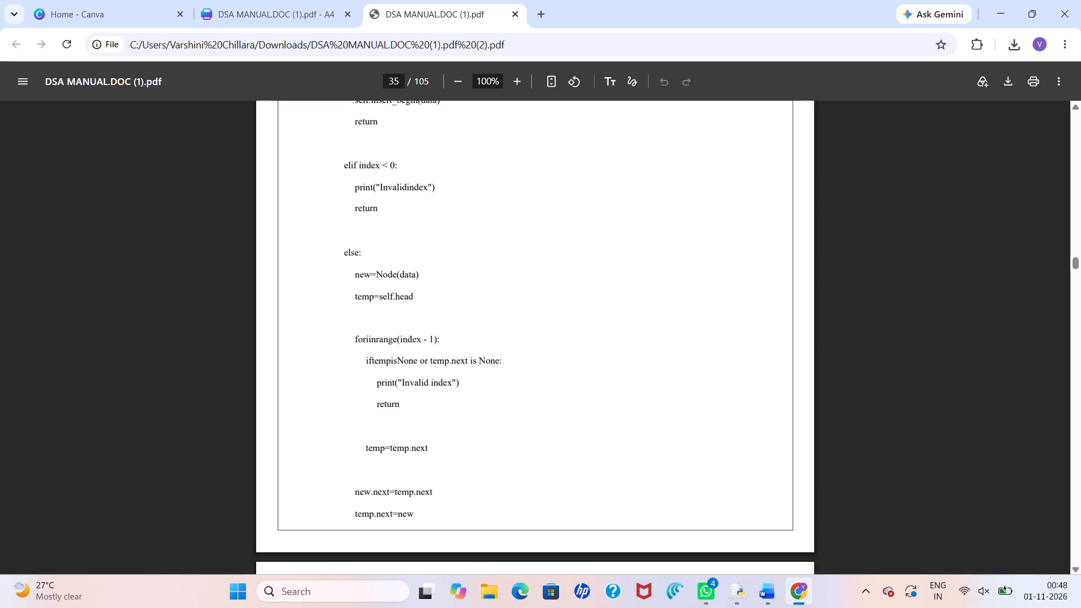
scroll(586, 315, down, 2)
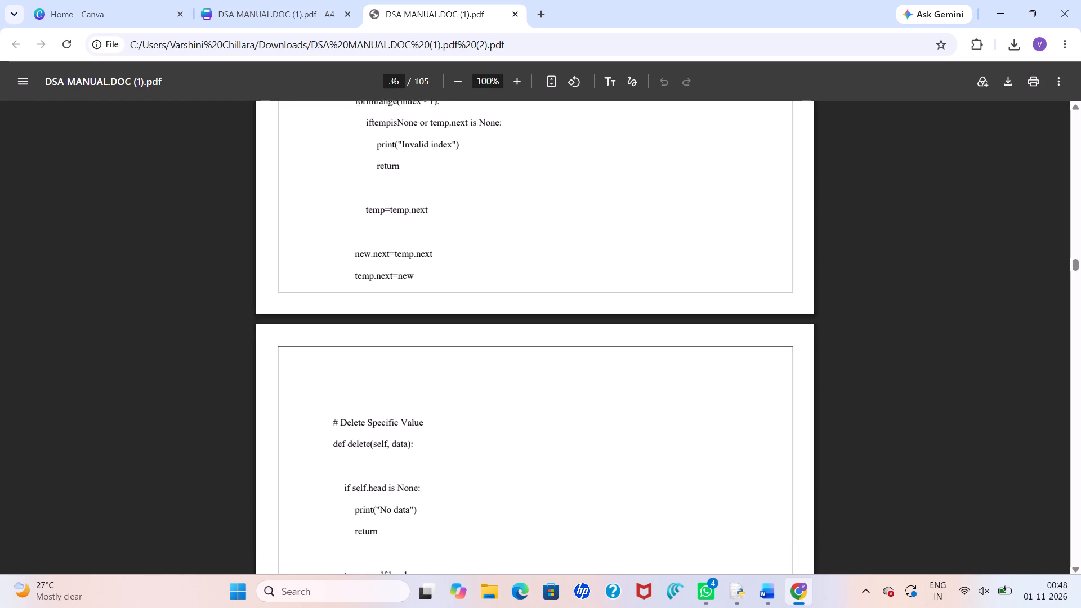
scroll(586, 315, down, 5)
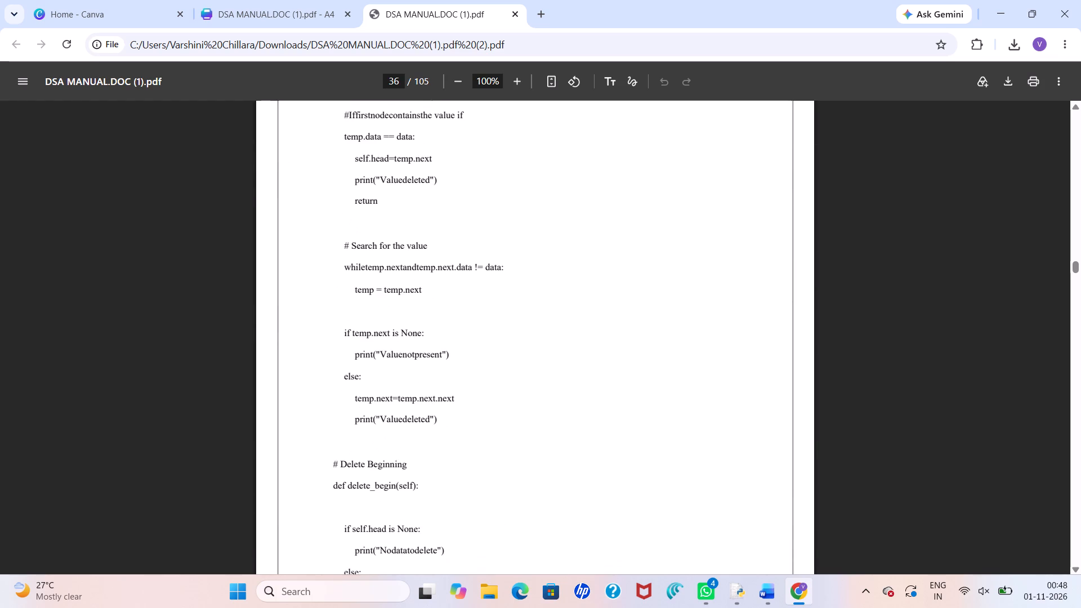
scroll(586, 315, down, 2)
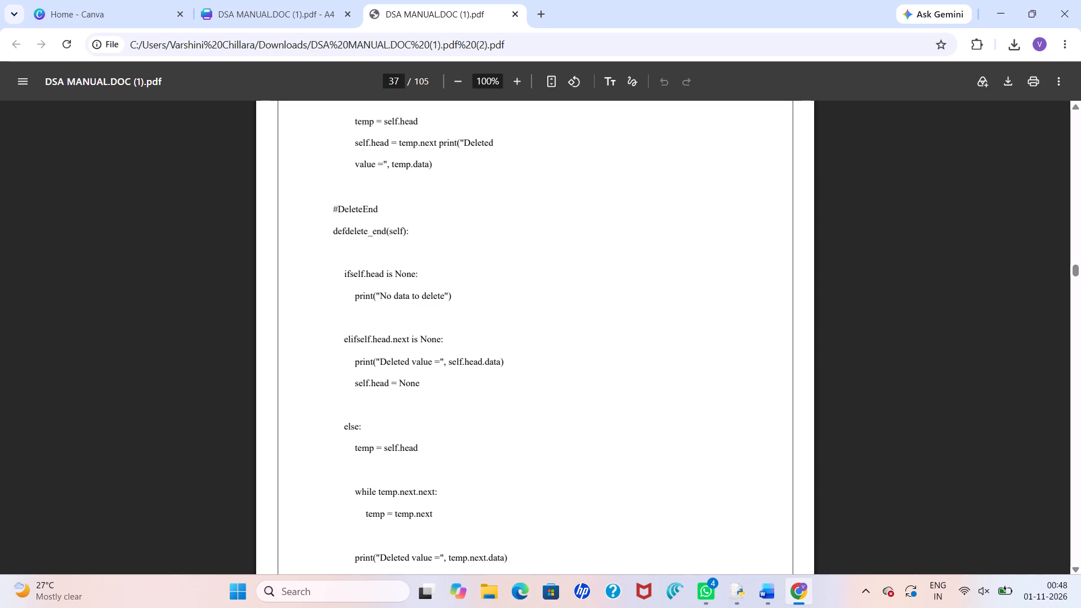
scroll(586, 315, down, 3)
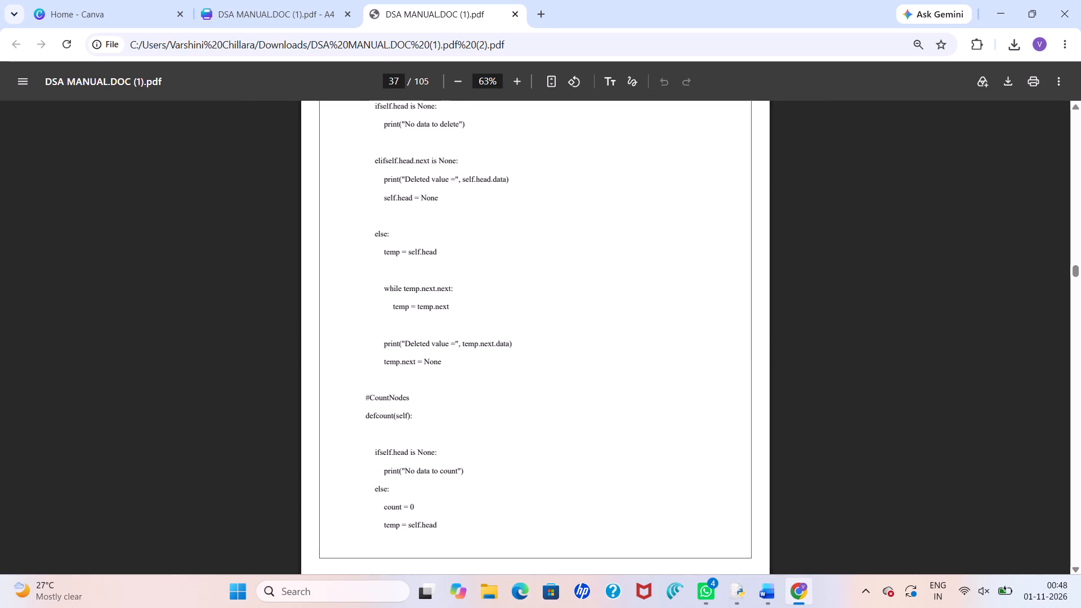
scroll(586, 315, down, 10)
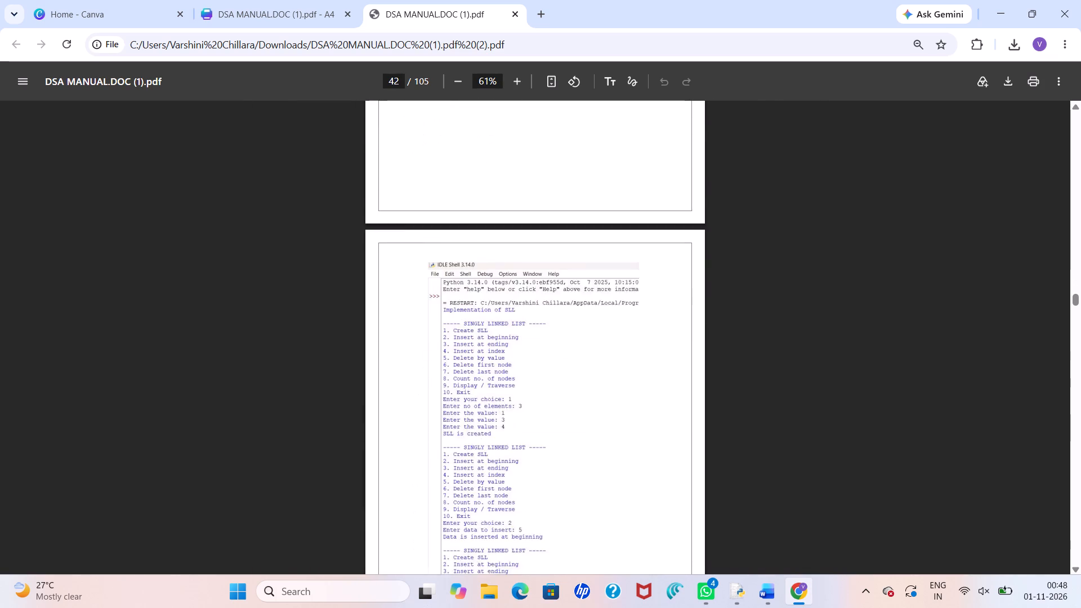
Look through the doubly linked list pages, 45 to 56, including the code, error table and description.
scroll(586, 315, down, 7)
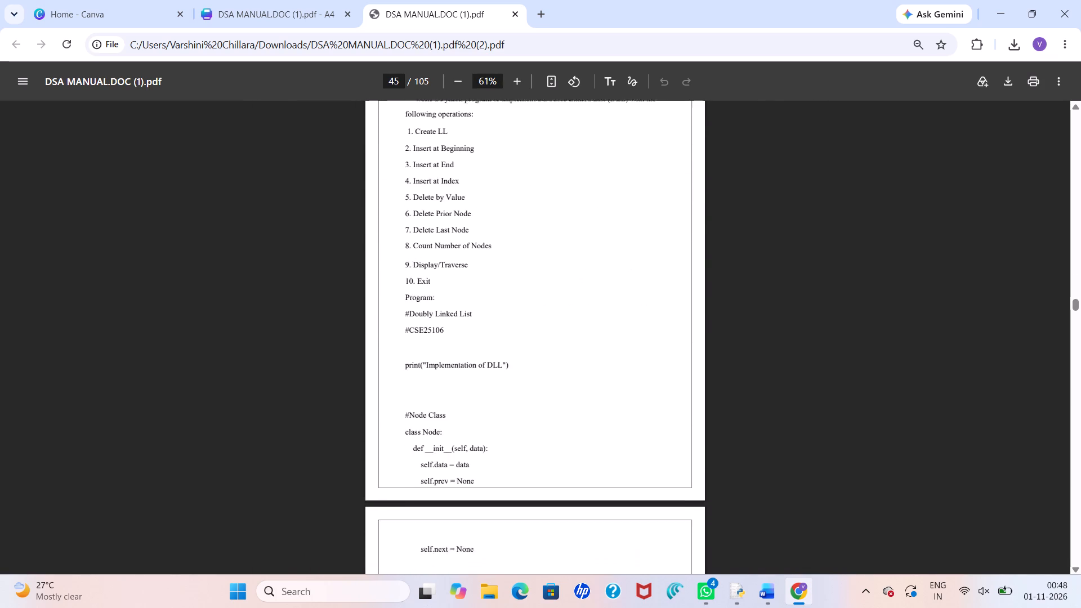
scroll(586, 315, down, 8)
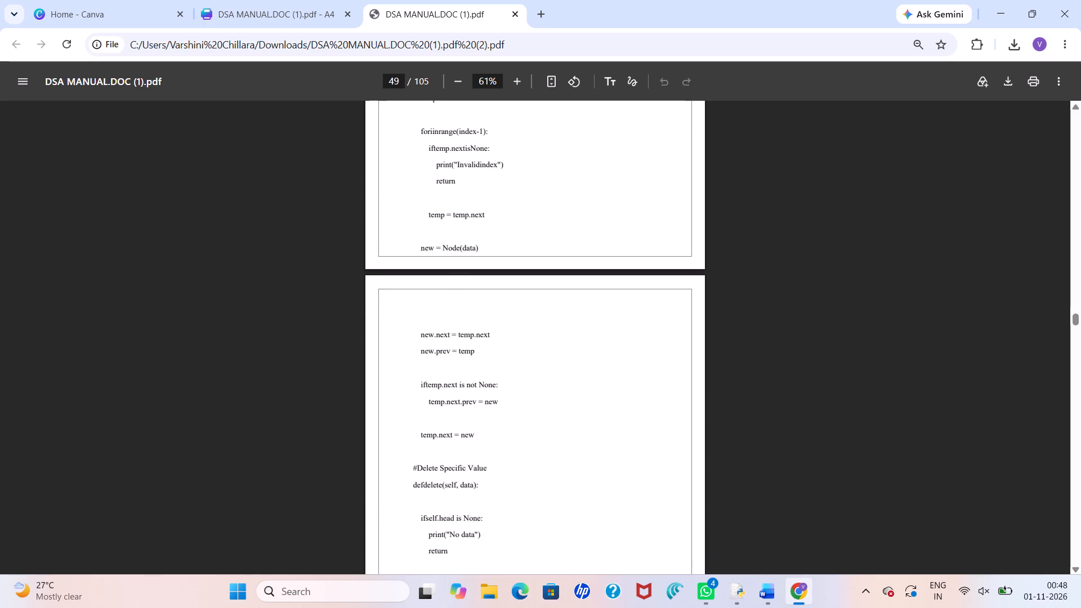
scroll(586, 315, down, 8)
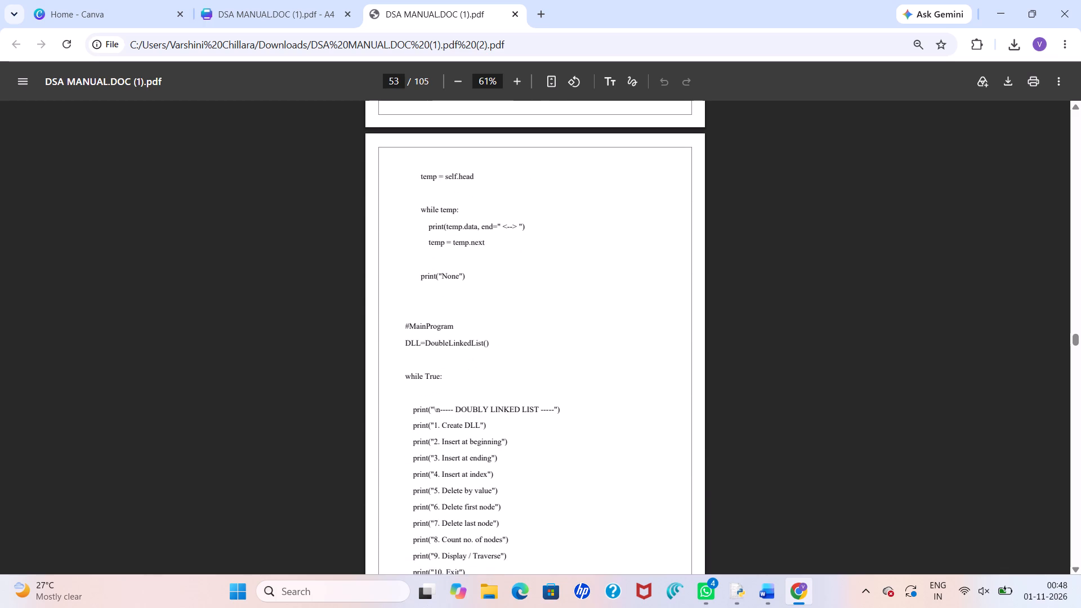
scroll(586, 315, down, 7)
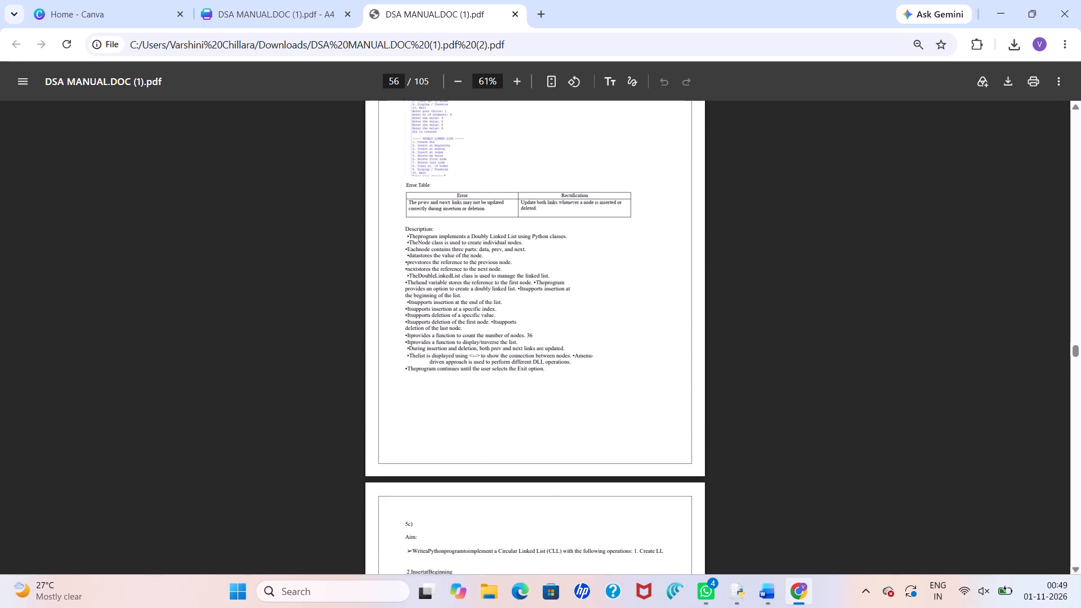
Look through the 5c circular linked list pages up to page 62, checking the code, output and error table layout.
scroll(586, 315, down, 5)
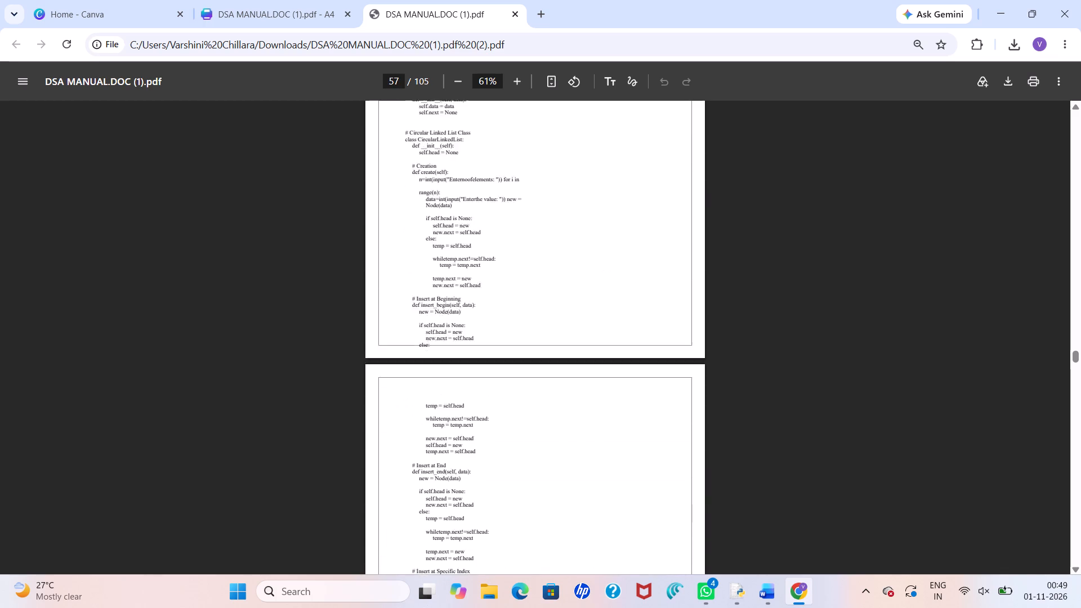
scroll(586, 315, down, 7)
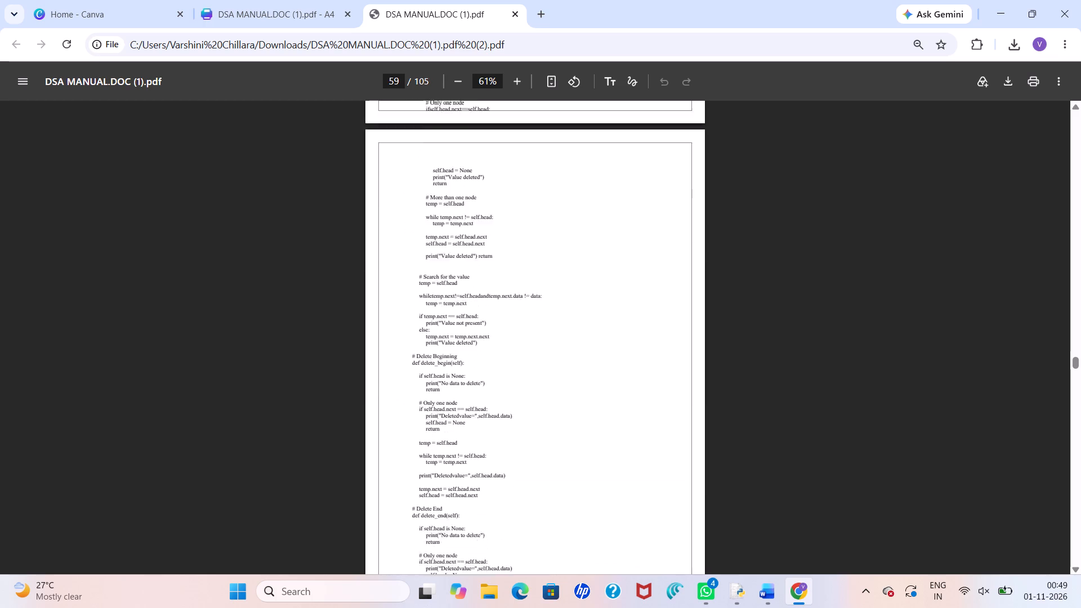
scroll(586, 315, down, 7)
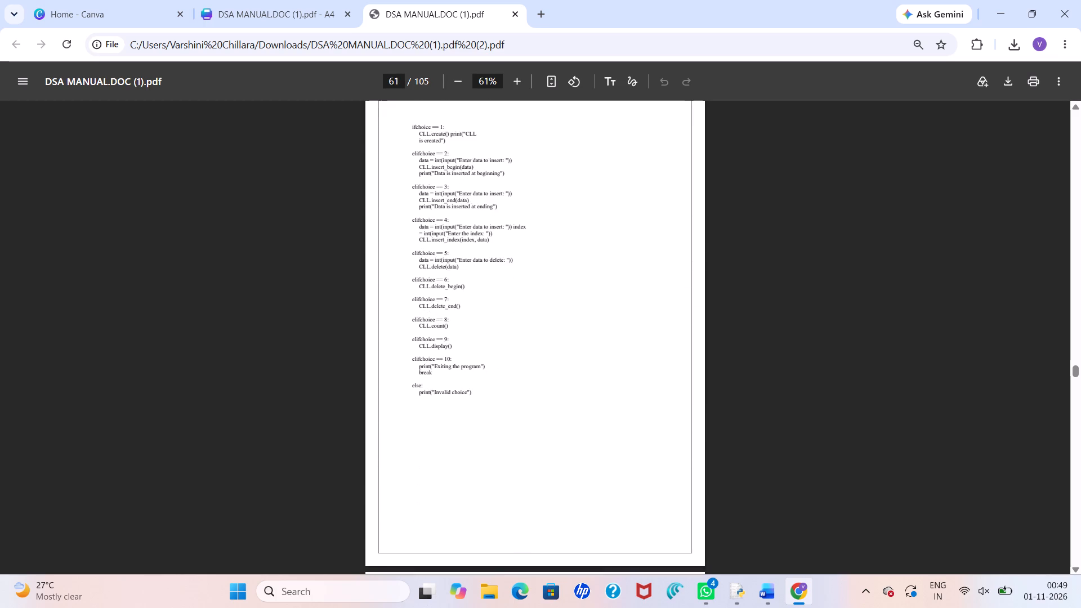
scroll(586, 315, down, 2)
scroll(586, 315, up, 1)
scroll(586, 315, down, 1)
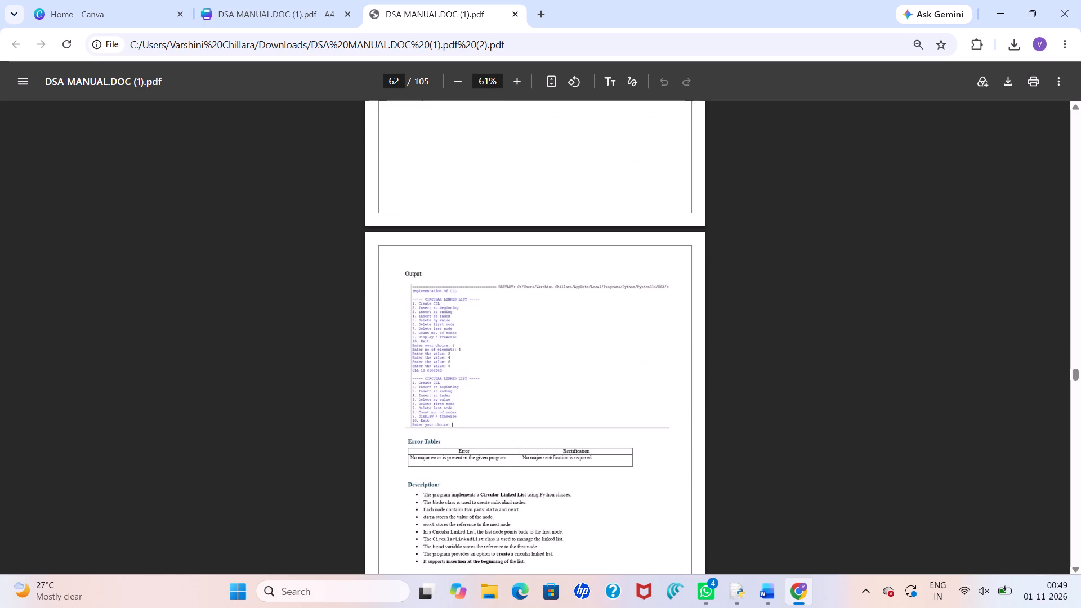
Look through the Week-6 stack and Lab-7 queue pages, 63 to 85, checking the code, outputs and error tables.
scroll(586, 315, down, 1)
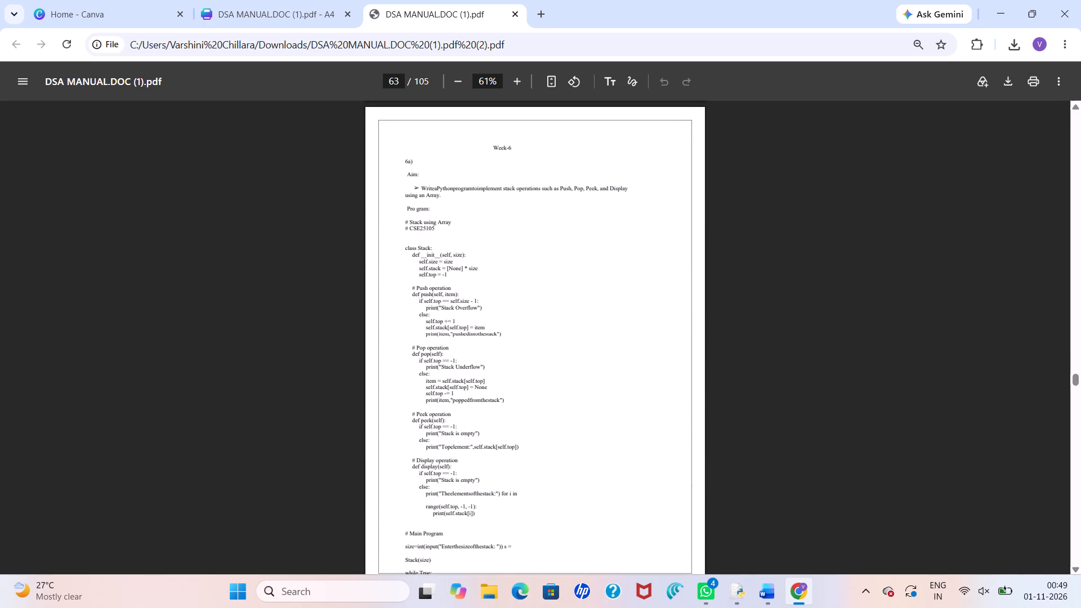
scroll(586, 315, down, 6)
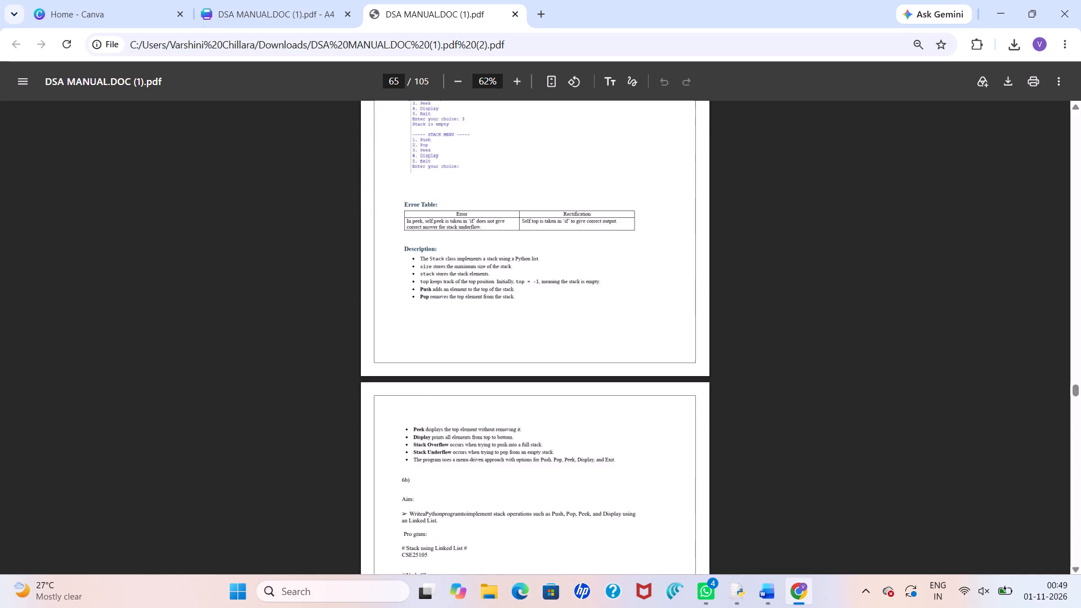
scroll(586, 315, down, 9)
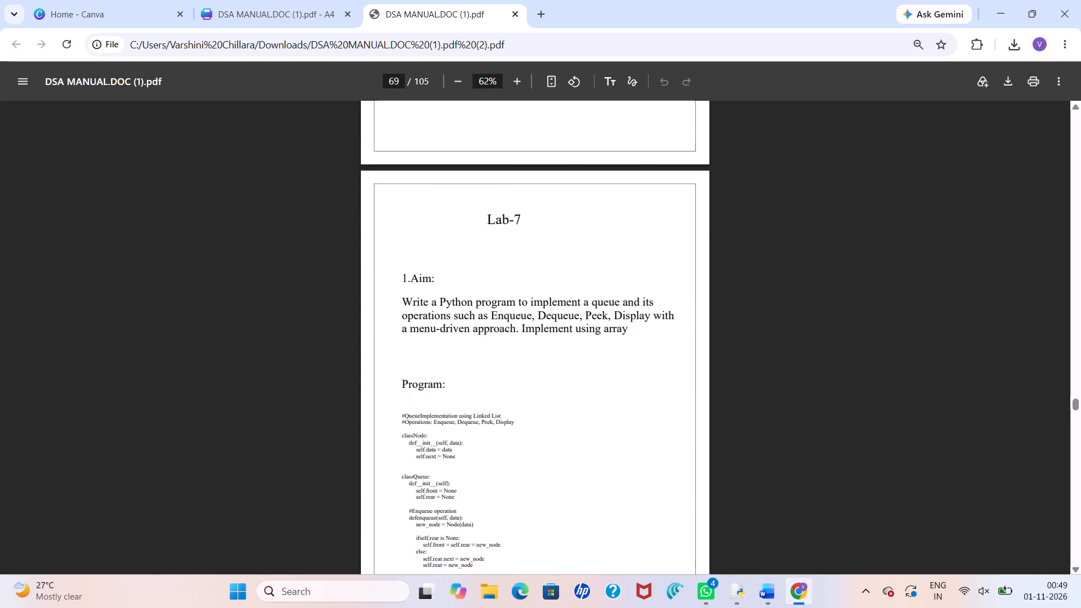
scroll(586, 315, down, 9)
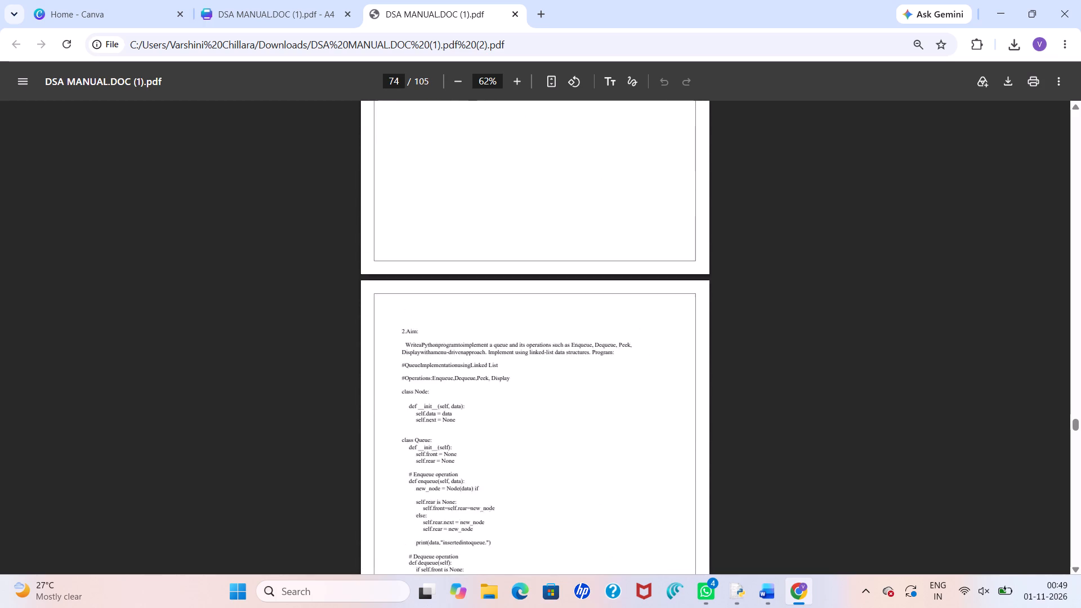
scroll(586, 315, down, 9)
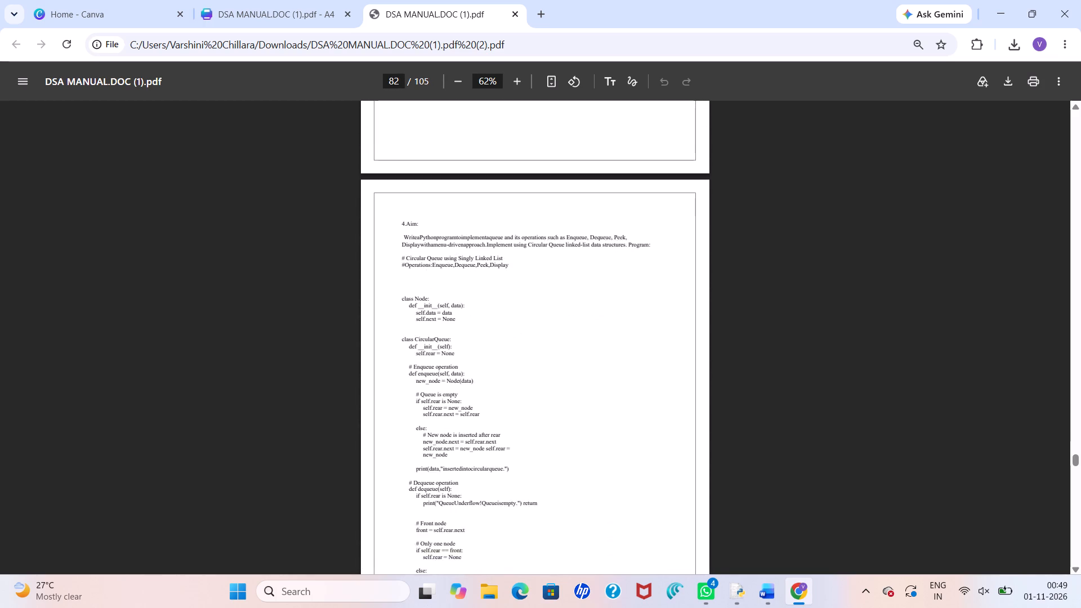
scroll(586, 315, down, 7)
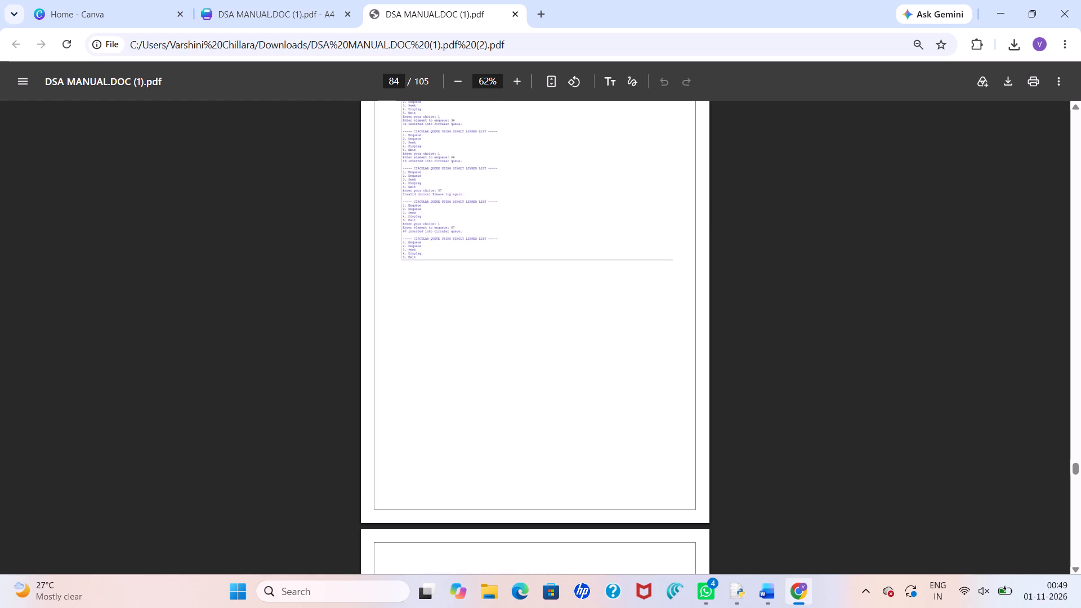
scroll(586, 315, down, 5)
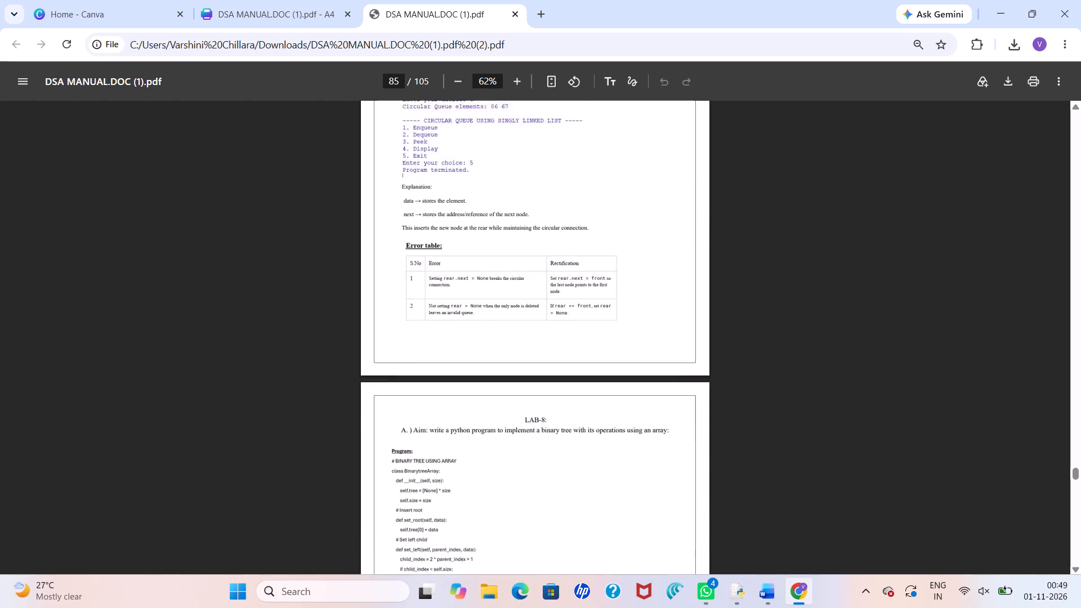
Examine the tree program pages of the exported PDF, from LAB-8 binary tree on page 86 through the rotation and traversal code on page 104.
scroll(586, 315, down, 11)
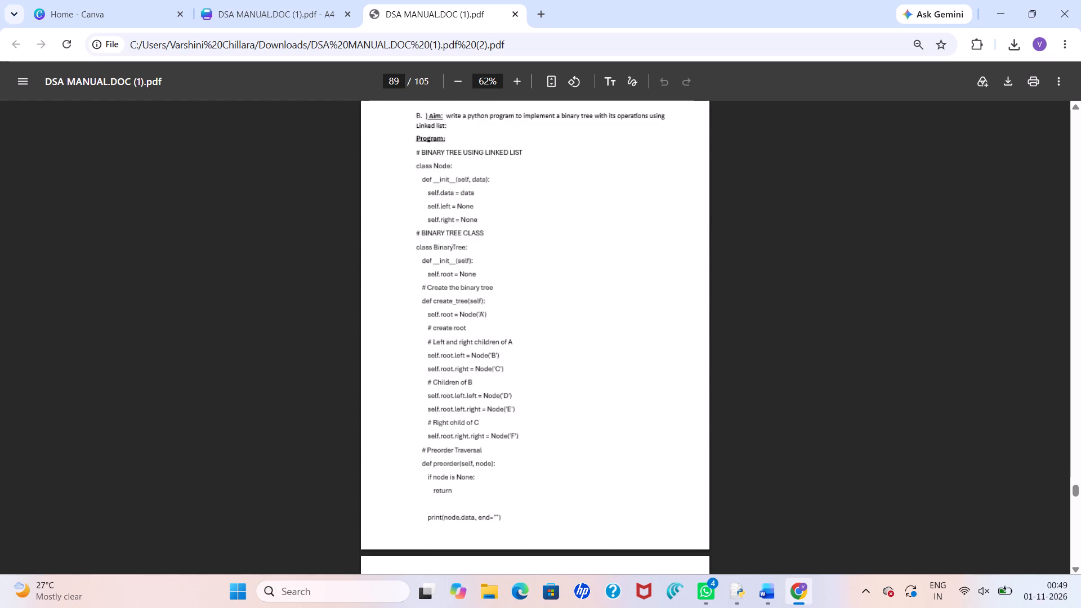
scroll(586, 315, down, 9)
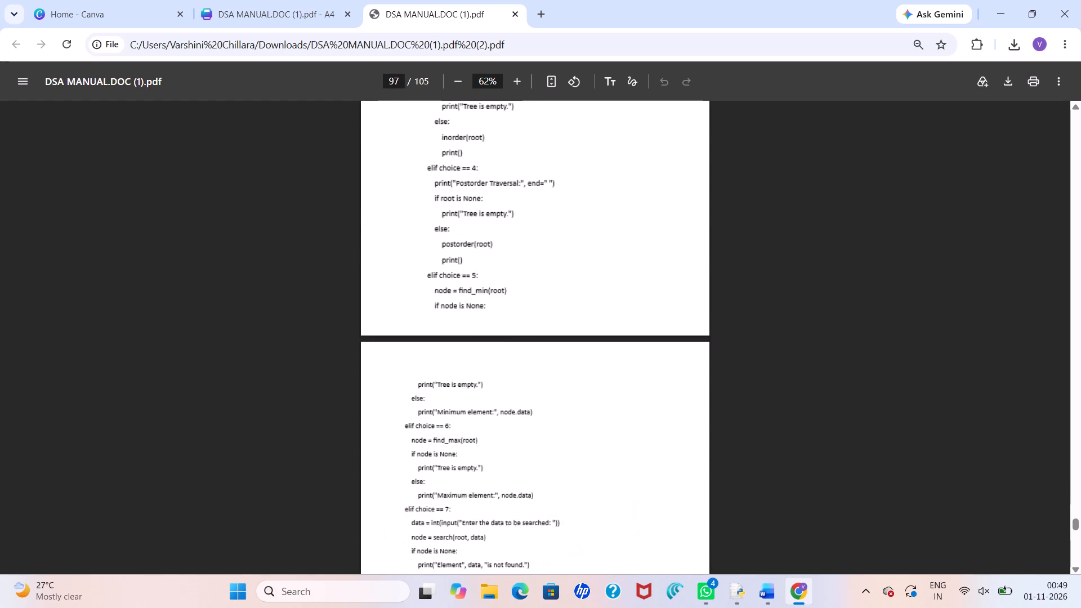
scroll(586, 315, down, 11)
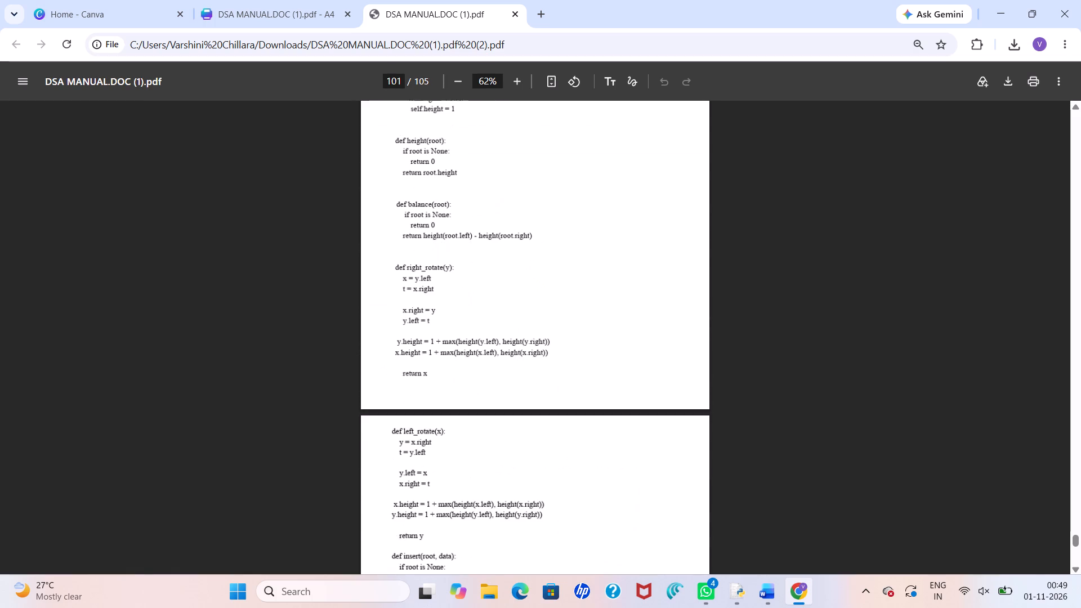
scroll(586, 315, up, 1)
scroll(586, 315, down, 16)
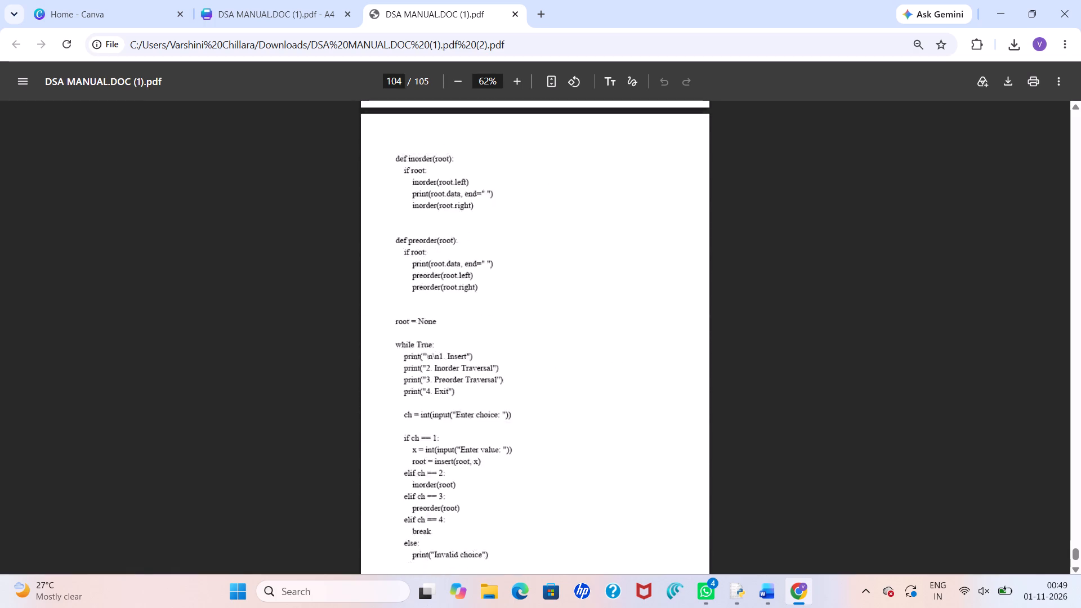
scroll(586, 315, down, 5)
Close the browser window with the exported PDF and the Canva tabs.
click(1080, 0)
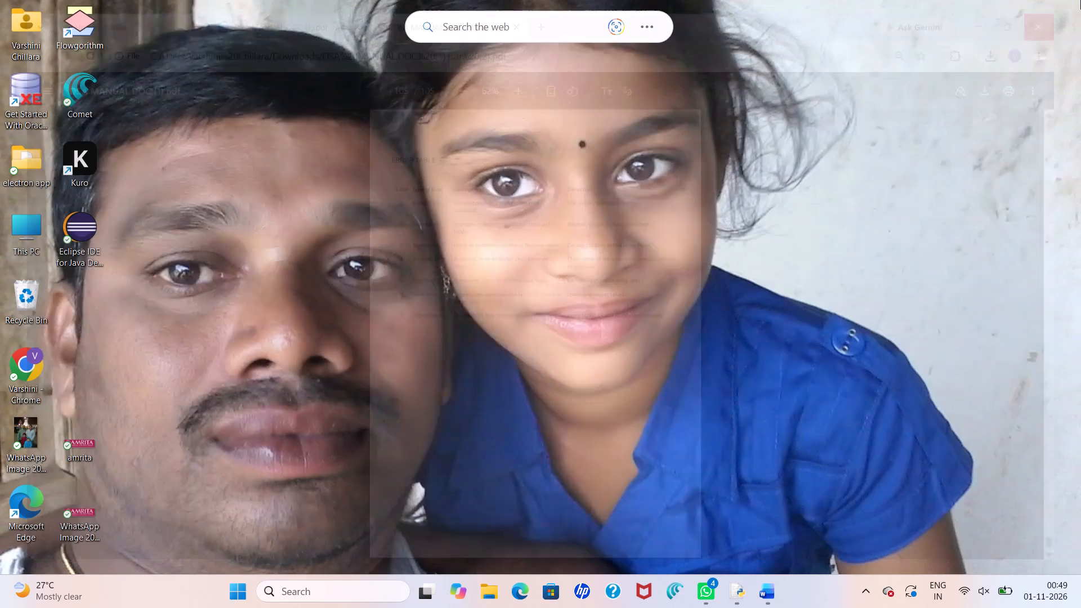
Open the computer's power options.
click(270, 600)
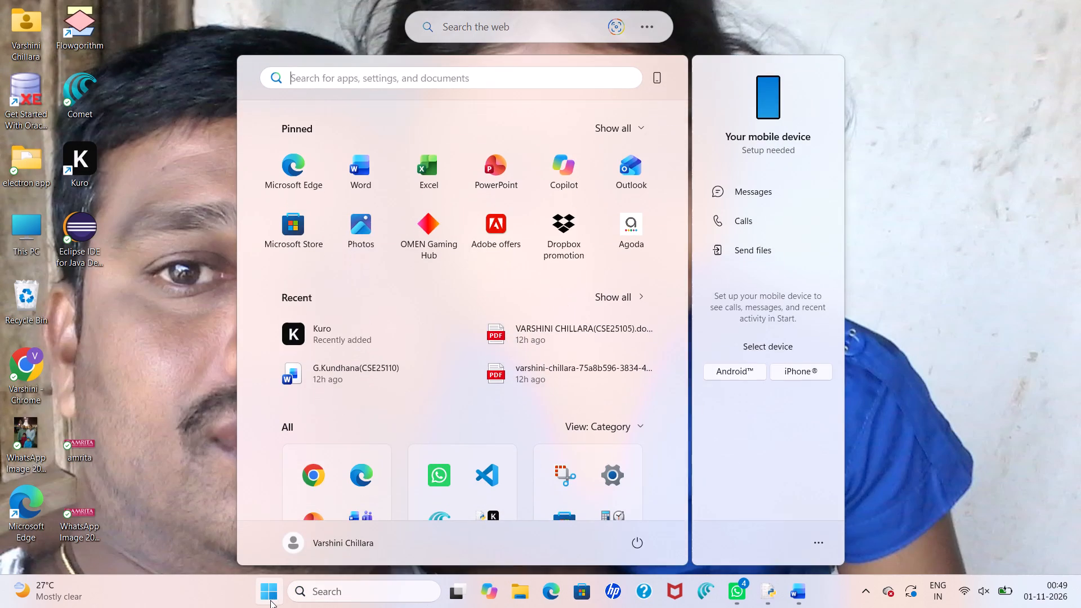
click(636, 539)
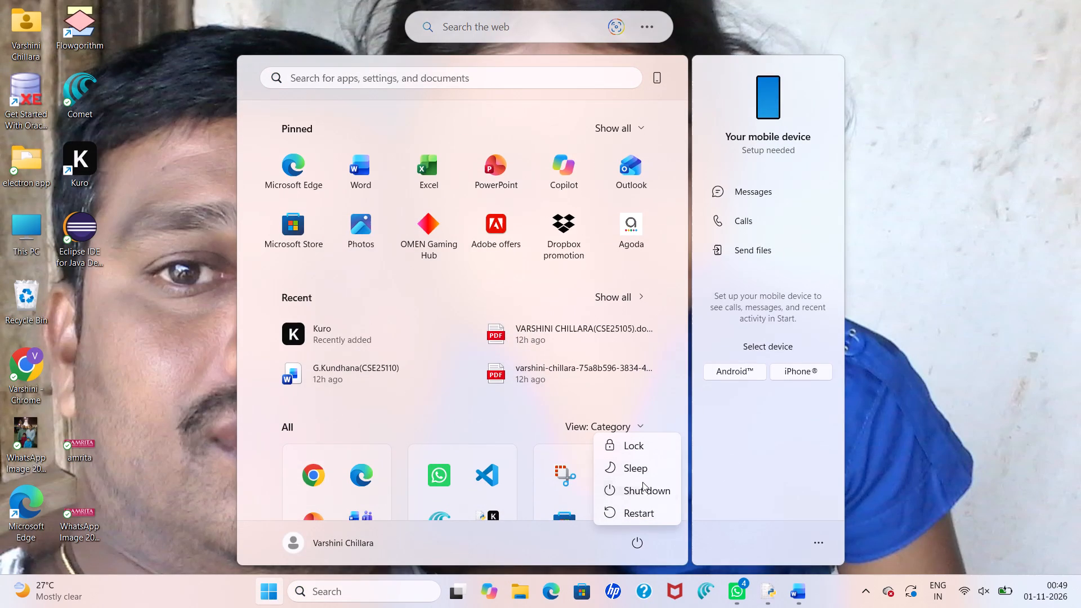